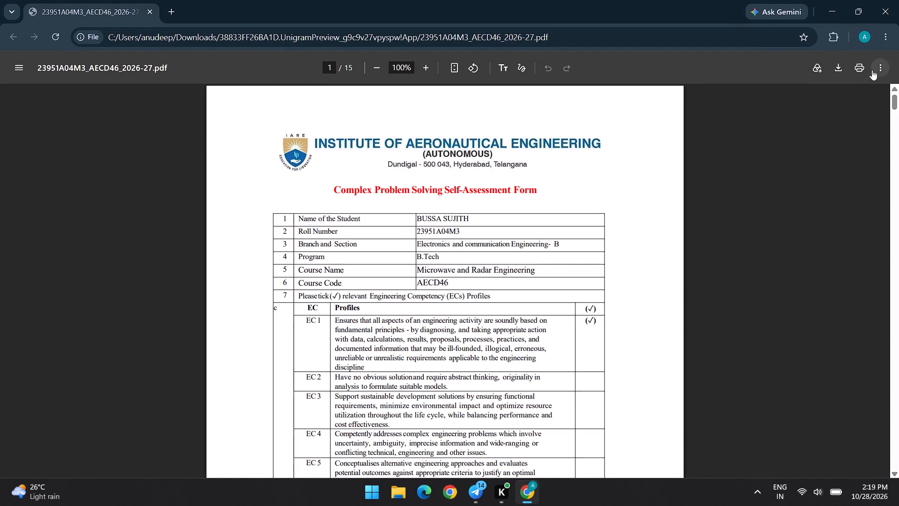
Download the Complex Problem Solving Self-Assessment Form as a PDF file into the Downloads folder, keeping the suggested file name.
left_click(840, 74)
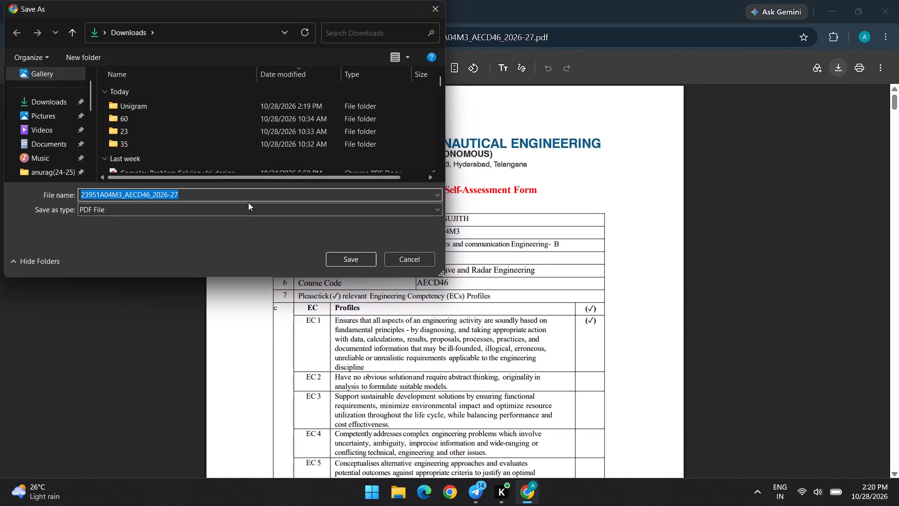
left_click(344, 258)
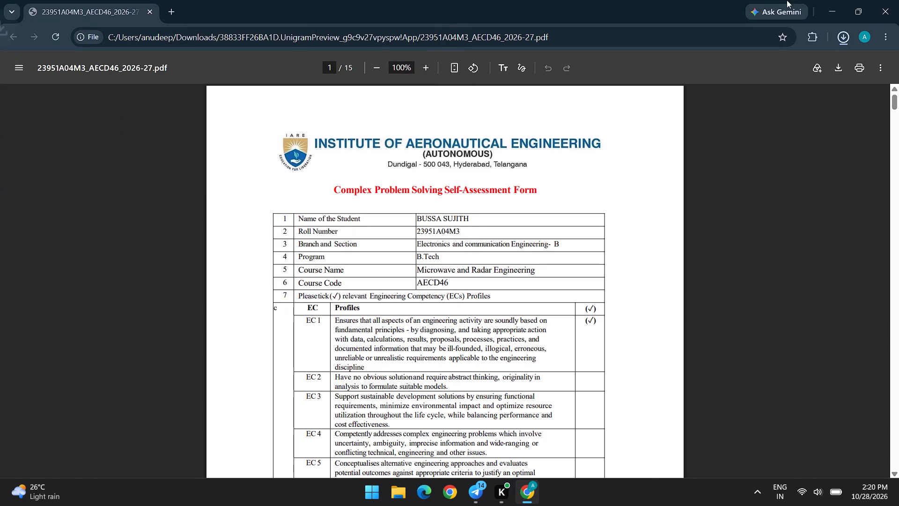
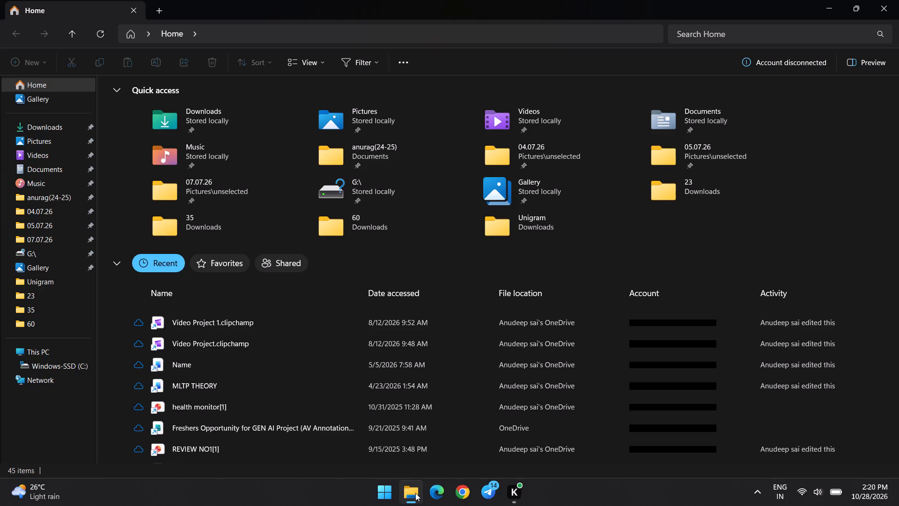
Open the Downloads folder in File Explorer.
double_click(210, 126)
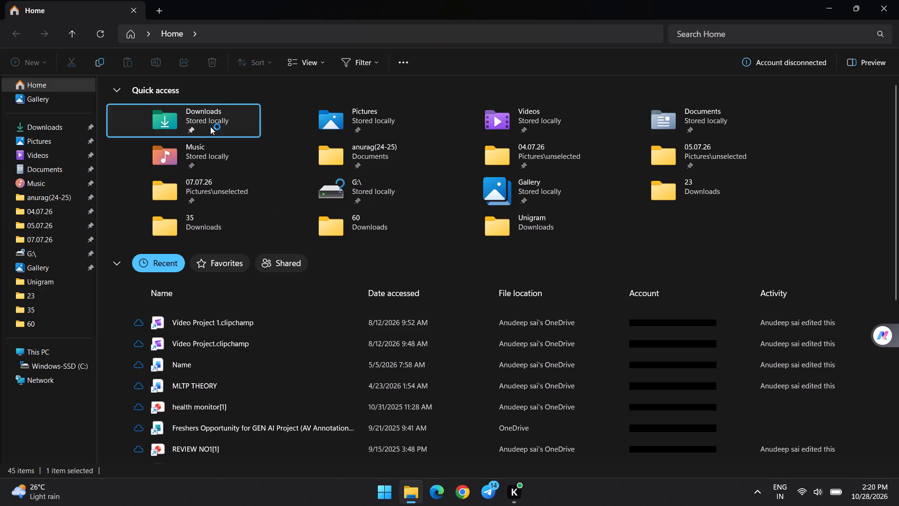
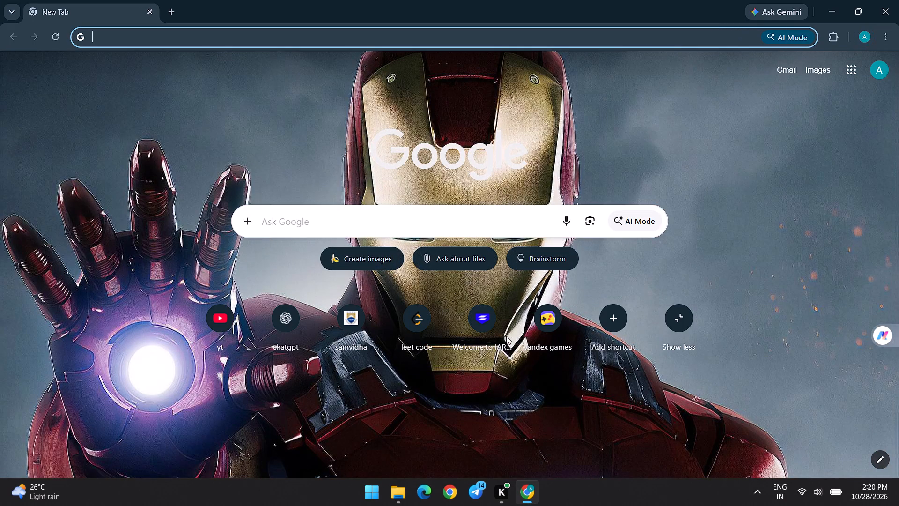
Search Google for "pdf to word" and open the iLovePDF PDF to Word converter.
left_click(359, 224)
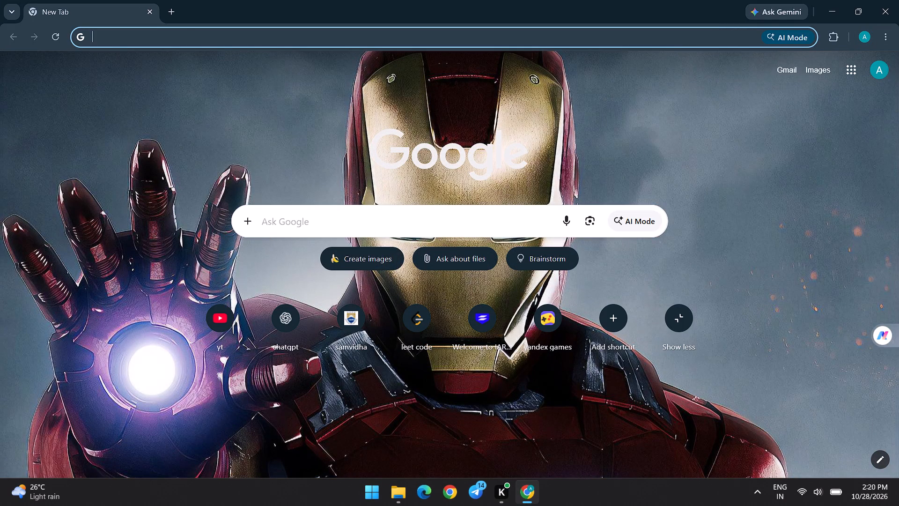
left_click(368, 222)
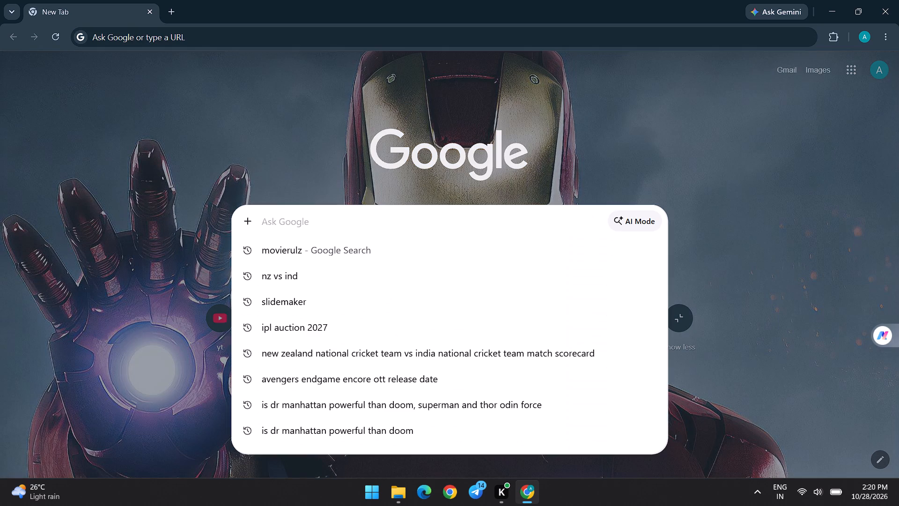
type("pdf to")
key("space")
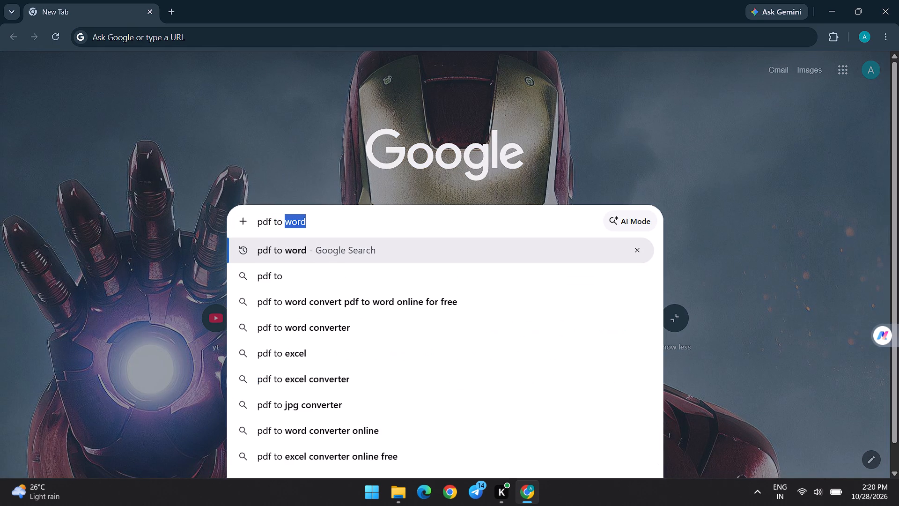
key("Right")
key("Return")
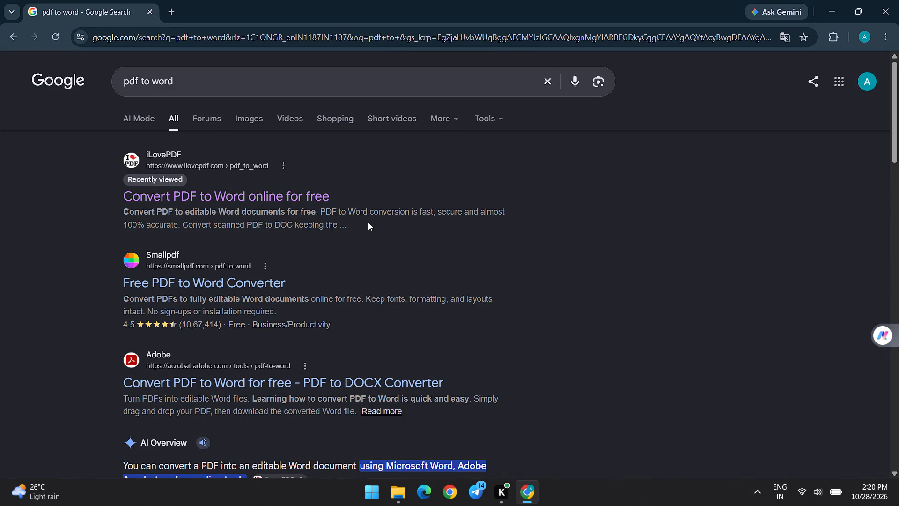
left_click(227, 198)
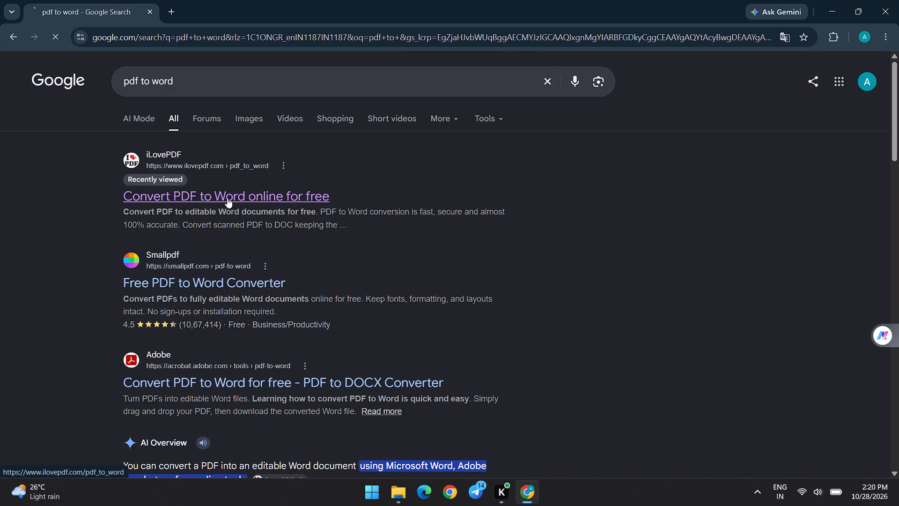
Upload the self-assessment form PDF from the Downloads folder and convert it to a Word document.
left_click(390, 224)
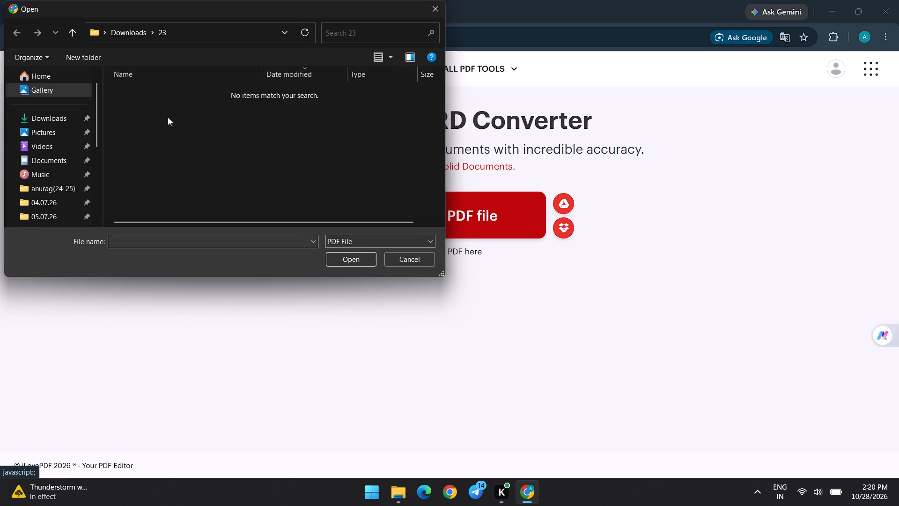
left_click(60, 98)
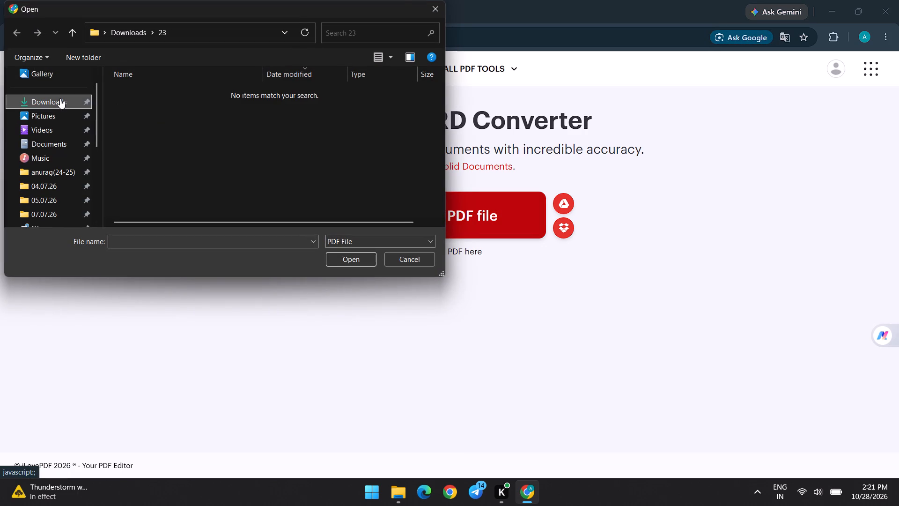
double_click(191, 110)
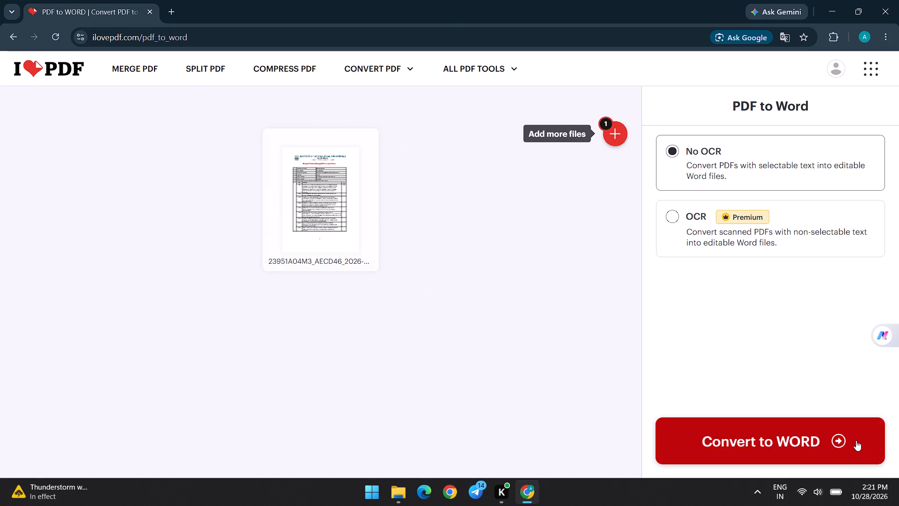
left_click(856, 440)
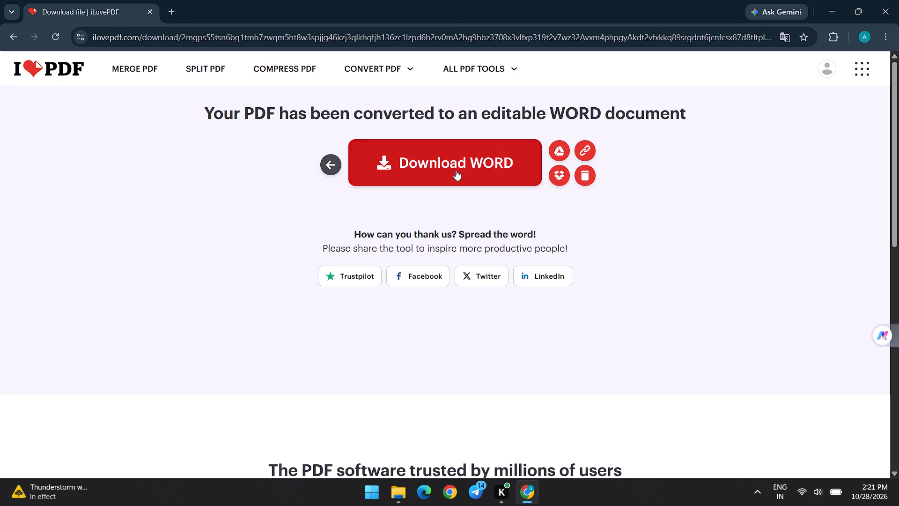
Download the converted Word document and open the downloaded file.
left_click(451, 168)
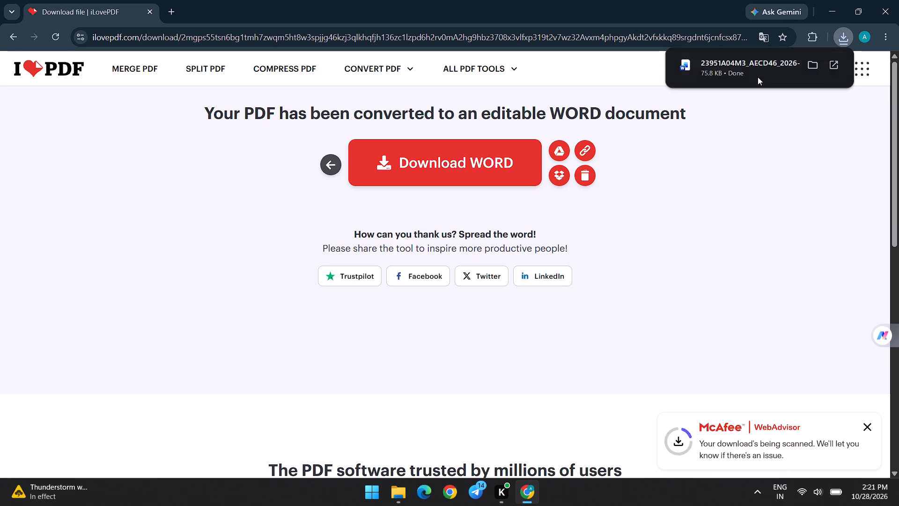
left_click(830, 65)
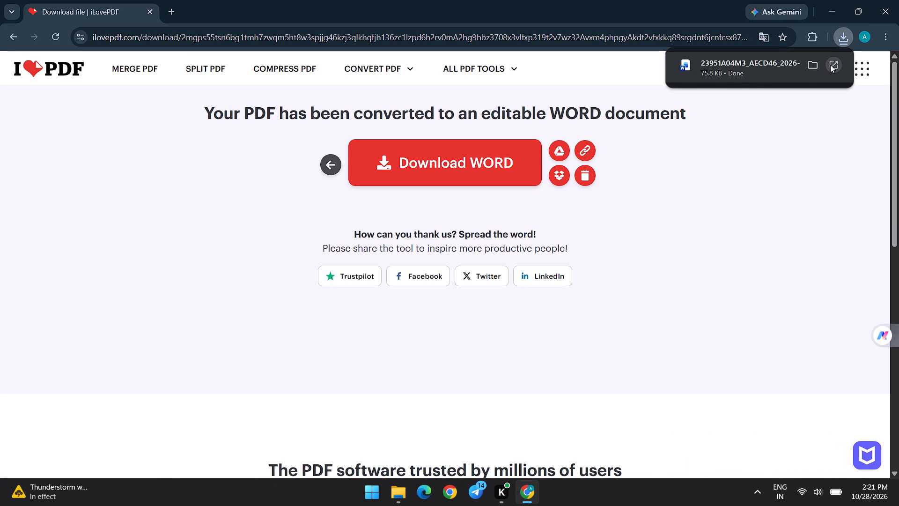
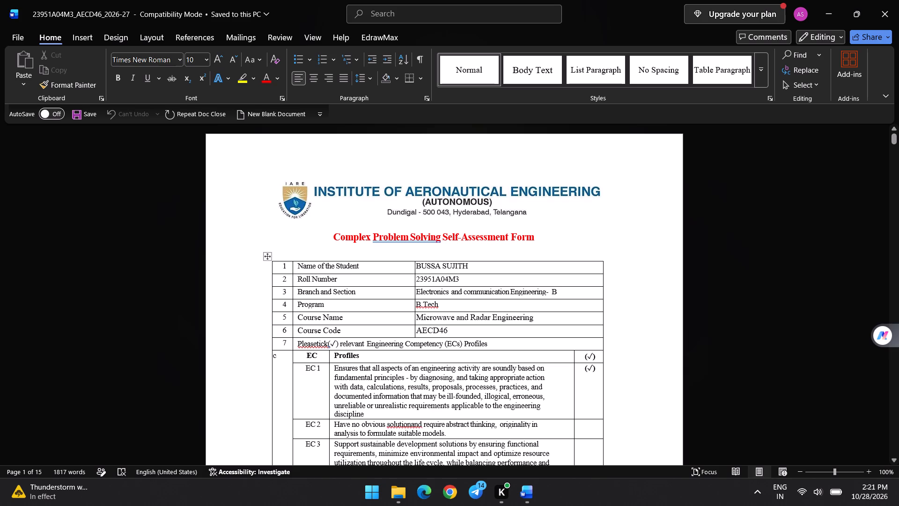
Replace the student name and correct the roll number in the form's student details table.
left_click_drag(468, 268, 421, 265)
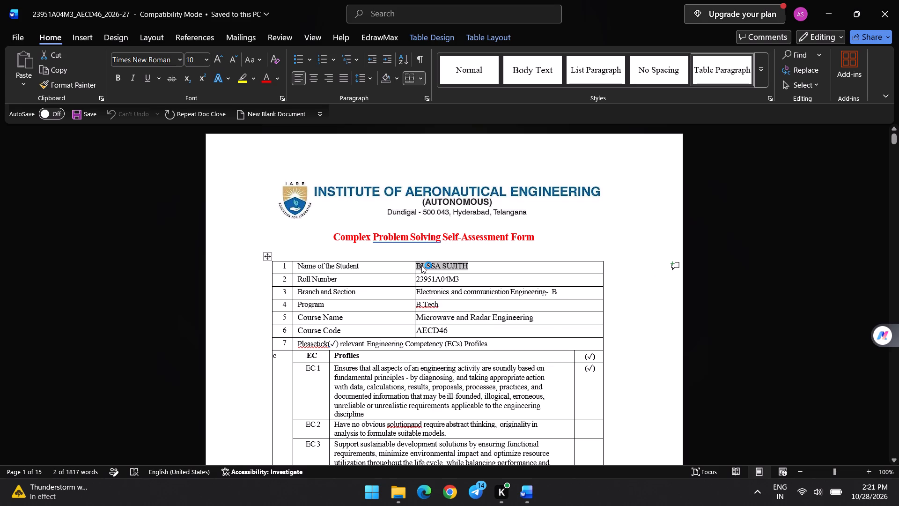
key("j")
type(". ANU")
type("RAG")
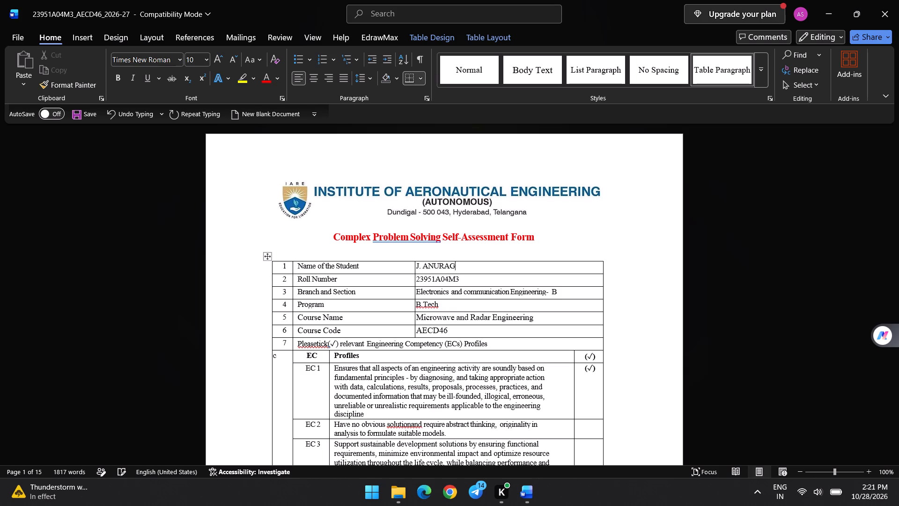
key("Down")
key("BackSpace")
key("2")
Change the section to A in the Branch and Section row and save the document.
left_click(560, 294)
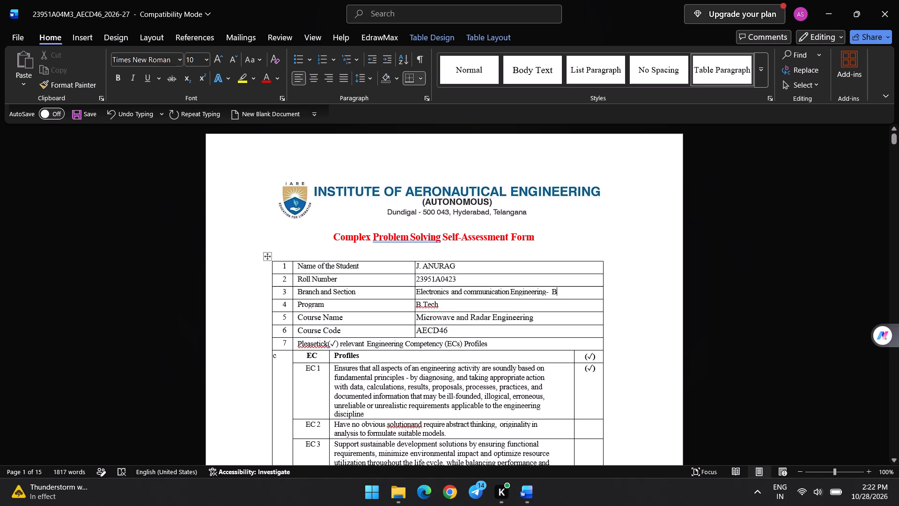
key("BackSpace")
key("a")
scroll(521, 334, "down", 1)
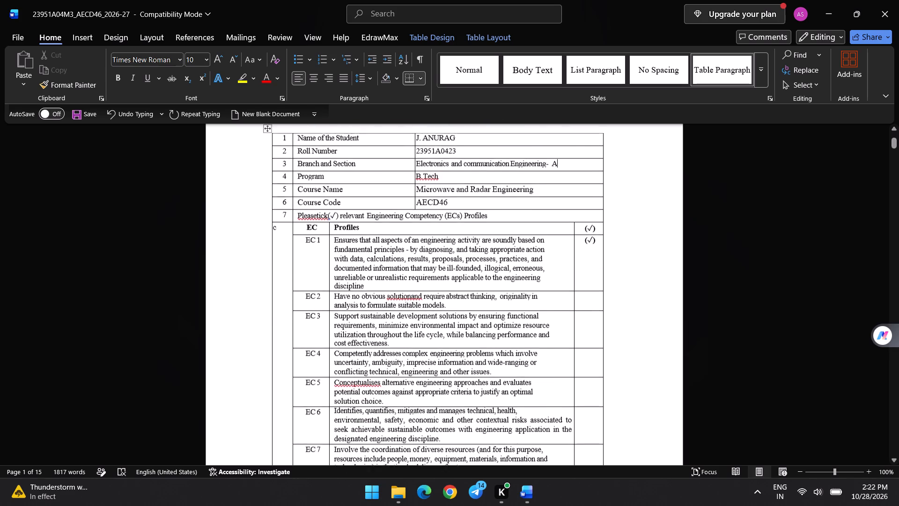
scroll(521, 334, "down", 2)
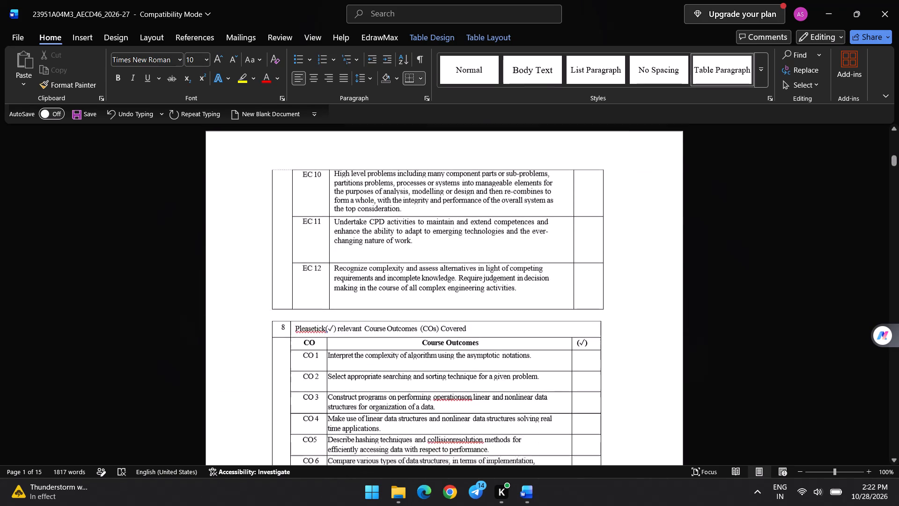
scroll(521, 334, "down", 1)
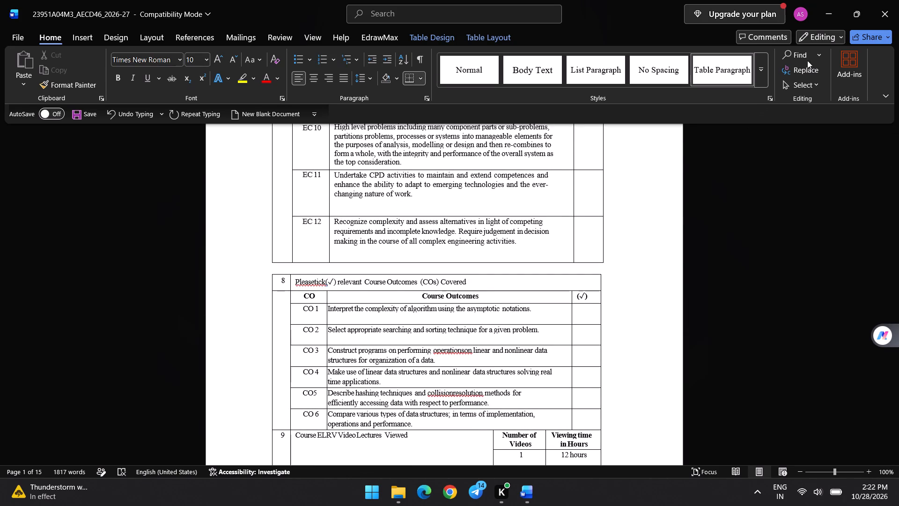
key("ctrl+s")
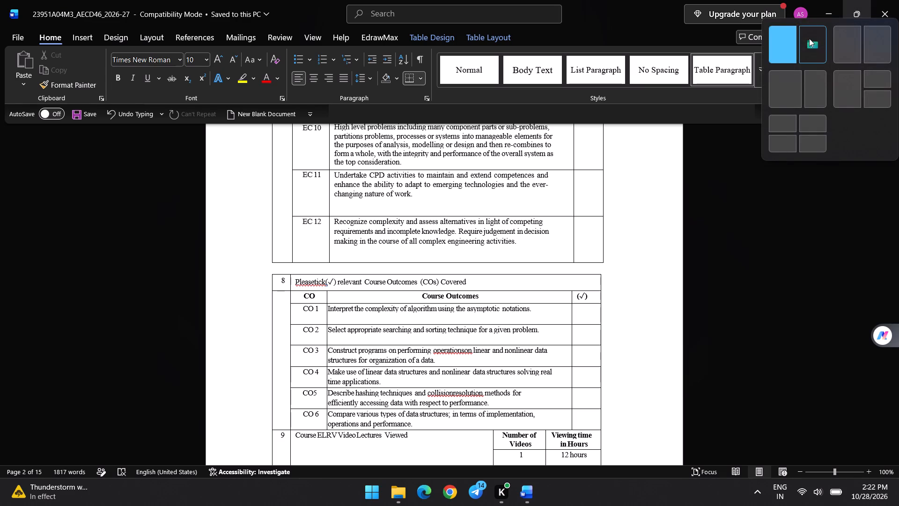
Open the MRE Word document from the Downloads folder 23 and place it side by side with the converted form.
left_click(843, 43)
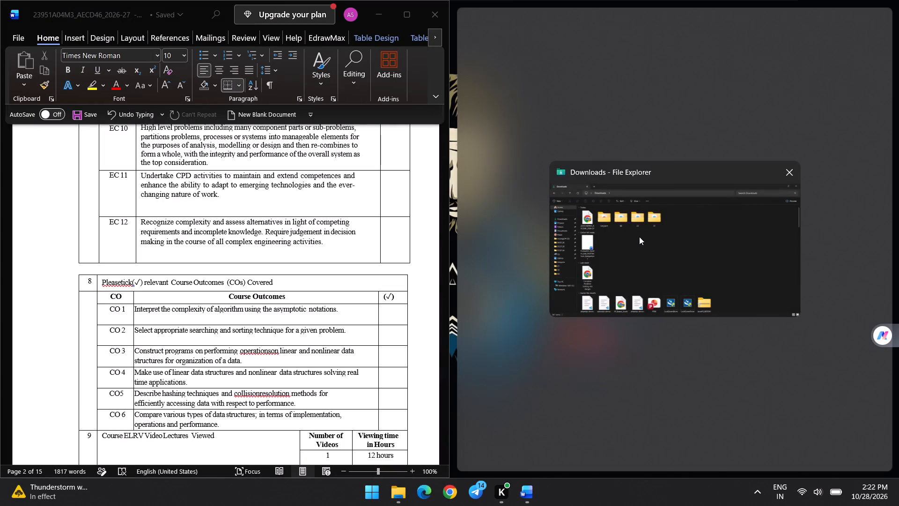
left_click(639, 237)
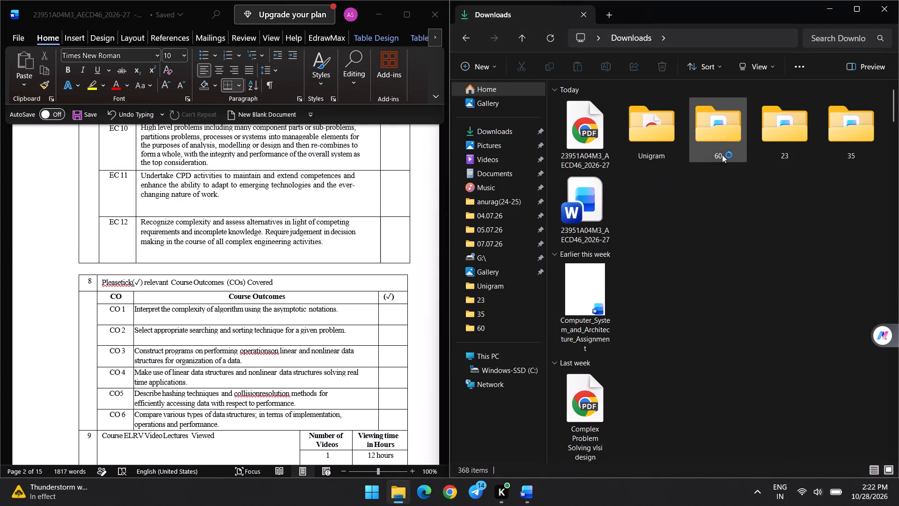
double_click(780, 142)
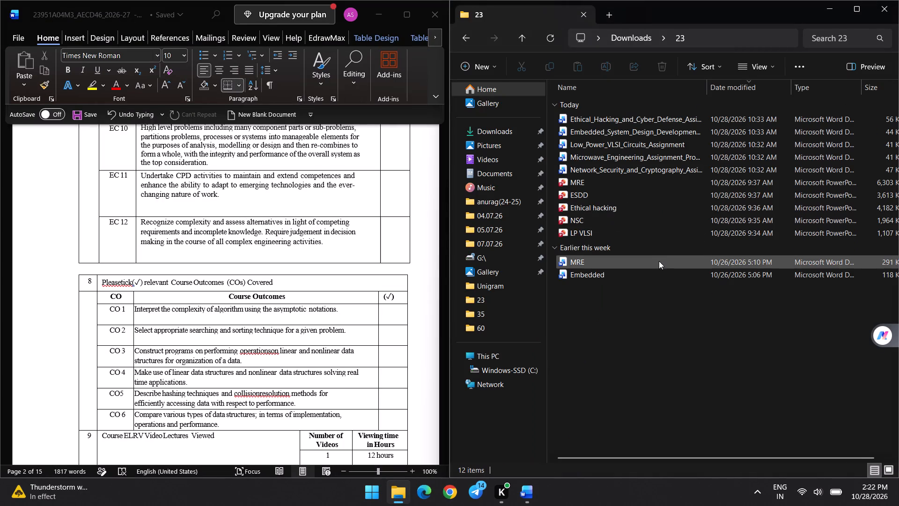
double_click(655, 261)
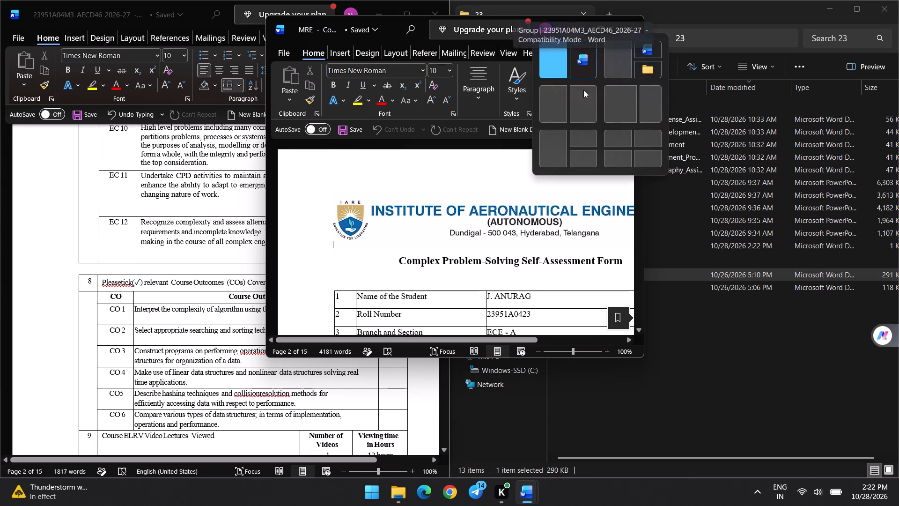
left_click(583, 112)
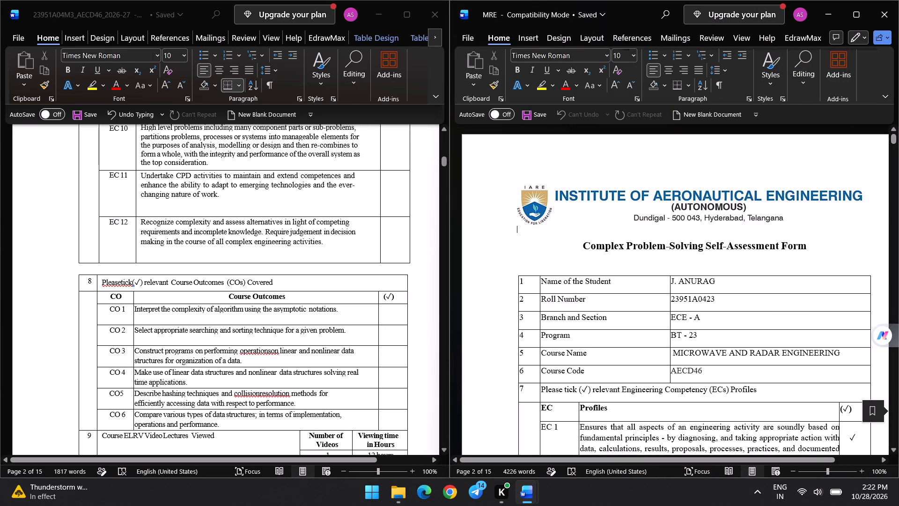
Replace the CO 1 to CO 6 course outcome descriptions in the converted form with those copied from the MRE document.
scroll(233, 220, "up", 5)
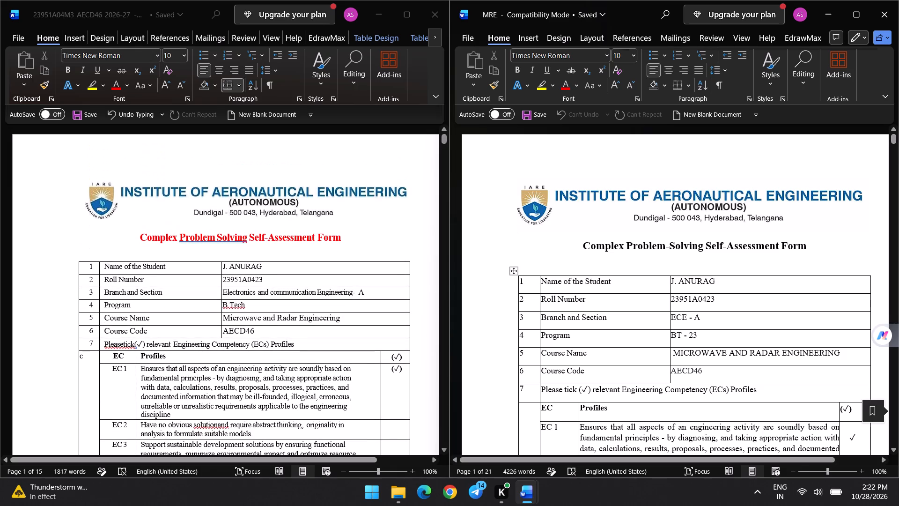
scroll(591, 313, "down", 4)
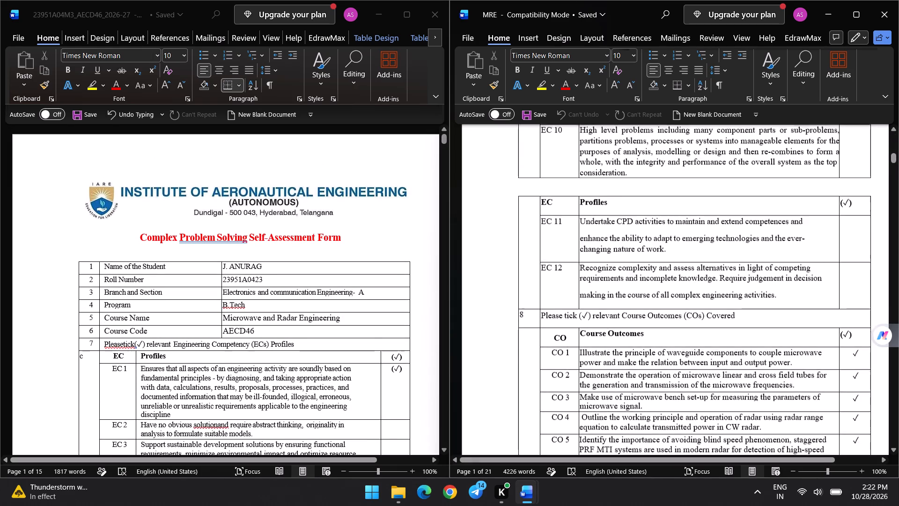
scroll(591, 313, "down", 2)
scroll(591, 313, "up", 1)
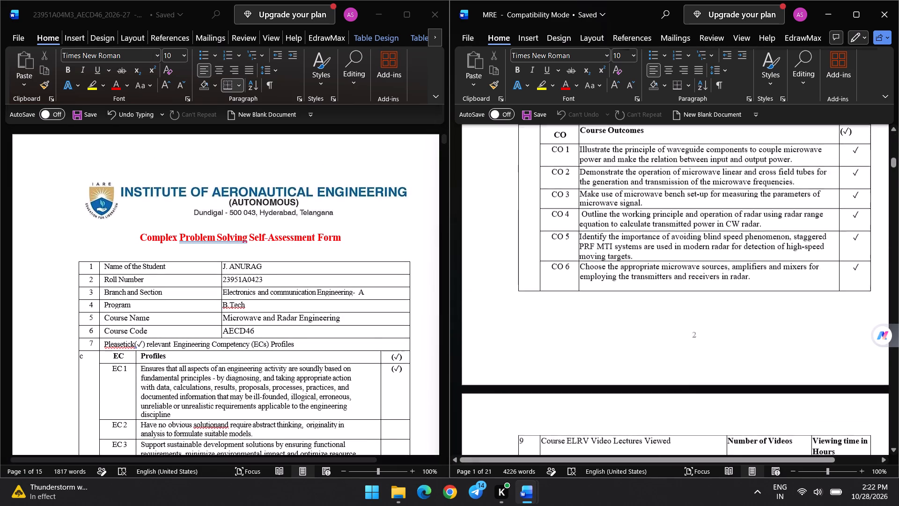
scroll(591, 313, "up", 1)
scroll(317, 309, "down", 2)
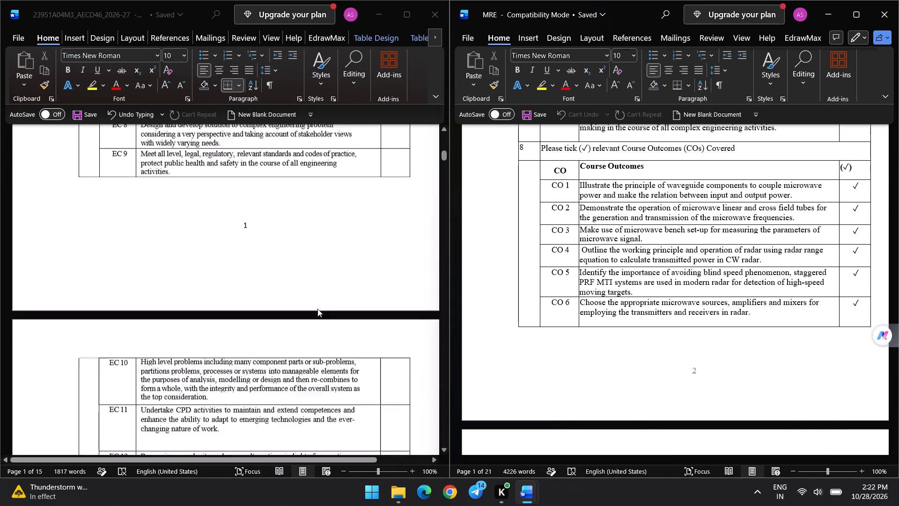
scroll(317, 309, "down", 1)
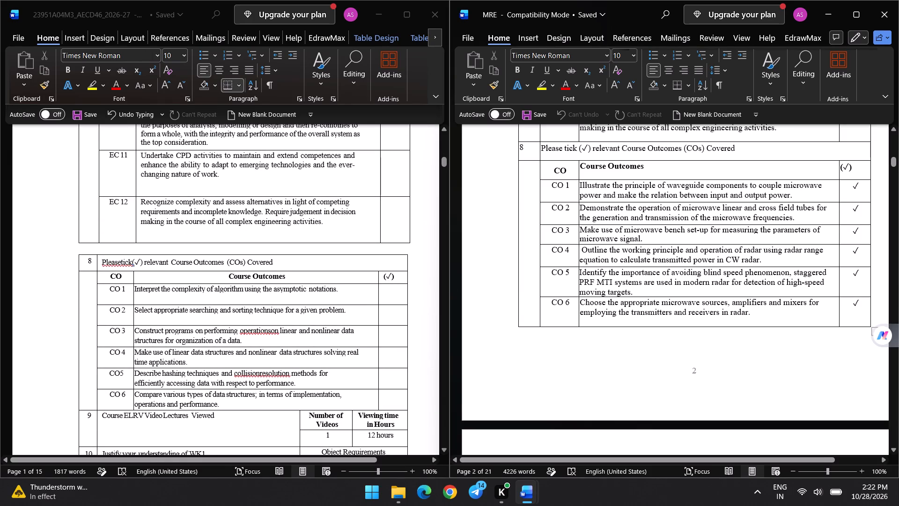
left_click_drag(580, 185, 736, 262)
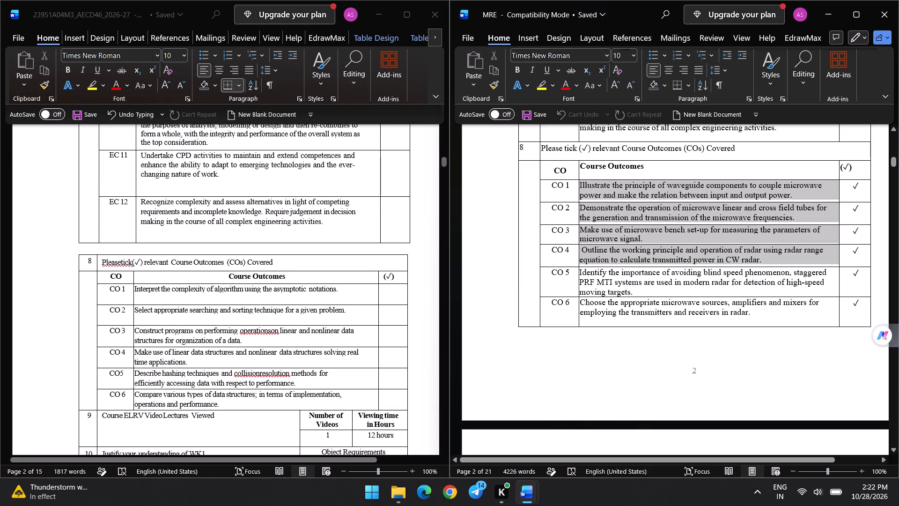
left_click_drag(736, 262, 783, 305)
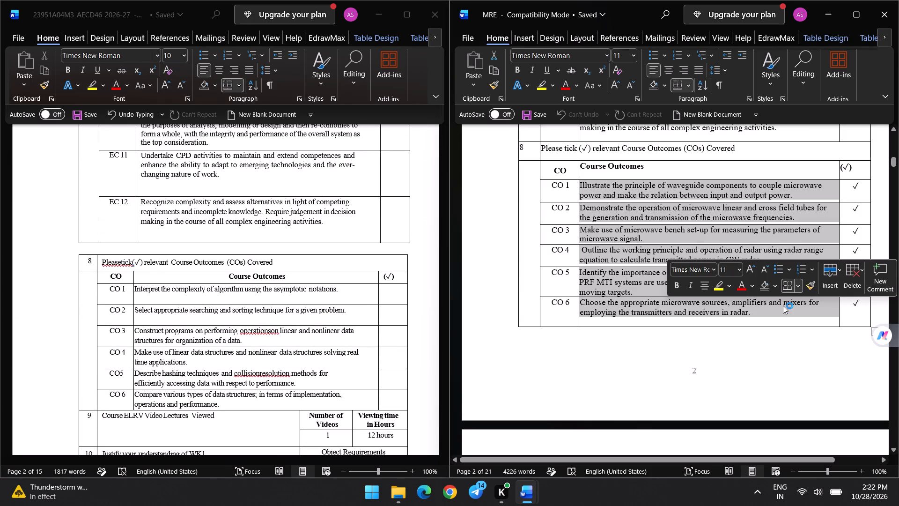
key("ctrl+c")
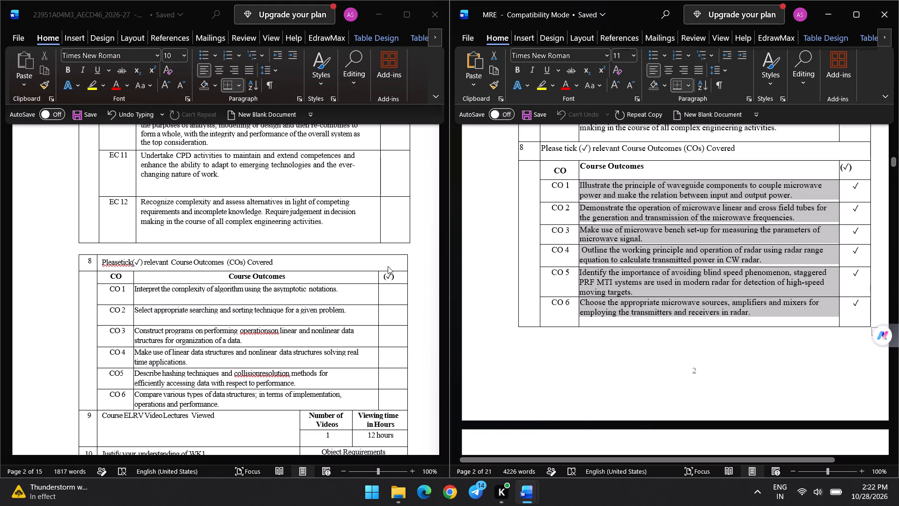
left_click(221, 300)
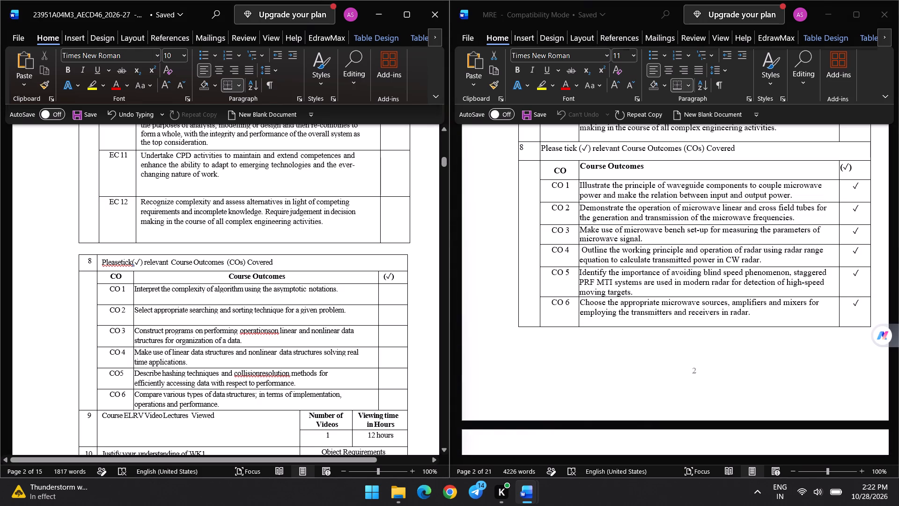
left_click_drag(134, 289, 275, 396)
key("ctrl+v")
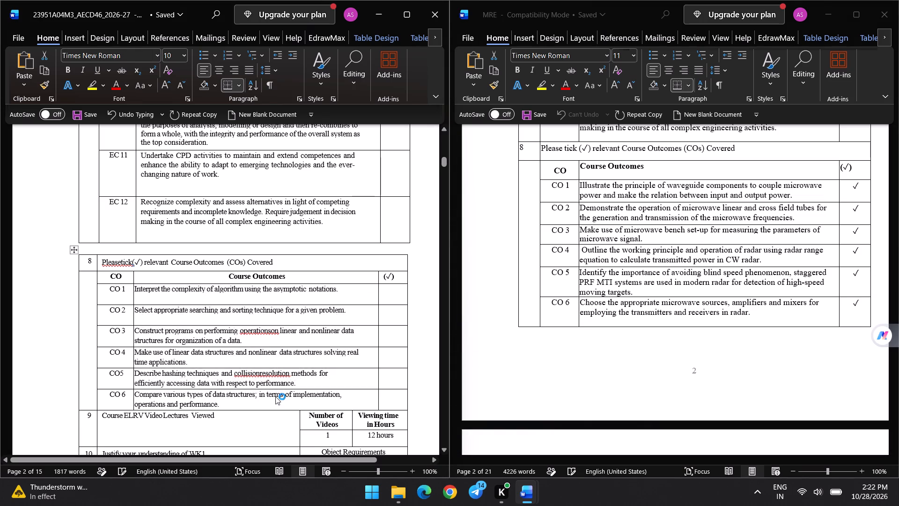
left_click(263, 391)
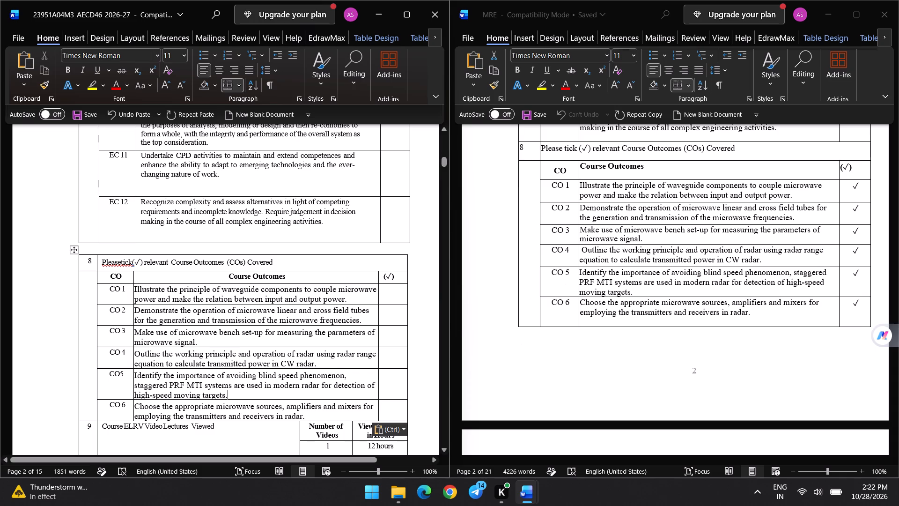
Delete the student signature image below the table on page 2 of the converted form.
scroll(274, 299, "down", 1)
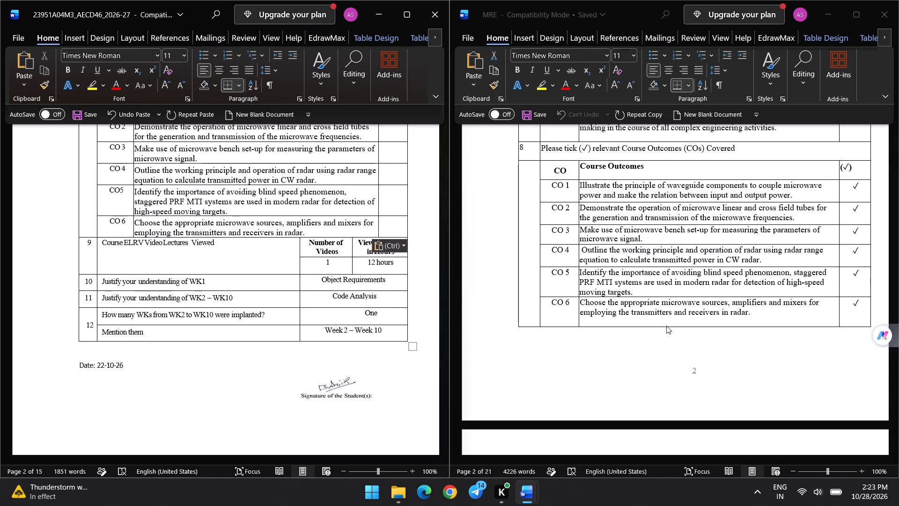
scroll(666, 326, "down", 2)
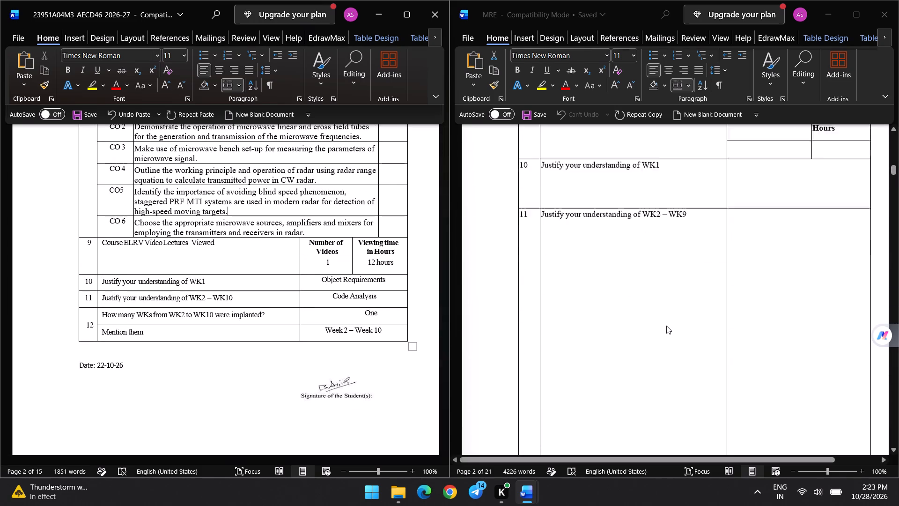
scroll(666, 326, "down", 2)
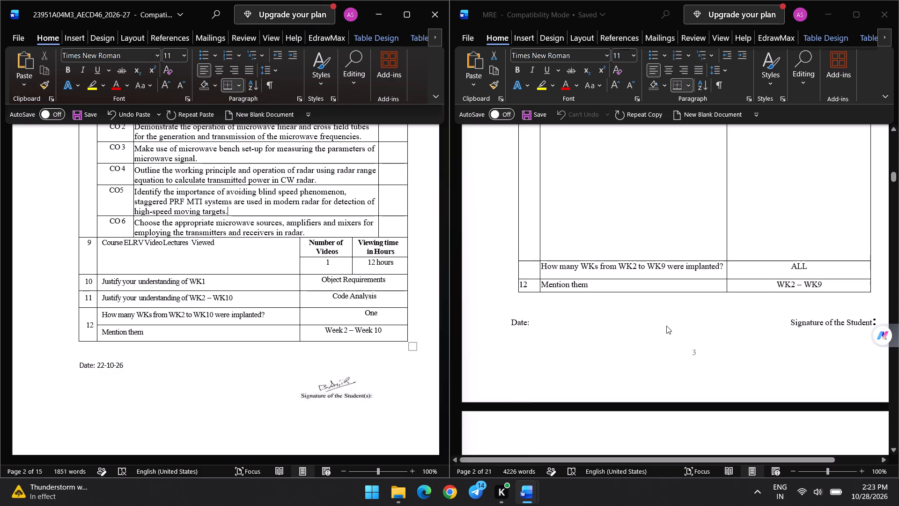
left_click(332, 382)
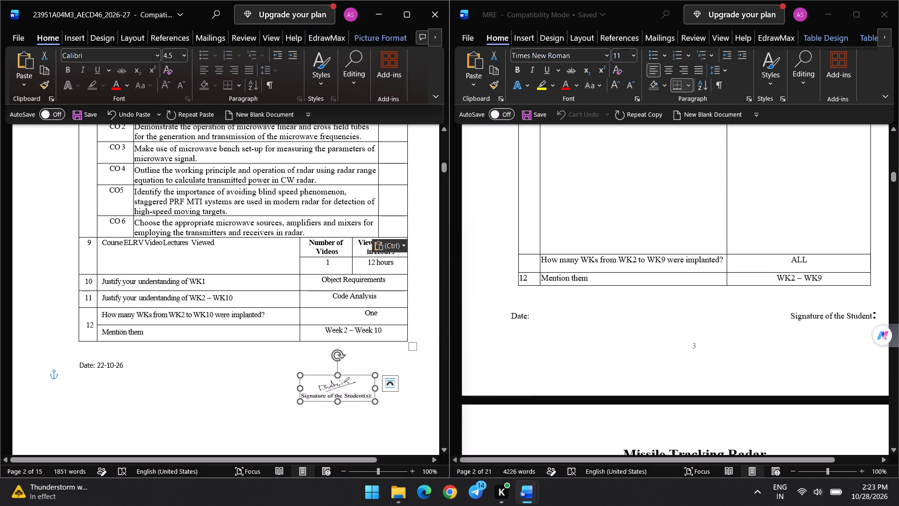
key("BackSpace")
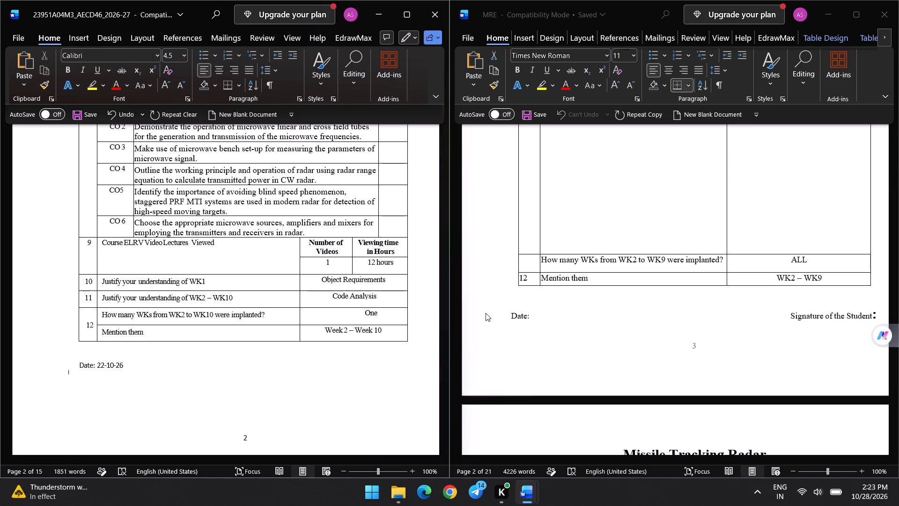
Replace the converted form's date line with the Date and Signature of the Student line copied from the MRE document, adding a blank line above.
left_click_drag(511, 315, 694, 325)
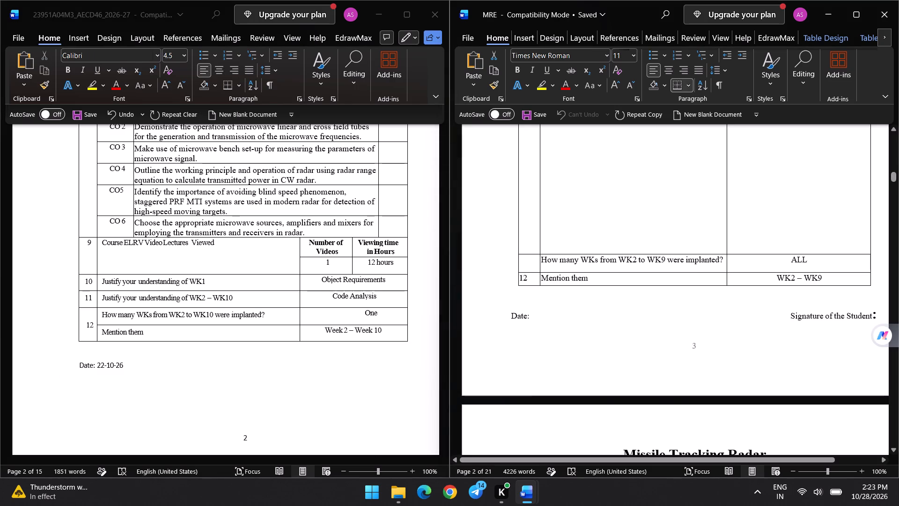
left_click_drag(694, 325, 537, 318)
left_click_drag(510, 316, 840, 326)
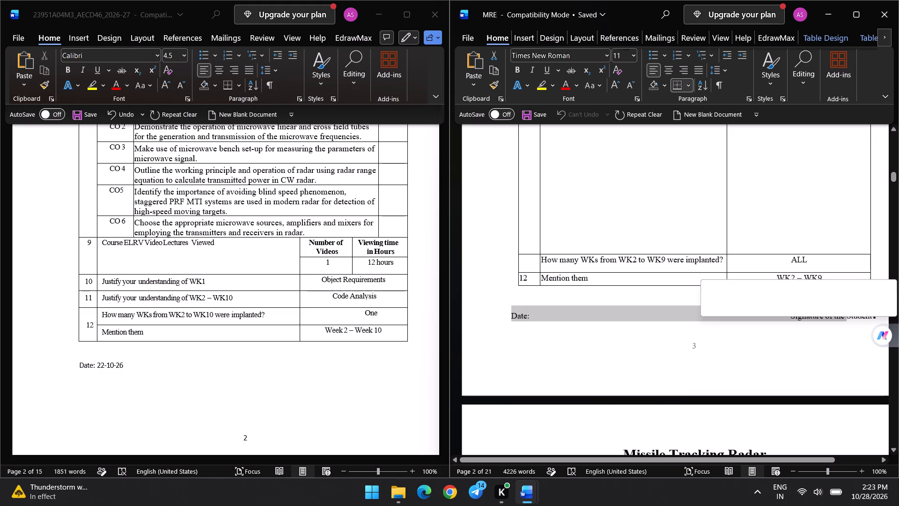
left_click(840, 326)
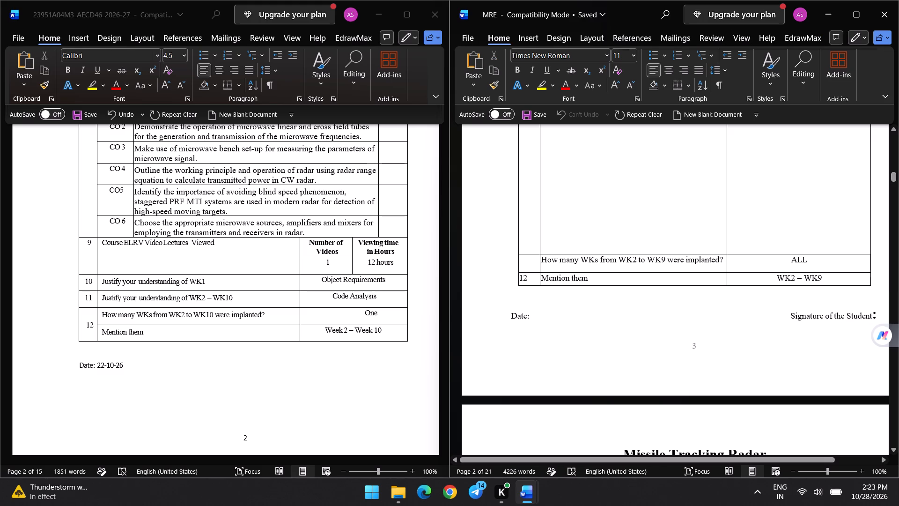
left_click_drag(876, 318, 572, 339)
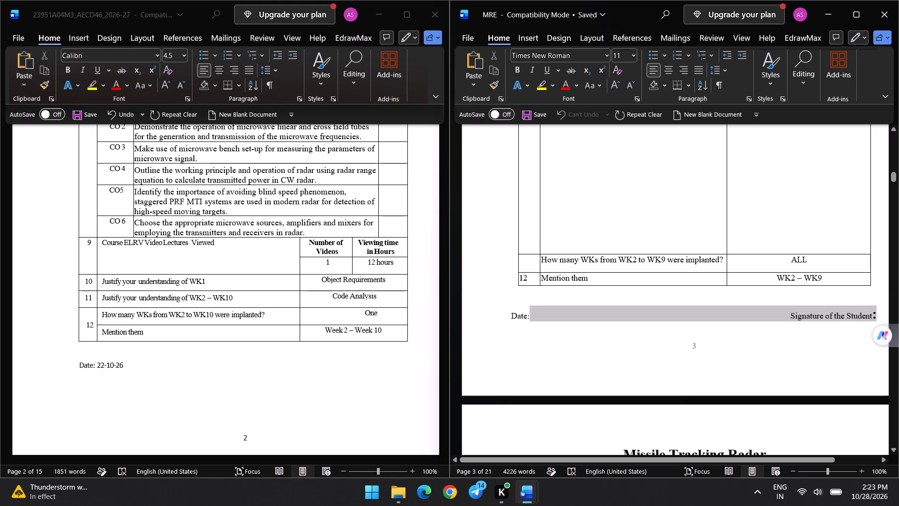
left_click_drag(572, 339, 515, 319)
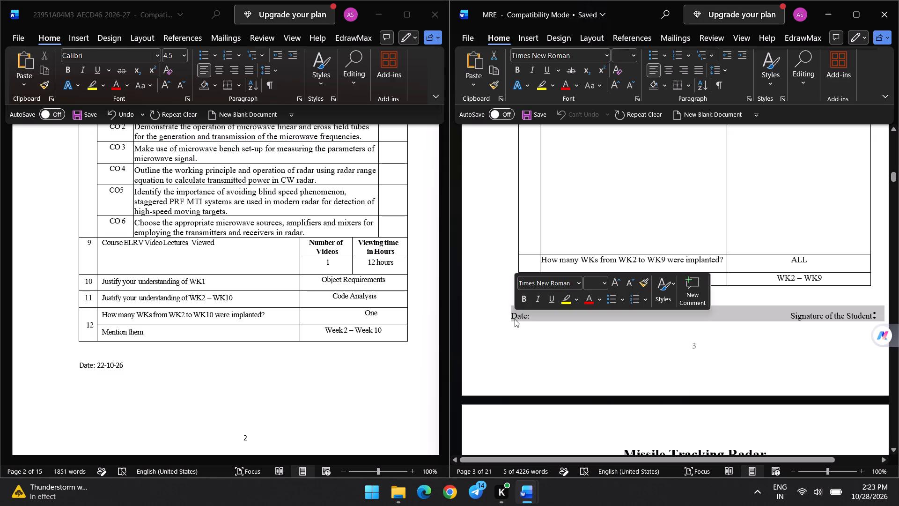
key("ctrl+c")
left_click(83, 366)
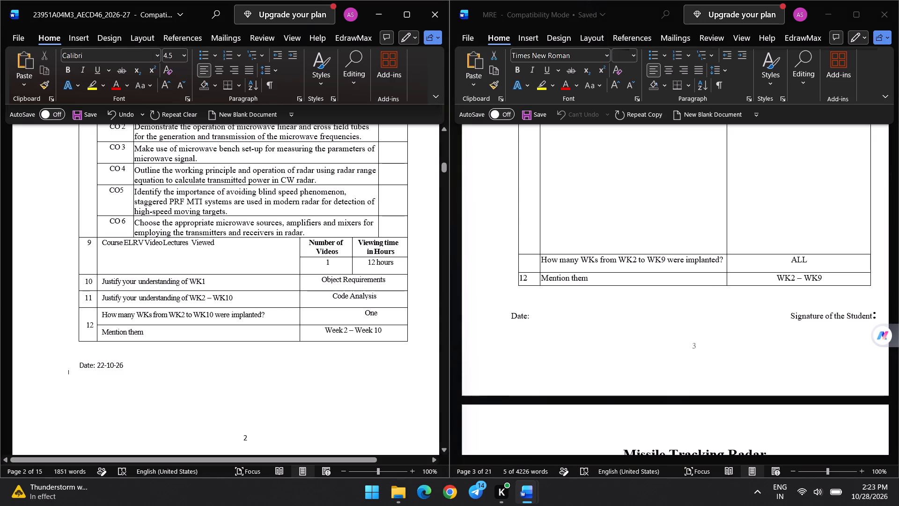
left_click_drag(81, 363, 130, 371)
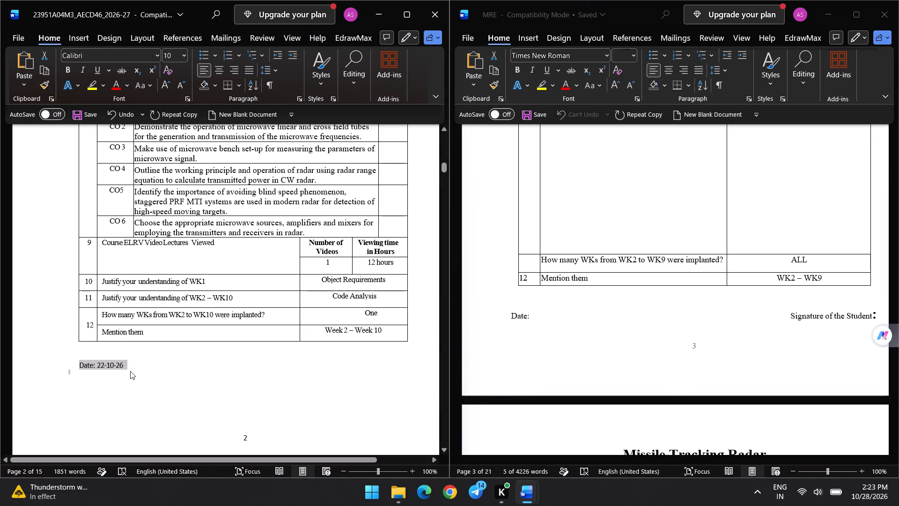
key("ctrl+v")
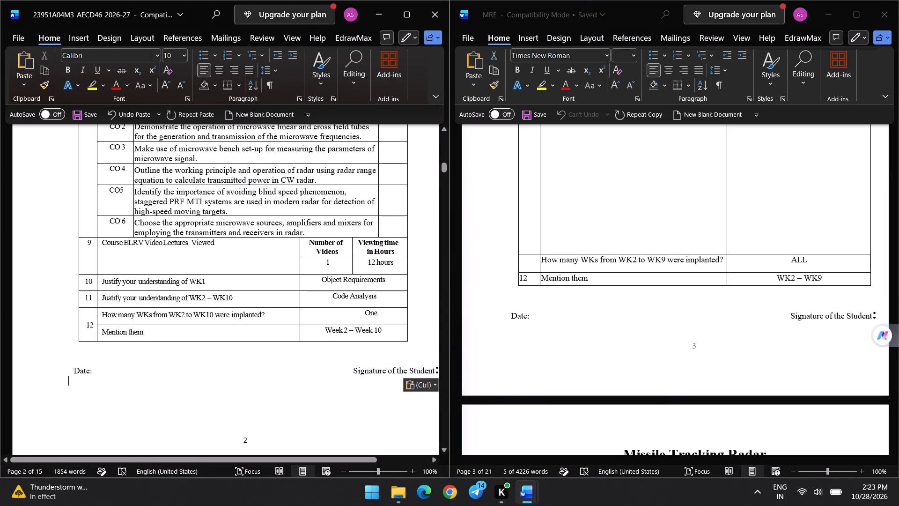
left_click(87, 357)
key("Return")
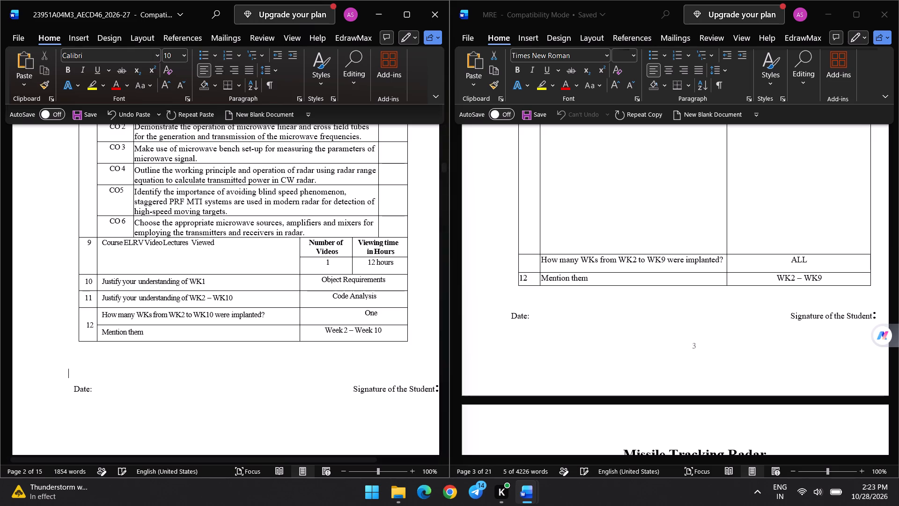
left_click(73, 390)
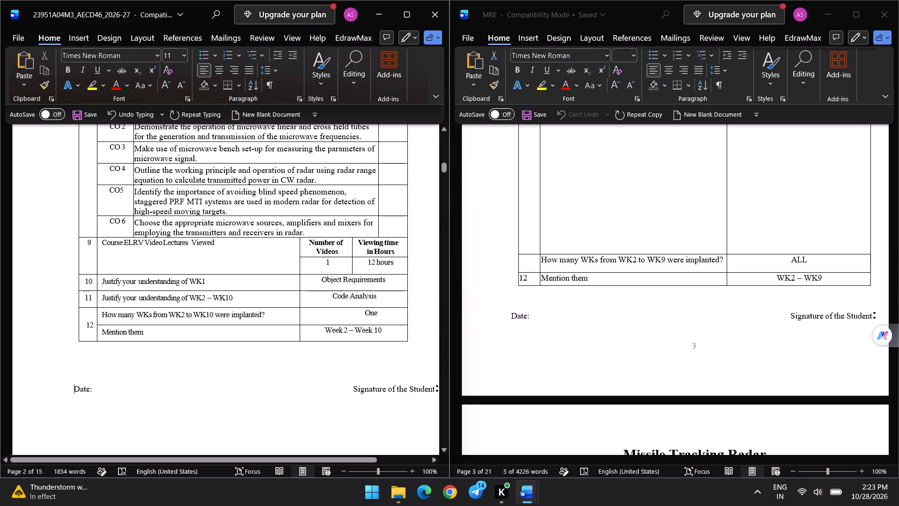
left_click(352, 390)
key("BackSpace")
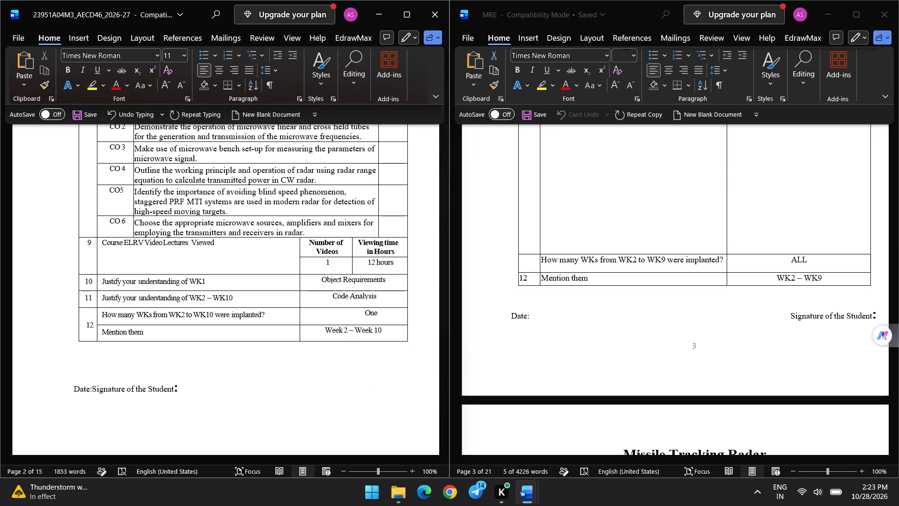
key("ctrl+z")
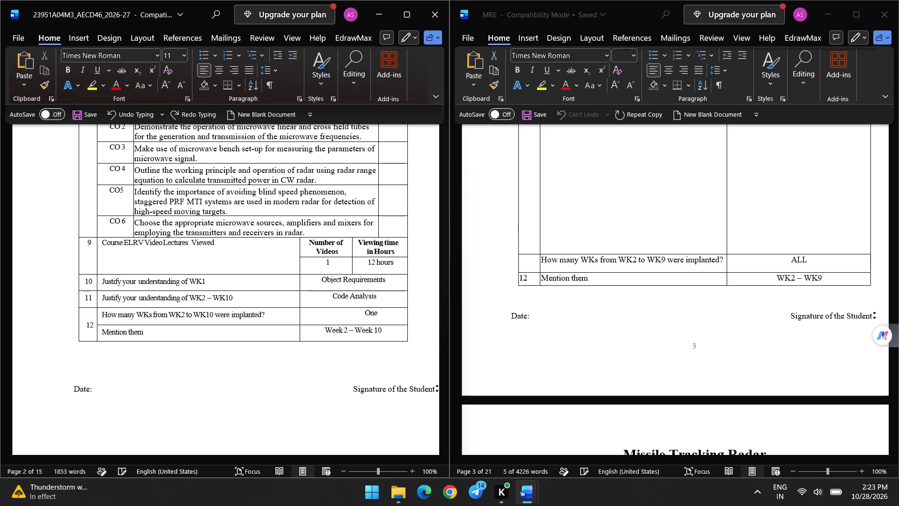
Decrease the left indent of the pasted Date and Signature of the Student line as far as it goes.
left_click(277, 57)
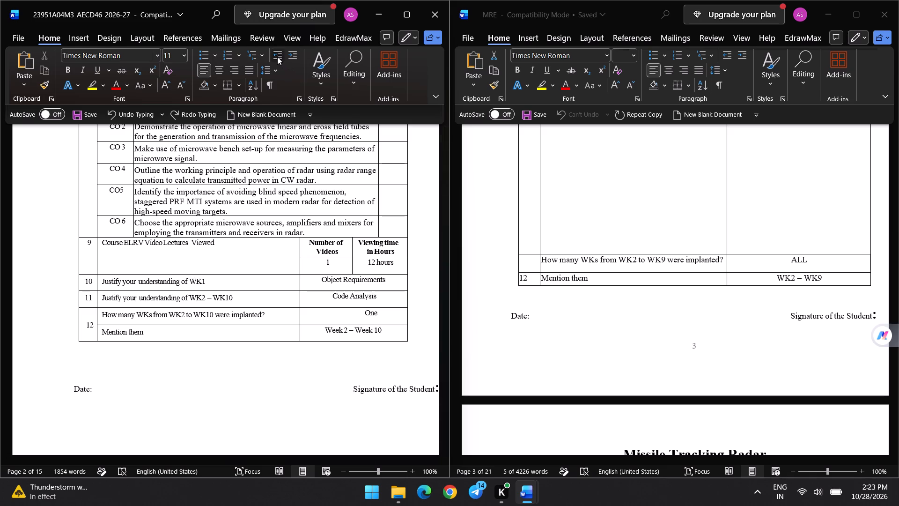
left_click(277, 57)
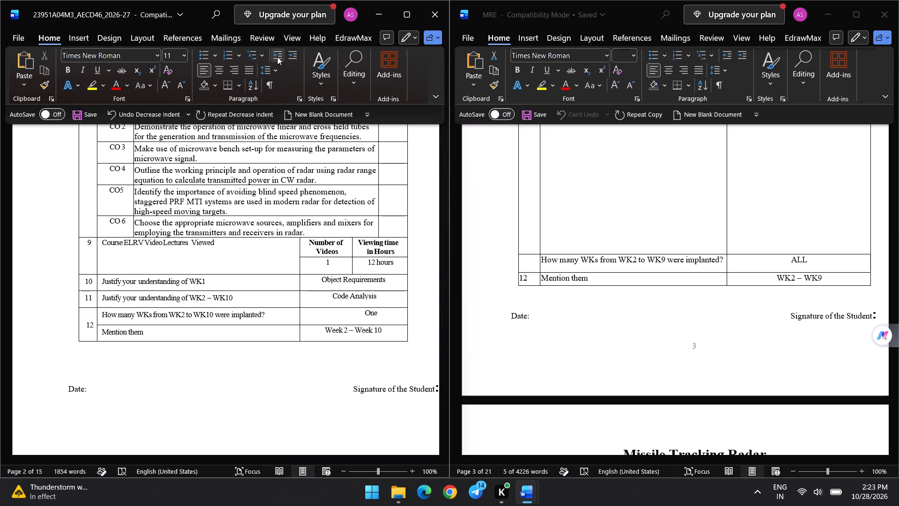
left_click(277, 57)
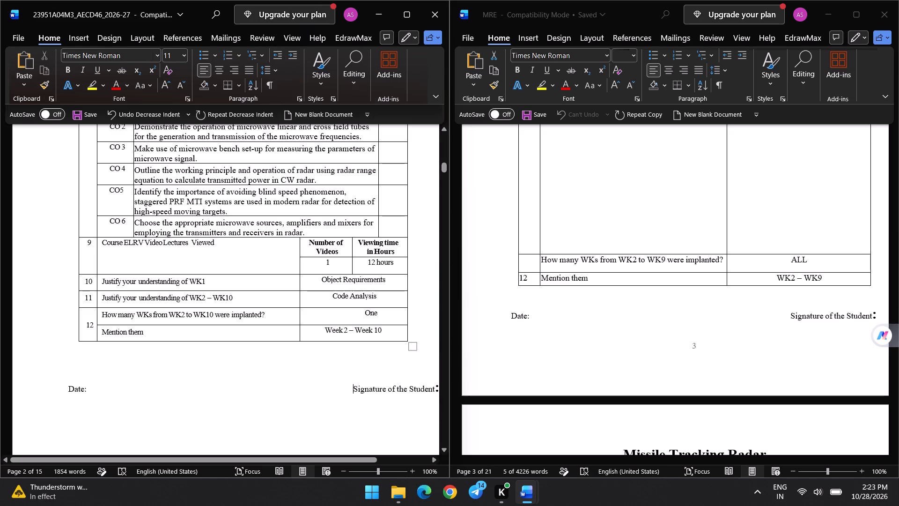
left_click_drag(439, 388, 368, 392)
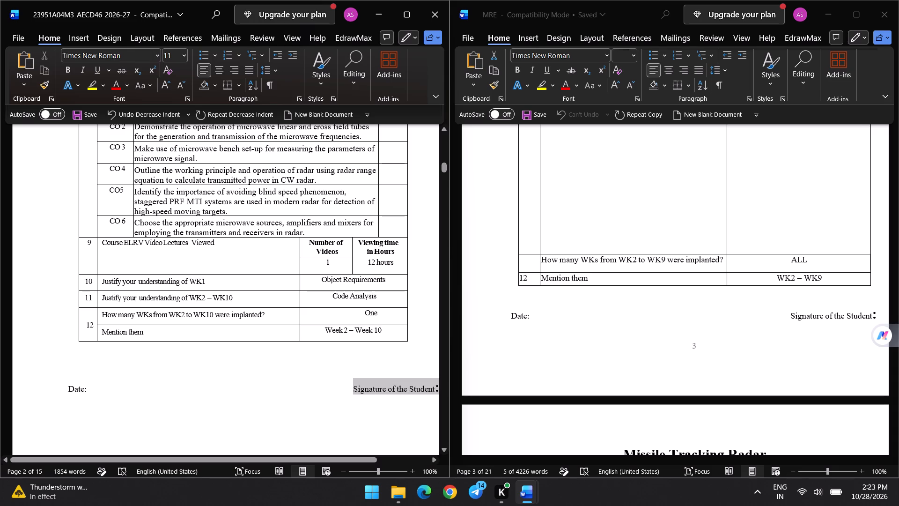
left_click_drag(368, 392, 351, 389)
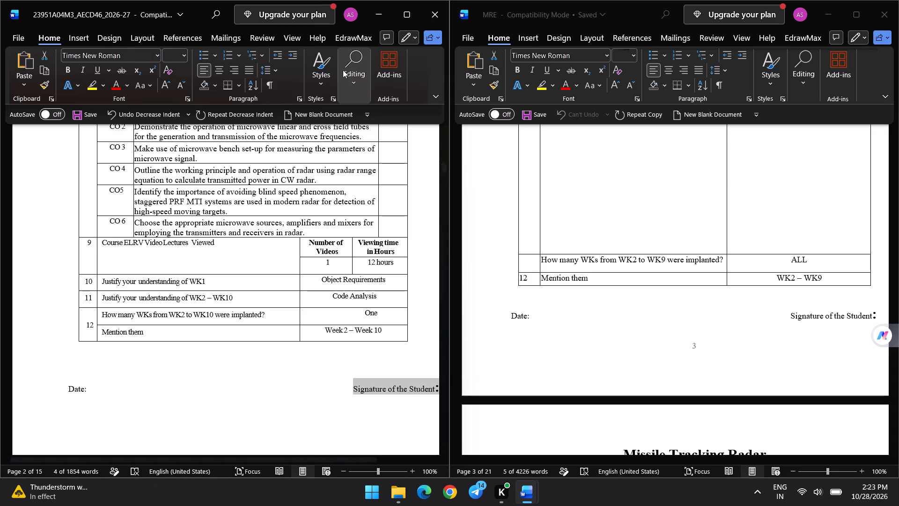
left_click(280, 56)
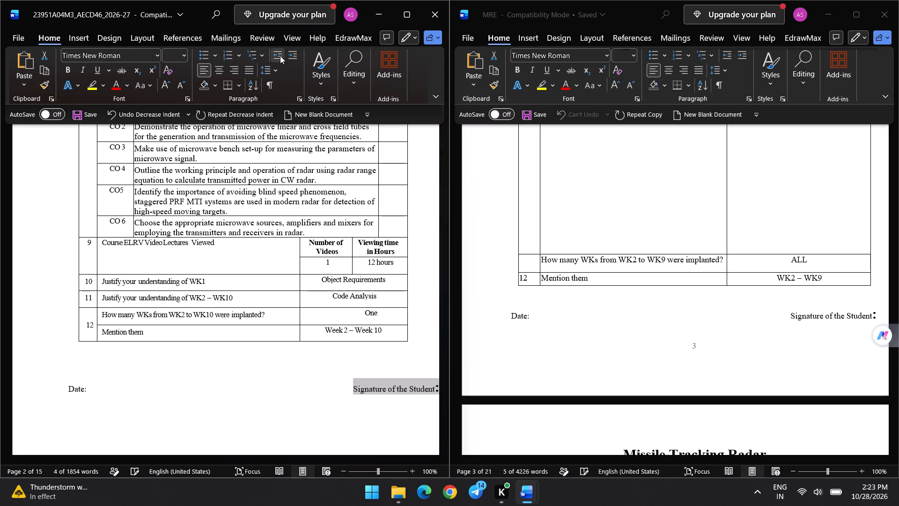
Replace the tab before Signature of the Student with spaces so the text ends near the table's right edge.
left_click(331, 392)
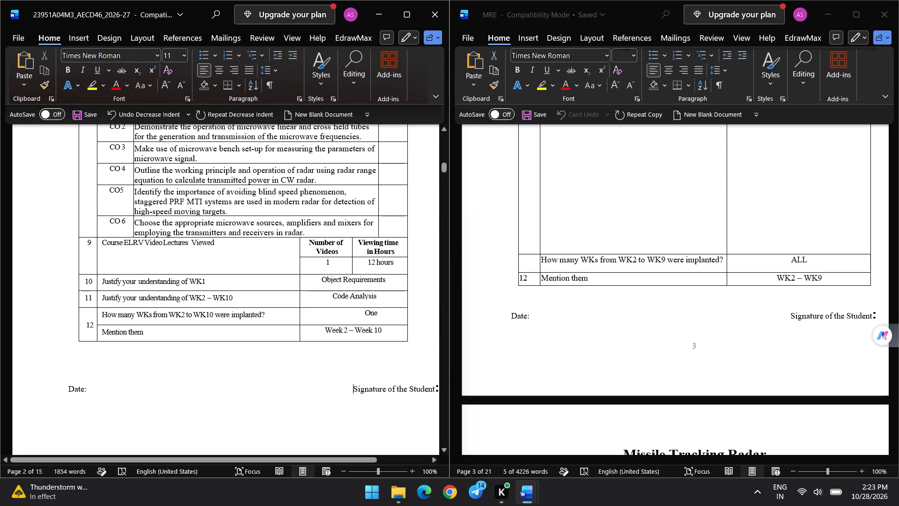
left_click(438, 388)
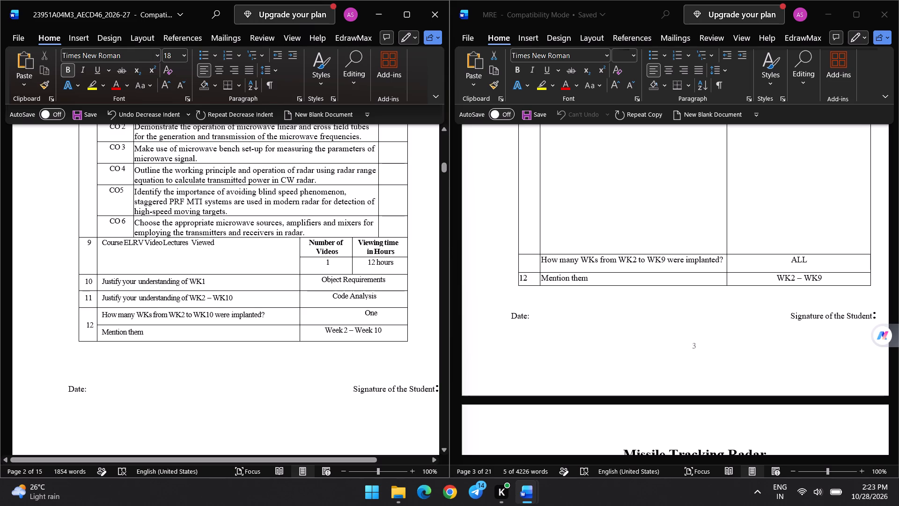
left_click(309, 389)
key("BackSpace")
key("space")
key("space")
key("space")
key("space")
key("space")
key("space")
key("space")
key("space")
key("space")
key("space")
key("space")
key("space")
key("space")
key("space")
key("space")
key("space")
key("space")
key("space")
key("space")
key("space")
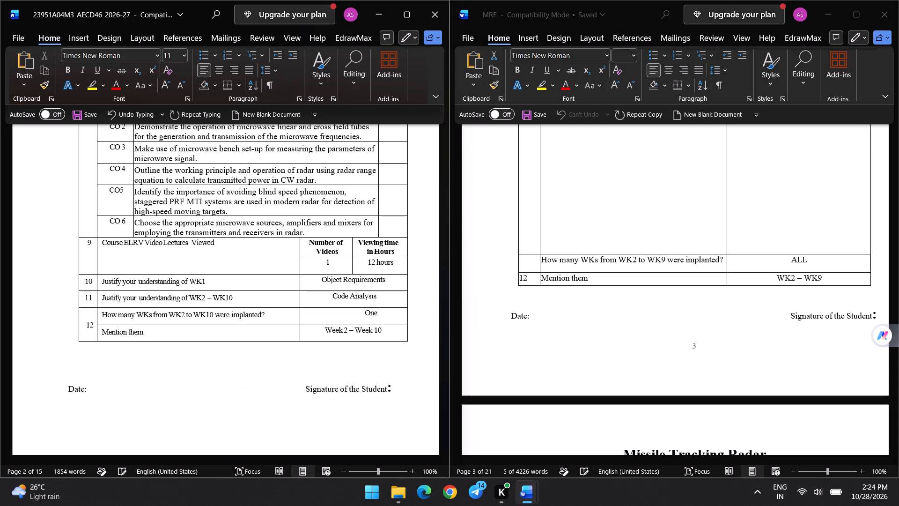
key("space")
key("space")
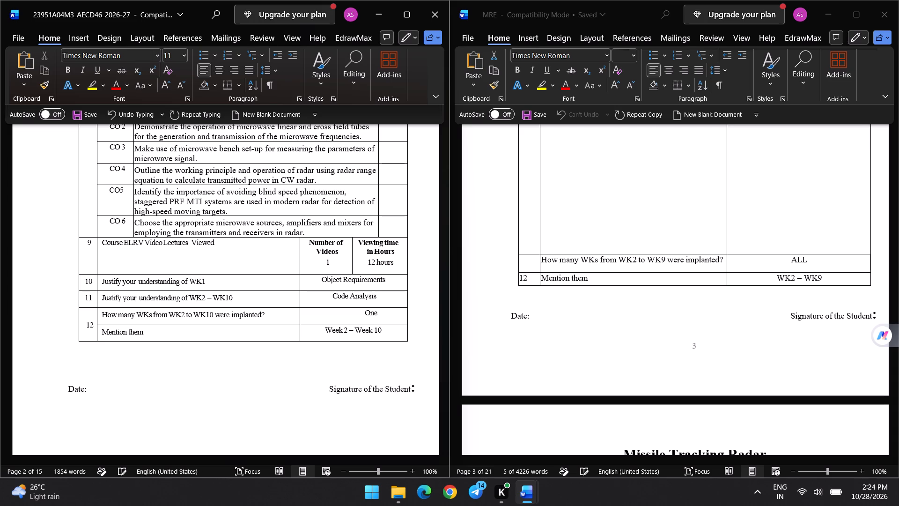
key("space")
key("BackSpace")
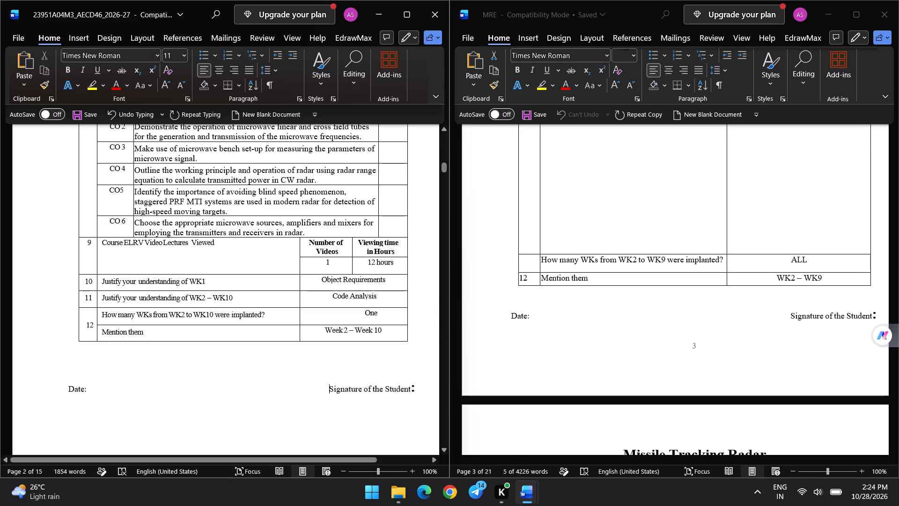
Delete the oversized bold colon after Signature of the Student in the converted form.
left_click(414, 390)
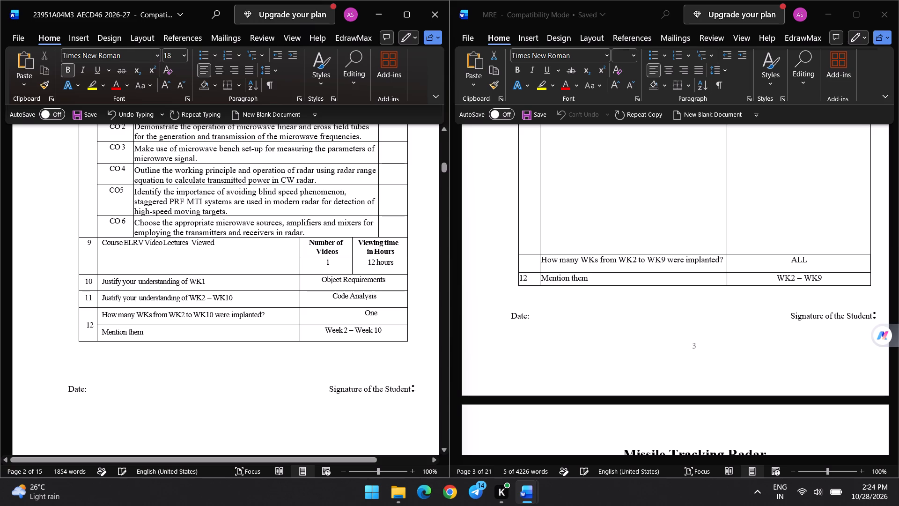
key("BackSpace")
key("shift+colon")
key("BackSpace")
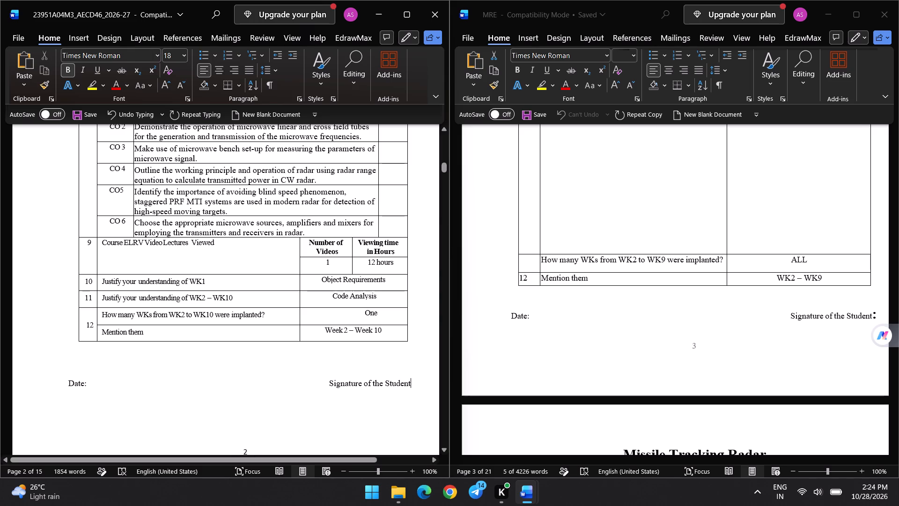
Centre the entry One in the row 12 cell and remove its left indent.
left_click(367, 313)
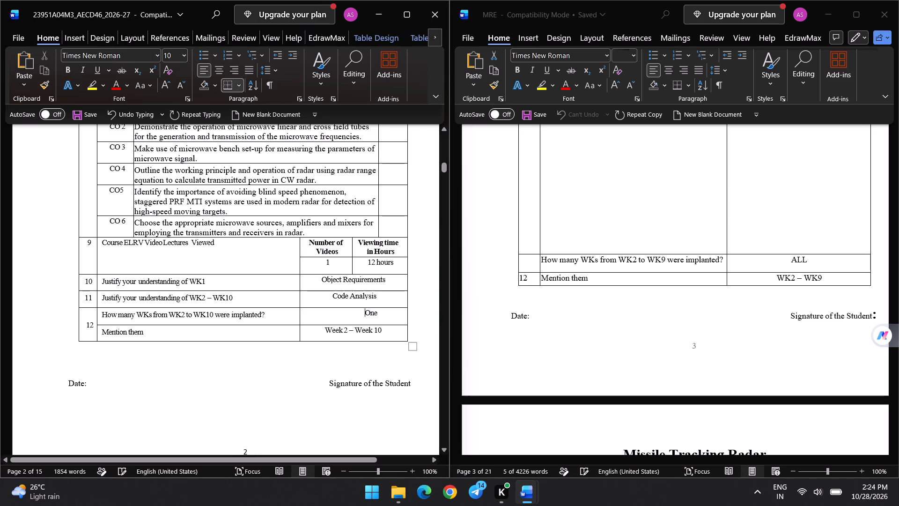
left_click(221, 71)
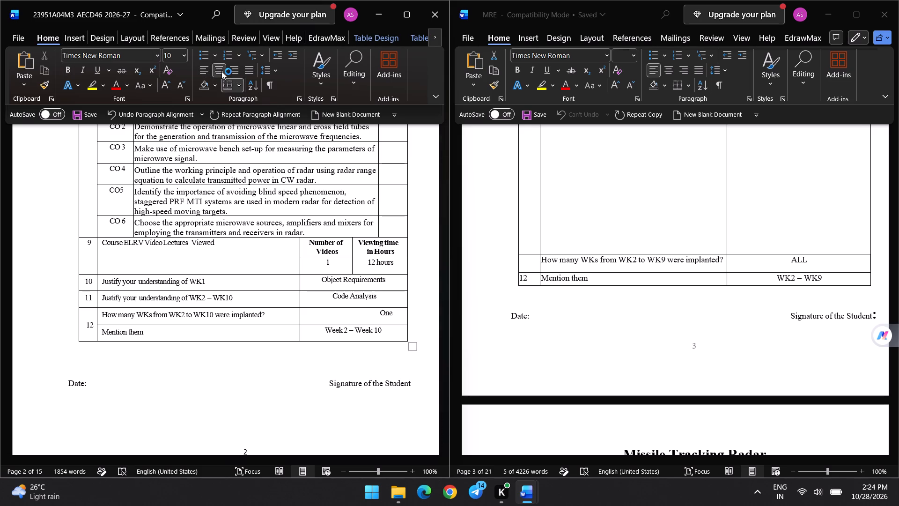
left_click(247, 73)
left_click(232, 71)
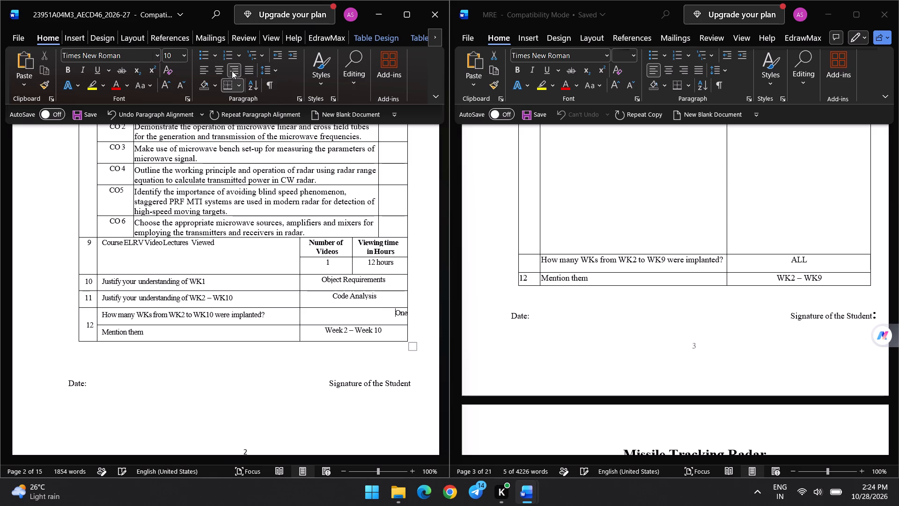
left_click(217, 71)
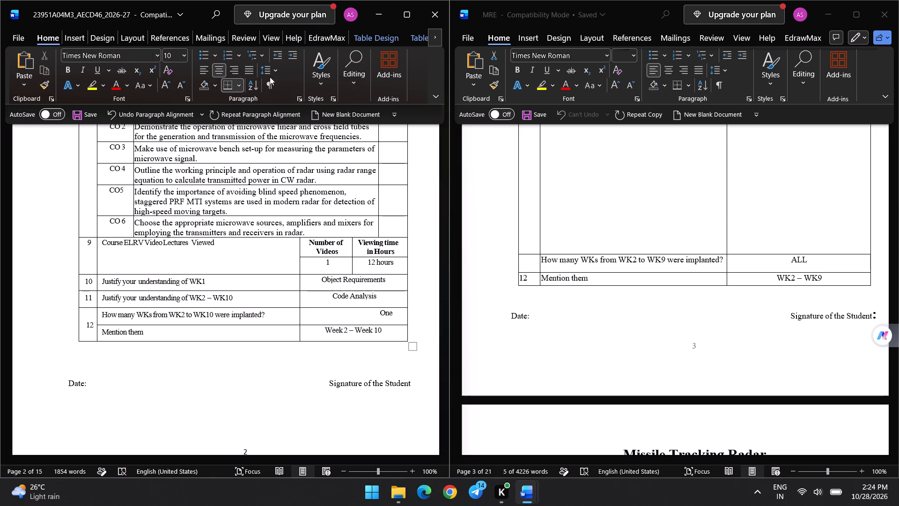
left_click(274, 59)
double_click(274, 59)
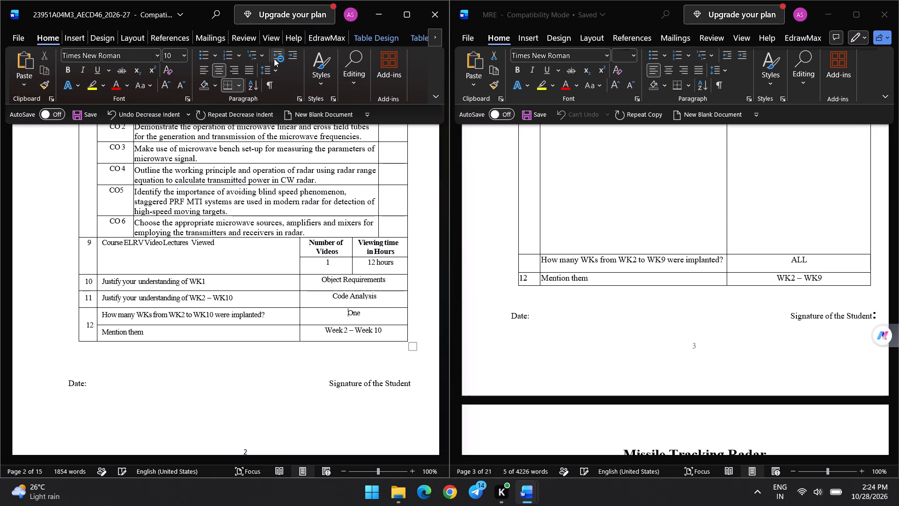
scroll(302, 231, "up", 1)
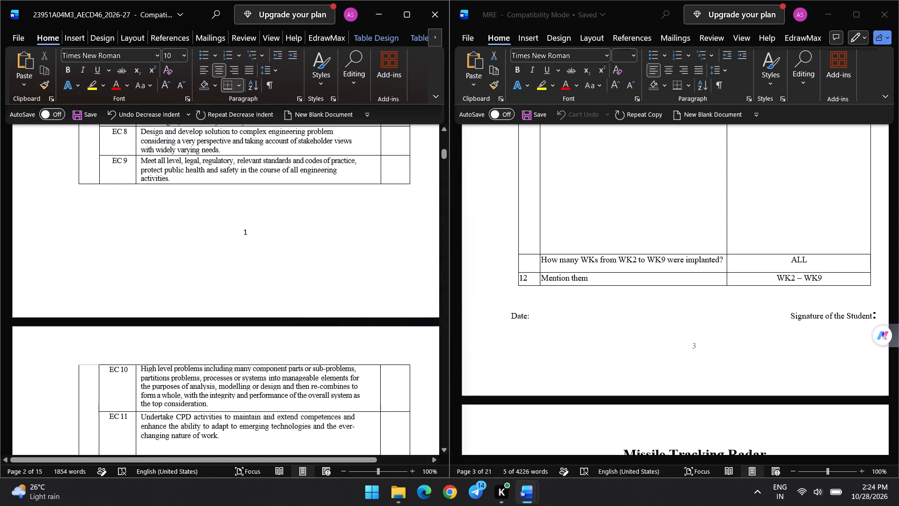
Replace the title 5G Millimeter Wave Communication System with Missile Tracking Radar, copied from the MRE document's title page.
scroll(302, 231, "up", 1)
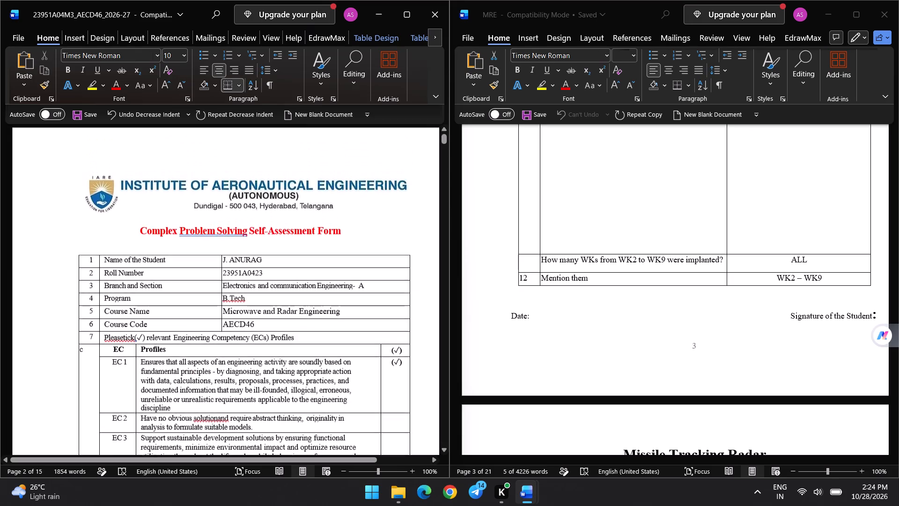
scroll(302, 231, "down", 2)
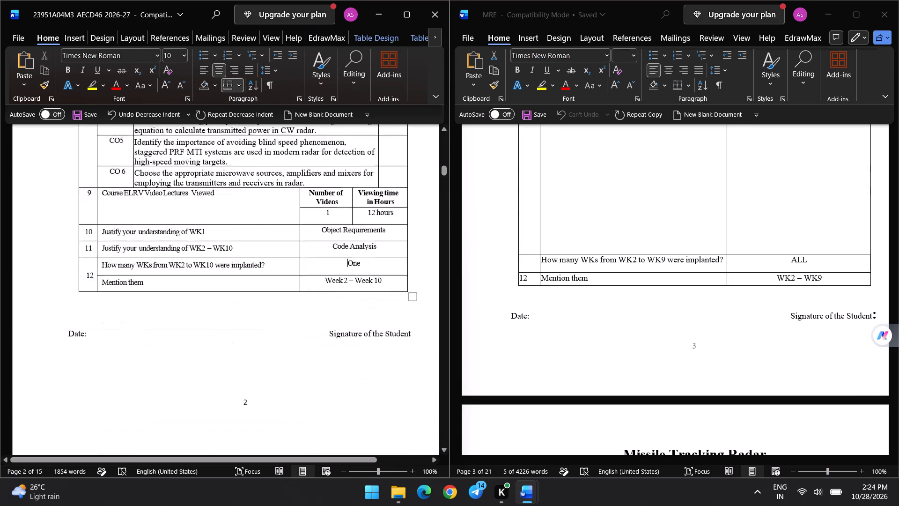
scroll(302, 231, "down", 1)
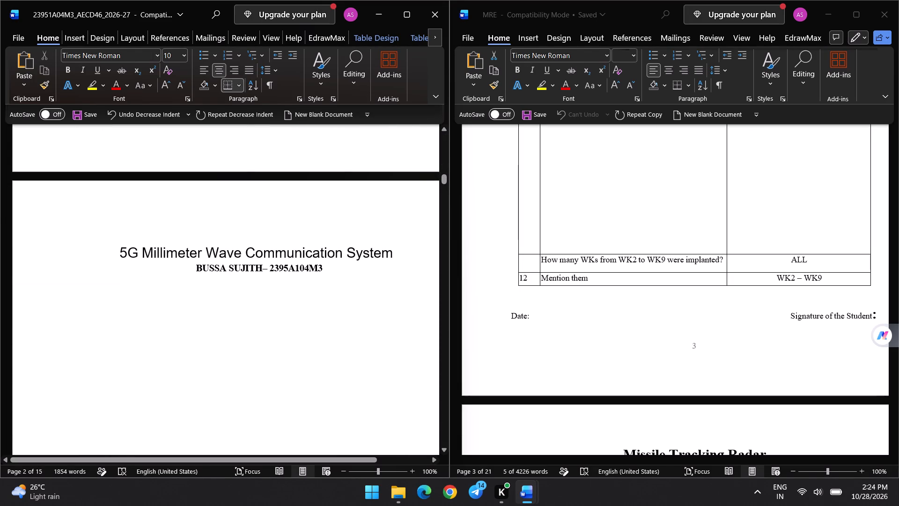
scroll(303, 254, "down", 2)
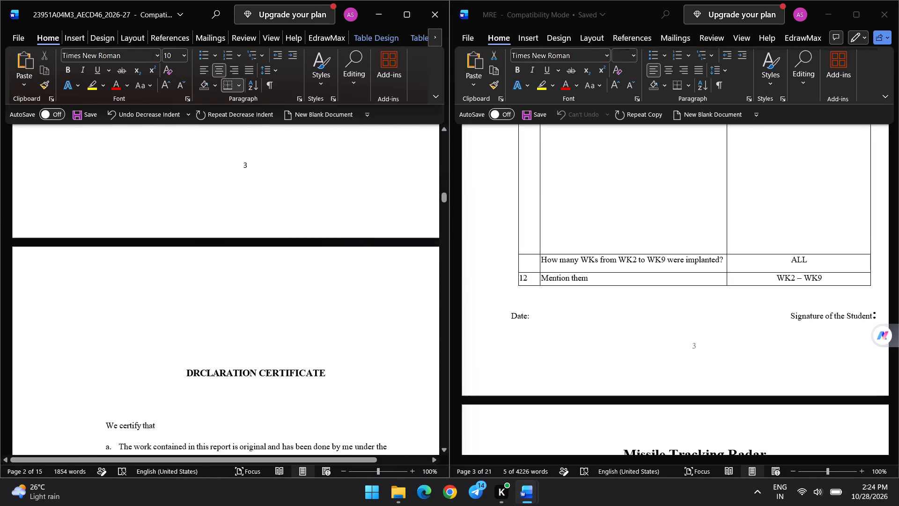
scroll(303, 254, "up", 1)
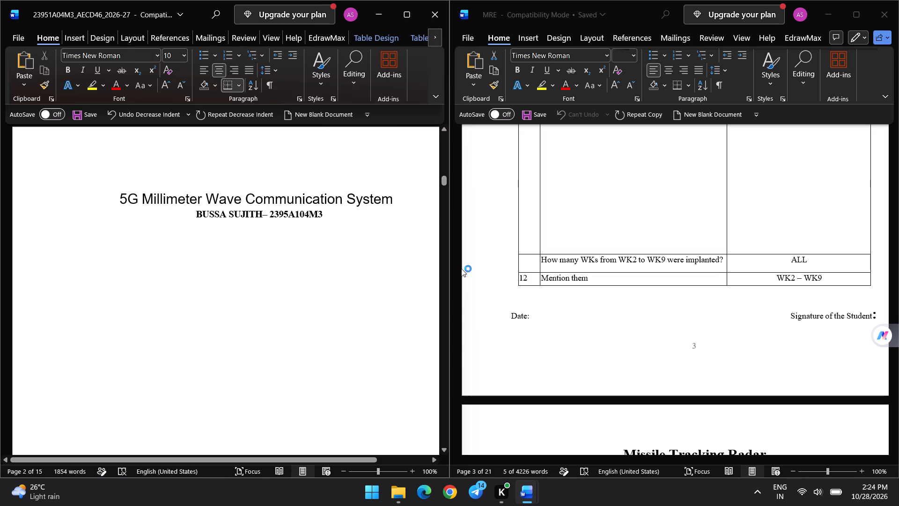
scroll(558, 276, "down", 1)
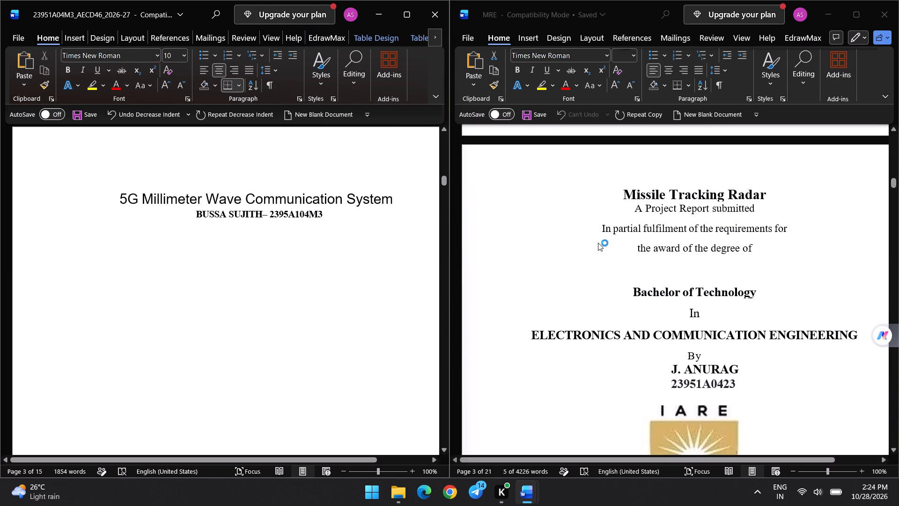
left_click(626, 193)
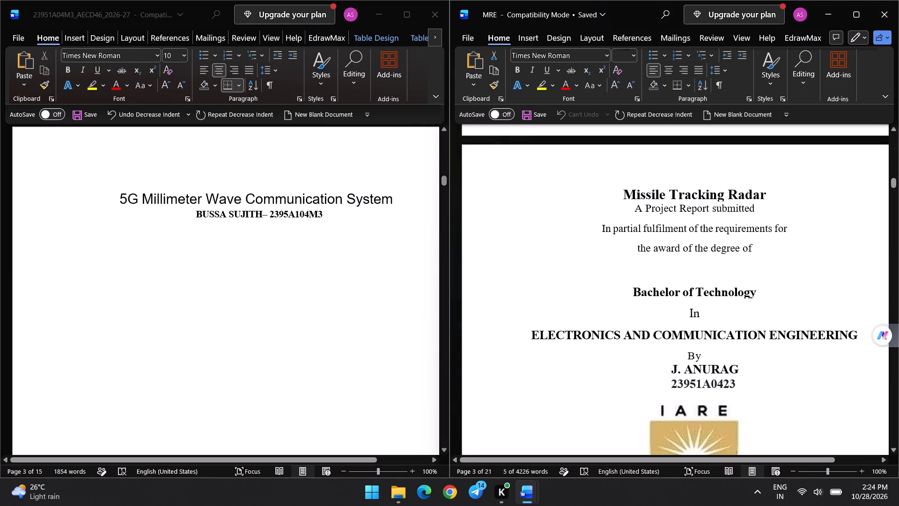
left_click_drag(626, 193, 744, 192)
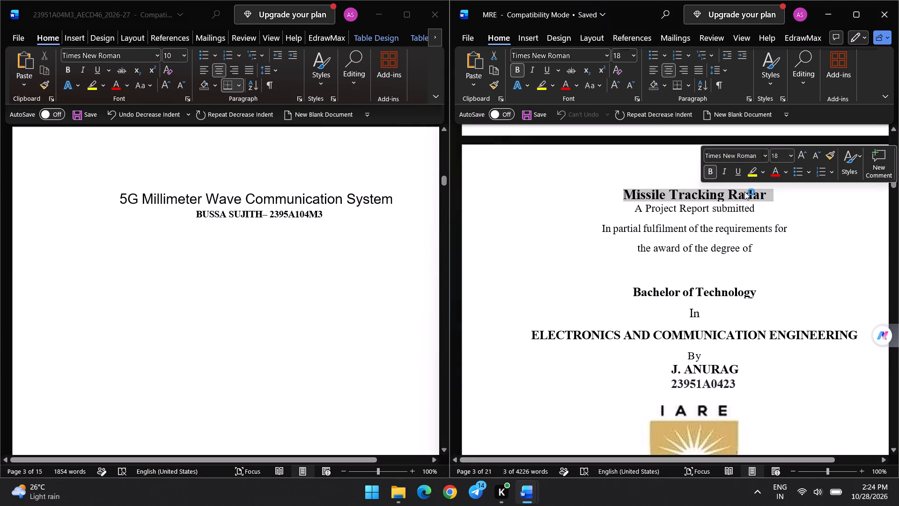
key("ctrl+c")
left_click(147, 191)
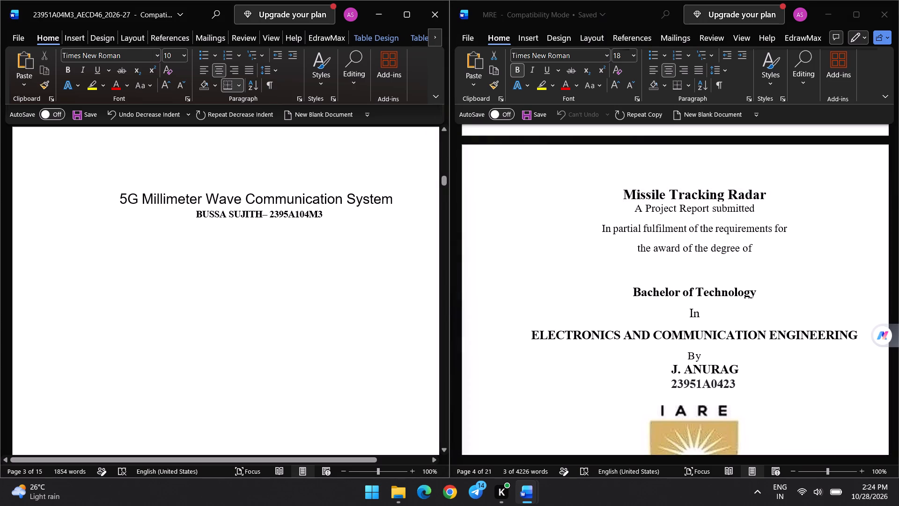
left_click_drag(121, 197, 371, 202)
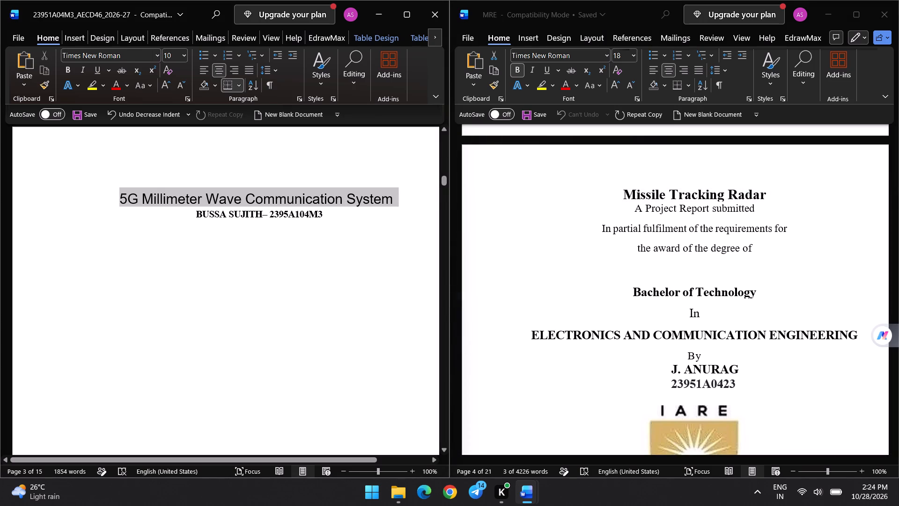
left_click_drag(371, 202, 373, 202)
key("ctrl+v")
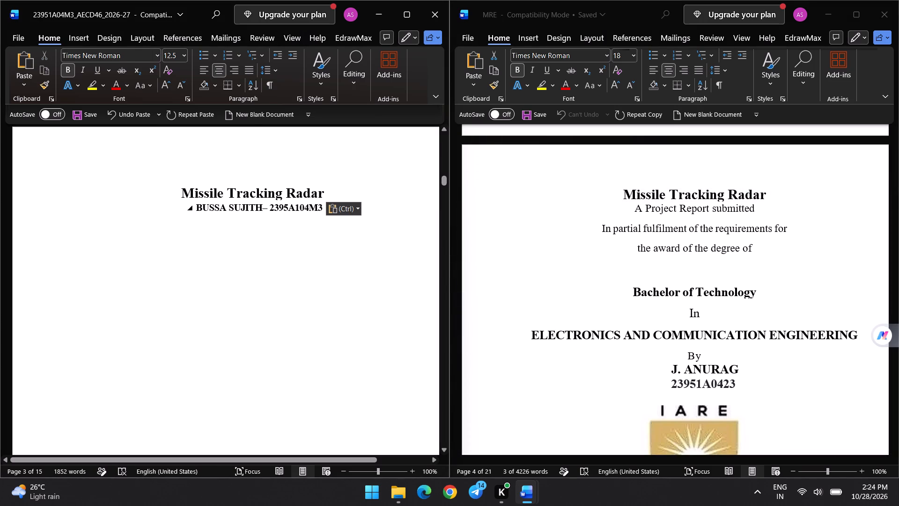
Replace the M in the roll number beneath the Missile Tracking Radar title with 2.
left_click(314, 208)
key("BackSpace")
key("2")
Replace the student name before the roll number with the name from the MRE title page, keeping a space before the dash.
key("Left")
key("Left")
key("Left")
key("Left")
key("Left")
key("Left")
key("Left")
key("Left")
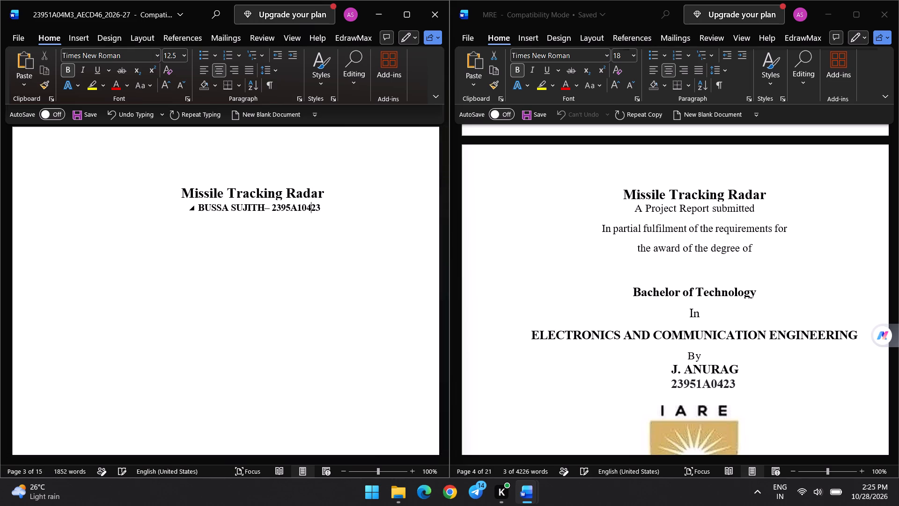
key("Left")
key("Left")
key("Left")
key("space")
key("Left")
key("BackSpace")
key("BackSpace")
key("BackSpace")
key("BackSpace")
key("BackSpace")
key("BackSpace")
key("BackSpace")
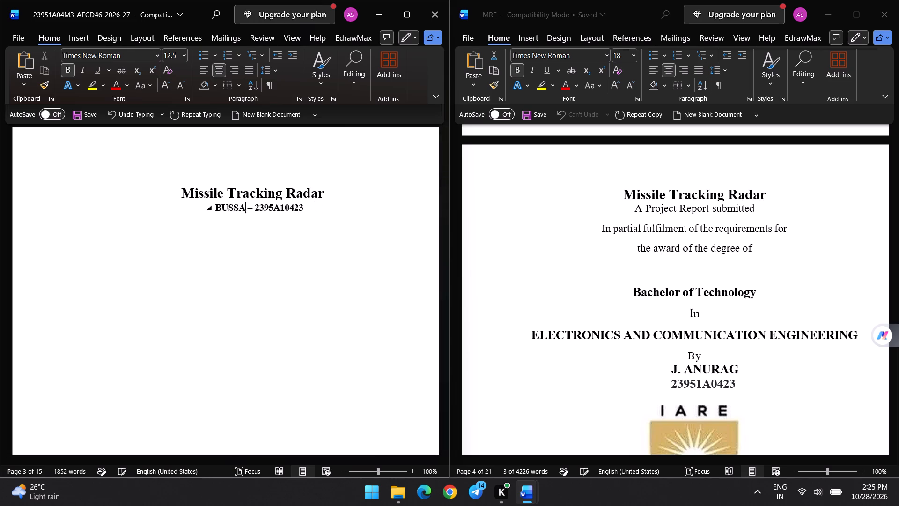
key("BackSpace")
key("BackSpace")
key("BackSpace")
key("BackSpace")
key("BackSpace")
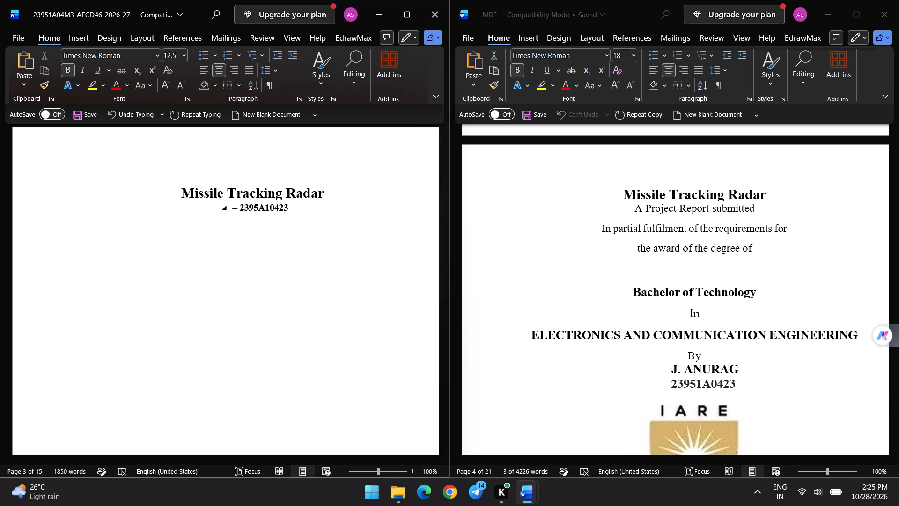
key("j")
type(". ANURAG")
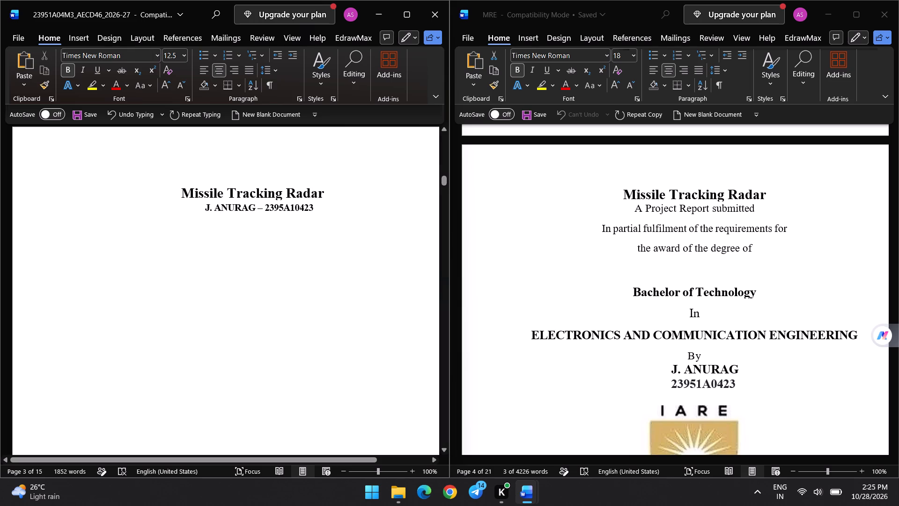
Compare the title, declaration and certificate pages of the MRE document with the corresponding pages of the converted document.
scroll(314, 255, "down", 2)
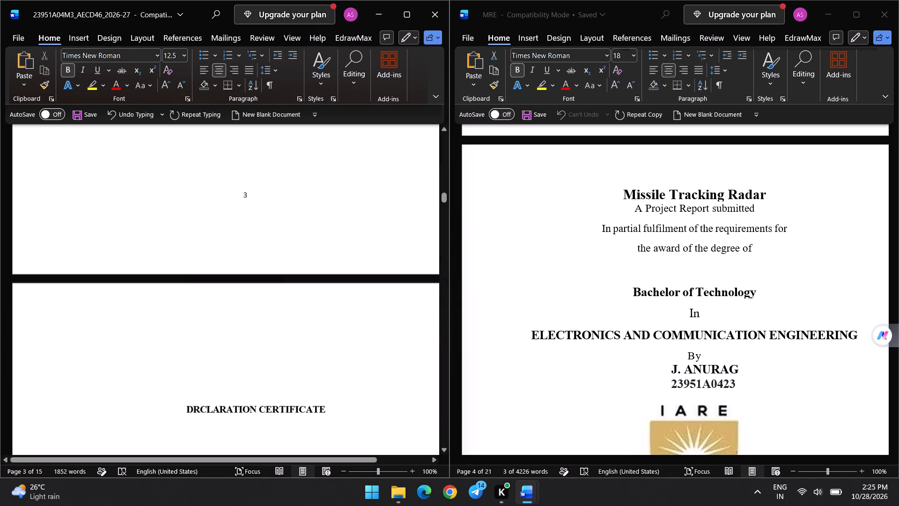
scroll(314, 255, "down", 1)
scroll(613, 303, "down", 1)
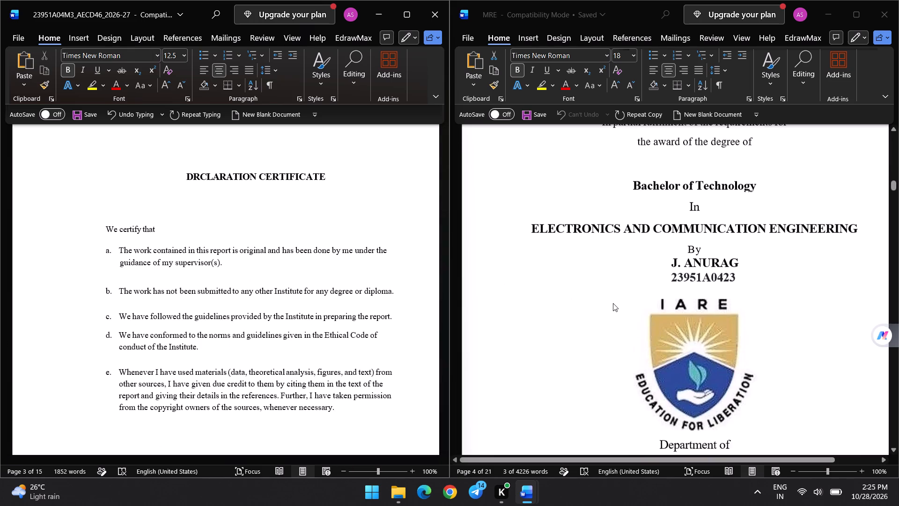
scroll(613, 303, "down", 1)
scroll(613, 303, "up", 1)
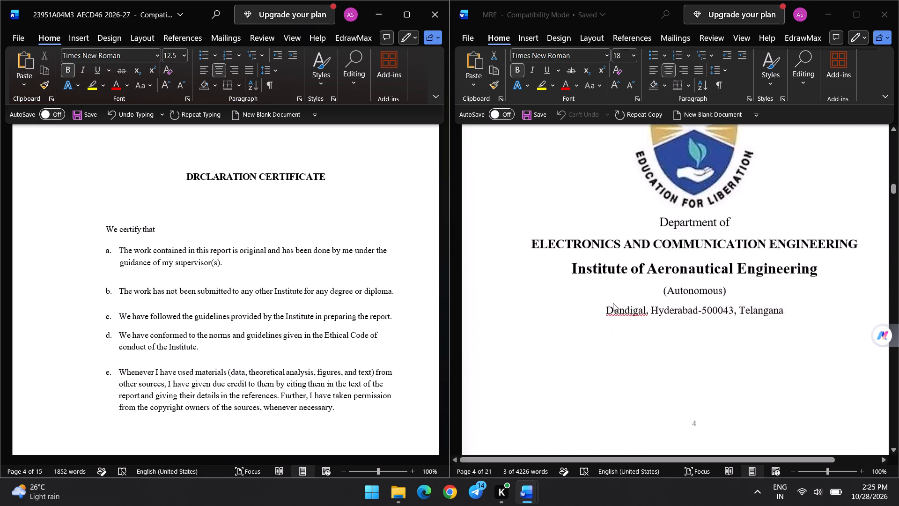
scroll(613, 303, "up", 1)
scroll(295, 285, "up", 1)
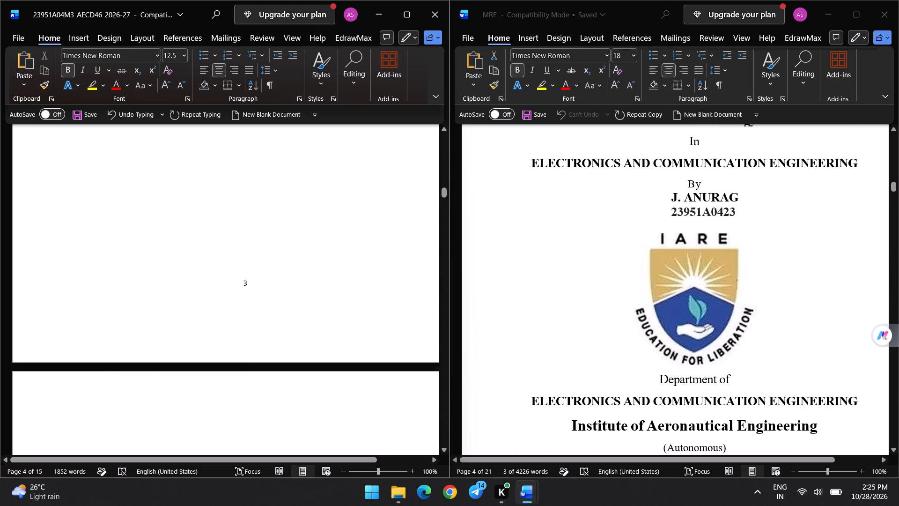
scroll(295, 285, "up", 2)
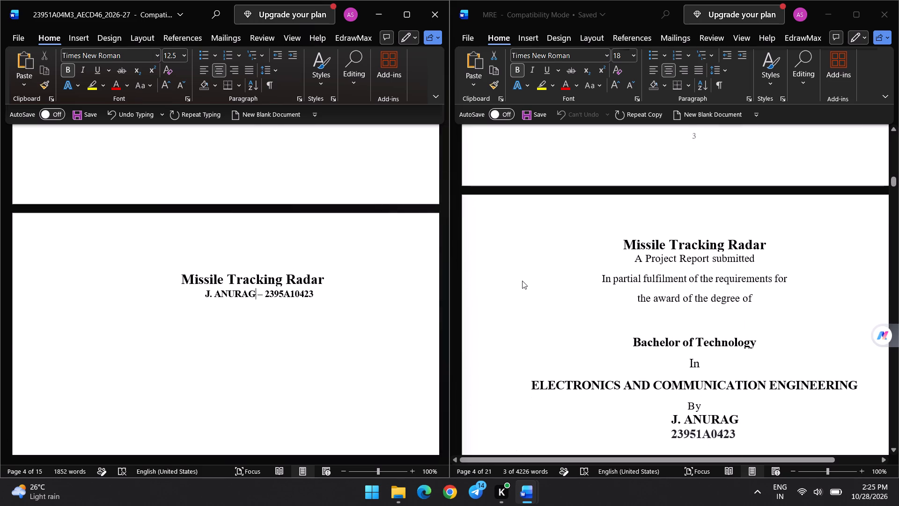
scroll(522, 281, "down", 2)
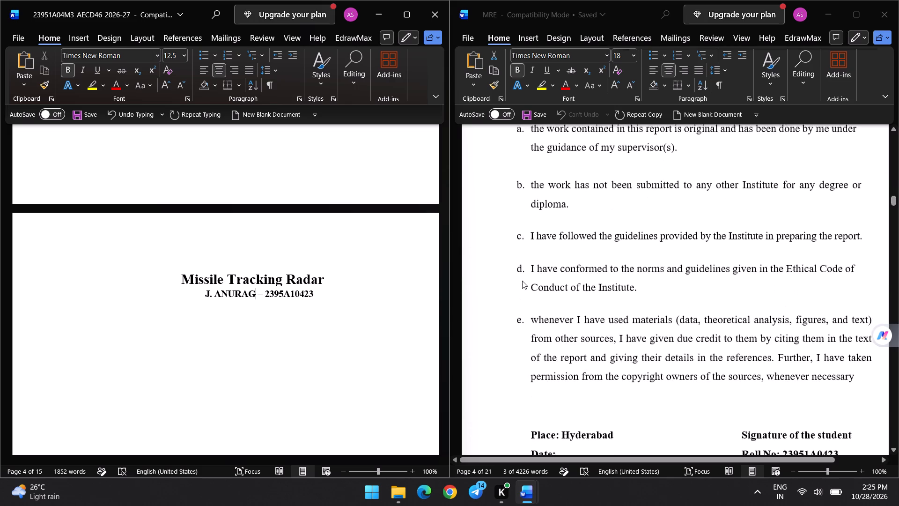
scroll(522, 281, "down", 1)
scroll(332, 318, "down", 1)
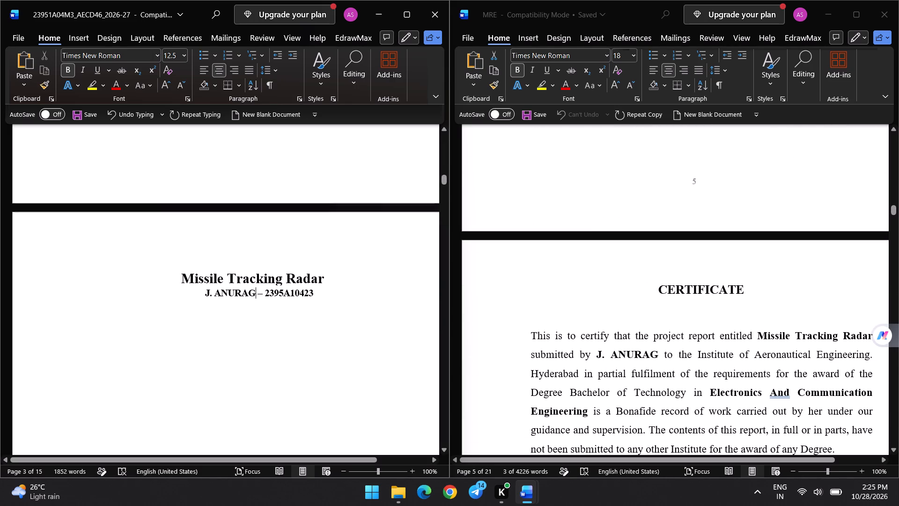
Delete the signature image with its Signature of the Student(s) caption from the declaration certificate page.
scroll(332, 318, "down", 2)
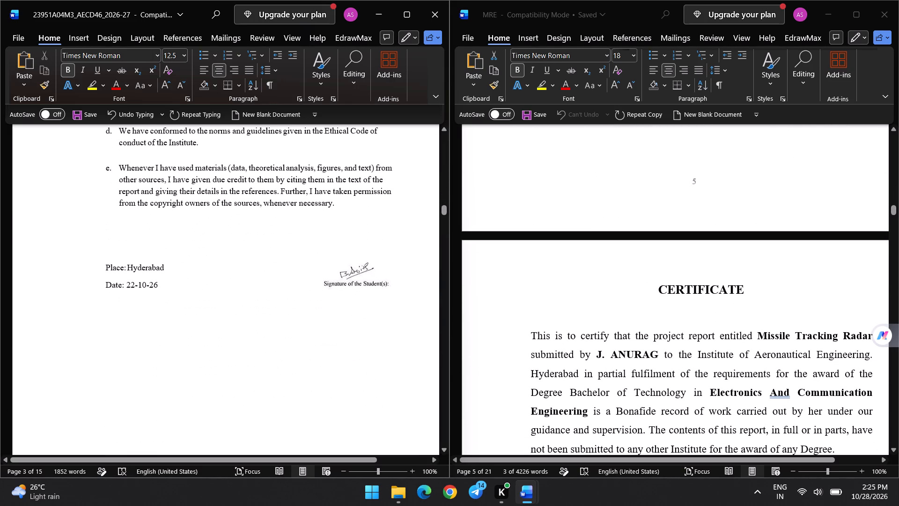
left_click(346, 275)
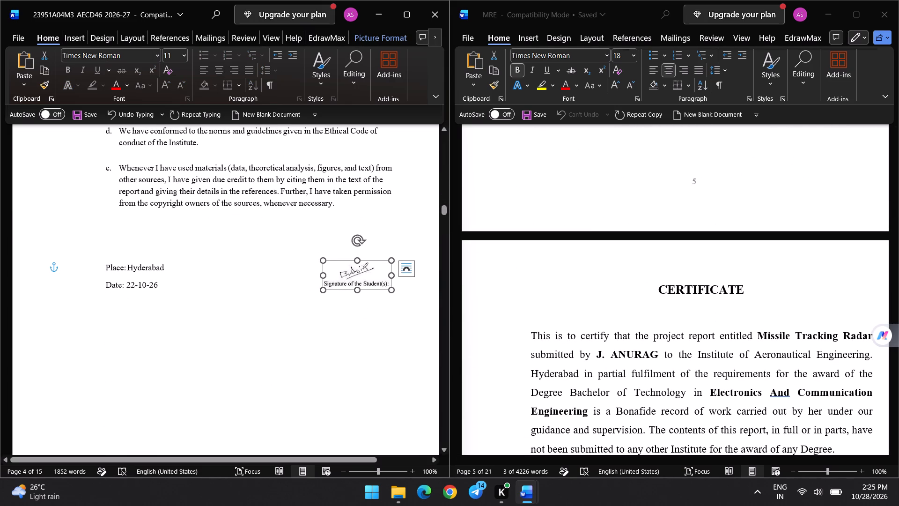
key("BackSpace")
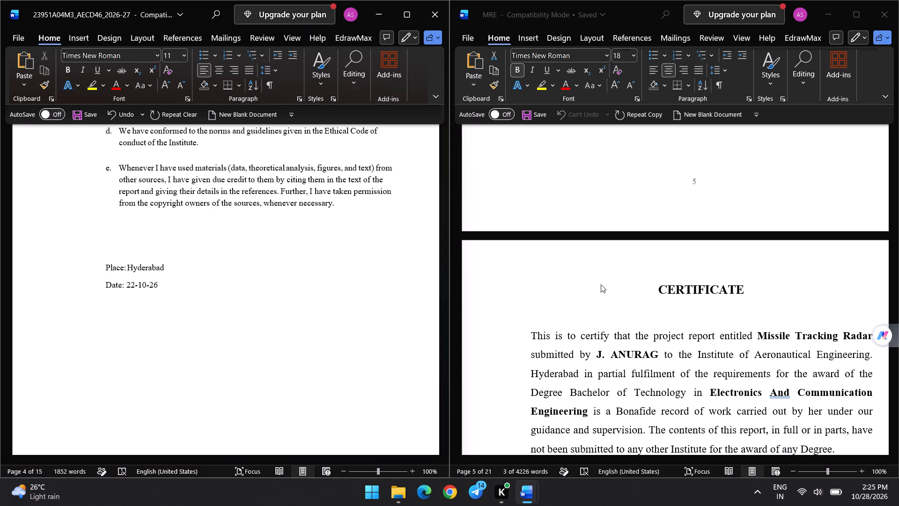
Copy the Signature of the student, Date and Roll No text from the MRE declaration and paste it after Place: Hyderabad.
scroll(296, 294, "up", 1)
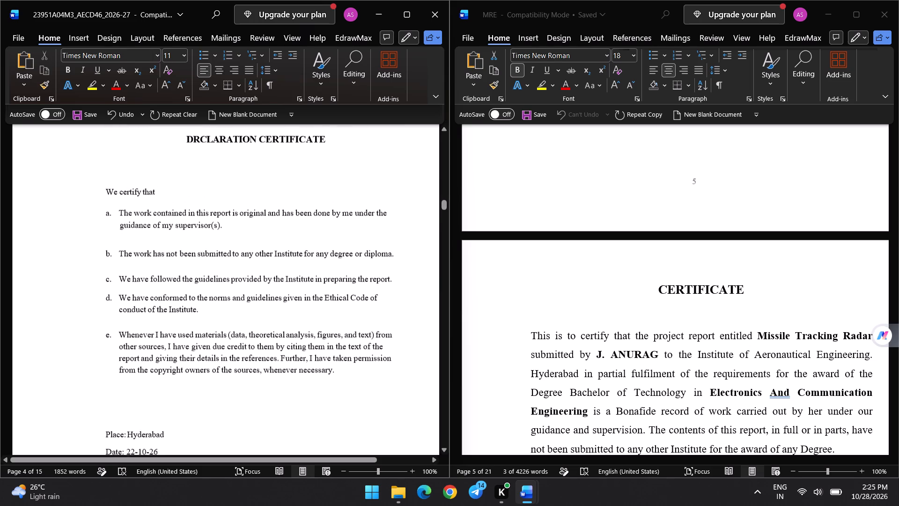
scroll(611, 307, "up", 1)
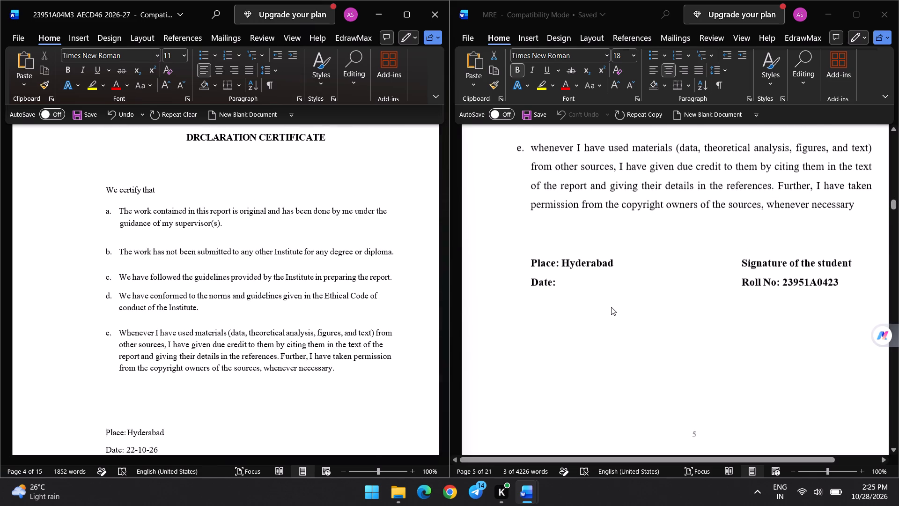
left_click(741, 262)
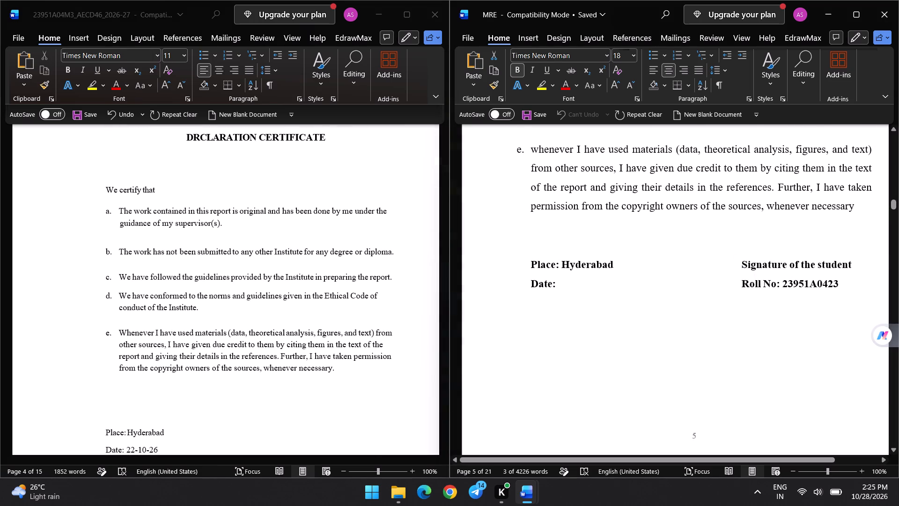
left_click_drag(741, 262, 845, 282)
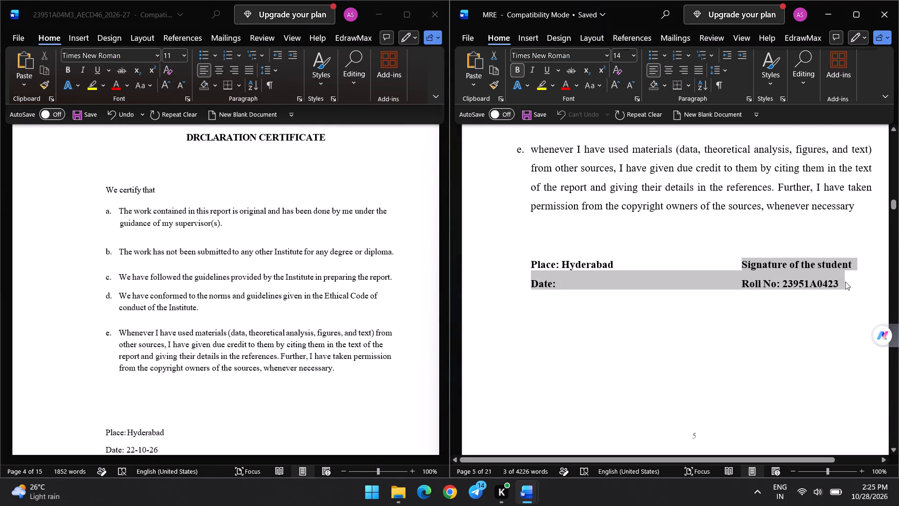
key("ctrl+c")
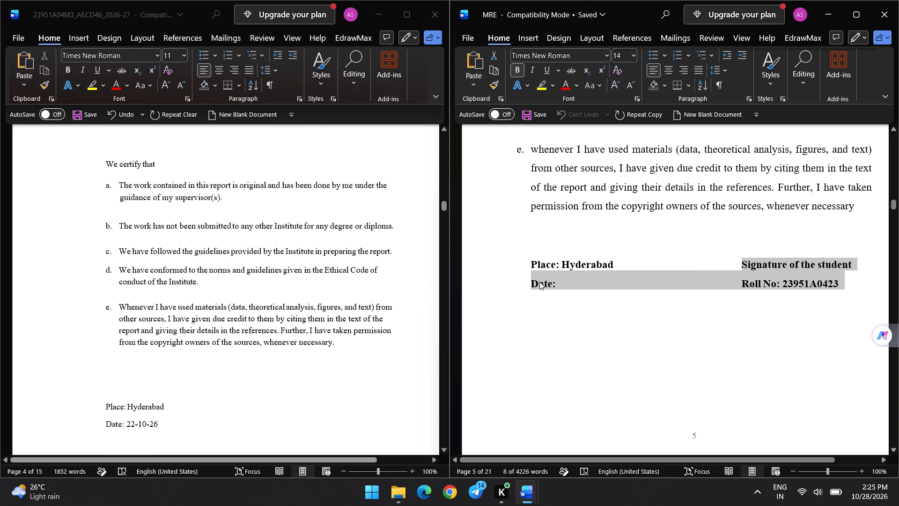
left_click(370, 402)
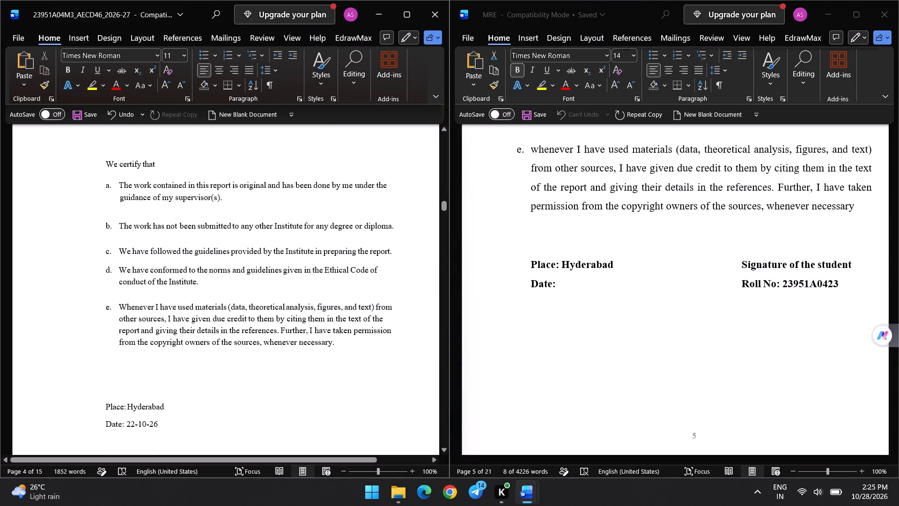
left_click(347, 407)
key("ctrl+v")
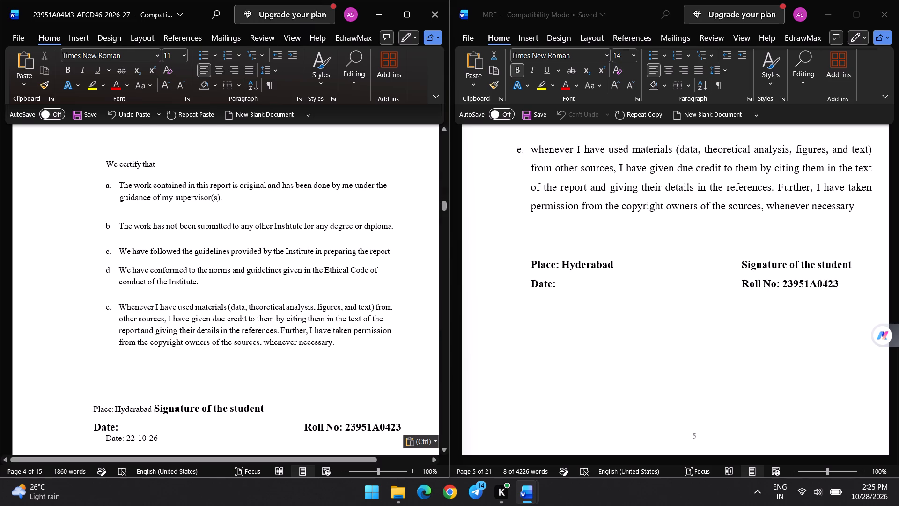
Tab the Signature of the student text across so it lines up above the Roll No text.
left_click(154, 407)
key("Tab")
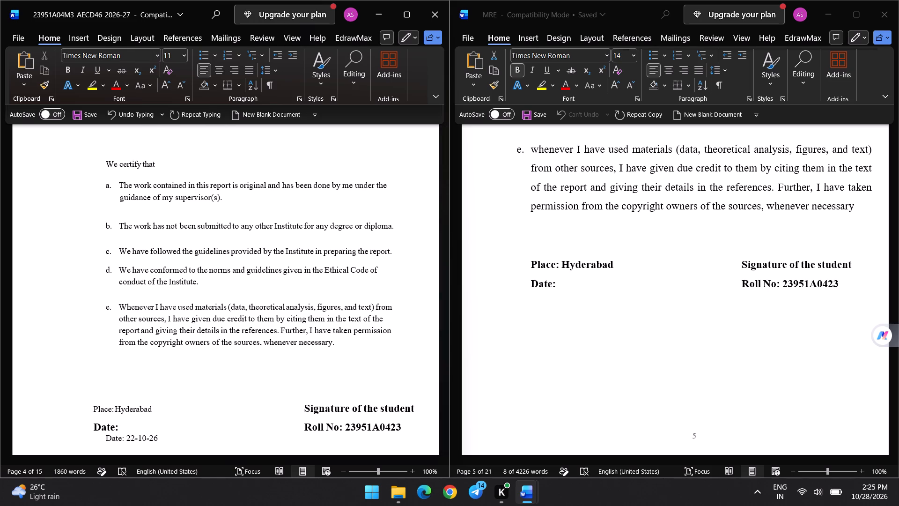
Replace the bold Date: label under Place: Hyderabad with the Date: 22-10-26 text cut from the line below, removing the extra line break.
left_click_drag(118, 424, 86, 424)
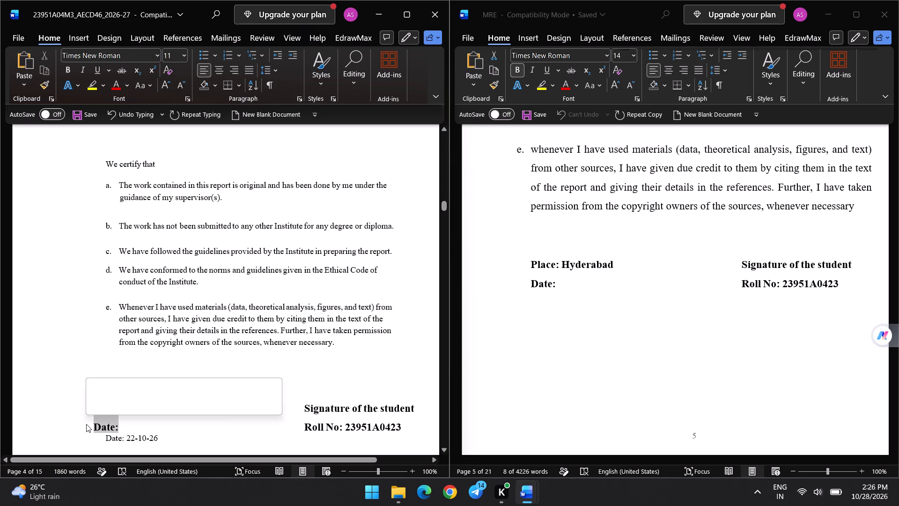
key("BackSpace")
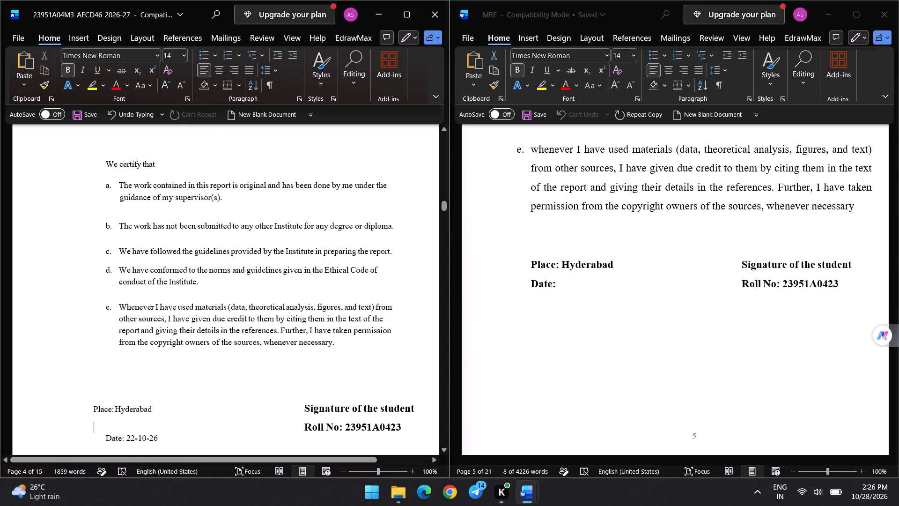
left_click_drag(161, 439, 109, 439)
key("ctrl+x")
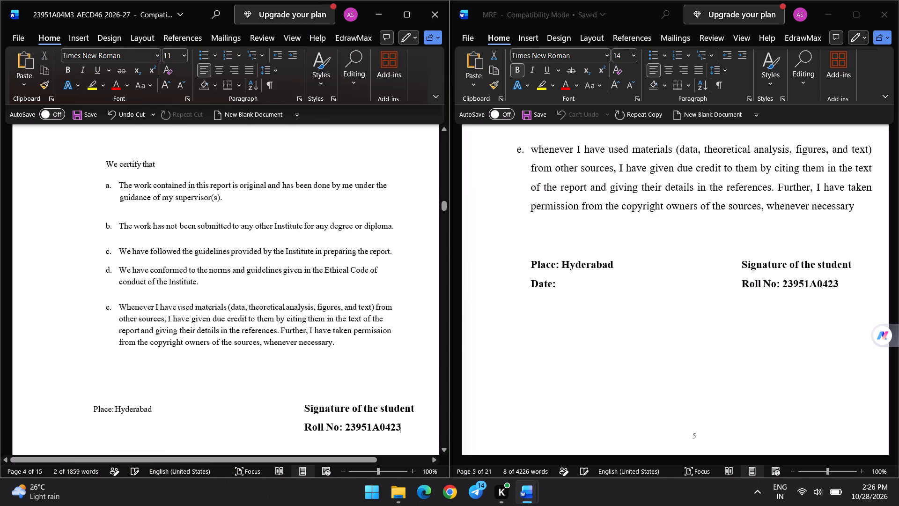
left_click(96, 423)
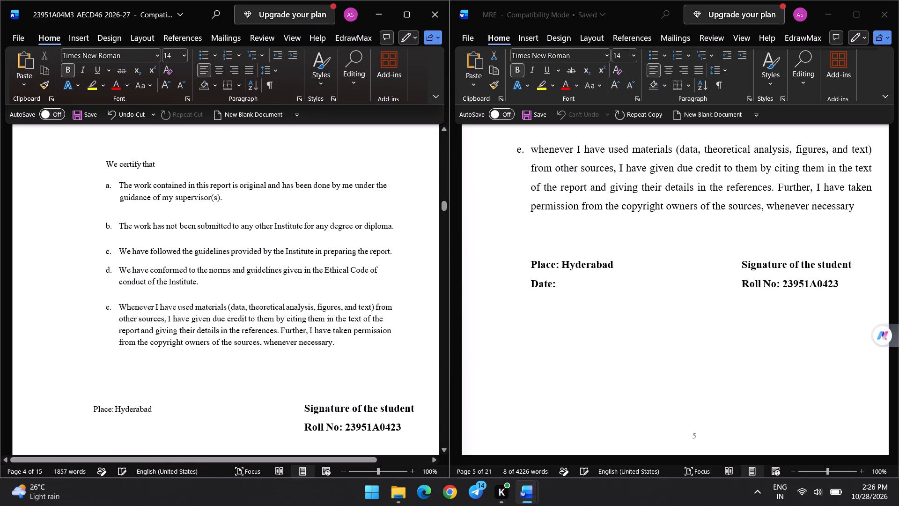
key("ctrl+v")
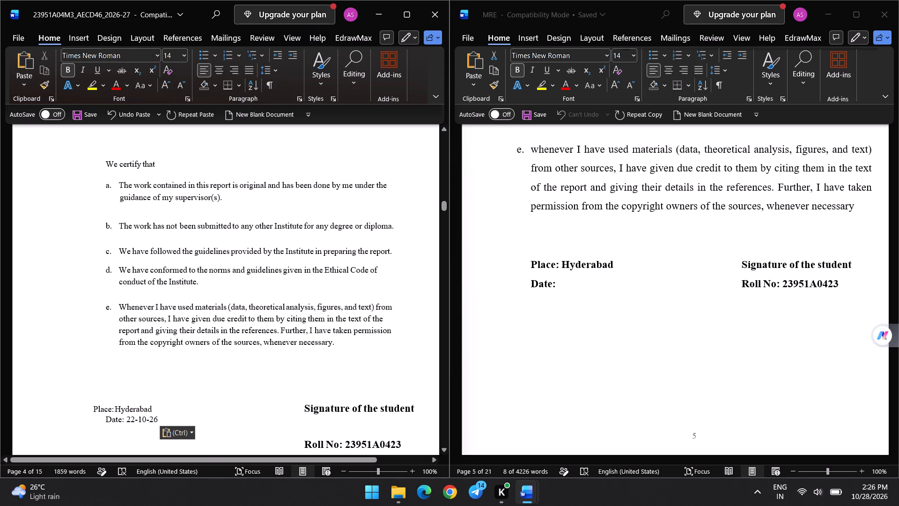
key("BackSpace")
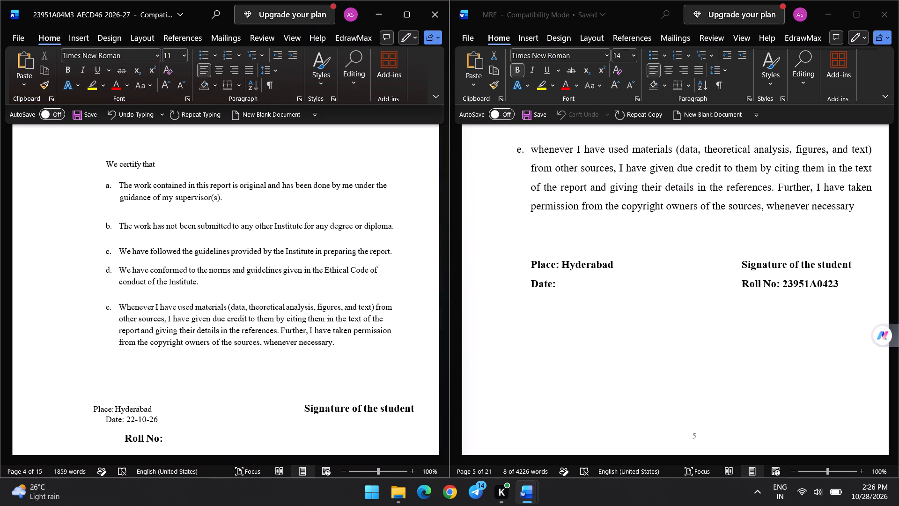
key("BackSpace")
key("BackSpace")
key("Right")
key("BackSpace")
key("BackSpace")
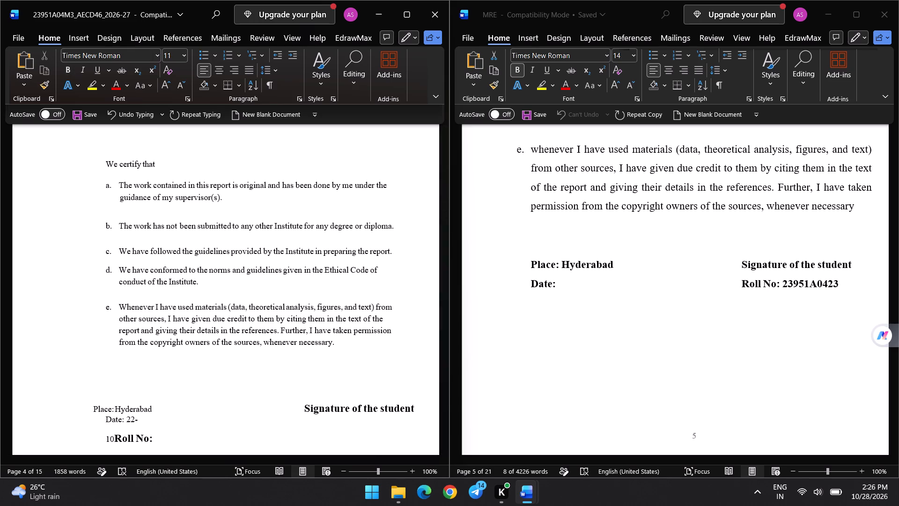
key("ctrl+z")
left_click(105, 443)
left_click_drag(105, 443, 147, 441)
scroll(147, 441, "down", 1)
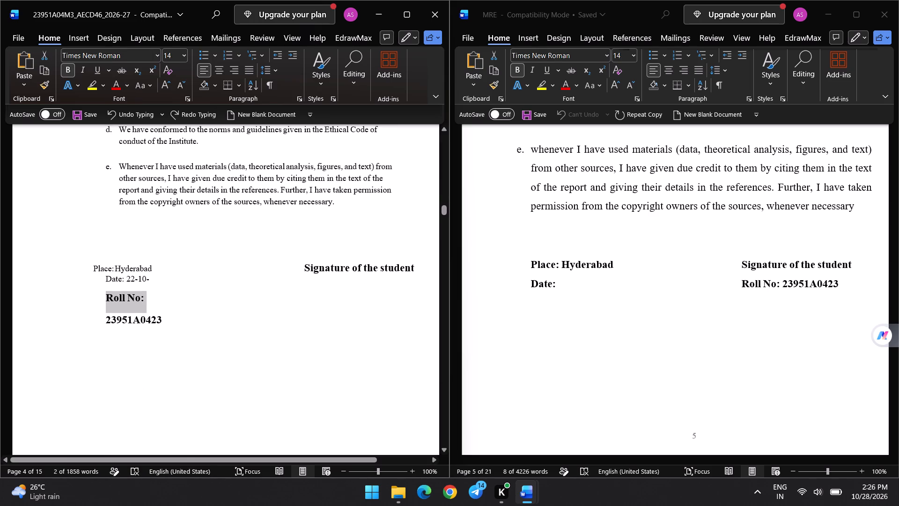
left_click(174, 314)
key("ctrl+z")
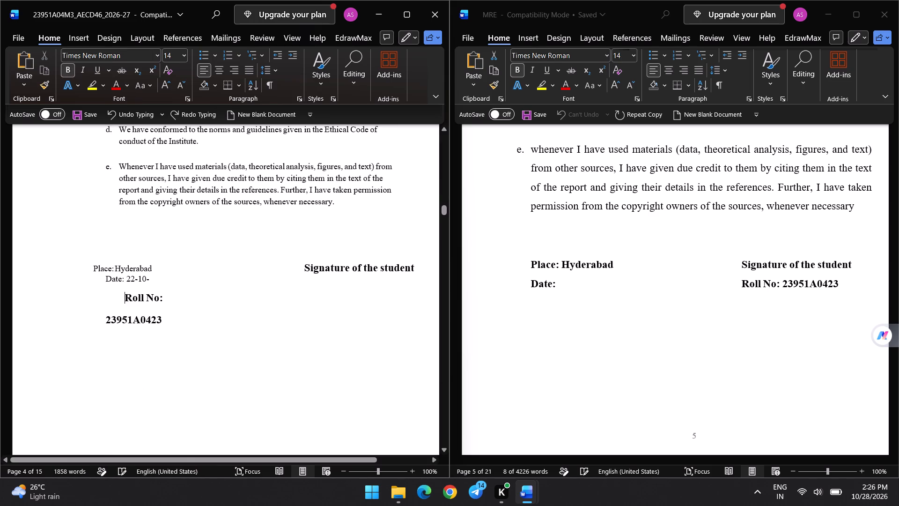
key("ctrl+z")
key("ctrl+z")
Cut the displaced Roll No text from below the Date: 22-10-26 line.
left_click_drag(124, 296, 165, 320)
key("ctrl+x")
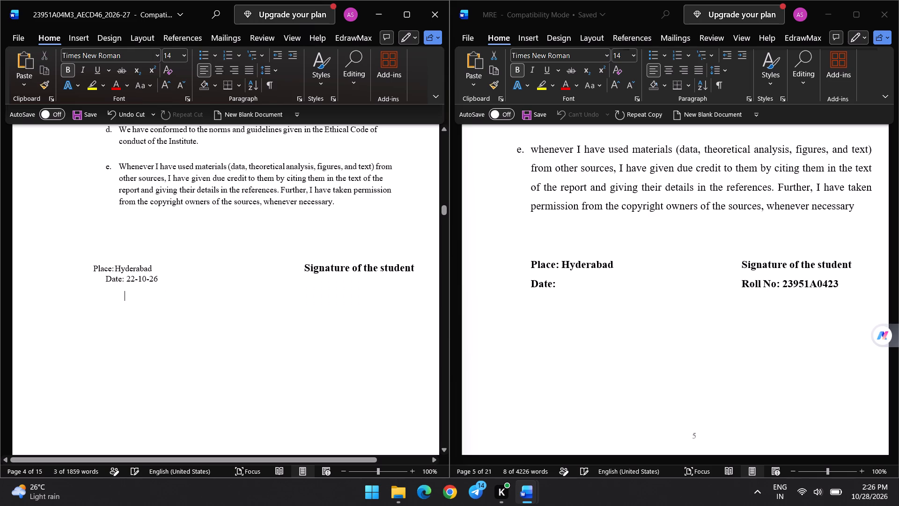
Remove the indent before Date: 22-10-26 so it starts flush beneath Place: Hyderabad.
left_click(104, 279)
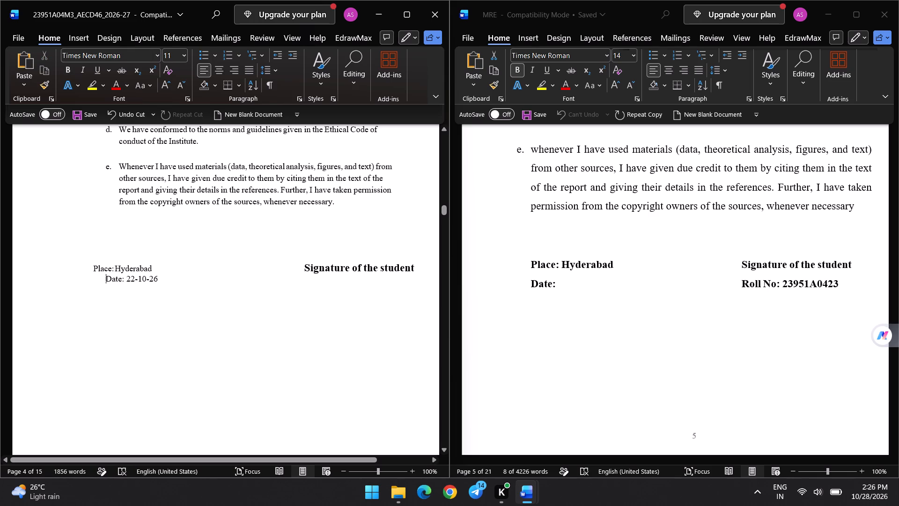
key("BackSpace")
key("Return")
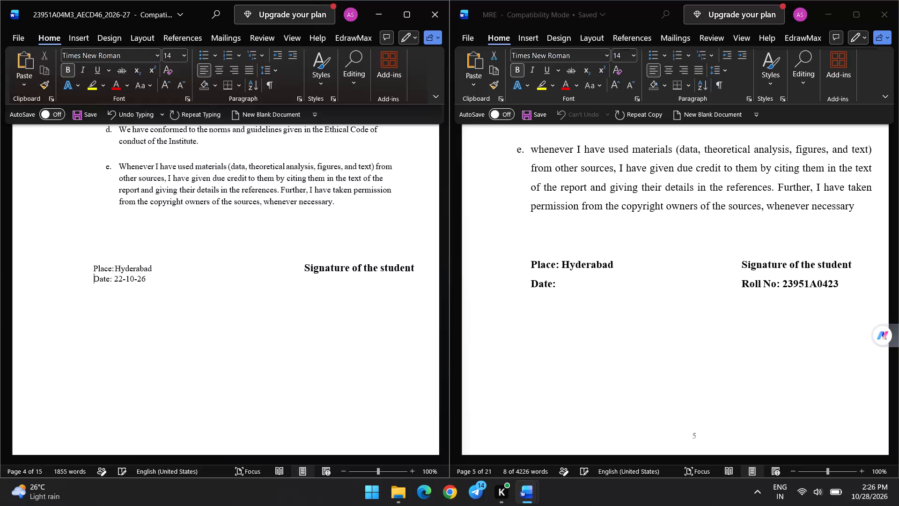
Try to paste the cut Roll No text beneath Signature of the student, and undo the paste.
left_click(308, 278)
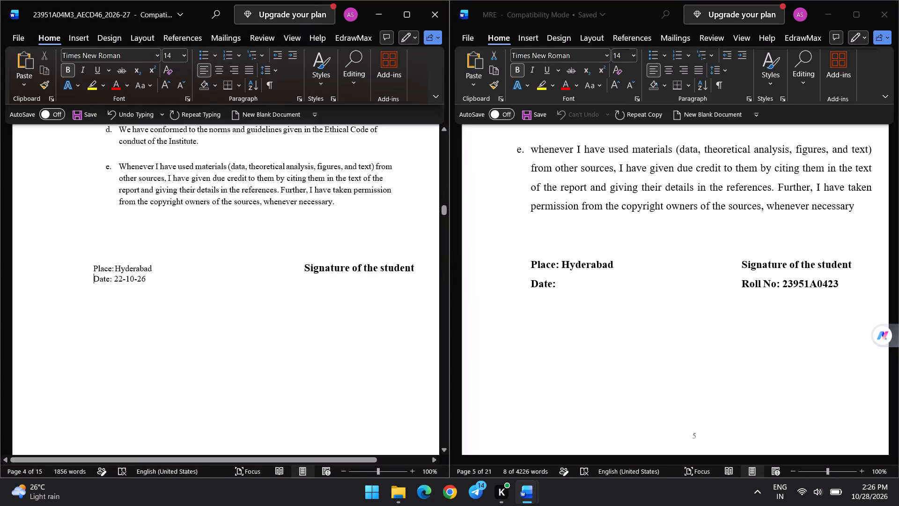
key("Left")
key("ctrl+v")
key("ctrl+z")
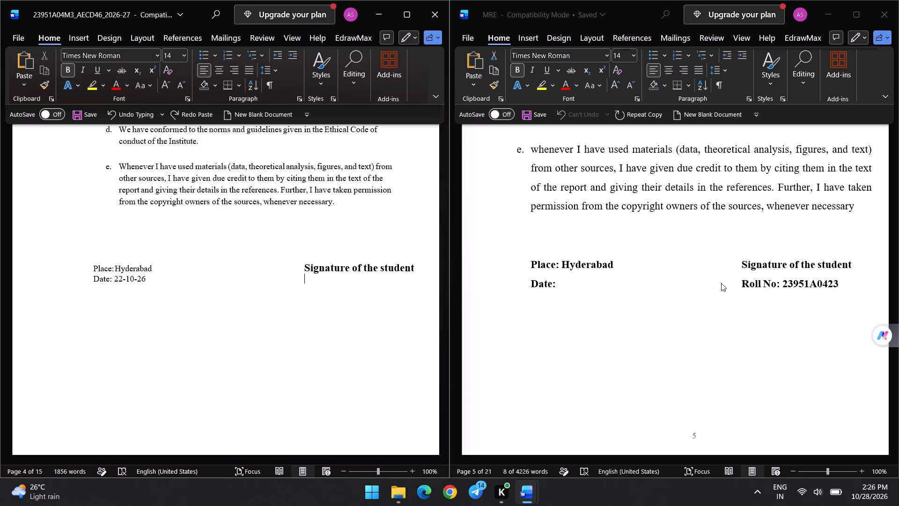
Copy only the Roll No text from the MRE declaration and paste it beneath Signature of the student on the Date line.
left_click(746, 287)
left_click(741, 284)
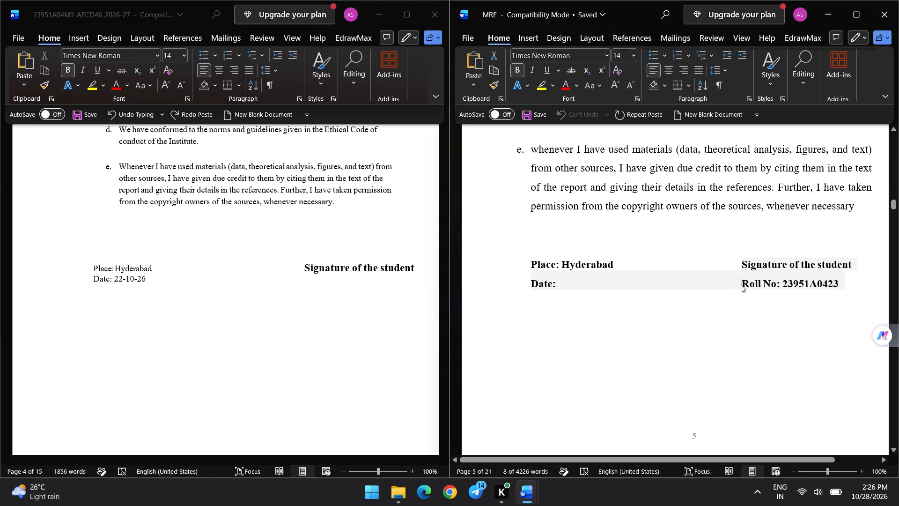
left_click_drag(741, 284, 826, 289)
key("ctrl+c")
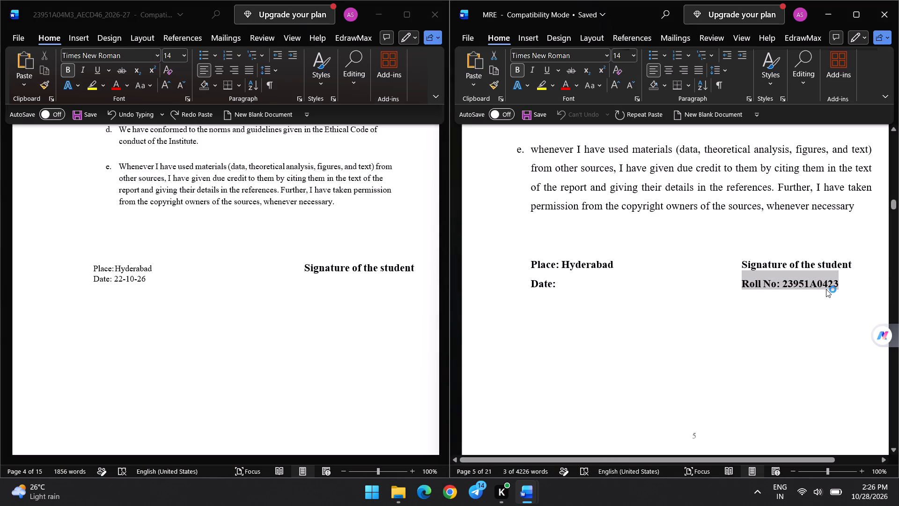
left_click(319, 282)
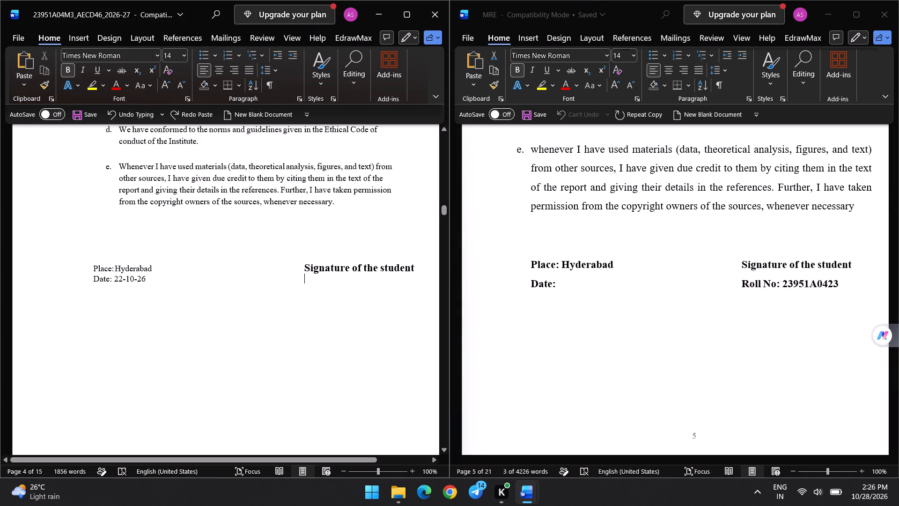
key("ctrl+v")
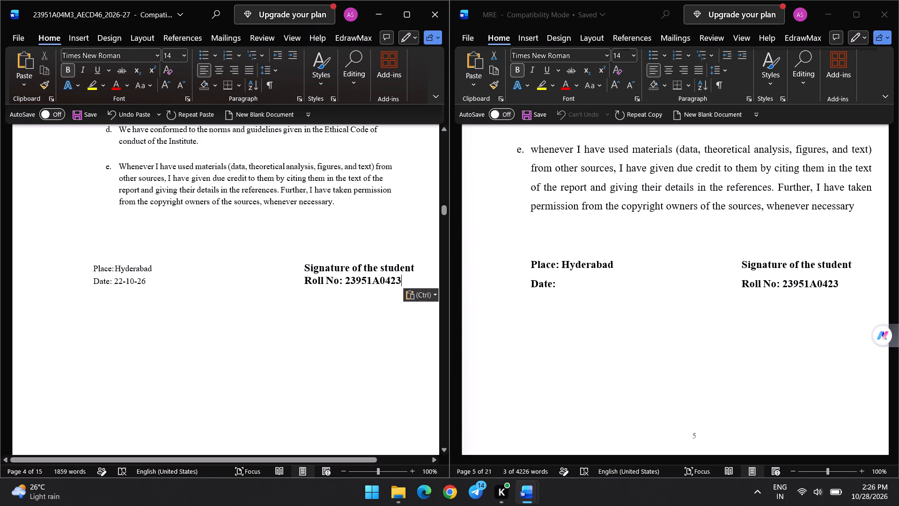
Set the font size of the Signature of the student and Roll No texts to 11.
left_click_drag(305, 270, 361, 281)
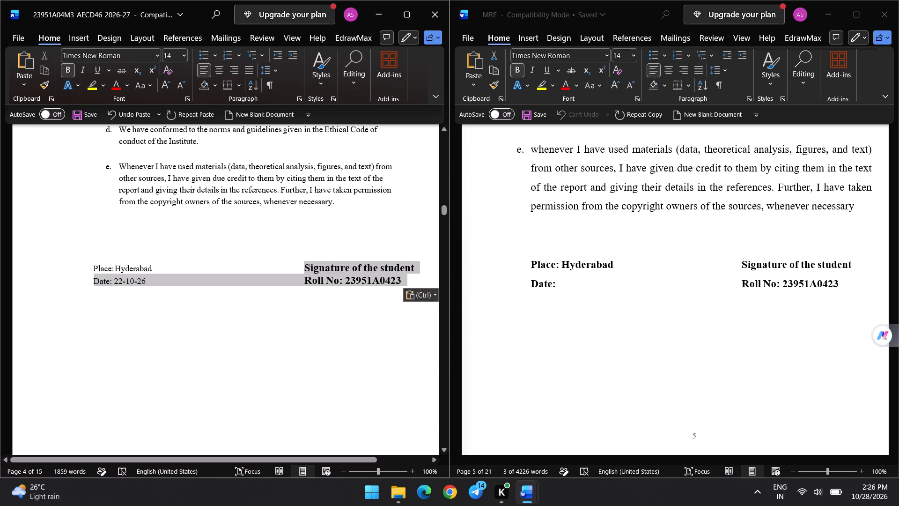
left_click_drag(361, 281, 132, 270)
left_click(132, 270)
left_click_drag(132, 270, 146, 270)
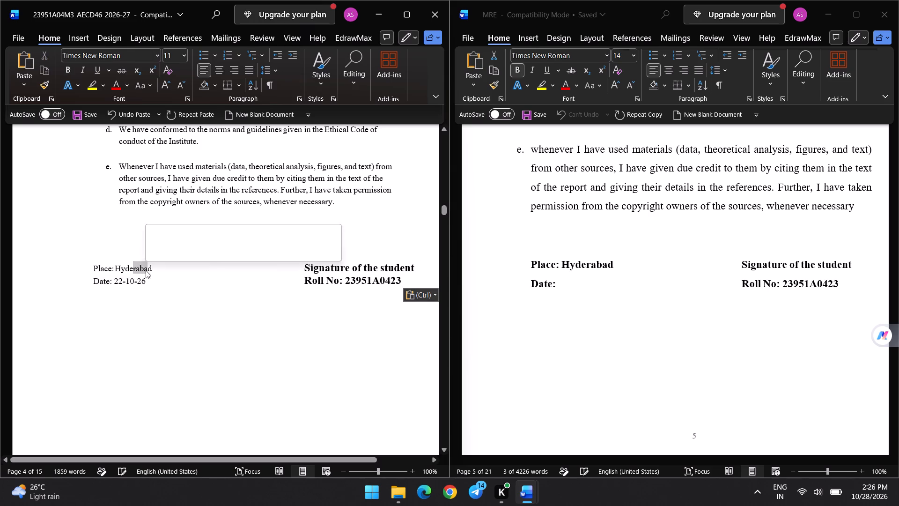
left_click_drag(306, 272, 410, 268)
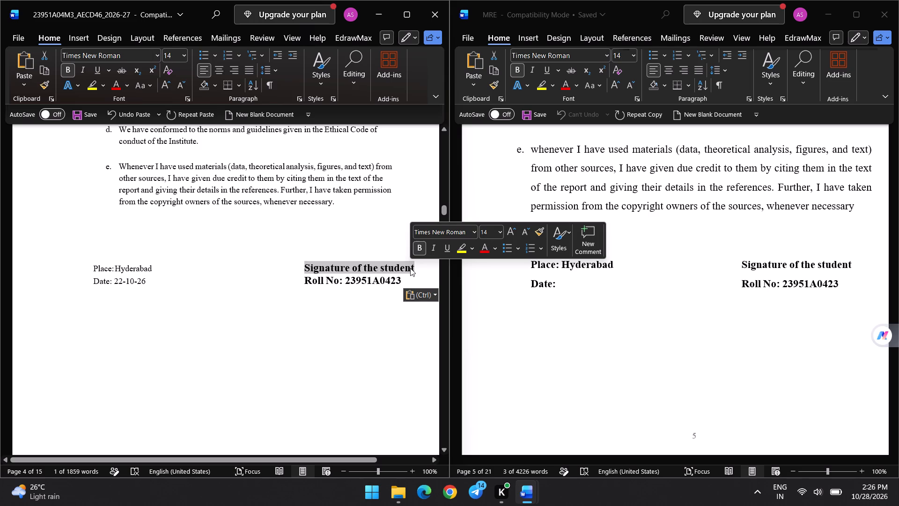
left_click(487, 233)
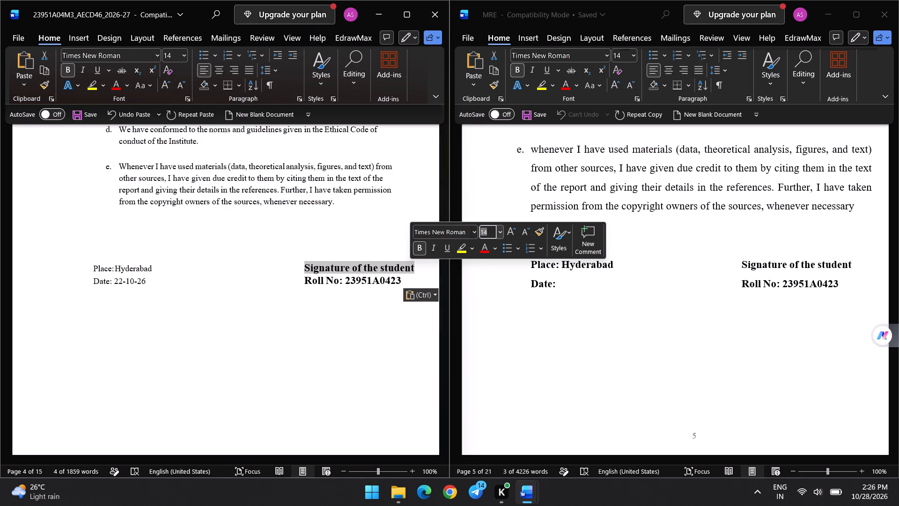
type("11")
key("Return")
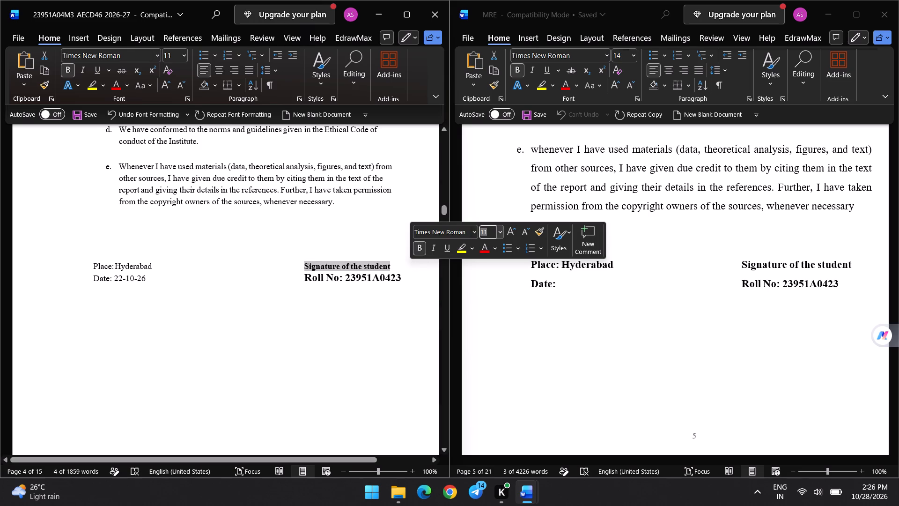
left_click_drag(306, 278, 379, 278)
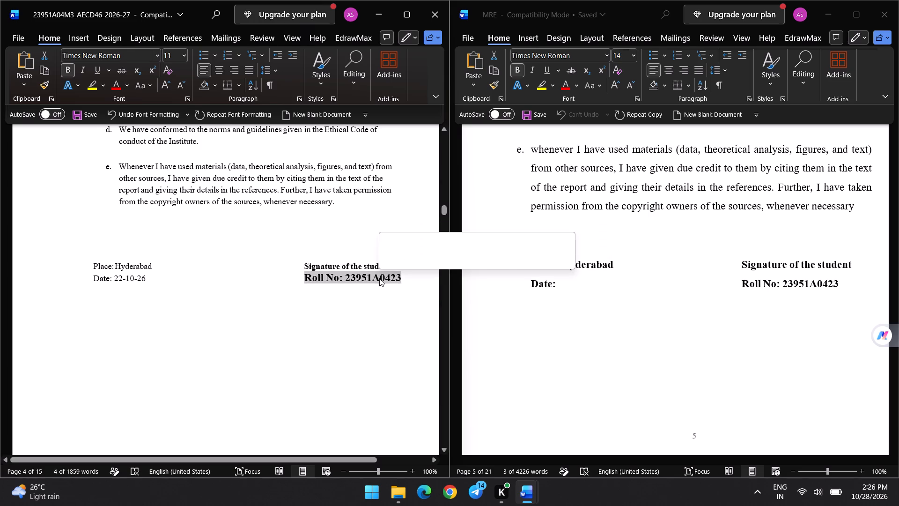
left_click(459, 244)
type("11")
key("Return")
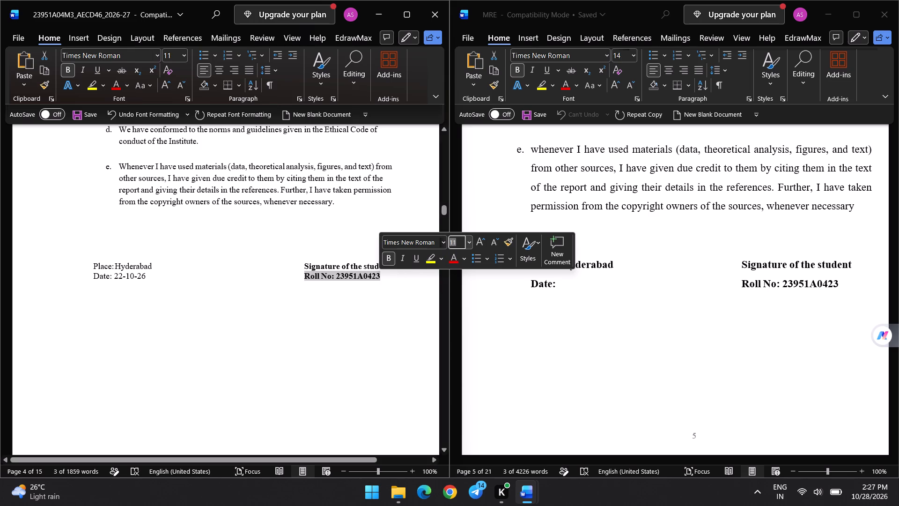
left_click(369, 329)
Copy the 1 and 12 hours entries from row 9 of the converted form into row 9 of the MRE form.
scroll(369, 329, "up", 3)
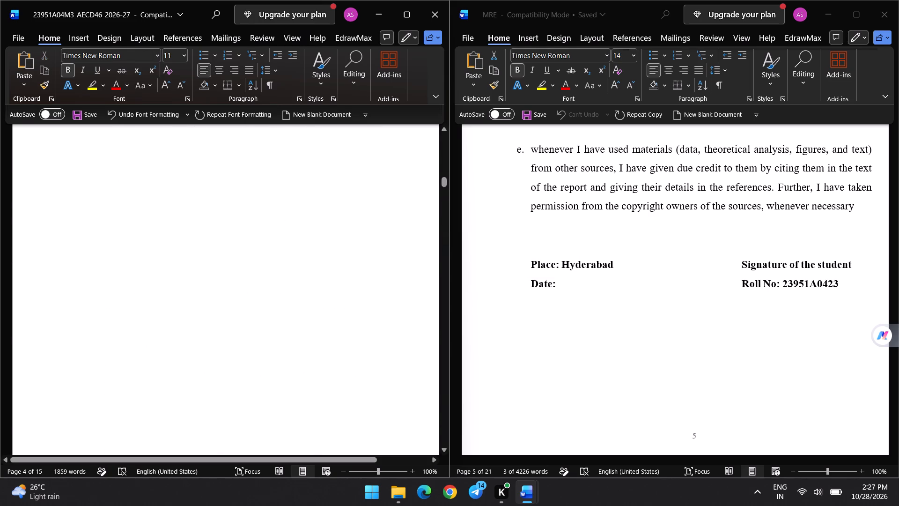
scroll(369, 329, "up", 3)
scroll(369, 329, "down", 1)
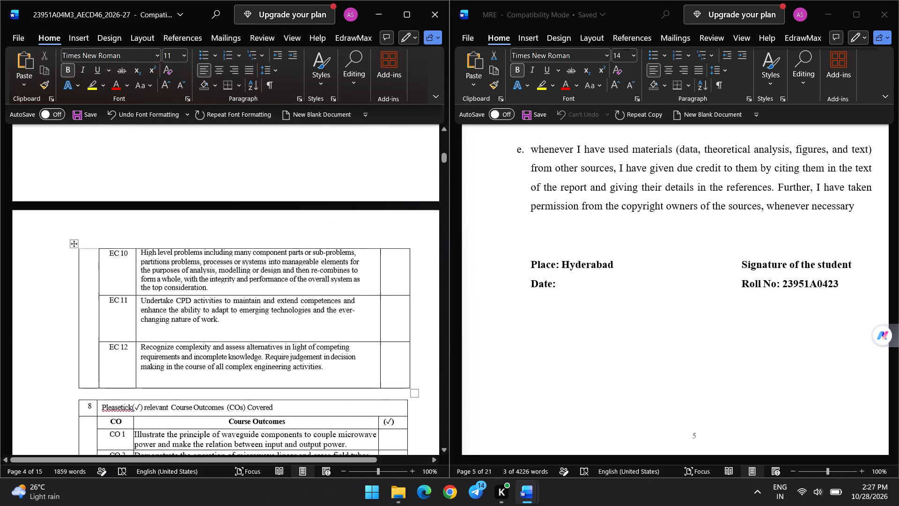
scroll(369, 329, "down", 1)
scroll(638, 284, "up", 1)
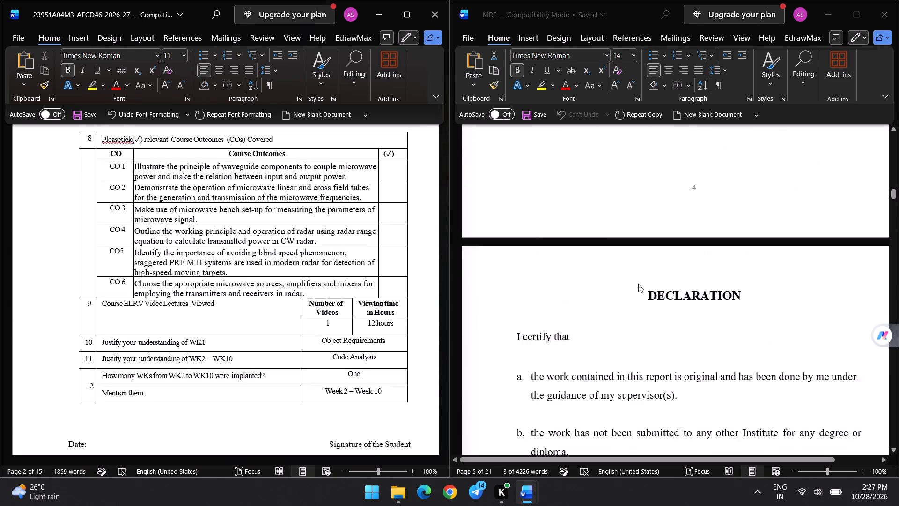
scroll(638, 284, "up", 4)
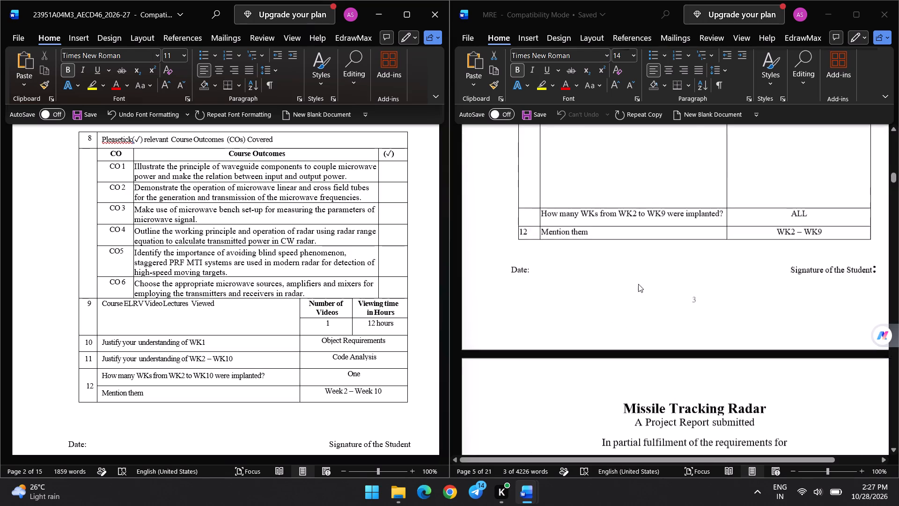
scroll(638, 284, "up", 1)
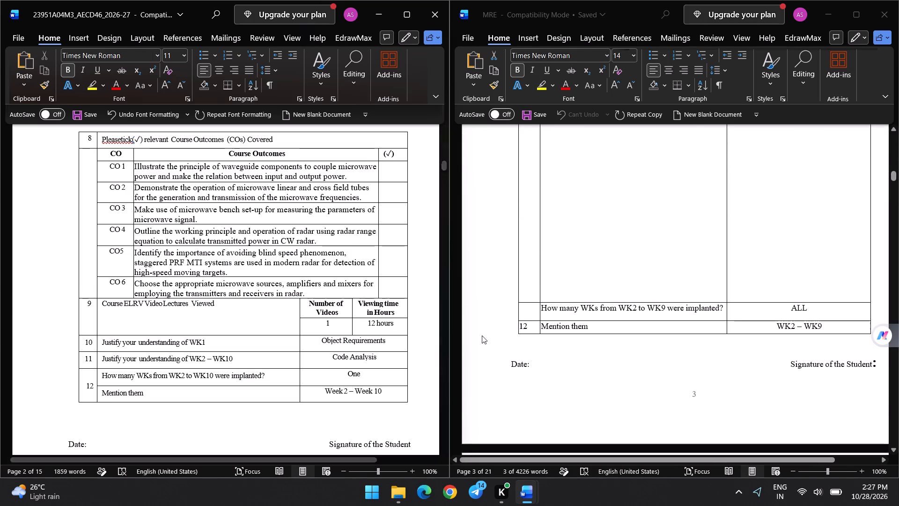
scroll(648, 318, "up", 1)
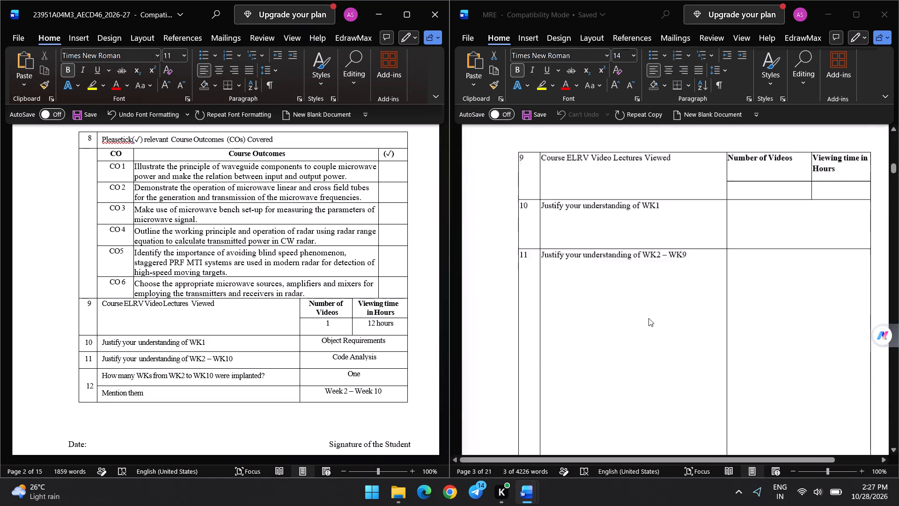
scroll(648, 318, "up", 1)
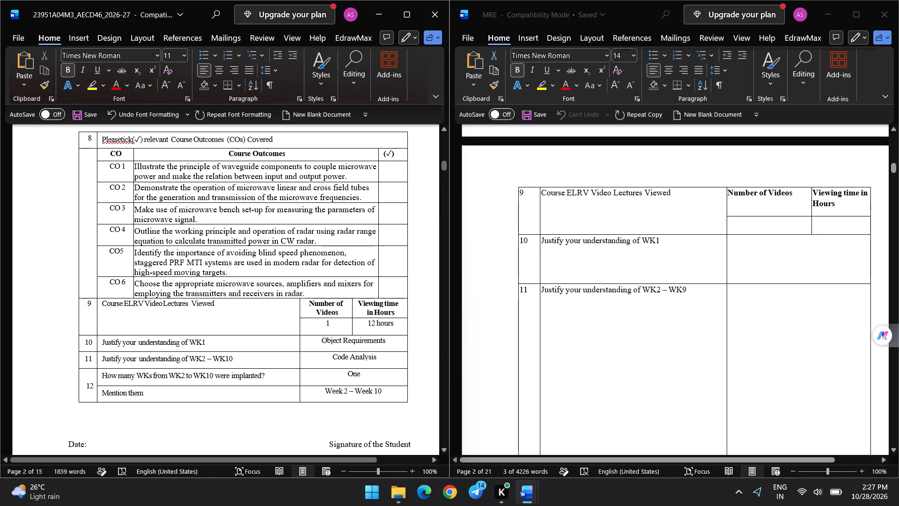
left_click_drag(324, 322, 384, 324)
key("ctrl+c")
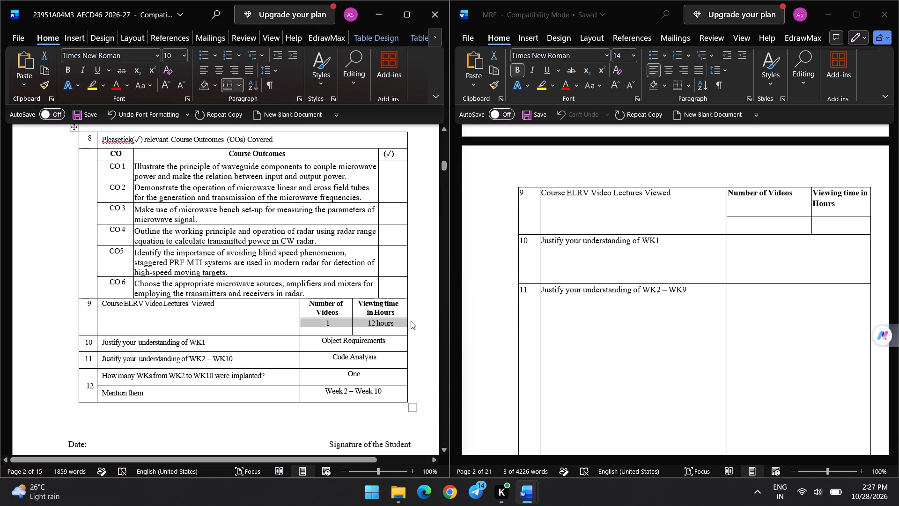
left_click(769, 224)
left_click(769, 224)
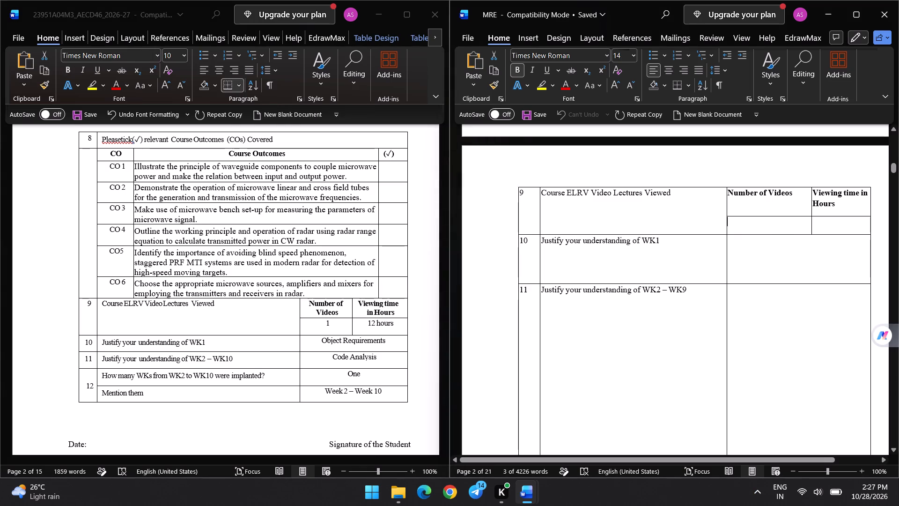
key("ctrl+v")
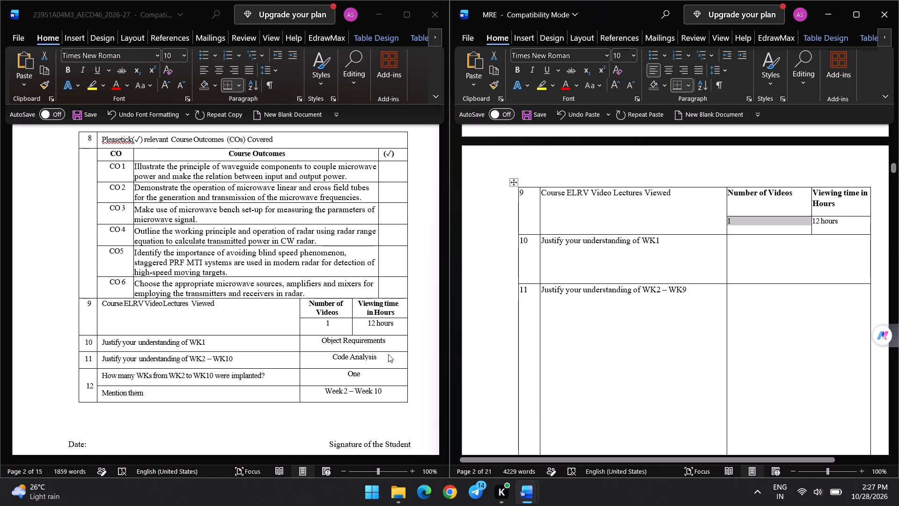
Copy Object Requirements and Code Analysis from the converted form into the empty answer cells of MRE rows 10 and 11.
left_click_drag(321, 340, 362, 357)
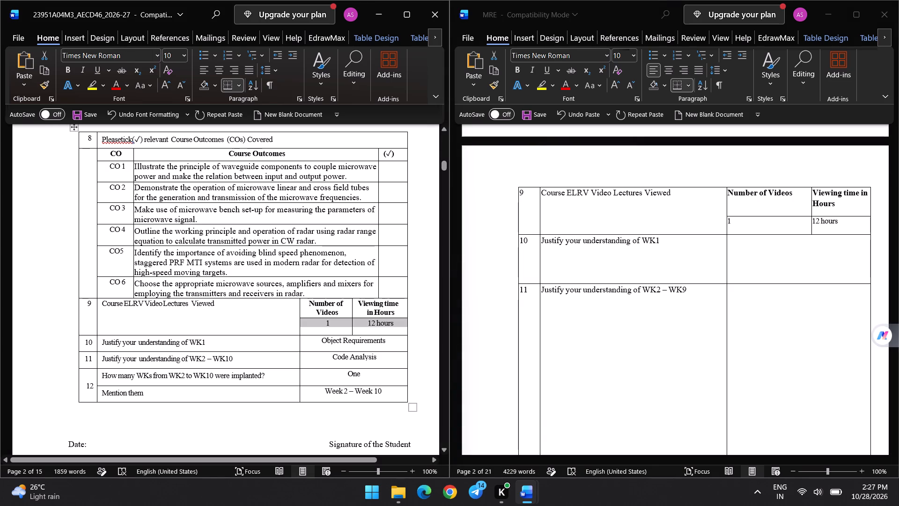
left_click(362, 357)
left_click_drag(317, 344, 377, 366)
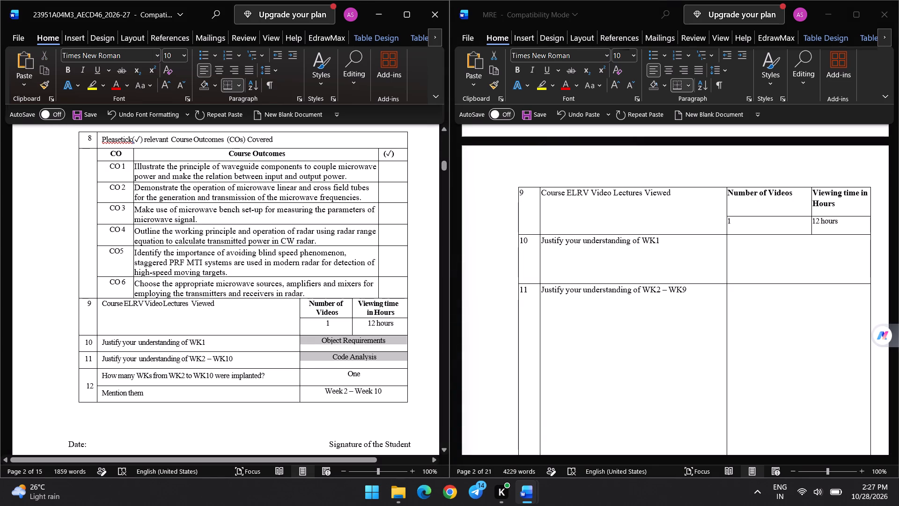
left_click_drag(377, 366, 378, 375)
key("ctrl+c")
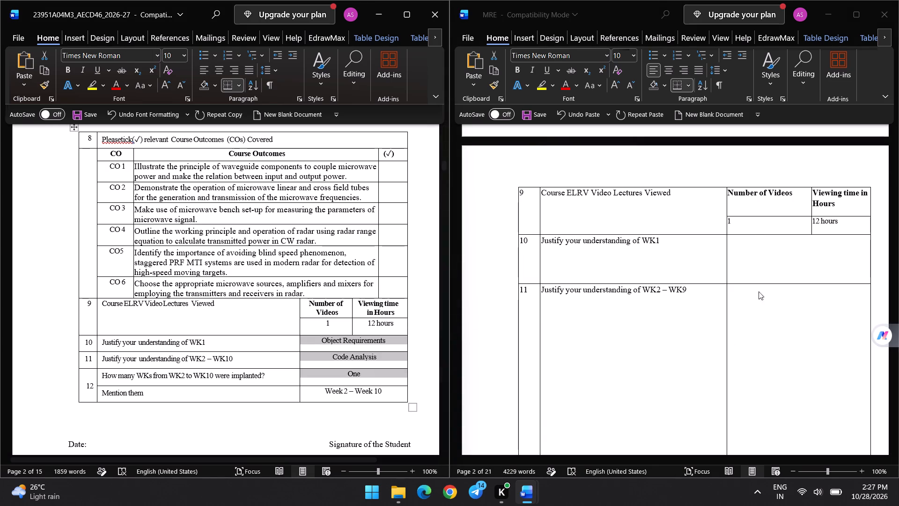
left_click(756, 241)
left_click(756, 241)
left_click_drag(756, 241, 777, 284)
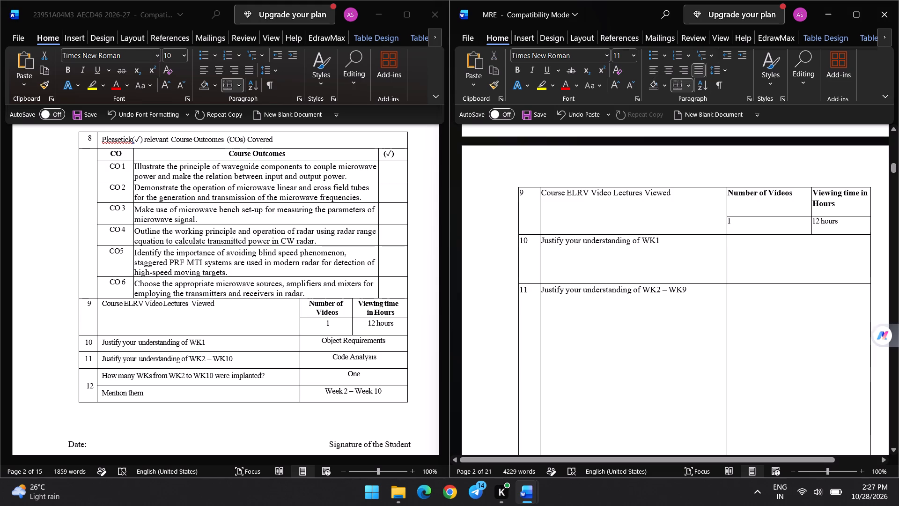
left_click_drag(777, 284, 809, 425)
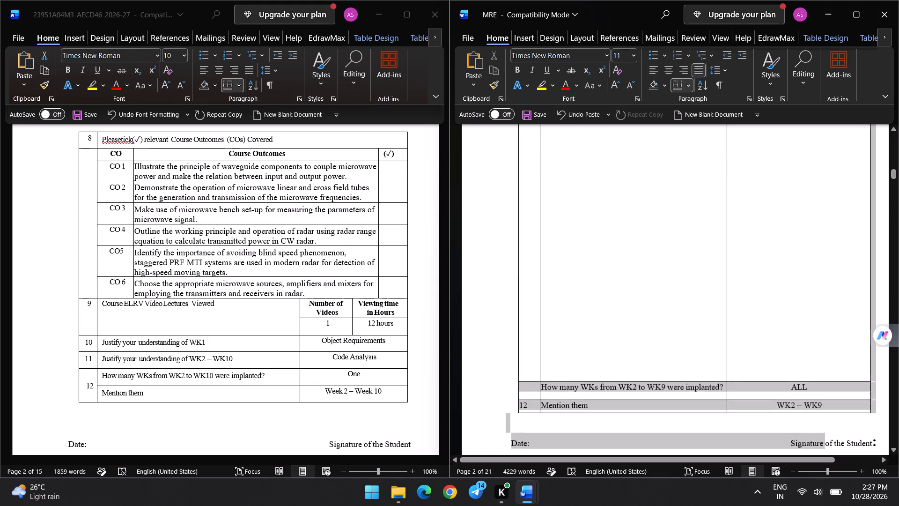
left_click_drag(809, 425, 818, 394)
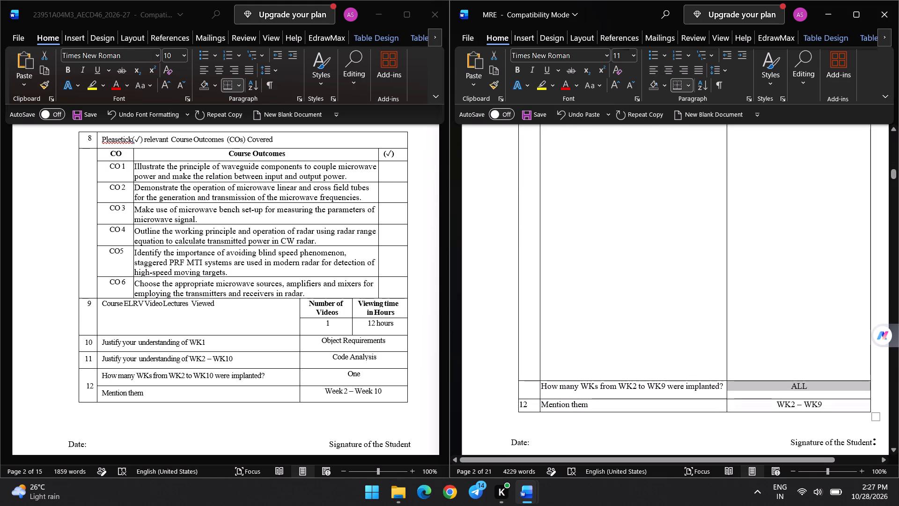
left_click(799, 292)
scroll(799, 292, "up", 1)
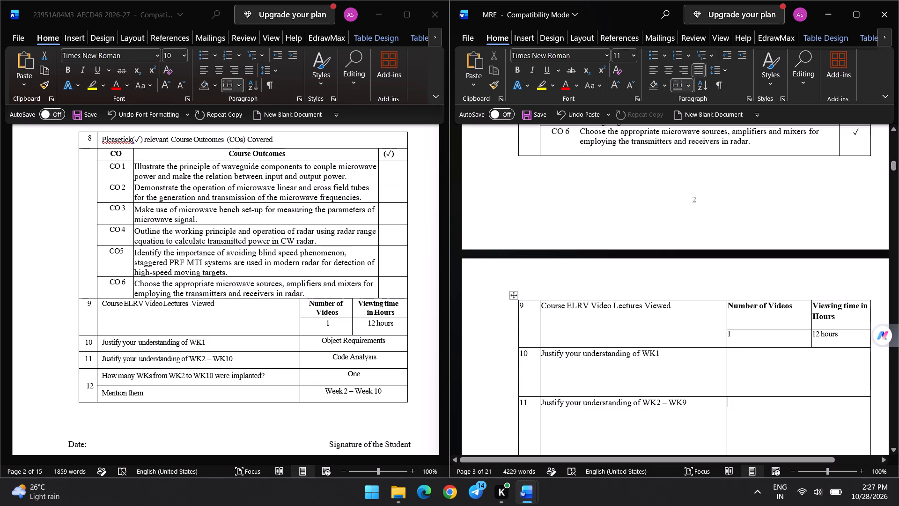
left_click_drag(734, 376, 762, 420)
key("ctrl+v")
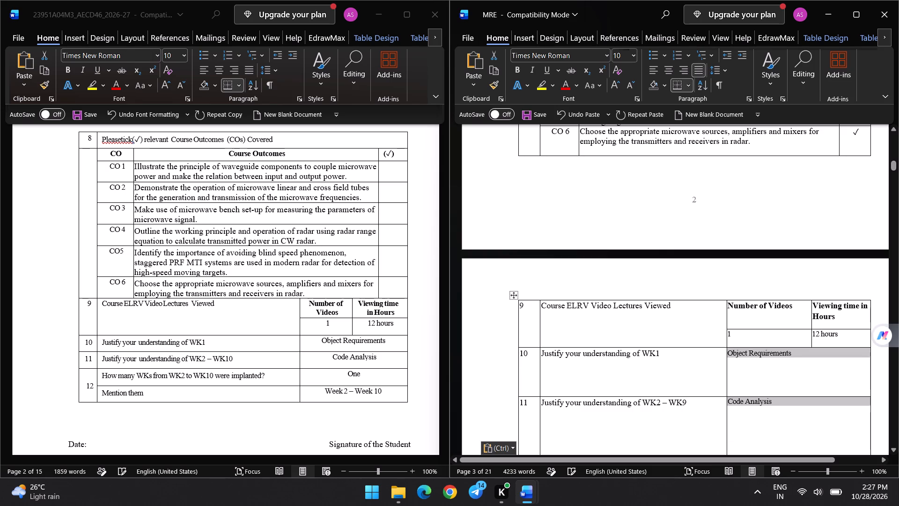
Shrink row 11 of the MRE form to fit its text and reduce the height of row 10.
scroll(762, 420, "down", 1)
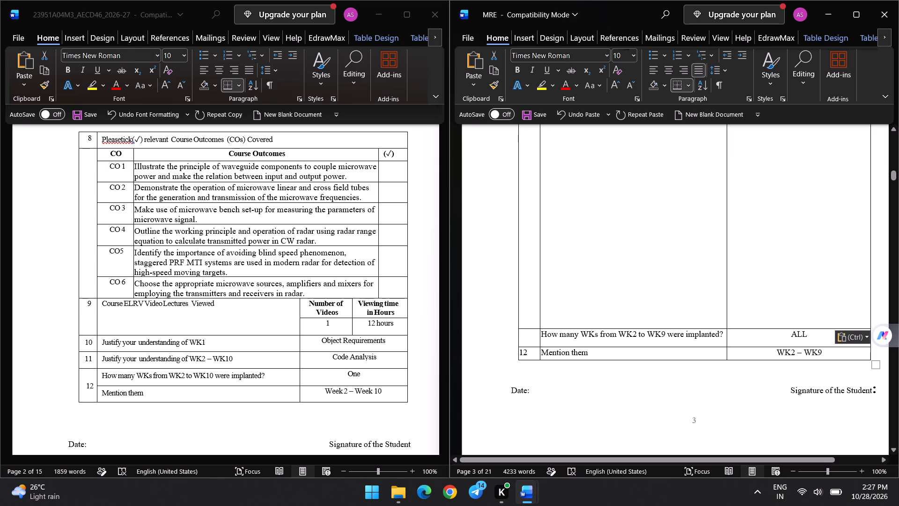
left_click_drag(725, 328, 727, 180)
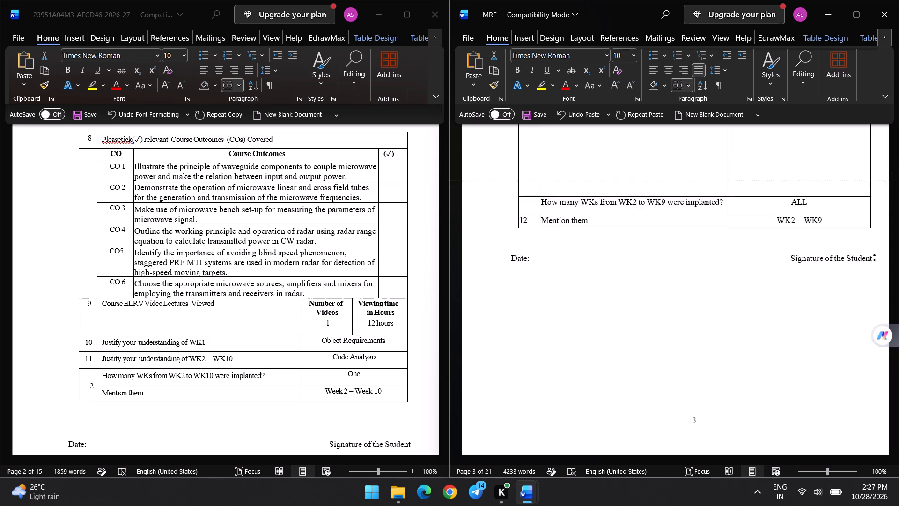
left_click_drag(727, 180, 727, 97)
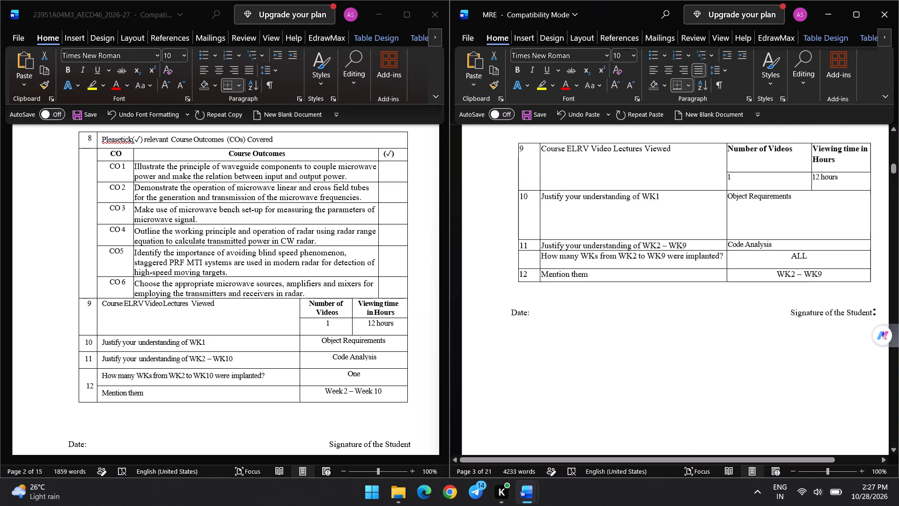
left_click_drag(727, 97, 717, 267)
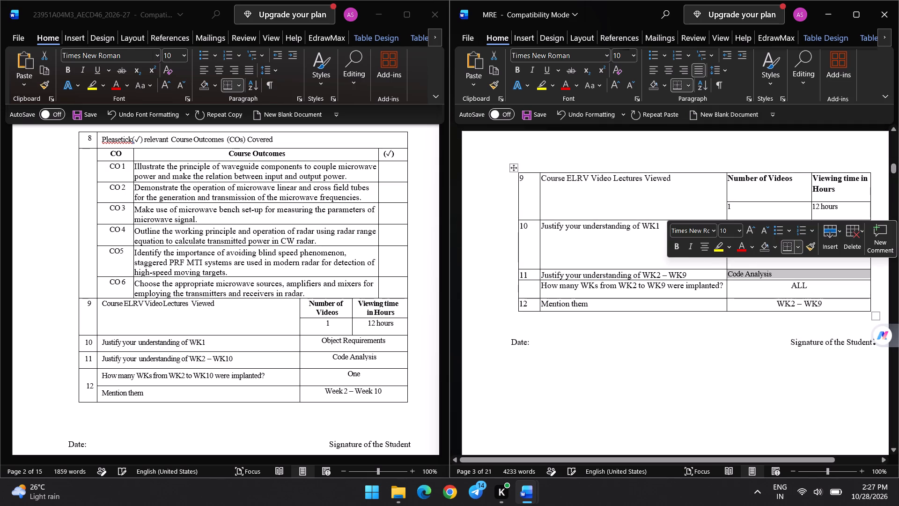
left_click(706, 261)
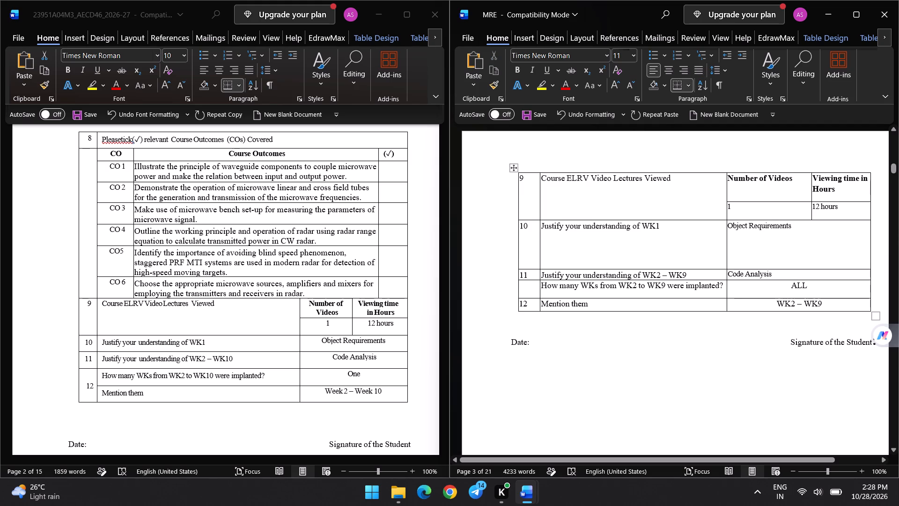
left_click_drag(705, 270, 705, 253)
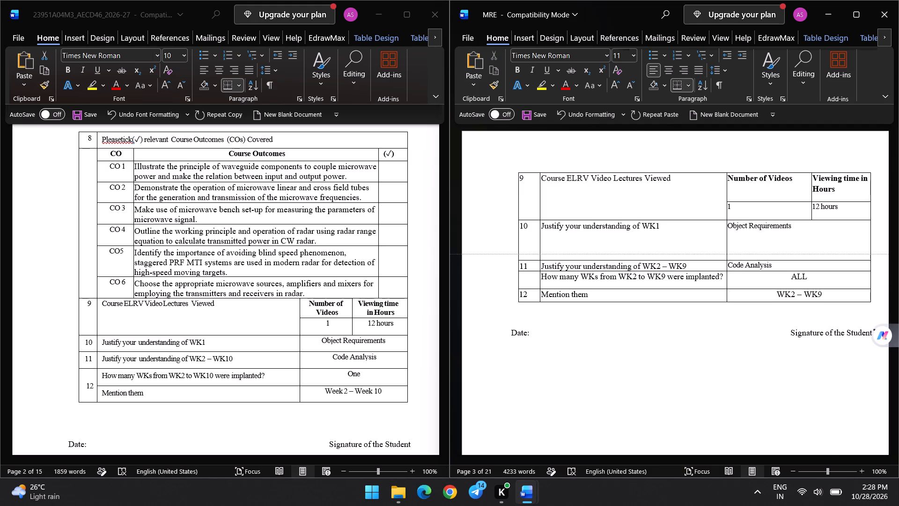
left_click_drag(705, 253, 705, 247)
Remove the extra gap above "making in the course of all complex engineering activities" in EC 12 by rejoining and re-breaking the line.
scroll(685, 320, "up", 1)
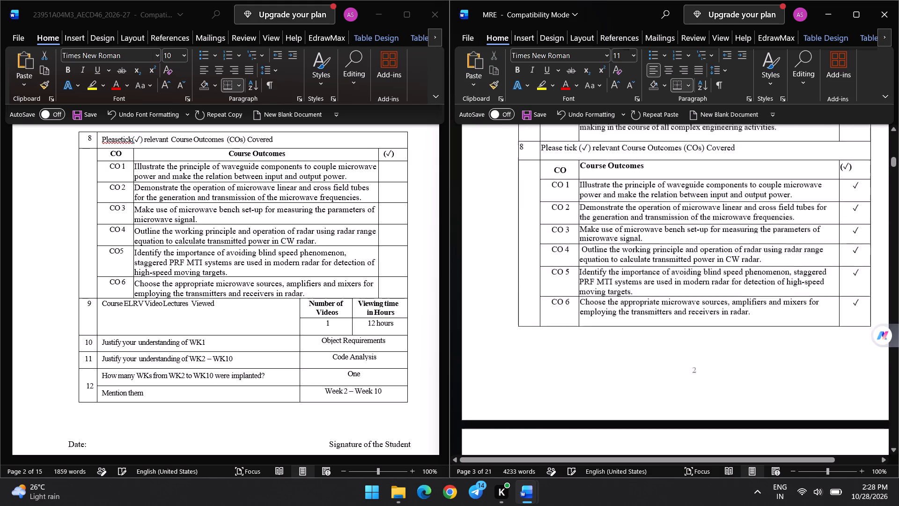
scroll(685, 320, "up", 1)
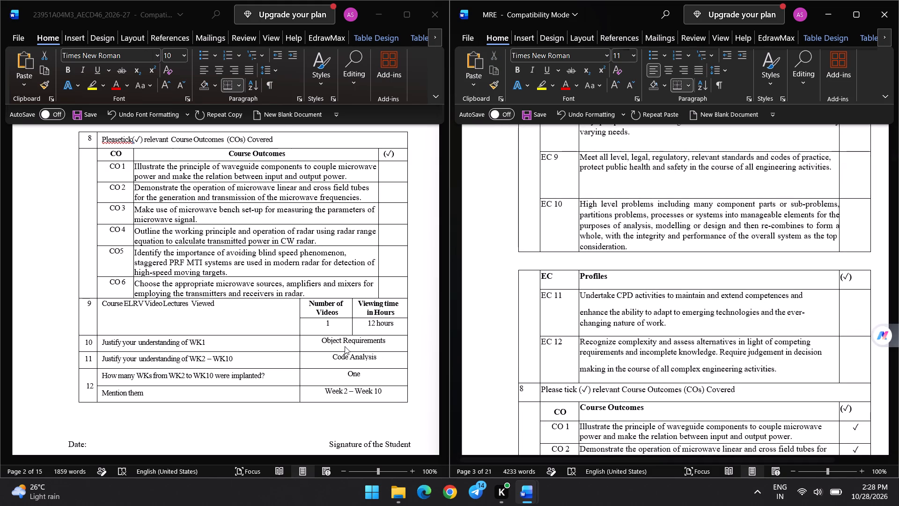
scroll(345, 346, "up", 1)
left_click(583, 364)
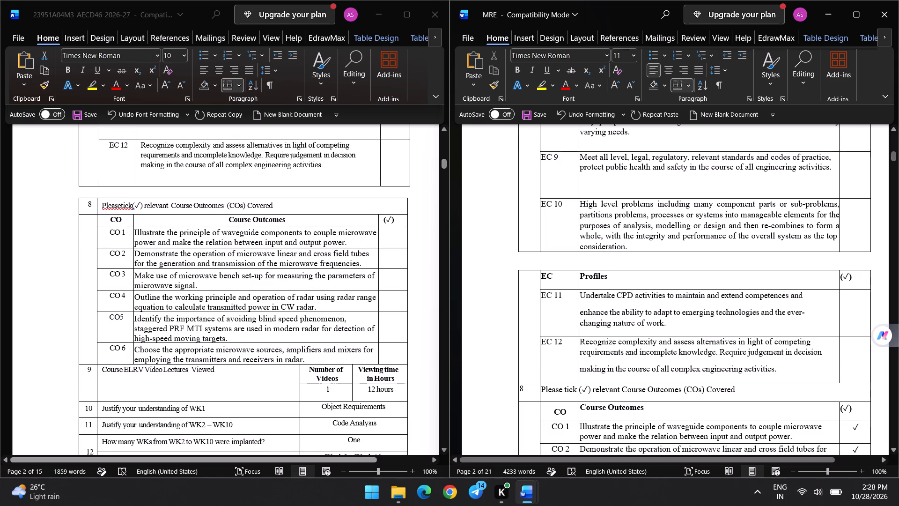
key("Left")
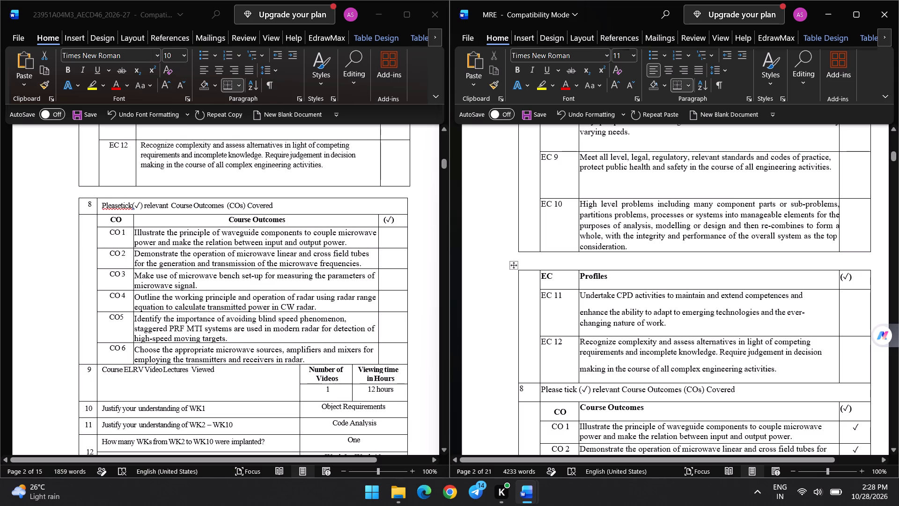
key("BackSpace")
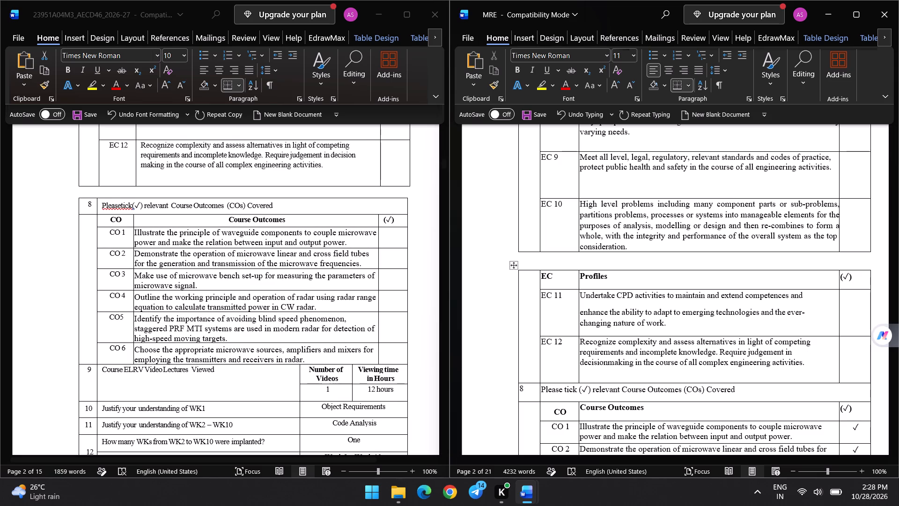
key("Return")
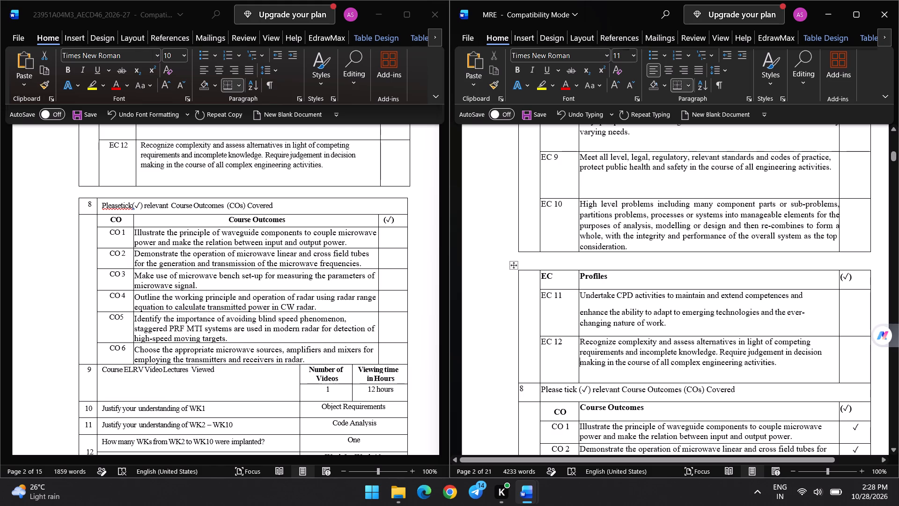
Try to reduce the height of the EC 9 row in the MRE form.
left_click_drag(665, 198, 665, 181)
Reduce the height of the EC 1 row in the MRE form to remove the empty space beneath its text.
scroll(651, 193, "up", 1)
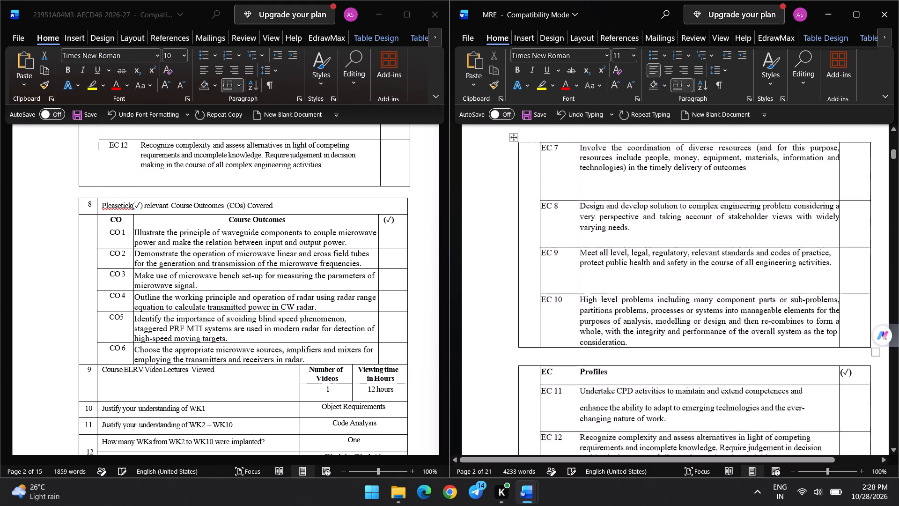
scroll(651, 193, "up", 3)
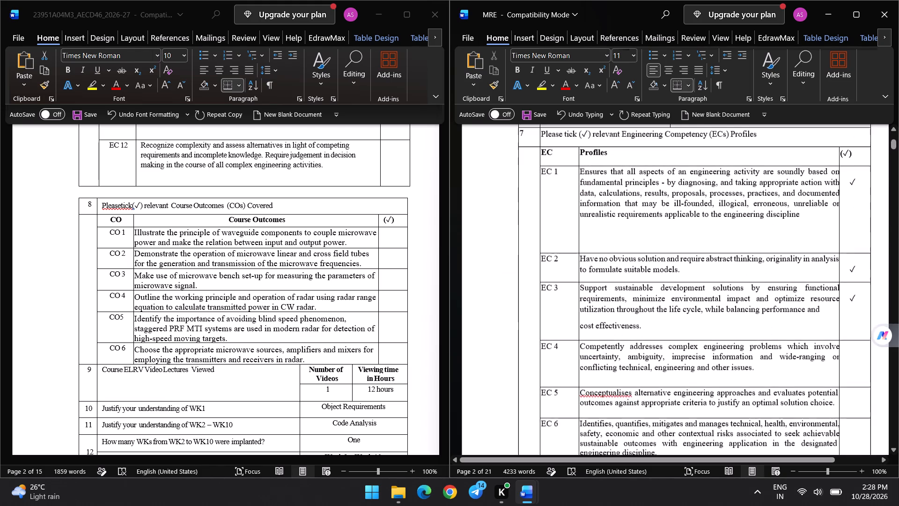
scroll(651, 193, "up", 1)
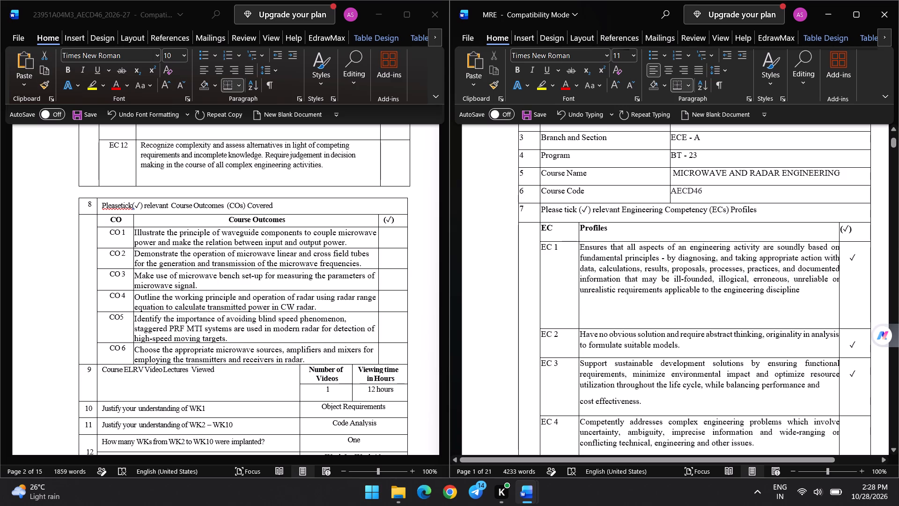
left_click_drag(568, 329, 567, 304)
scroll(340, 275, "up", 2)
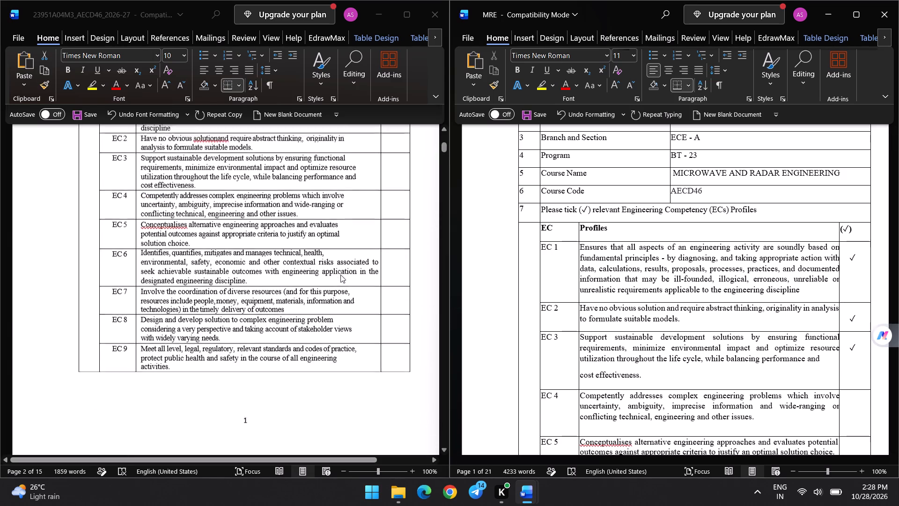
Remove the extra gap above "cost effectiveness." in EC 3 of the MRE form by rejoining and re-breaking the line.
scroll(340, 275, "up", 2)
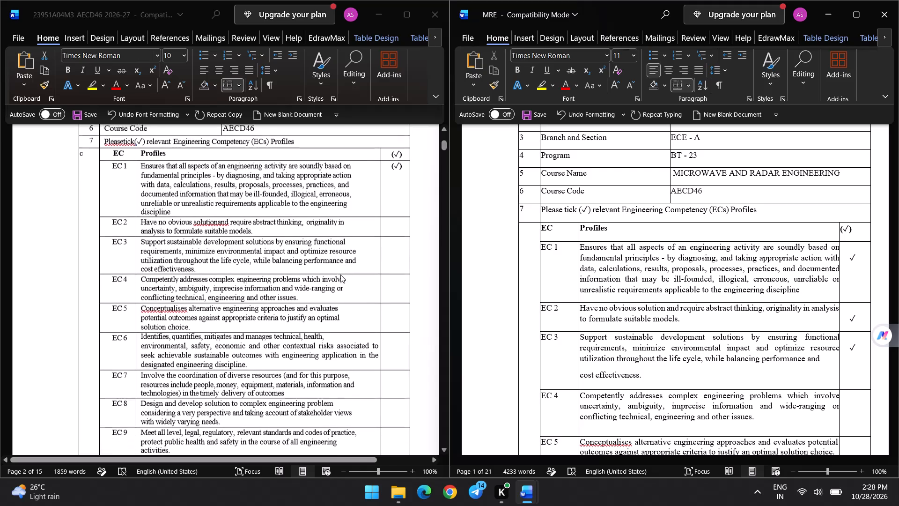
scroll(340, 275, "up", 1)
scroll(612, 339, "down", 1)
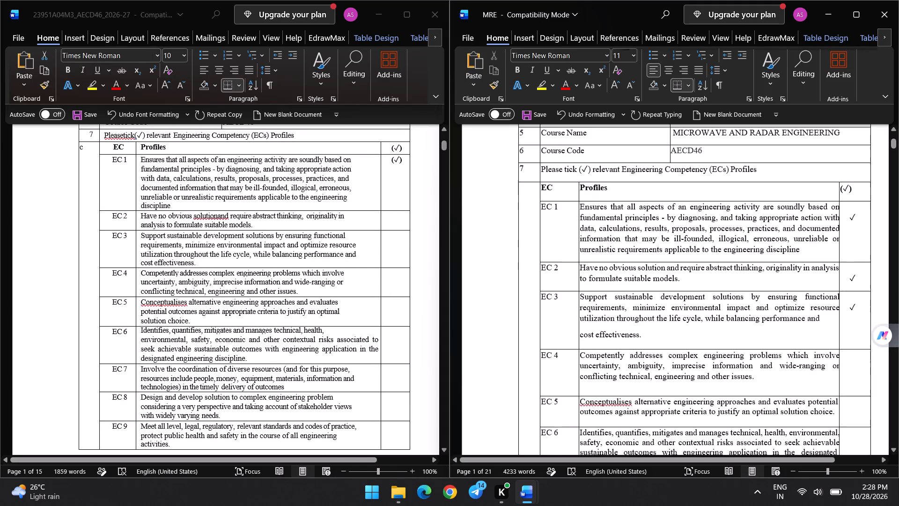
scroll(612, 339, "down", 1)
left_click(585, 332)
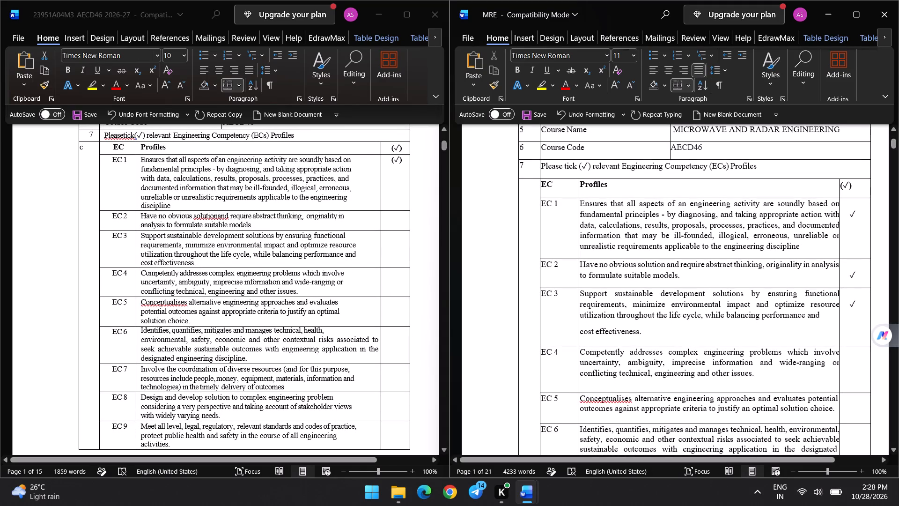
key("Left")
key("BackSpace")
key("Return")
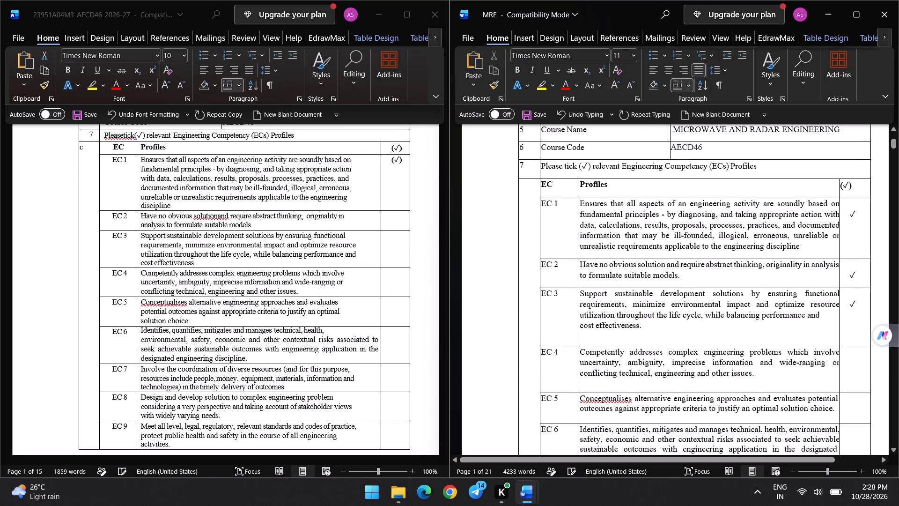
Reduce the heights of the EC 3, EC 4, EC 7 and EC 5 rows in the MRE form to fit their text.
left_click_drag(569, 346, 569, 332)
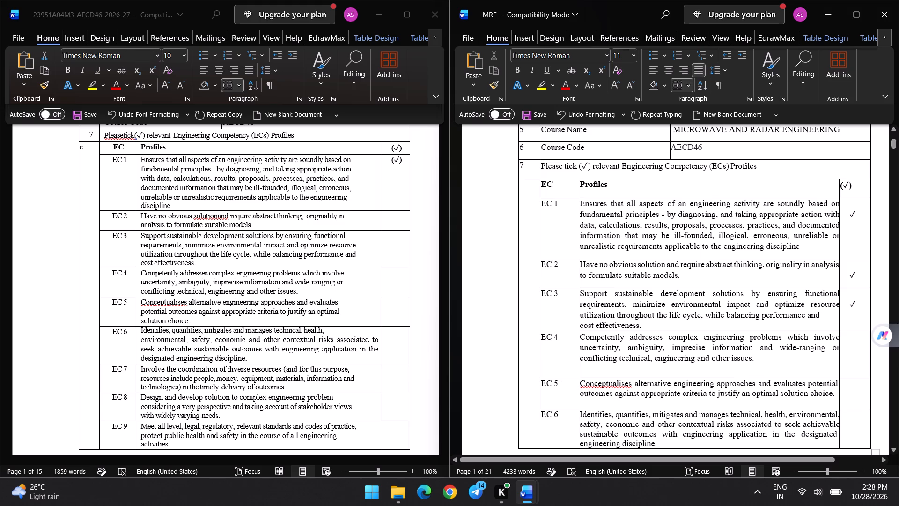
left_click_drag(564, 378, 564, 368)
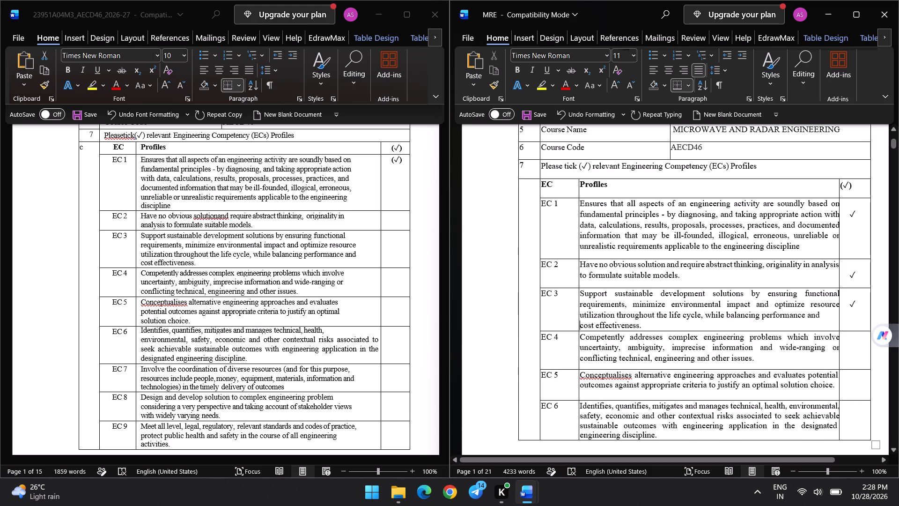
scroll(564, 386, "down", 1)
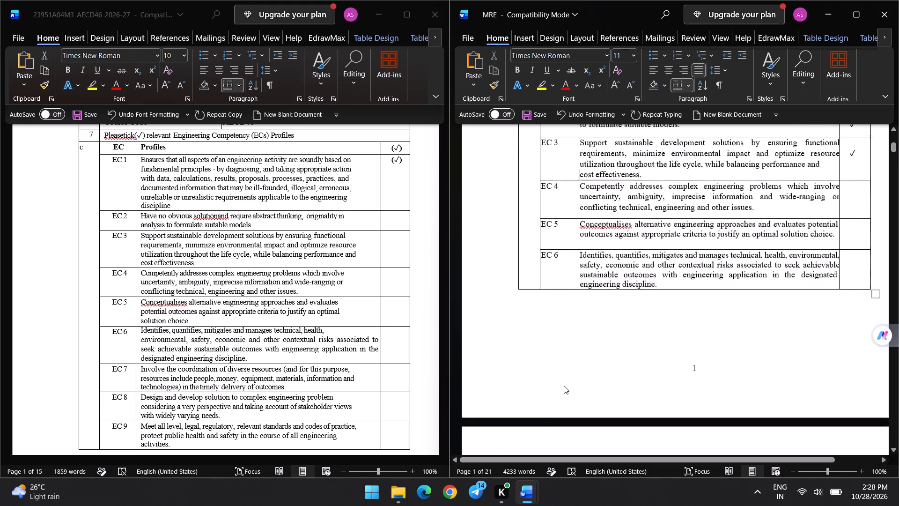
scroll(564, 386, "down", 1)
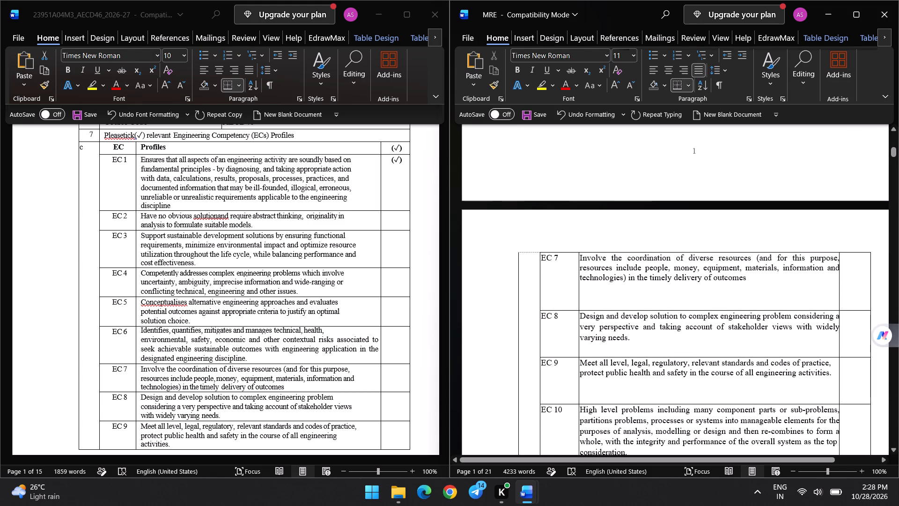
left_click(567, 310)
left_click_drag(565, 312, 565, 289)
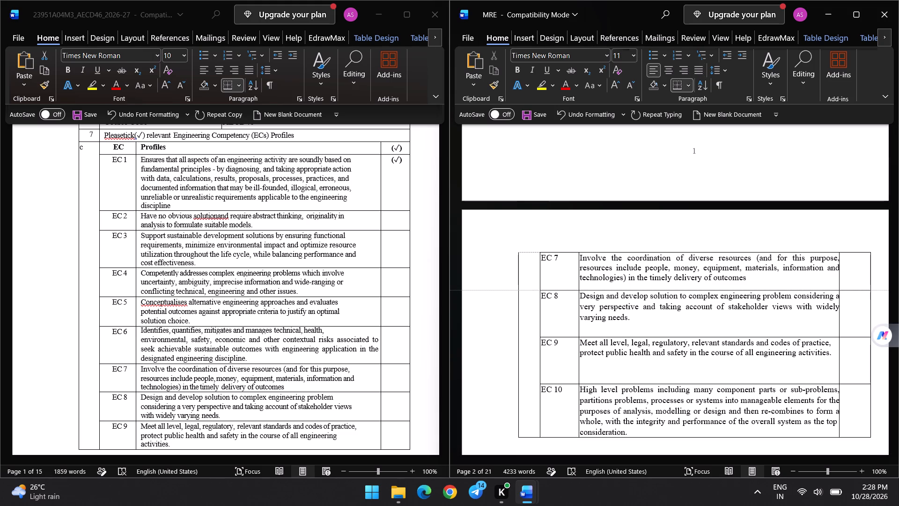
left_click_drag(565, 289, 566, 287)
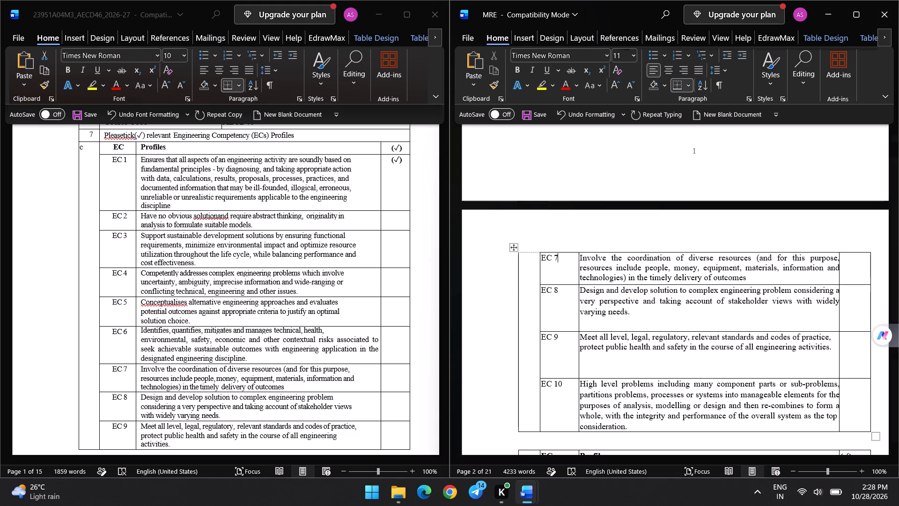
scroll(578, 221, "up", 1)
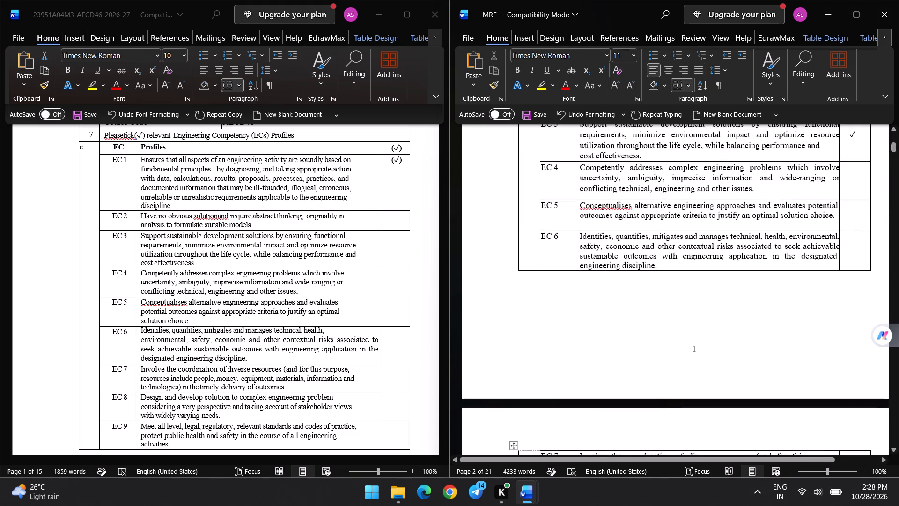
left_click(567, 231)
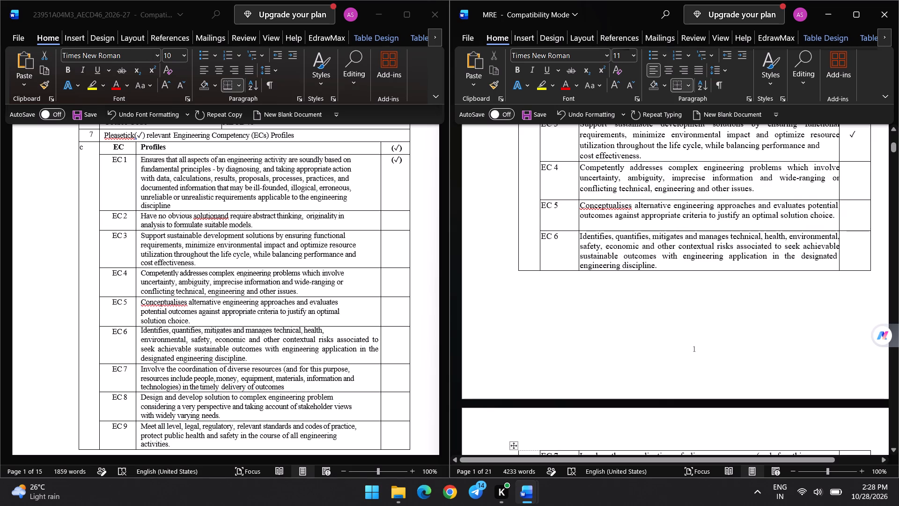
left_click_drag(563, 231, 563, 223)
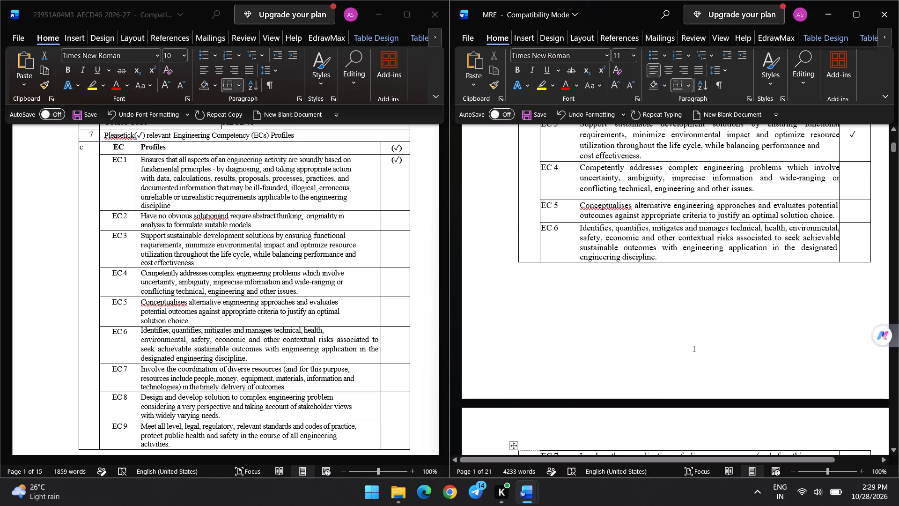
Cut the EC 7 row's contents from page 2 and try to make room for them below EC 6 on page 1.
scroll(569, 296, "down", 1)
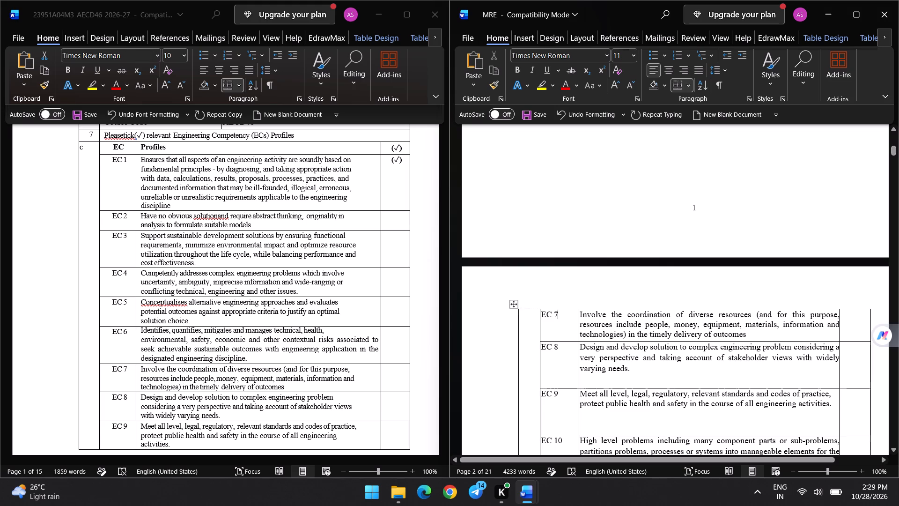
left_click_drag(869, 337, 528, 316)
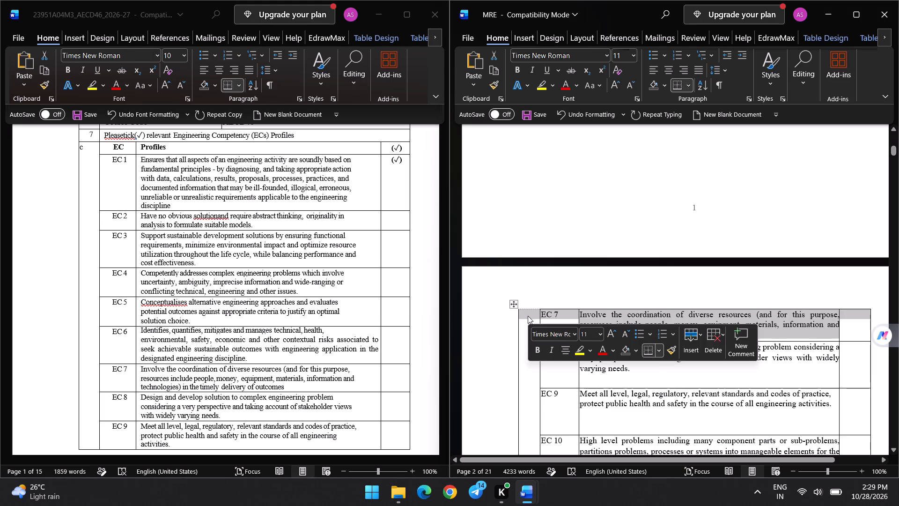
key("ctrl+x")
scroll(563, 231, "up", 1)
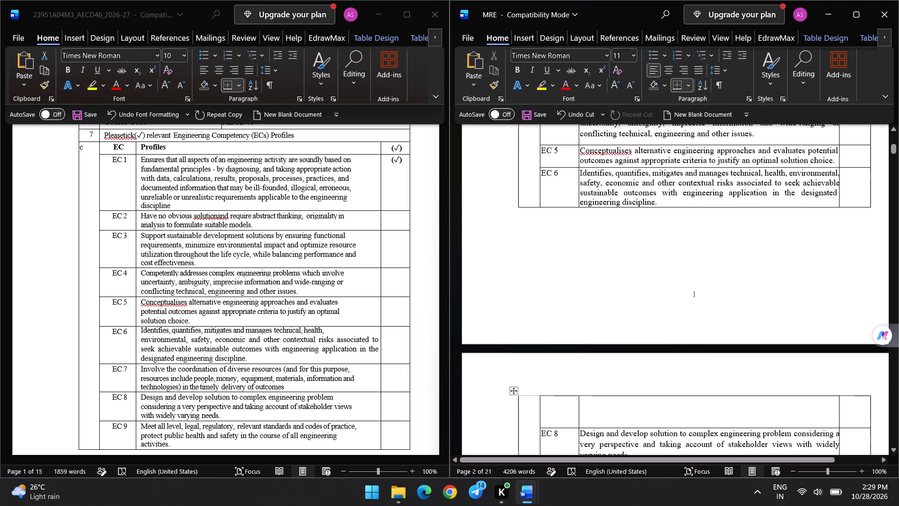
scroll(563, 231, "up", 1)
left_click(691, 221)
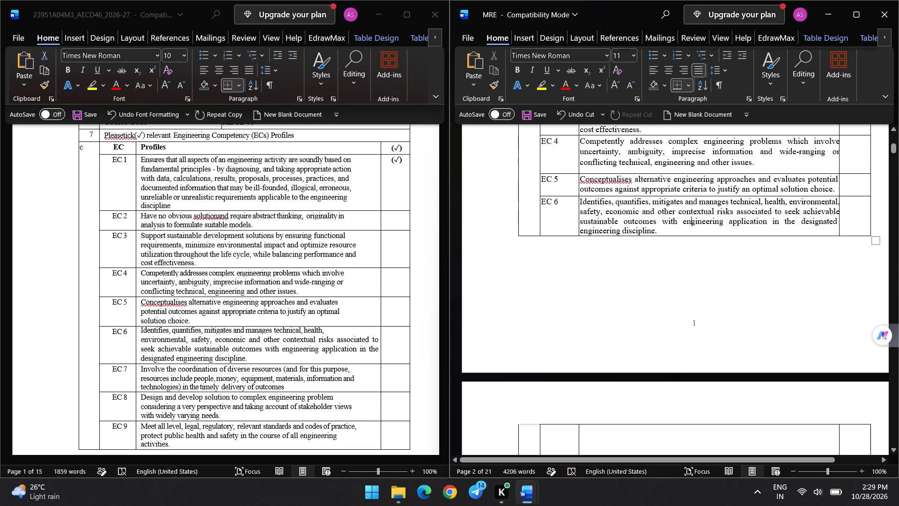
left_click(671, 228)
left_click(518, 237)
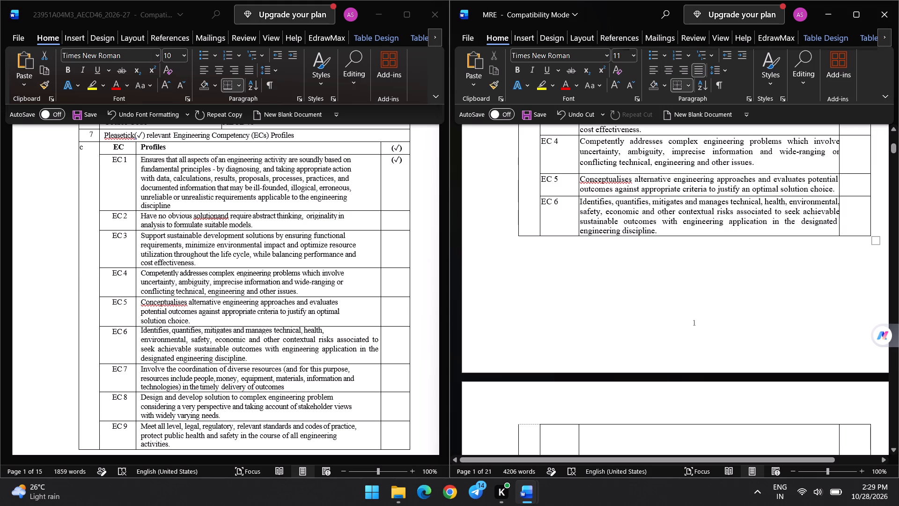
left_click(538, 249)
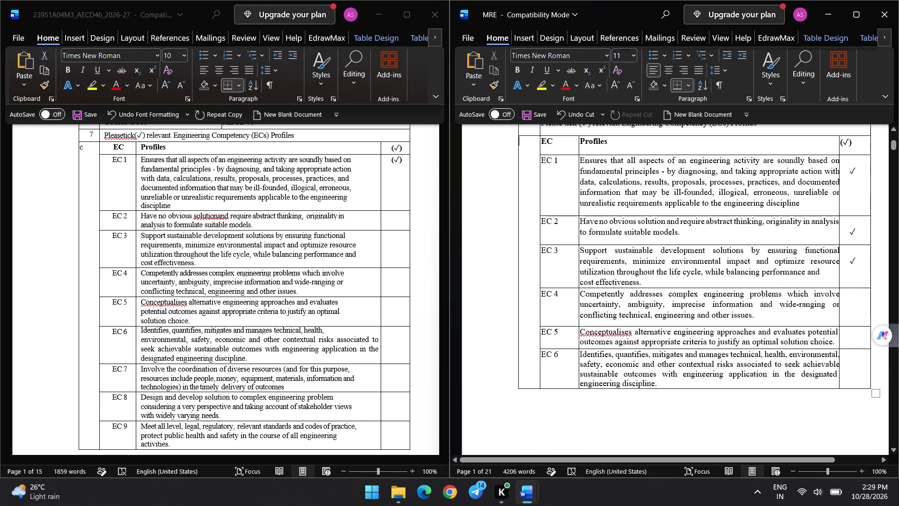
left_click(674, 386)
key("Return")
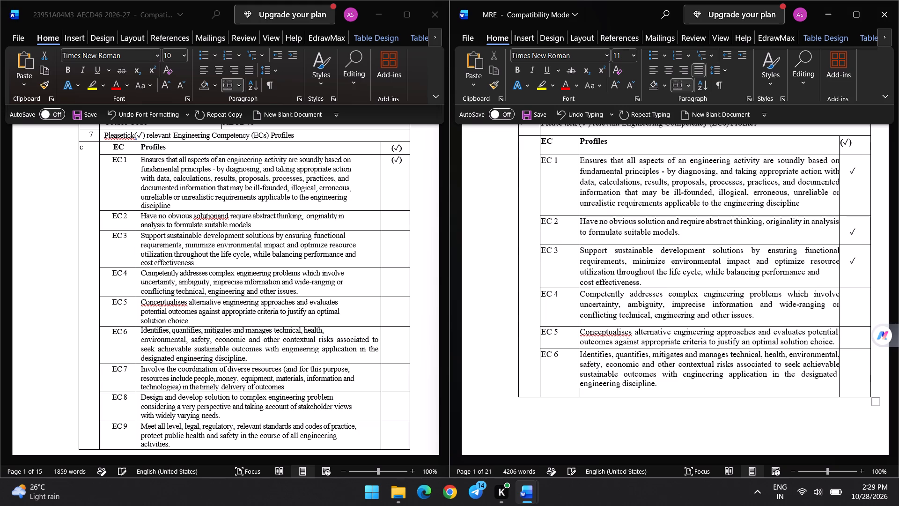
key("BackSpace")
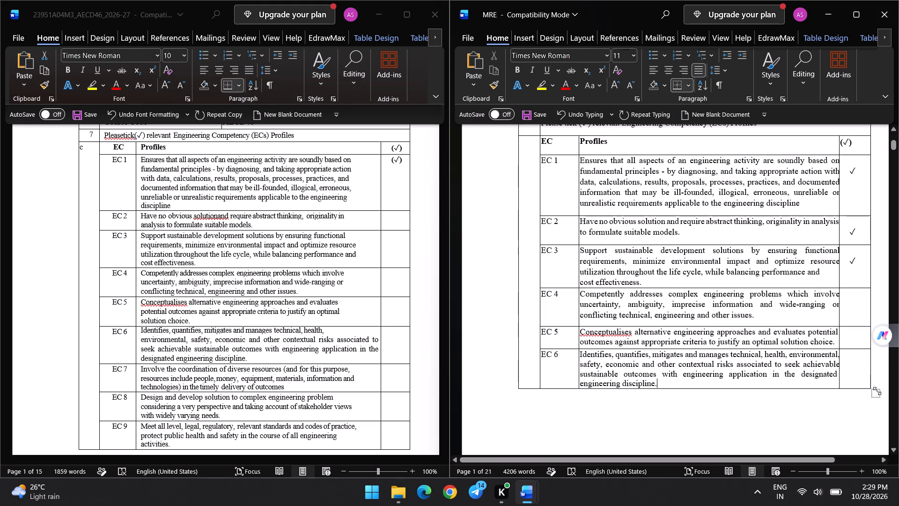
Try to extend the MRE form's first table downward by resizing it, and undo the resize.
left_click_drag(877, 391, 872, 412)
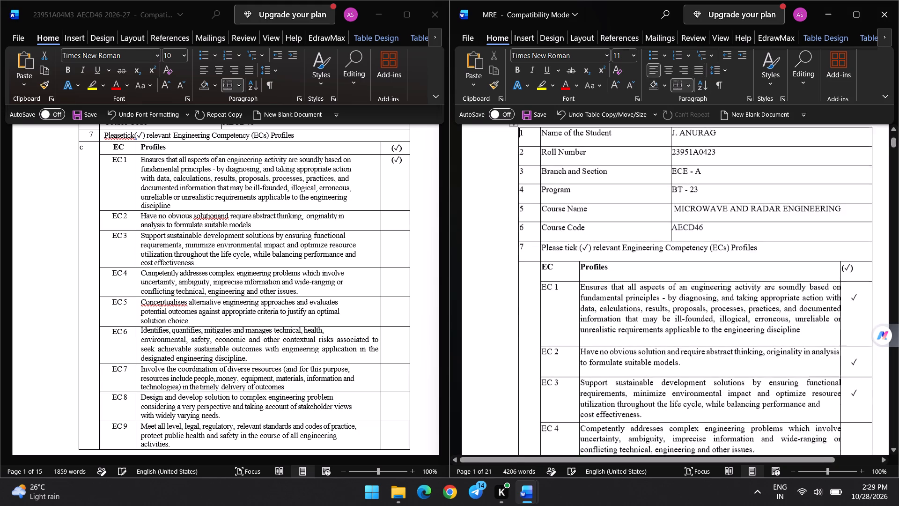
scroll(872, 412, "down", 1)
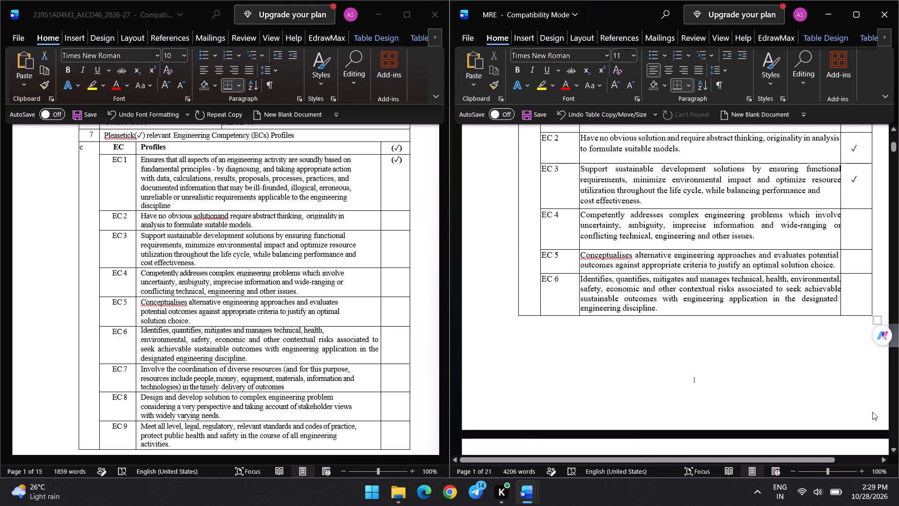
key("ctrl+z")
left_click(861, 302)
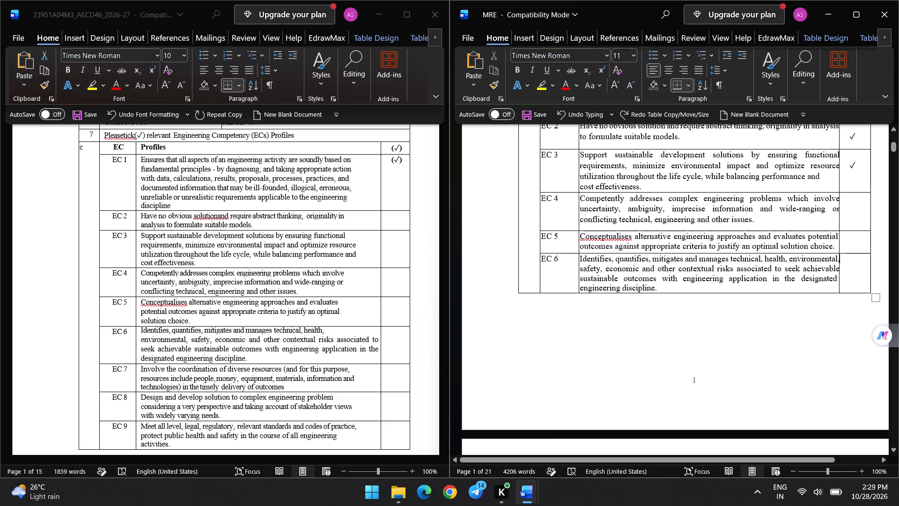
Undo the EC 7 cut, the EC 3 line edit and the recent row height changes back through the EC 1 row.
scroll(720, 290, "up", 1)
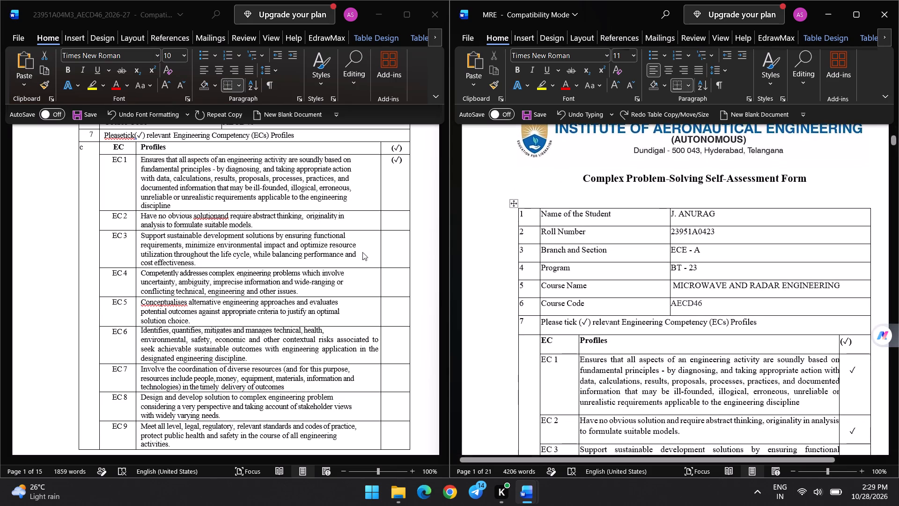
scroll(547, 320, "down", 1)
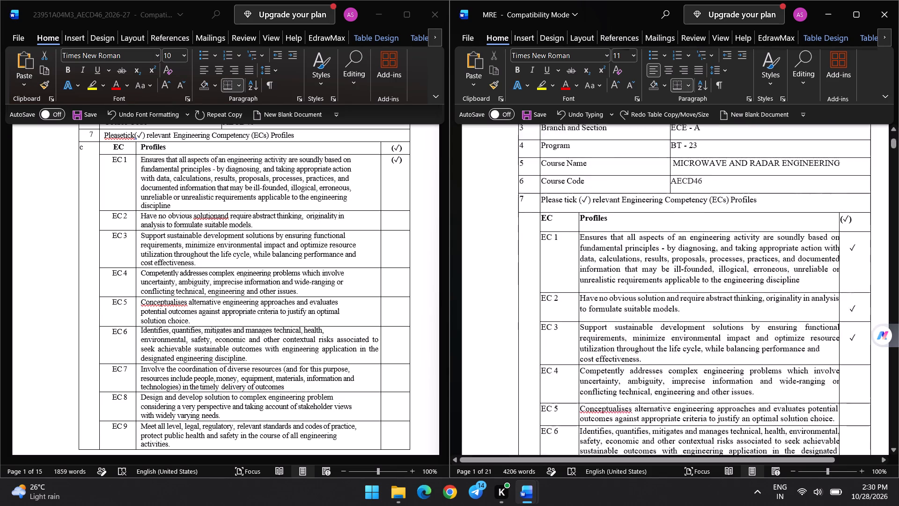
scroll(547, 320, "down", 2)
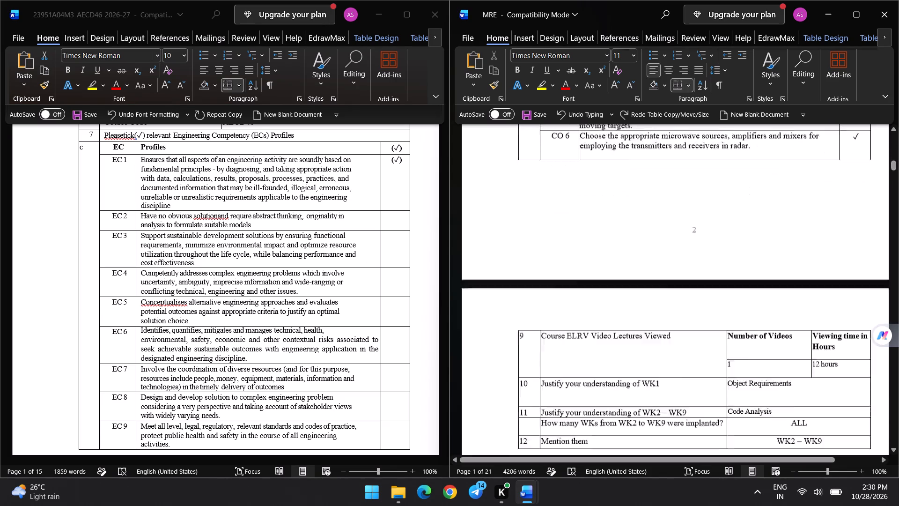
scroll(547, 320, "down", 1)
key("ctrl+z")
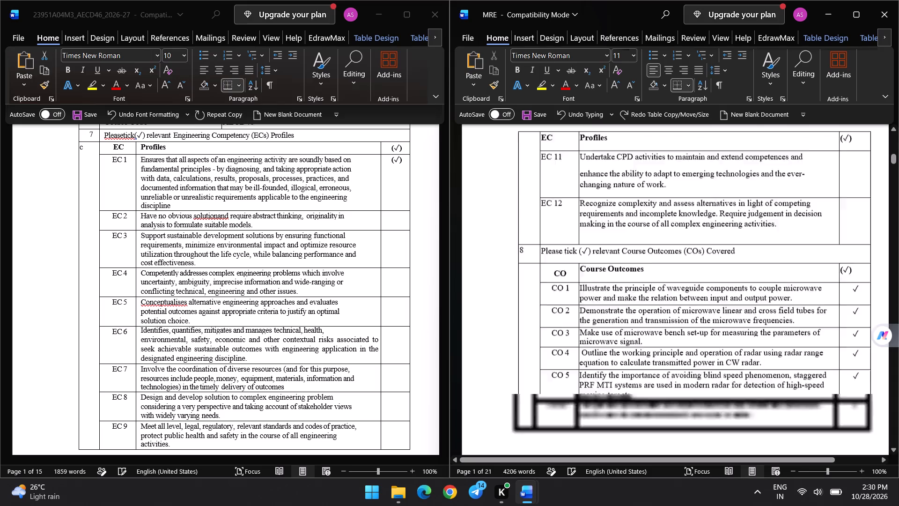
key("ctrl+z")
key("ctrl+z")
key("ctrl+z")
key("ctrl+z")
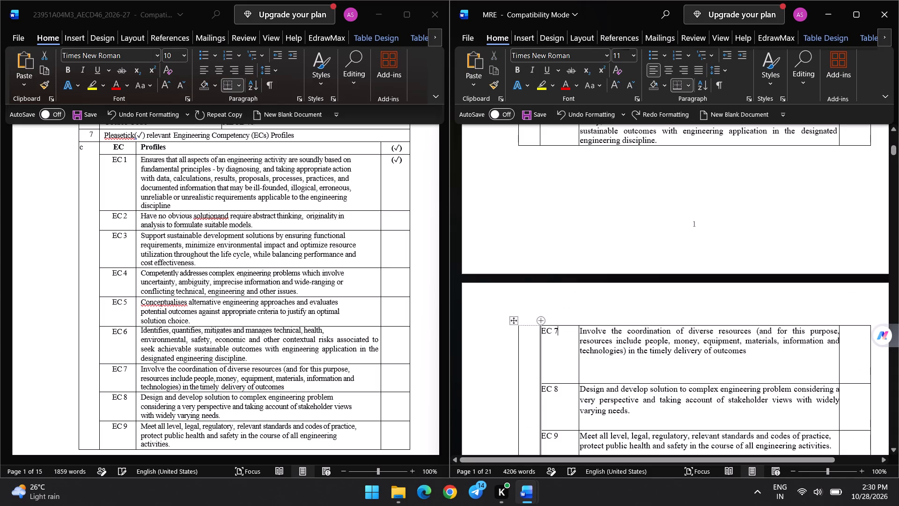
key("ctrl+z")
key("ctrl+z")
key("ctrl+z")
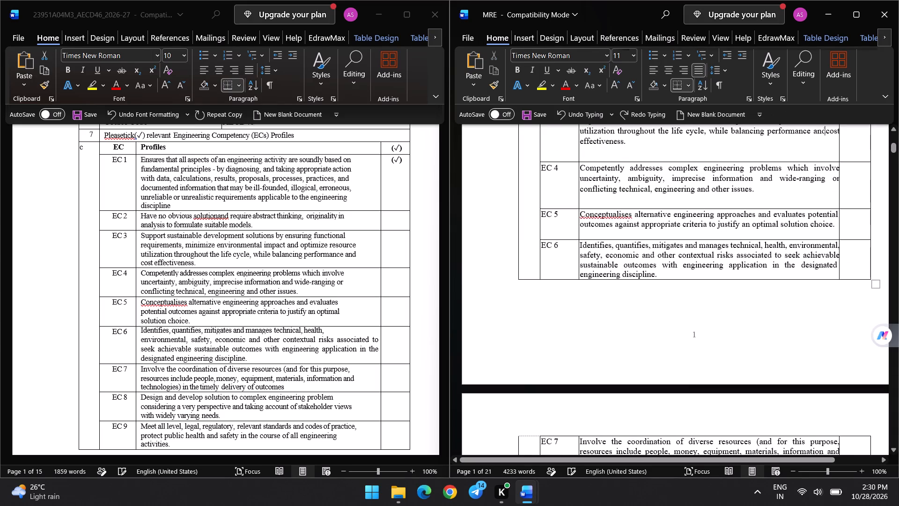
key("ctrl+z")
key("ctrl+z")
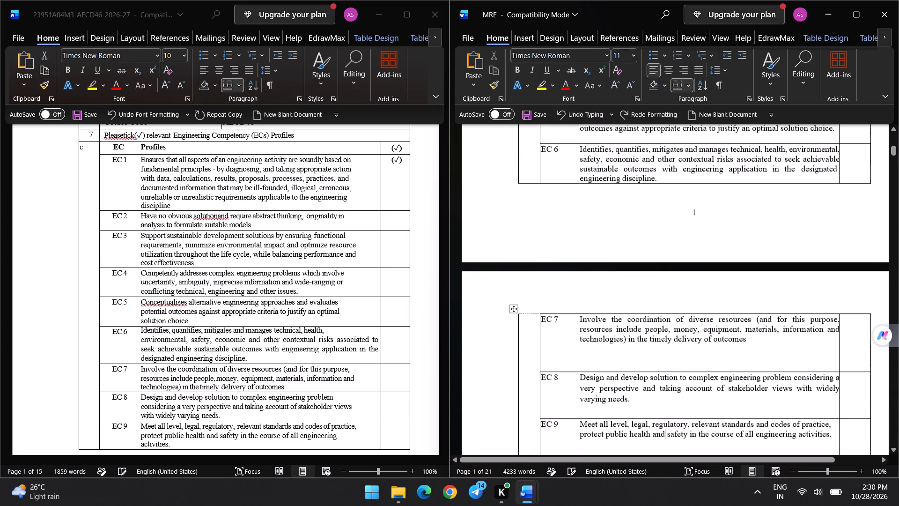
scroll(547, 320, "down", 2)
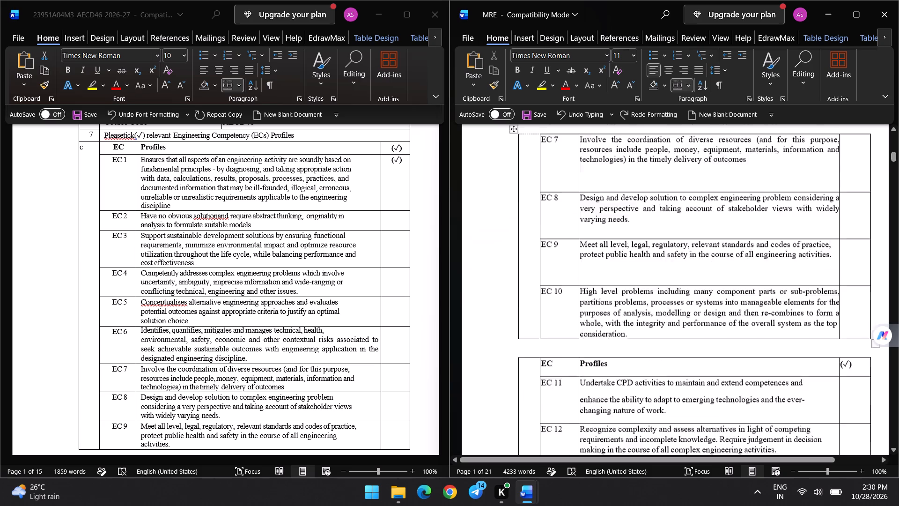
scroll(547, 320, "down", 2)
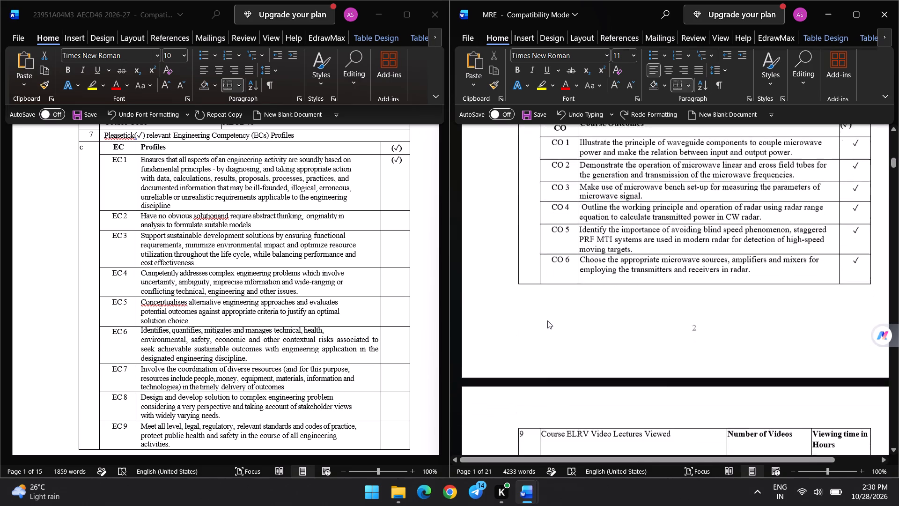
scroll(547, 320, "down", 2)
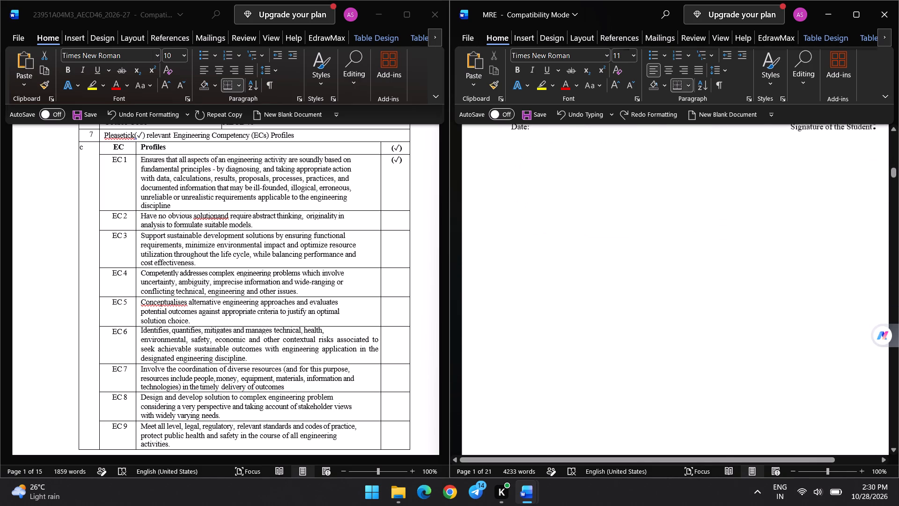
Look through the MRE document from the end of the self-assessment form to the title page and declaration.
scroll(547, 320, "down", 2)
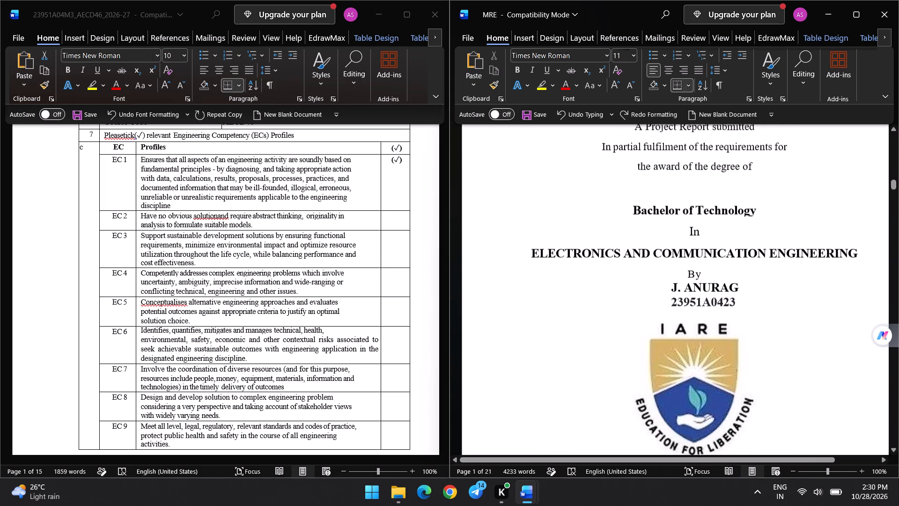
scroll(547, 320, "down", 2)
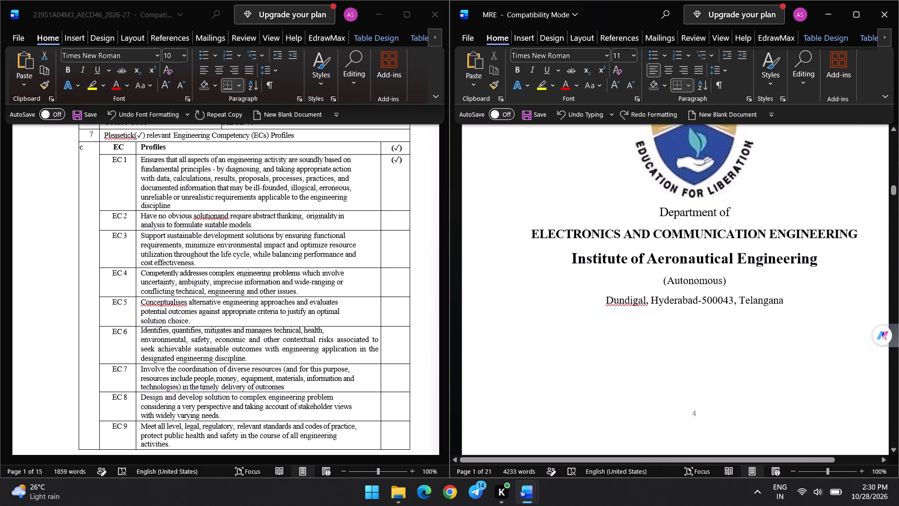
scroll(547, 320, "down", 2)
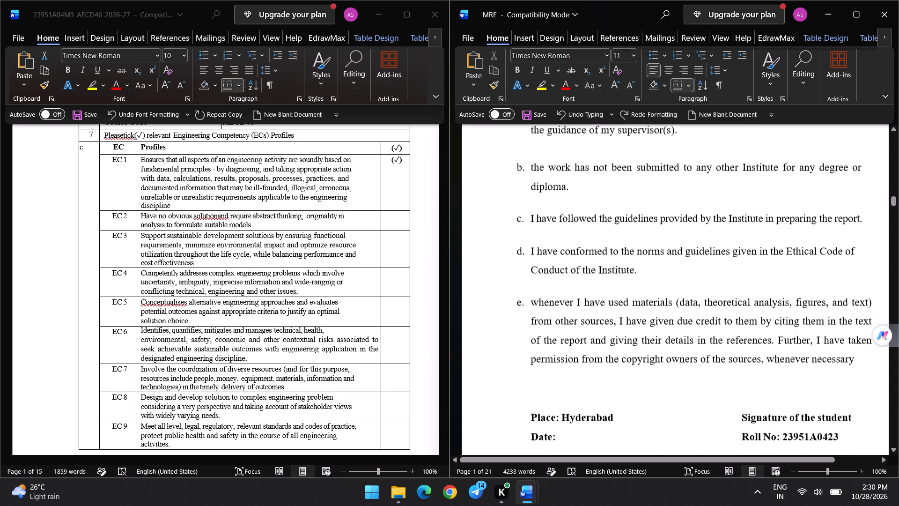
scroll(547, 320, "down", 1)
Close the converted AECD46 form document without saving its changes, and maximize the MRE document.
left_click(428, 16)
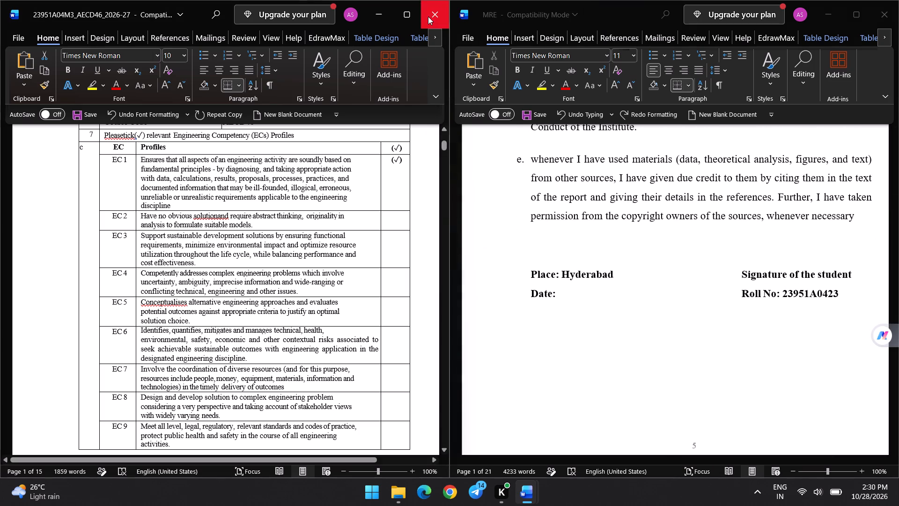
left_click(268, 327)
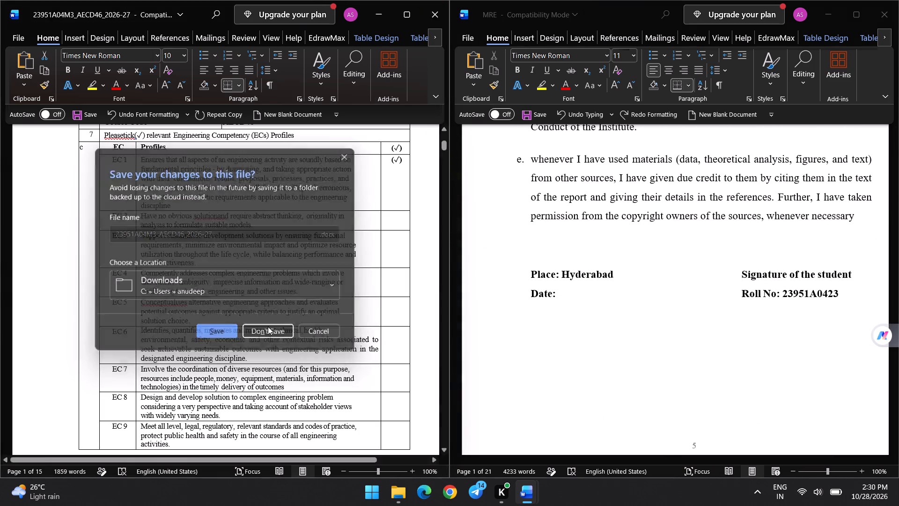
left_click(857, 18)
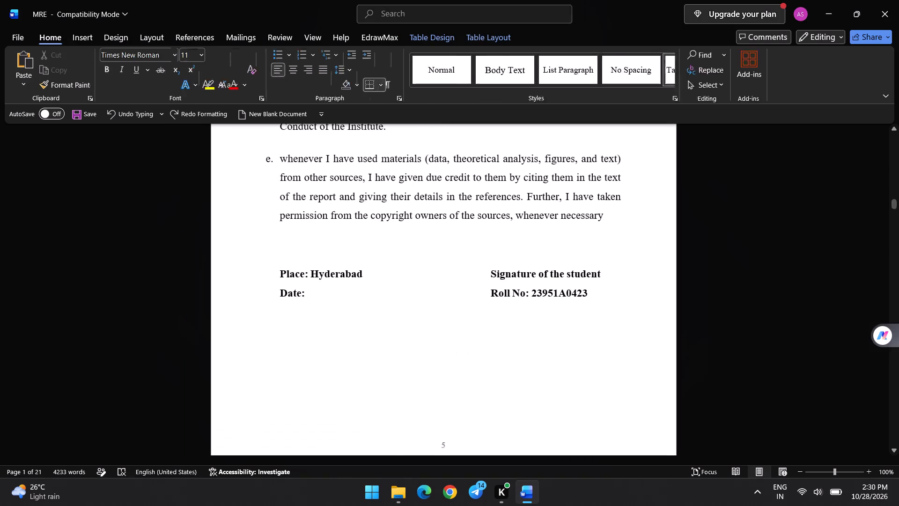
Review the MRE report's front matter: declaration, certificate, approval sheet, acknowledgement and abstract.
scroll(568, 301, "down", 2)
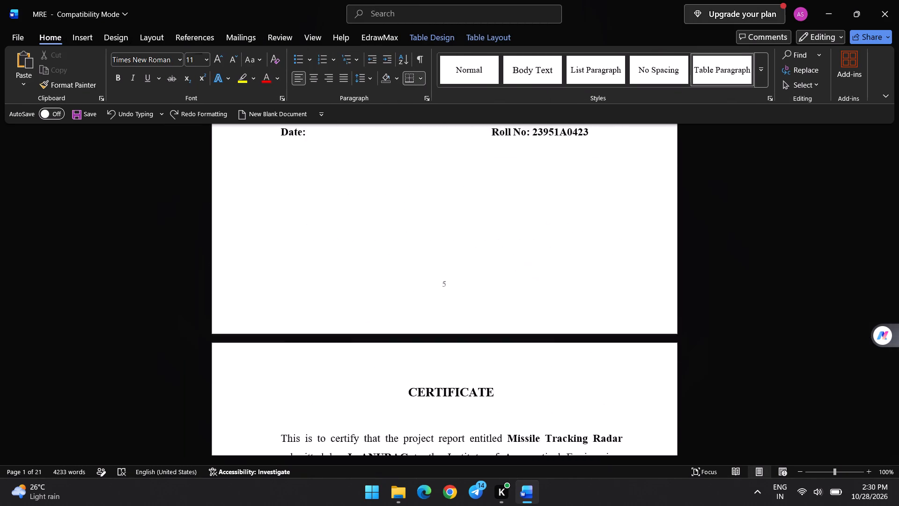
scroll(568, 301, "down", 2)
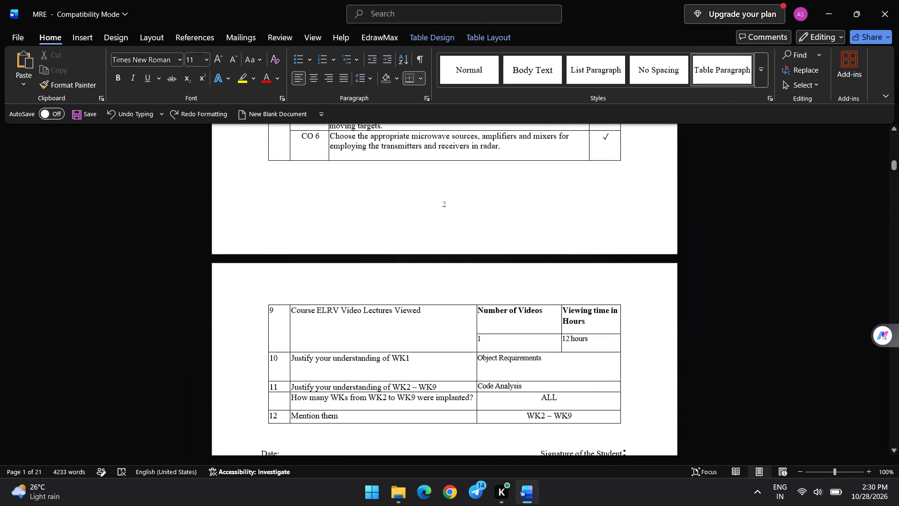
scroll(568, 301, "down", 3)
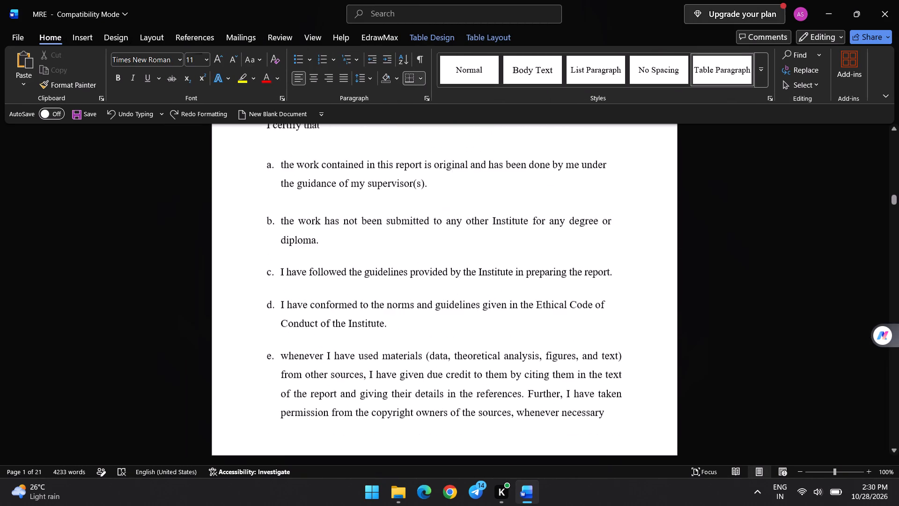
scroll(568, 301, "down", 3)
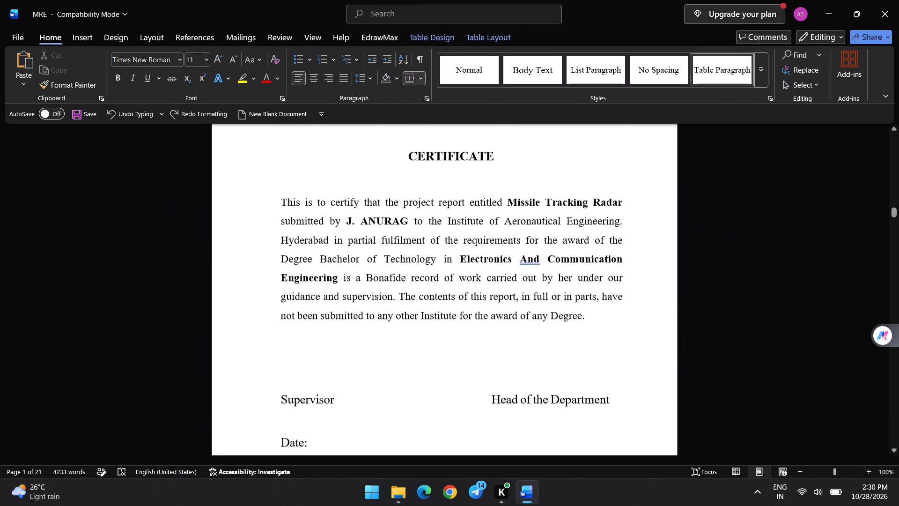
scroll(568, 301, "down", 3)
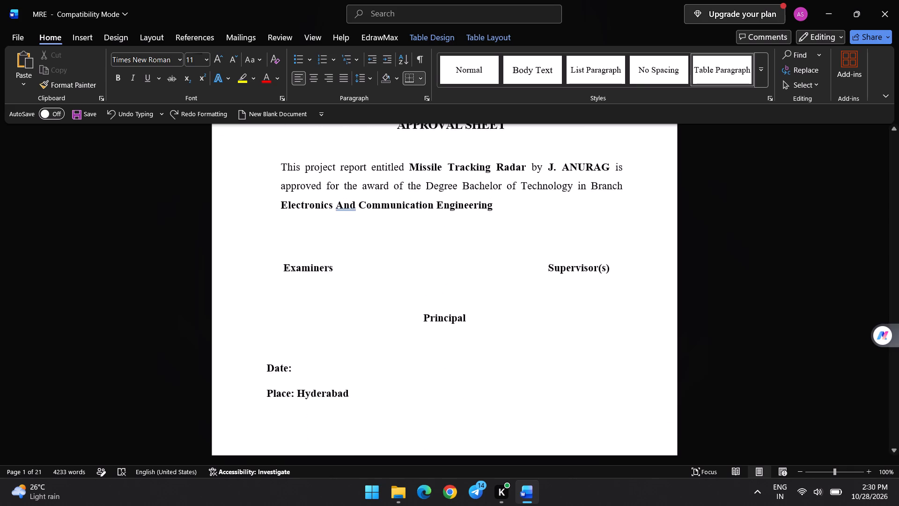
scroll(568, 301, "down", 2)
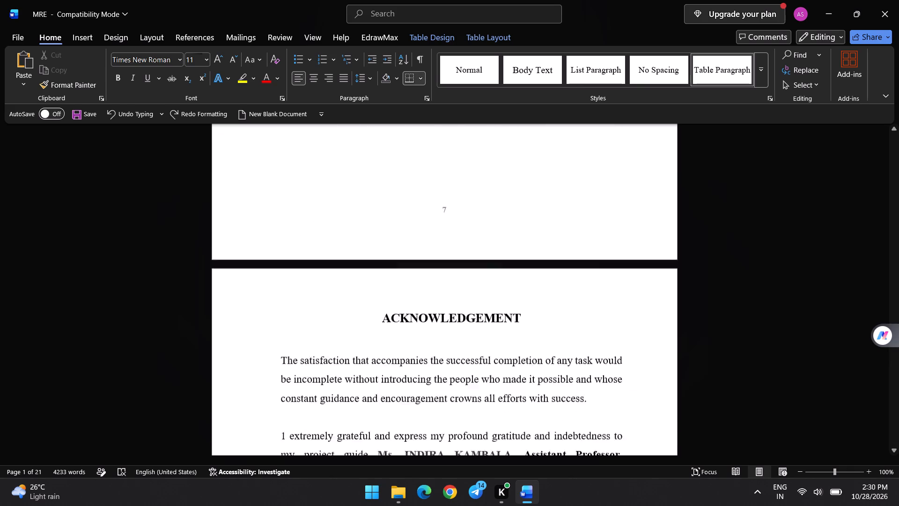
scroll(568, 301, "down", 3)
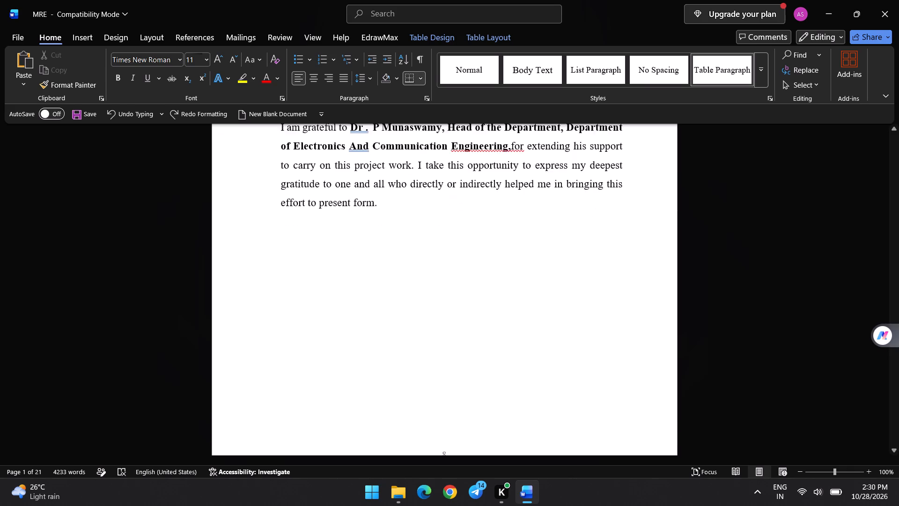
scroll(568, 301, "down", 2)
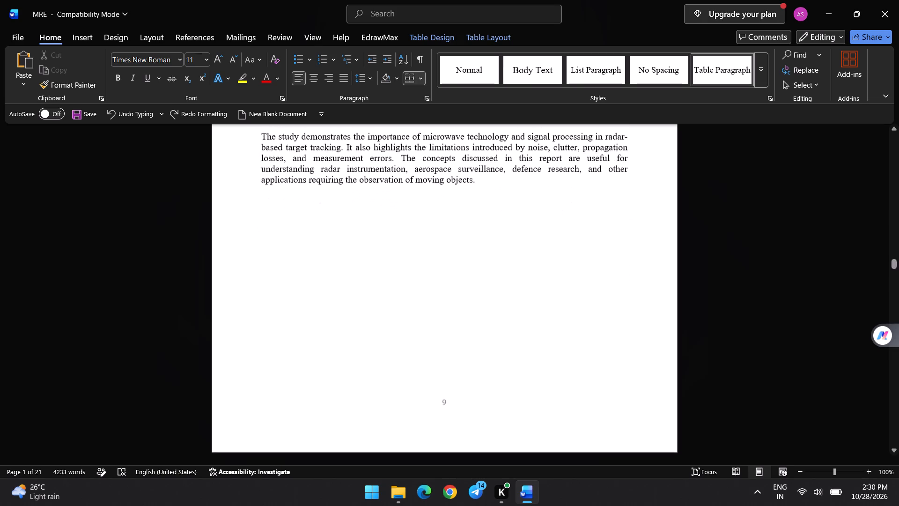
Review the MRE document again from the self-assessment form's first page through the front matter to the table of contents.
scroll(568, 301, "down", 1)
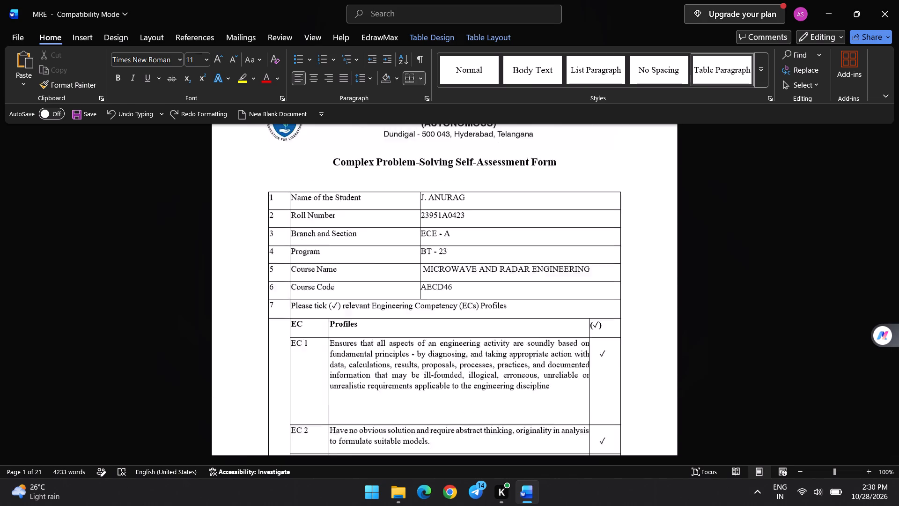
scroll(568, 301, "down", 3)
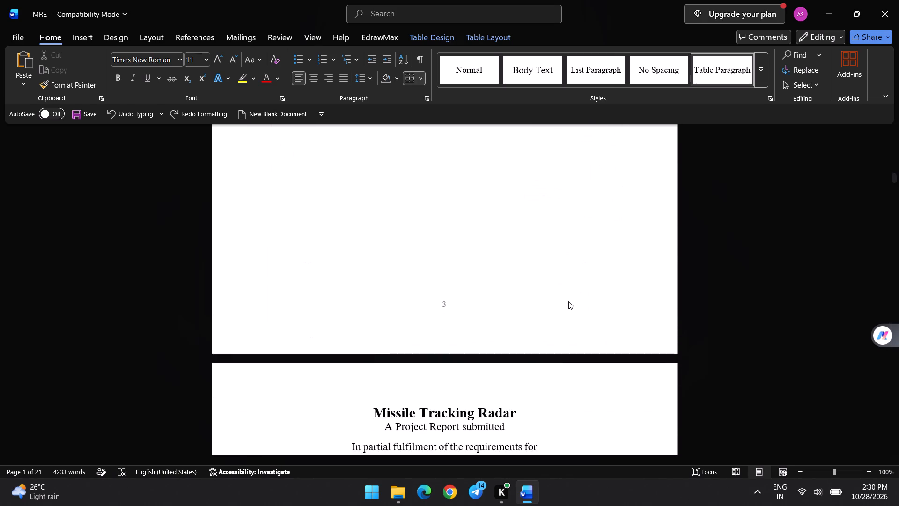
scroll(568, 301, "down", 4)
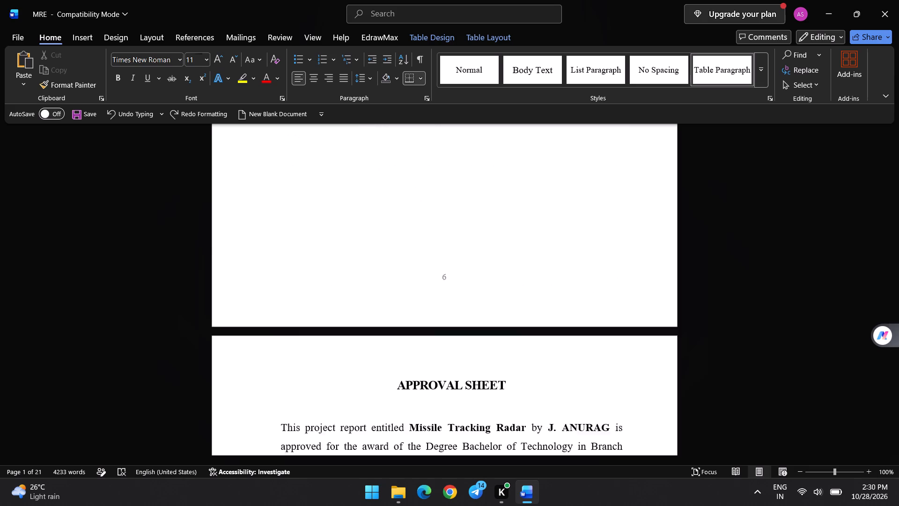
scroll(568, 301, "down", 3)
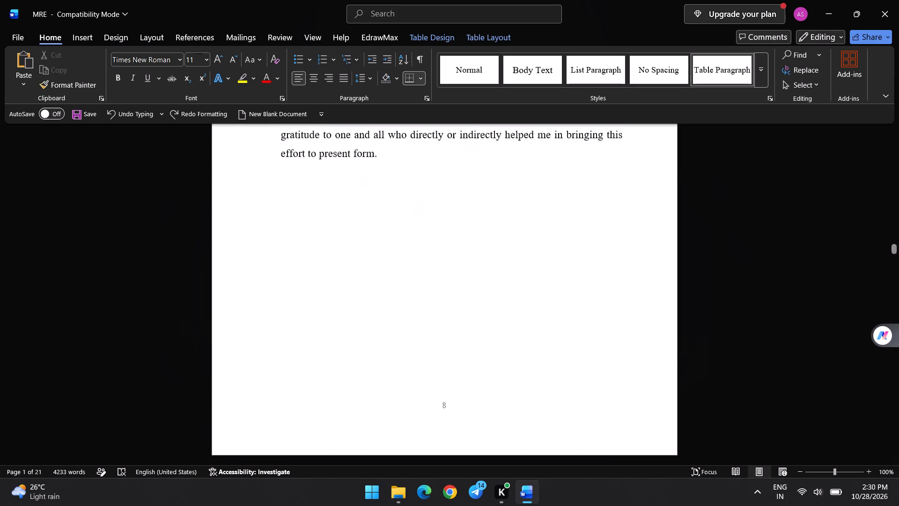
scroll(568, 301, "down", 3)
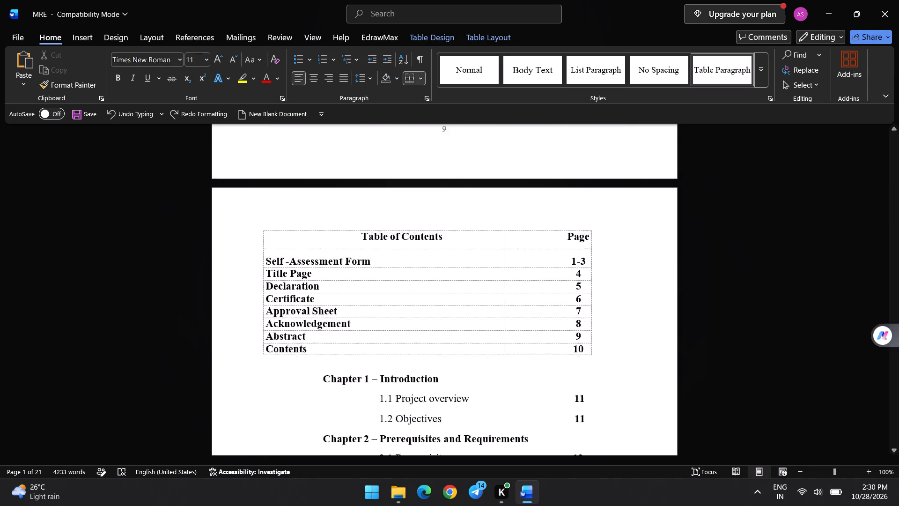
Examine the table of contents and the page numbers listed for the front matter and Chapters 1 to 5.
scroll(568, 301, "down", 1)
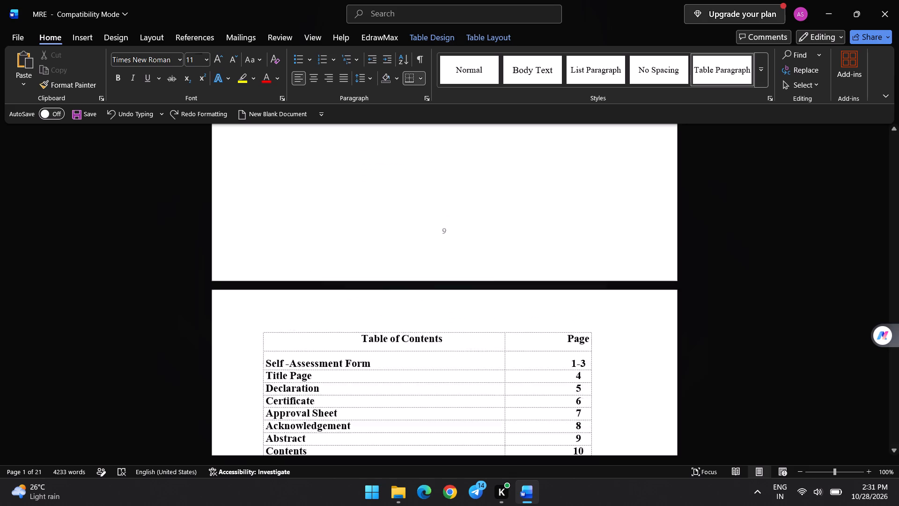
scroll(568, 301, "down", 1)
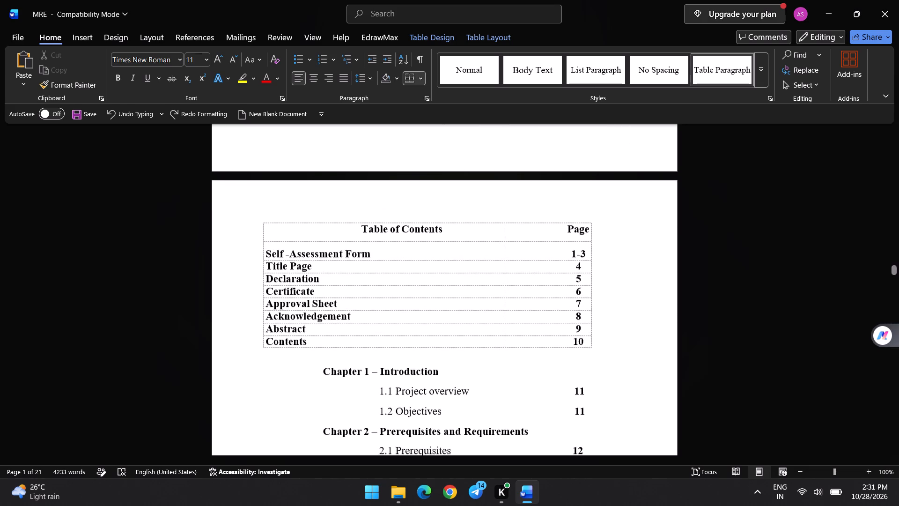
scroll(568, 301, "up", 1)
scroll(568, 301, "down", 2)
scroll(568, 301, "up", 1)
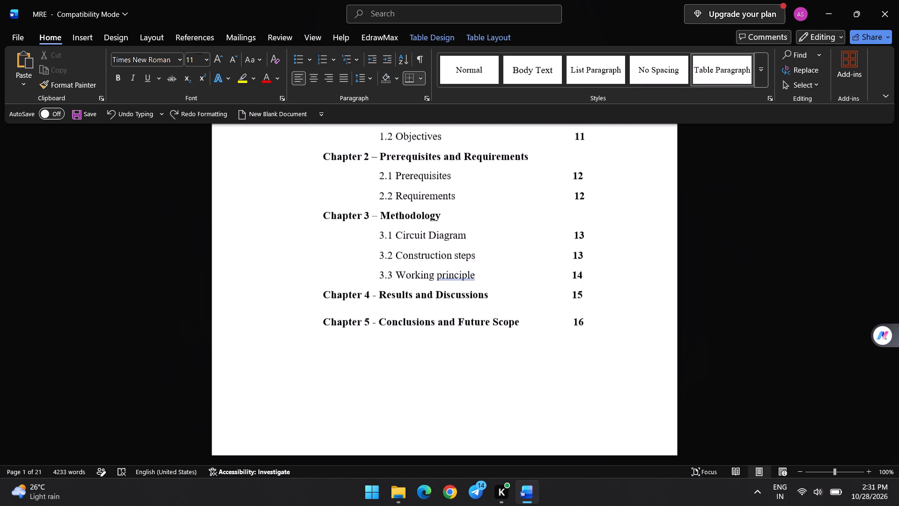
scroll(568, 301, "up", 1)
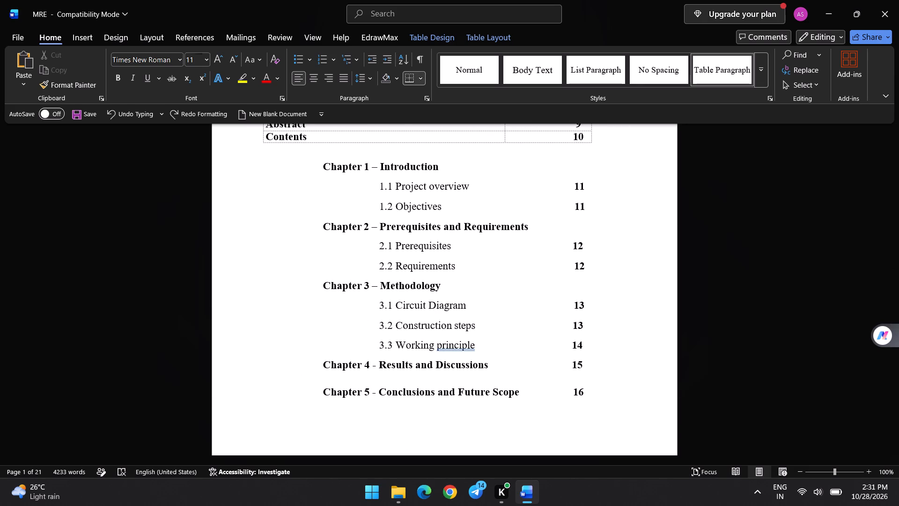
scroll(568, 301, "down", 1)
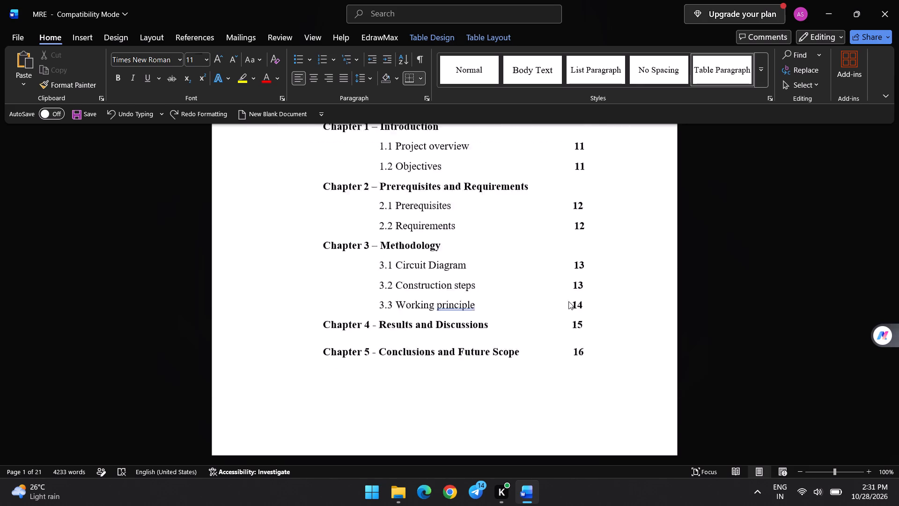
Examine the objectives, the prerequisites and requirements, and the Chapter 3 circuit diagram, with their page numbers.
scroll(568, 301, "down", 5)
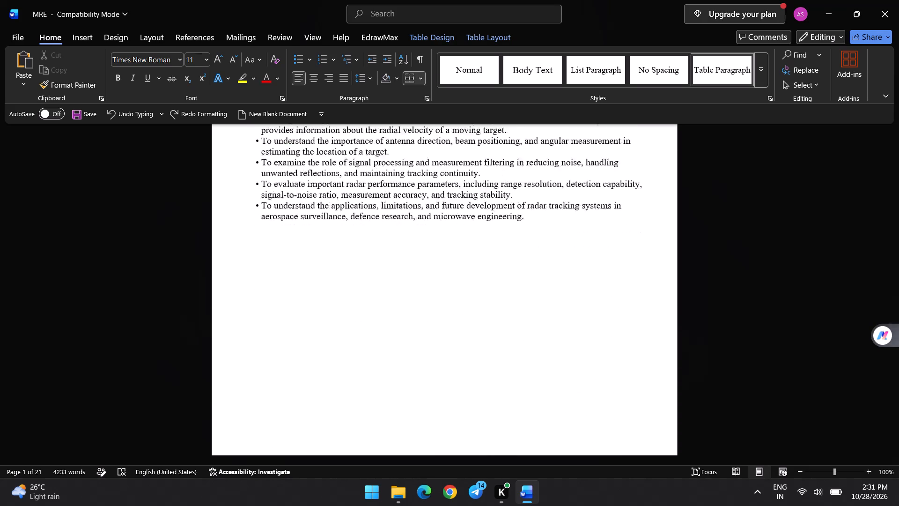
scroll(568, 301, "down", 3)
scroll(568, 301, "up", 2)
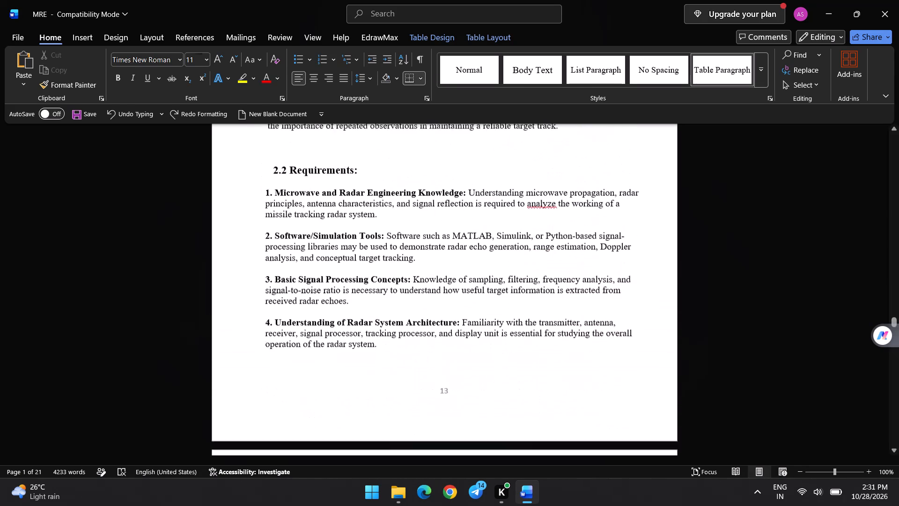
scroll(568, 301, "up", 2)
scroll(568, 301, "down", 2)
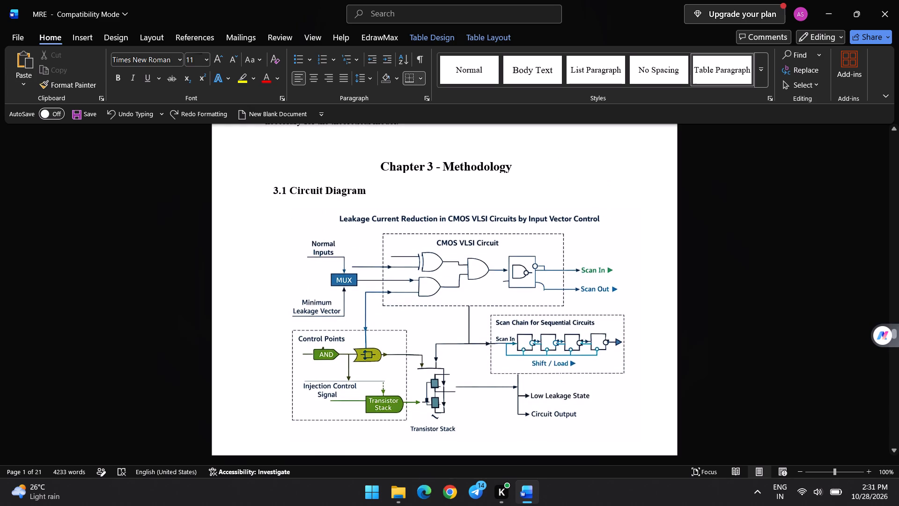
scroll(568, 301, "up", 1)
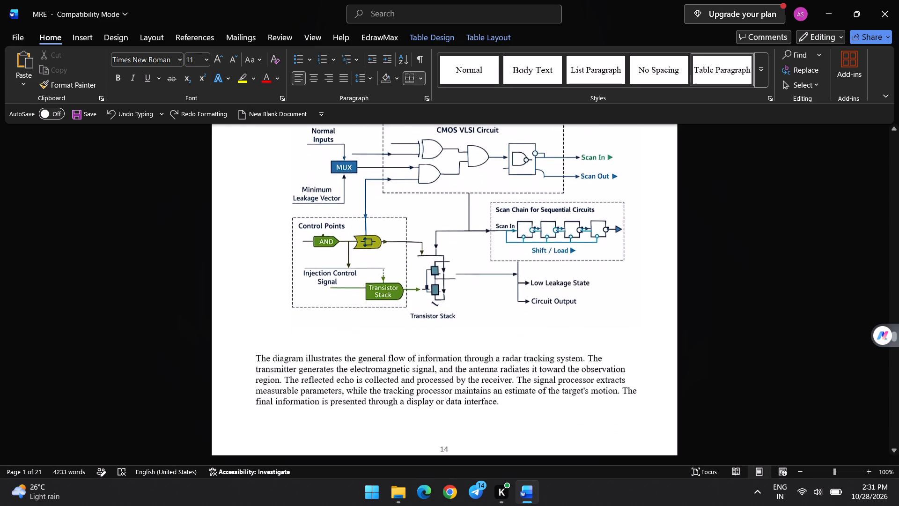
Recheck the earlier pages from Chapter 2 back to the certificate, and forward again to the start of Chapter 1.
scroll(568, 301, "up", 3)
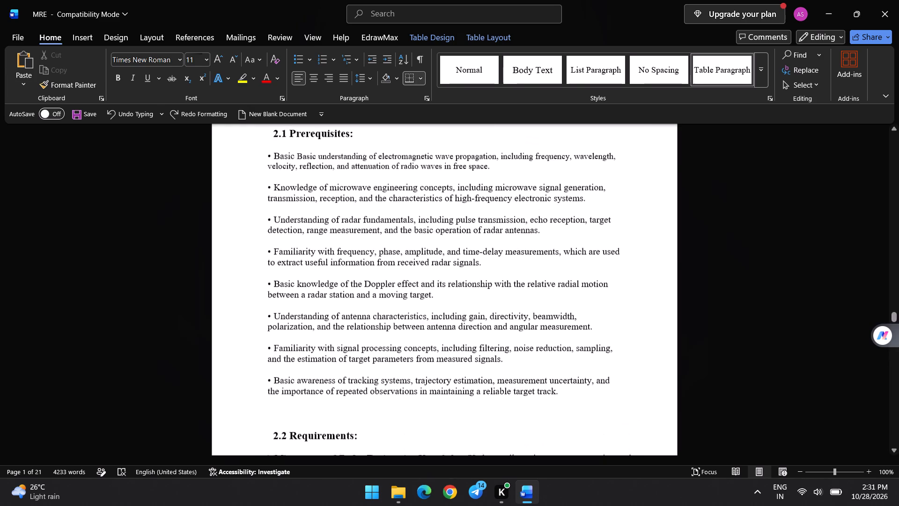
scroll(568, 301, "up", 4)
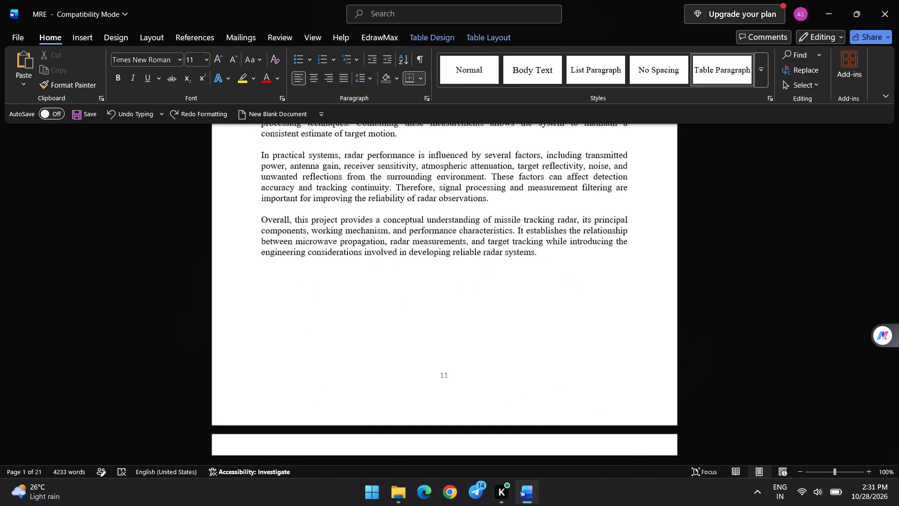
scroll(568, 301, "up", 2)
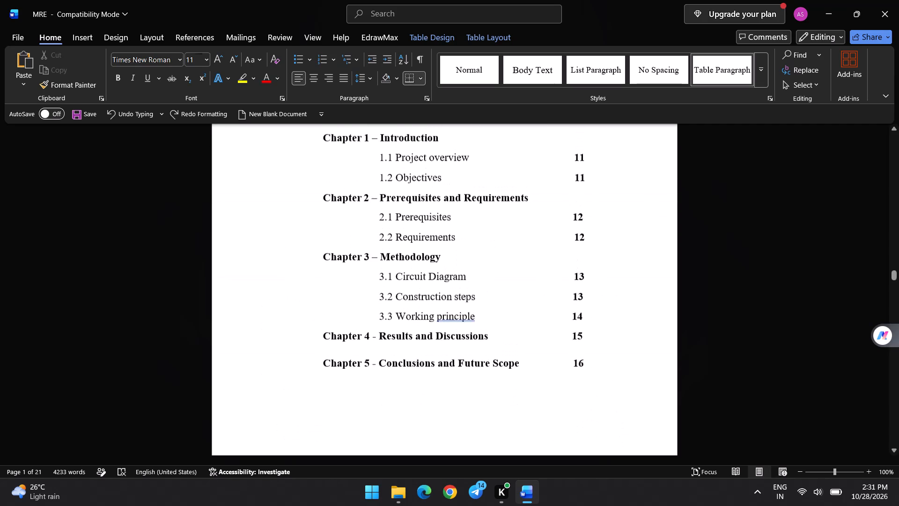
scroll(568, 301, "up", 2)
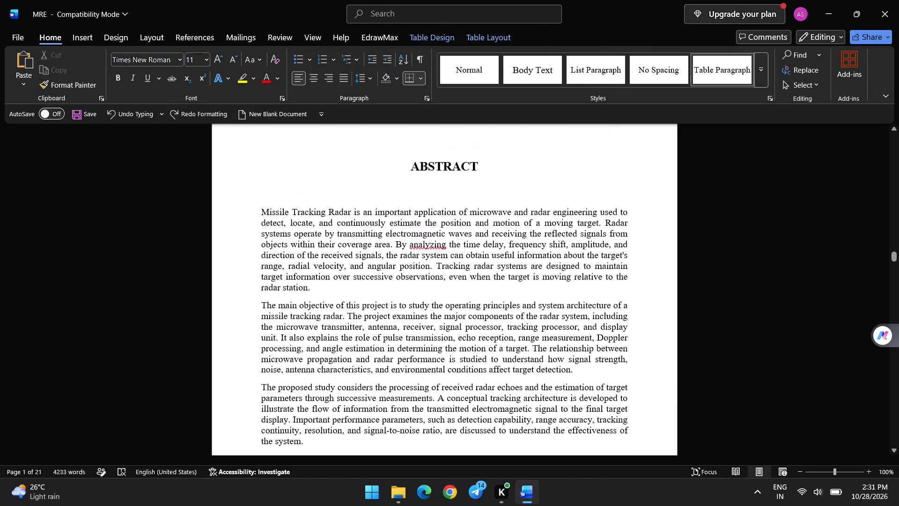
scroll(568, 301, "up", 2)
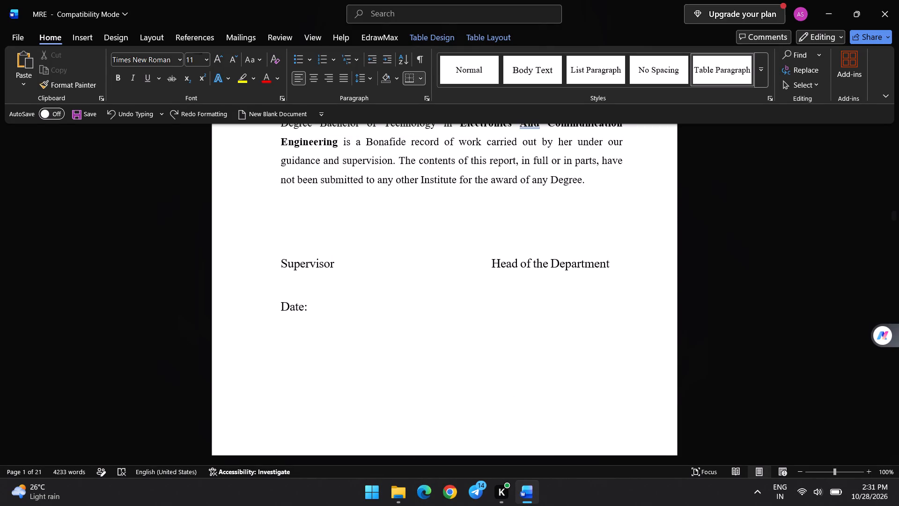
scroll(568, 301, "down", 5)
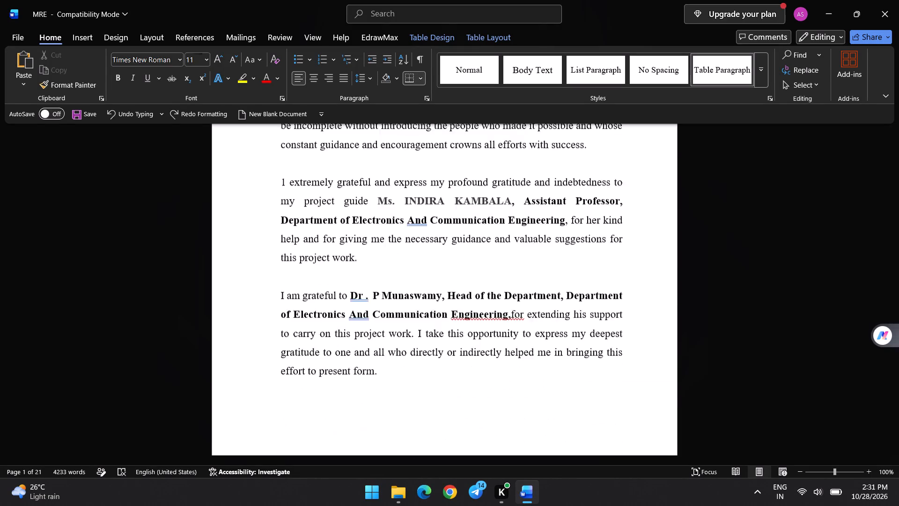
scroll(568, 301, "down", 3)
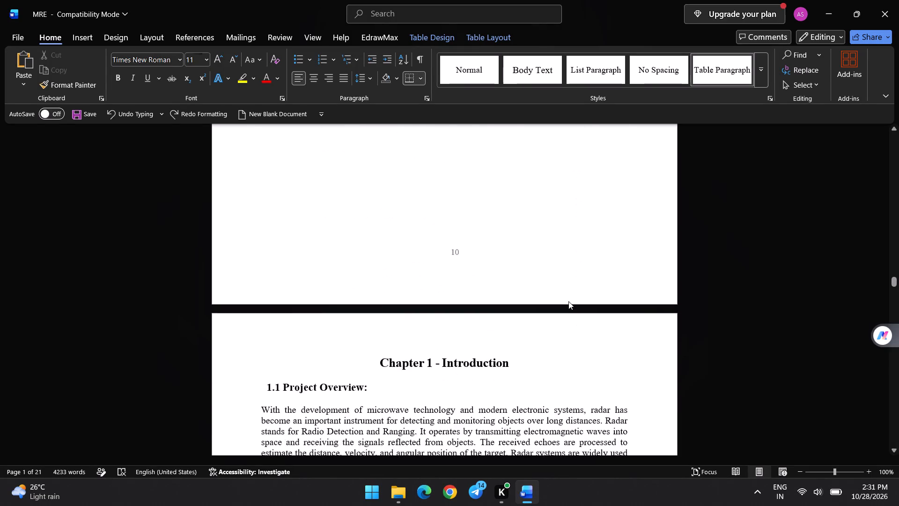
Review the report from the Chapter 1 introduction to the Chapter 3 circuit diagram and its description.
scroll(568, 301, "down", 3)
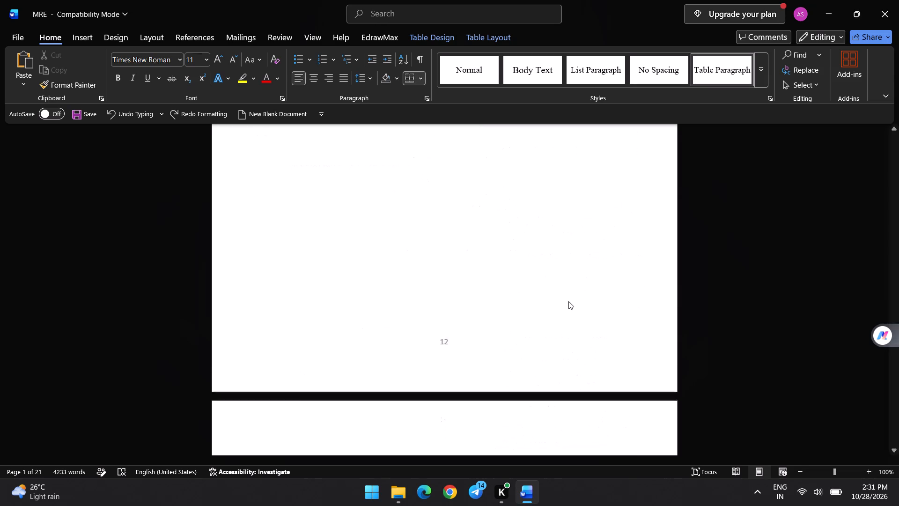
scroll(568, 301, "down", 2)
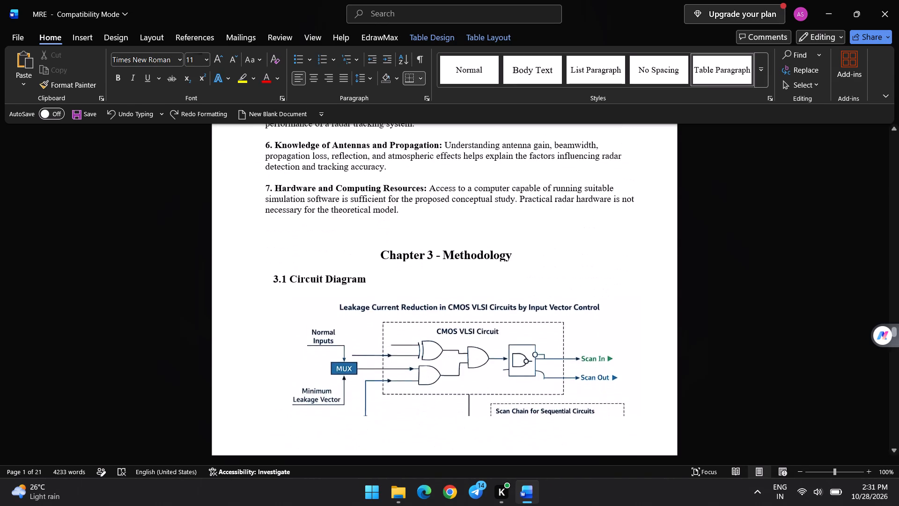
scroll(568, 301, "down", 1)
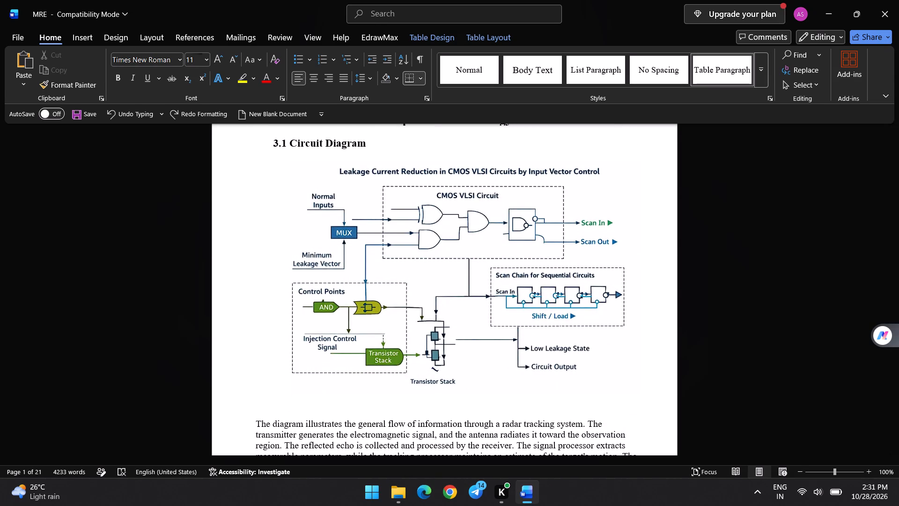
scroll(568, 301, "down", 1)
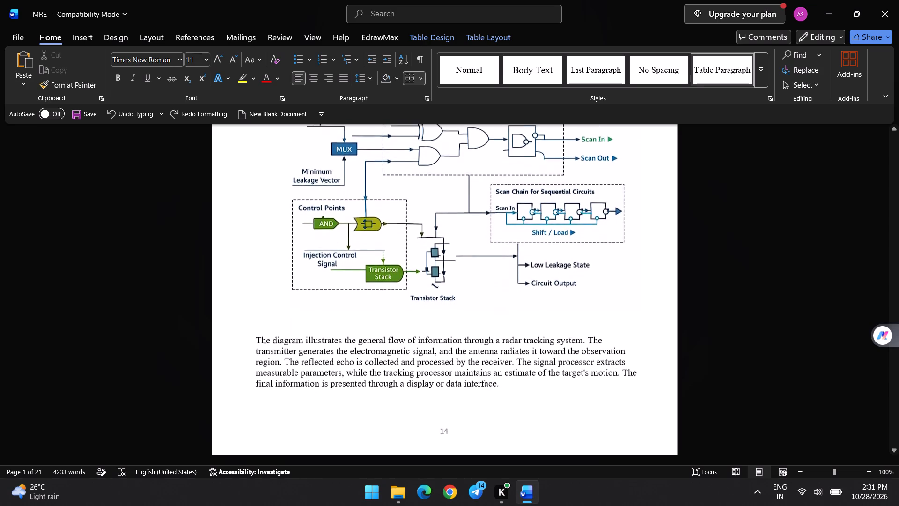
Recheck the self-assessment form's last rows, the certificate, the abstract and the page numbers in the table of contents.
scroll(568, 301, "down", 1)
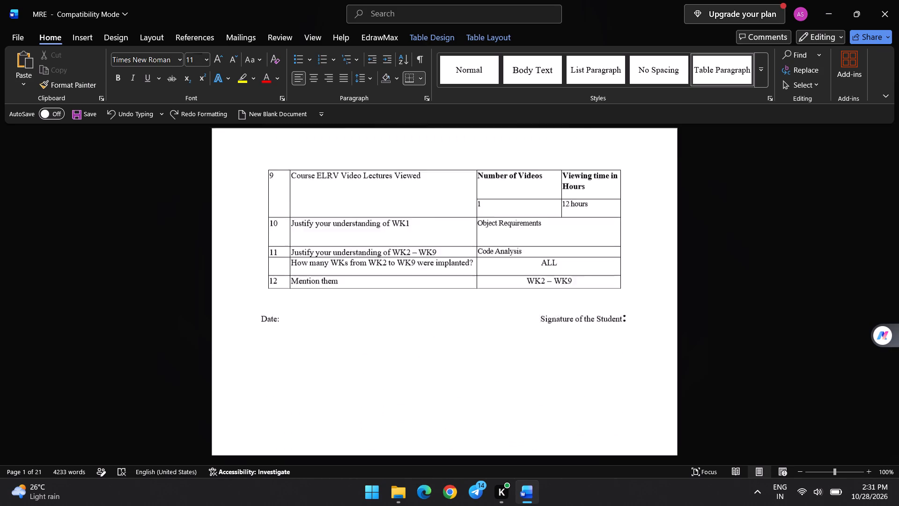
scroll(568, 301, "down", 5)
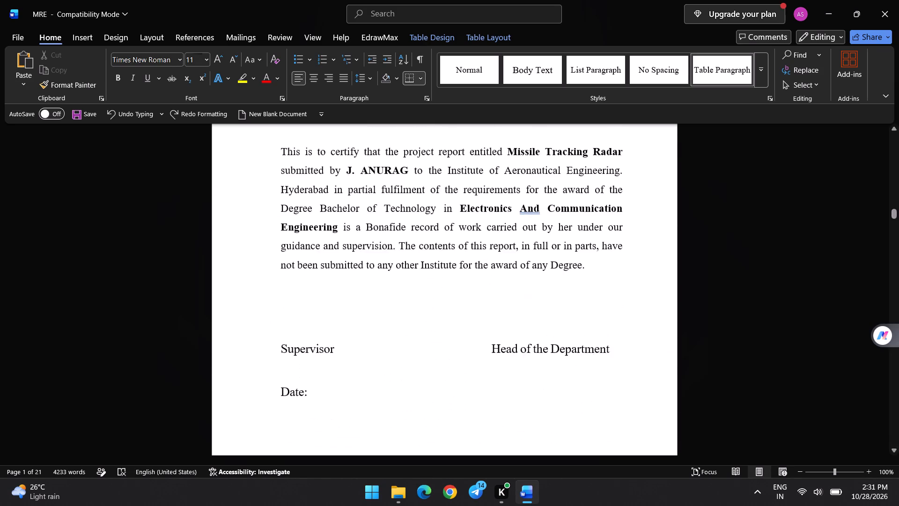
scroll(568, 301, "down", 4)
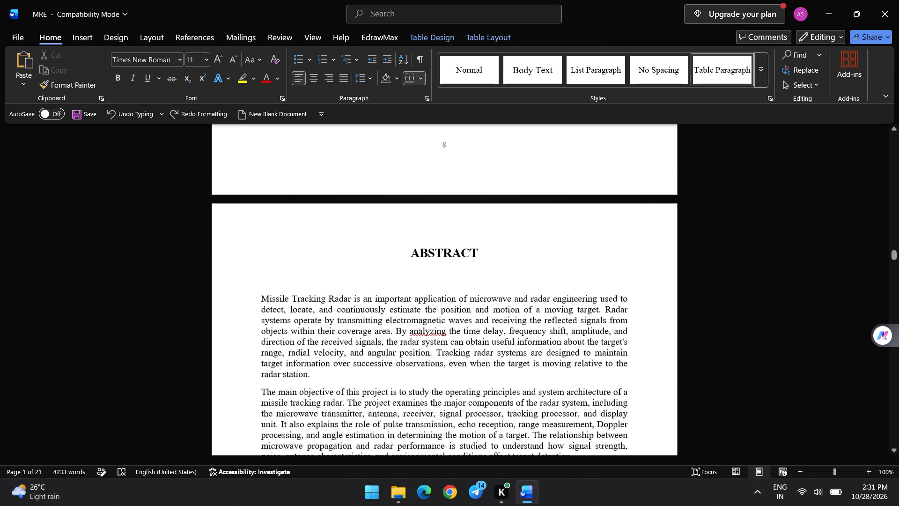
scroll(568, 301, "down", 2)
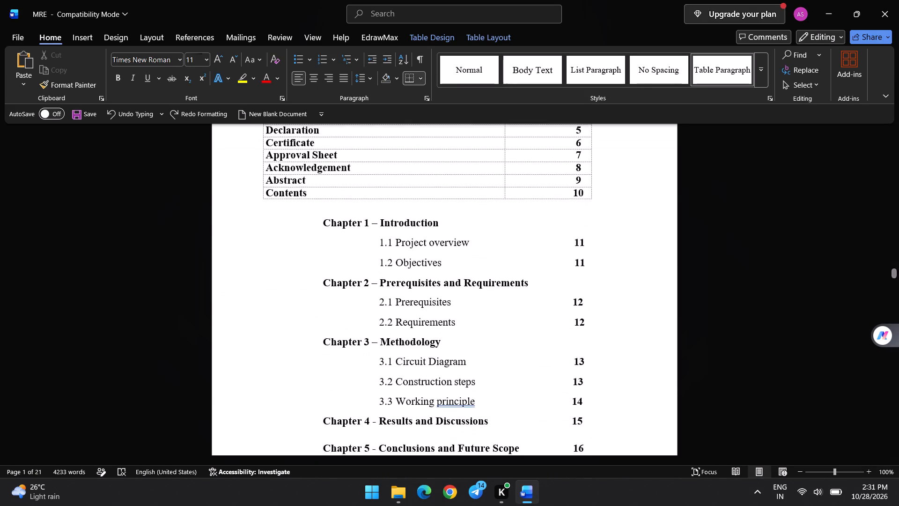
Review the chapters from the Chapter 2 requirements through the working principle and results to the Chapter 5 heading.
scroll(568, 301, "down", 5)
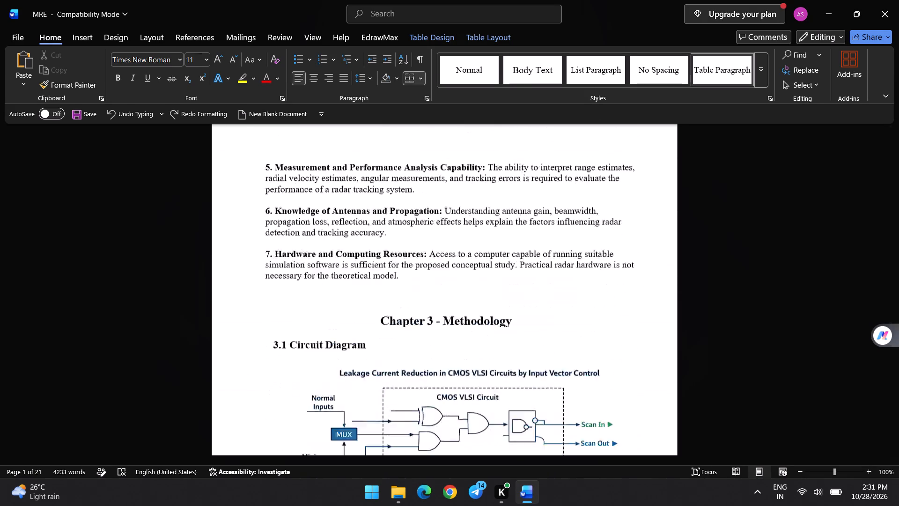
scroll(568, 301, "down", 4)
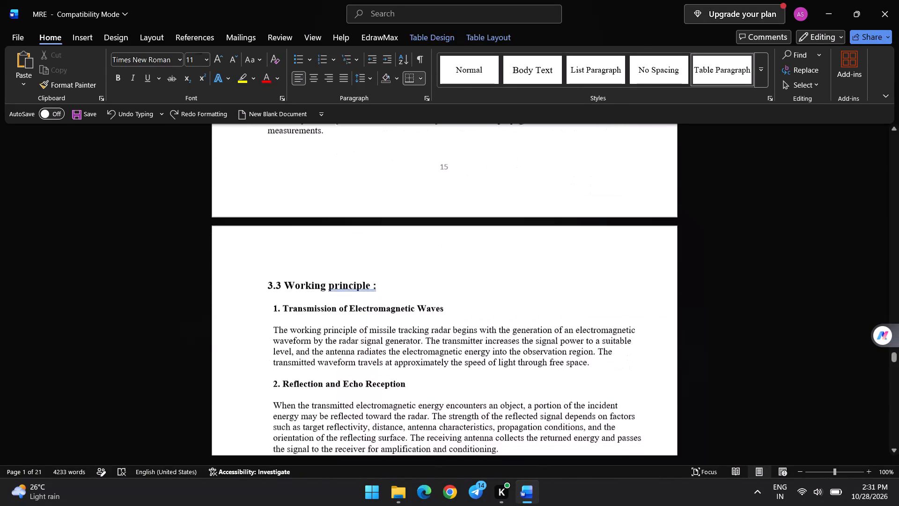
scroll(568, 301, "down", 4)
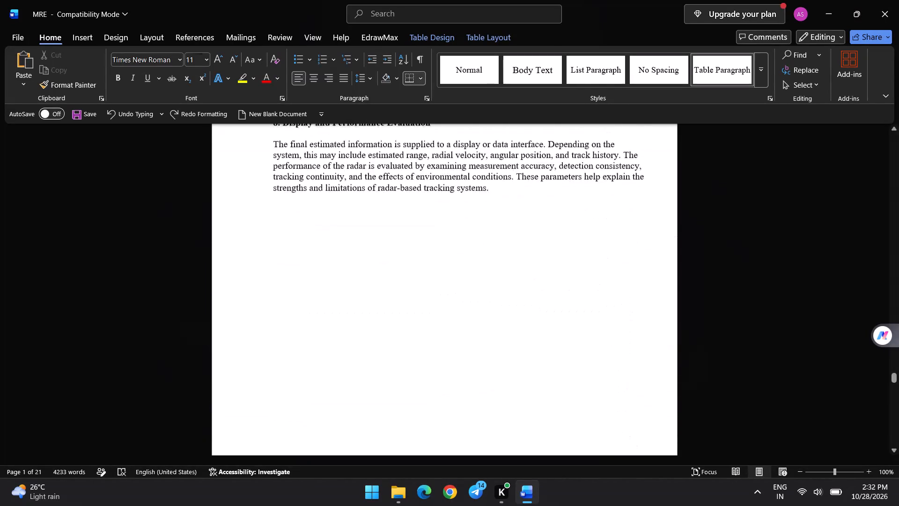
scroll(568, 301, "down", 3)
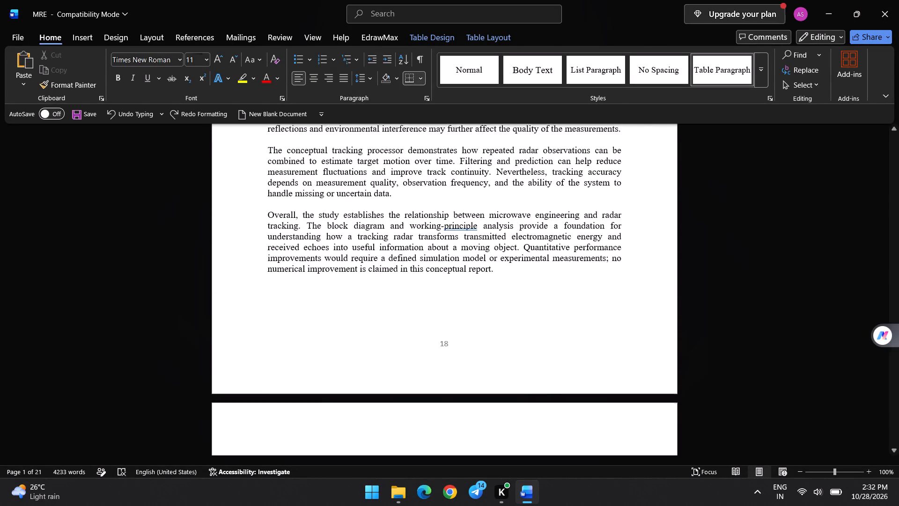
scroll(568, 301, "down", 1)
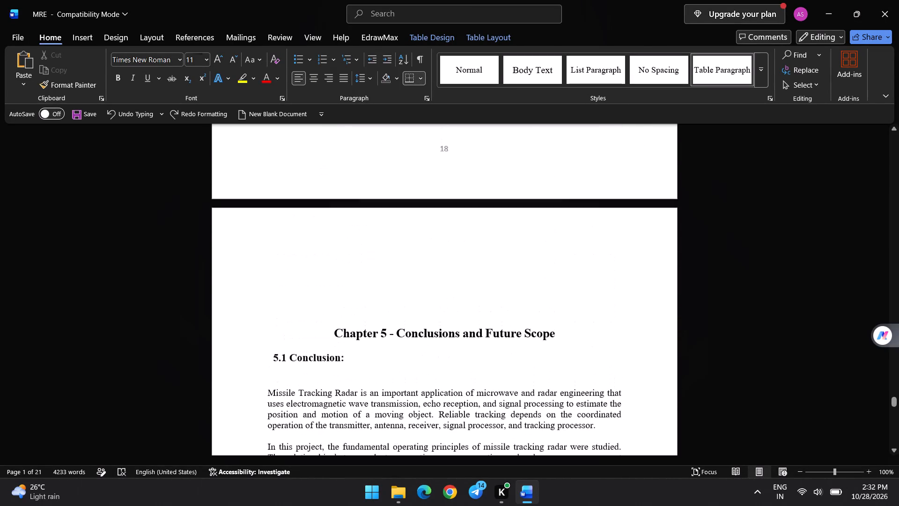
Delete the blank lines above the Chapter 5 - Conclusions and Future Scope heading.
left_click_drag(316, 332, 309, 255)
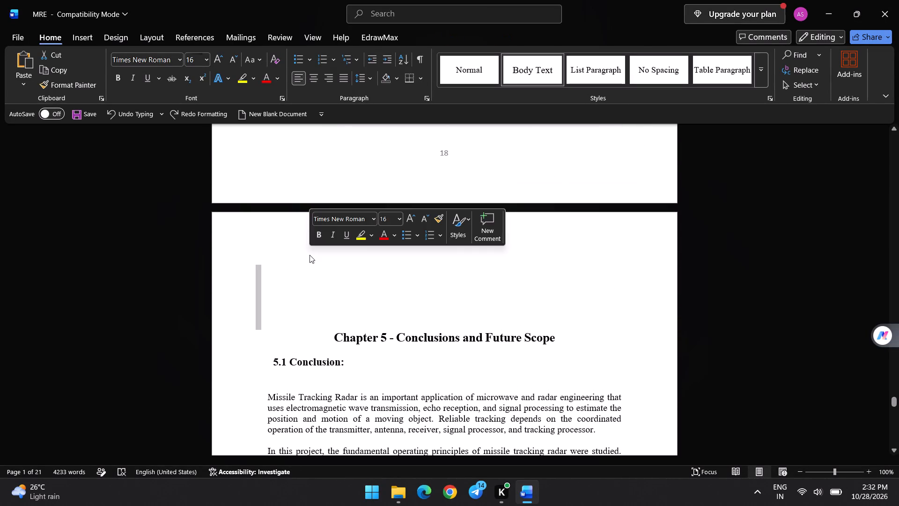
key("BackSpace")
Remove the extra blank space above the Chapter 4 - Results and Discussions heading.
scroll(324, 232, "up", 1)
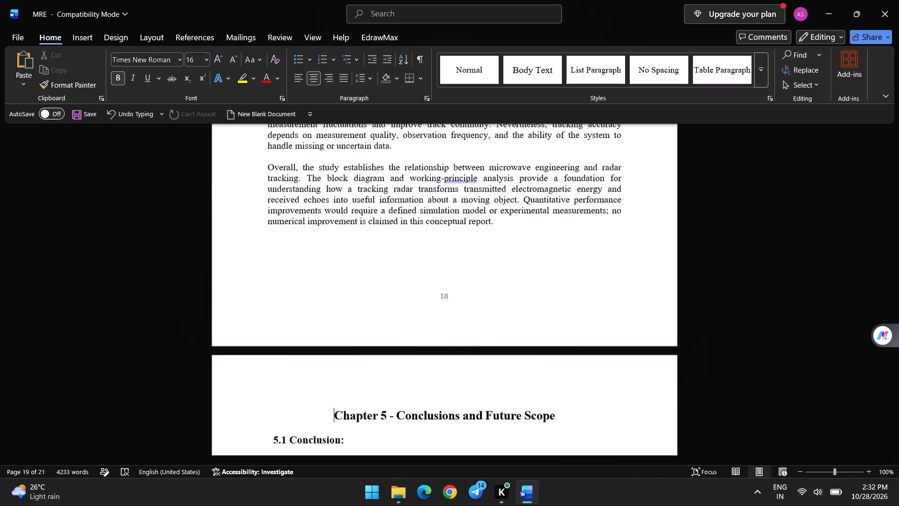
scroll(324, 232, "up", 2)
left_click_drag(323, 223, 266, 213)
left_click_drag(266, 213, 261, 173)
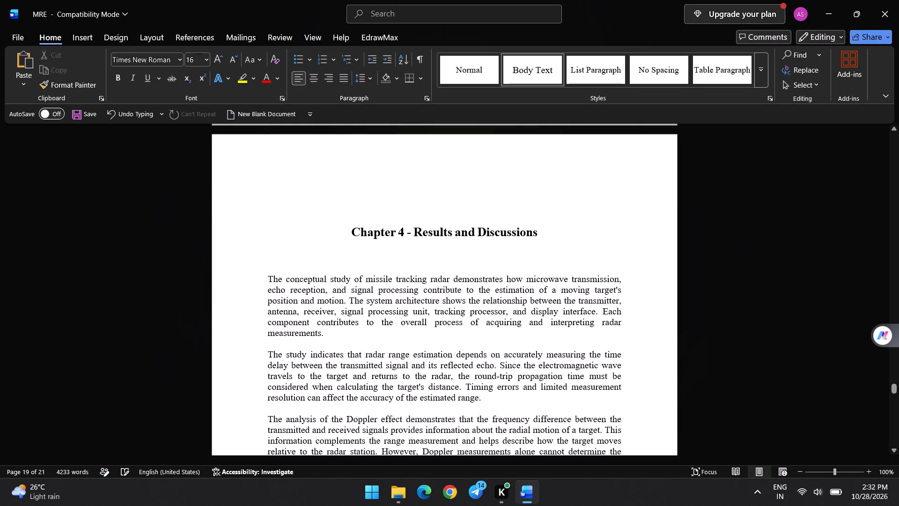
left_click_drag(261, 173, 259, 159)
left_click_drag(259, 159, 267, 226)
left_click(267, 226)
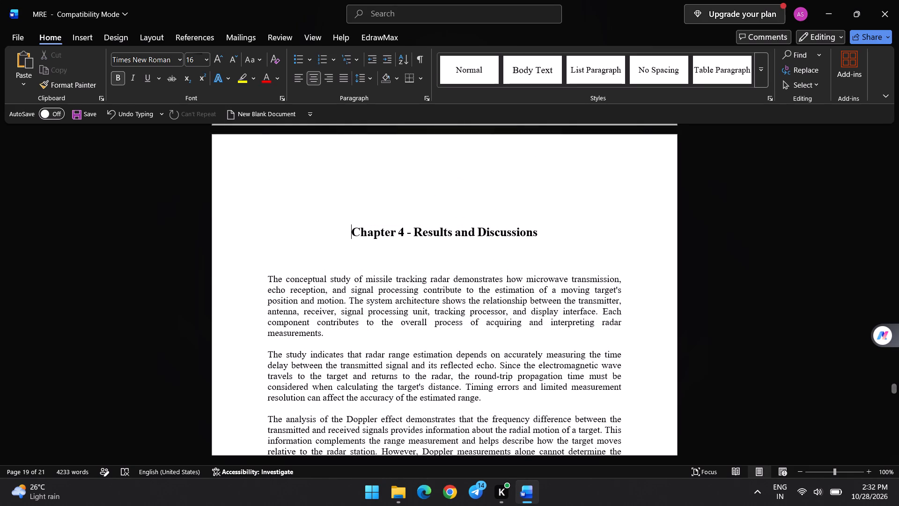
key("BackSpace")
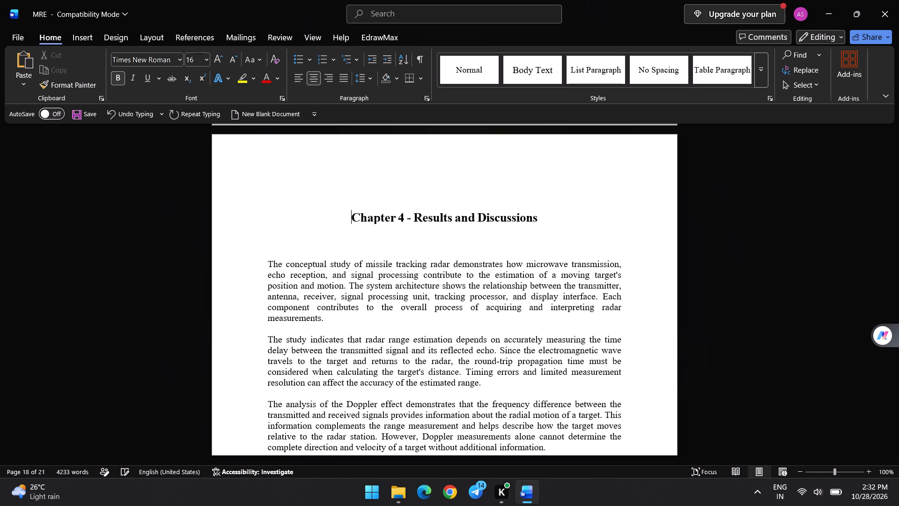
key("BackSpace")
Examine the layout of the pages from Chapter 4 through Chapter 5 to the references on the last page.
scroll(267, 226, "down", 1)
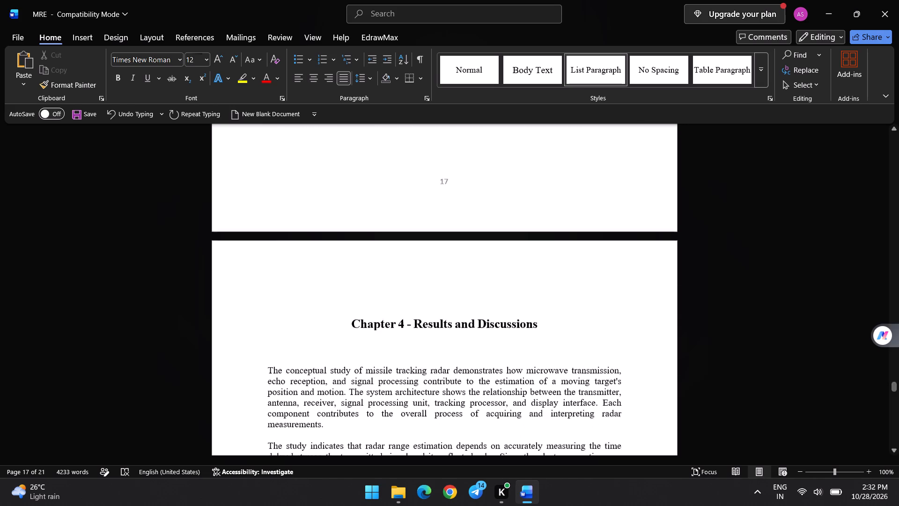
scroll(267, 226, "down", 2)
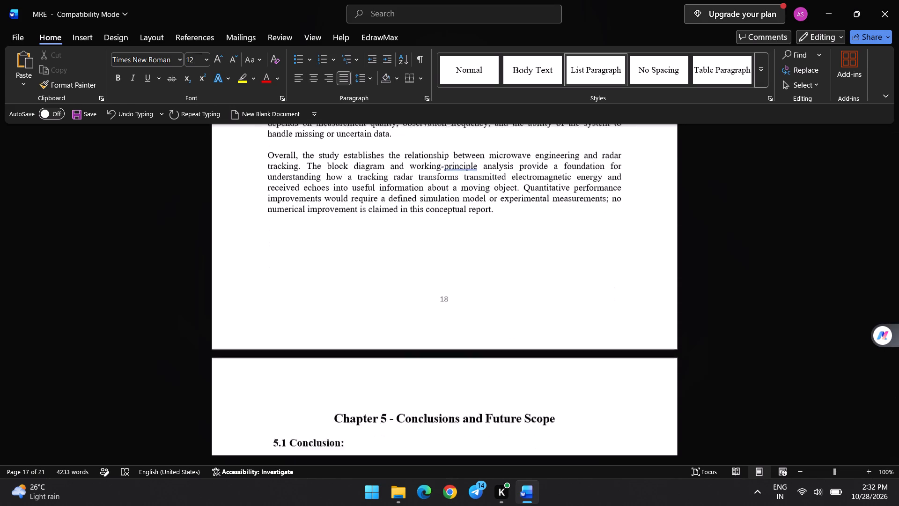
scroll(267, 226, "down", 2)
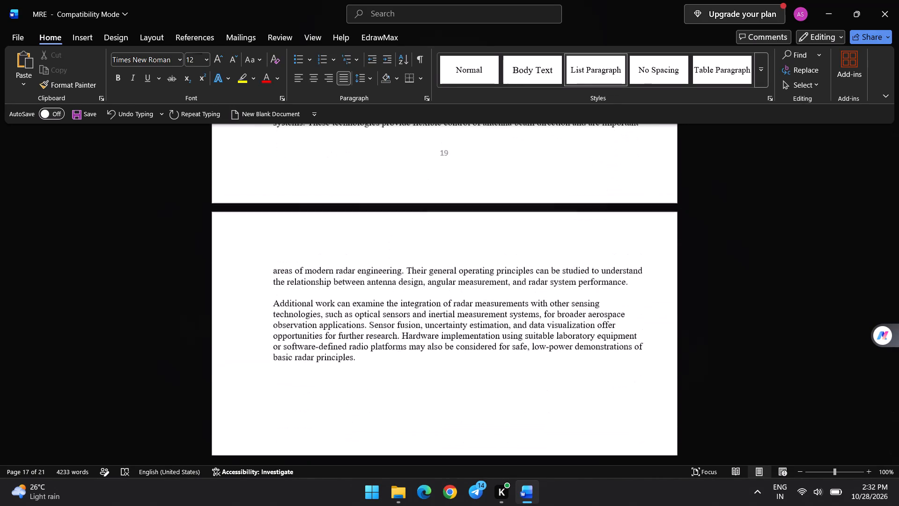
scroll(267, 226, "down", 2)
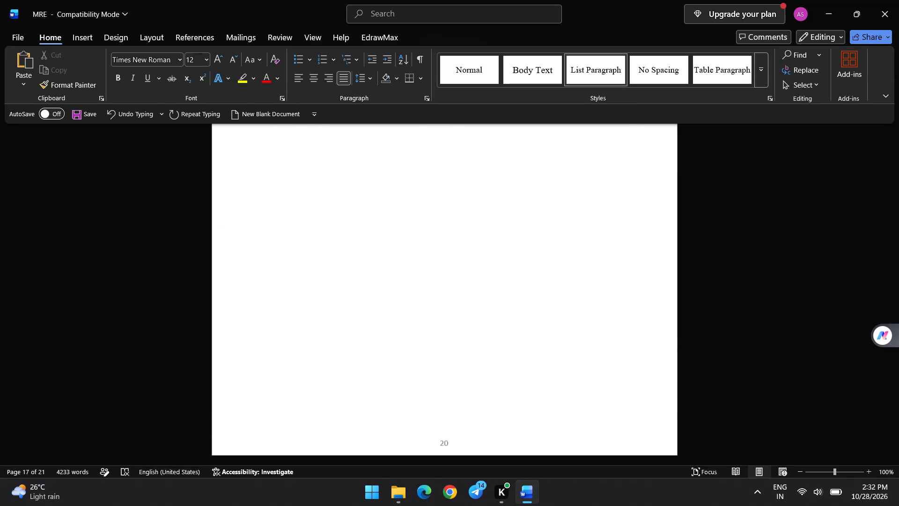
scroll(267, 226, "down", 2)
scroll(267, 226, "up", 2)
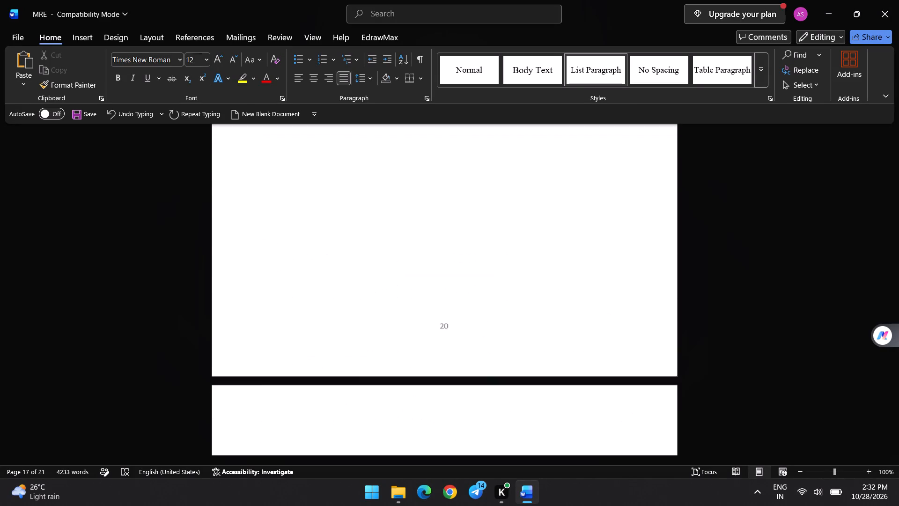
scroll(267, 226, "up", 1)
scroll(267, 226, "down", 1)
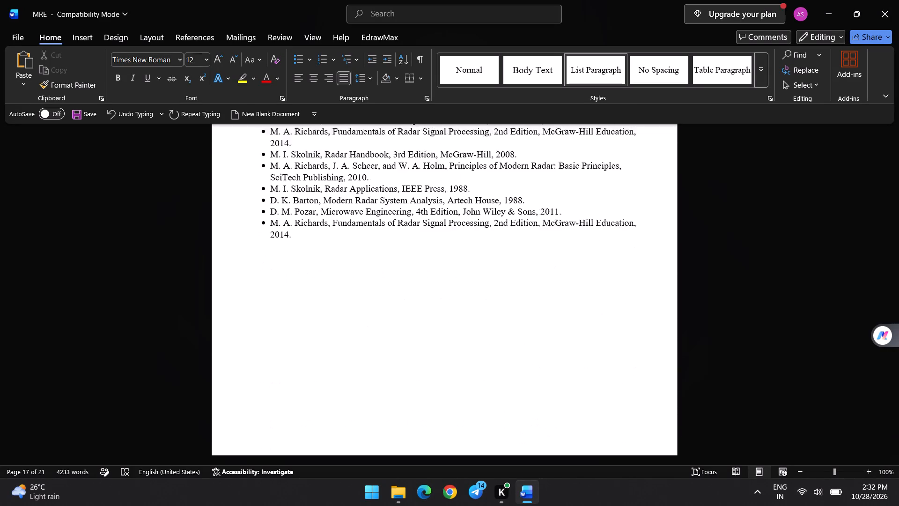
Move the References heading and list to page 20, three lines below the last Future Scope paragraph, and save the document.
scroll(267, 226, "down", 1)
left_click_drag(298, 201, 251, 247)
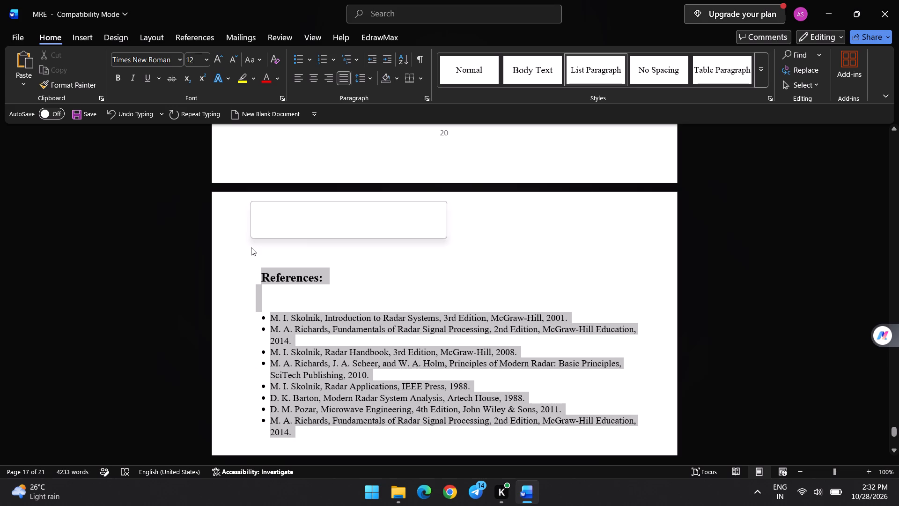
key("ctrl+x")
scroll(251, 247, "up", 1)
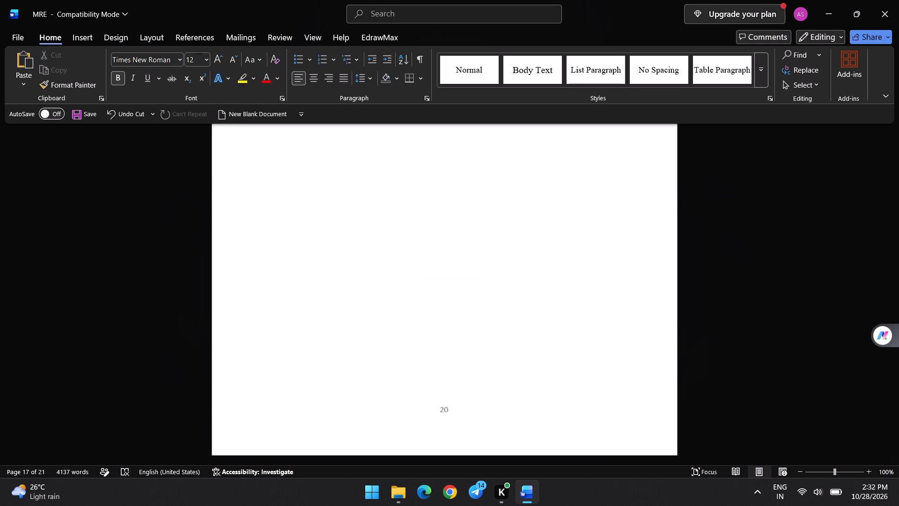
scroll(251, 247, "up", 2)
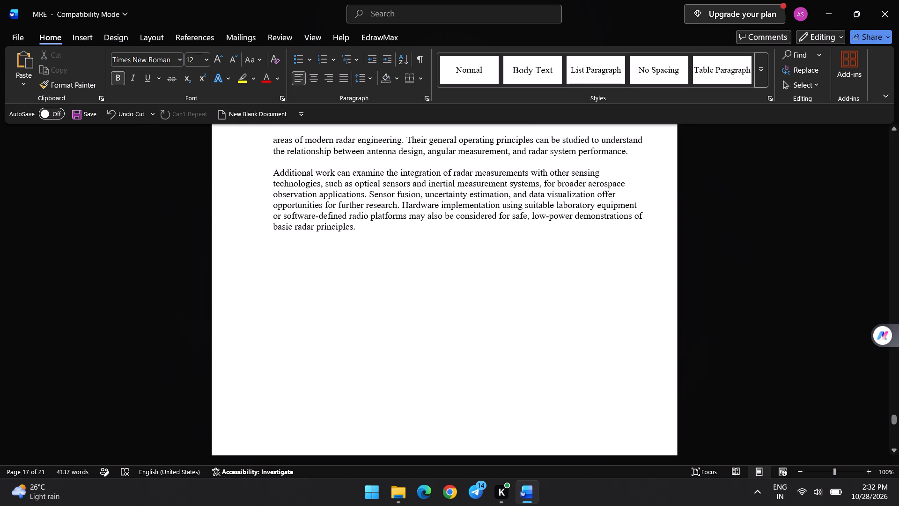
left_click(367, 233)
key("Return")
key("Return")
key("Return")
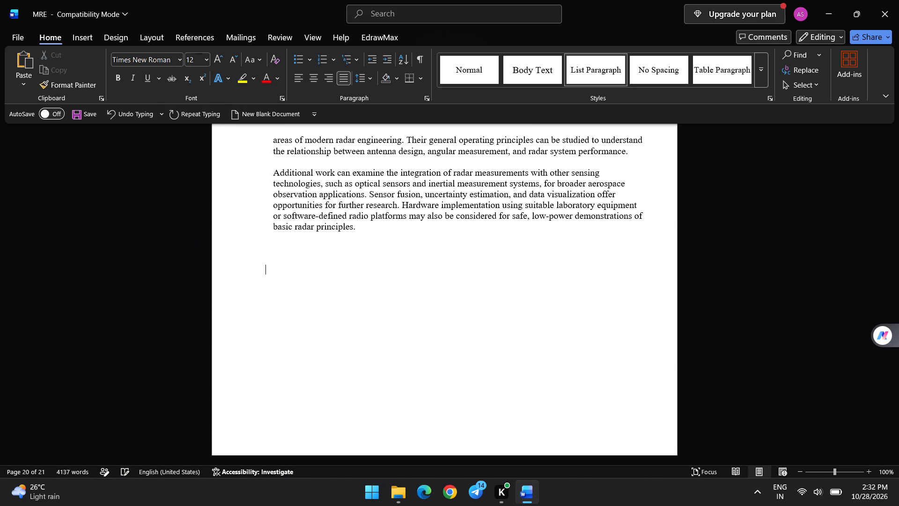
key("ctrl+v")
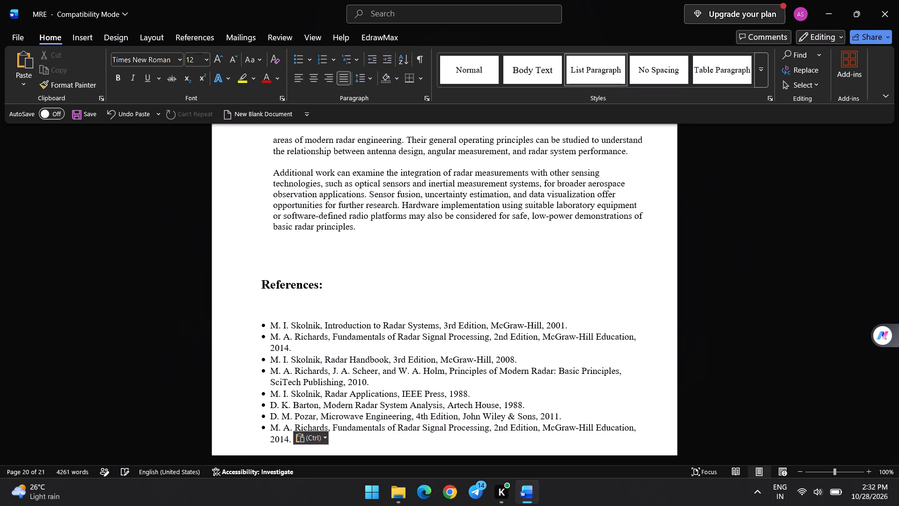
key("ctrl+s")
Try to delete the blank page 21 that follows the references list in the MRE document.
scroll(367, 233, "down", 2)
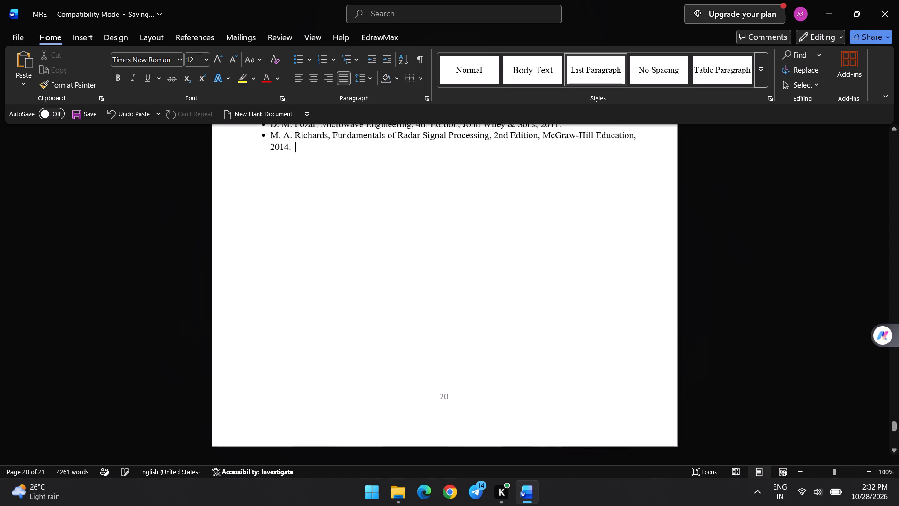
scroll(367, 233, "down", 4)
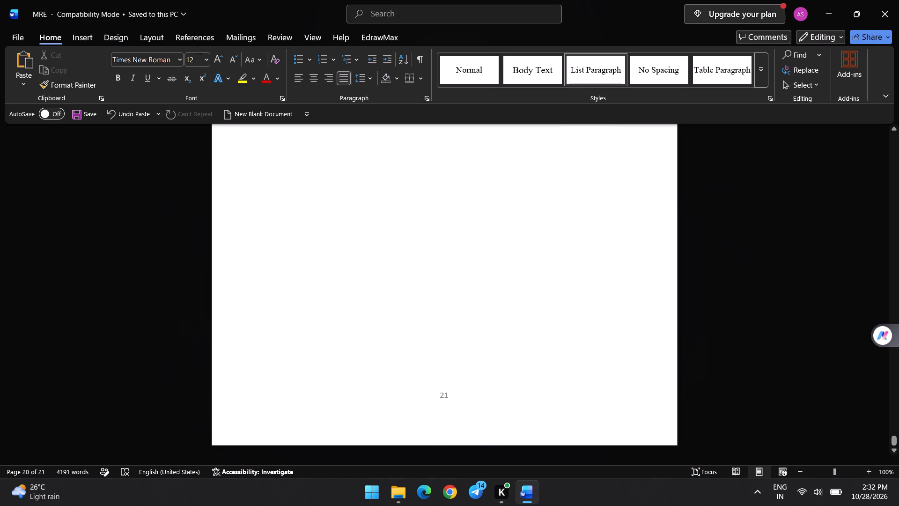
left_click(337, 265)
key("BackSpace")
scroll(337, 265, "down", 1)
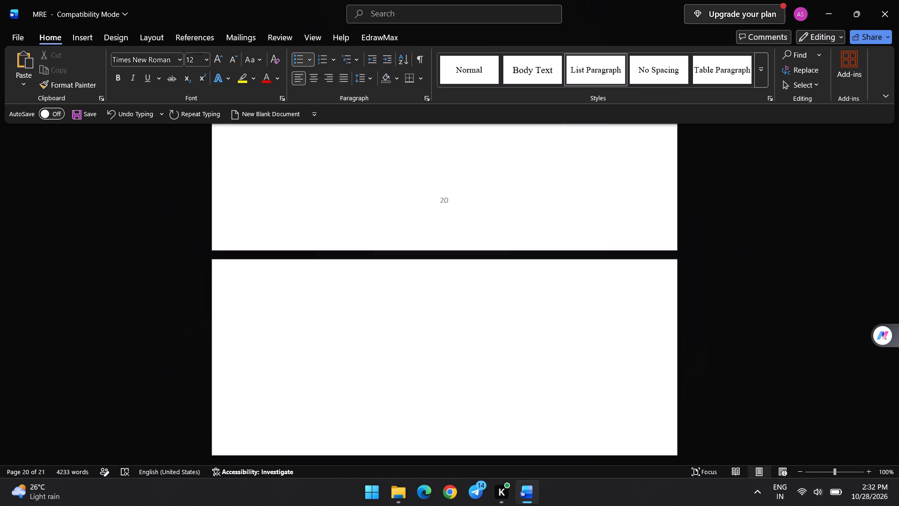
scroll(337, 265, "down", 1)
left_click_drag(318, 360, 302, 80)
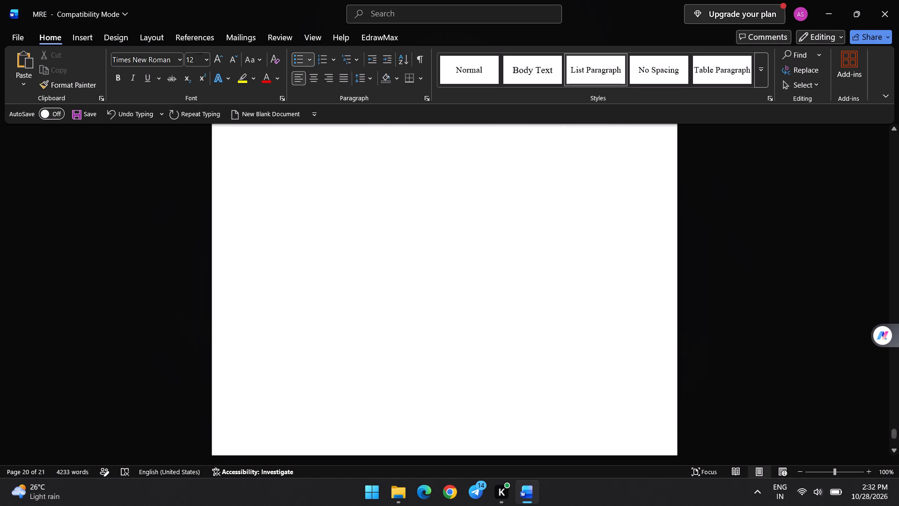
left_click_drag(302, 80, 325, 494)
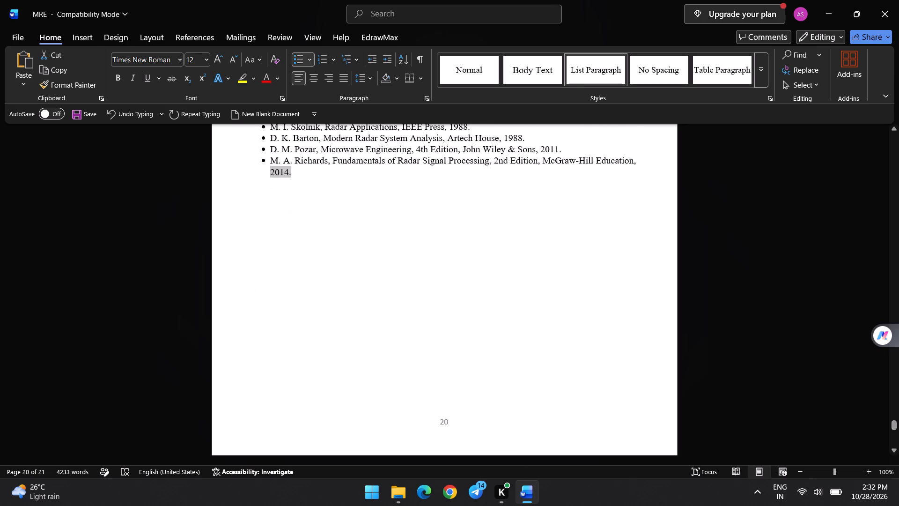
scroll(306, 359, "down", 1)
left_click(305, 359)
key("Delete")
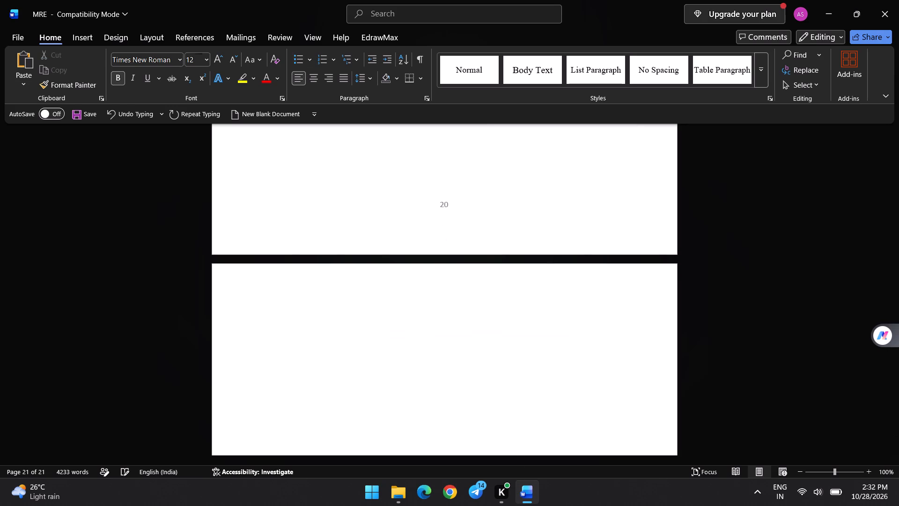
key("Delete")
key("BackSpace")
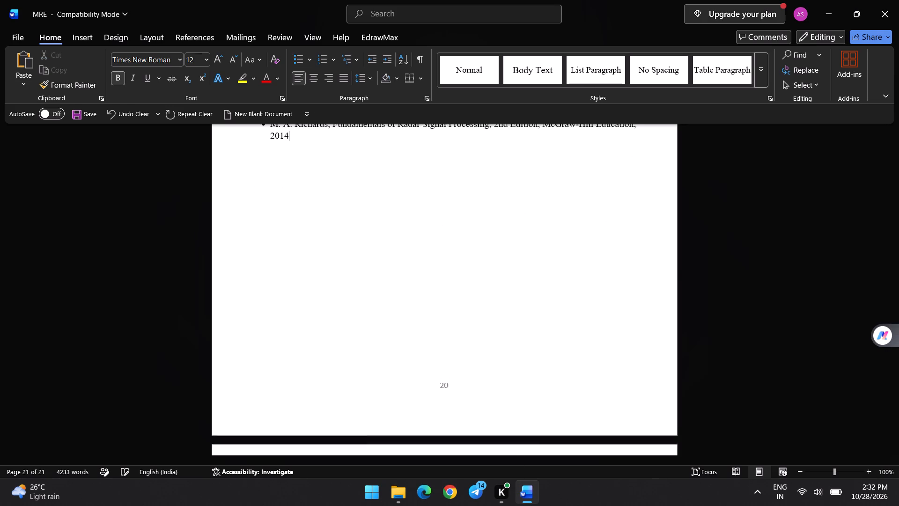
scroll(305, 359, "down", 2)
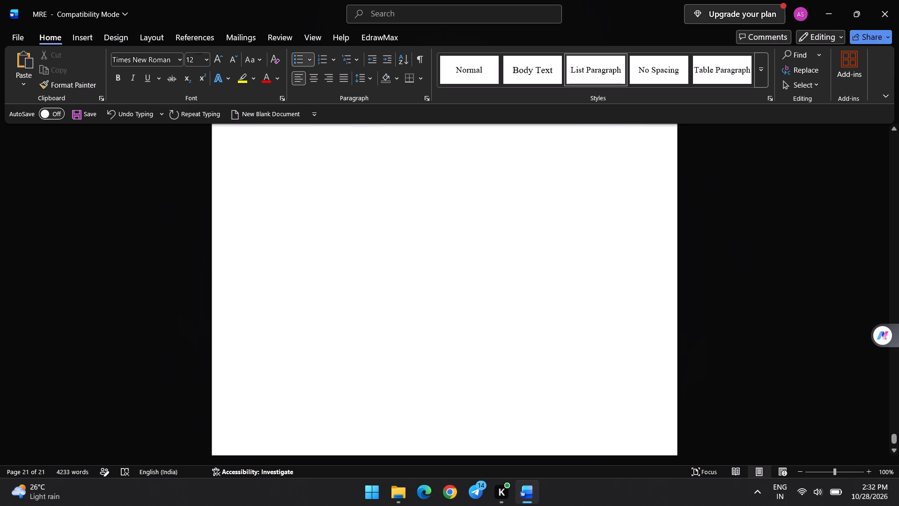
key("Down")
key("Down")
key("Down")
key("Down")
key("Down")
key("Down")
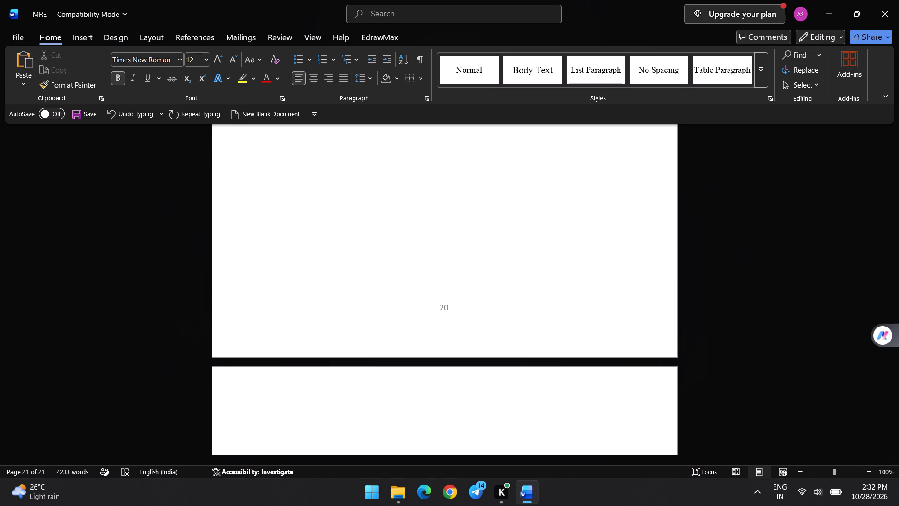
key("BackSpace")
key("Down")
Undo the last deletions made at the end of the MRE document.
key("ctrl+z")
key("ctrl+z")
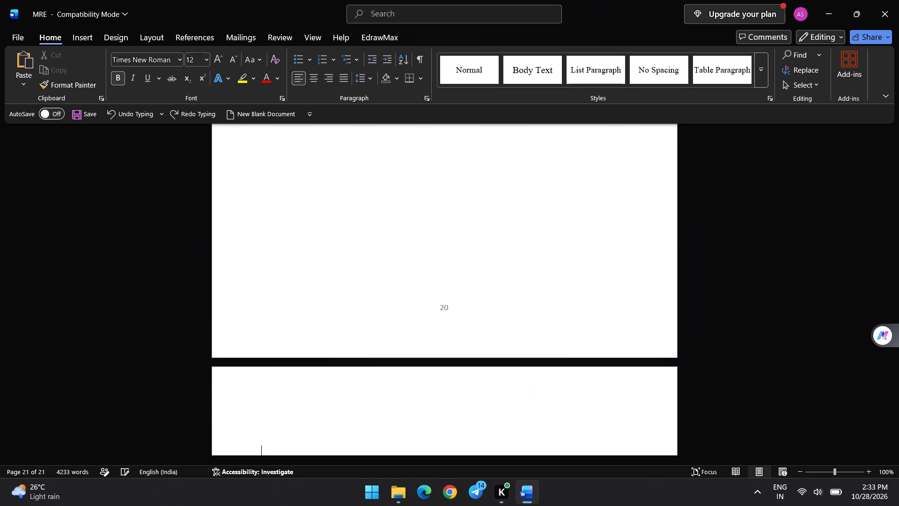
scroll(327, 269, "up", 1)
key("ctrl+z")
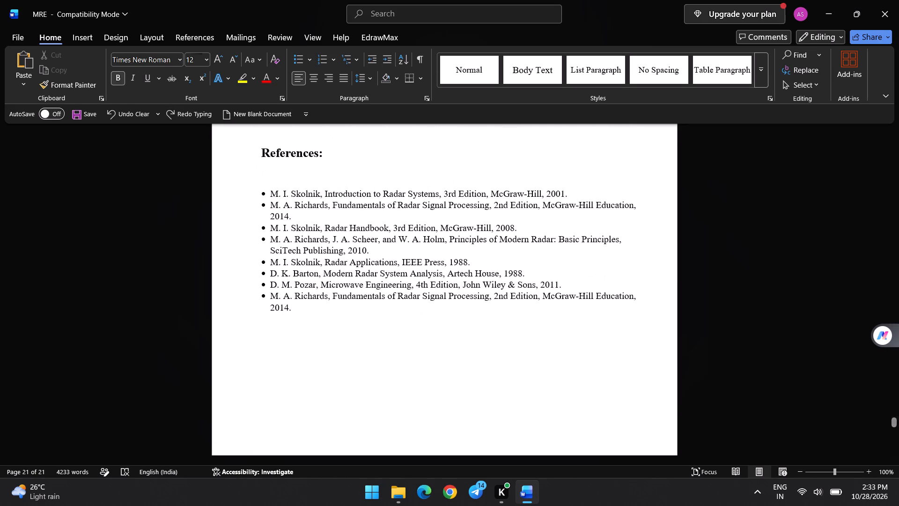
End the last reference with a full stop after 2014, and save and close the MRE document.
key("BackSpace")
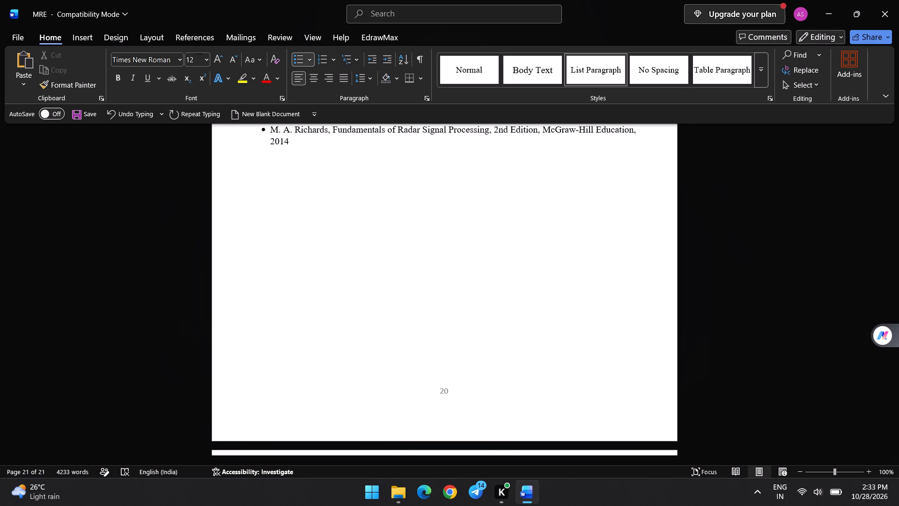
key("period")
key("ctrl+s")
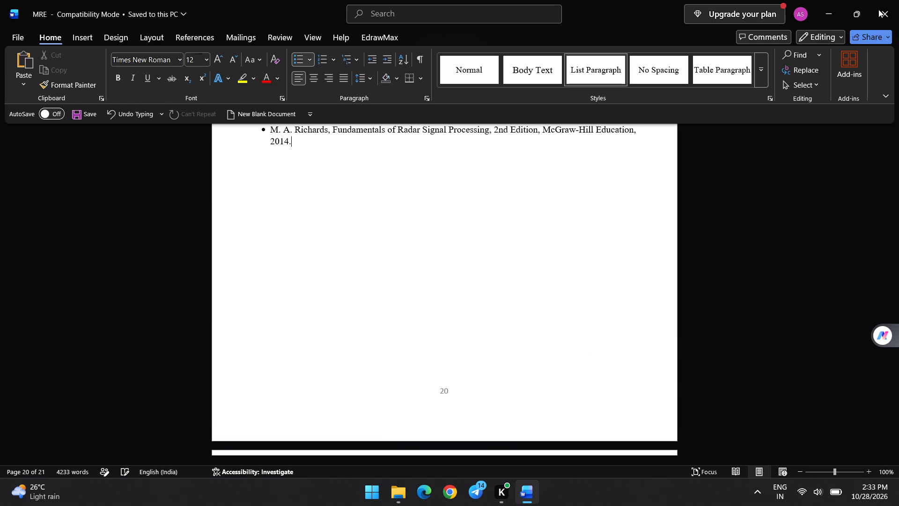
left_click(886, 13)
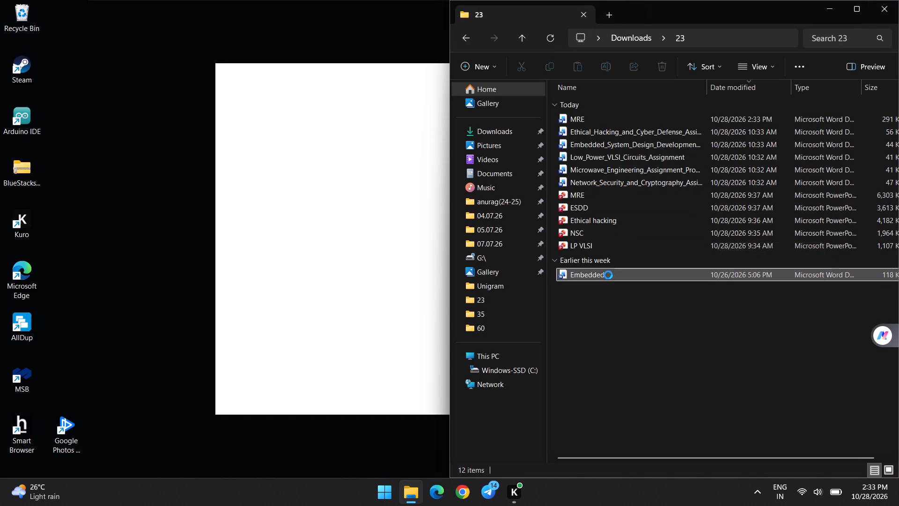
Open the Embedded document from the 23 folder in a maximized window.
double_click(608, 278)
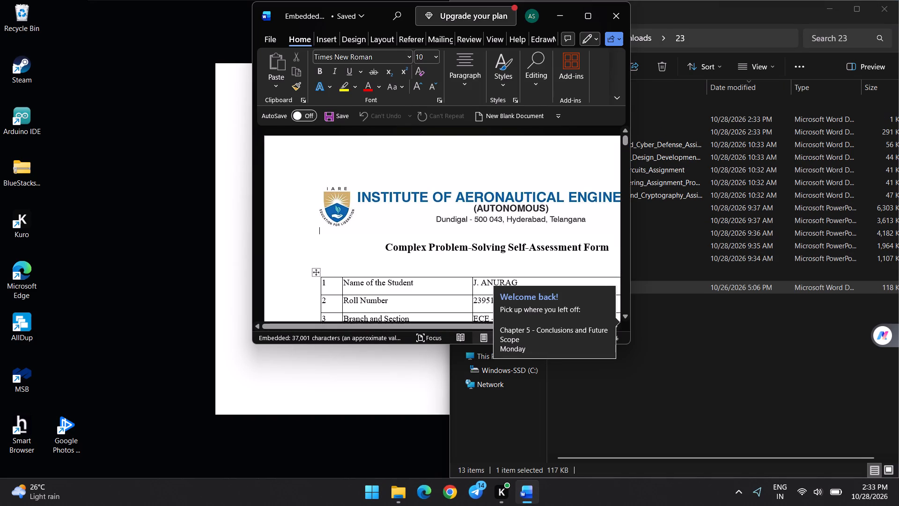
left_click(584, 16)
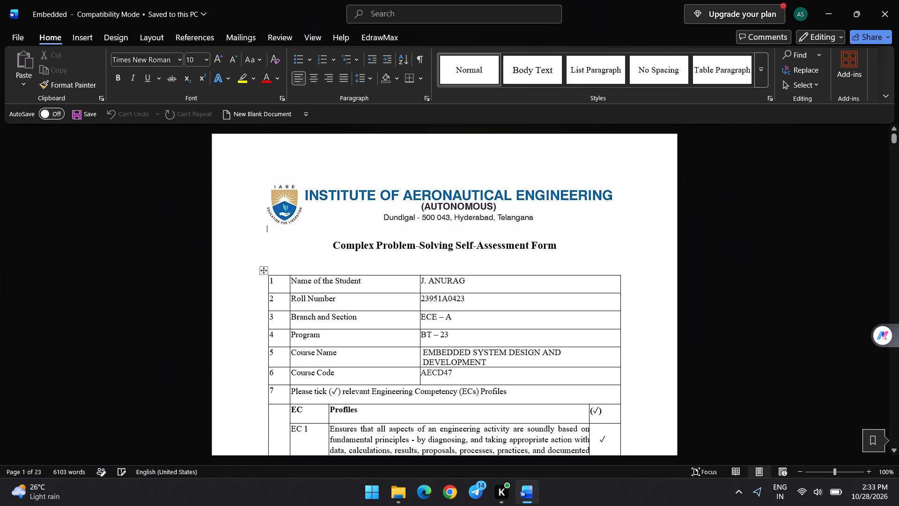
Shrink row 11 to a single line and reduce the height of row 10 in the self-assessment table on page 3.
scroll(506, 300, "down", 2)
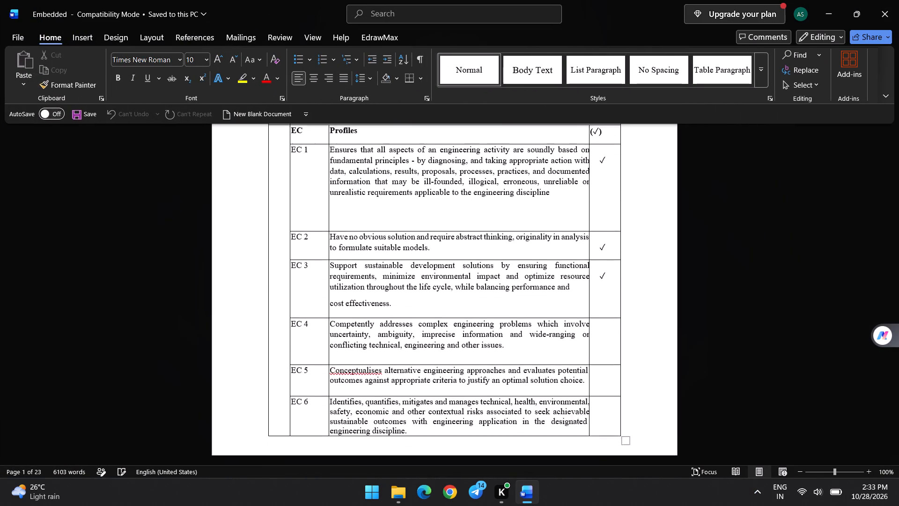
scroll(506, 300, "down", 3)
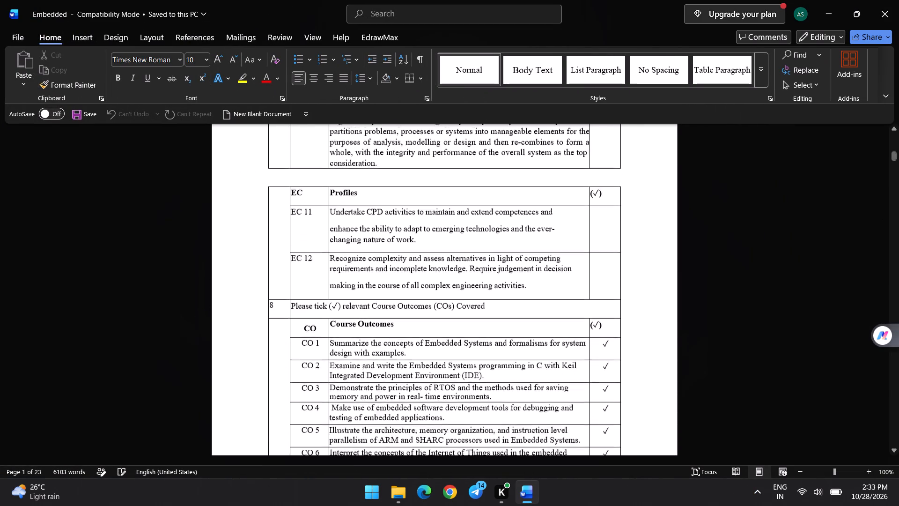
scroll(506, 300, "down", 3)
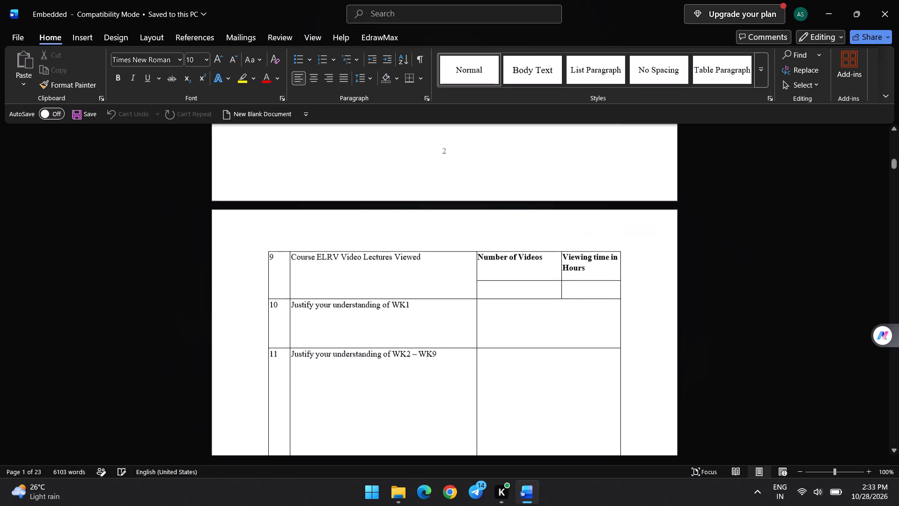
scroll(506, 300, "down", 2)
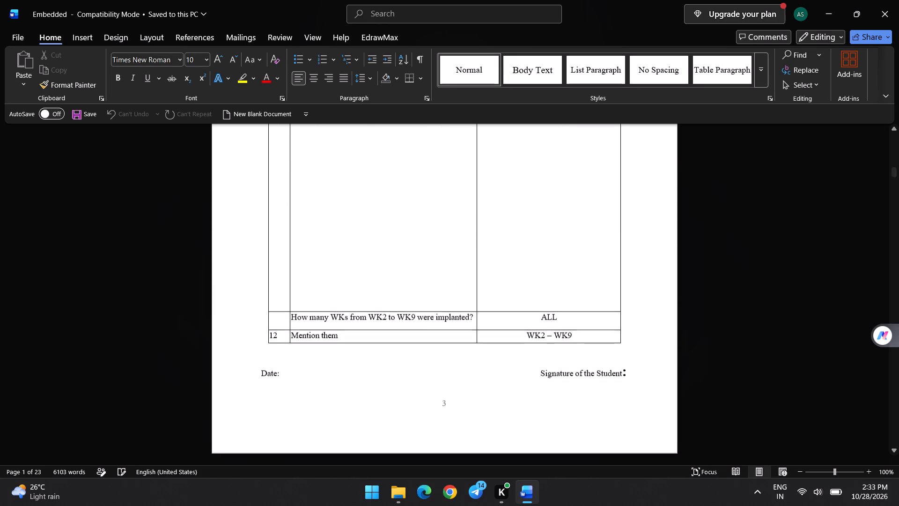
scroll(506, 300, "down", 1)
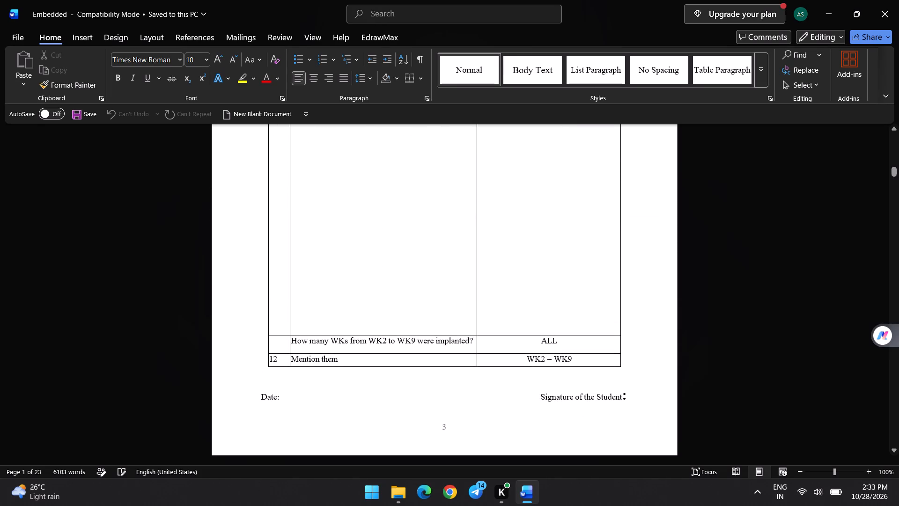
left_click_drag(486, 336, 494, 227)
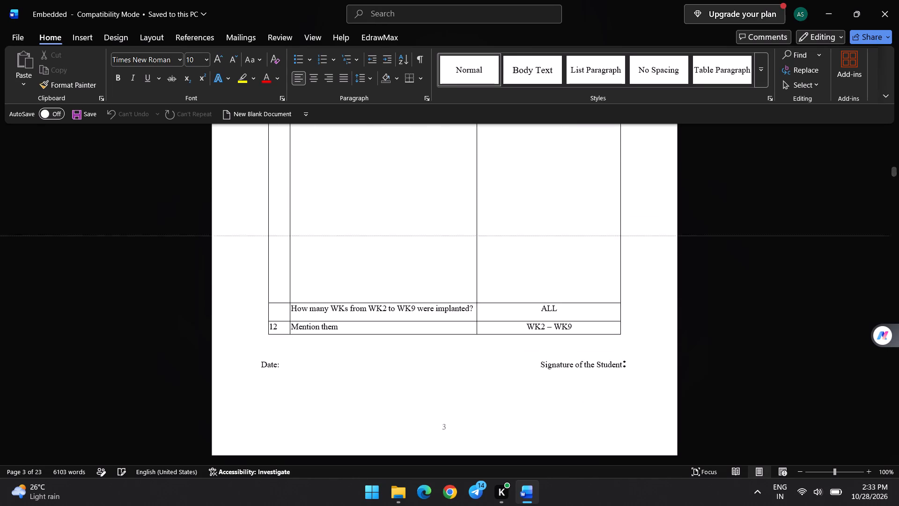
left_click_drag(494, 227, 485, 9)
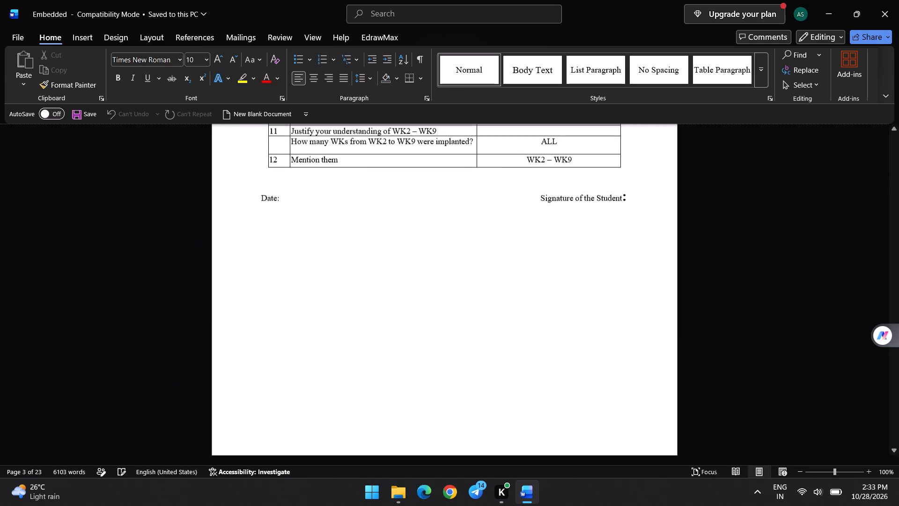
left_click_drag(485, 9, 480, 266)
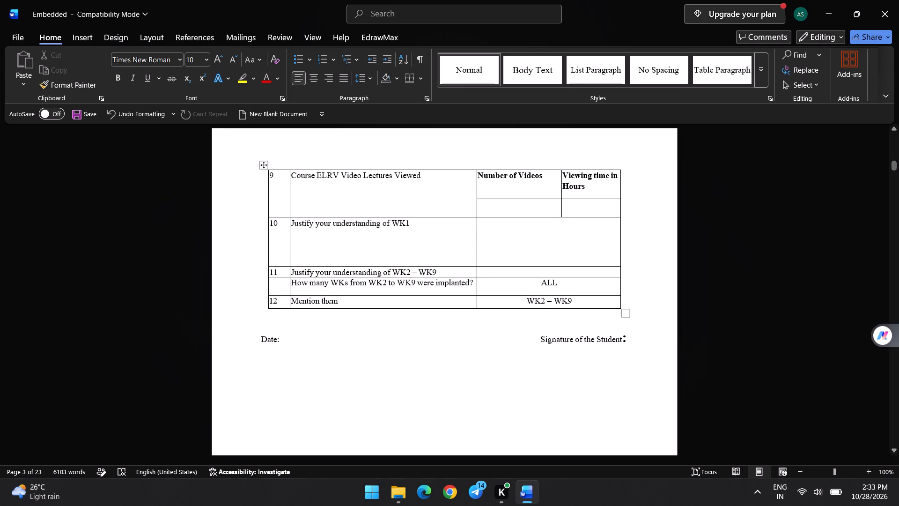
left_click_drag(482, 267, 482, 247)
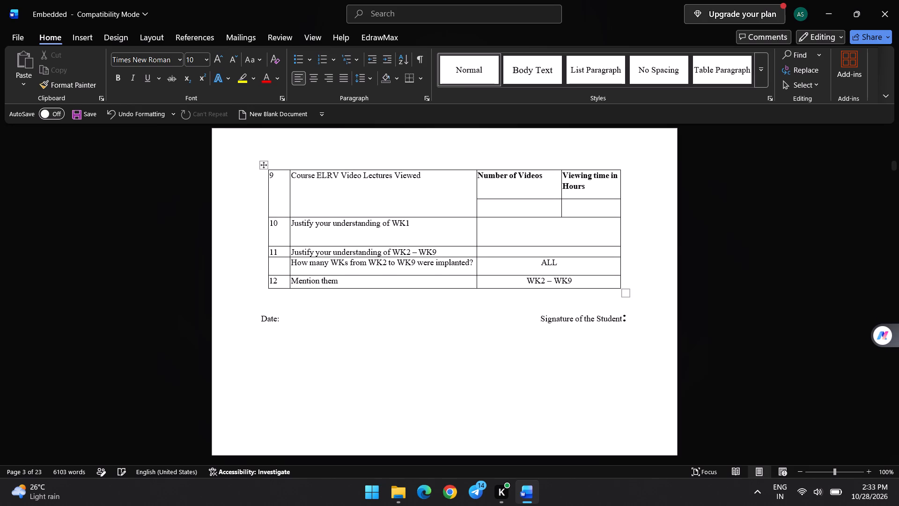
Copy the entries 1, 12 hours, Object Requirements and Code Analysis from rows 9–11 of the MRE form into the same cells of Embedded.
left_click(401, 497)
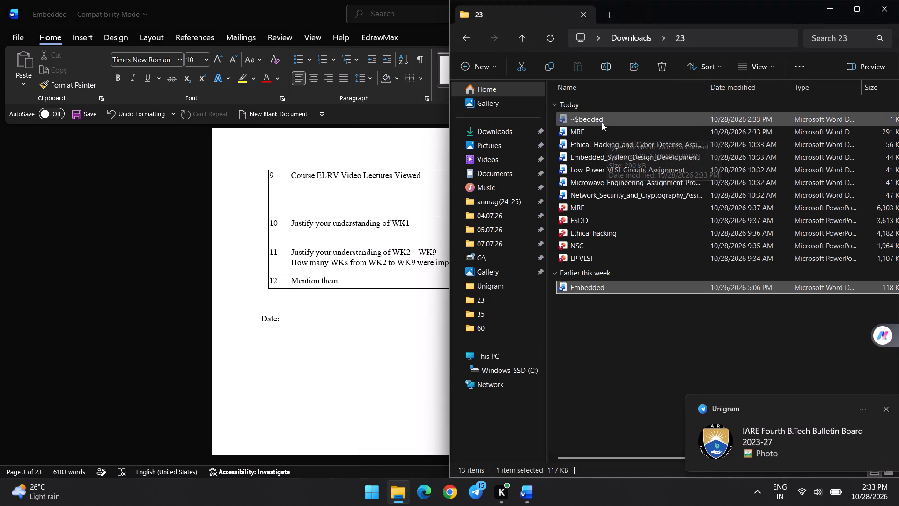
double_click(597, 130)
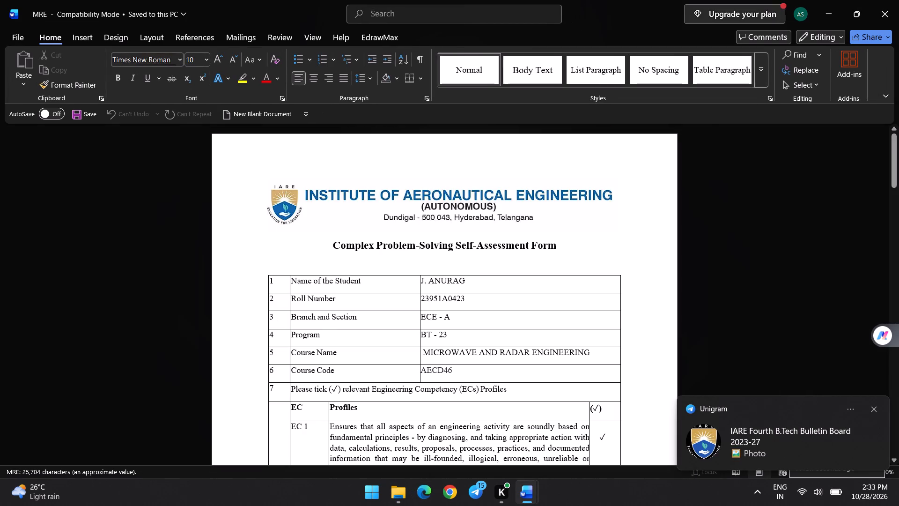
scroll(572, 192, "down", 2)
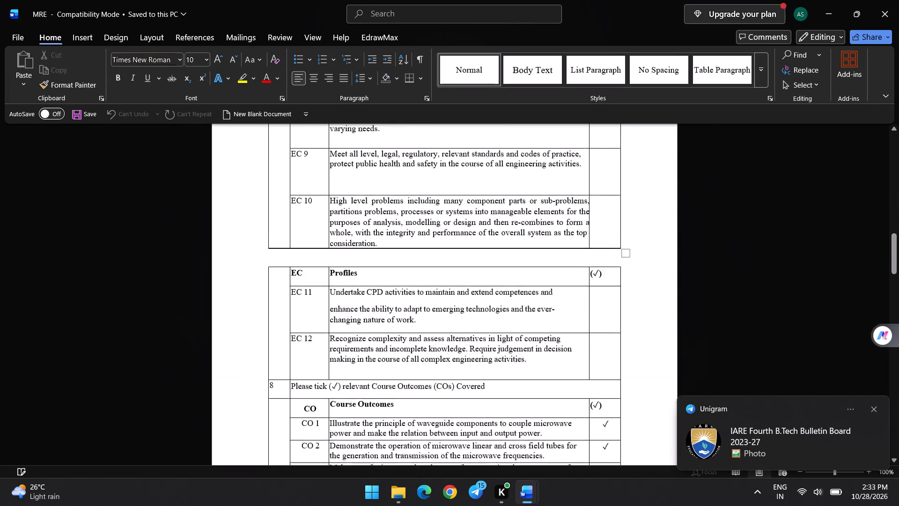
scroll(572, 192, "down", 3)
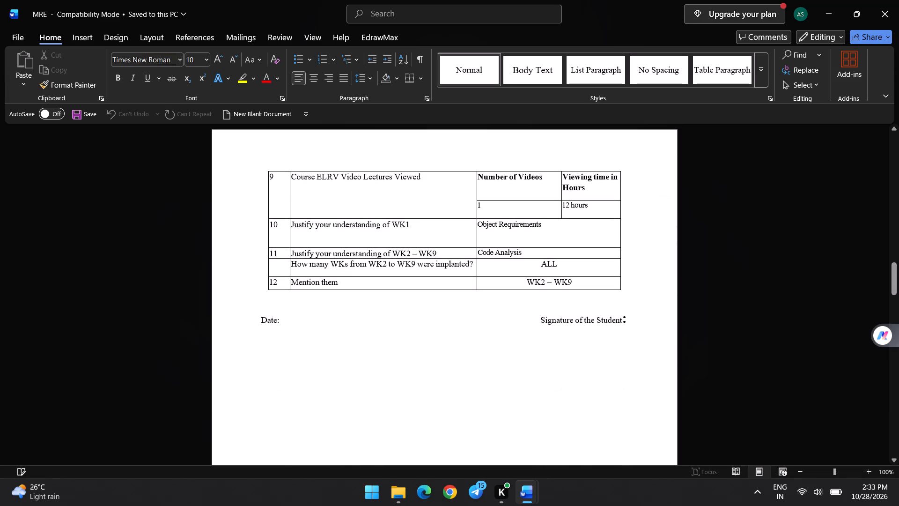
left_click_drag(477, 205, 537, 253)
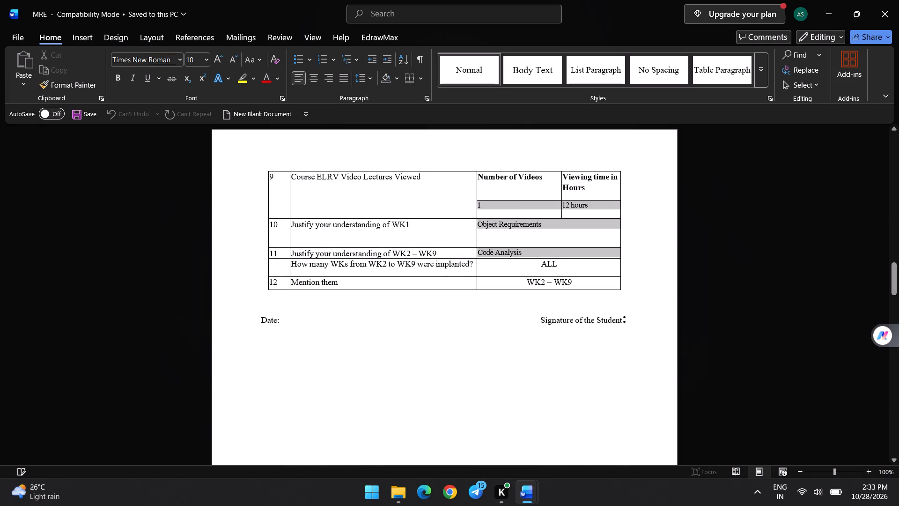
left_click_drag(537, 253, 541, 254)
key("ctrl+c")
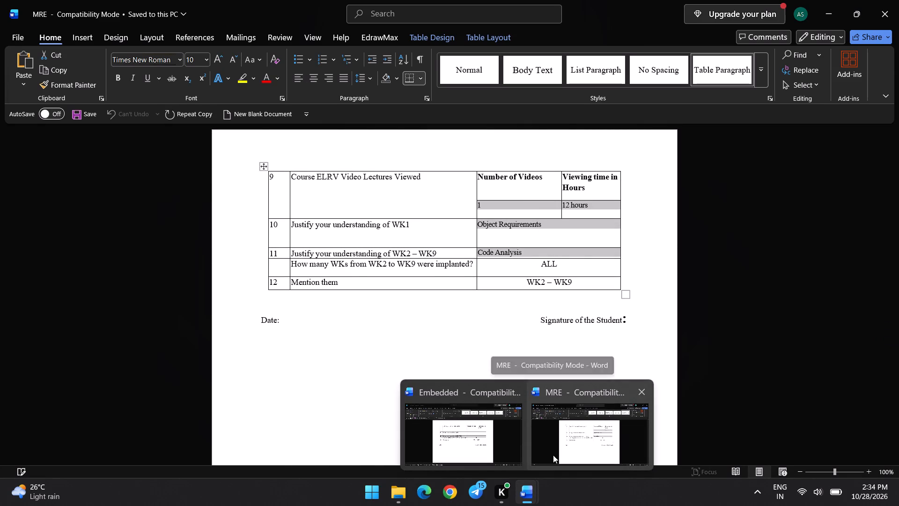
left_click(503, 445)
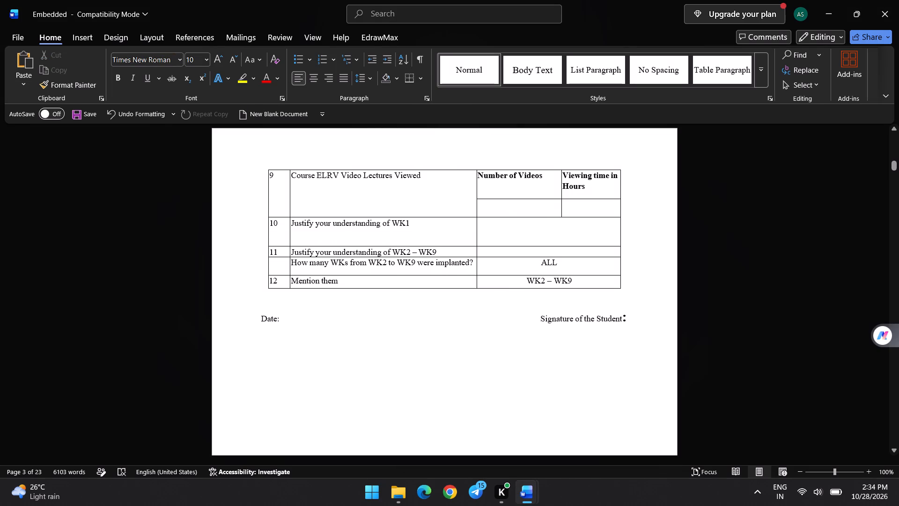
left_click(499, 212)
key("ctrl+v")
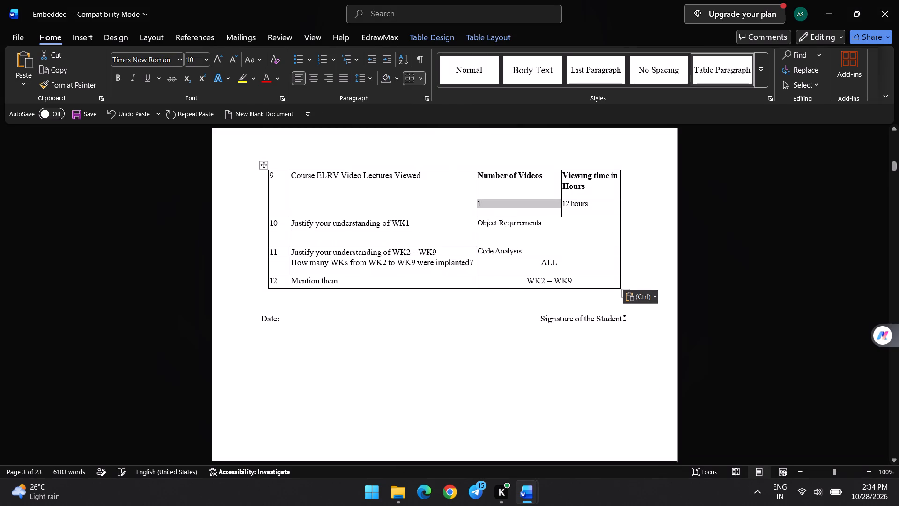
Centre the entries 1, 12 hours, Object Requirements and Code Analysis in rows 9–11 of the Embedded self-assessment table.
left_click_drag(525, 252, 503, 225)
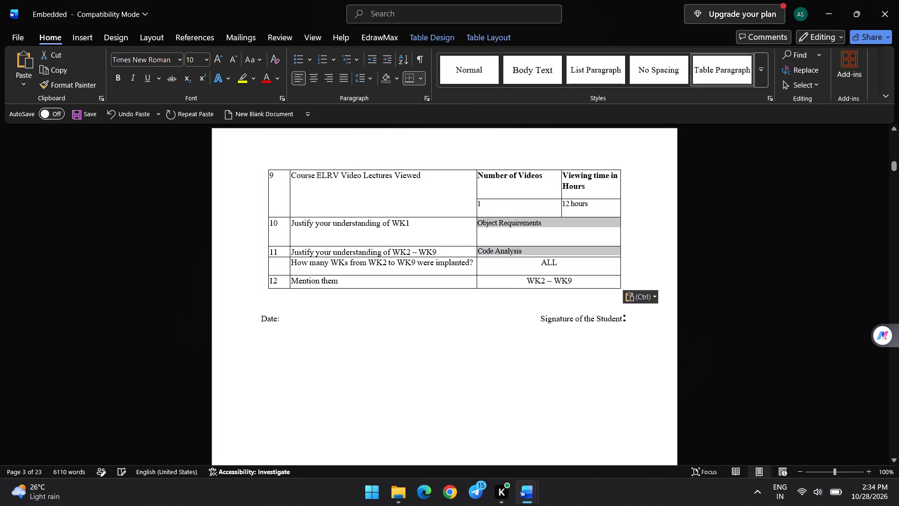
left_click_drag(503, 225, 580, 202)
left_click(315, 80)
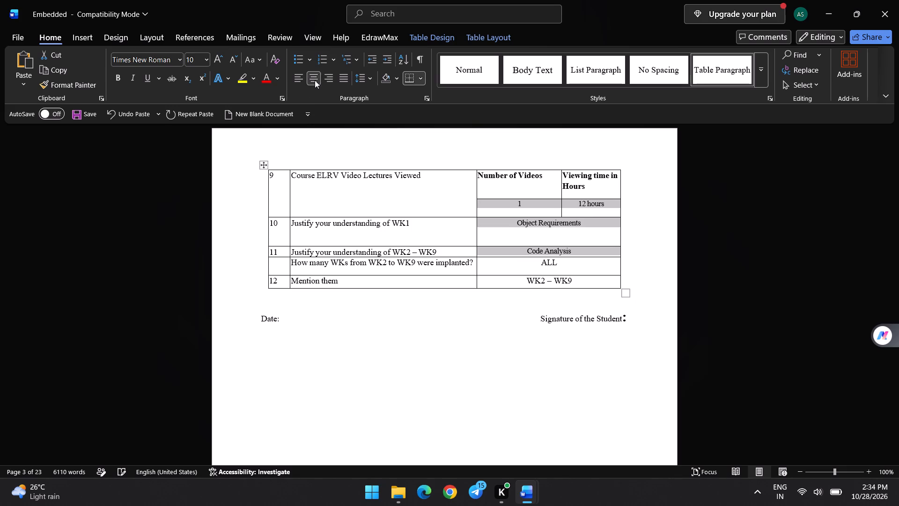
left_click(719, 276)
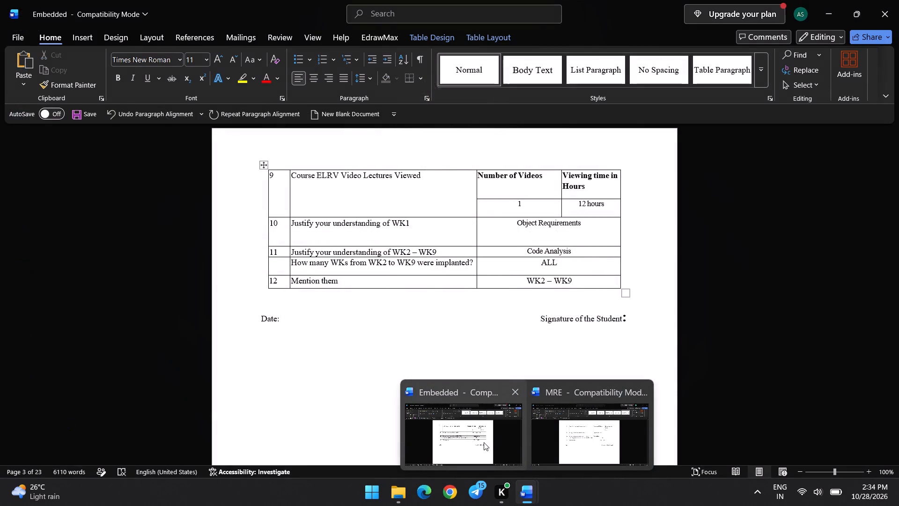
Centre the same row 9–11 entries in the MRE document's table, and save and close MRE.
left_click(553, 433)
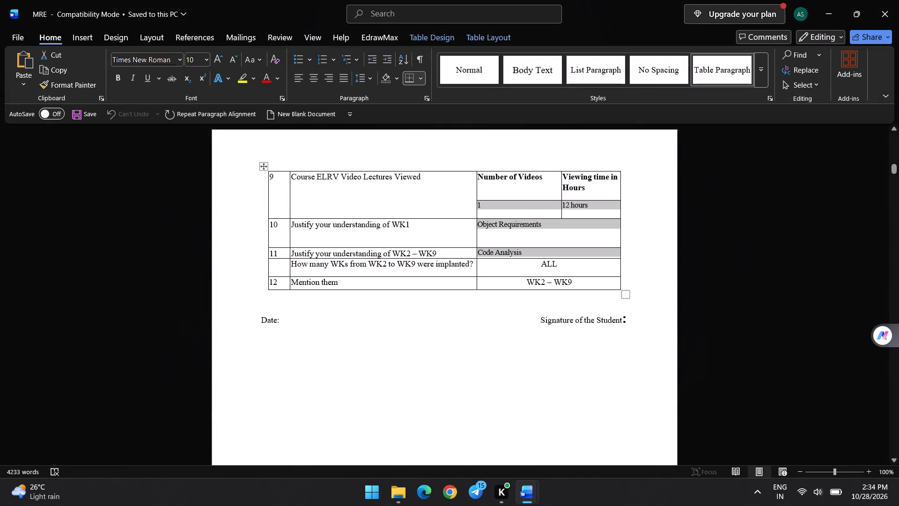
left_click(318, 77)
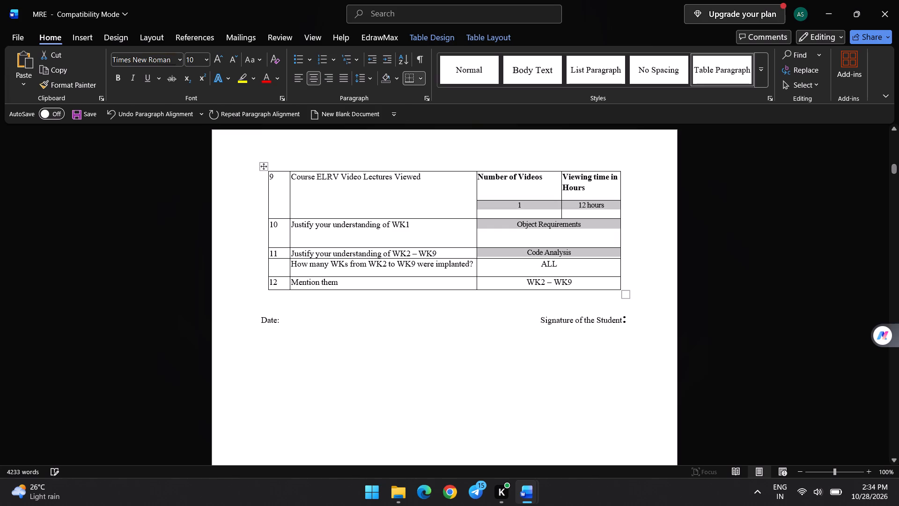
left_click(700, 266)
key("ctrl+s")
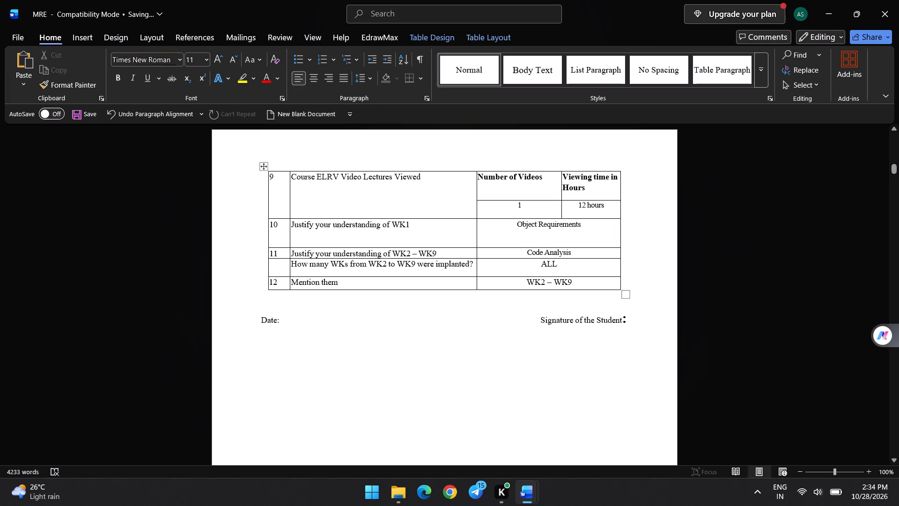
left_click(878, 18)
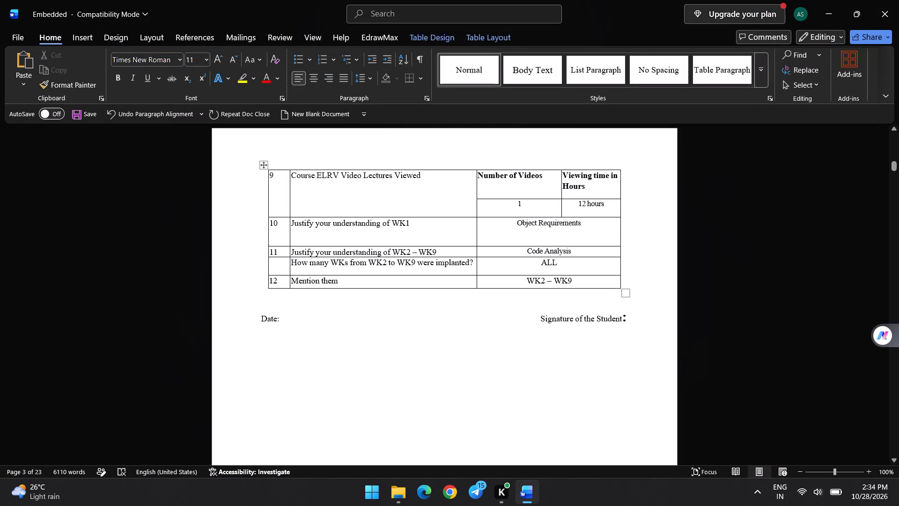
Save the Embedded document.
key("ctrl+s")
Review the Embedded report's layout and text from the cover page through the declaration, approval sheet and Chapters 1 and 2 to Chapter 3.
scroll(687, 238, "down", 1)
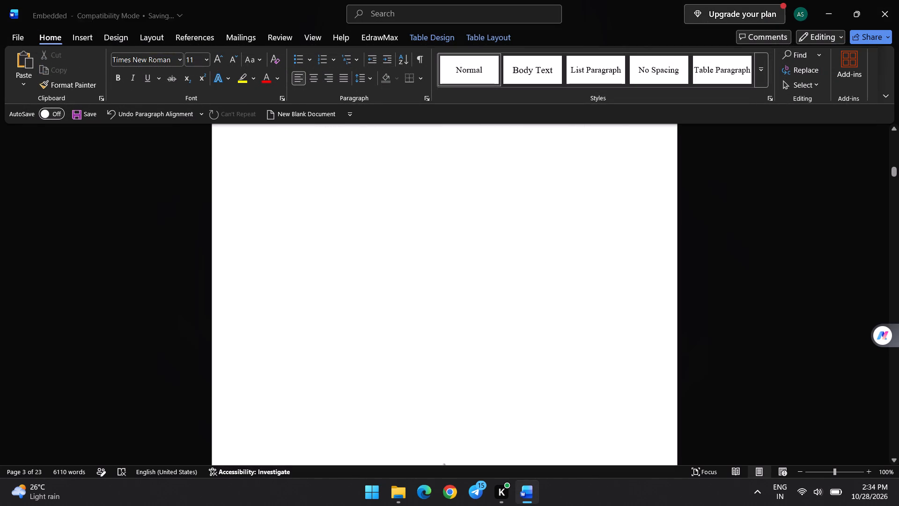
scroll(687, 238, "down", 2)
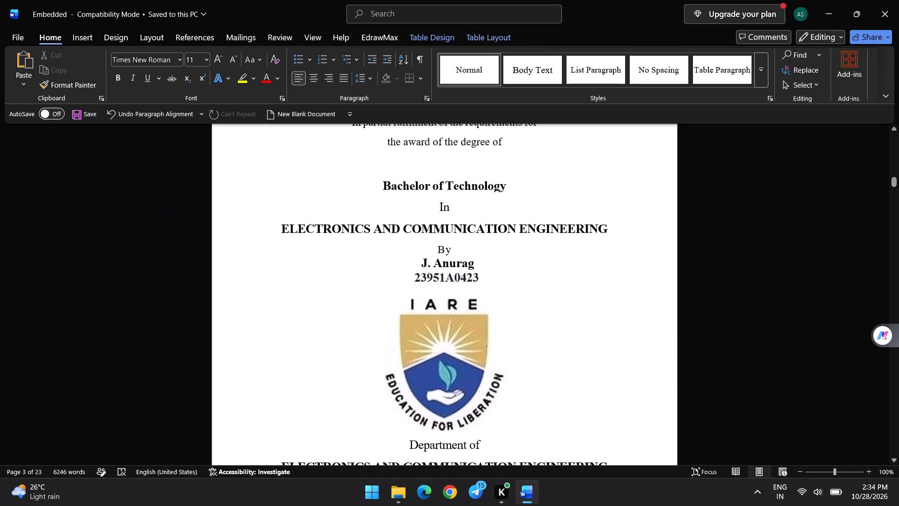
scroll(687, 238, "down", 2)
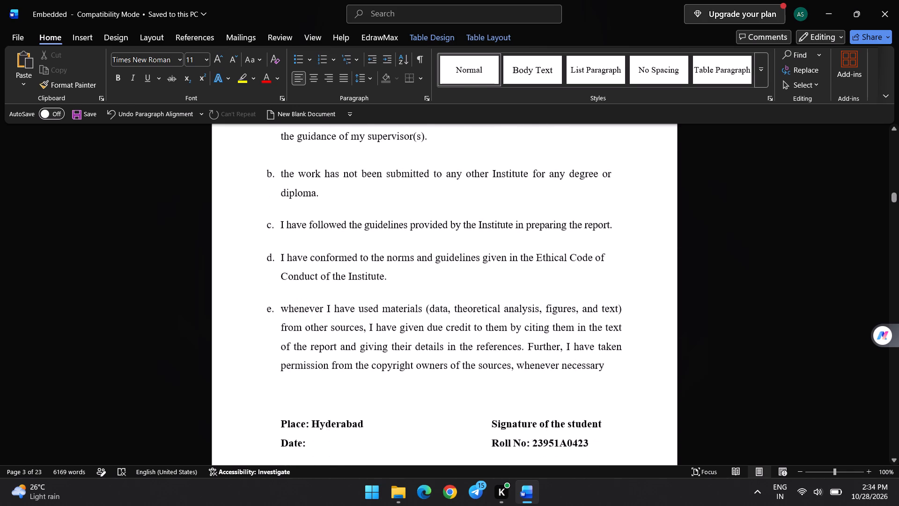
scroll(687, 238, "down", 3)
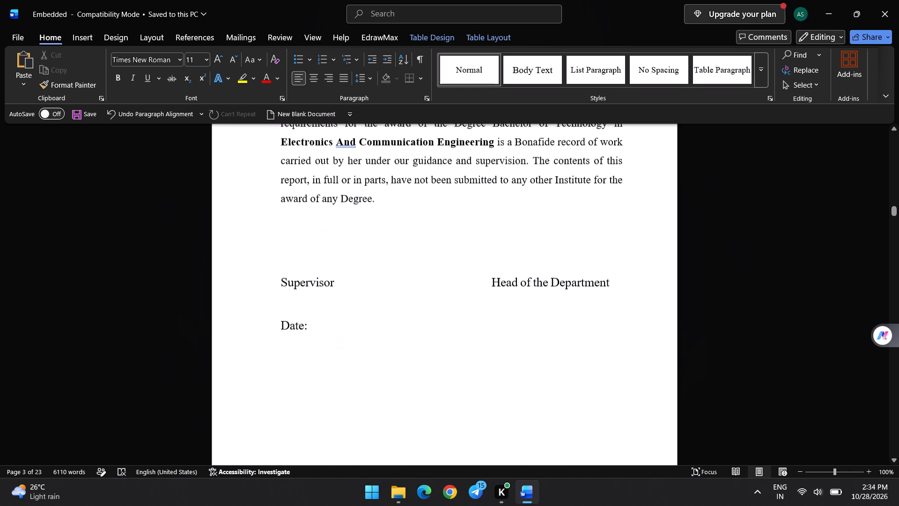
scroll(687, 238, "down", 2)
scroll(687, 238, "up", 1)
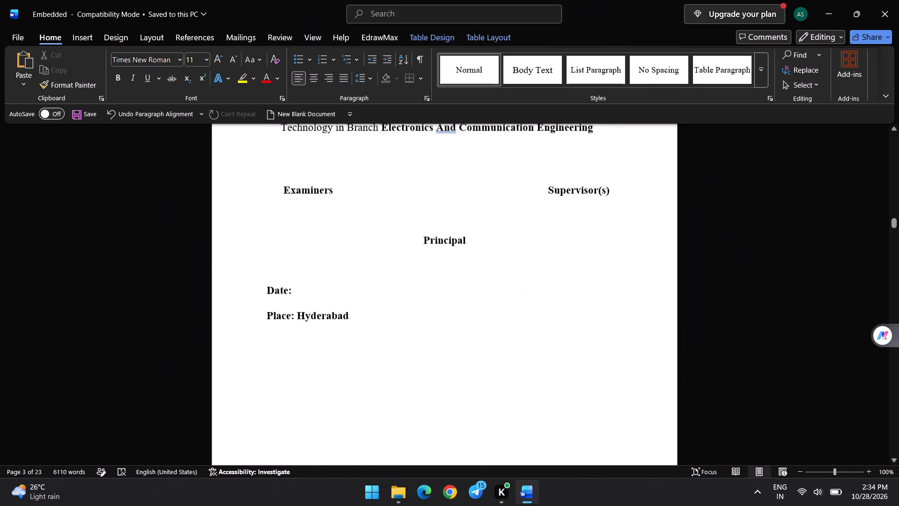
scroll(687, 238, "up", 1)
left_click_drag(609, 257, 495, 223)
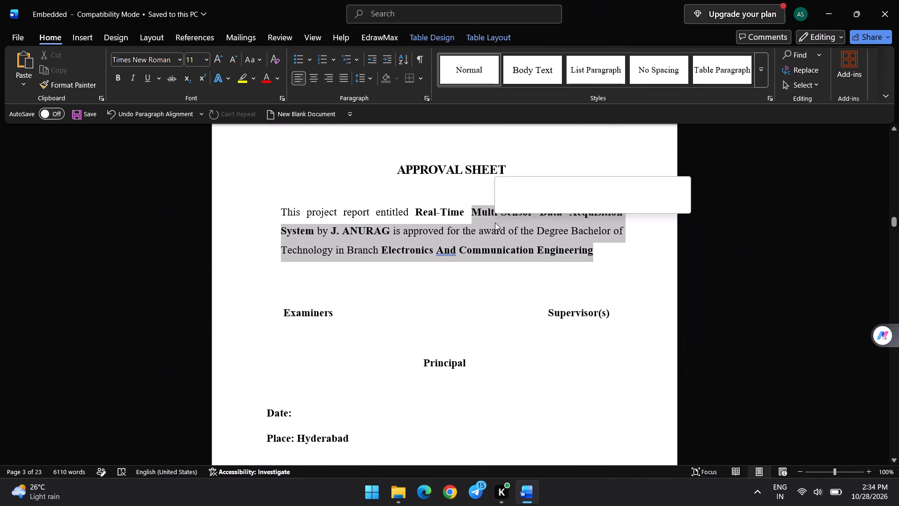
left_click(665, 239)
scroll(665, 239, "down", 2)
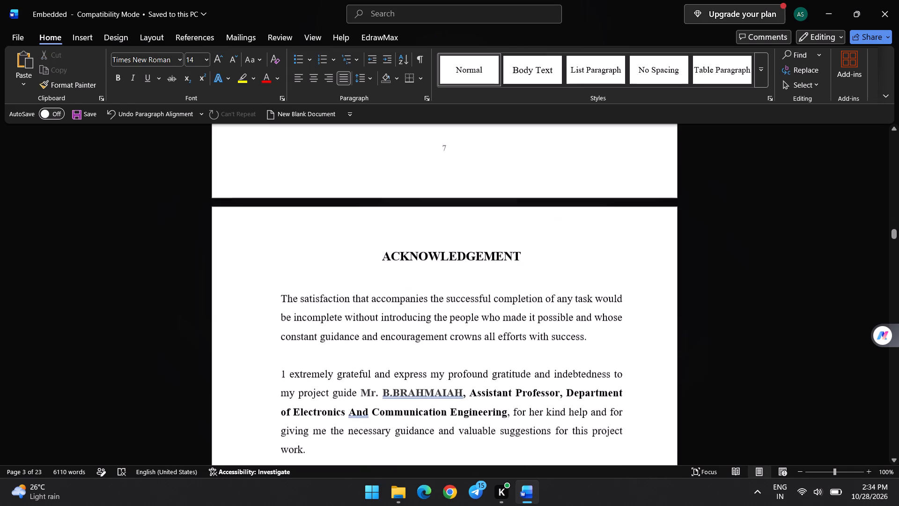
scroll(665, 239, "down", 3)
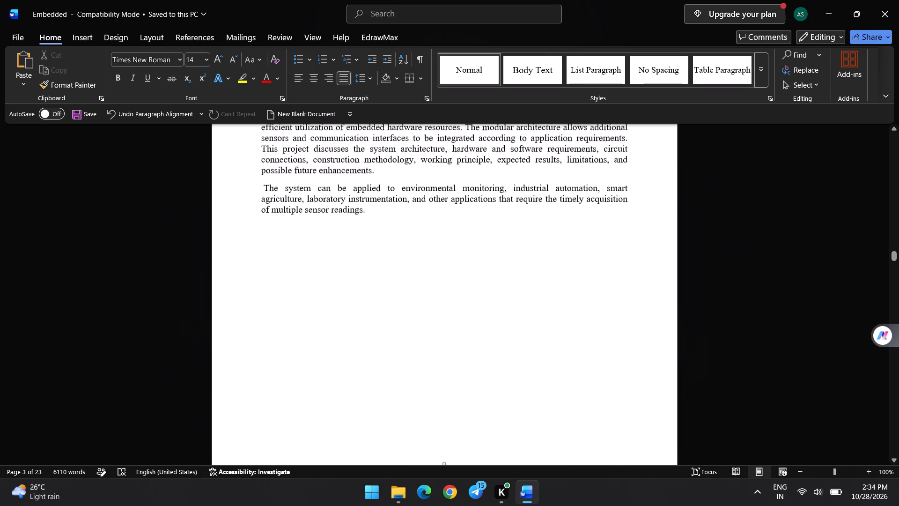
scroll(665, 239, "down", 4)
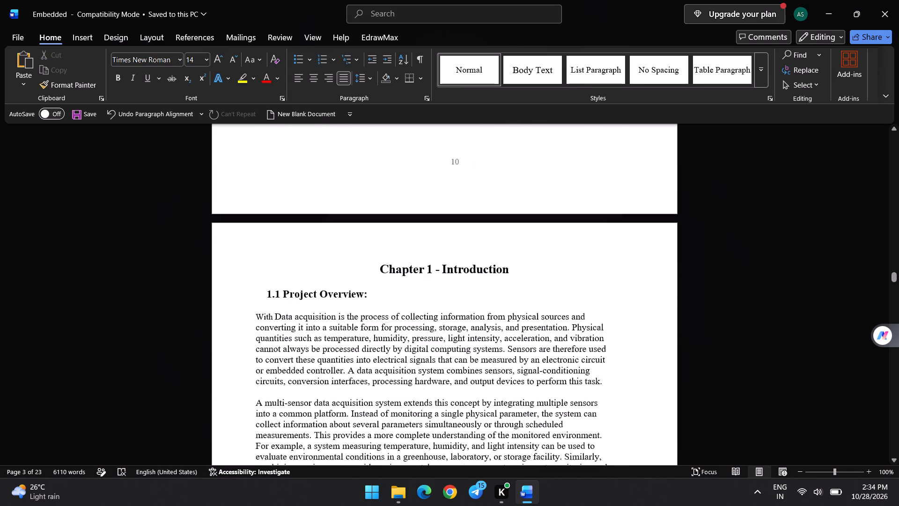
scroll(665, 239, "down", 2)
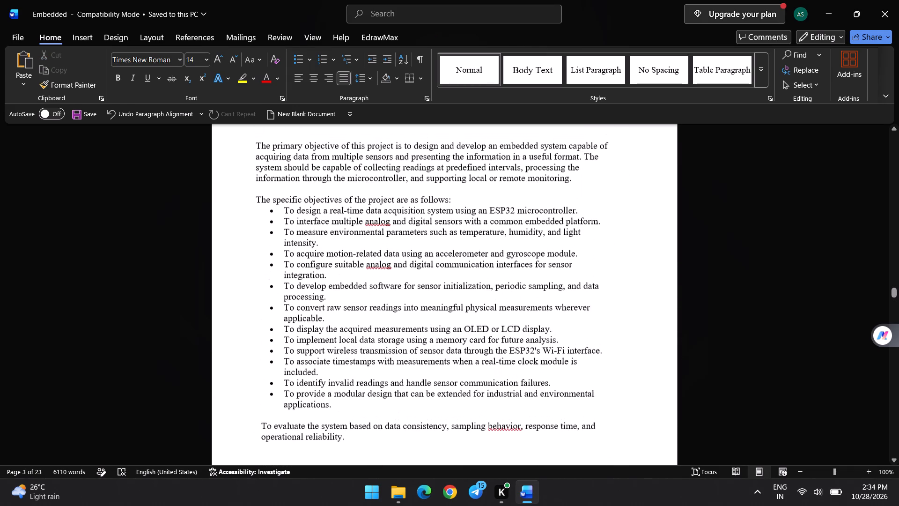
scroll(665, 239, "down", 1)
scroll(665, 239, "up", 1)
scroll(539, 302, "down", 1)
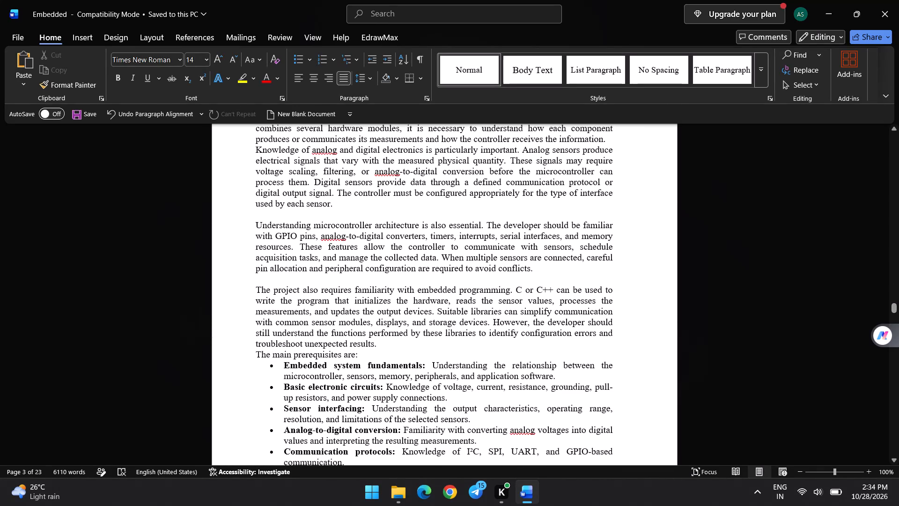
scroll(539, 302, "down", 1)
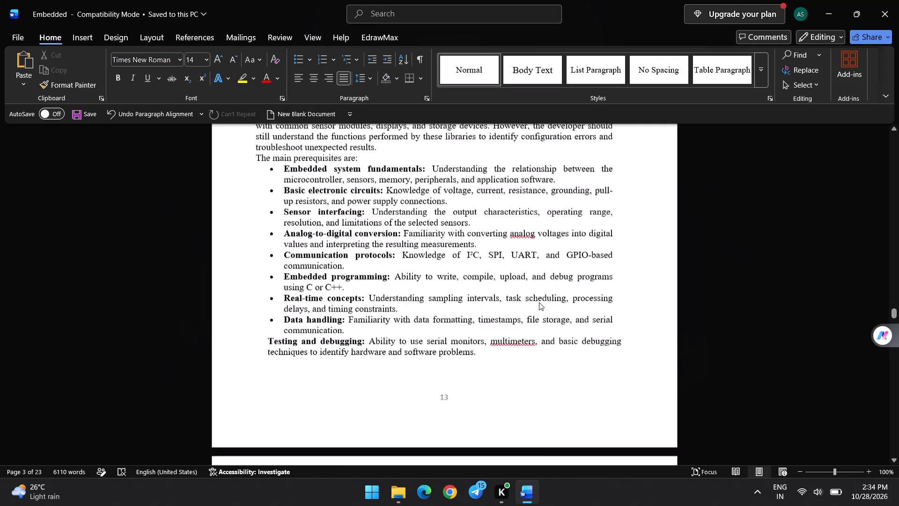
scroll(539, 302, "down", 3)
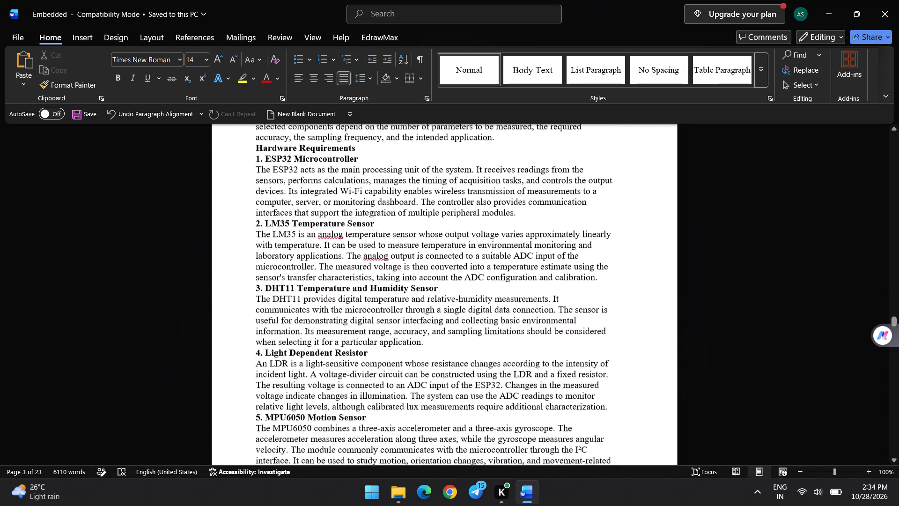
scroll(539, 302, "down", 2)
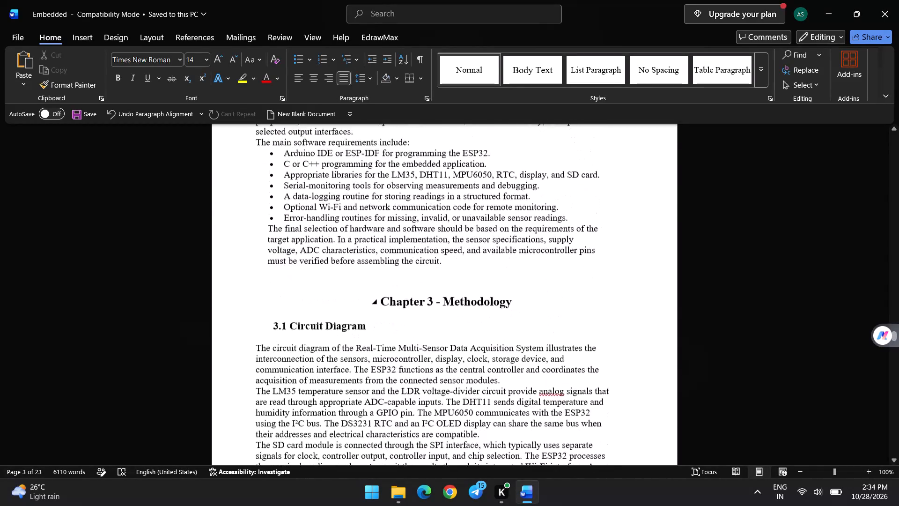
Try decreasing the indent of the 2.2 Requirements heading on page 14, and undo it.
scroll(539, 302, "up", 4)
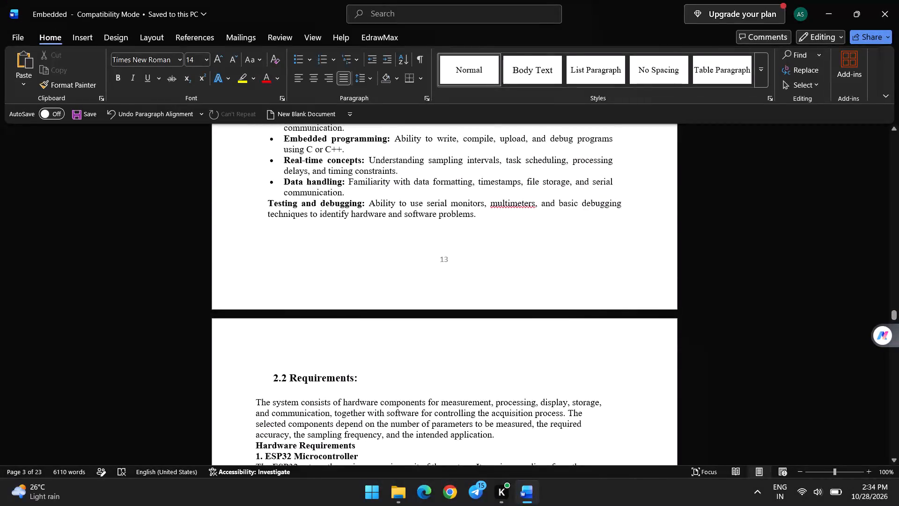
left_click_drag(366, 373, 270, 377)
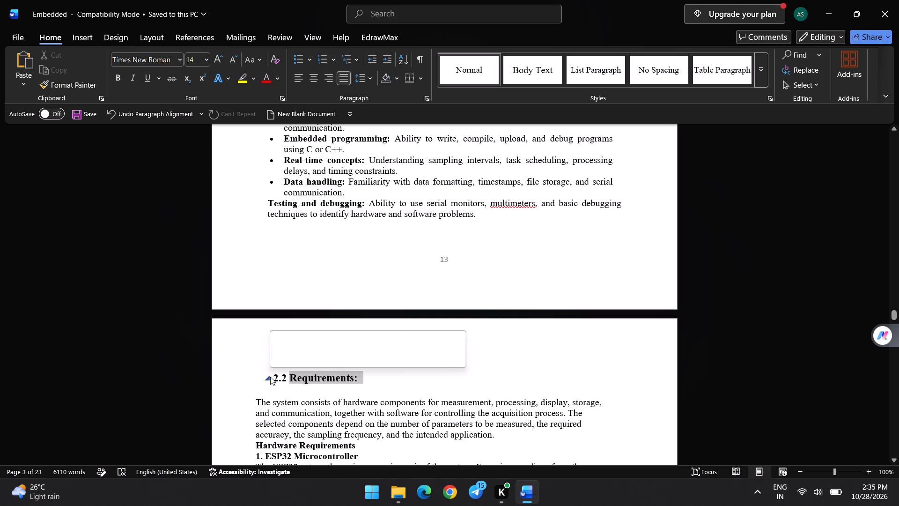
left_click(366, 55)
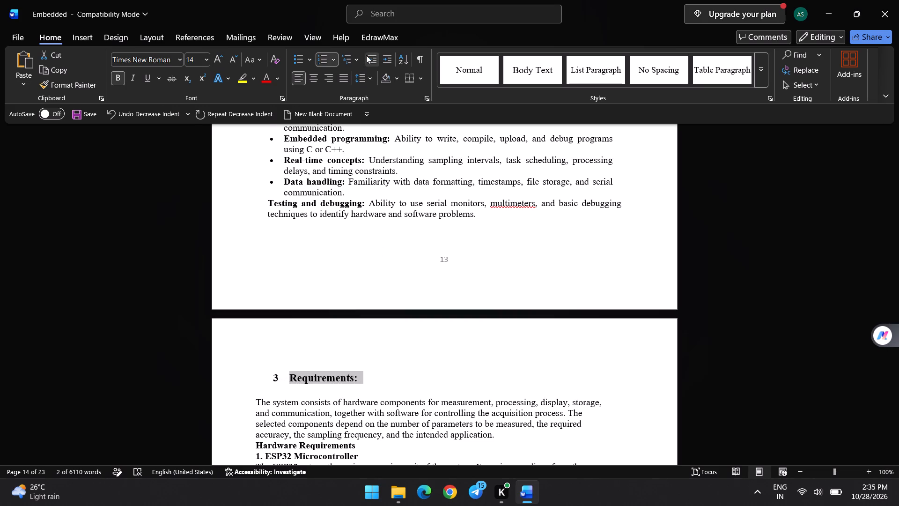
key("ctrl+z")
Add blank lines above the Chapter 3 - Methodology heading so that the chapter starts on a new page, page 16.
scroll(441, 346, "down", 1)
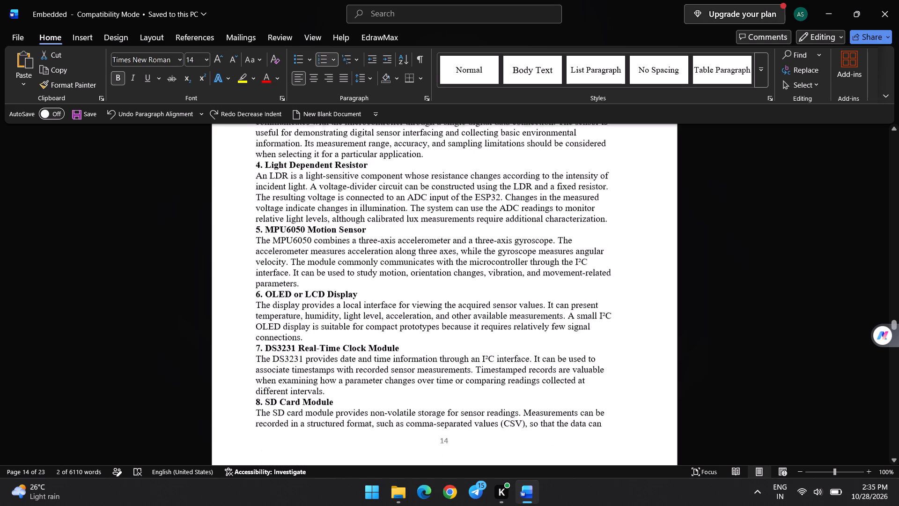
scroll(441, 346, "down", 2)
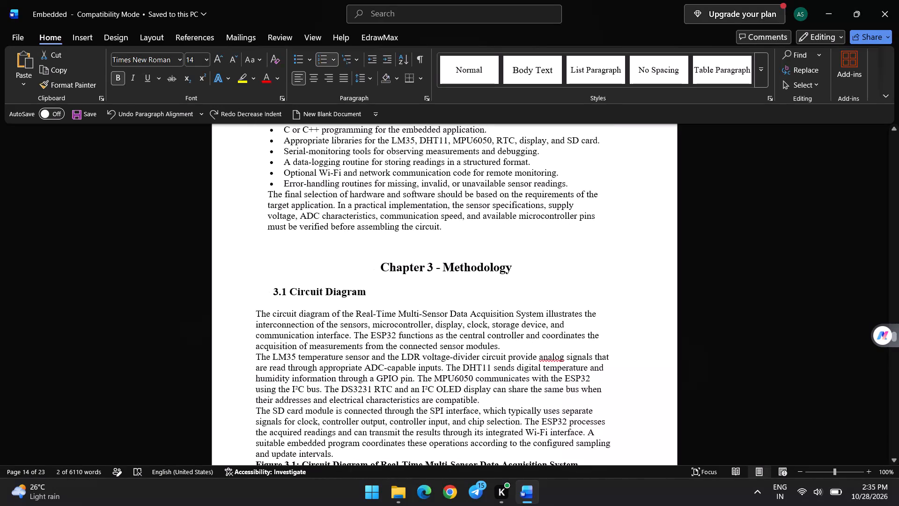
left_click(389, 248)
key("Return")
key("Return")
key("Return")
key("Return")
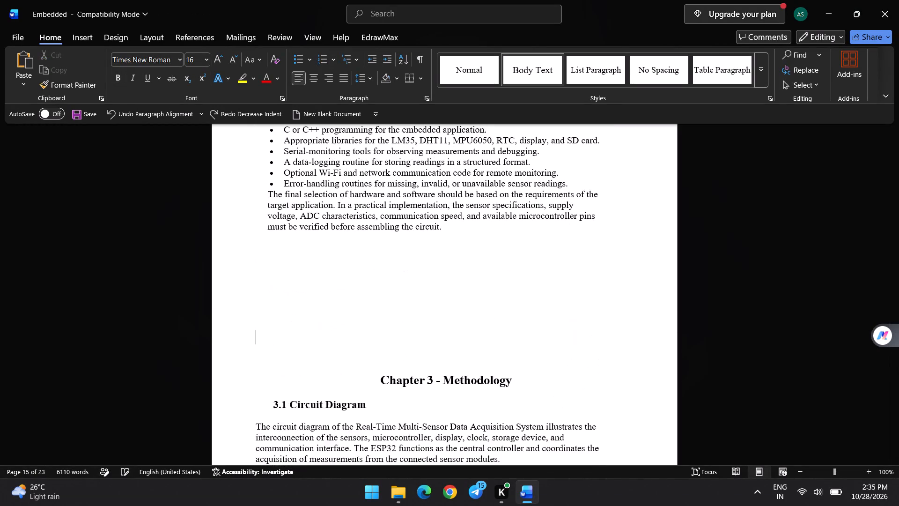
key("Return")
key("Return")
key("Return")
key("Return")
key("Return")
key("Return")
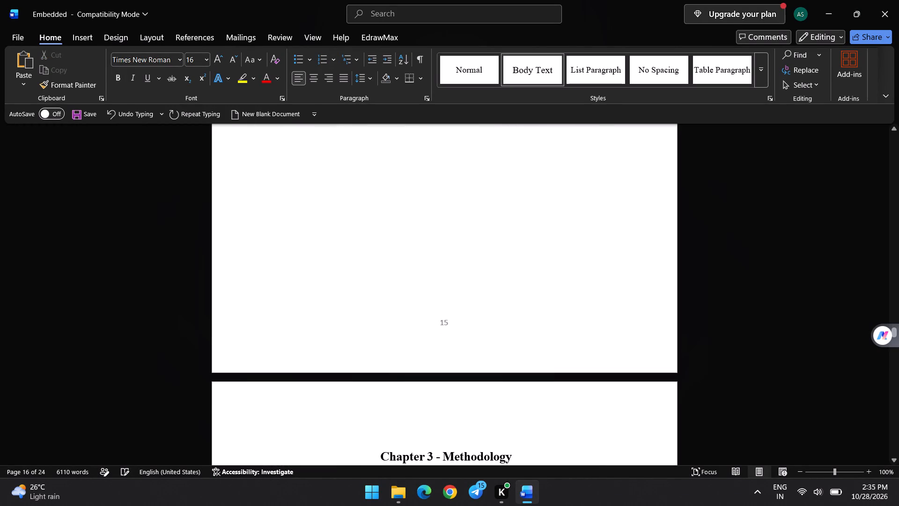
key("BackSpace")
key("Return")
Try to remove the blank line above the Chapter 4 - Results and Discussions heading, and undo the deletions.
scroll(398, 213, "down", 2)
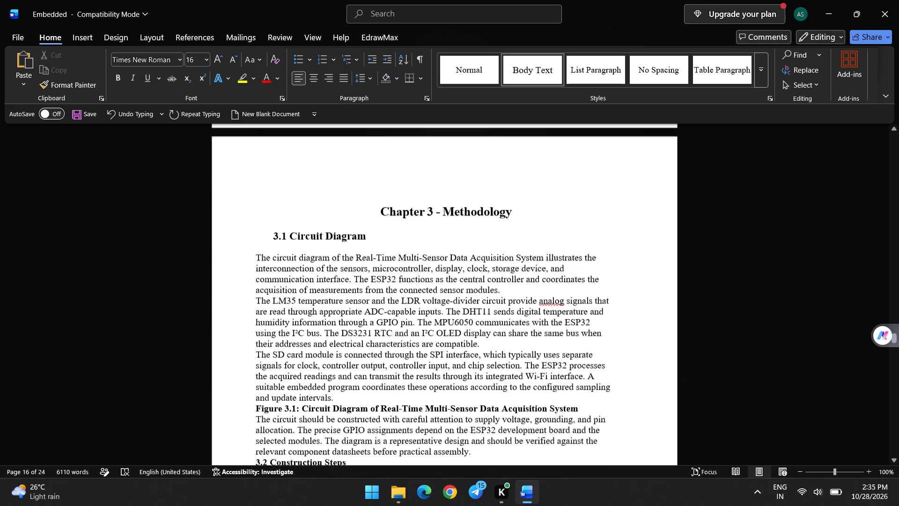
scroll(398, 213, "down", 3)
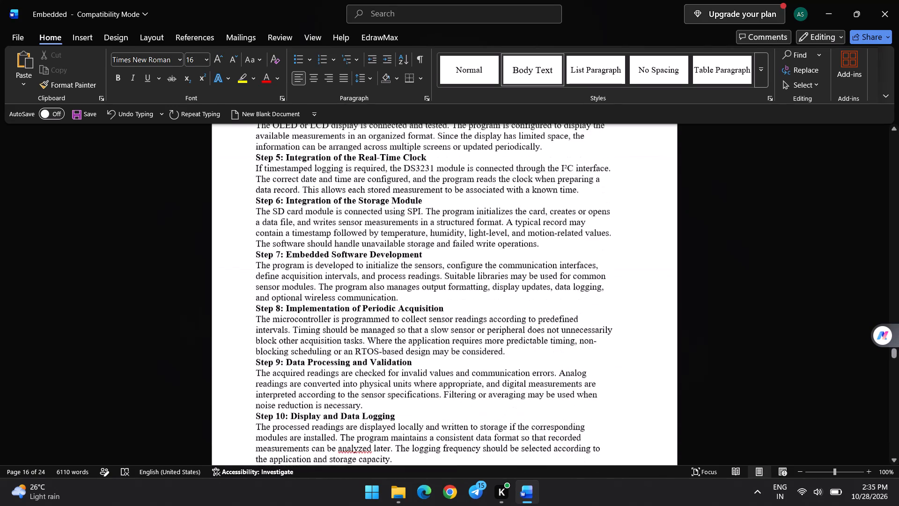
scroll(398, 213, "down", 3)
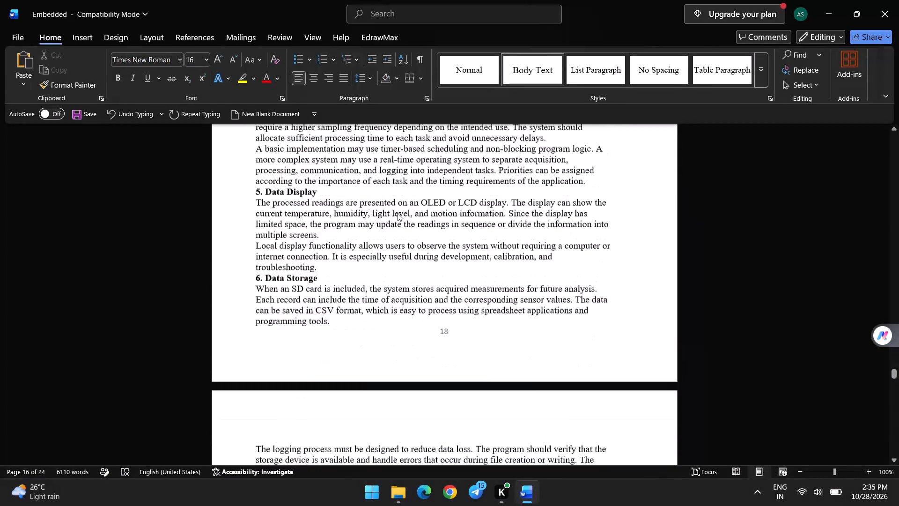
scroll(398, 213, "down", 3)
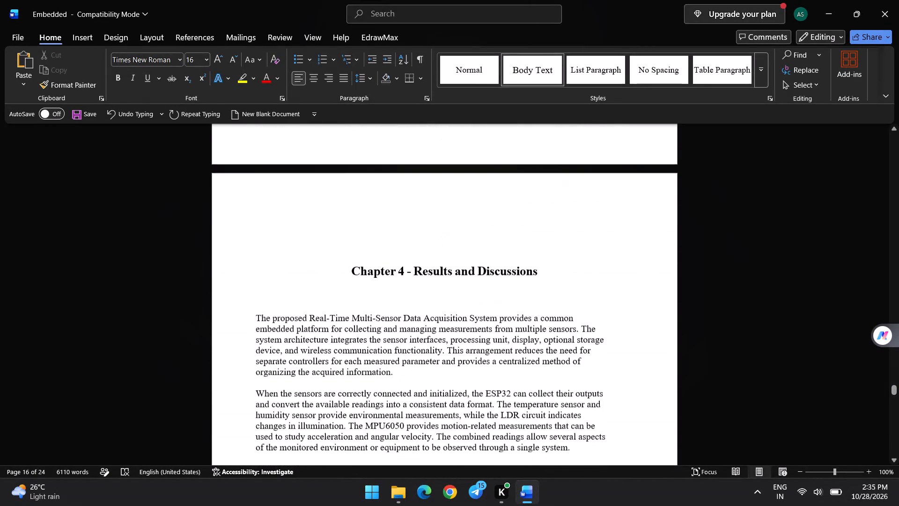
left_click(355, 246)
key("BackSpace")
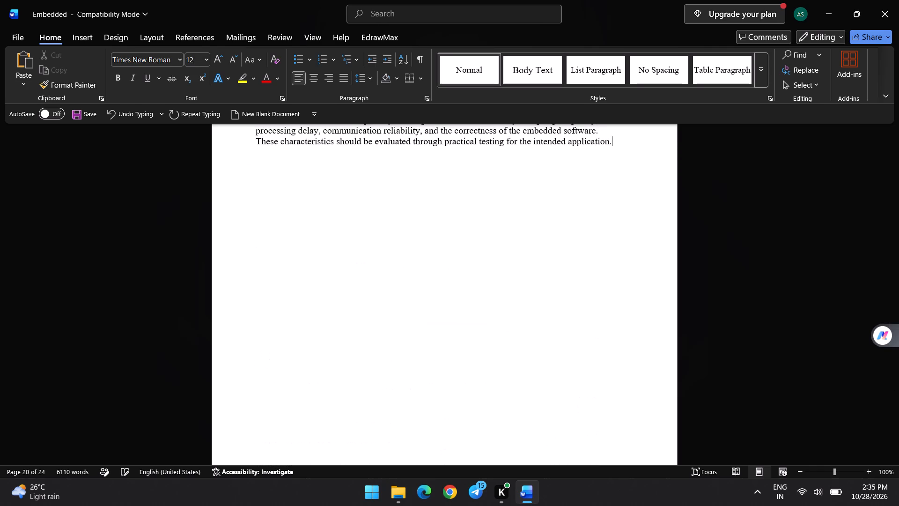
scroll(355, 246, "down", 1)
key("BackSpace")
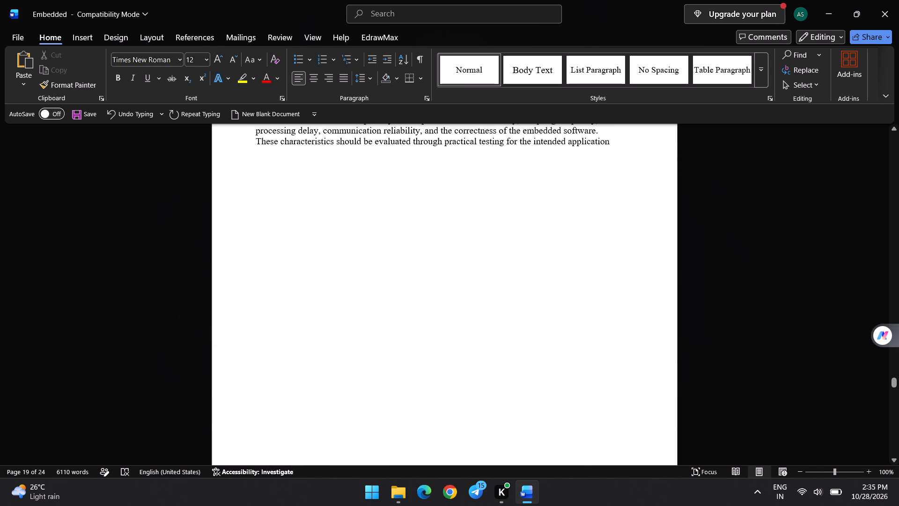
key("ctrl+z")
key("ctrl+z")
Delete the extra blank space above the Chapter 4 - Results and Discussions heading on page 20.
left_click(355, 246)
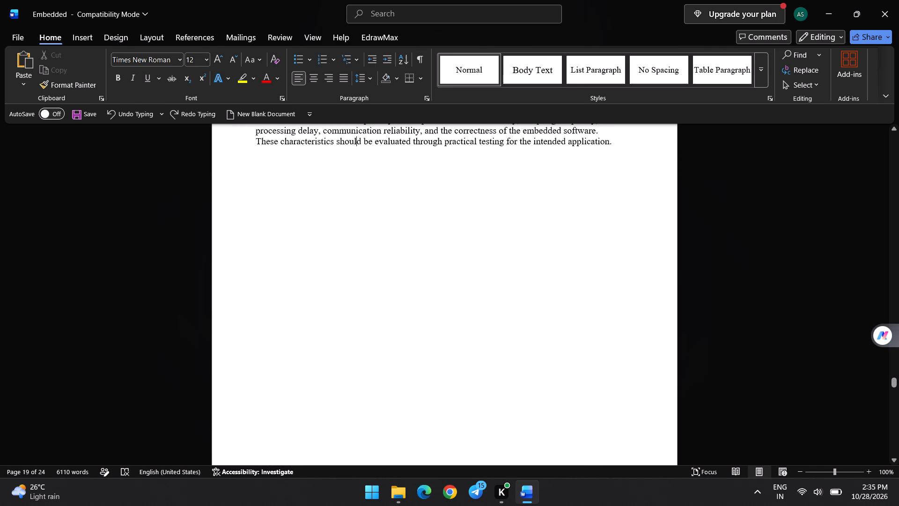
key("BackSpace")
scroll(355, 365, "down", 1)
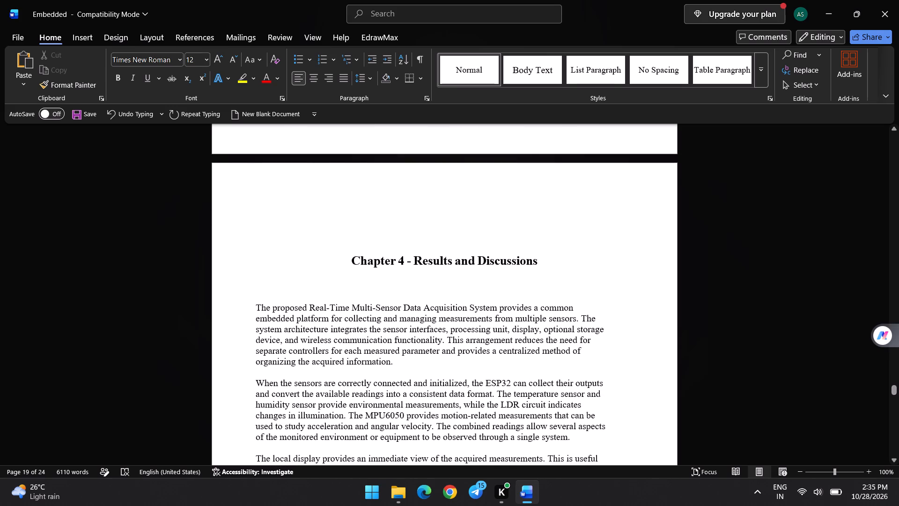
left_click_drag(337, 248, 332, 271)
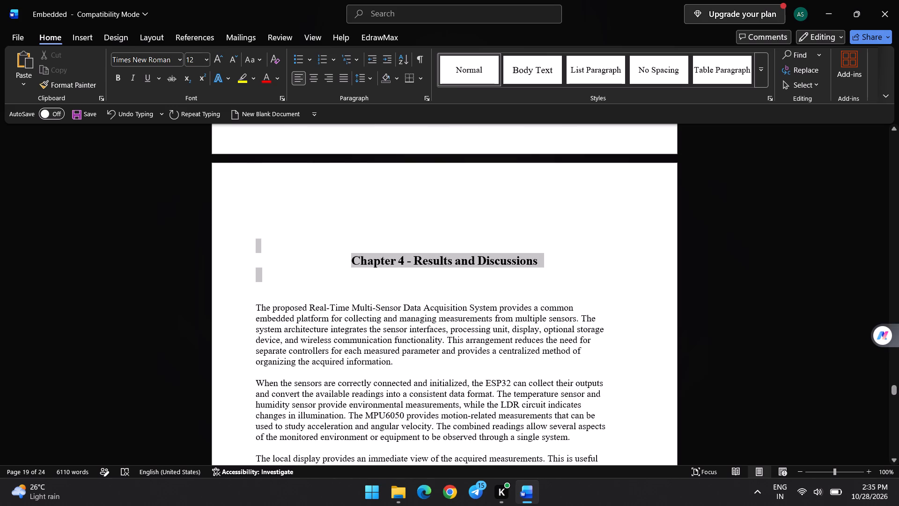
left_click_drag(332, 271, 337, 254)
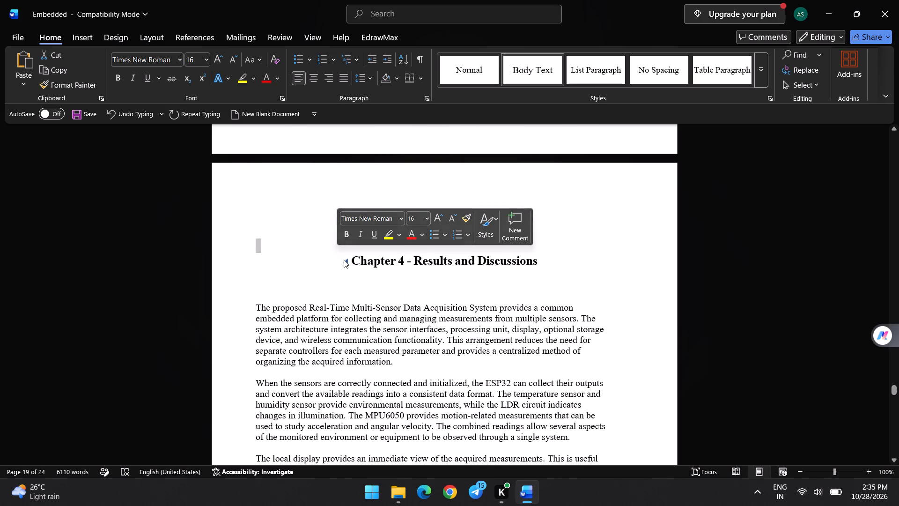
double_click(344, 260)
left_click_drag(346, 253, 294, 209)
key("BackSpace")
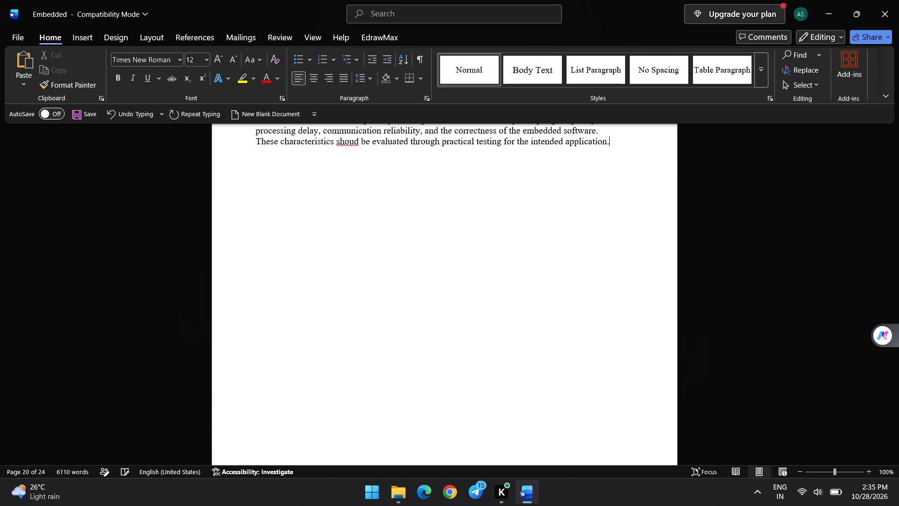
Review the layout of the remaining pages of the Embedded report, from Chapter 4 through the future enhancements list to the References.
scroll(294, 209, "down", 2)
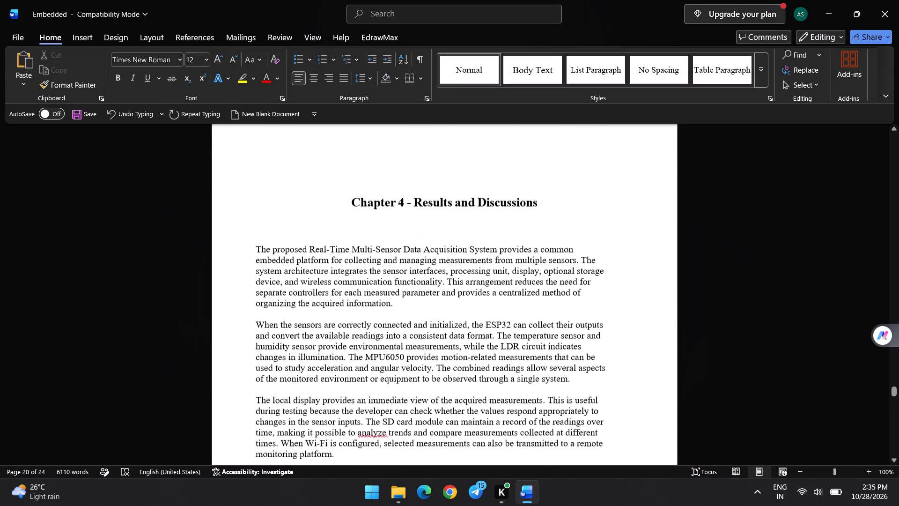
scroll(294, 209, "down", 3)
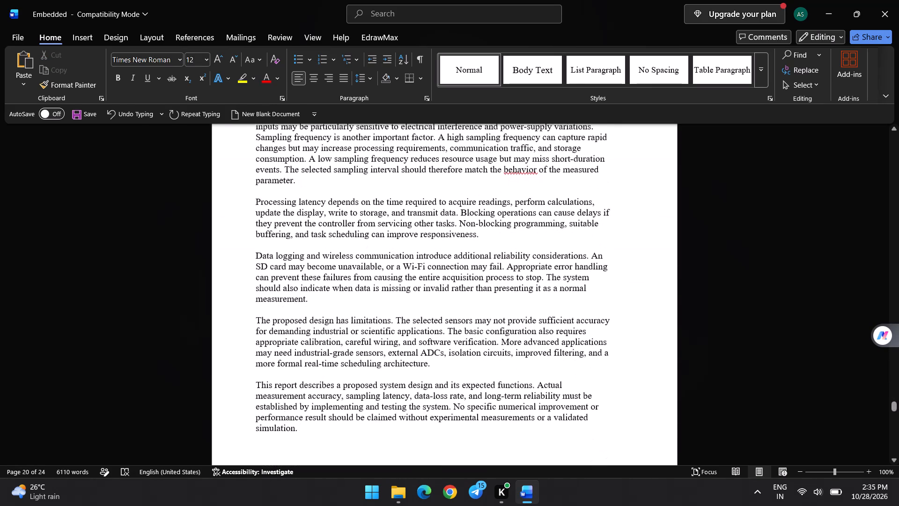
scroll(294, 209, "down", 4)
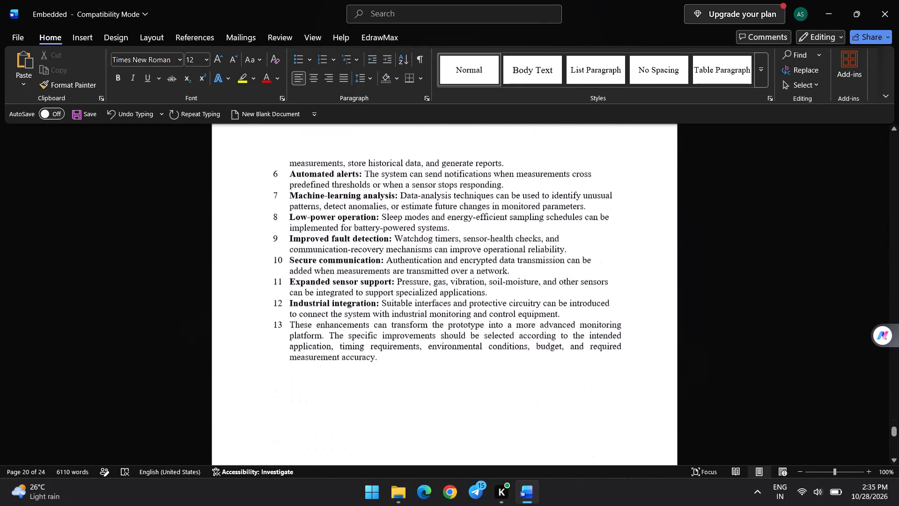
scroll(294, 209, "down", 3)
scroll(294, 209, "up", 1)
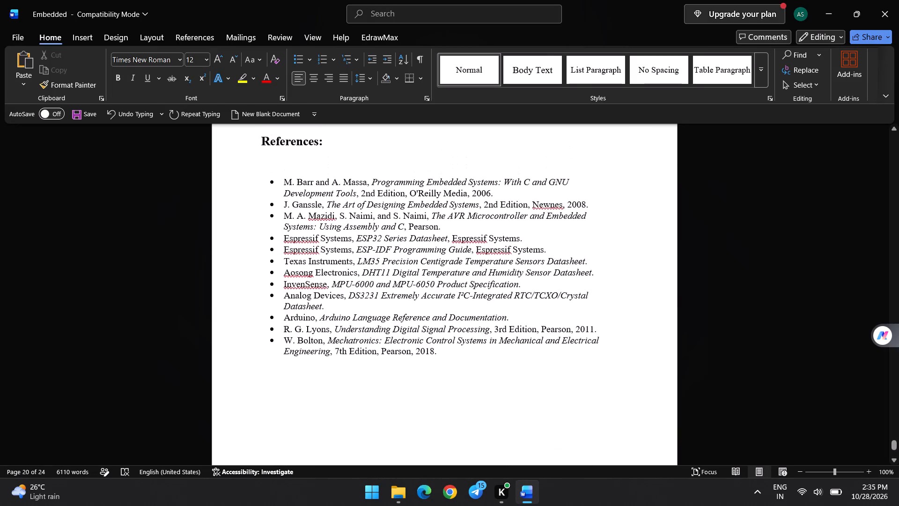
scroll(294, 209, "up", 1)
scroll(294, 209, "down", 1)
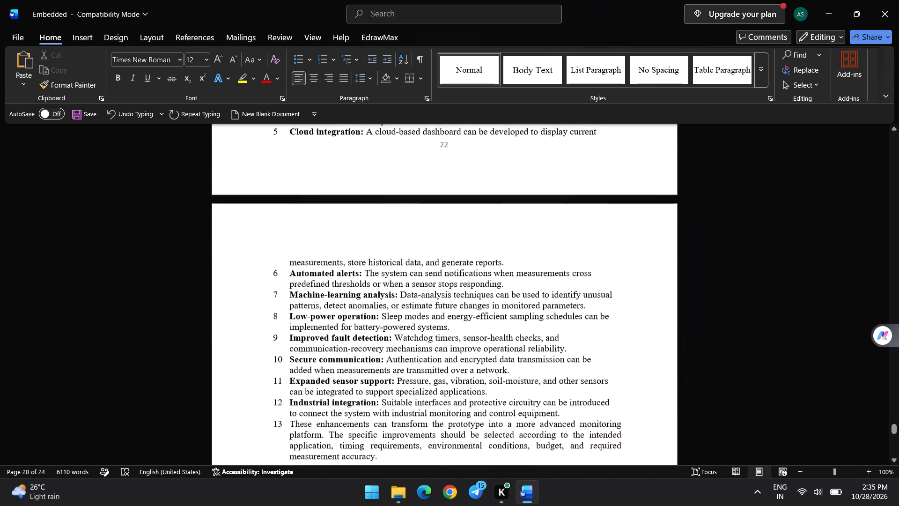
scroll(294, 209, "down", 2)
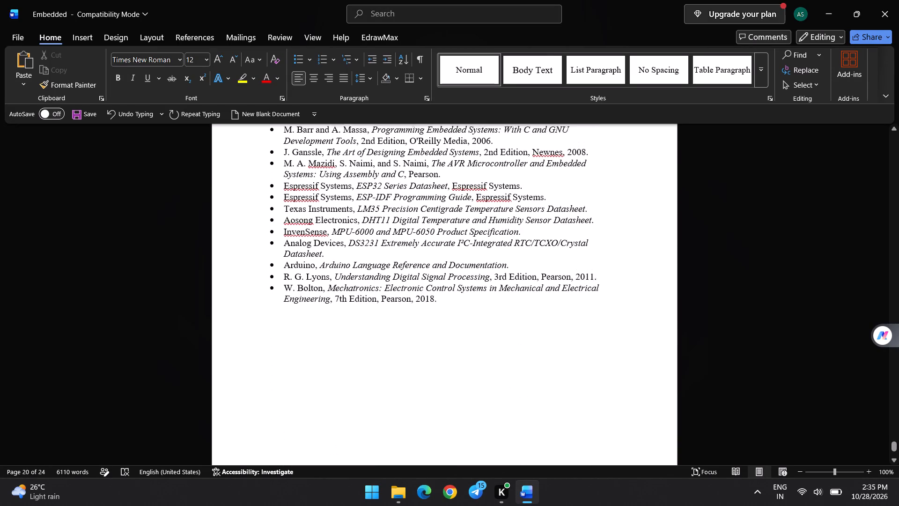
scroll(294, 209, "down", 1)
left_click_drag(444, 329, 264, 187)
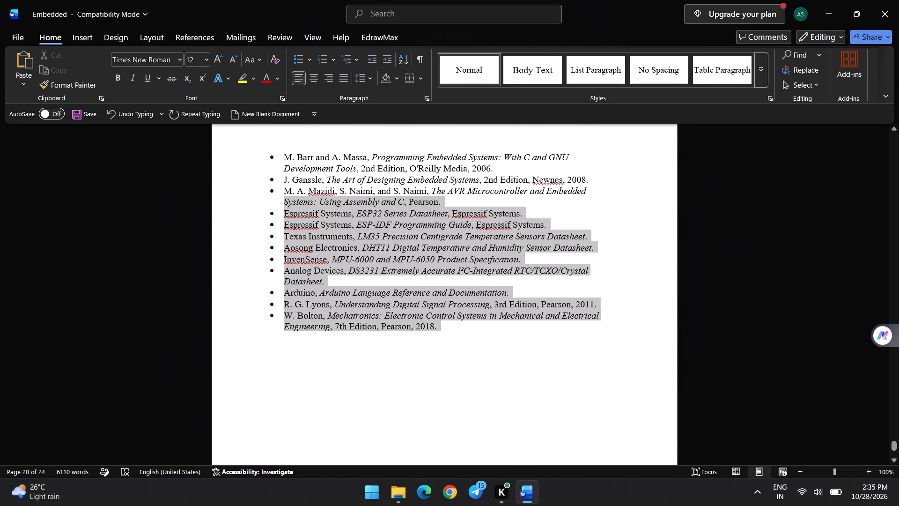
left_click_drag(264, 187, 255, 193)
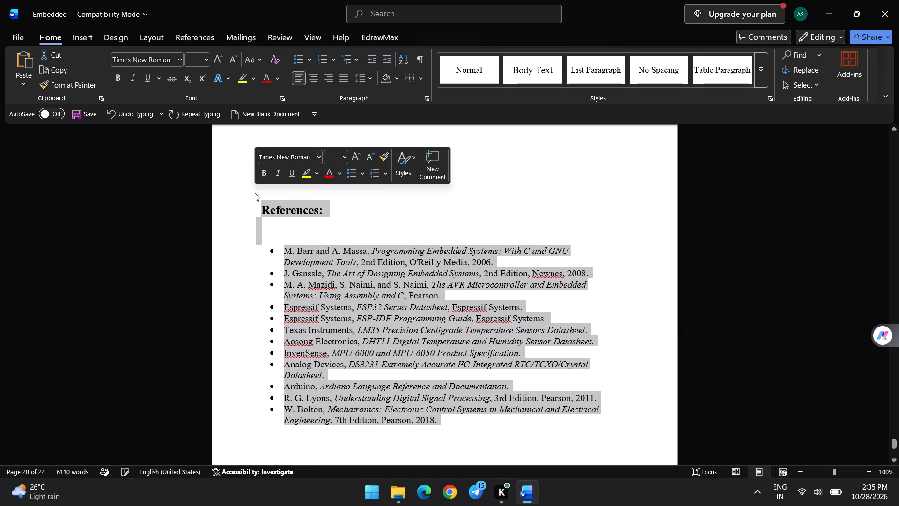
left_click(214, 282)
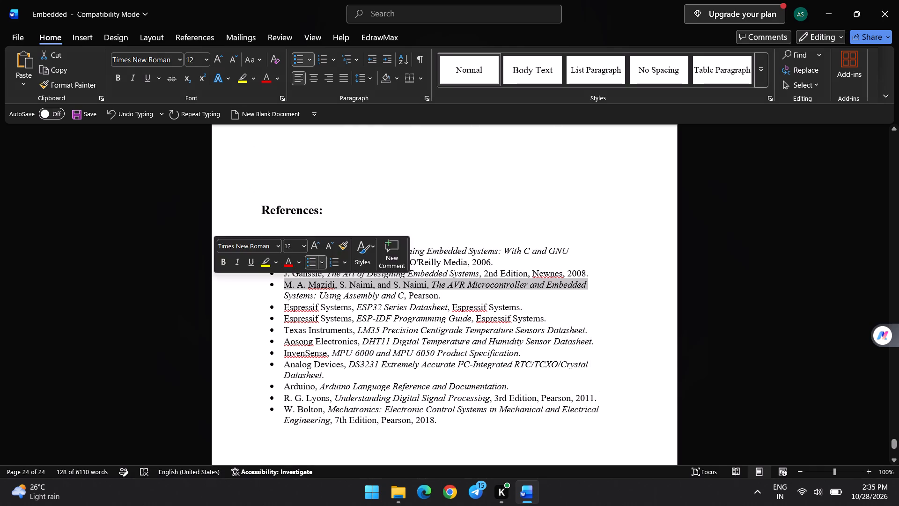
Save and close the Embedded document.
key("ctrl+s")
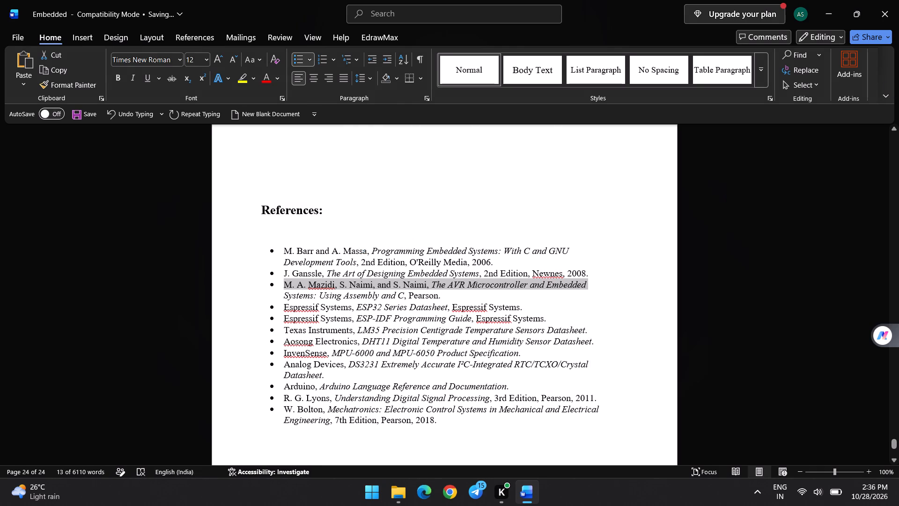
left_click(874, 20)
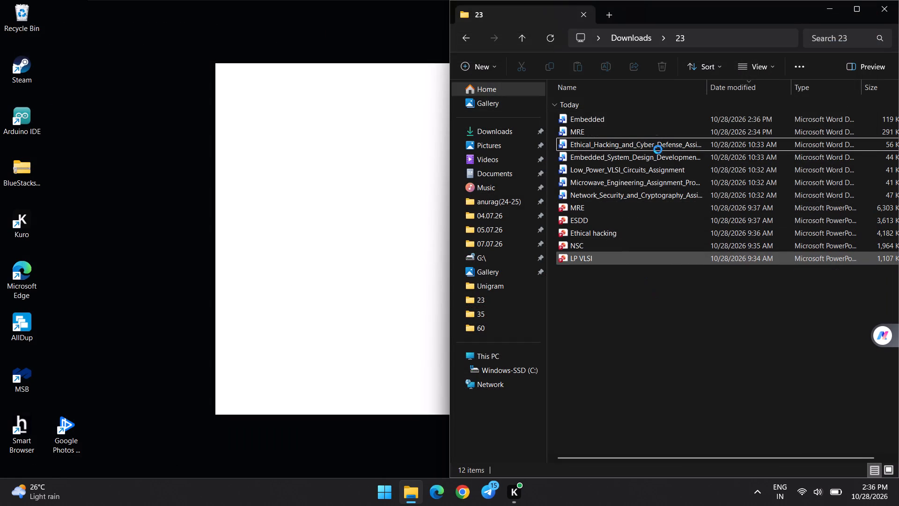
Reopen Embedded from the 23 folder, check its pages from the References back to Chapter 3 - Methodology, and close it.
double_click(594, 120)
double_click(592, 125)
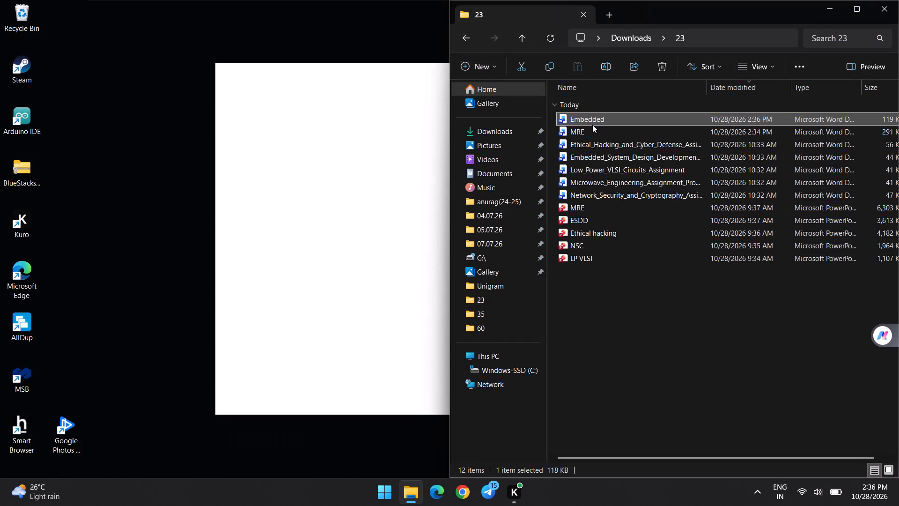
scroll(566, 222, "down", 20)
scroll(566, 222, "down", 20)
scroll(566, 222, "down", 20)
scroll(566, 222, "up", 2)
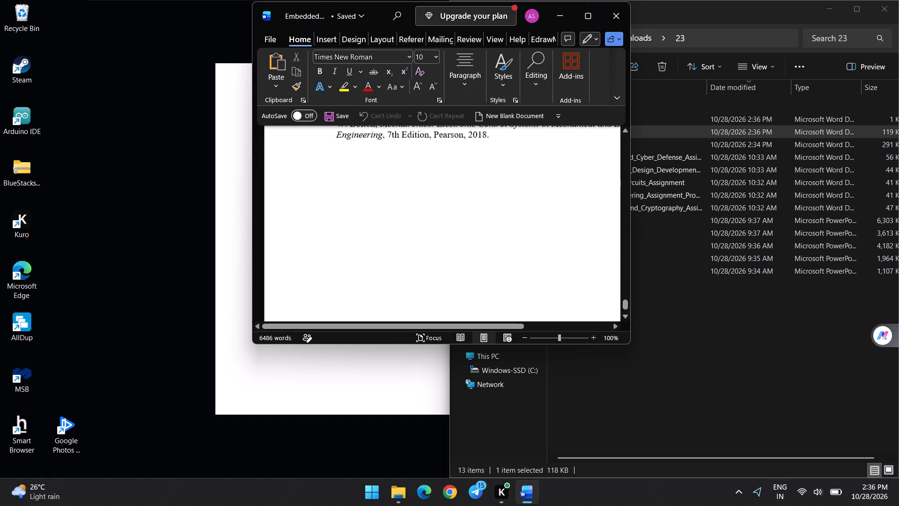
scroll(566, 222, "up", 4)
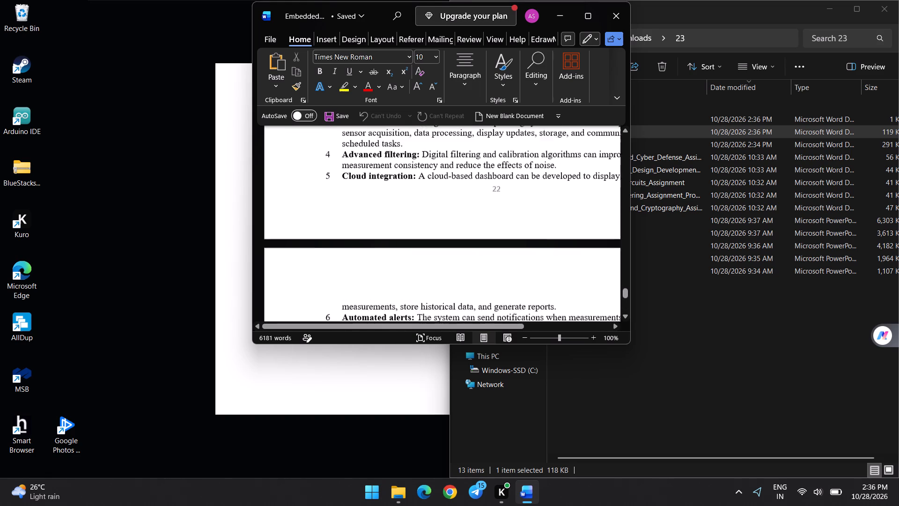
scroll(566, 222, "up", 4)
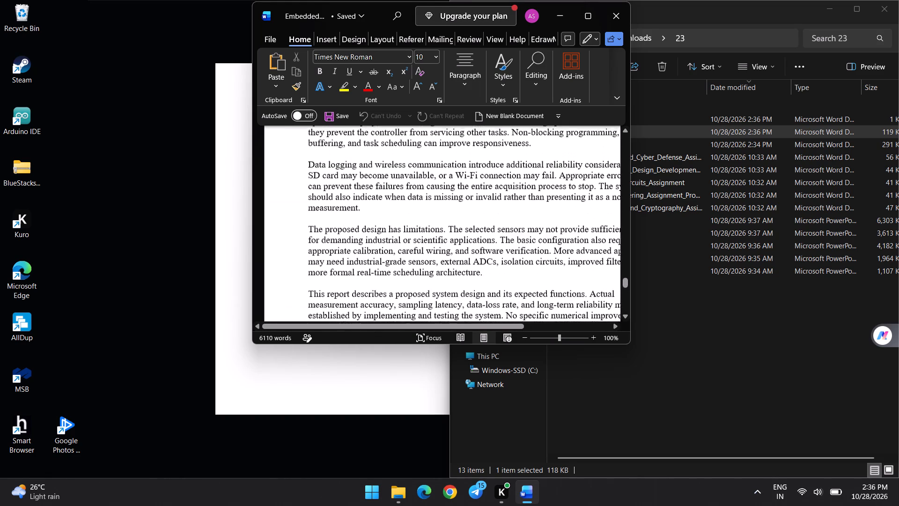
scroll(566, 222, "up", 4)
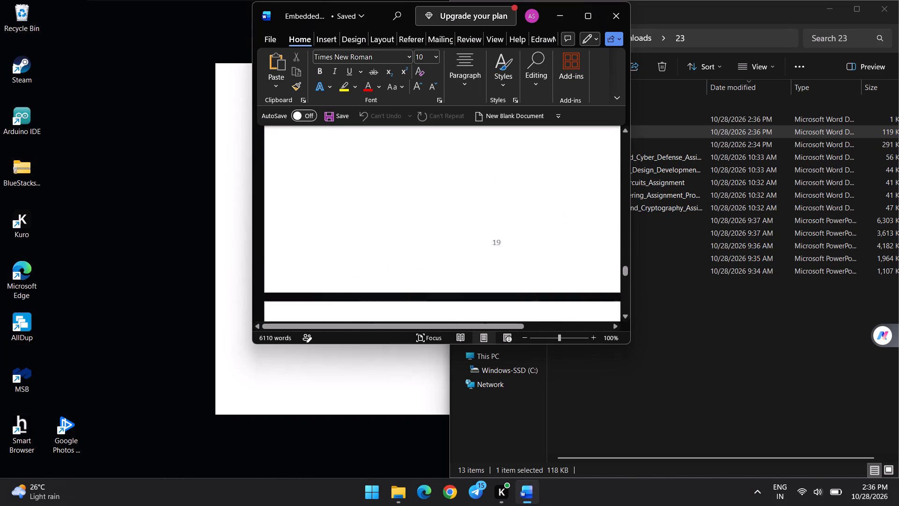
scroll(566, 222, "up", 4)
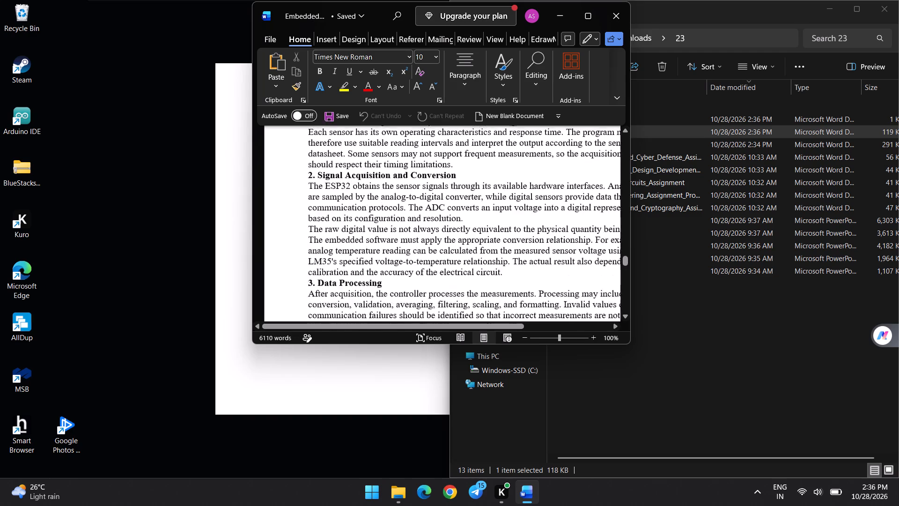
scroll(566, 222, "up", 3)
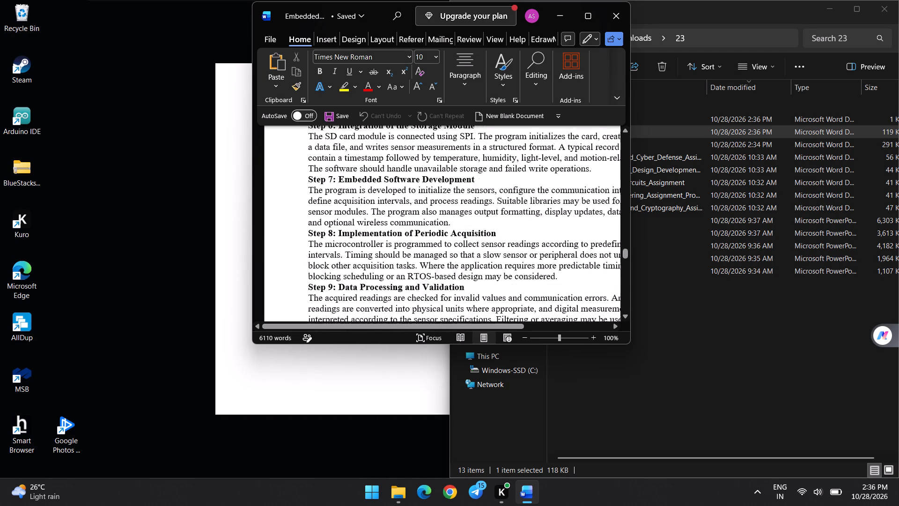
scroll(566, 222, "up", 3)
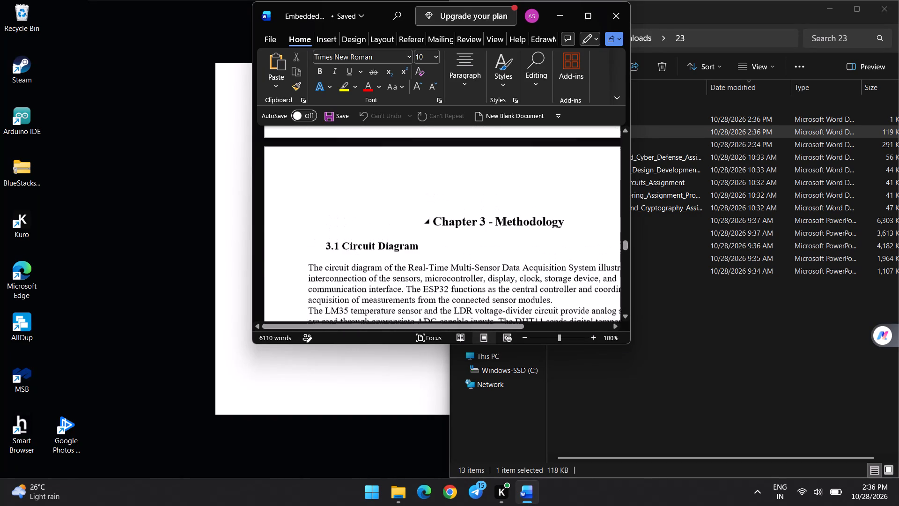
left_click(609, 16)
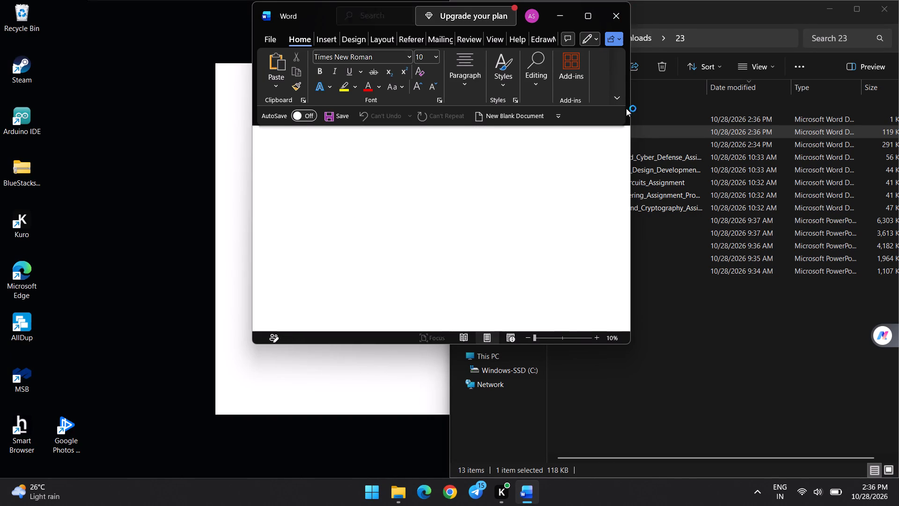
Open the MRE Word document from the 23 folder and maximize its window.
double_click(617, 148)
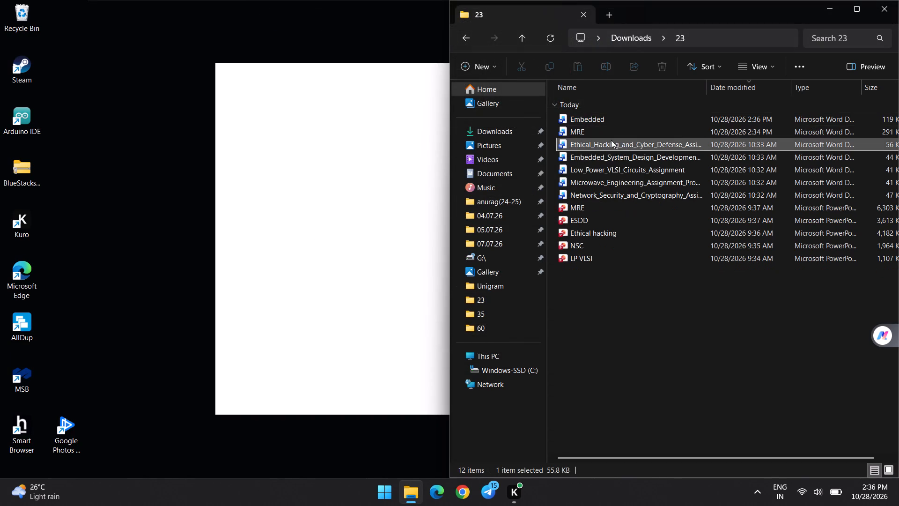
double_click(608, 137)
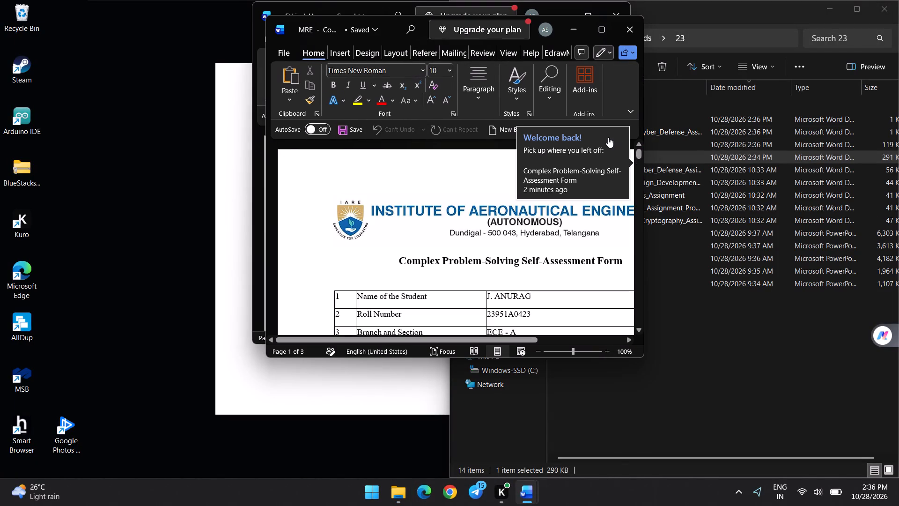
left_click(618, 8)
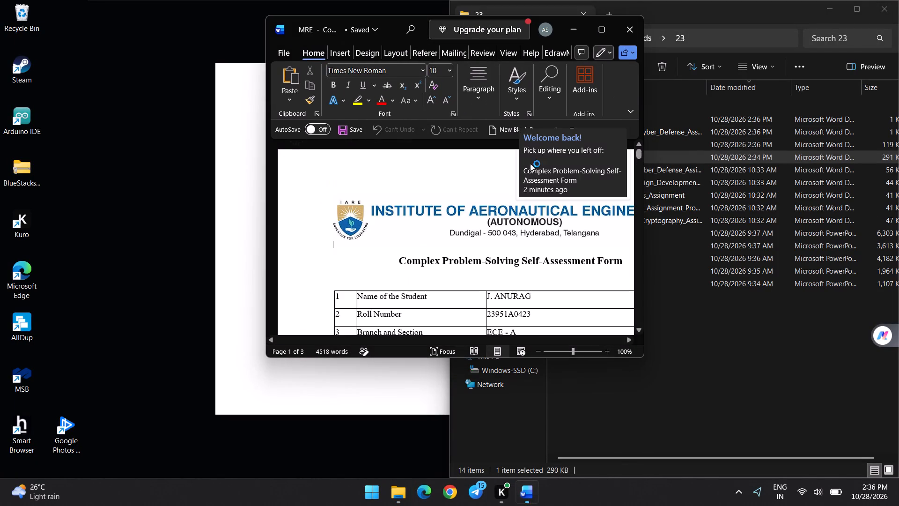
left_click(601, 29)
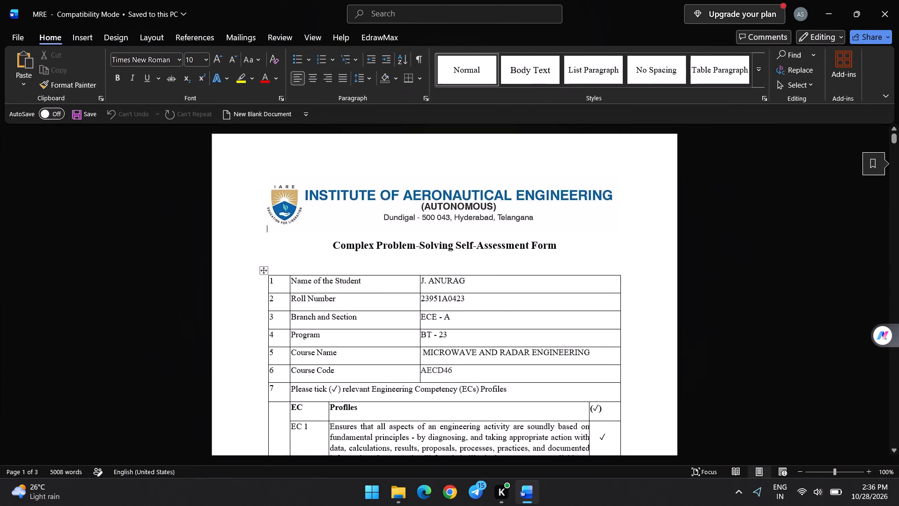
Insert blank lines above the References heading at the end of the MRE report so it starts at the top of a new page.
scroll(496, 343, "down", 5)
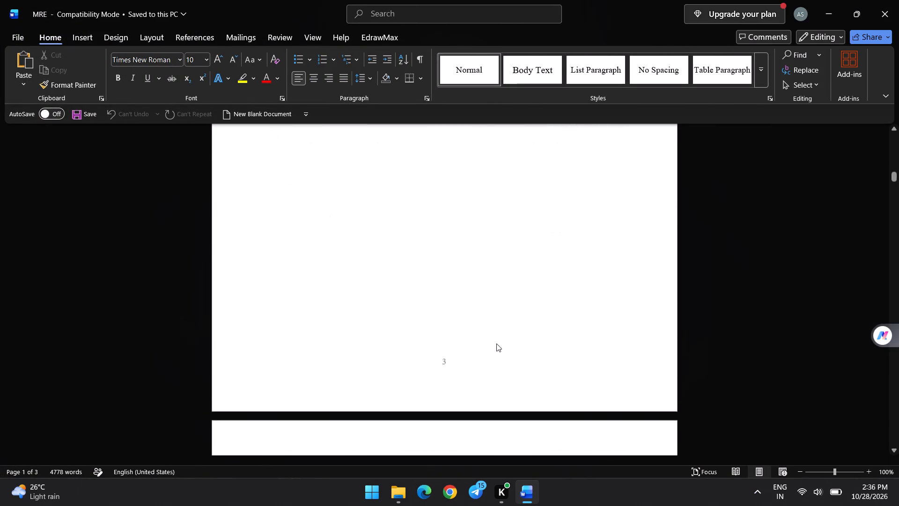
scroll(496, 343, "down", 5)
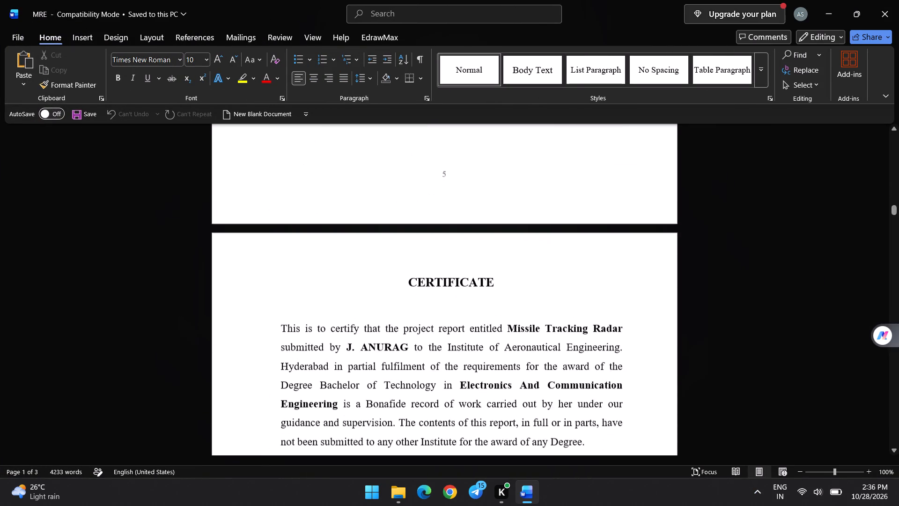
scroll(496, 343, "down", 4)
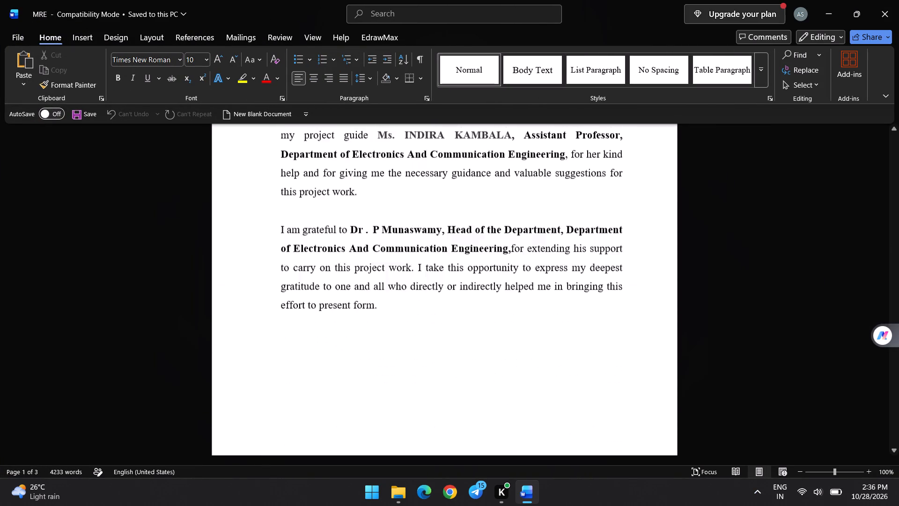
scroll(496, 343, "down", 2)
scroll(496, 343, "down", 20)
scroll(496, 343, "down", 5)
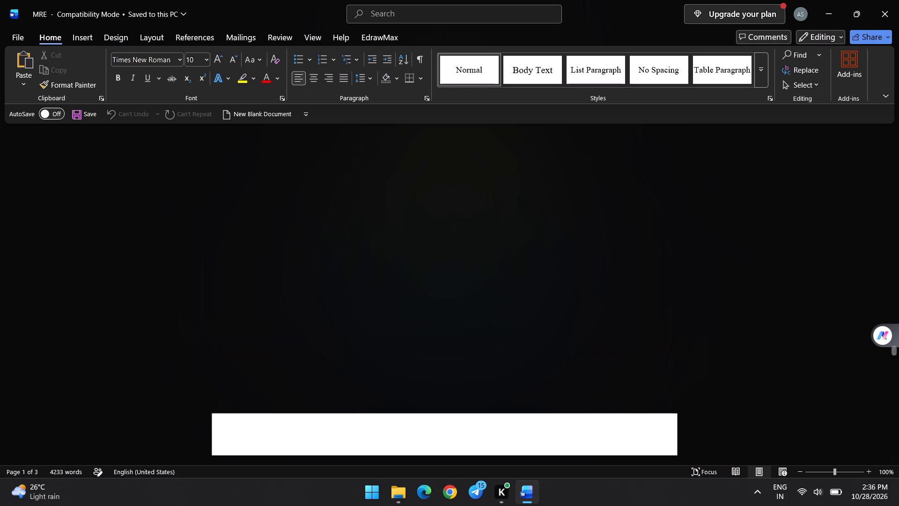
scroll(496, 343, "down", 7)
scroll(496, 343, "up", 2)
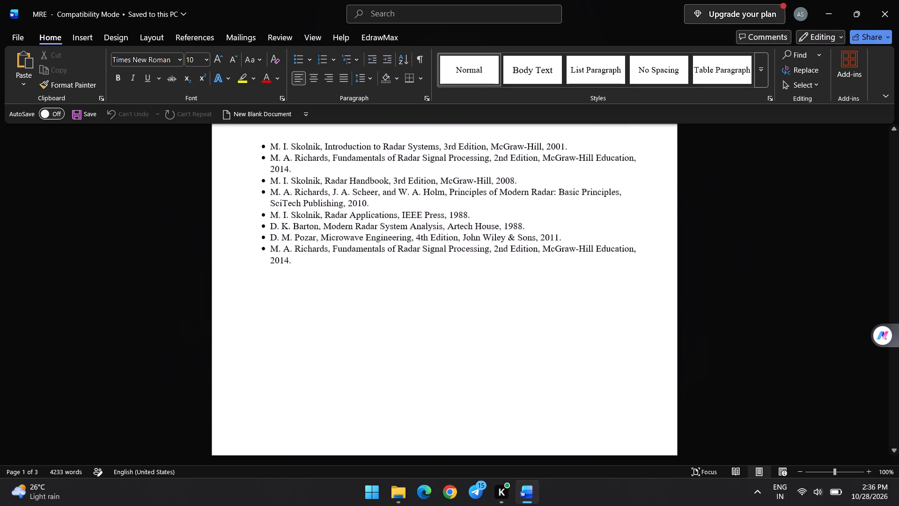
scroll(496, 343, "up", 1)
left_click(289, 207)
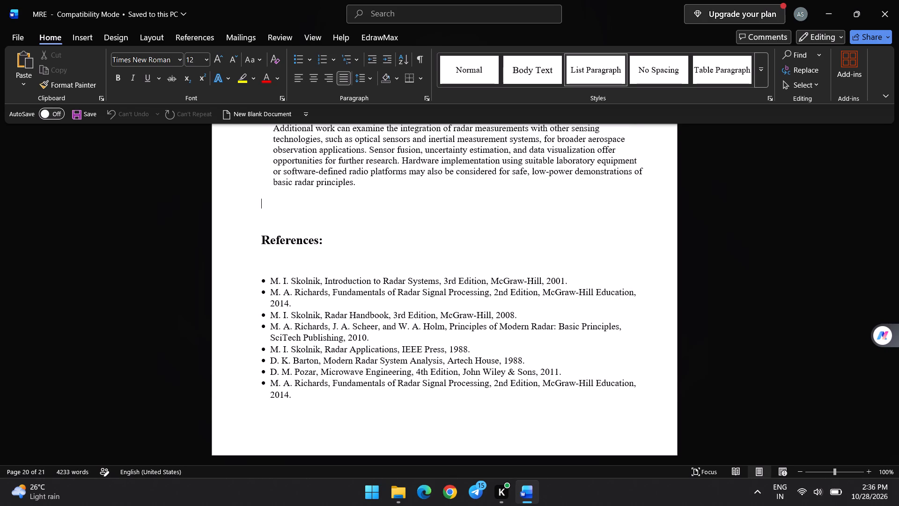
key("Return")
key("Return")
key("Return")
key("Return")
key("Return")
key("Return")
key("Return")
key("Return")
key("Return")
key("Return")
key("Return")
key("Return")
key("Return")
key("Return")
key("Return")
key("Return")
key("Return")
key("Return")
key("Return")
key("Return")
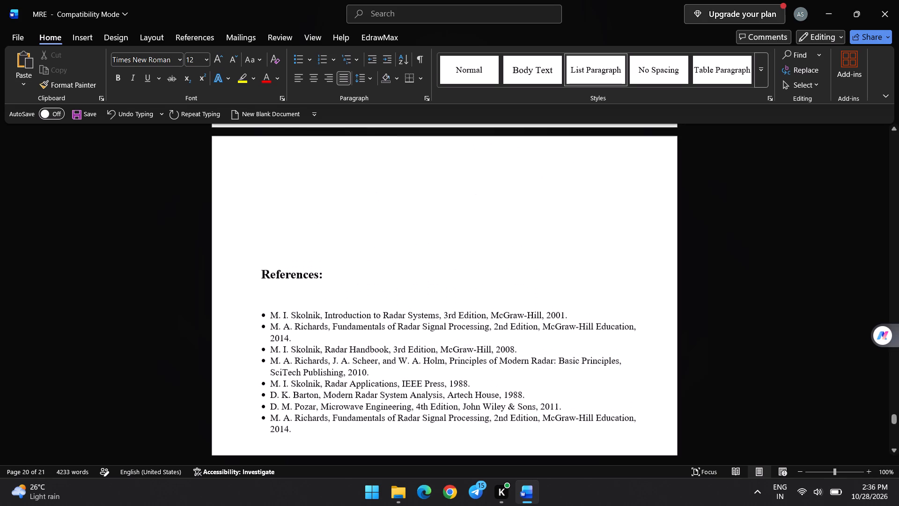
key("BackSpace")
key("BackSpace")
key("BackSpace")
key("BackSpace")
key("BackSpace")
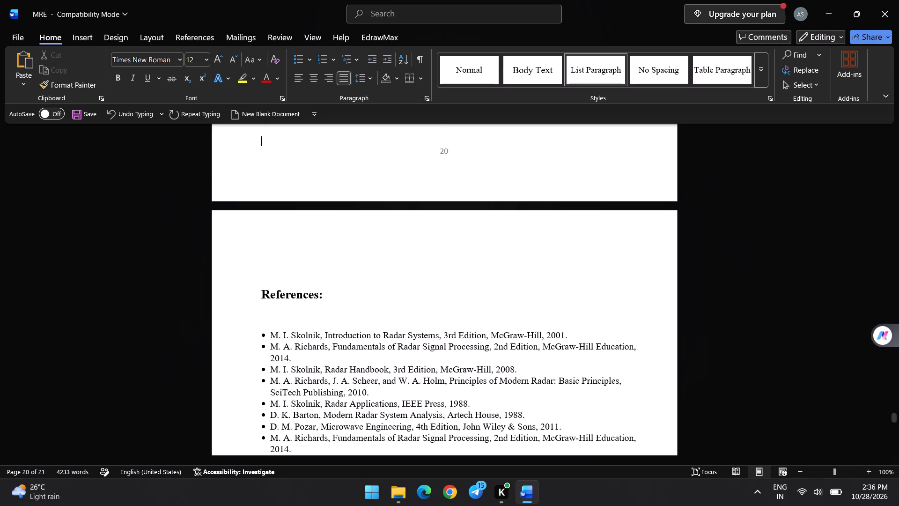
key("BackSpace")
key("BackSpace")
key("BackSpace")
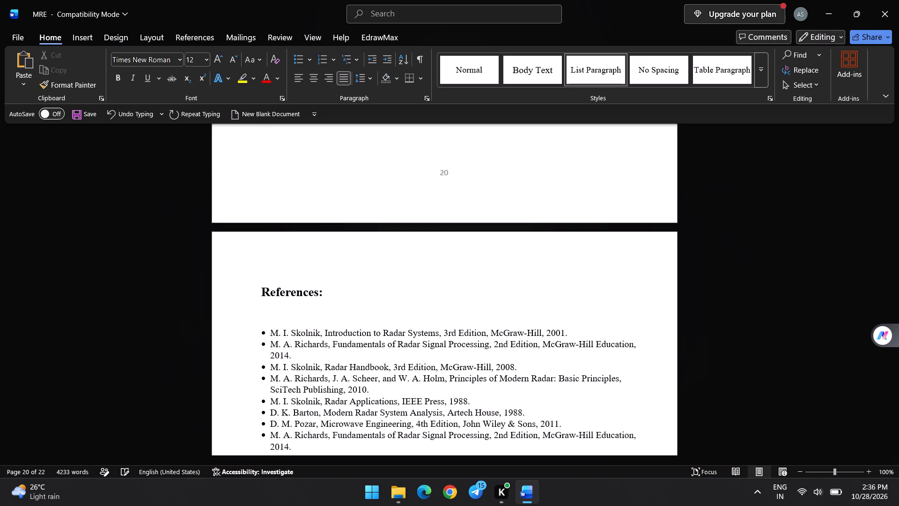
key("BackSpace")
key("Return")
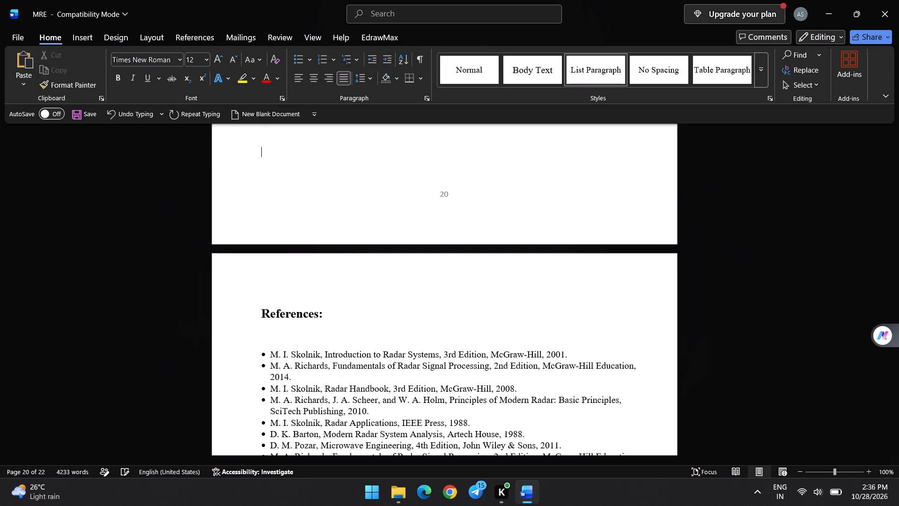
Save and close the MRE document.
key("ctrl+s")
left_click(882, 10)
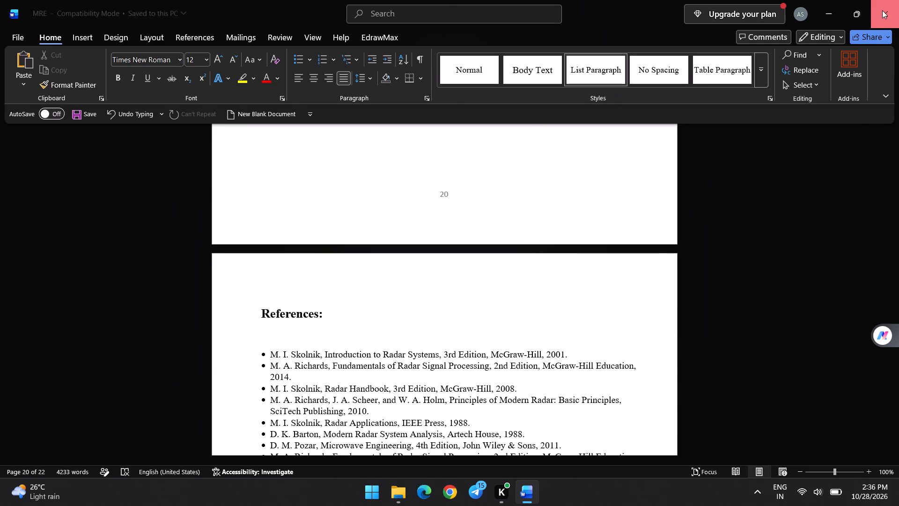
Go back to Downloads in File Explorer and open the MRE Word document from the 60 folder.
left_click(631, 328)
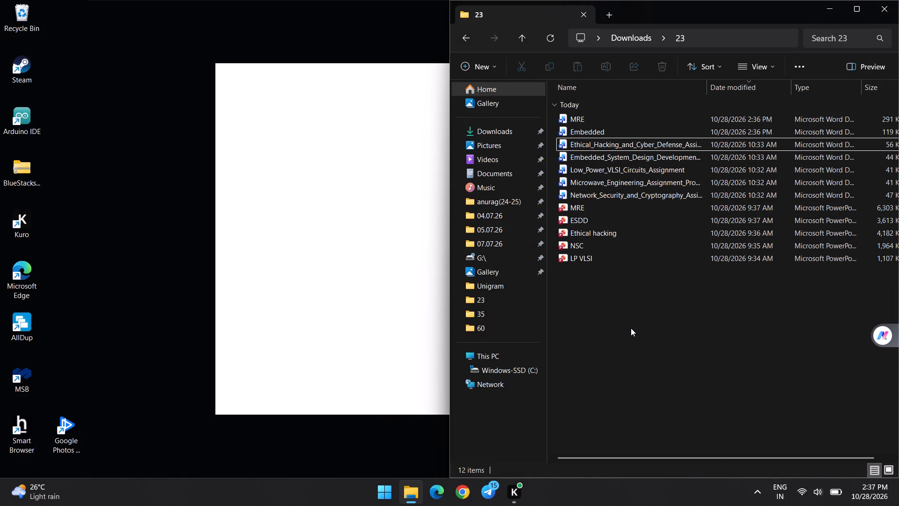
left_click(462, 40)
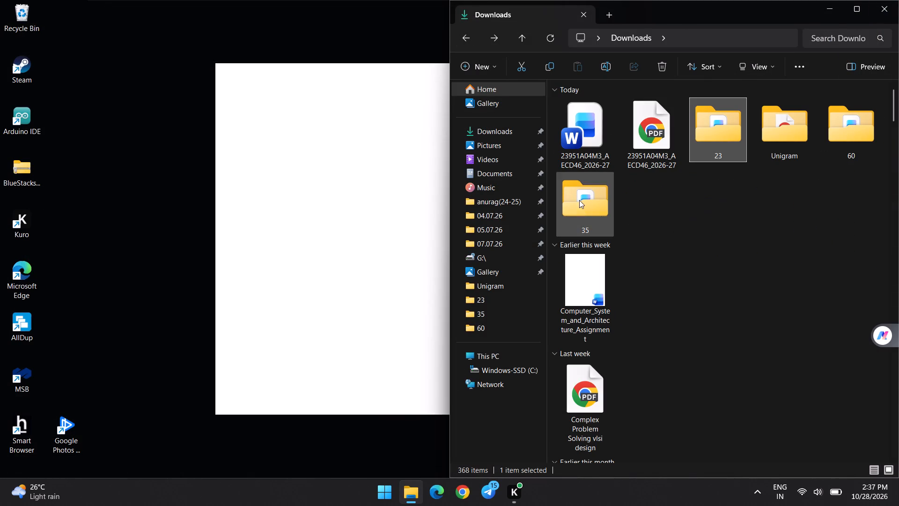
double_click(826, 140)
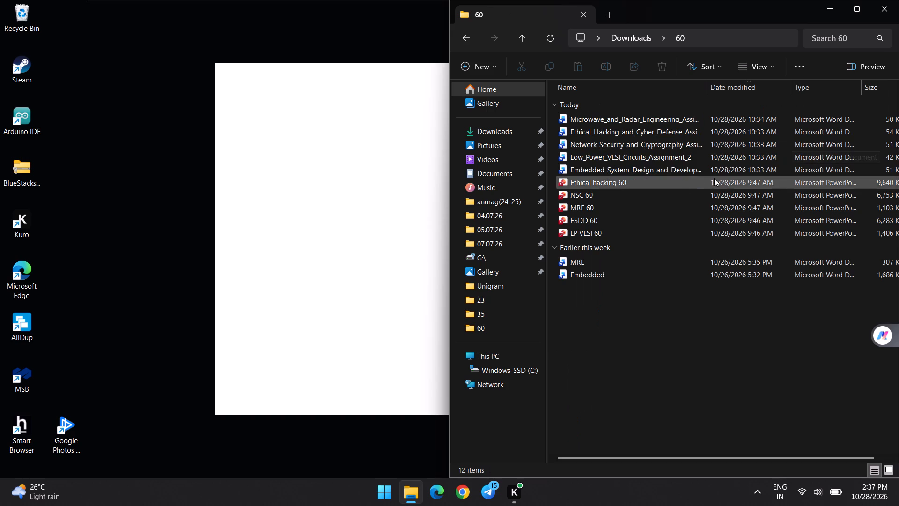
double_click(637, 262)
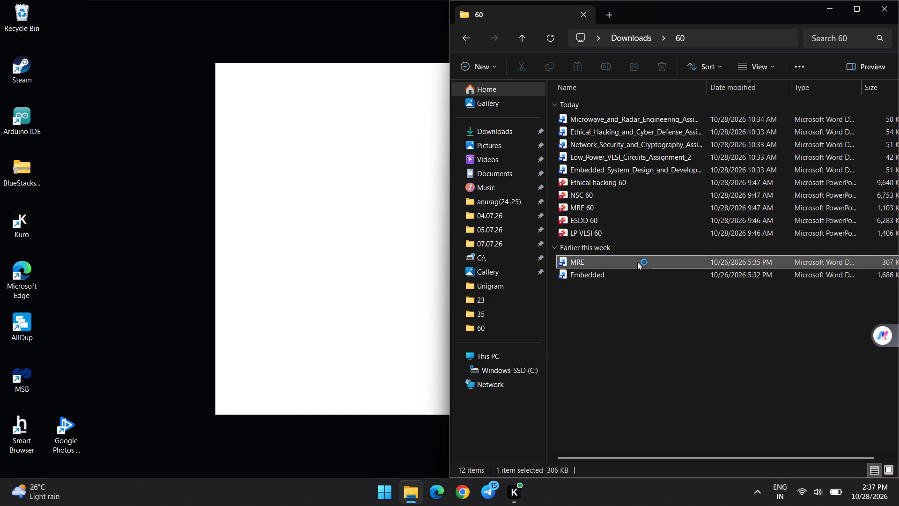
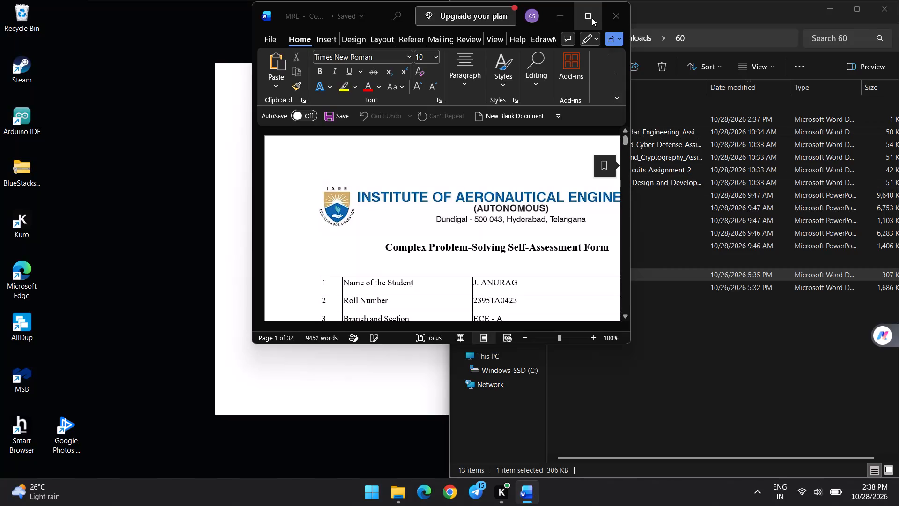
Bring the 60 folder's MRE document to the front and maximize its window.
left_click(592, 18)
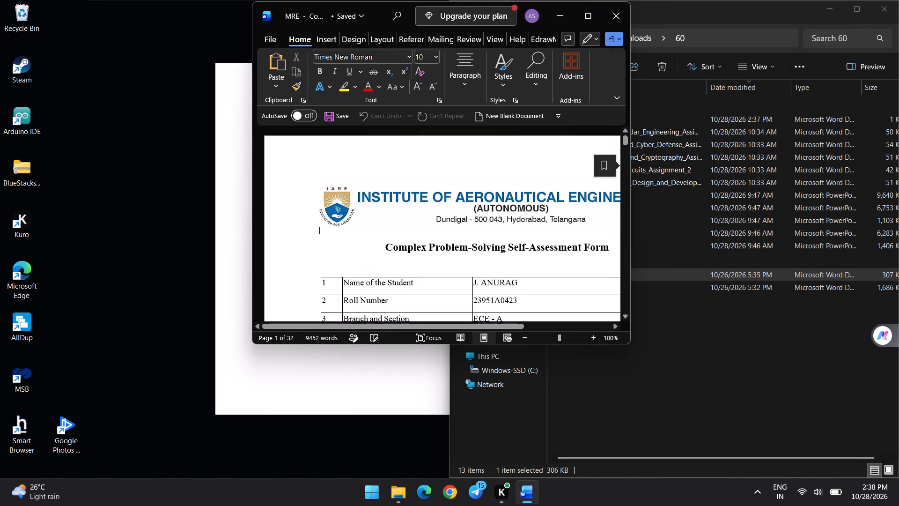
left_click(648, 378)
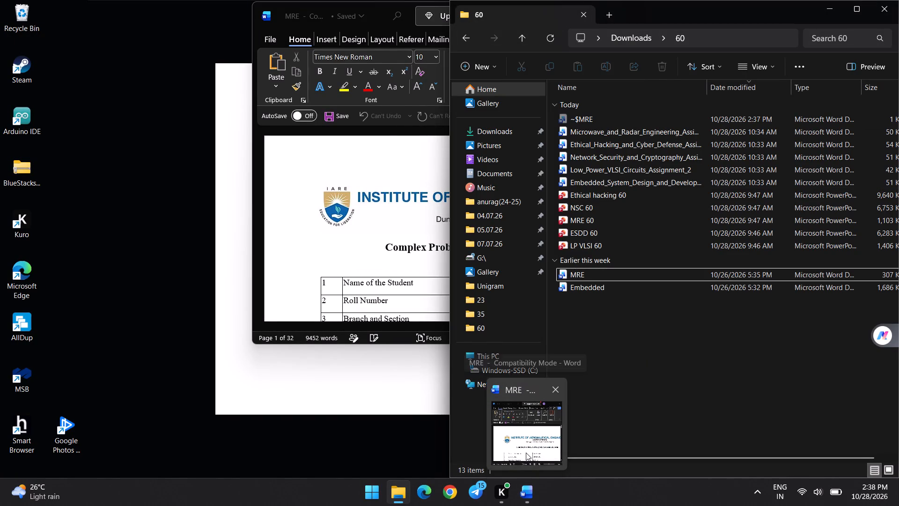
left_click(526, 453)
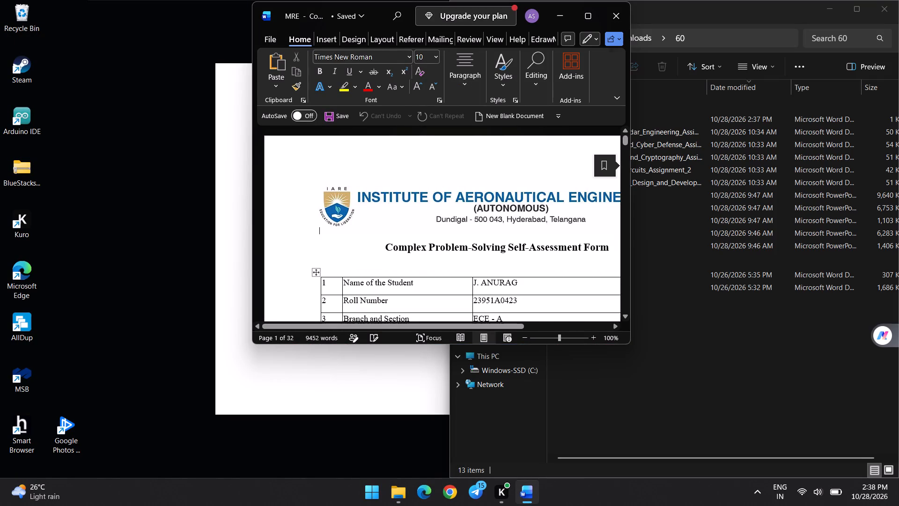
left_click(587, 12)
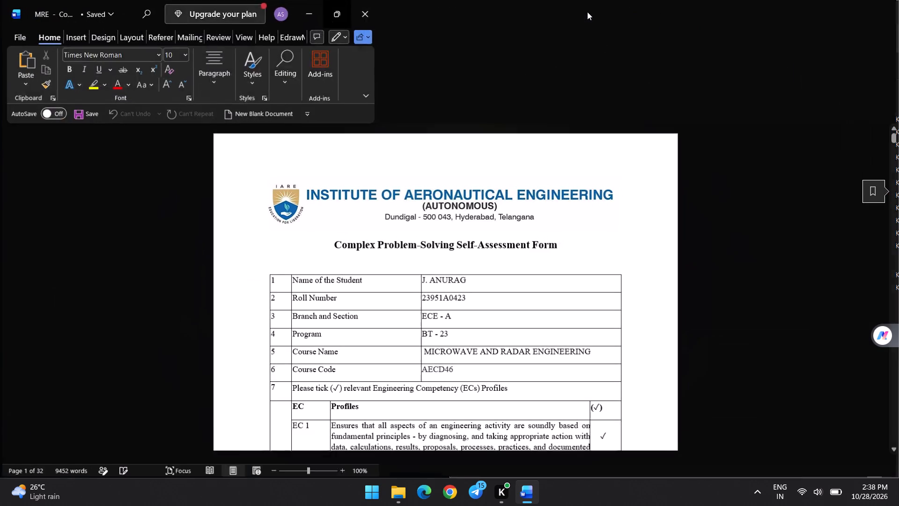
left_click(180, 13)
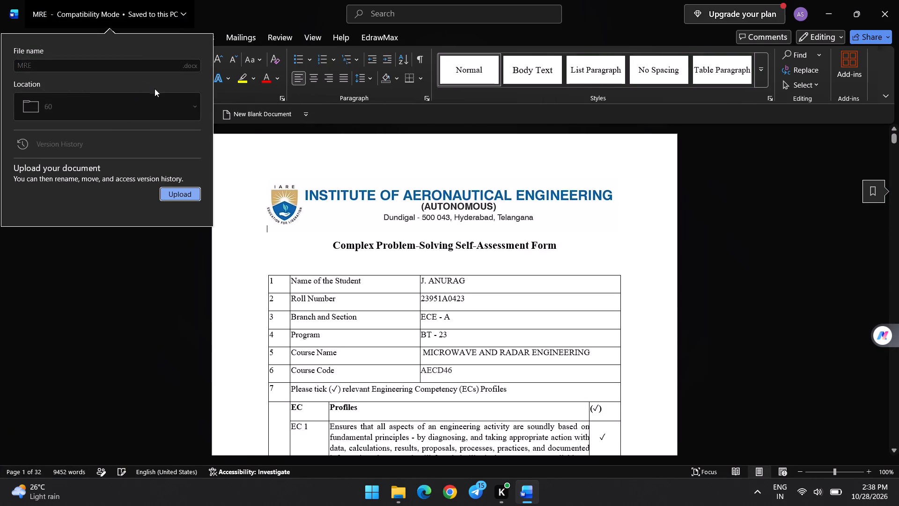
left_click(462, 283)
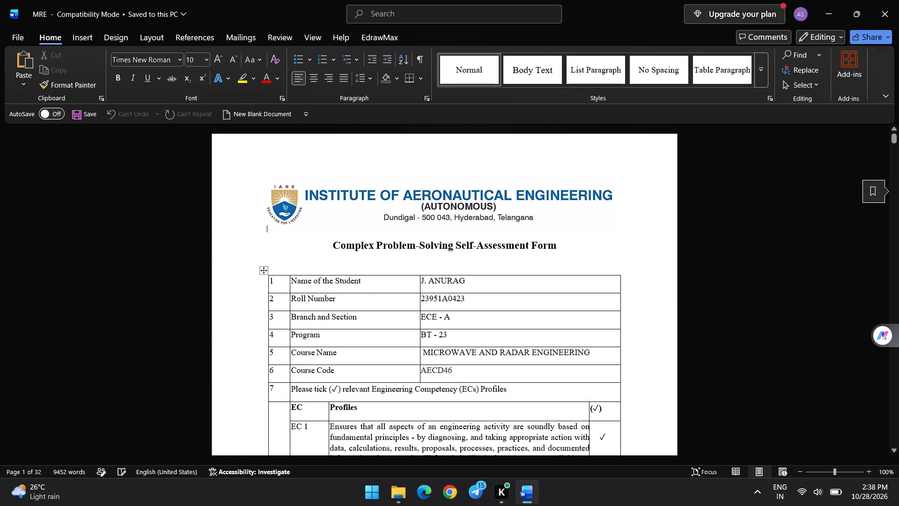
Change the roll number's last two digits to 60 and the branch and section to ECE - C in the form.
left_click(462, 299)
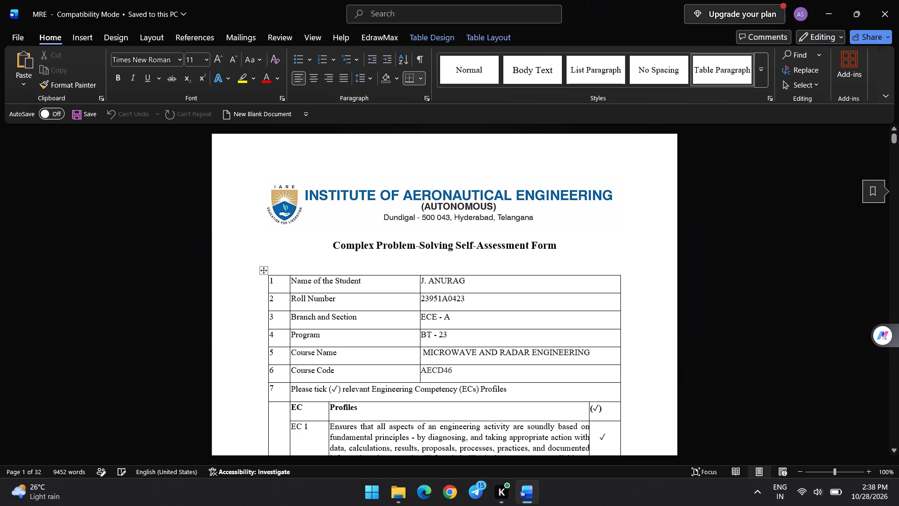
key("Delete")
key("BackSpace")
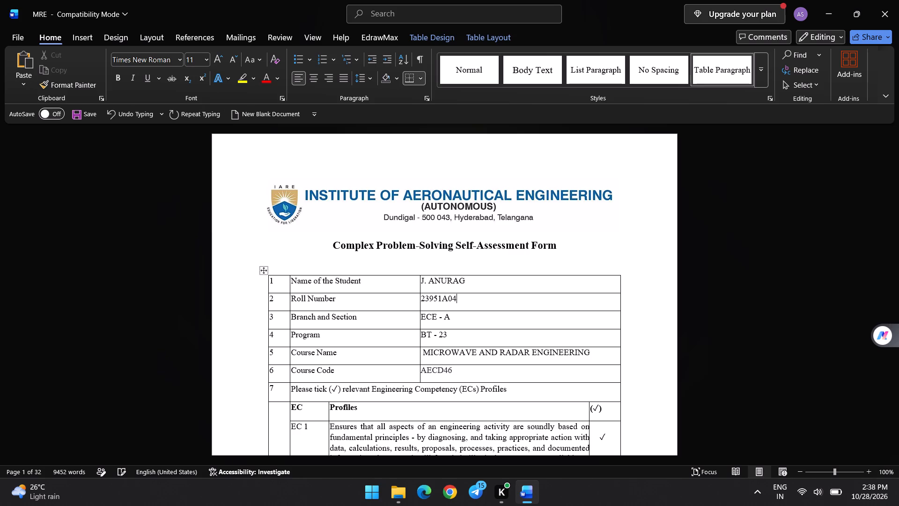
type("60")
key("Down")
key("BackSpace")
key("c")
Replace the student's first name in the Name of the Student row with this folder's student and save the document.
left_click_drag(466, 281, 431, 280)
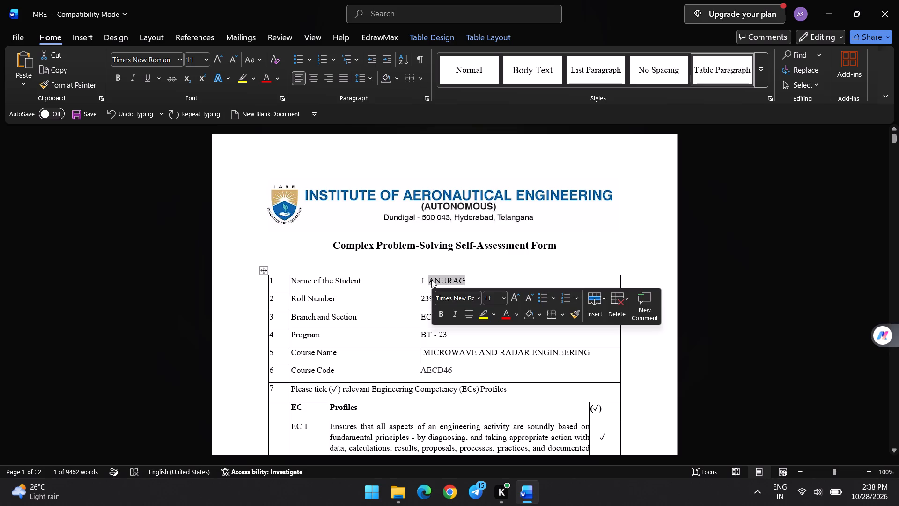
type("HARSH")
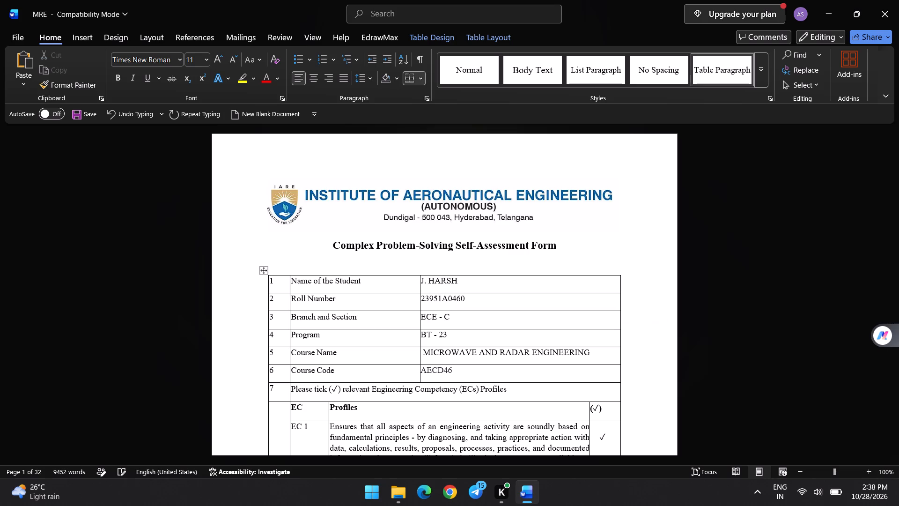
type("ITHA")
key("ctrl+s")
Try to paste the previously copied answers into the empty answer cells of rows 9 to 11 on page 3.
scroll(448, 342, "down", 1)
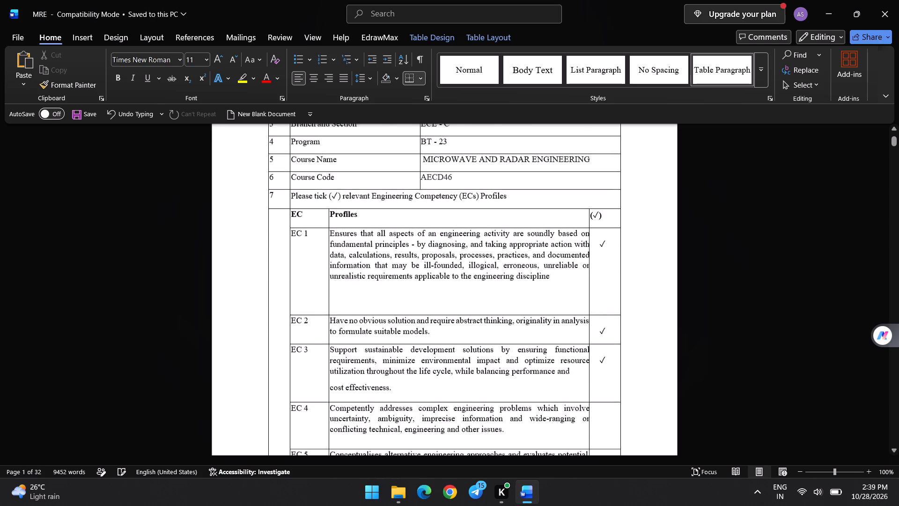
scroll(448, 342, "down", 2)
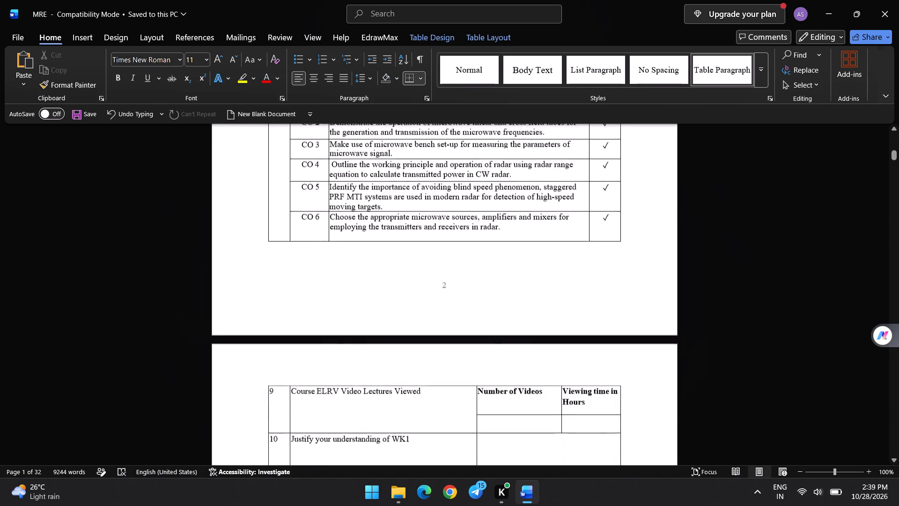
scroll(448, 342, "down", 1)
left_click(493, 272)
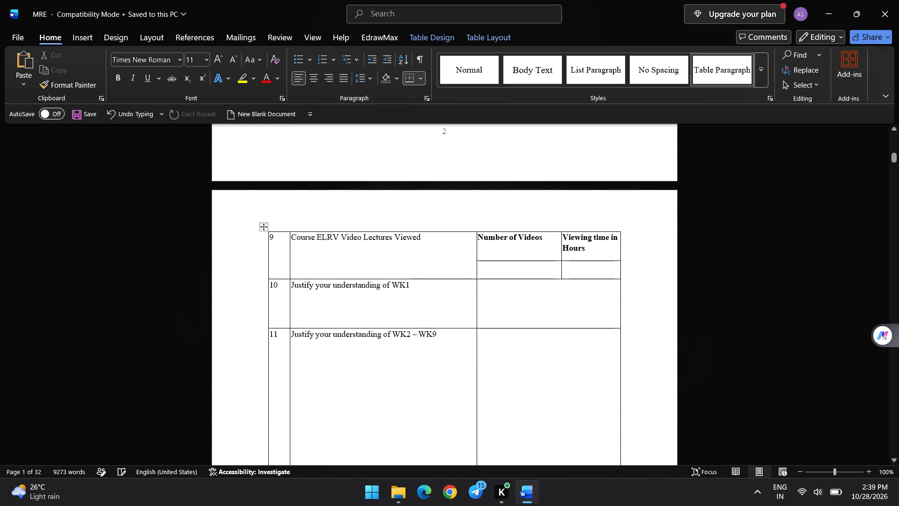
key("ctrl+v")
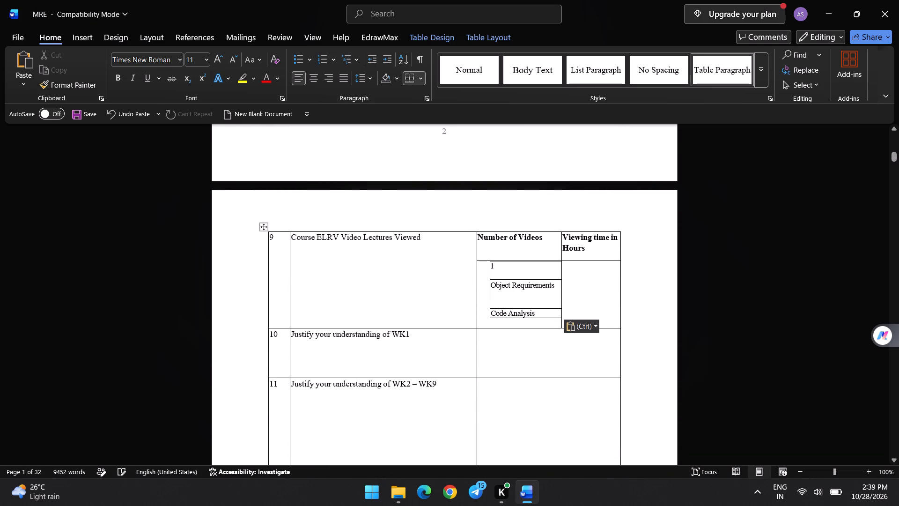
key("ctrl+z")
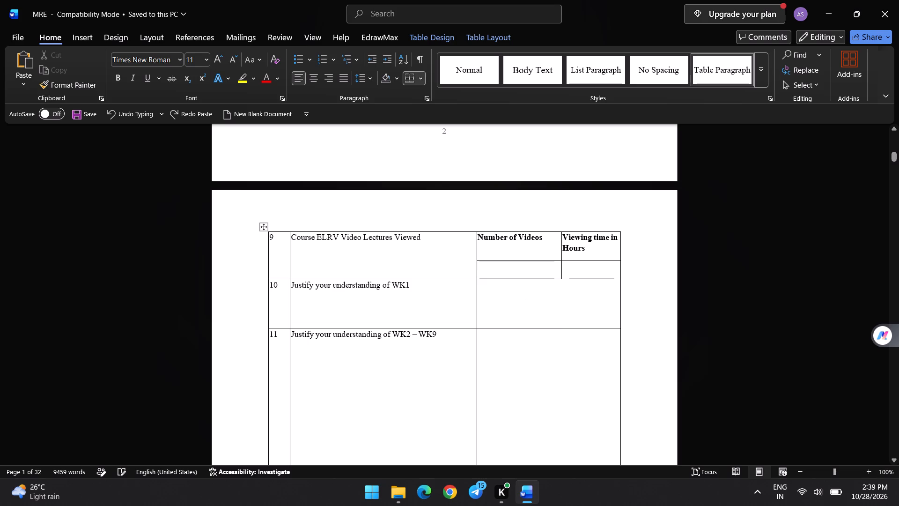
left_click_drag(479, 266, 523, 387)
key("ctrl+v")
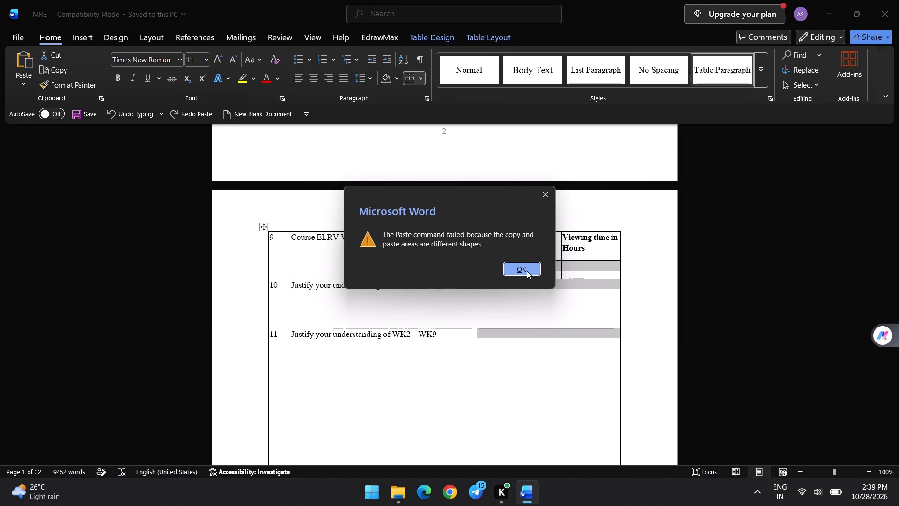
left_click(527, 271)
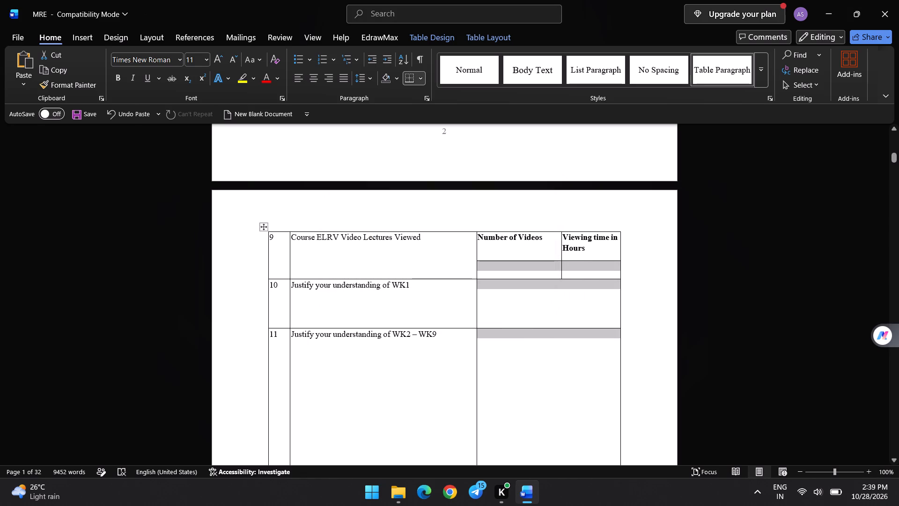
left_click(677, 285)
Reduce row 11 of the self-assessment table to a single line's height and shorten row 10.
scroll(677, 285, "down", 2)
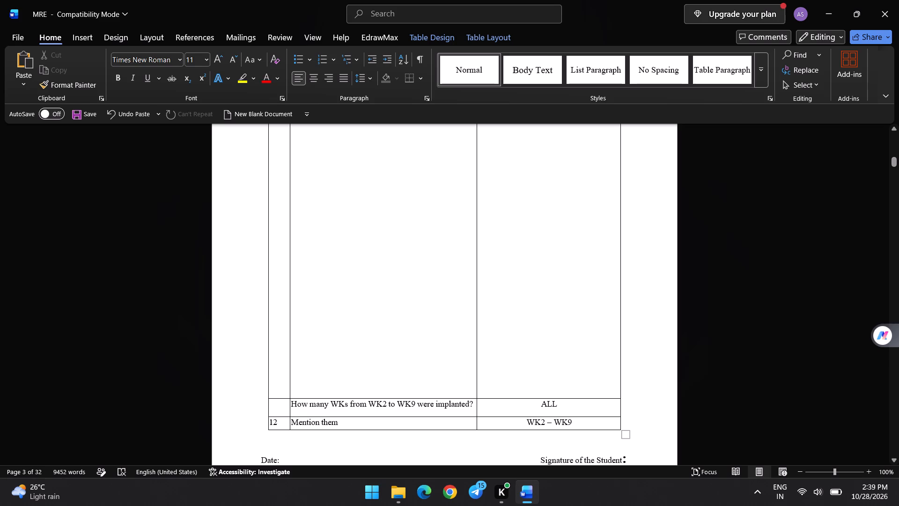
left_click_drag(485, 398, 504, 124)
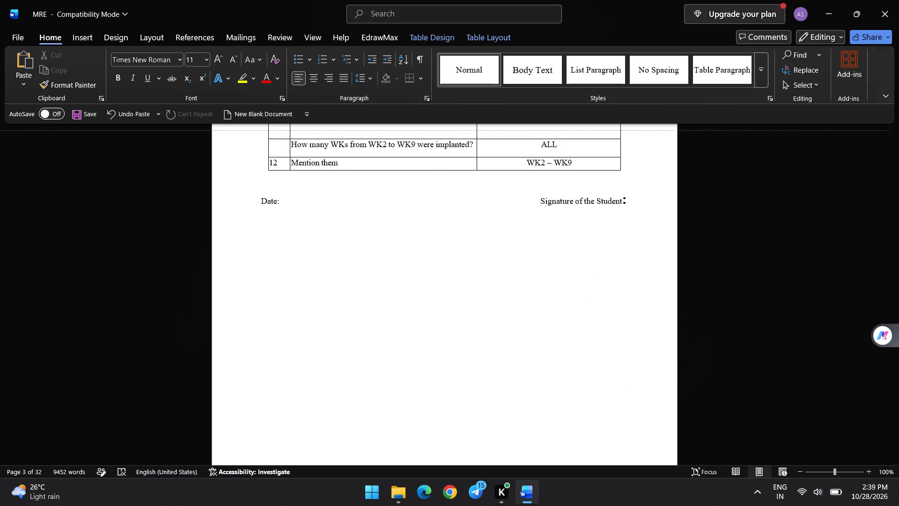
left_click_drag(504, 124, 500, 267)
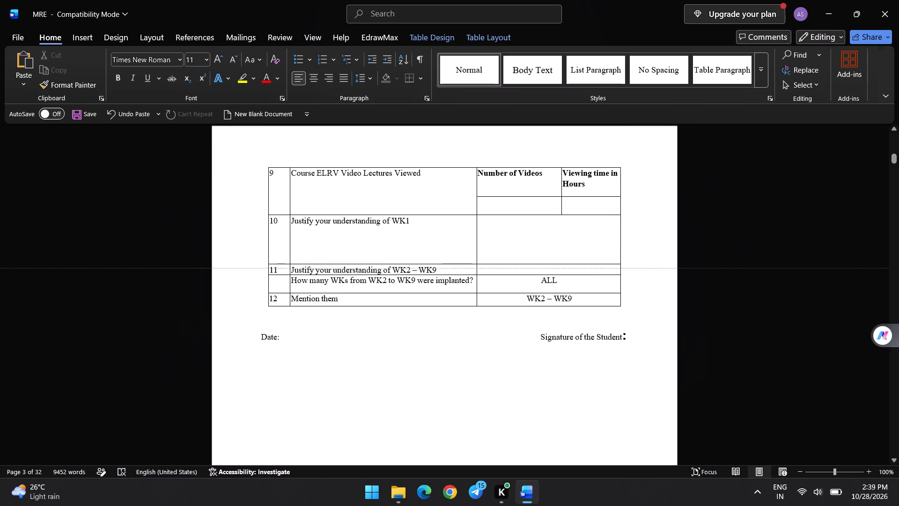
left_click_drag(500, 267, 498, 261)
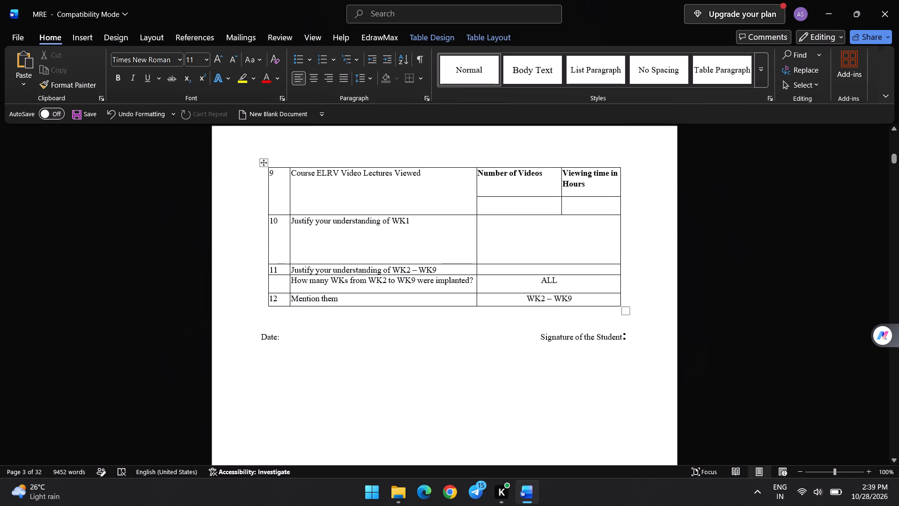
left_click_drag(511, 264, 511, 242)
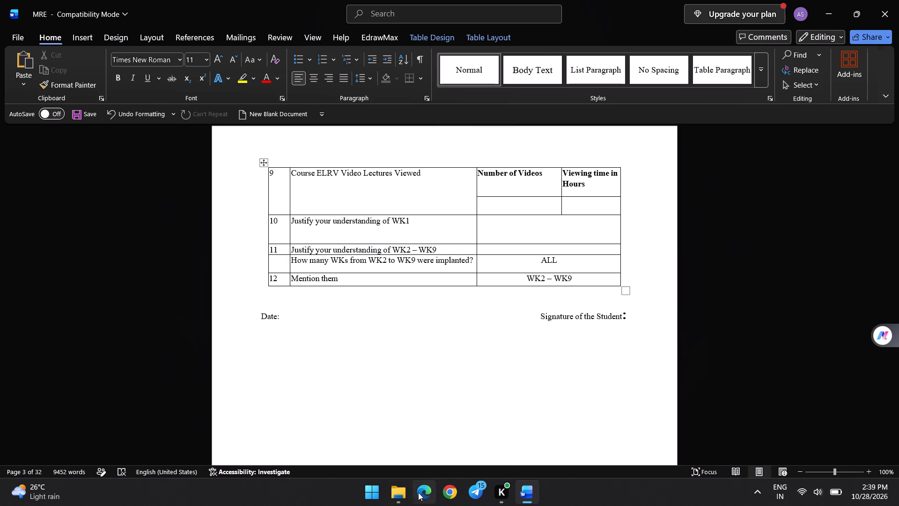
Switch to File Explorer and open the Embedded Word document from the 23 folder.
left_click(401, 492)
left_click(499, 303)
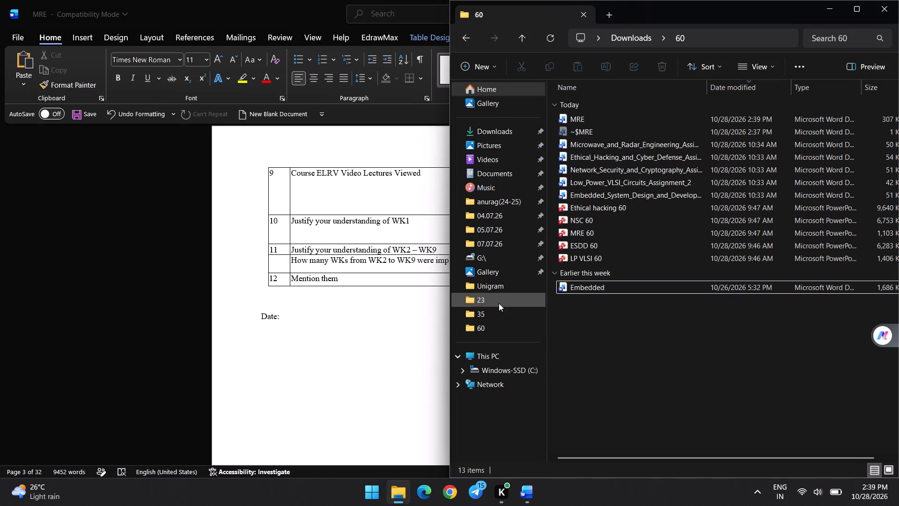
double_click(607, 130)
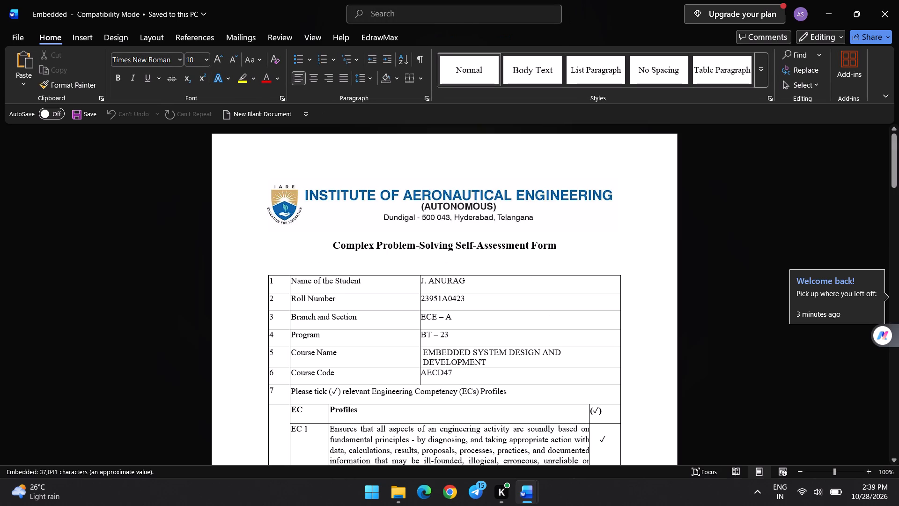
Copy the answers 1, 12 hours, Object Requirements and Code Analysis from Embedded's rows 9 to 11 into the matching MRE cells.
scroll(562, 212, "down", 4)
scroll(562, 212, "up", 1)
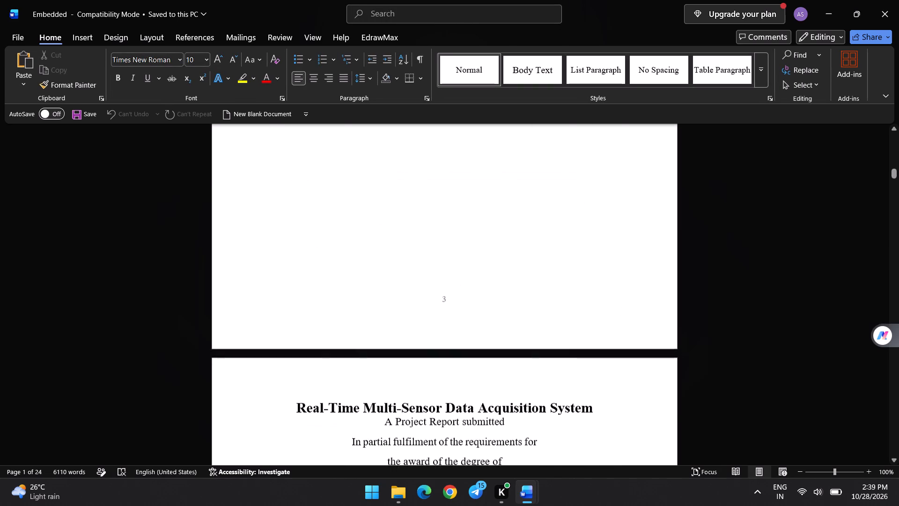
scroll(562, 212, "up", 2)
left_click_drag(483, 365, 570, 411)
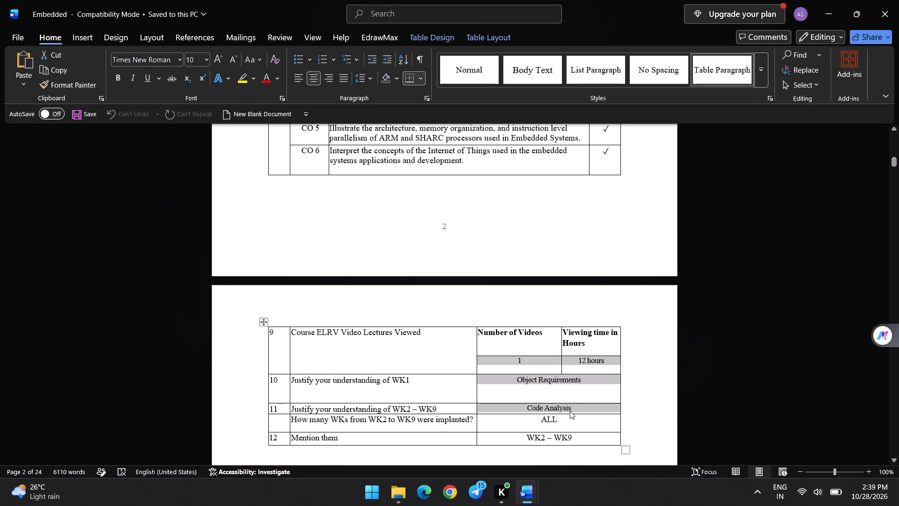
key("ctrl+c")
left_click(472, 437)
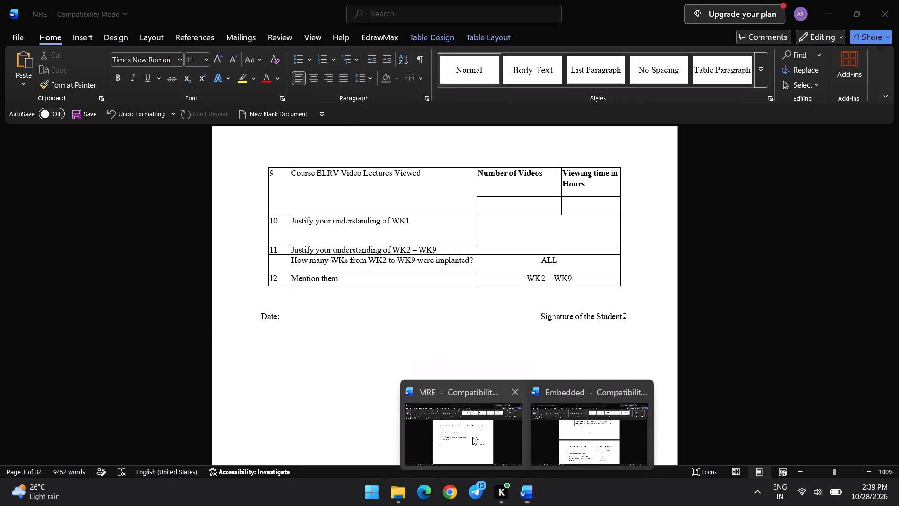
left_click_drag(494, 206, 539, 248)
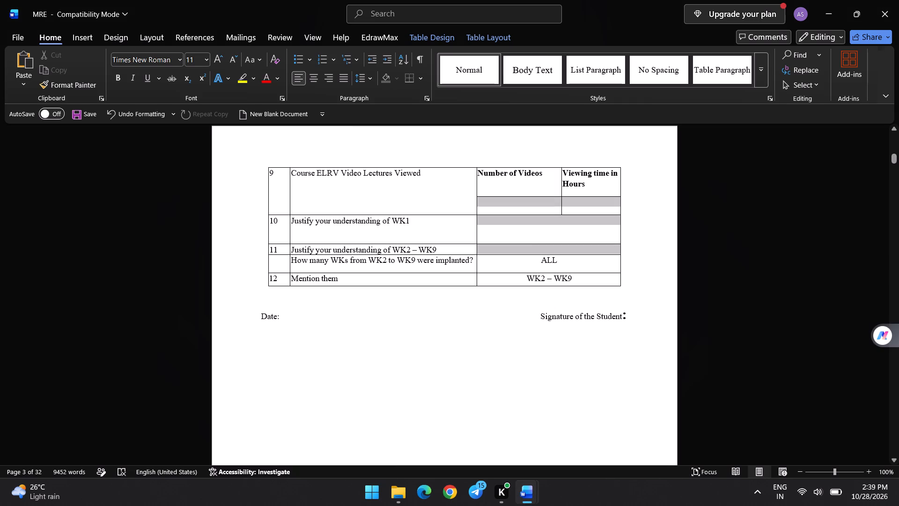
left_click_drag(539, 248, 540, 248)
key("ctrl+v")
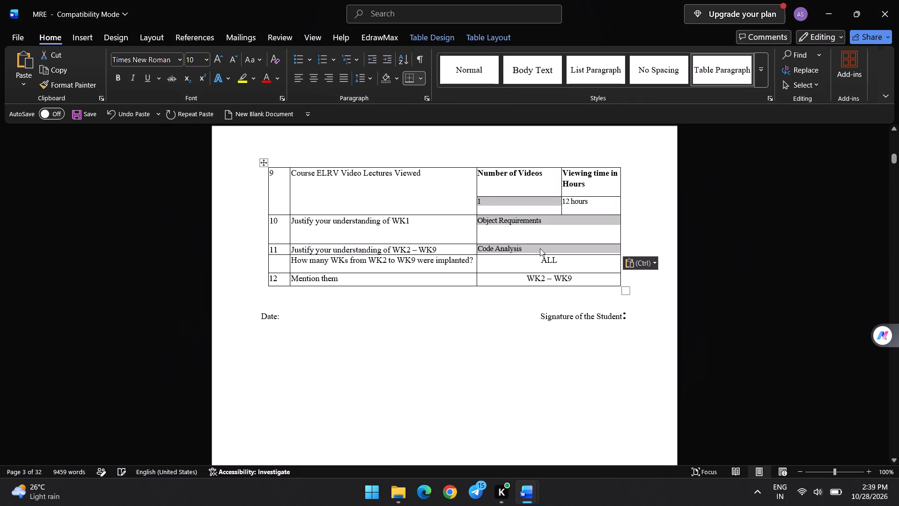
Center the pasted 1, Object Requirements and Code Analysis entries in their cells and save the MRE document.
left_click(315, 77)
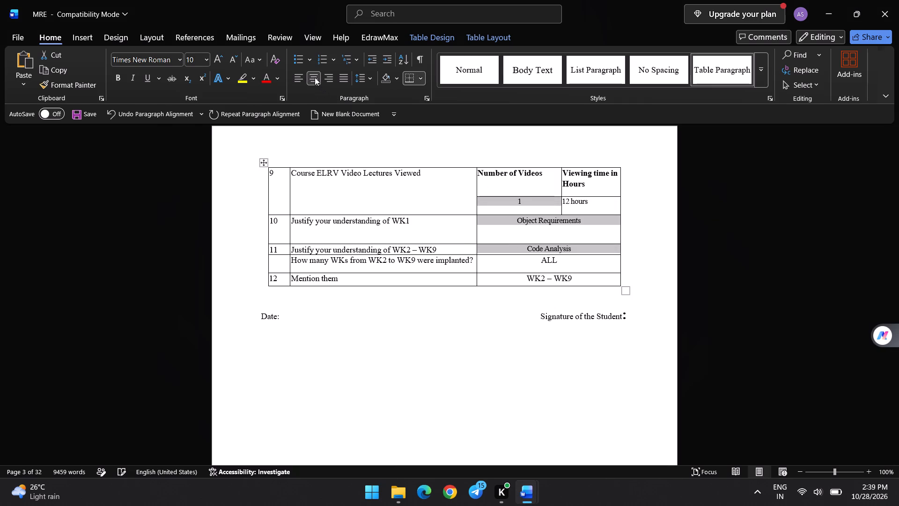
key("ctrl+s")
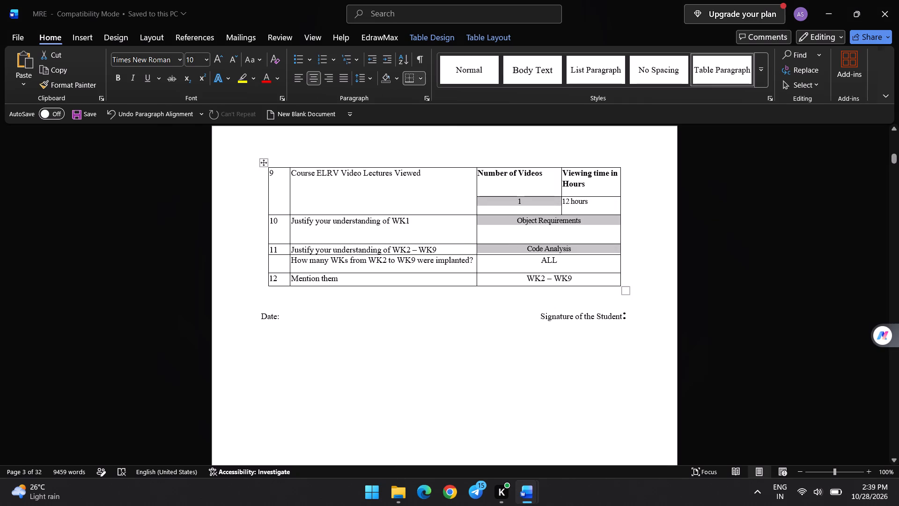
Center the 12 hours entry under Viewing time in Hours in row 9 and save the MRE document.
left_click(566, 201)
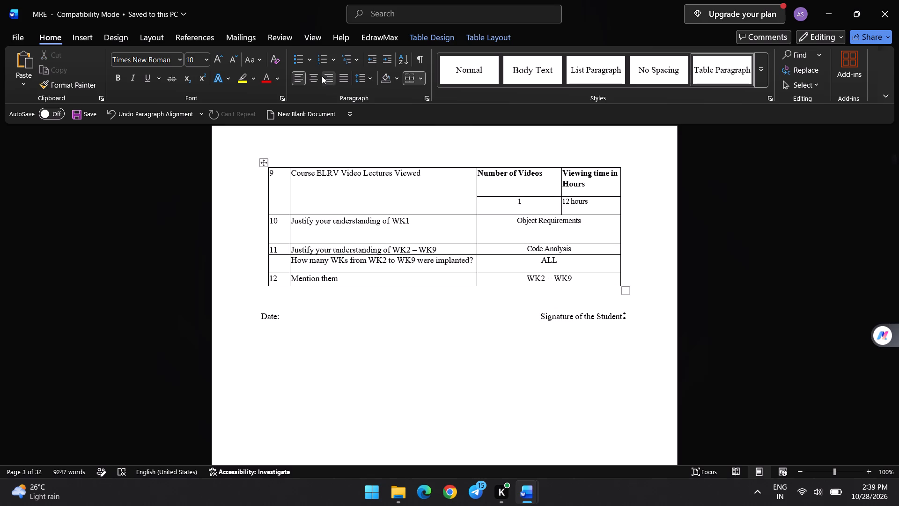
left_click(317, 76)
key("ctrl+s")
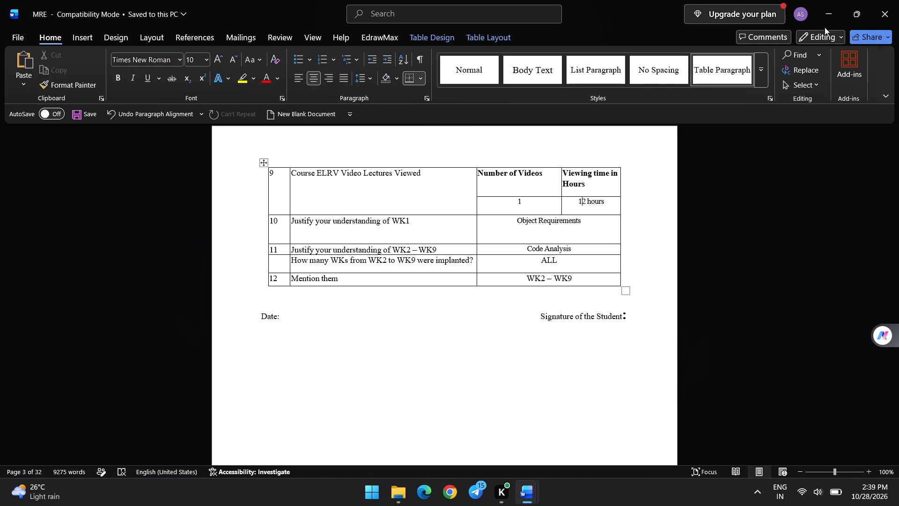
Minimize the MRE document and close the Embedded document from the 23 folder.
left_click(832, 17)
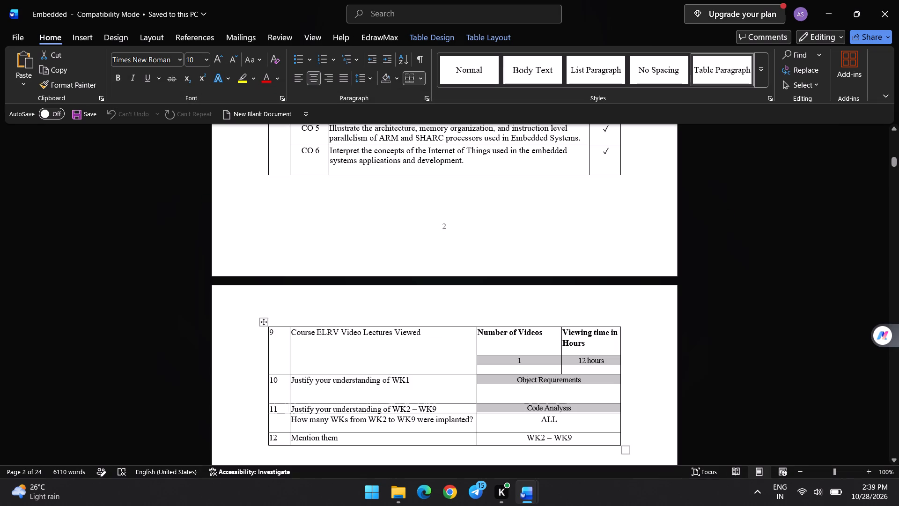
left_click(884, 16)
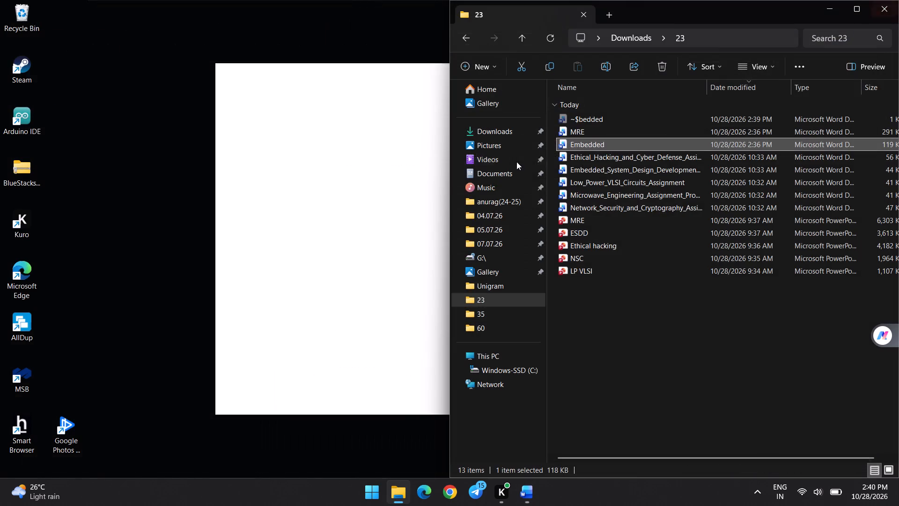
double_click(597, 131)
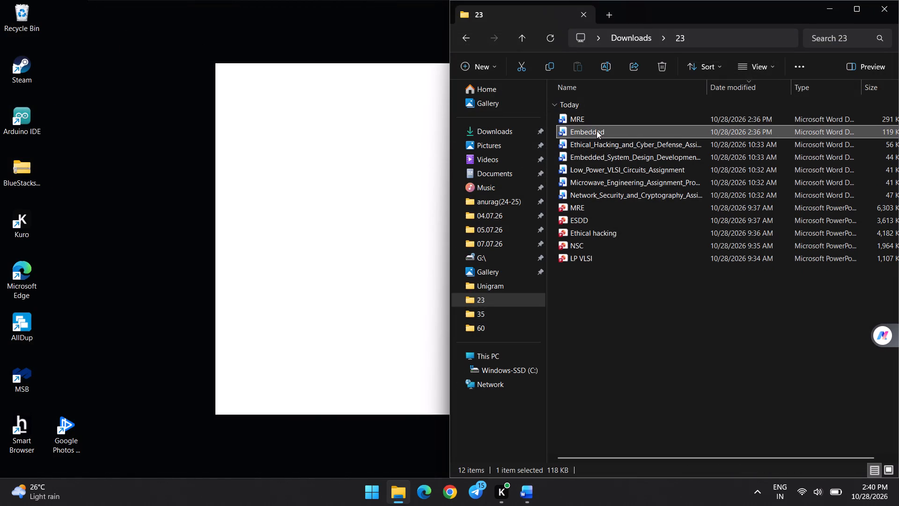
left_click(880, 9)
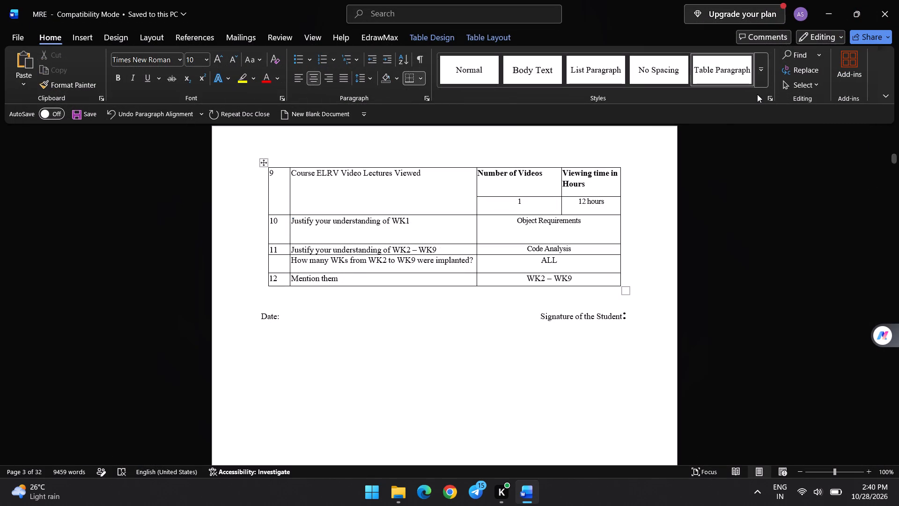
Check the student details at the start of MRE and open the Embedded Word document from the 60 folder.
scroll(586, 256, "up", 7)
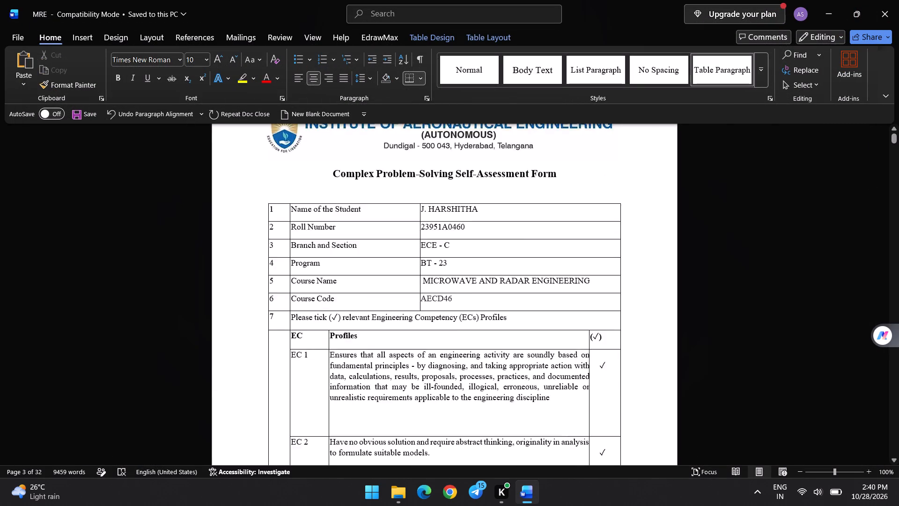
scroll(586, 256, "up", 9)
left_click(824, 13)
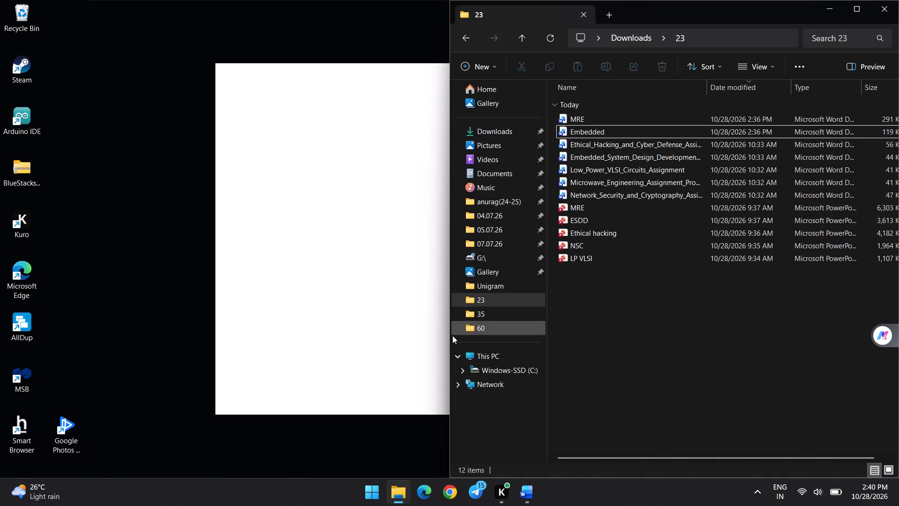
left_click(481, 320)
left_click(482, 323)
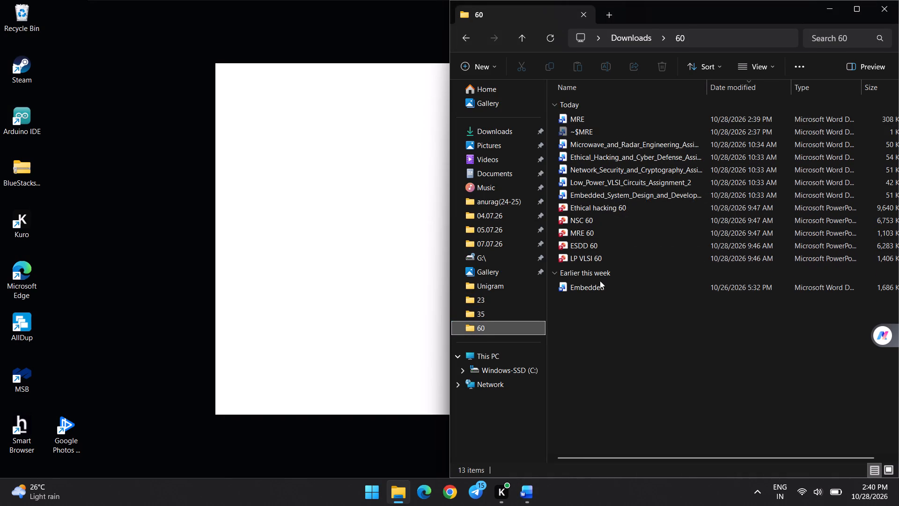
double_click(600, 284)
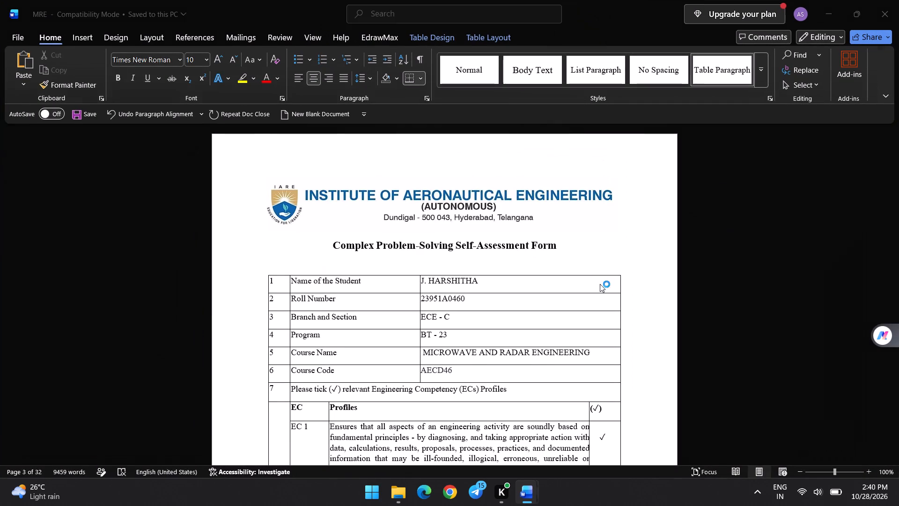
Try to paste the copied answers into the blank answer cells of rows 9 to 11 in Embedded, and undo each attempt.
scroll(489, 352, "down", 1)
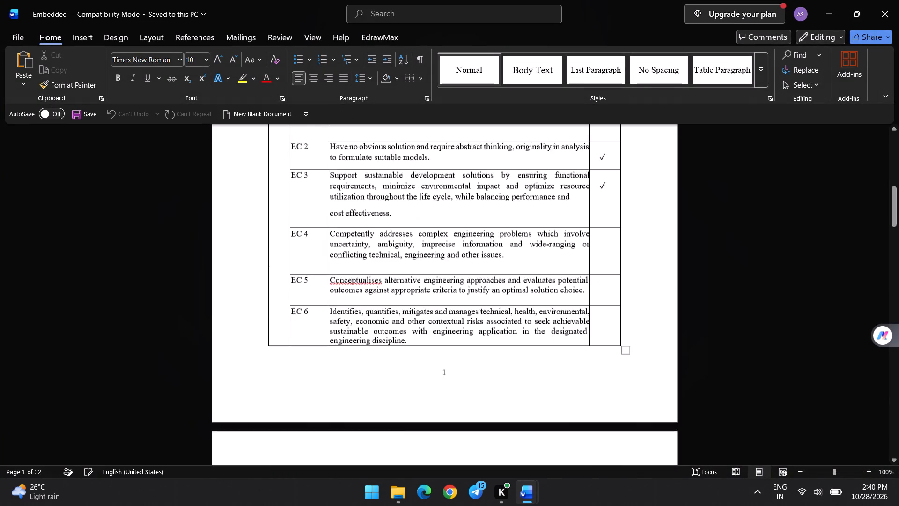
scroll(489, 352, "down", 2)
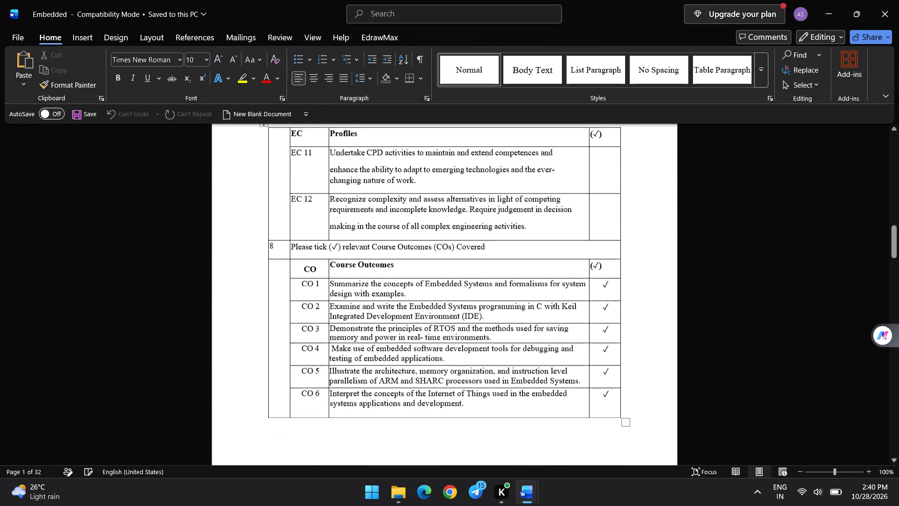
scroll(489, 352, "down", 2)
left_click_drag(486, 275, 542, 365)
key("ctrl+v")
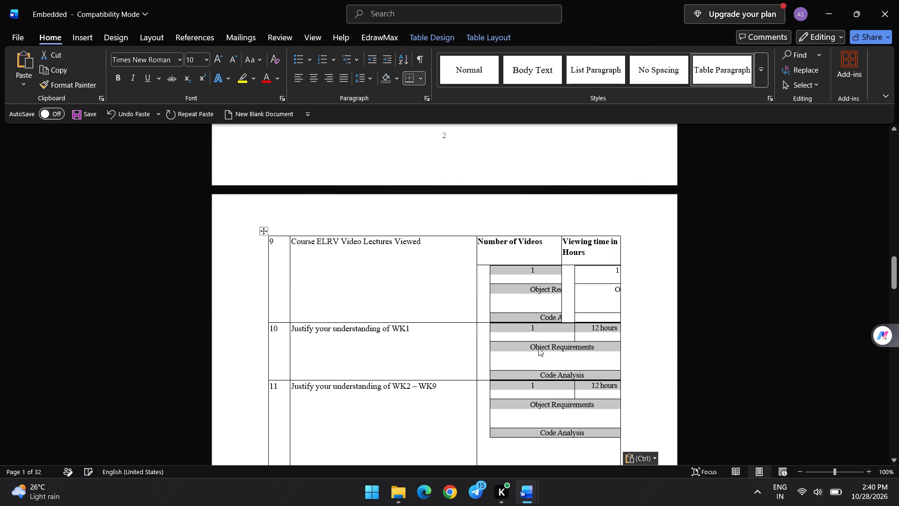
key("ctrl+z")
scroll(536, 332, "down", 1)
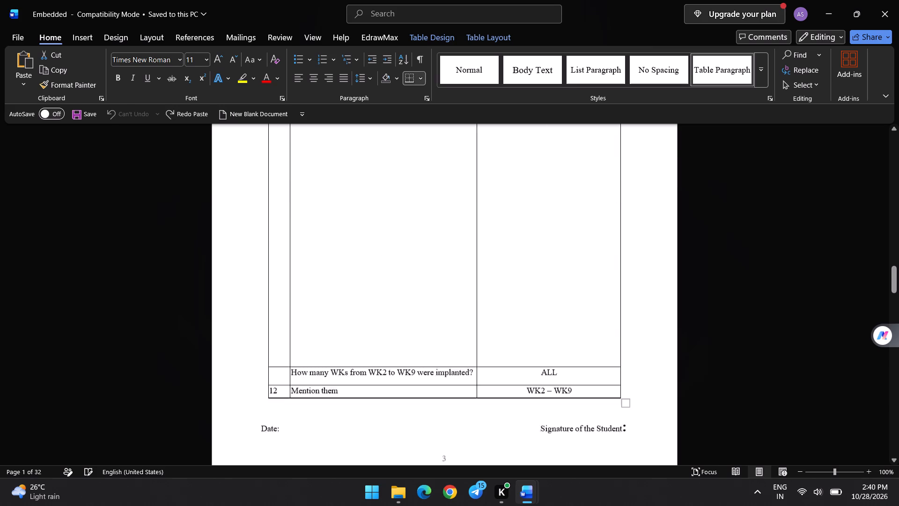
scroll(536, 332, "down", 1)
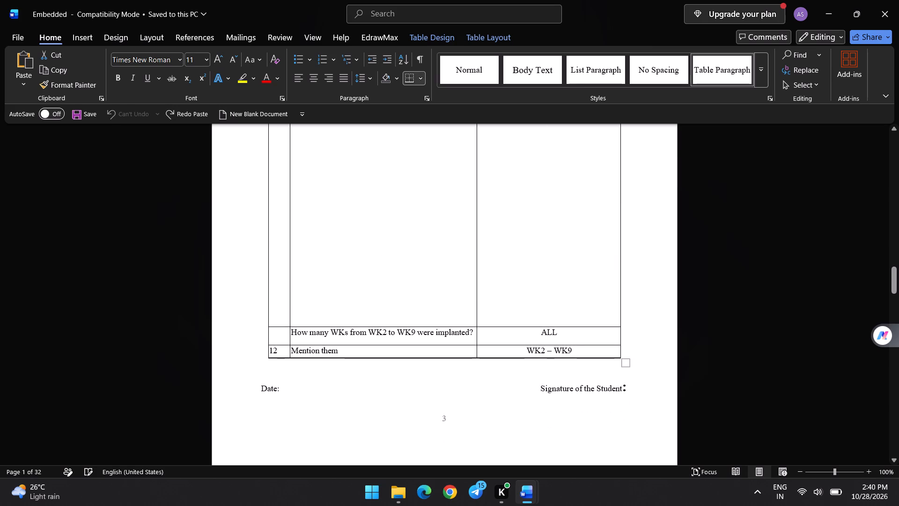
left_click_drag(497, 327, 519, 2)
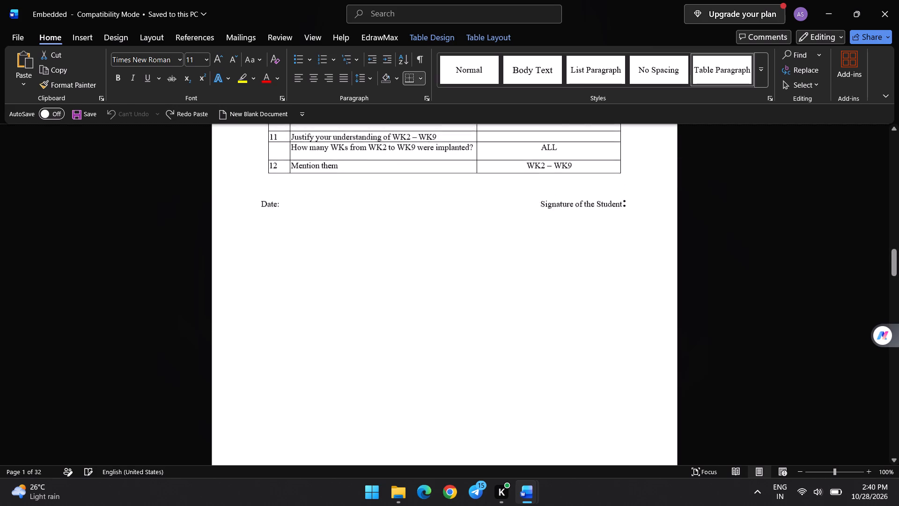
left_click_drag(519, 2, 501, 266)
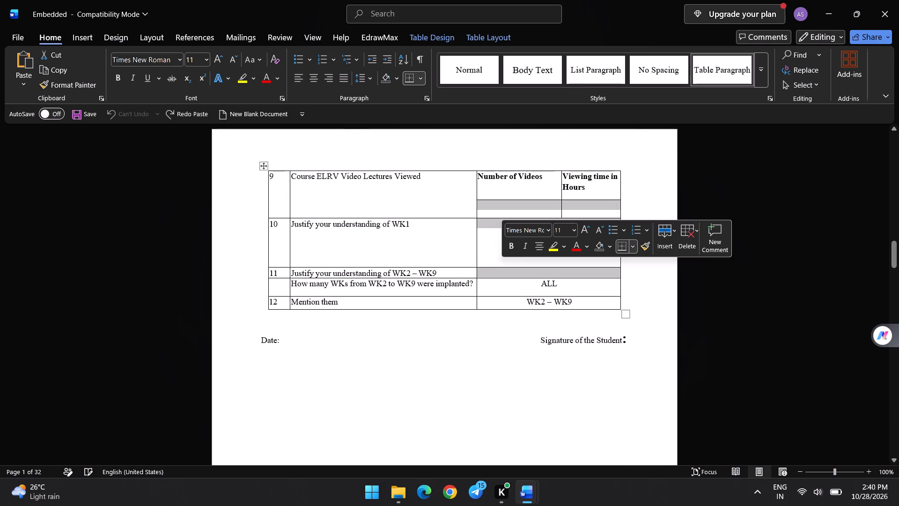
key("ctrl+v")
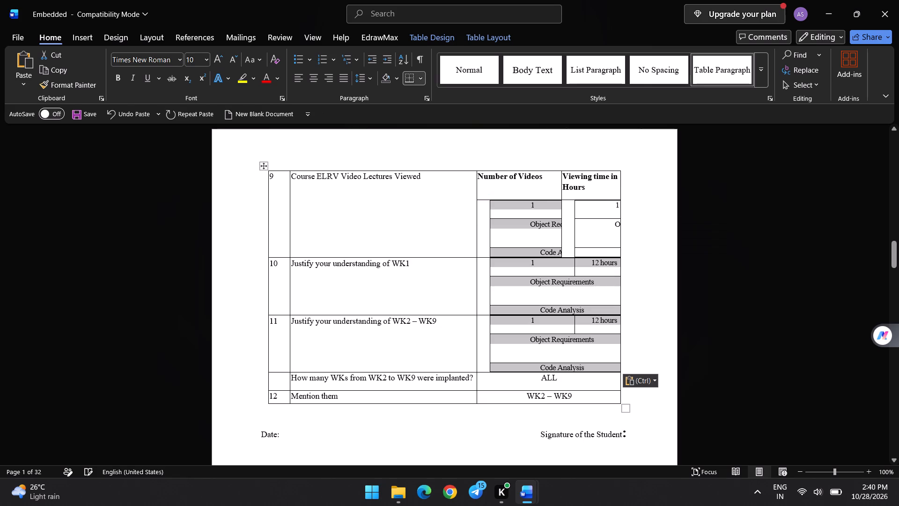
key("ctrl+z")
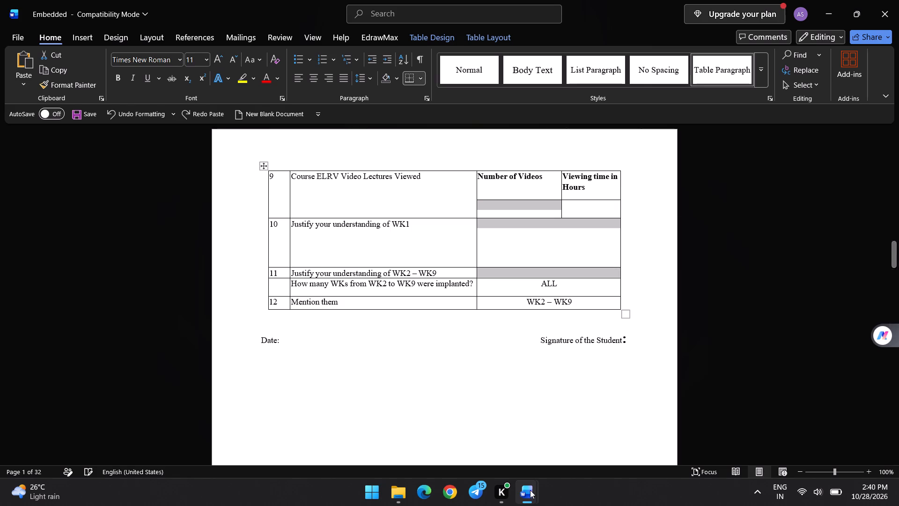
Copy the student name, roll number, branch and section, and program entries from MRE's rows 1 to 4 into Embedded's matching cells.
left_click(490, 449)
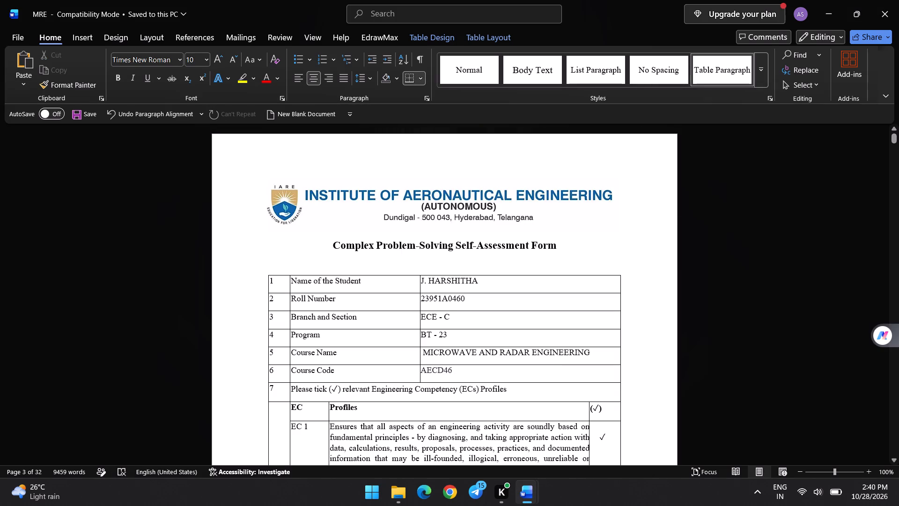
left_click_drag(420, 279, 404, 323)
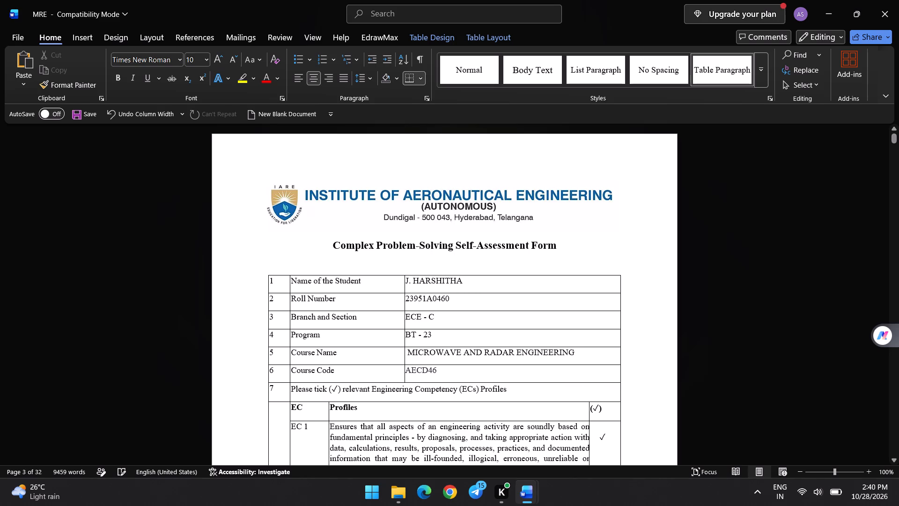
key("ctrl+z")
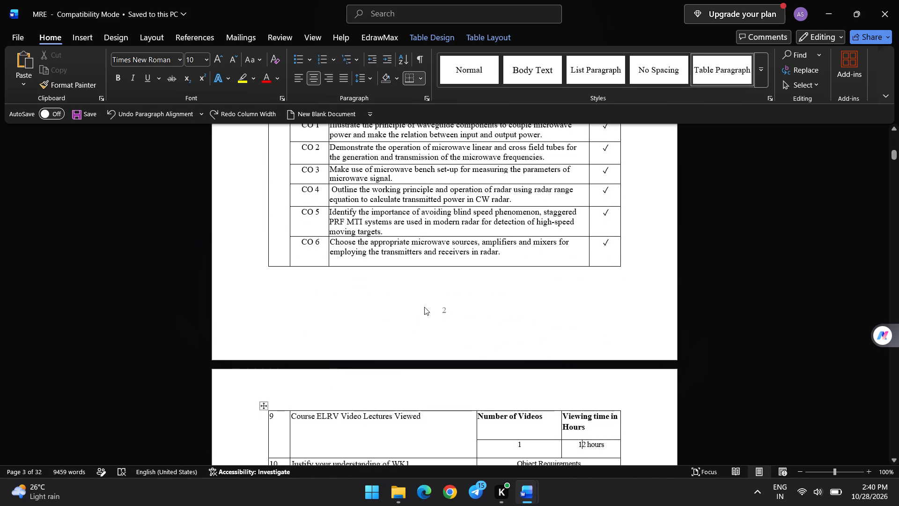
scroll(424, 307, "down", 1)
scroll(424, 307, "up", 4)
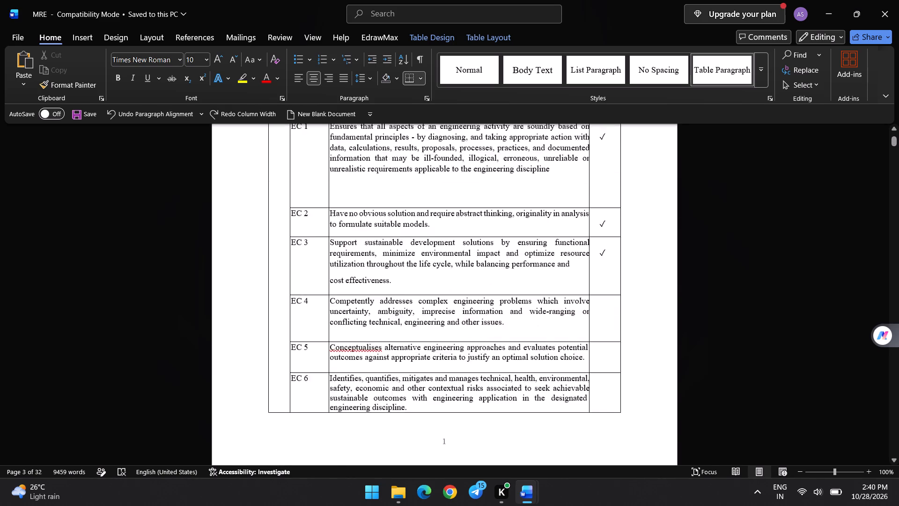
scroll(424, 307, "up", 1)
left_click_drag(452, 258, 444, 240)
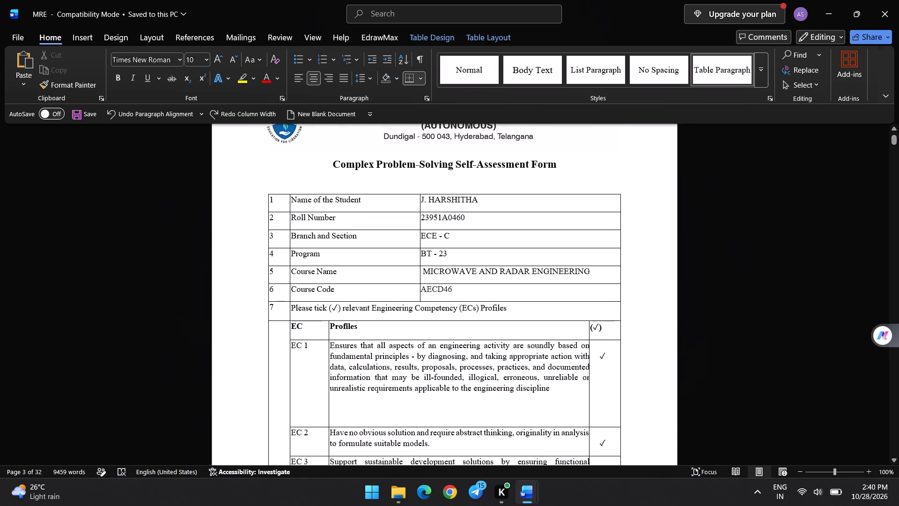
left_click_drag(444, 240, 425, 198)
key("ctrl+c")
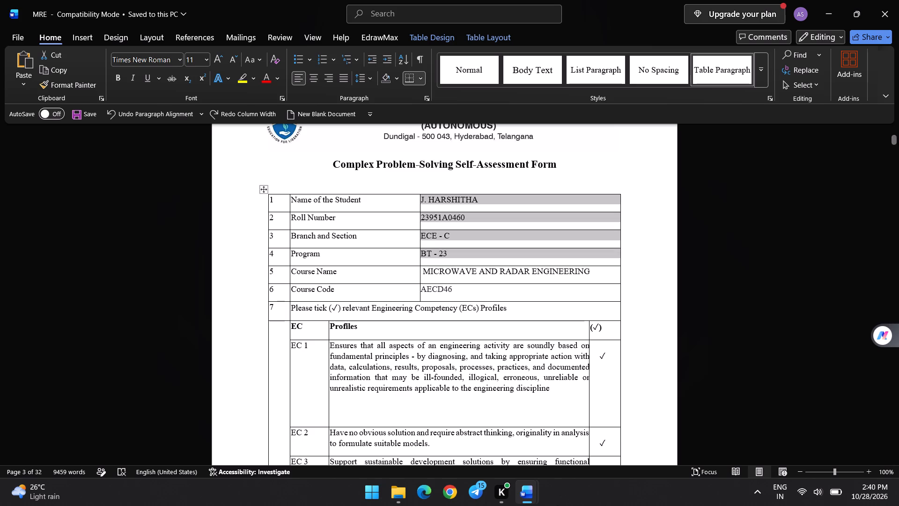
left_click(554, 444)
scroll(514, 289, "up", 1)
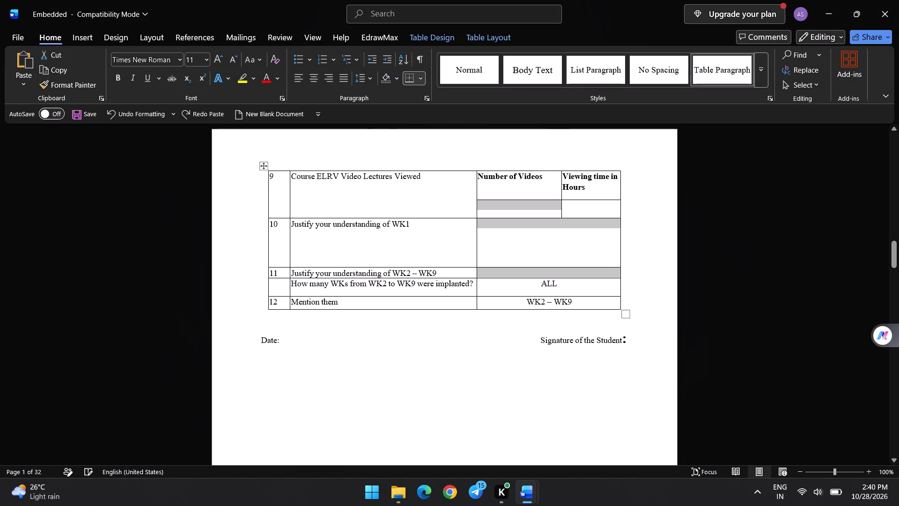
scroll(514, 289, "up", 2)
left_click_drag(460, 240, 426, 187)
key("ctrl+v")
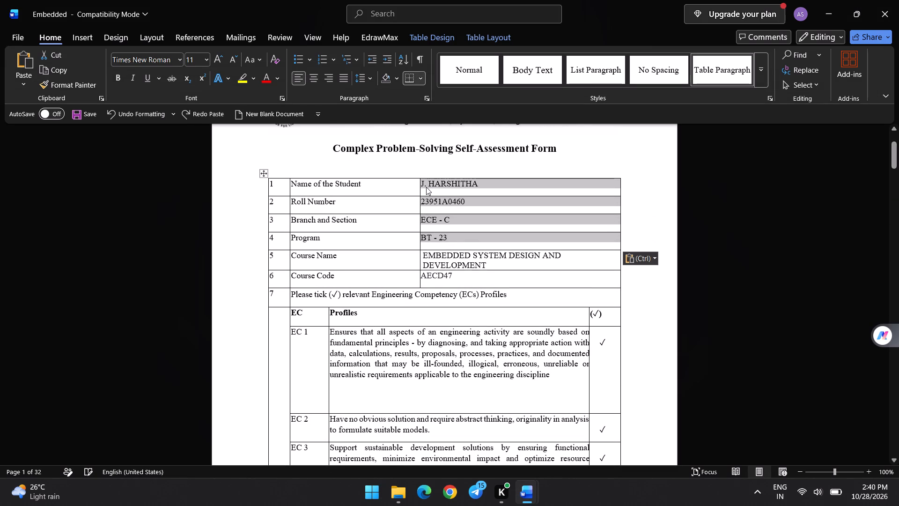
Copy the answers 1, 12 hours, Object Requirements and Code Analysis from MRE's rows 9 to 11 into Embedded's matching blank cells.
scroll(463, 336, "down", 3)
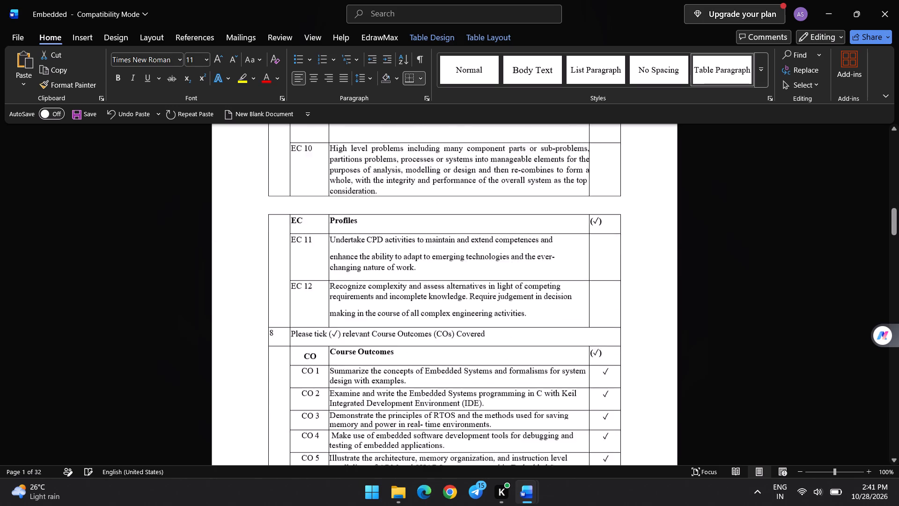
scroll(463, 336, "down", 2)
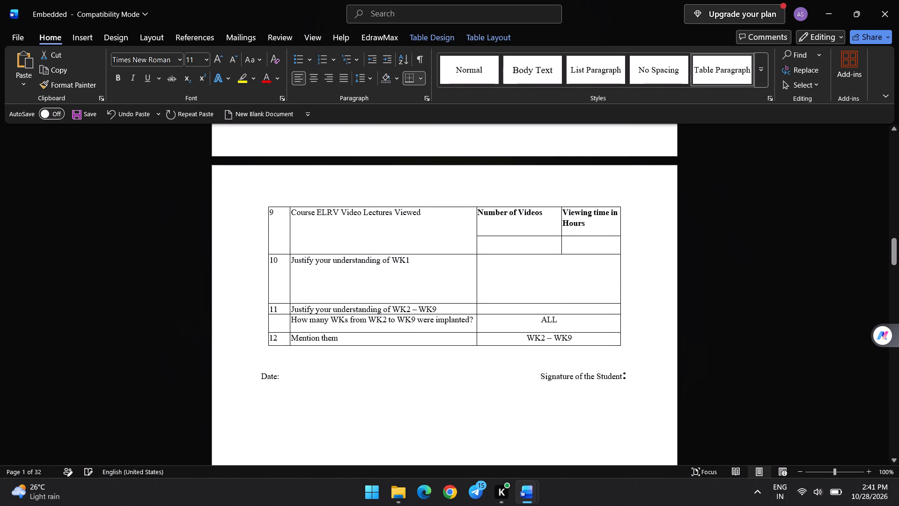
left_click(470, 445)
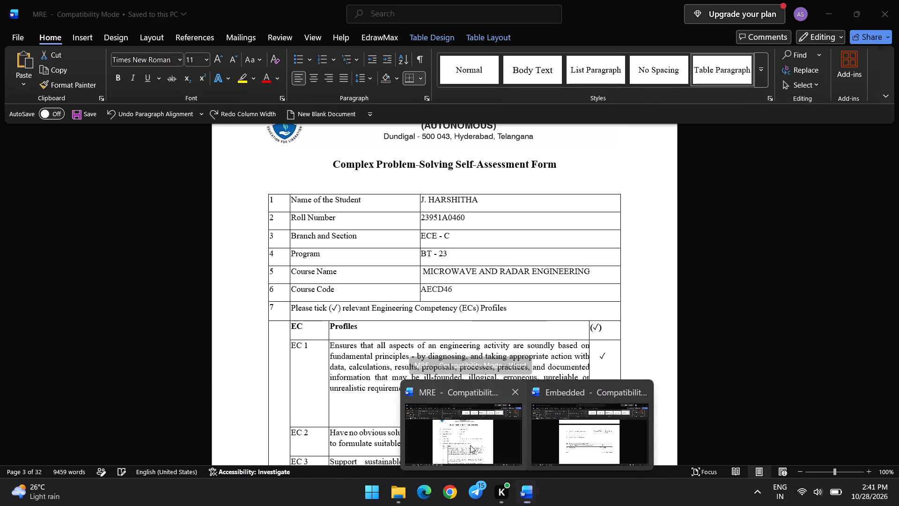
scroll(507, 324, "down", 2)
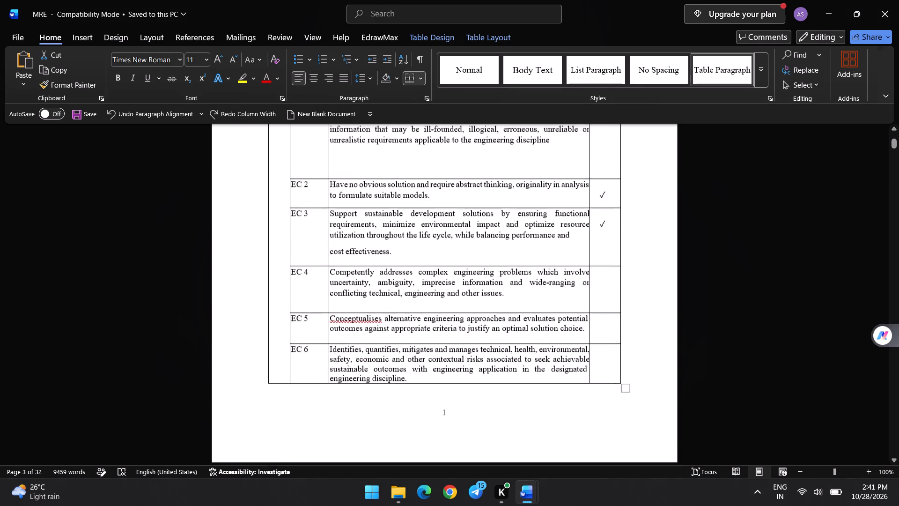
scroll(507, 324, "down", 2)
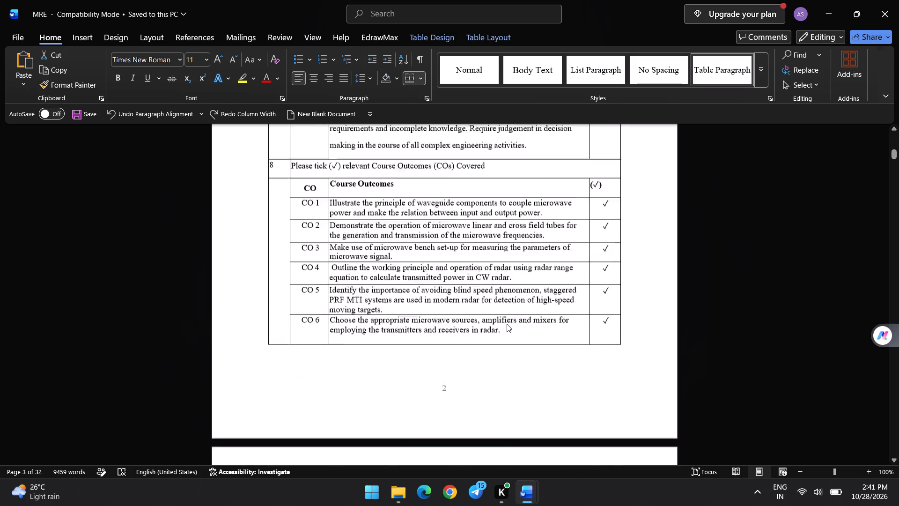
scroll(507, 324, "down", 1)
left_click_drag(574, 343, 514, 301)
left_click(514, 301)
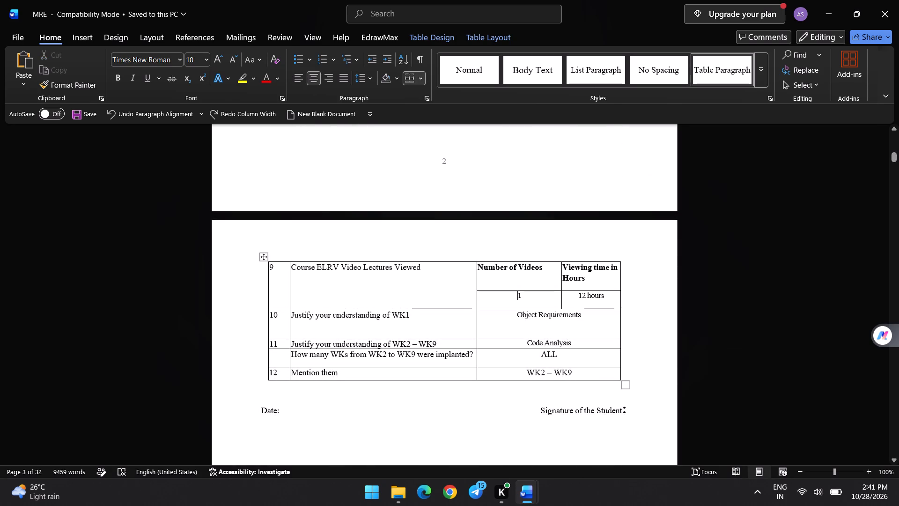
left_click_drag(512, 299, 577, 352)
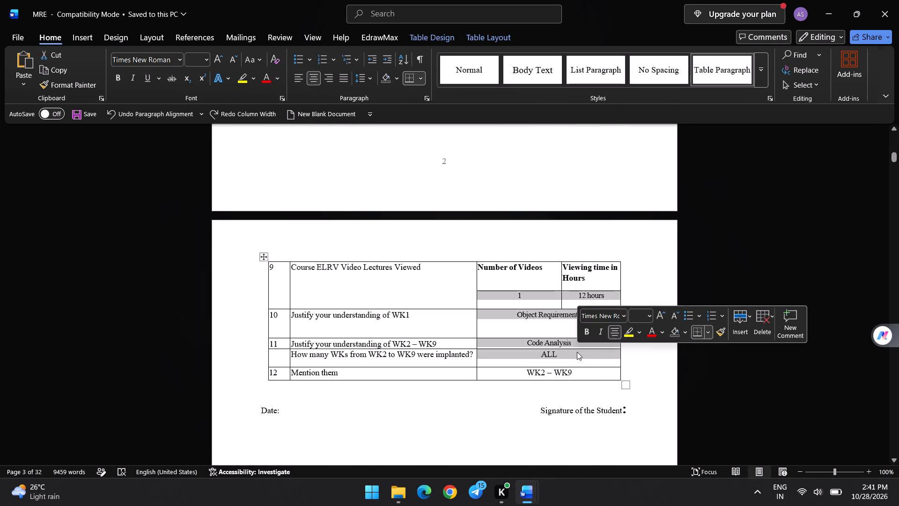
left_click(577, 344)
left_click_drag(577, 344, 573, 342)
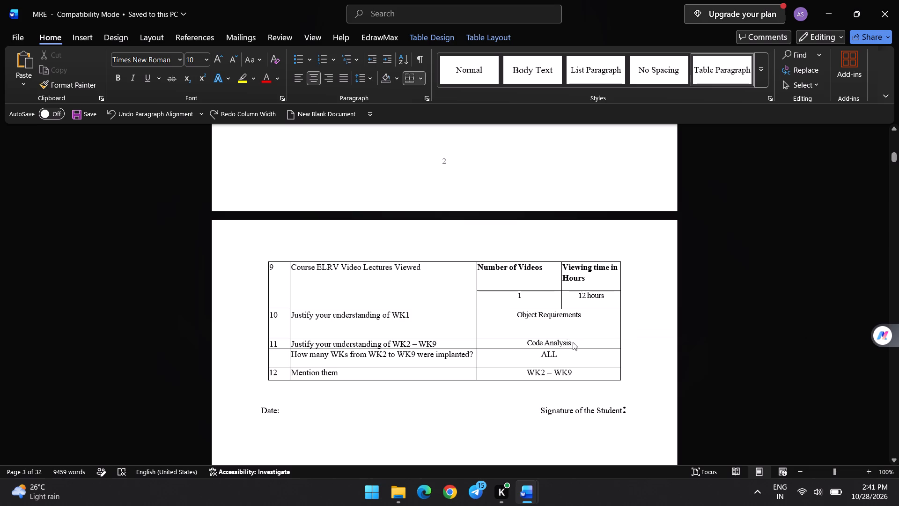
left_click_drag(573, 342, 598, 292)
key("ctrl+c")
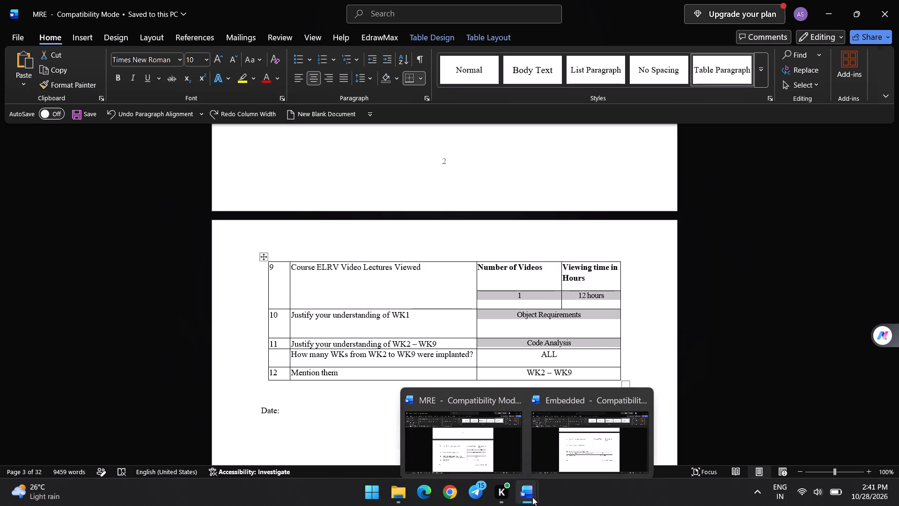
left_click(553, 445)
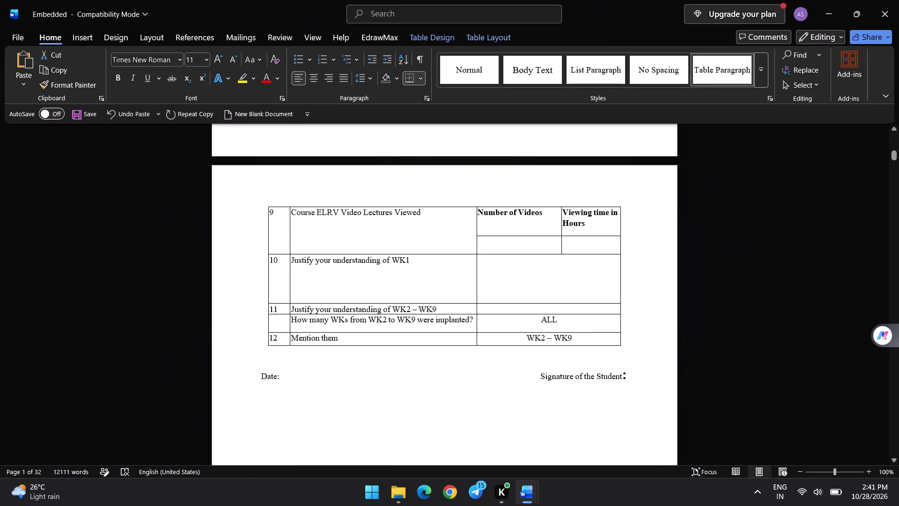
left_click_drag(501, 242, 581, 307)
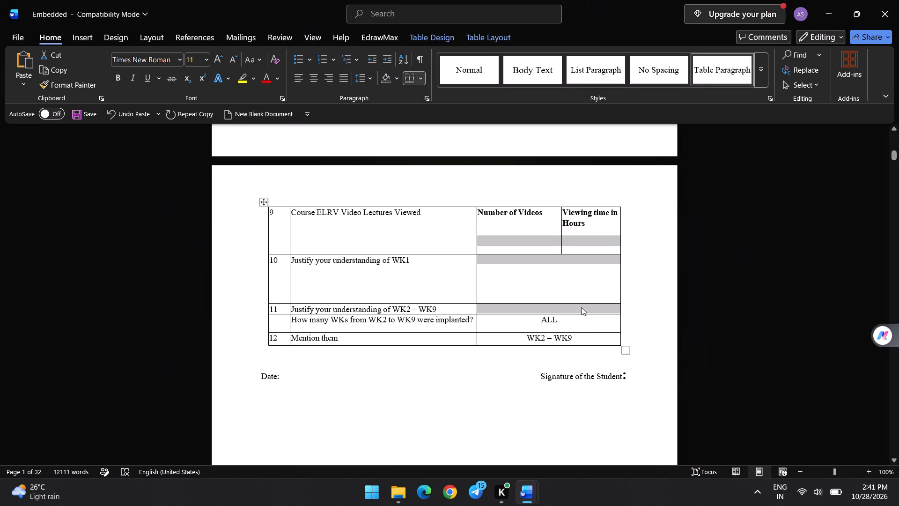
key("ctrl+v")
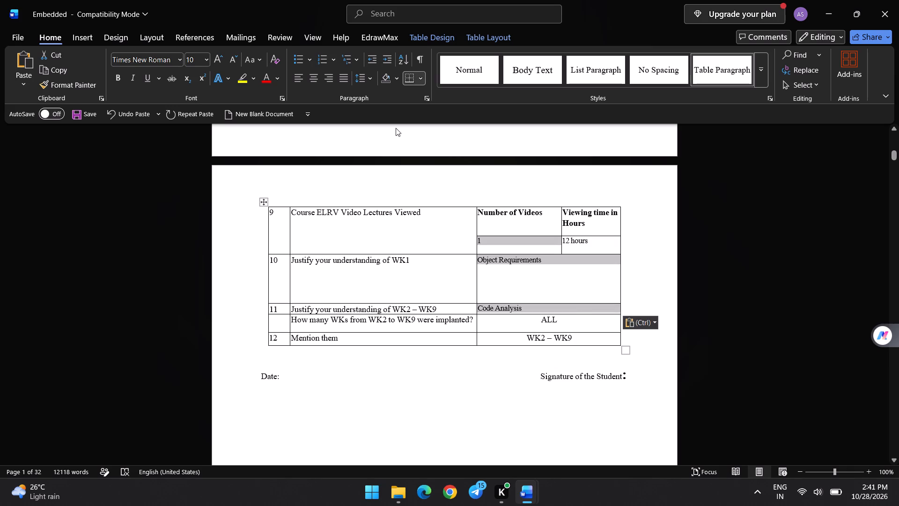
Centre the pasted answers in rows 9 to 11, including the 12 hours cell, and save Embedded.
left_click(312, 79)
left_click(569, 243)
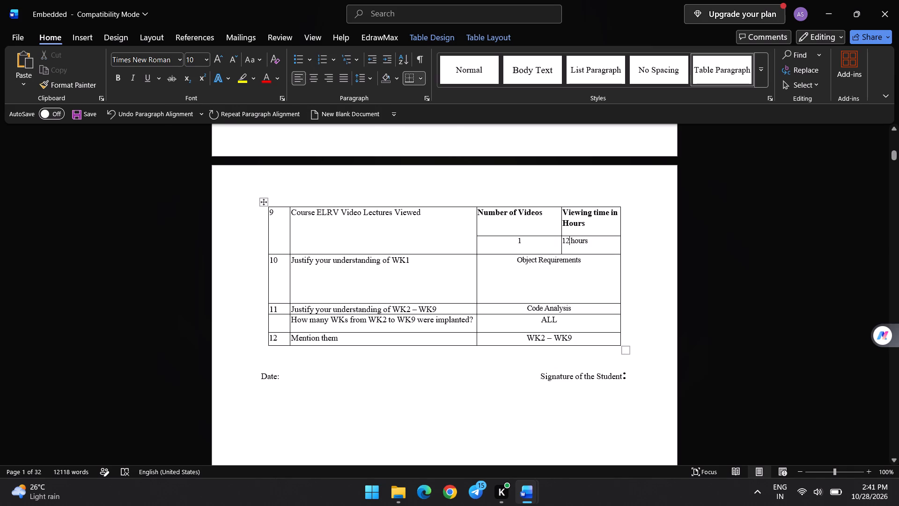
left_click(315, 77)
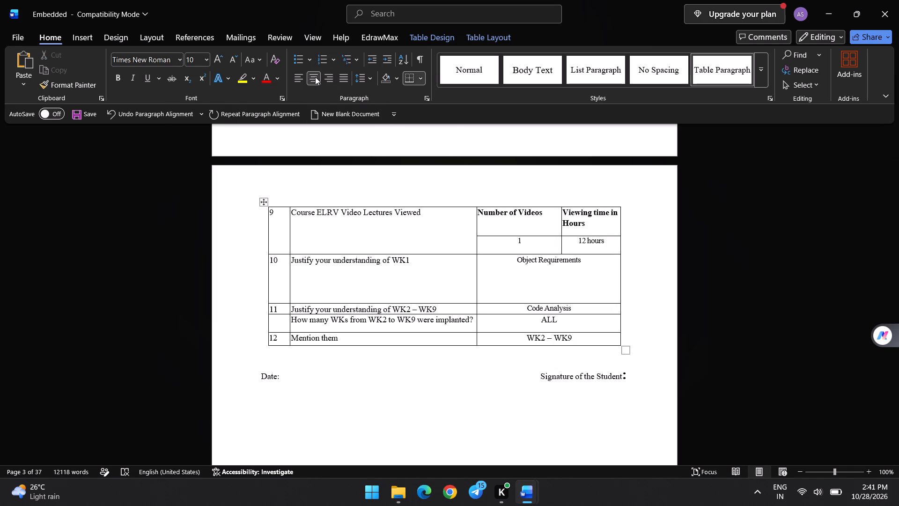
key("ctrl+s")
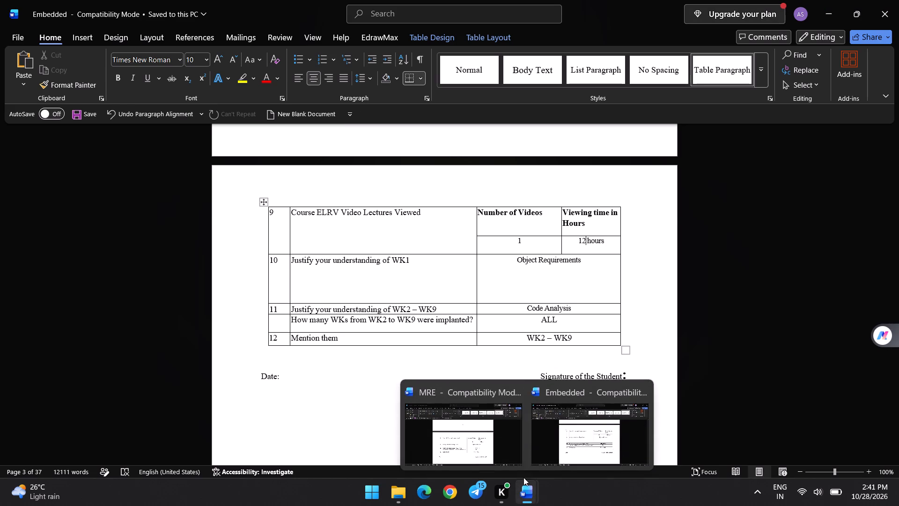
Switch to MRE, go to the project report's title page and snap the document to half the screen.
left_click(486, 447)
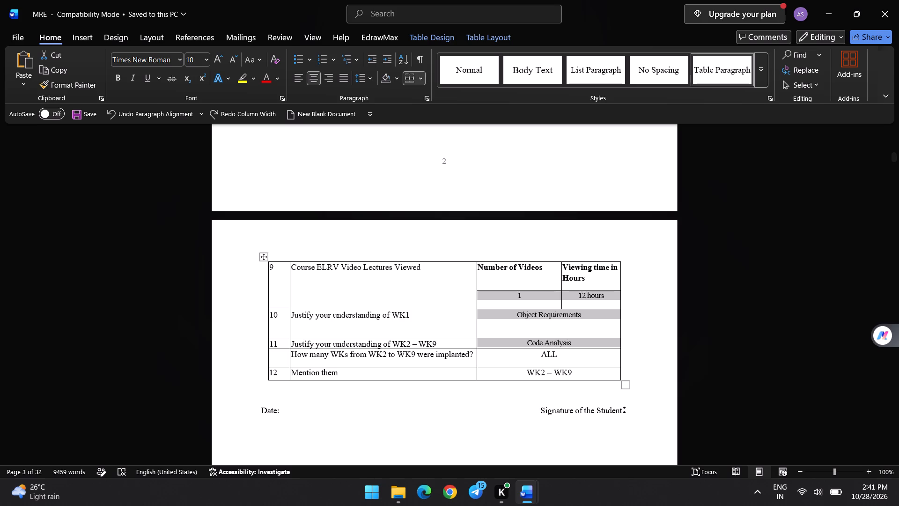
left_click(667, 345)
scroll(667, 345, "down", 3)
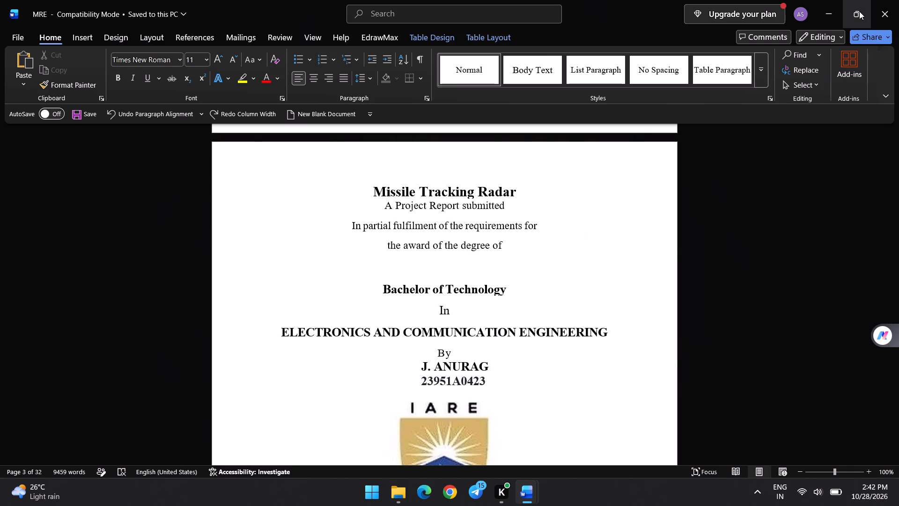
left_click(817, 90)
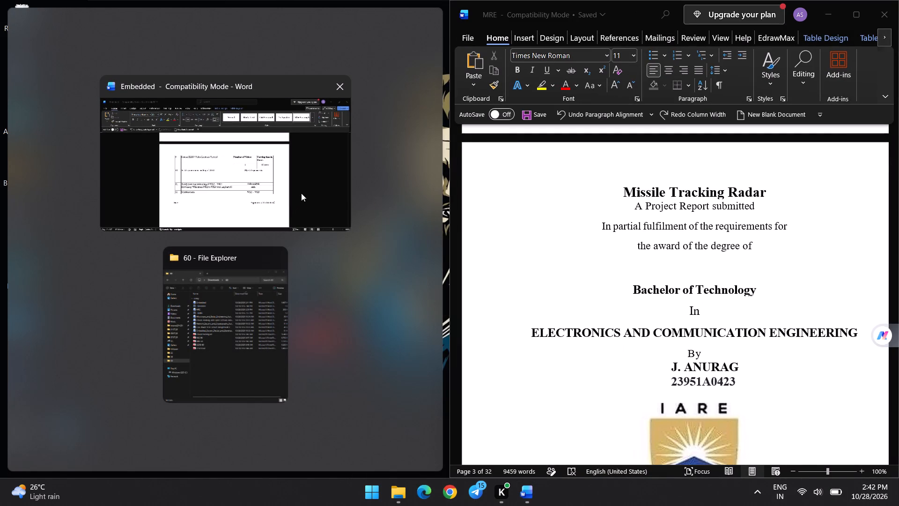
Open Chrome with the Your Chrome profile and sign in to the Samvidha portal with the filled-in student credentials.
left_click(449, 493)
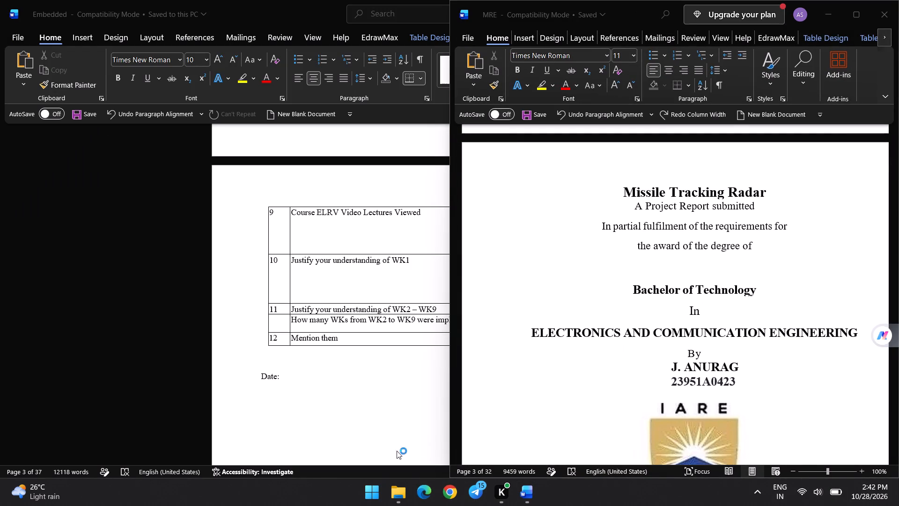
left_click(479, 312)
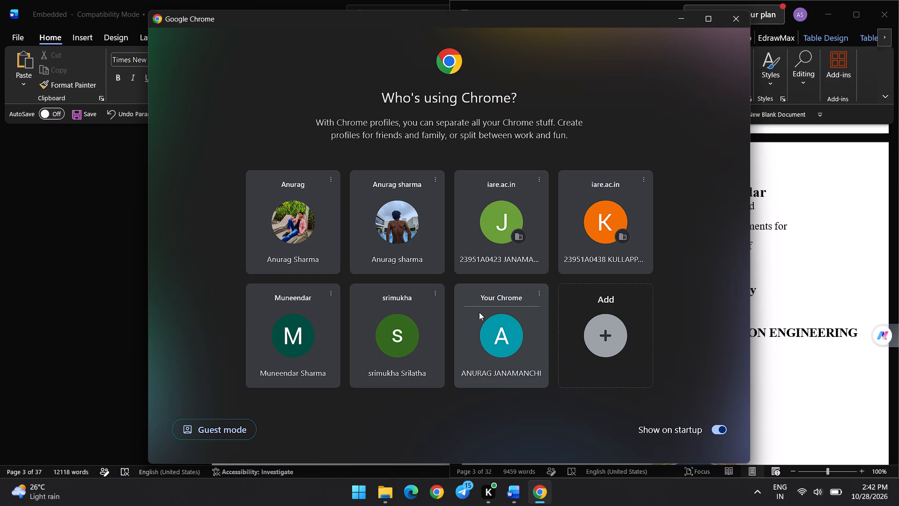
left_click(494, 324)
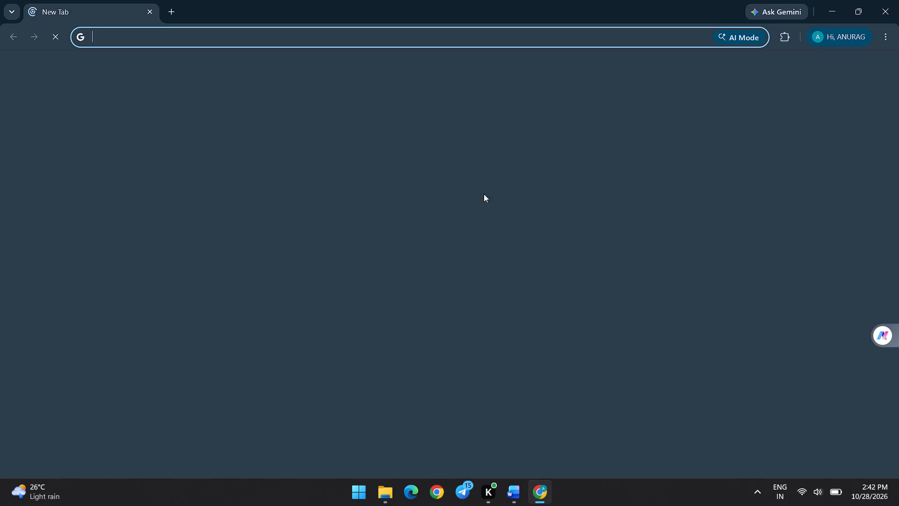
left_click(350, 337)
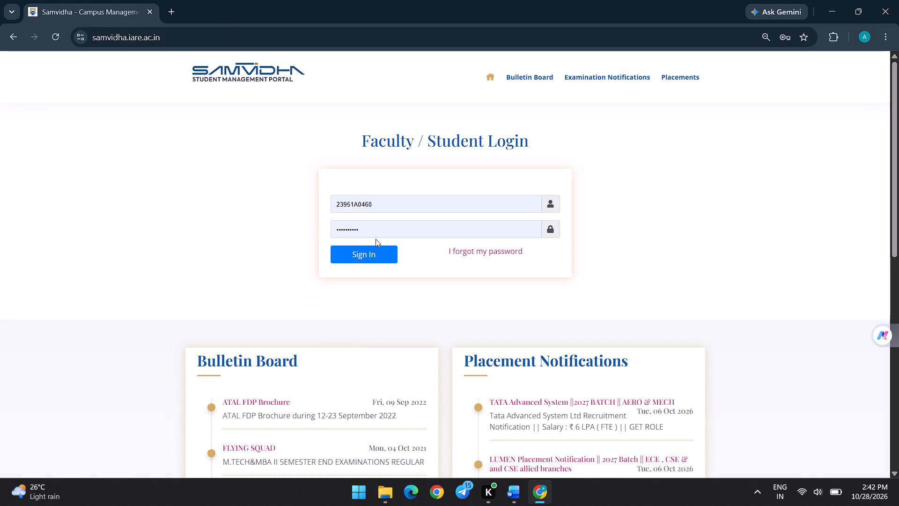
left_click(380, 253)
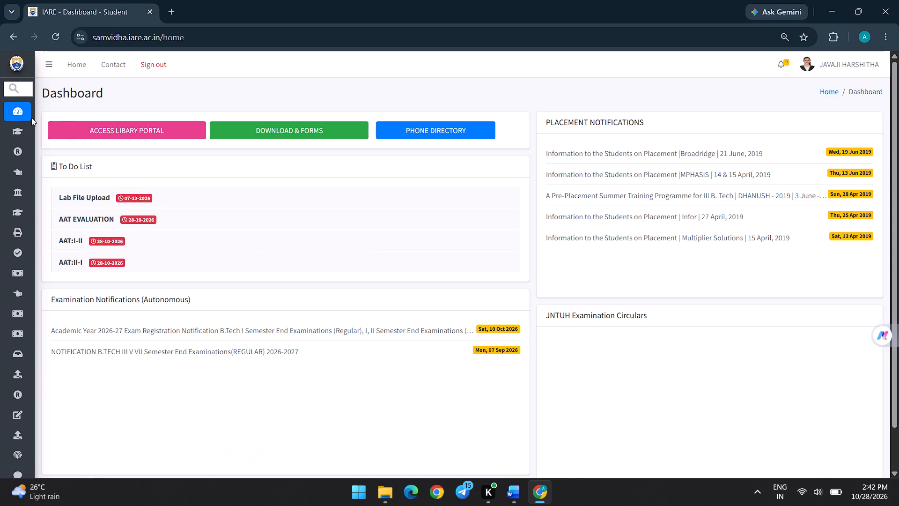
Open the AAT-II upload page and get the assigned question for Microwave and Radar Engineering (AECD46).
scroll(28, 171, "down", 8)
left_click(54, 428)
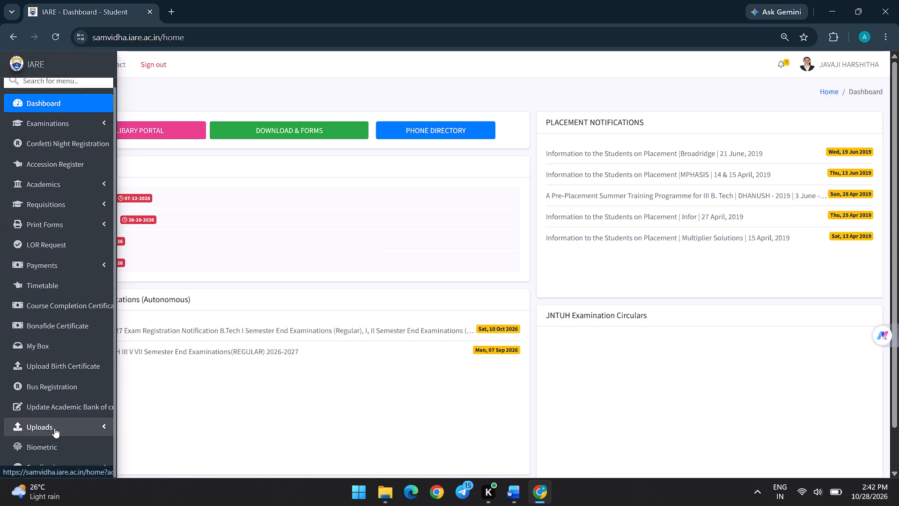
scroll(54, 428, "down", 7)
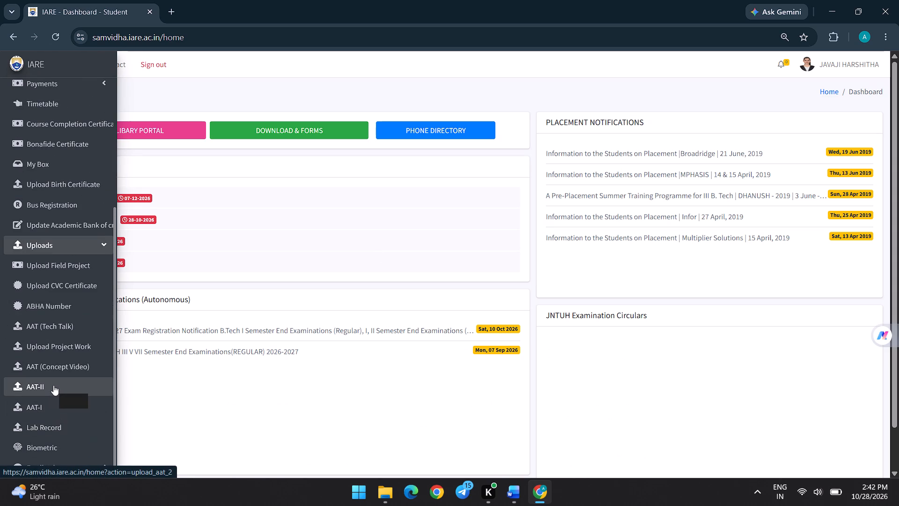
left_click(53, 385)
left_click(774, 183)
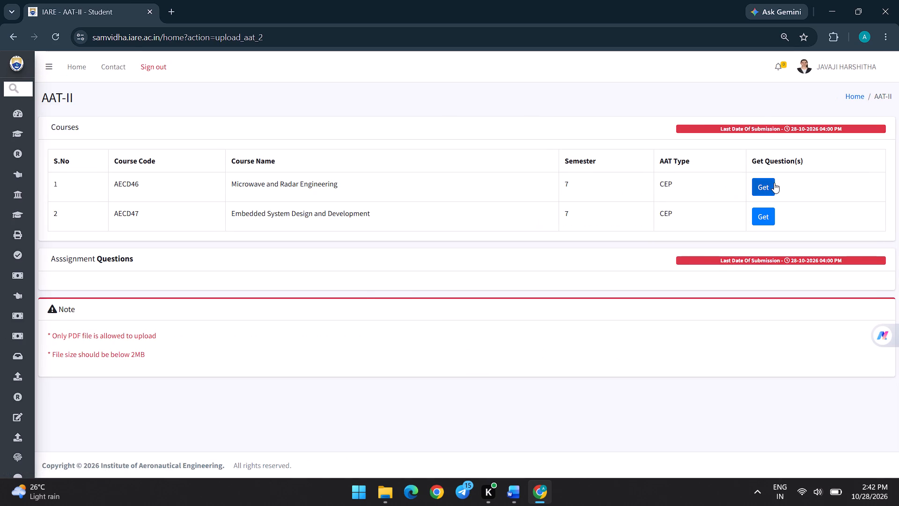
left_click(444, 327)
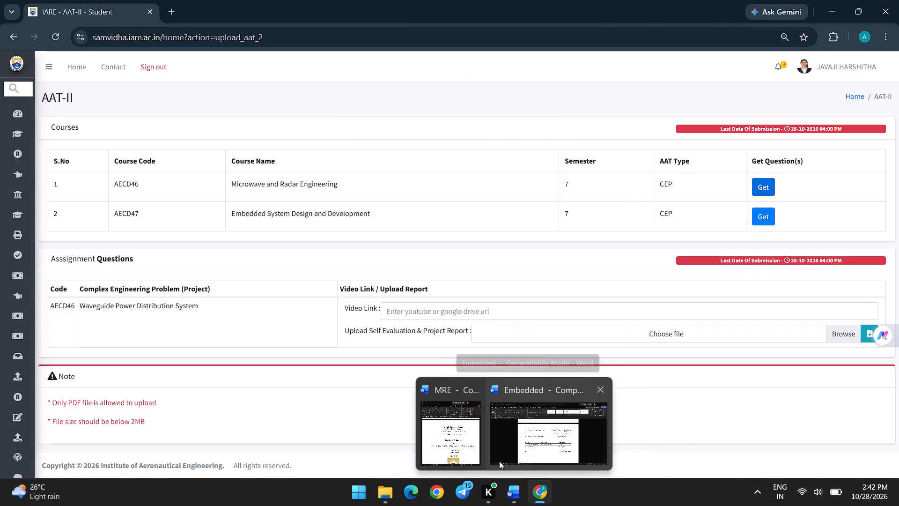
Arrange the AAT-II portal window side by side with the MRE document.
left_click(455, 447)
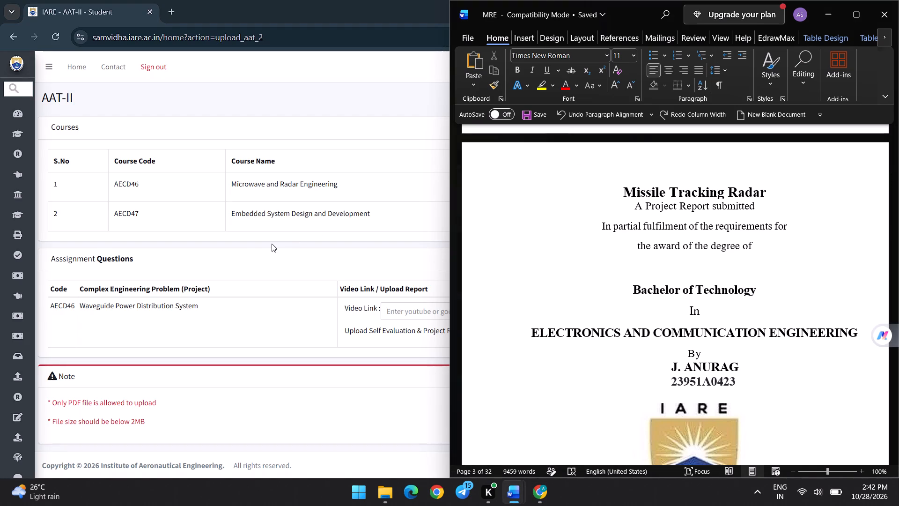
left_click(410, 16)
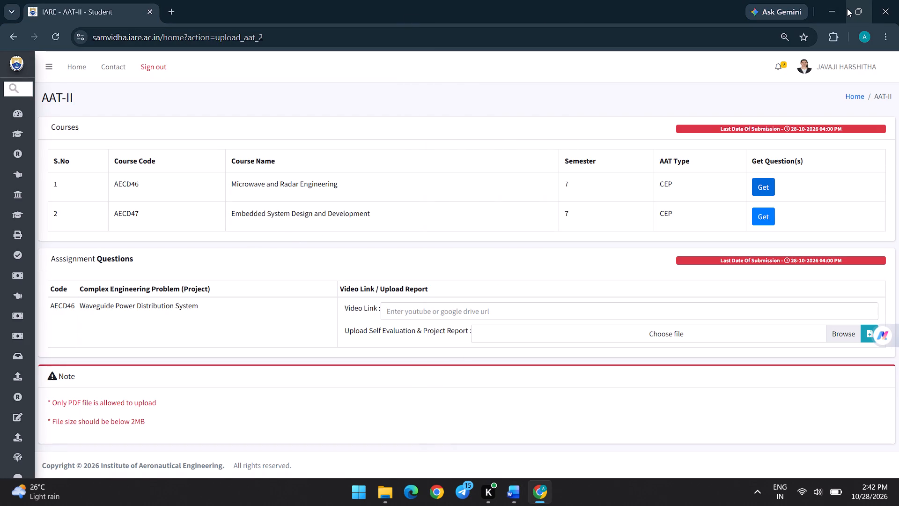
left_click(786, 74)
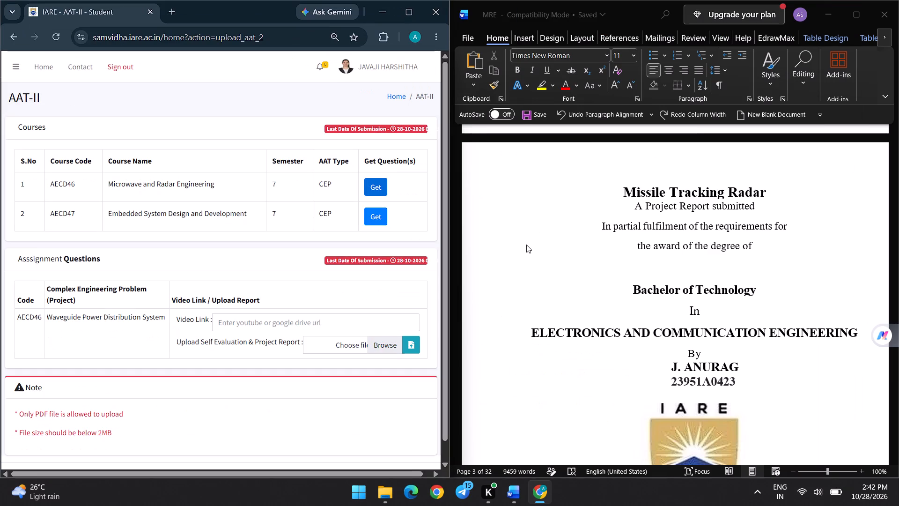
Replace the project title on the MRE title page with the portal-assigned AECD46 title, Waveguide Power Distribution System.
left_click(376, 187)
left_click(226, 324)
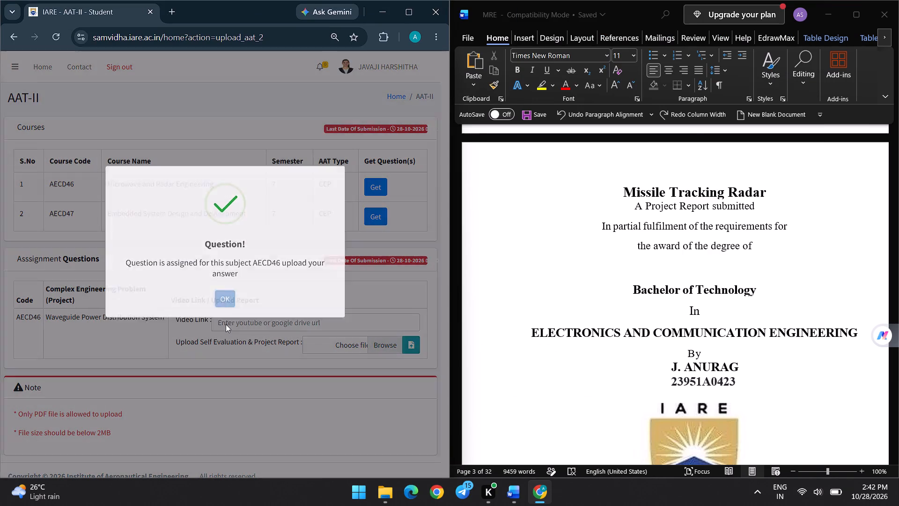
left_click_drag(47, 315, 129, 313)
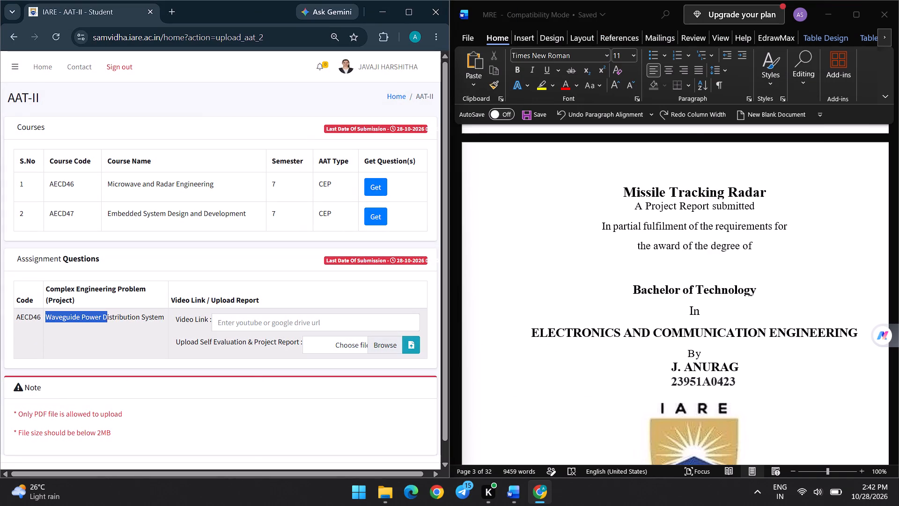
left_click_drag(129, 313, 165, 315)
key("ctrl+c")
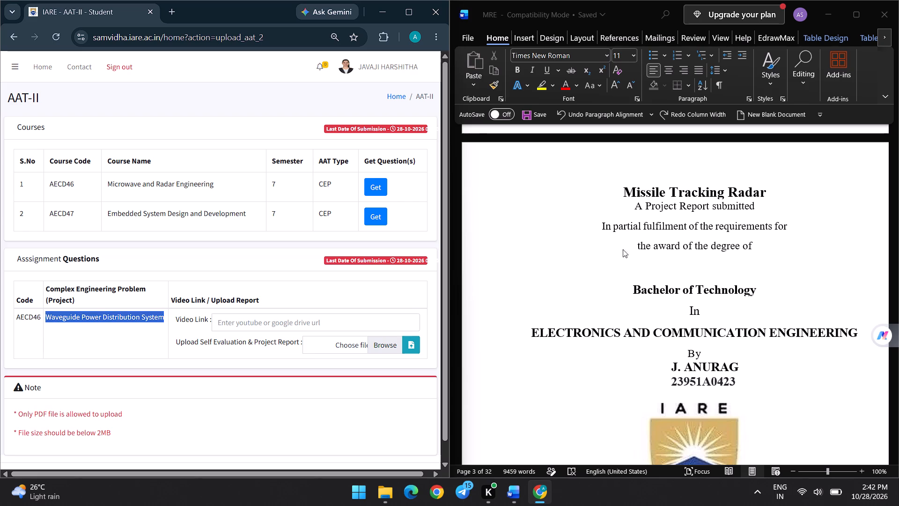
left_click(635, 199)
left_click_drag(627, 193, 744, 188)
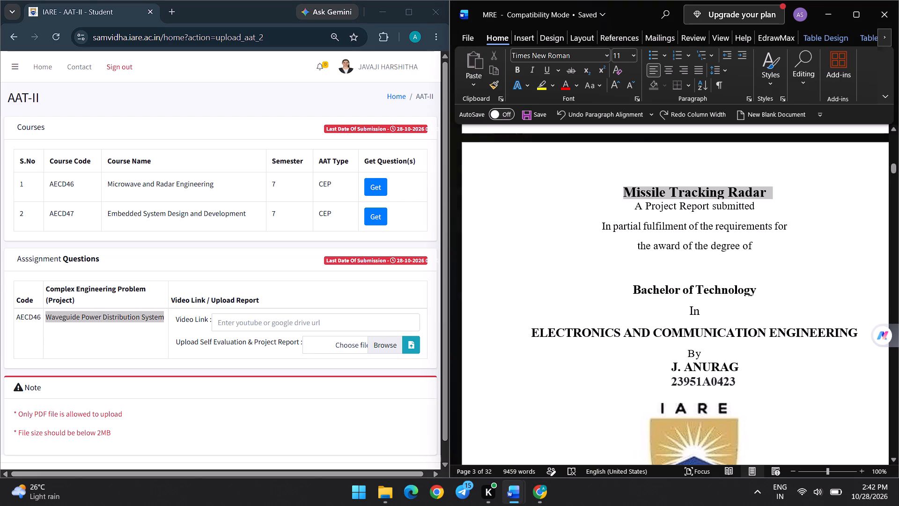
left_click_drag(744, 188, 761, 193)
left_click_drag(761, 193, 757, 194)
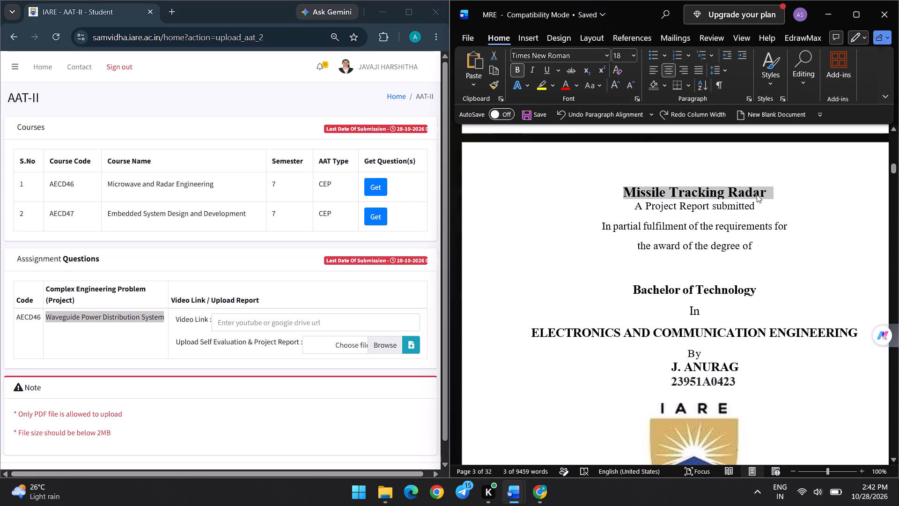
key("ctrl+v")
key("Return")
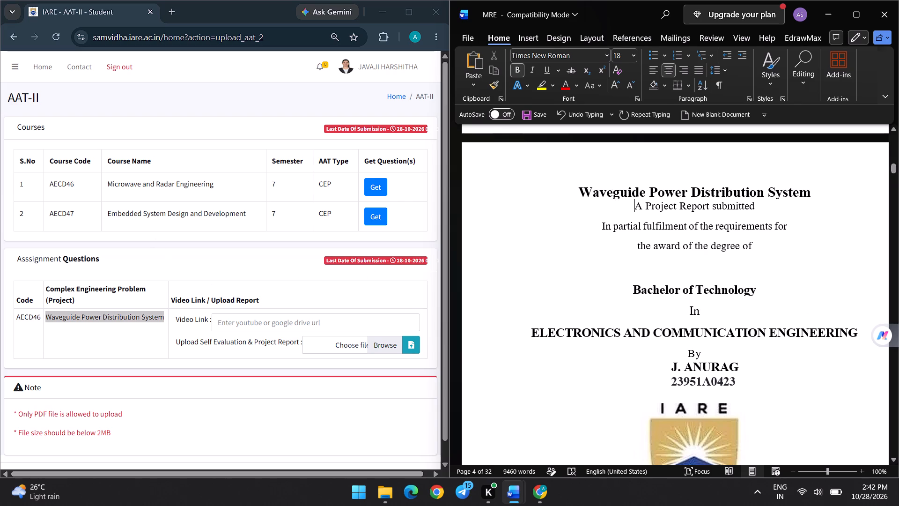
Change the last two digits of the roll number on the title page to 60.
scroll(568, 271, "down", 1)
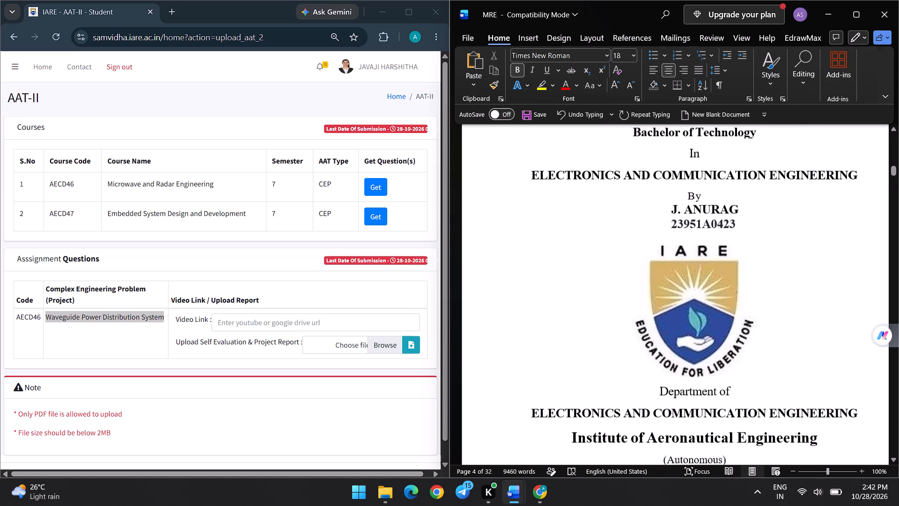
scroll(568, 271, "down", 1)
left_click(731, 223)
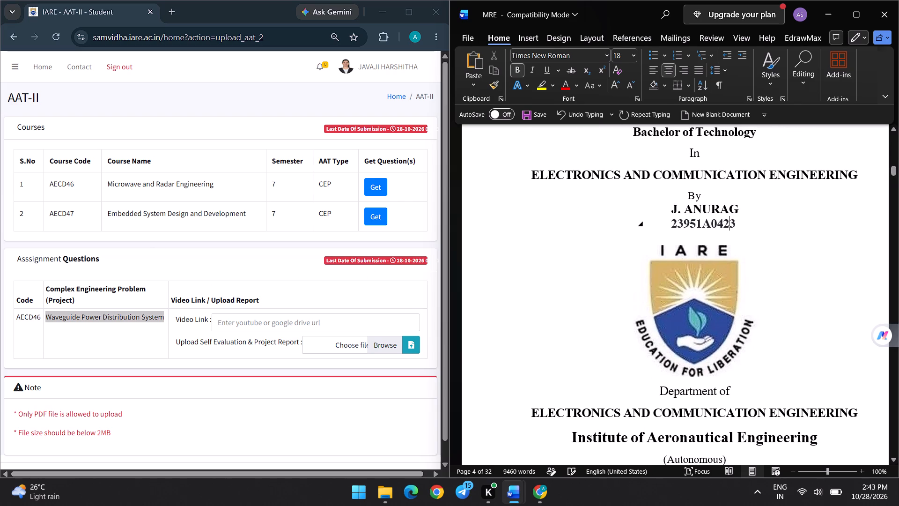
key("Delete")
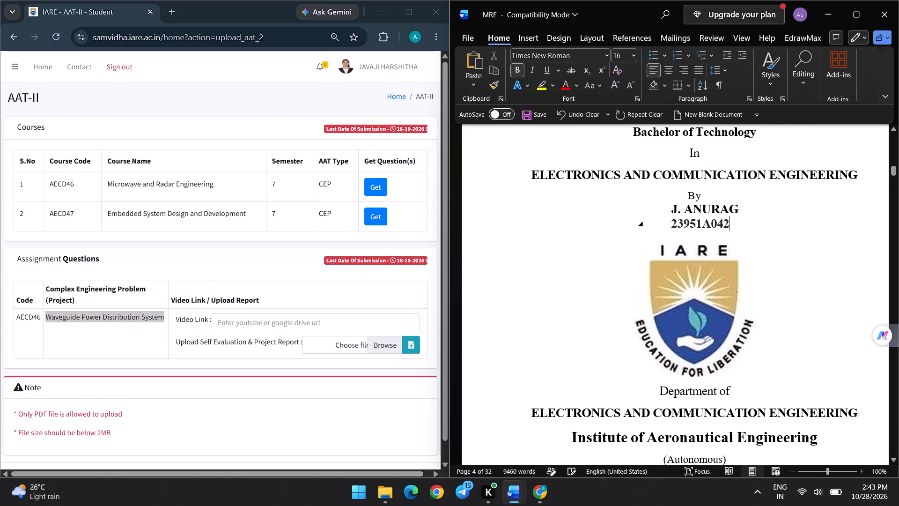
key("BackSpace")
type("60")
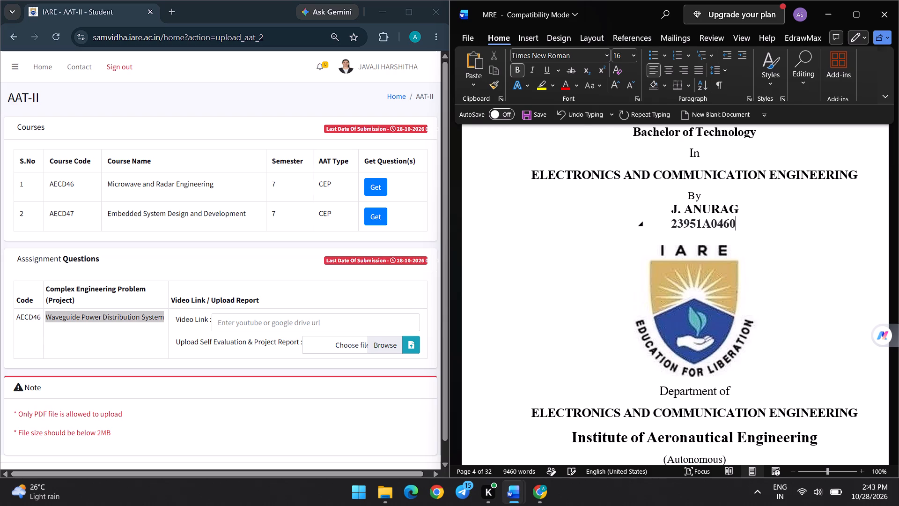
Replace the given name after the initial on the title page with that of the student signed in to the portal.
key("Up")
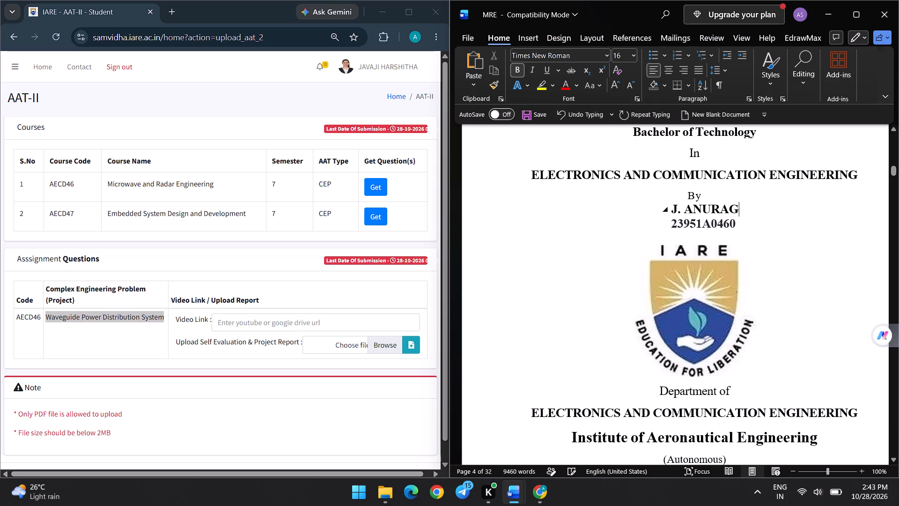
key("BackSpace")
key("BackSpace")
key("BackSpace")
key("BackSpace")
key("BackSpace")
key("BackSpace")
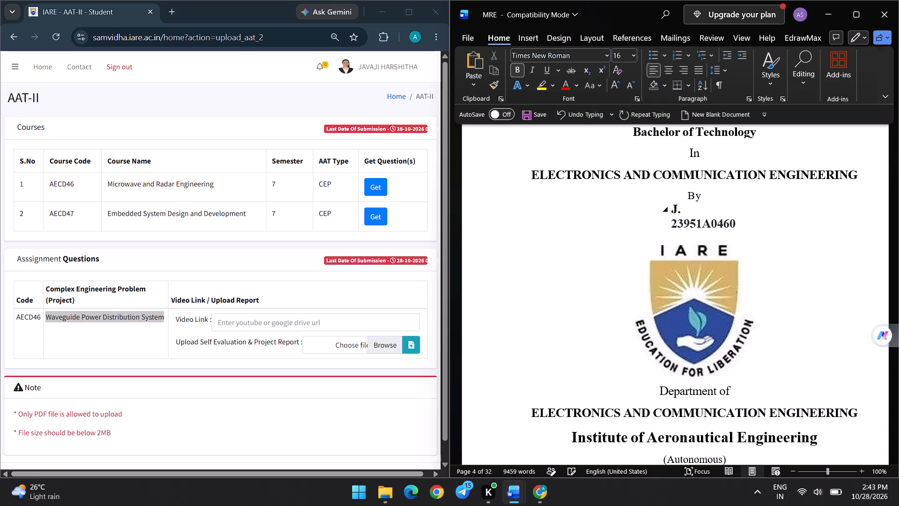
type("HARSHITHA")
key("Left")
key("Left")
key("Left")
key("Left")
key("Left")
key("Left")
key("Left")
key("Left")
key("Left")
key("Left")
key("Left")
key("Left")
key("Left")
key("Left")
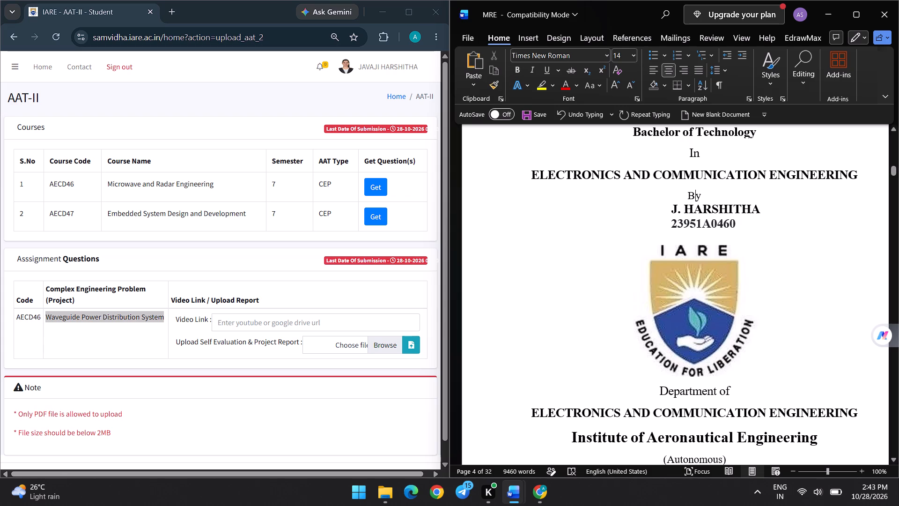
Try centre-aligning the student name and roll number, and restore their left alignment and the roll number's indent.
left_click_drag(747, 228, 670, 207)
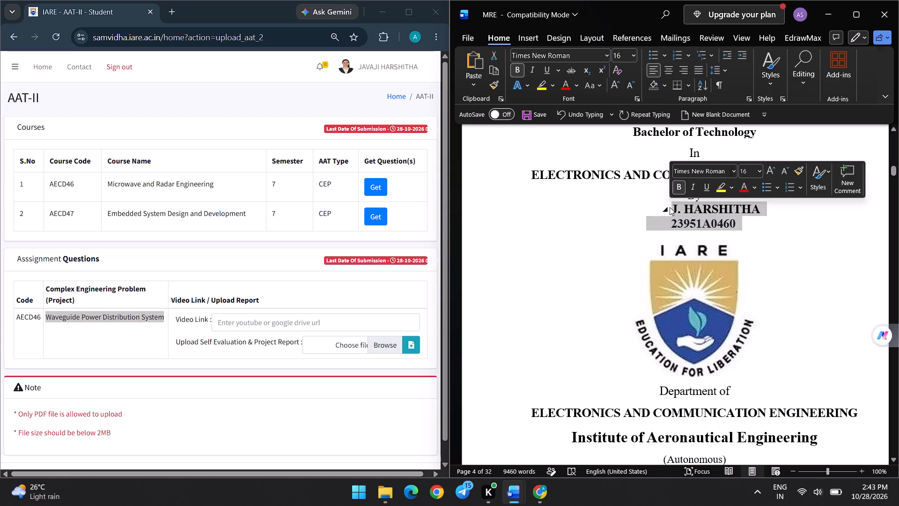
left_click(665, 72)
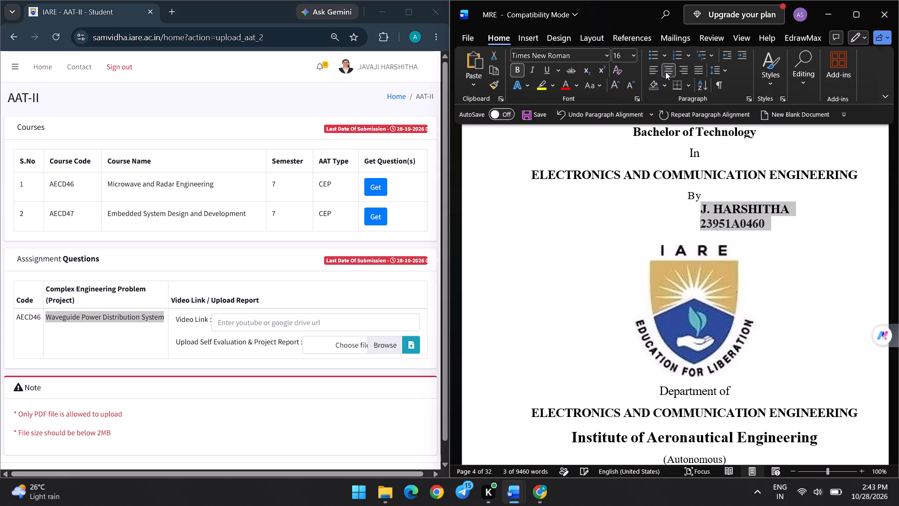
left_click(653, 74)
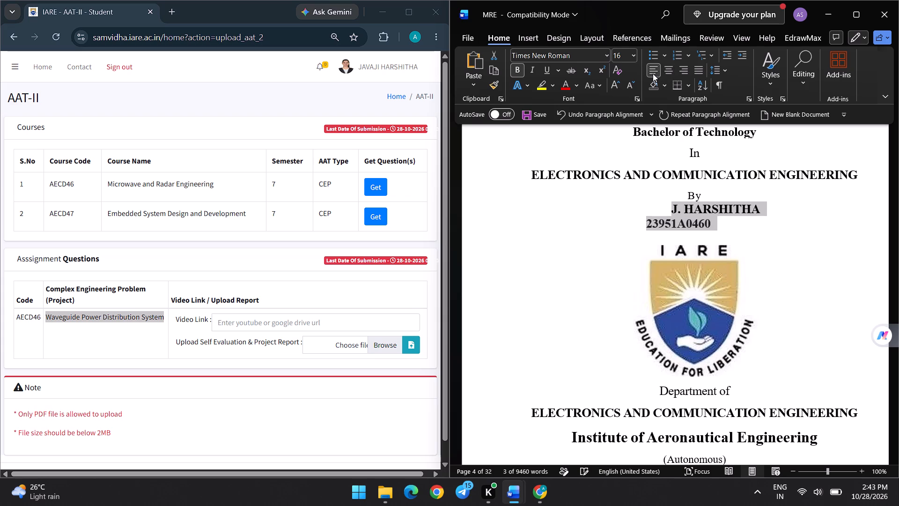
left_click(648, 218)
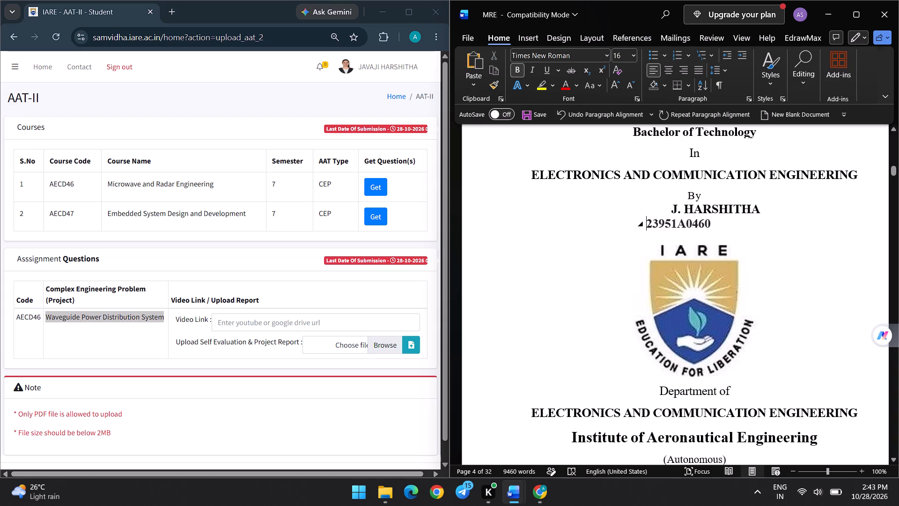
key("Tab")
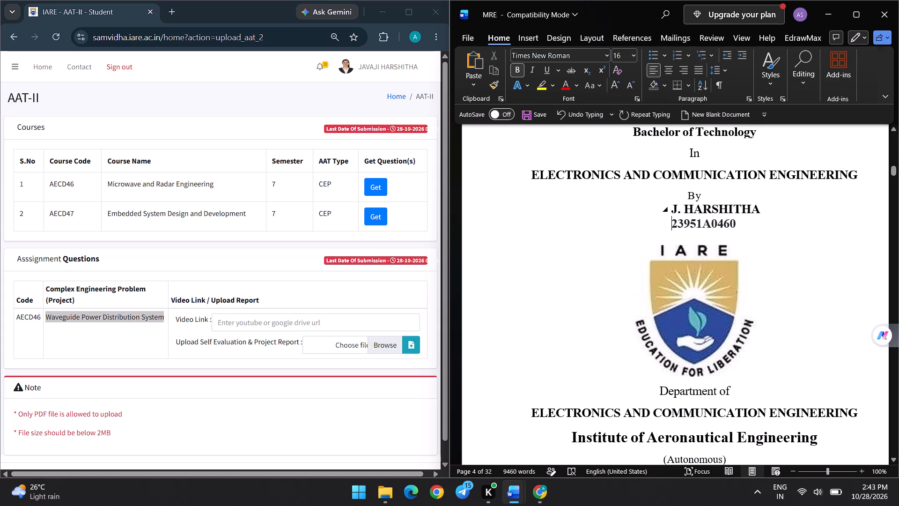
Decrease the indent of the name and roll number, pad the roll number with five spaces beneath the name, and save the document.
left_click_drag(674, 207, 729, 229)
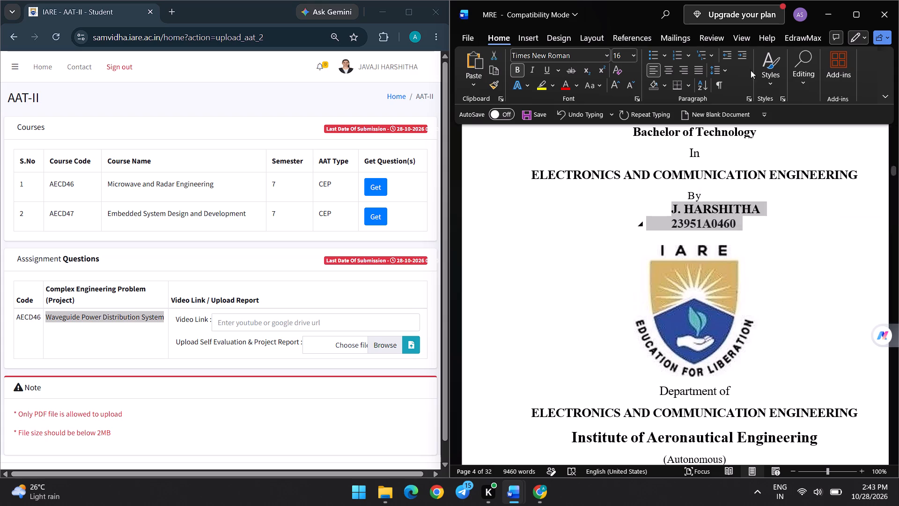
left_click(730, 56)
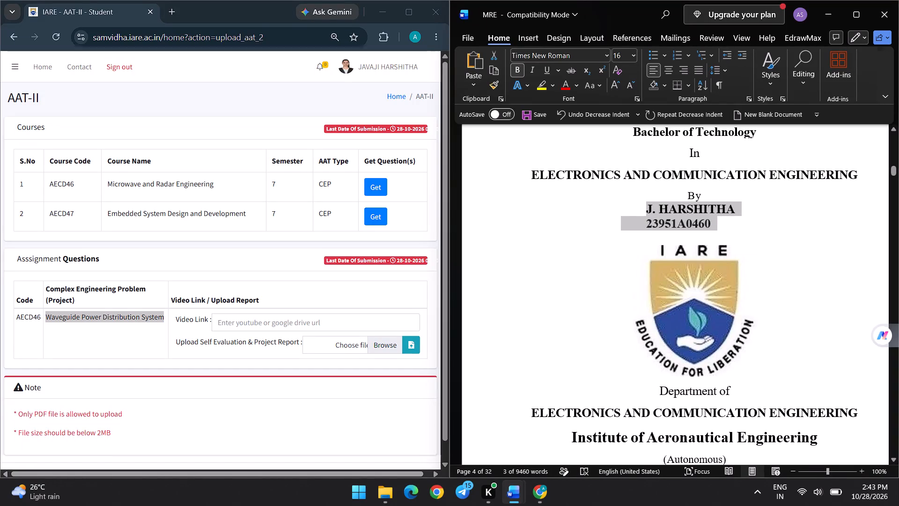
left_click(647, 224)
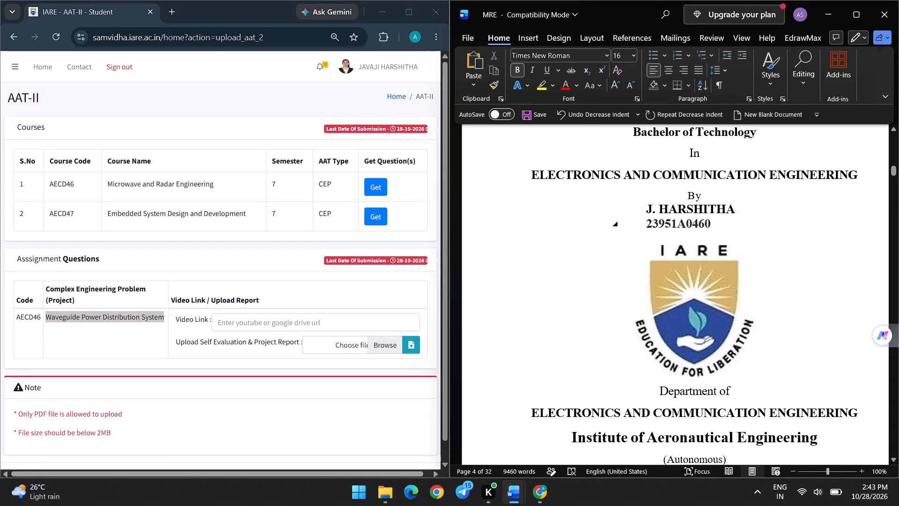
key("Tab")
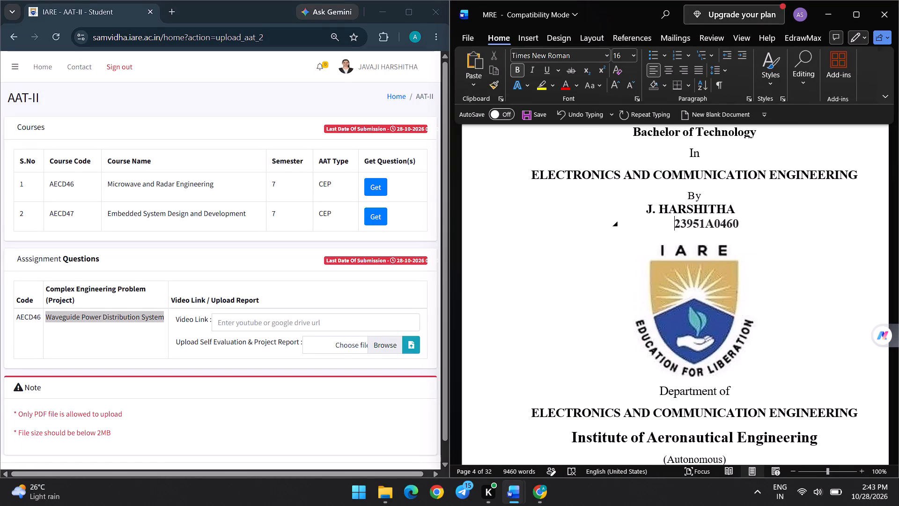
key("BackSpace")
key("space")
key("space")
key("space")
key("space")
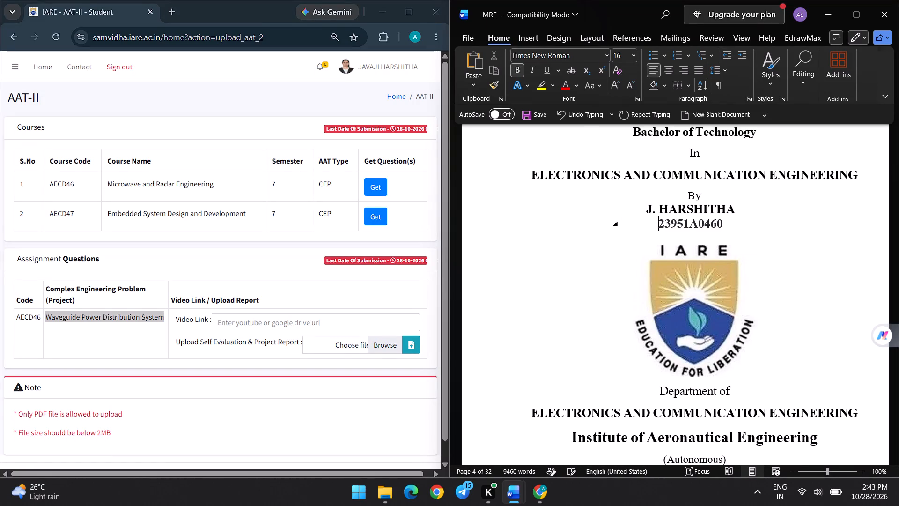
key("space")
key("ctrl+s")
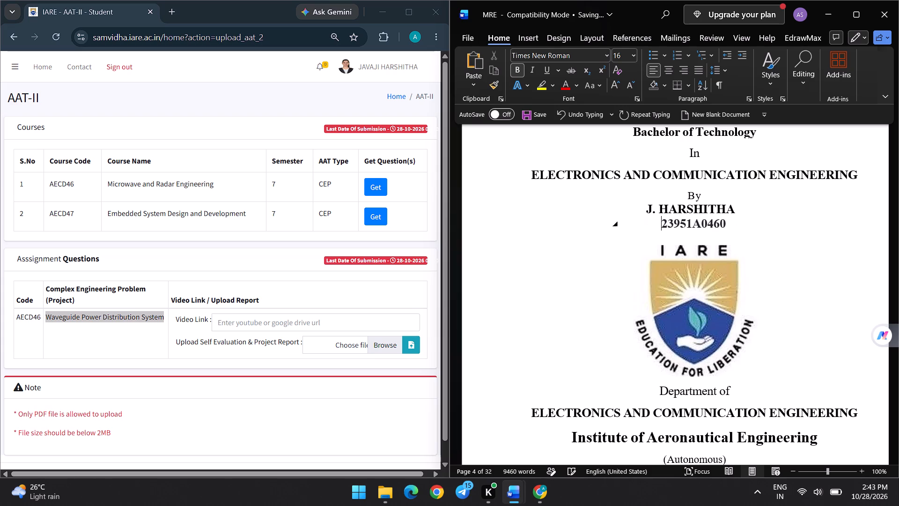
Change the last two digits of the roll number at the end of the Declaration page to 60.
scroll(648, 278, "down", 2)
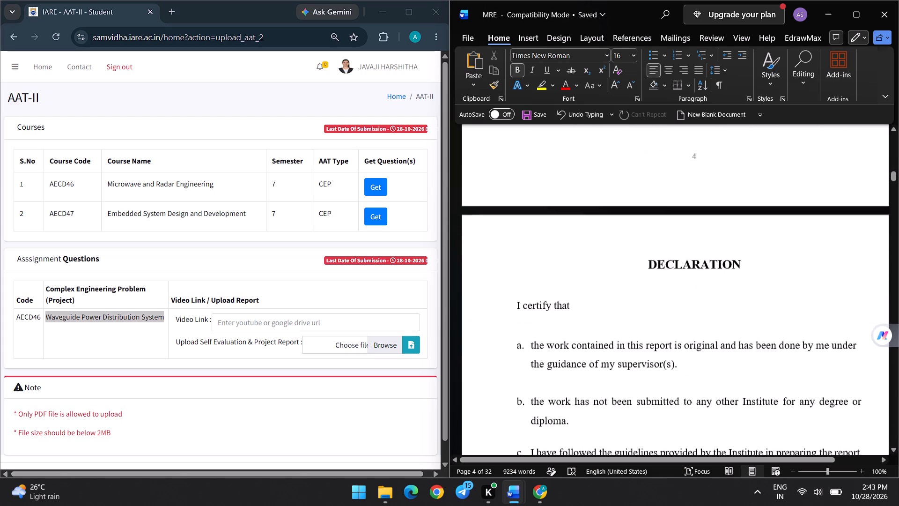
scroll(648, 278, "down", 2)
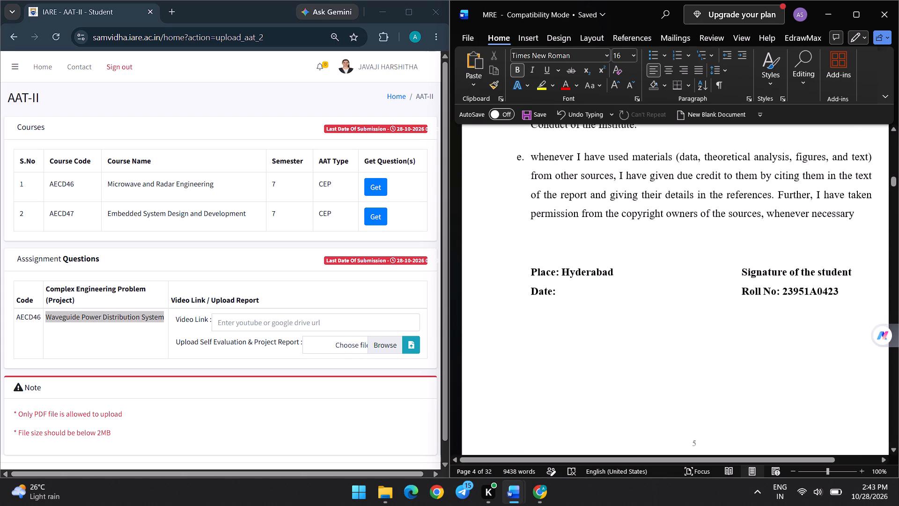
left_click(839, 296)
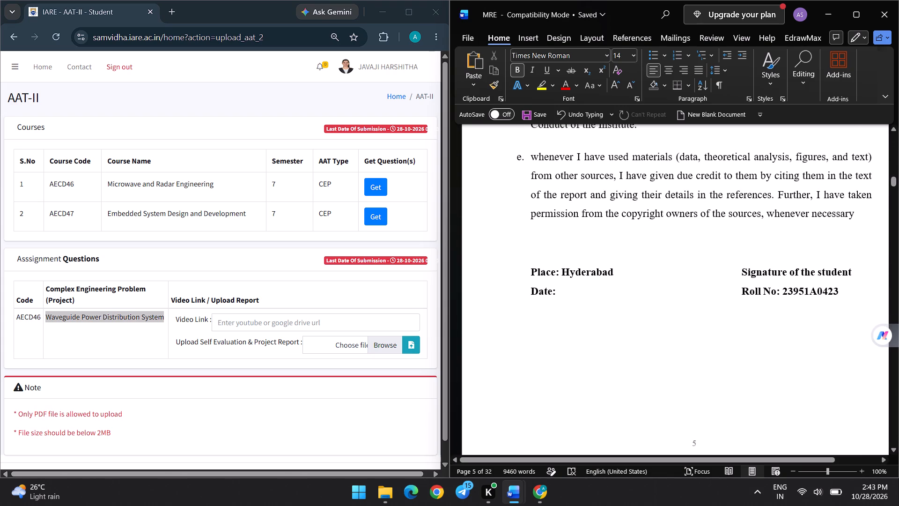
key("BackSpace")
key("BackSpace")
type("60")
Replace the given name after the initial in the Certificate paragraph with that of the student signed in to the portal.
scroll(839, 296, "down", 1)
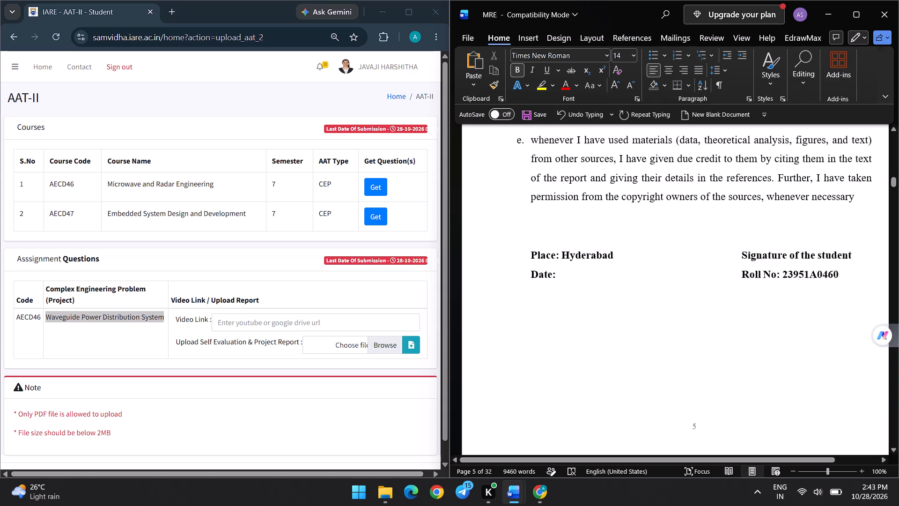
scroll(839, 296, "down", 2)
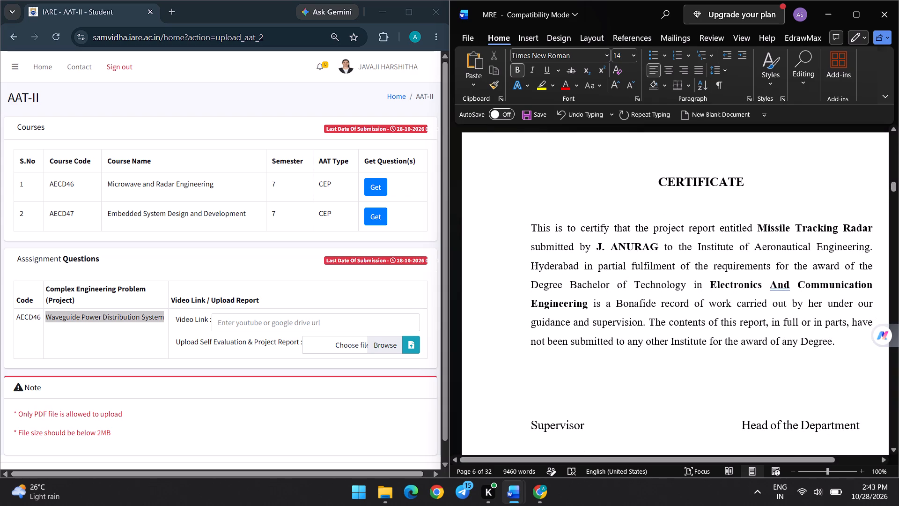
left_click_drag(614, 247, 650, 251)
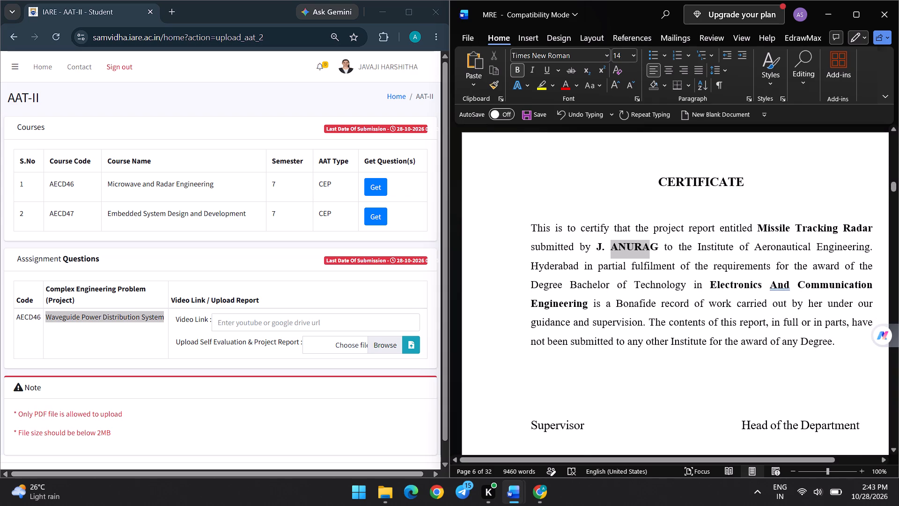
left_click_drag(650, 251, 657, 248)
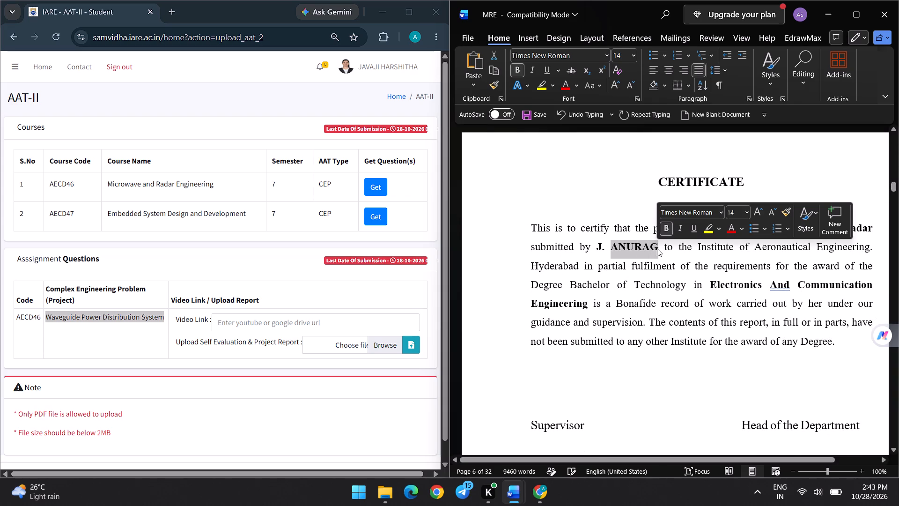
type("HARSHITHA")
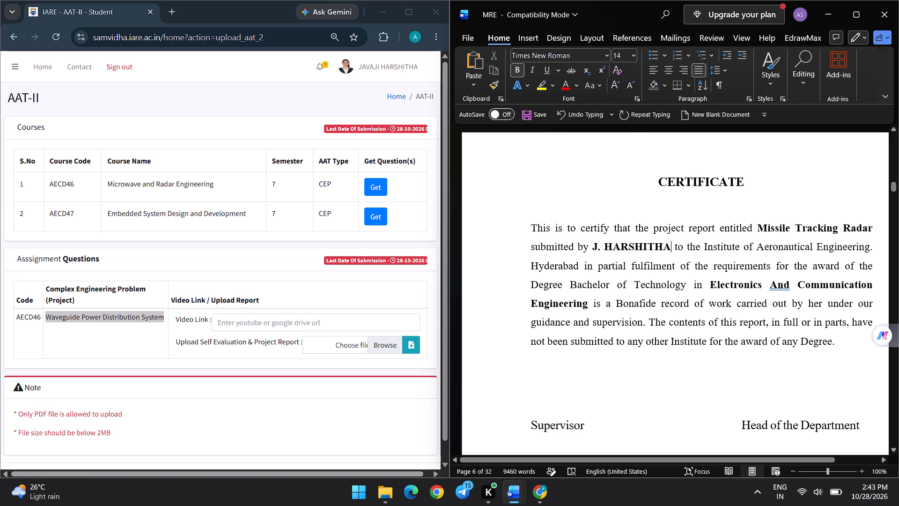
Replace the project title in the Certificate paragraph with the copied title, Waveguide Power Distribution System.
left_click_drag(759, 228, 835, 227)
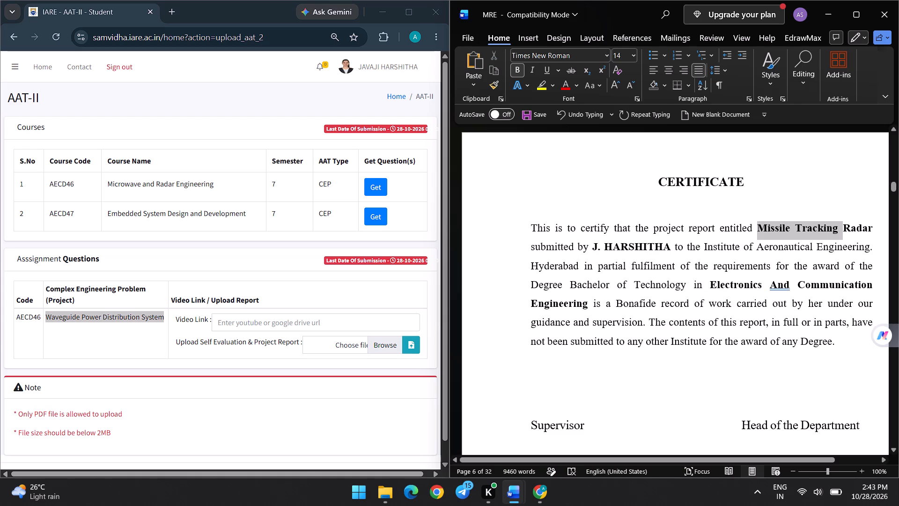
left_click_drag(835, 227, 861, 227)
key("ctrl+v")
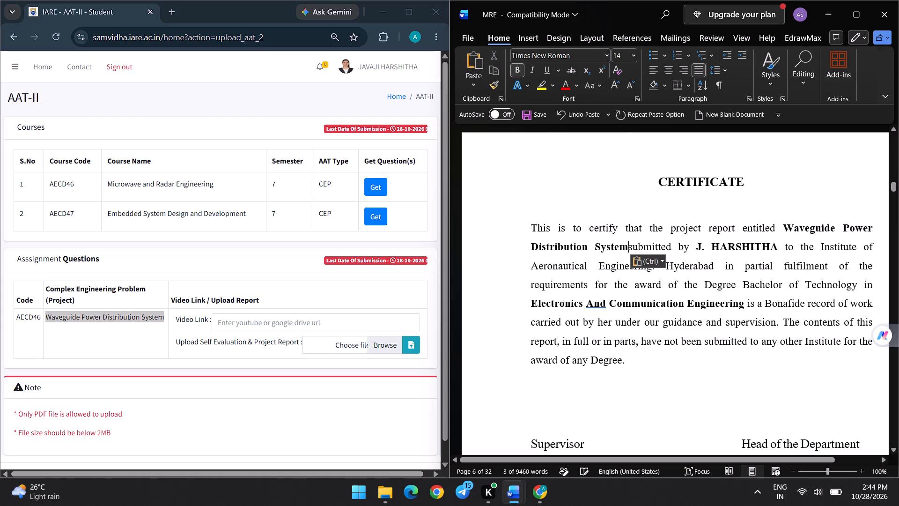
Insert a space after the project title in the Certificate paragraph and save the document.
key("space")
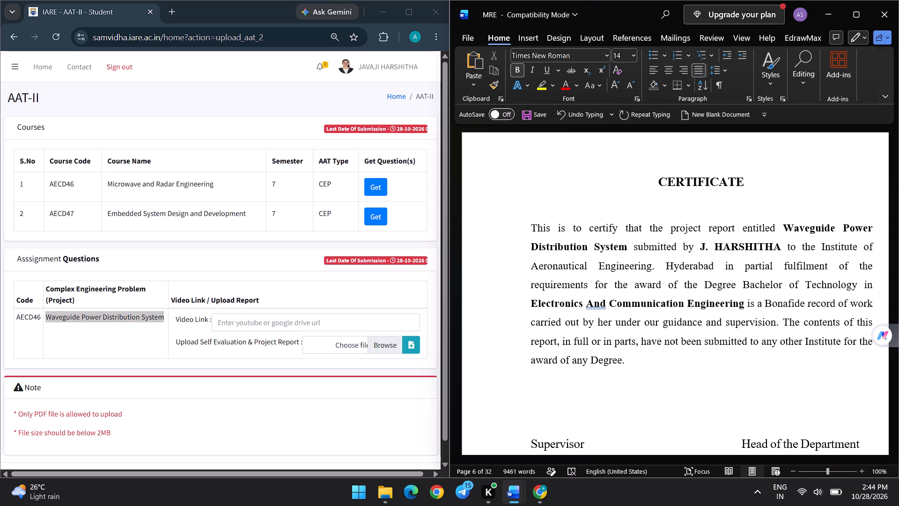
key("ctrl+s")
Replace the project title in the Approval Sheet paragraph with the copied title, Waveguide Power Distribution System, followed by a space.
scroll(861, 227, "down", 2)
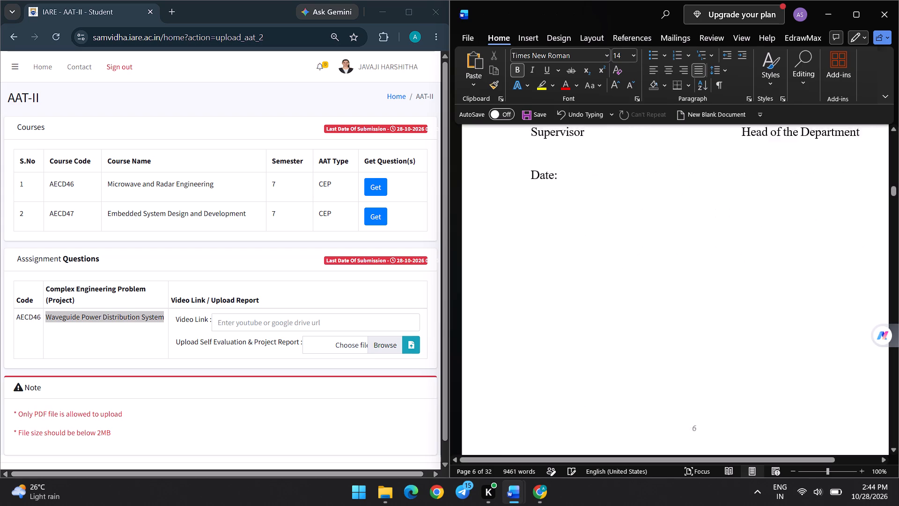
scroll(861, 227, "down", 1)
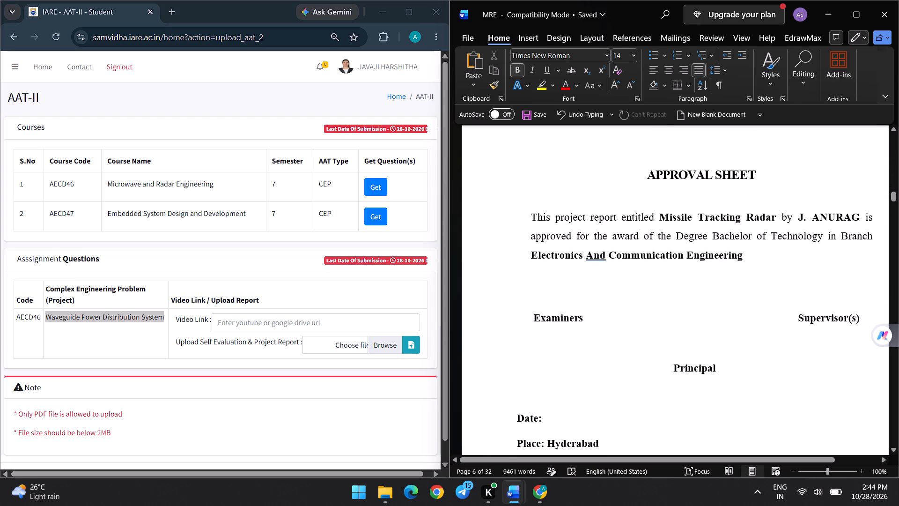
left_click_drag(660, 216, 755, 216)
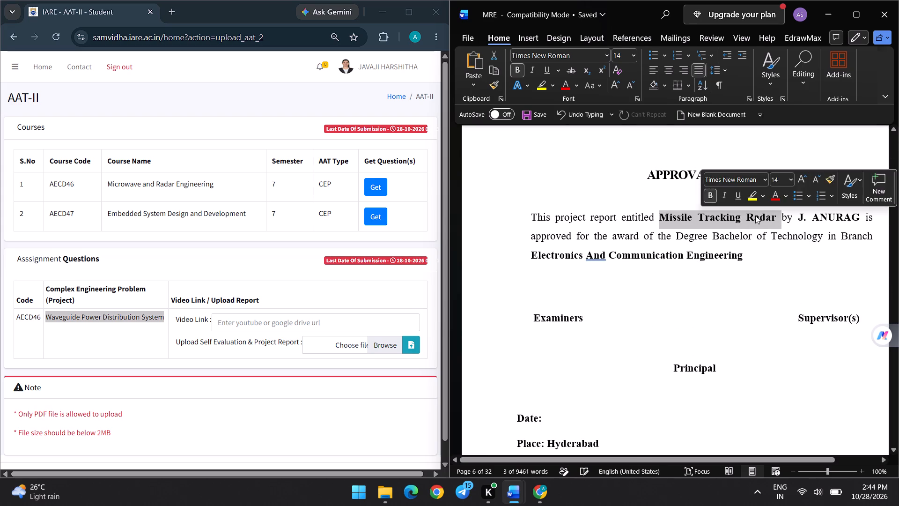
key("ctrl+v")
key("space")
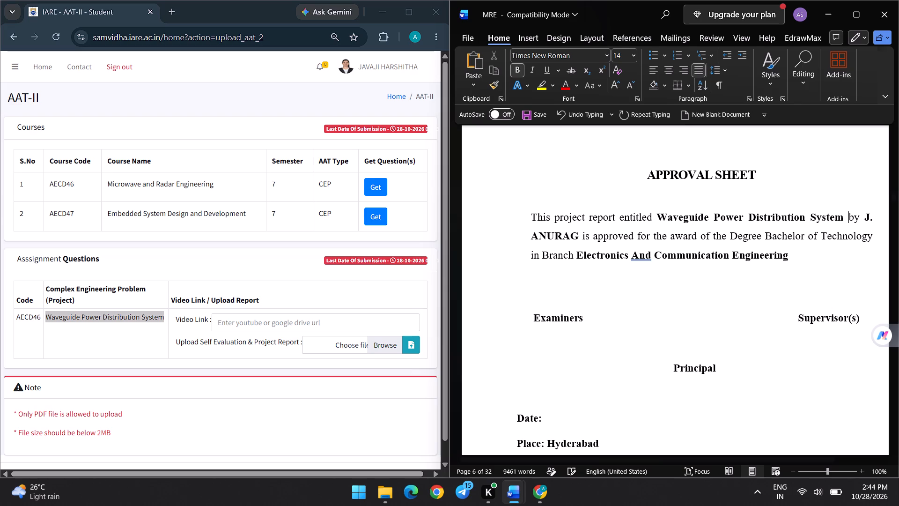
Replace the given name after the initial in the Approval Sheet paragraph with that of the student signed in to the portal.
left_click_drag(577, 237, 534, 235)
type("HARSHITHA")
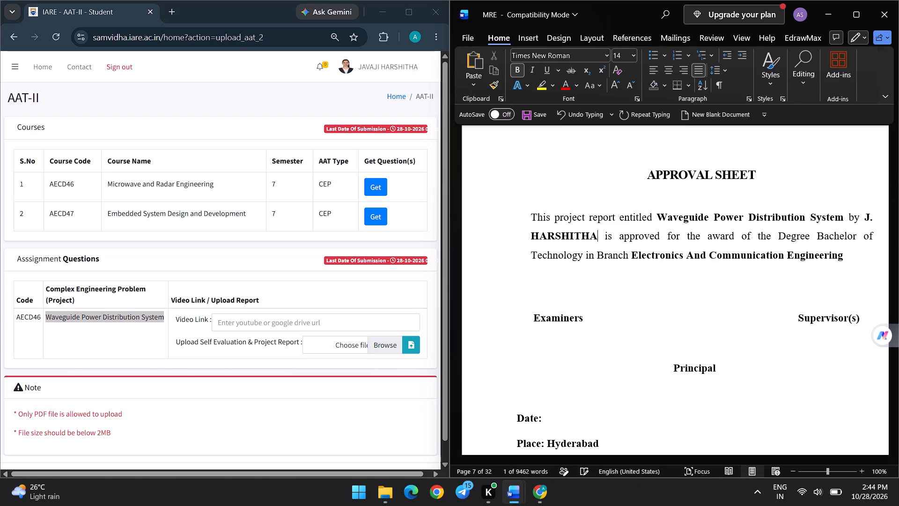
Break the Approval Sheet paragraph before the student's name, change its justified text to left alignment, and save the document.
left_click(863, 219)
key("Return")
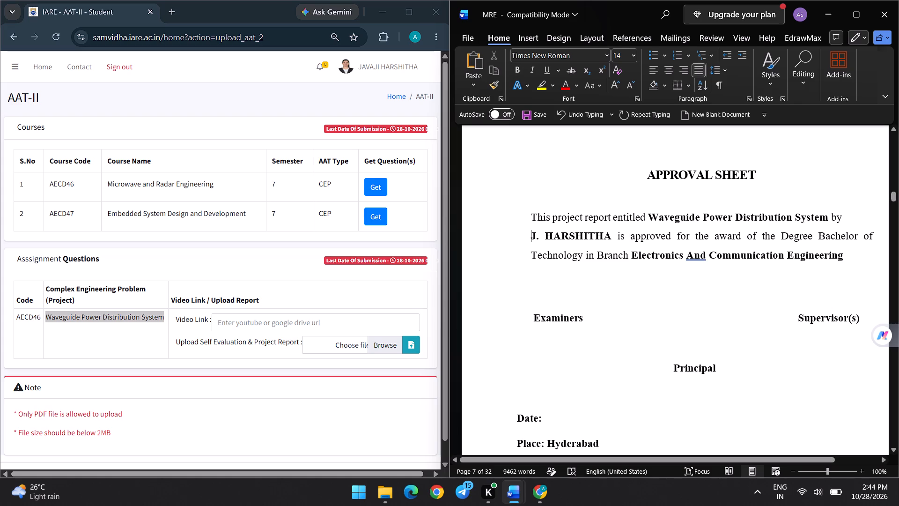
key("BackSpace")
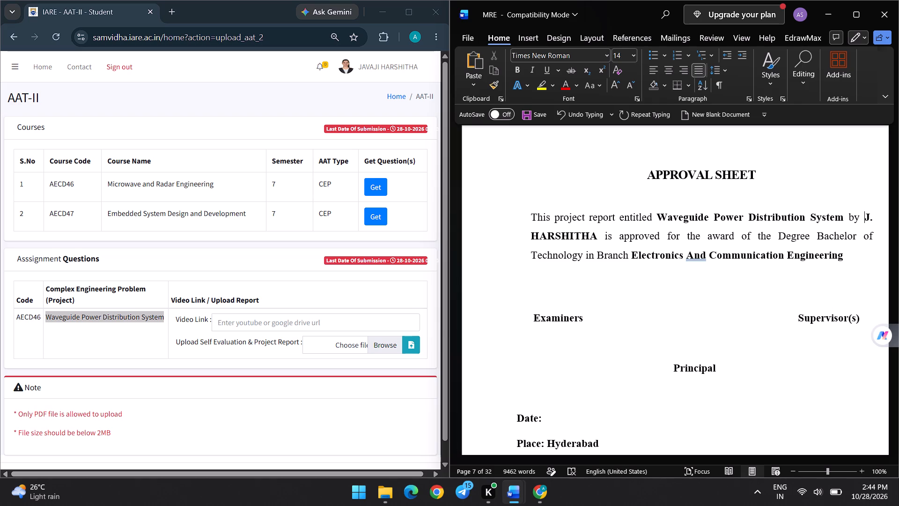
key("Return")
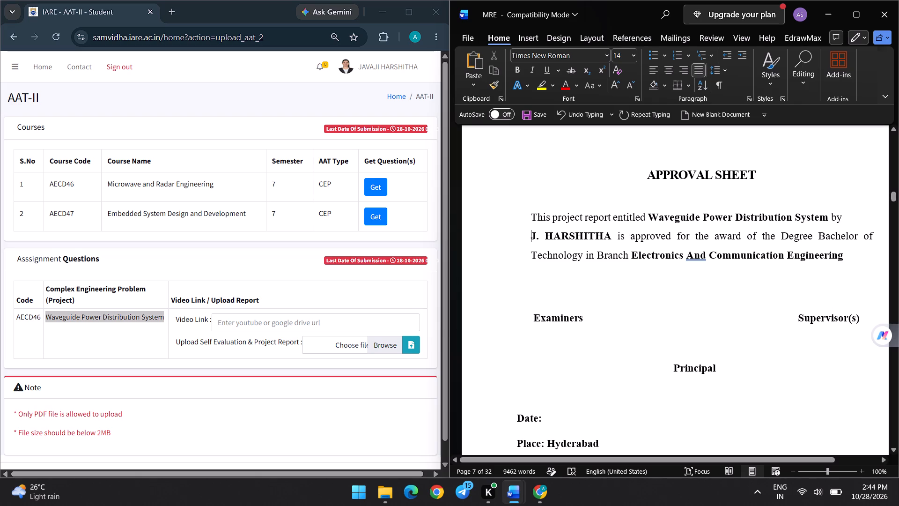
left_click_drag(848, 256, 528, 226)
left_click(698, 73)
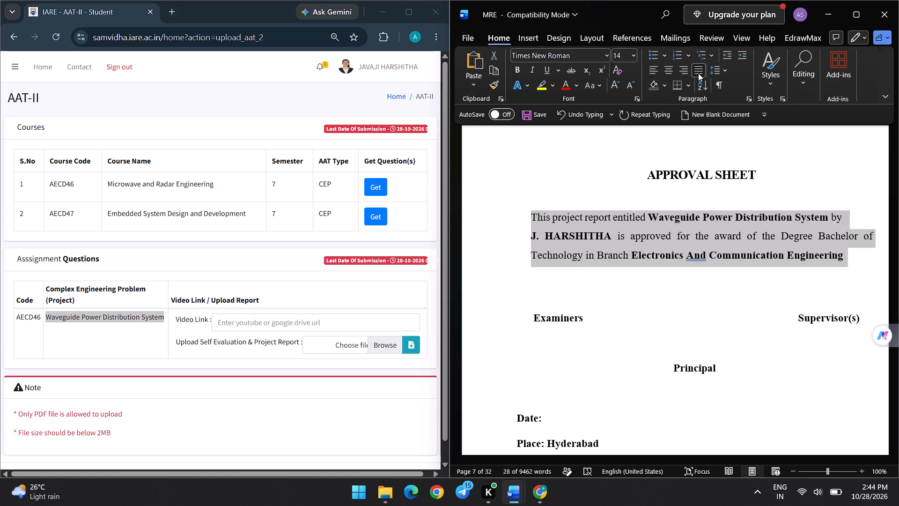
left_click(669, 285)
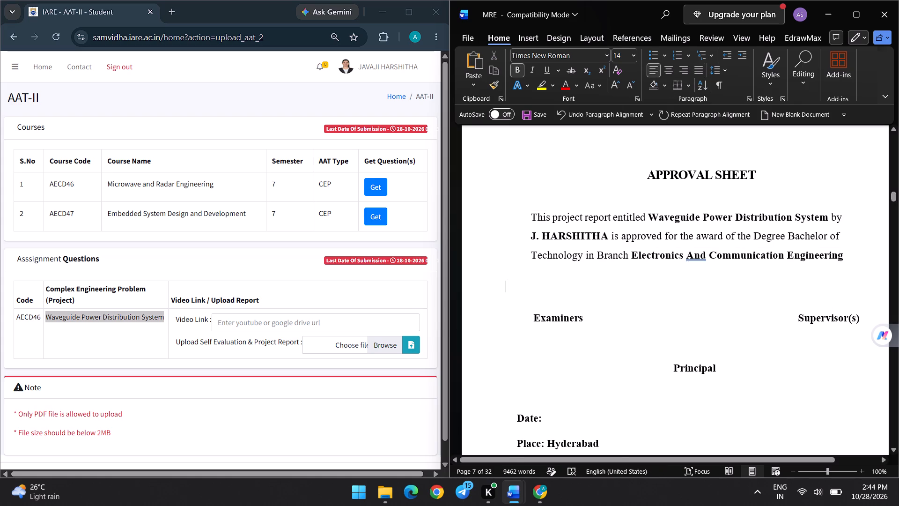
key("ctrl+s")
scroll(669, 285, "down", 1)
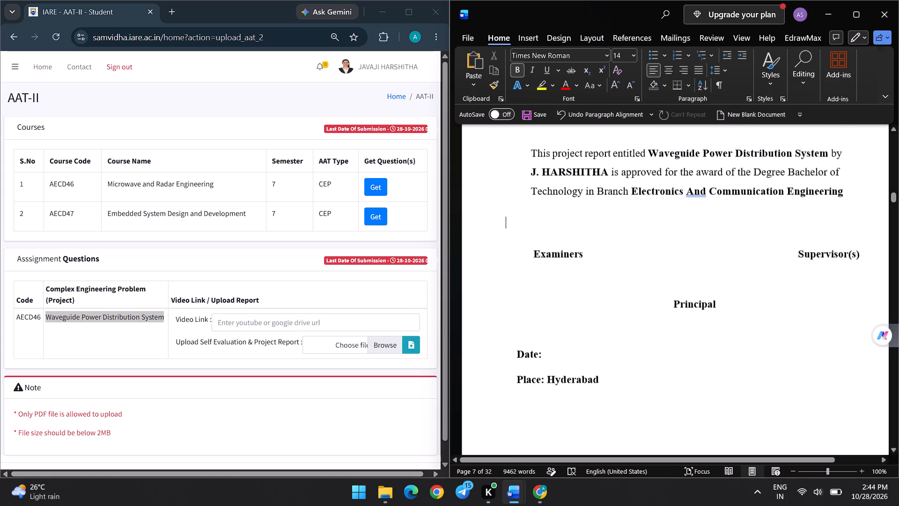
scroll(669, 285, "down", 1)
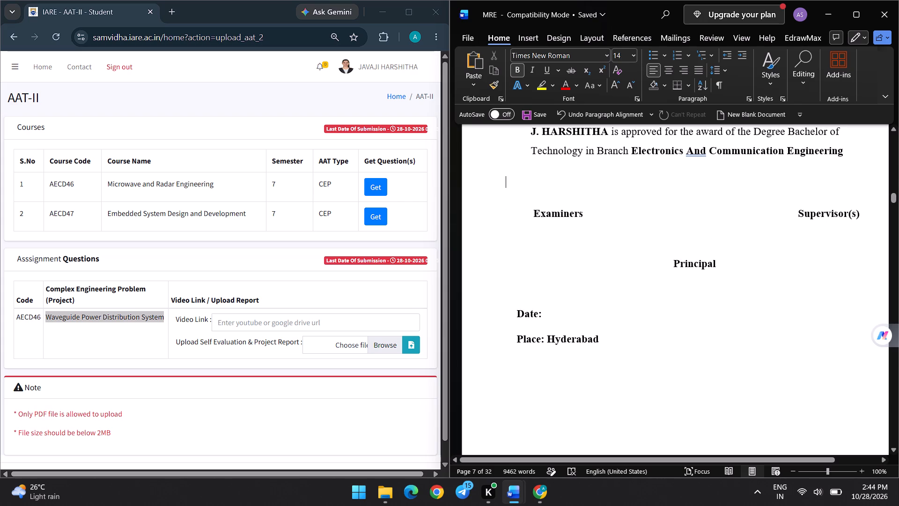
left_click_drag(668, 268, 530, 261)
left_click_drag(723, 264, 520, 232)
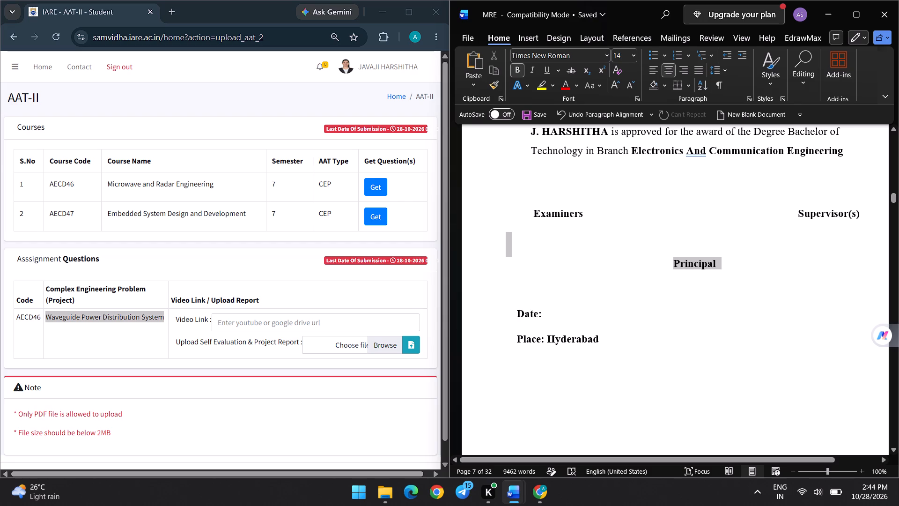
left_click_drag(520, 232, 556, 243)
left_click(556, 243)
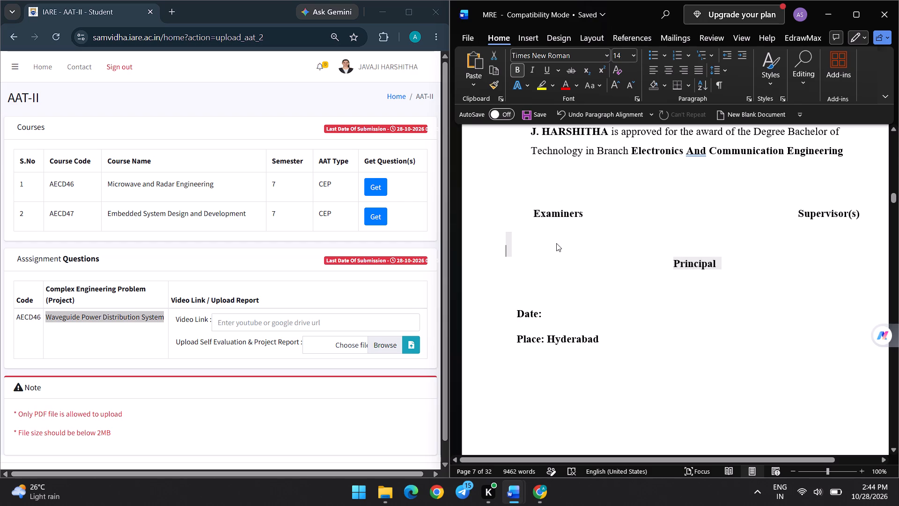
Switch to the college portal and display the timetable for Electronics and Communication Engineering, VII Semester, Section C.
scroll(556, 243, "down", 3)
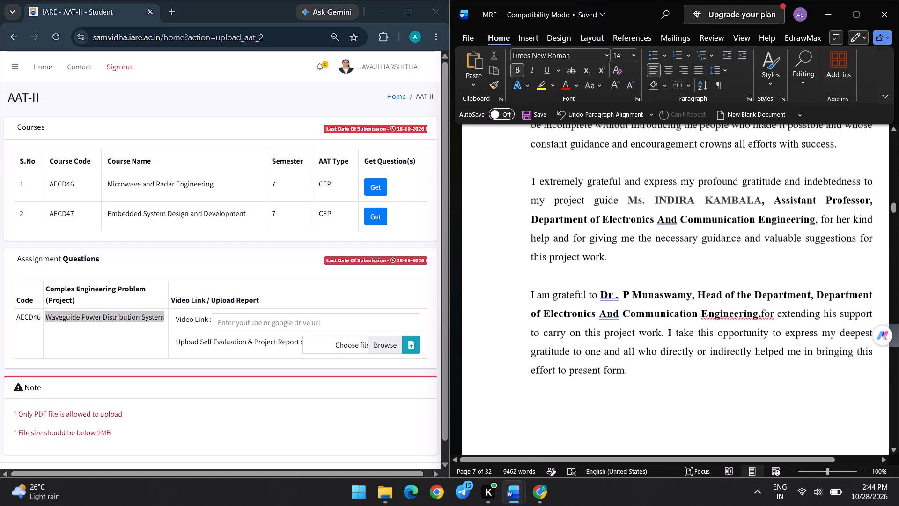
scroll(556, 243, "down", 1)
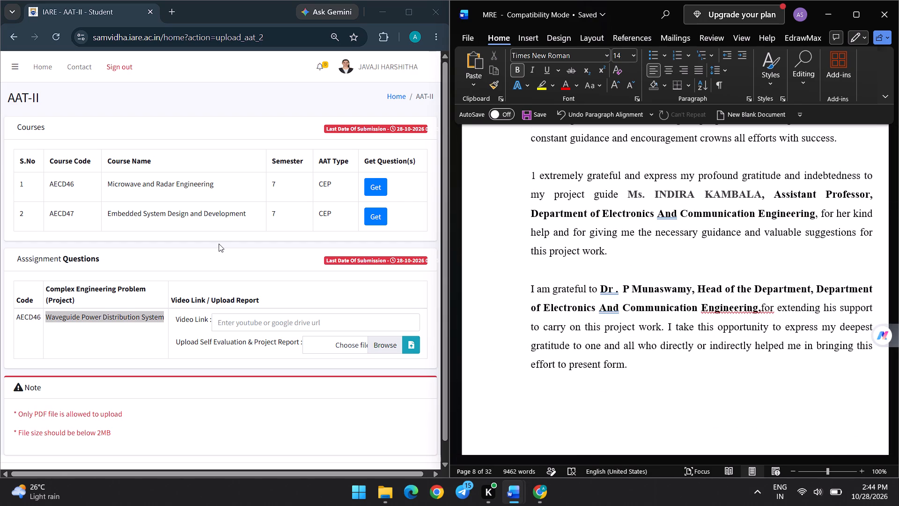
left_click(13, 69)
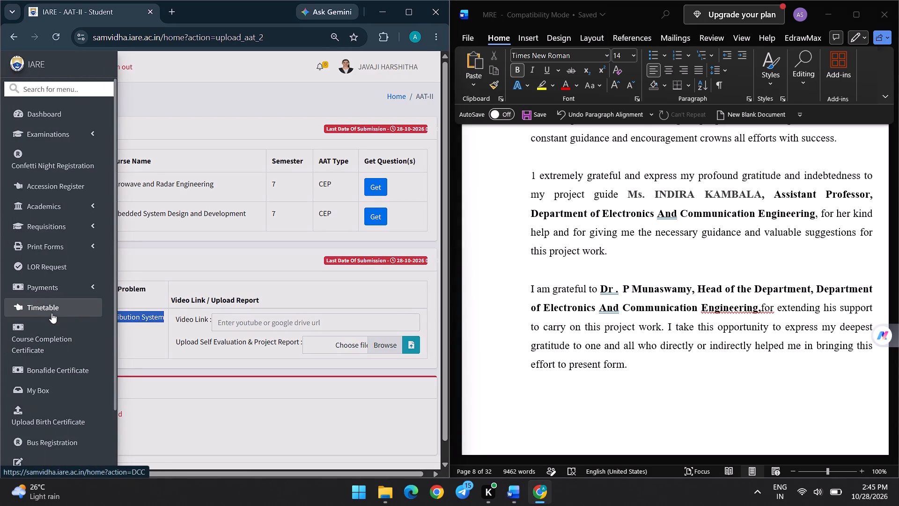
left_click(59, 306)
left_click(130, 169)
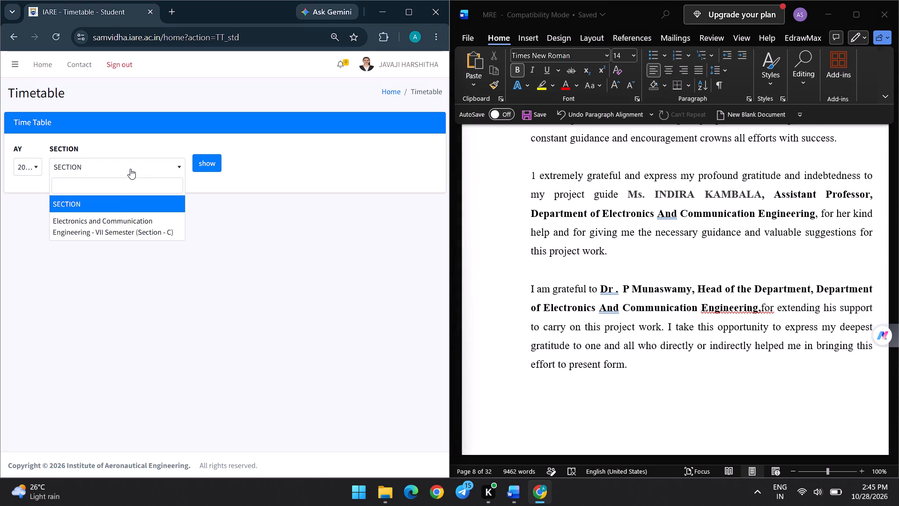
left_click(118, 218)
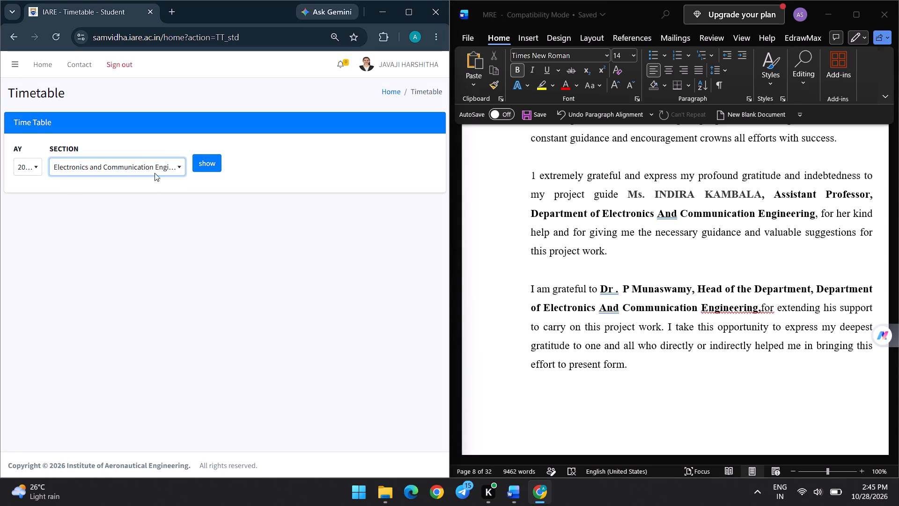
left_click(199, 160)
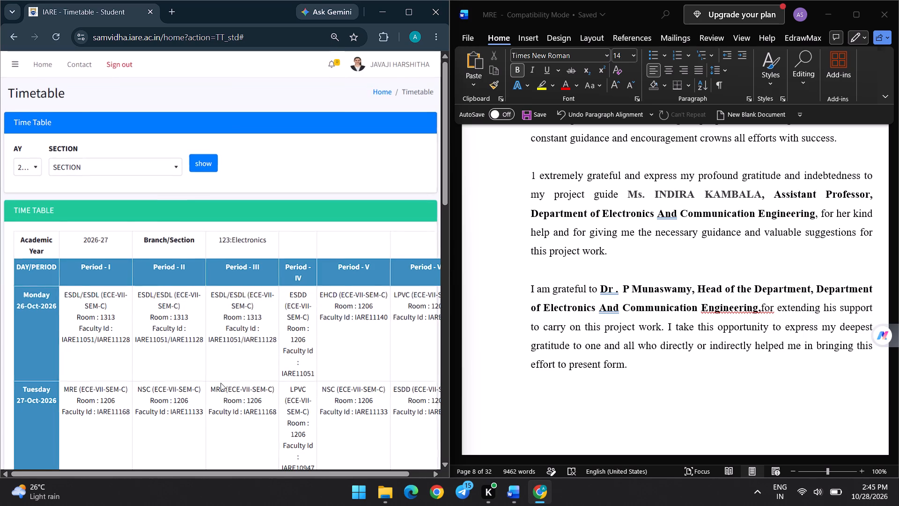
Replace the project guide's title and name in the MRE acknowledgement with the Microwave and Radar Engineering staff name copied from the timetable's subject list.
scroll(221, 383, "down", 1)
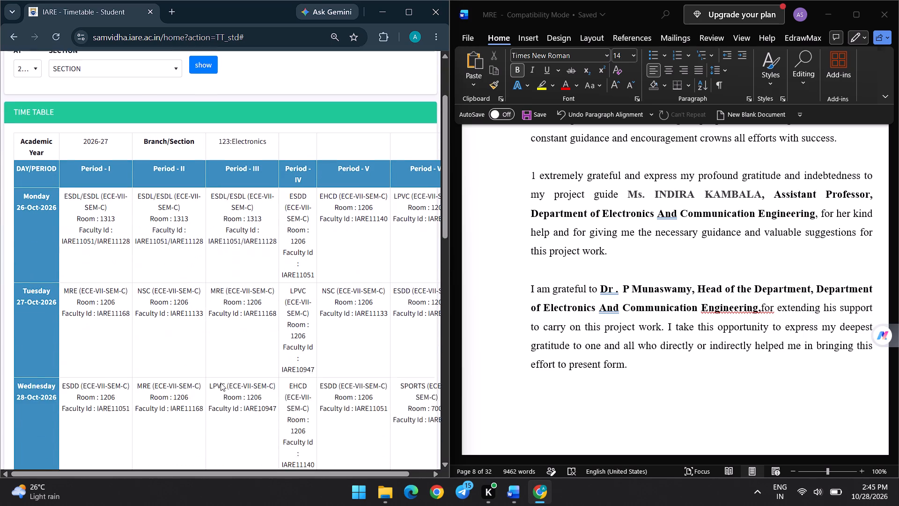
scroll(221, 383, "down", 7)
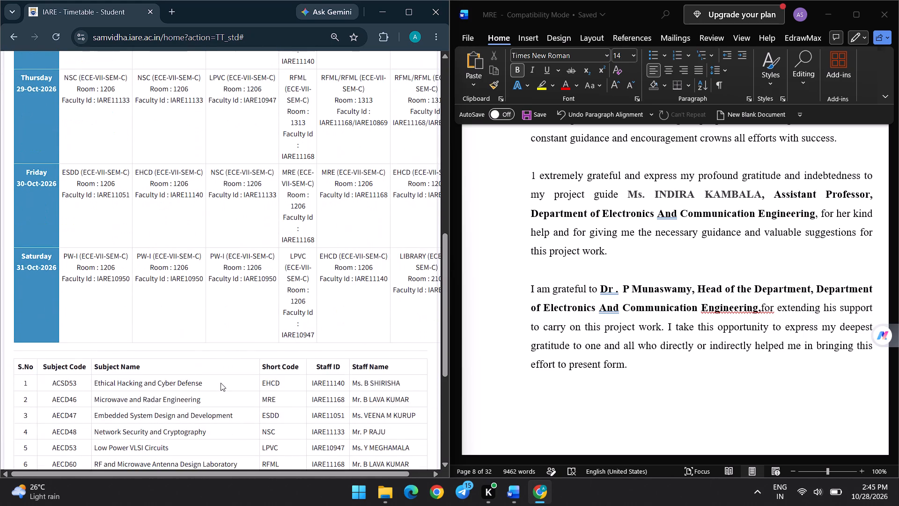
scroll(221, 383, "down", 1)
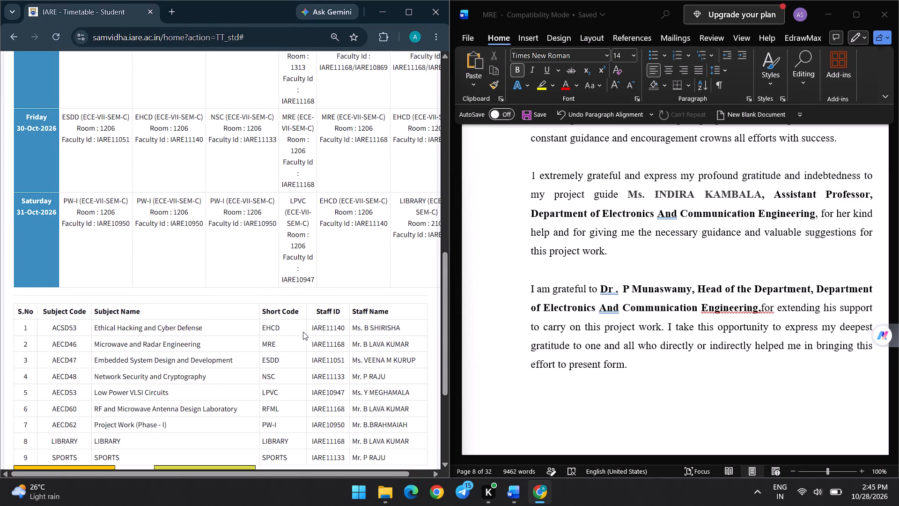
left_click_drag(353, 344, 407, 344)
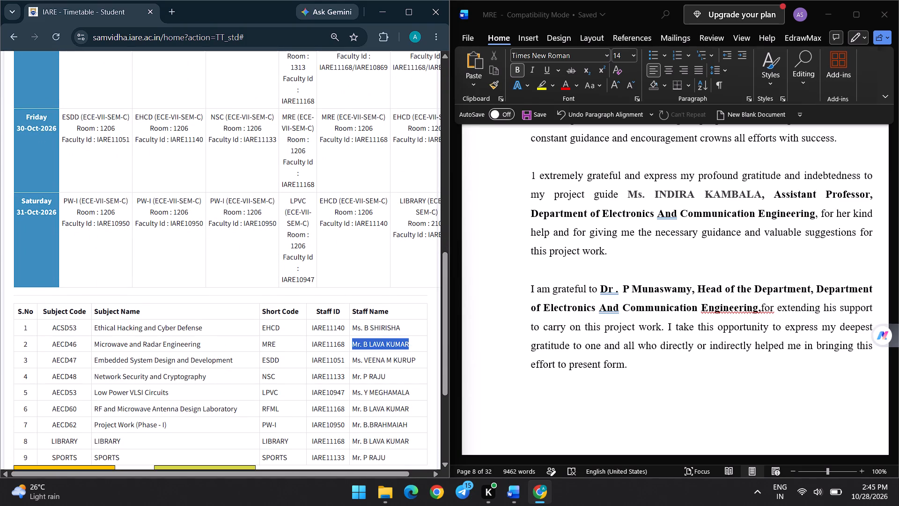
left_click_drag(407, 344, 414, 344)
key("ctrl+c")
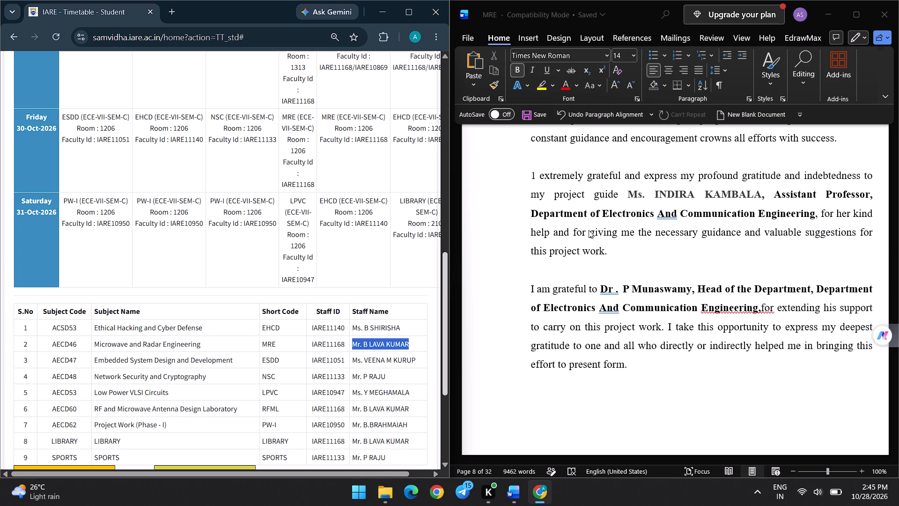
left_click(646, 207)
left_click_drag(629, 194, 755, 190)
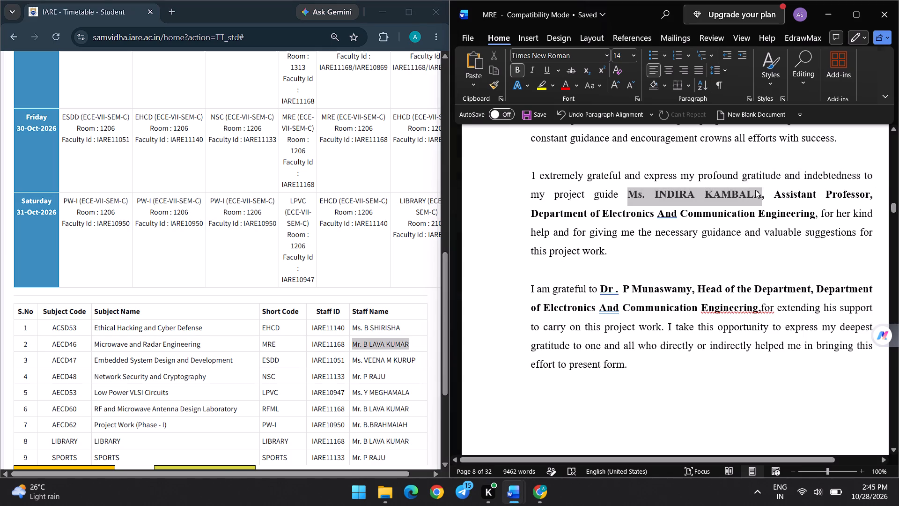
key("ctrl+v")
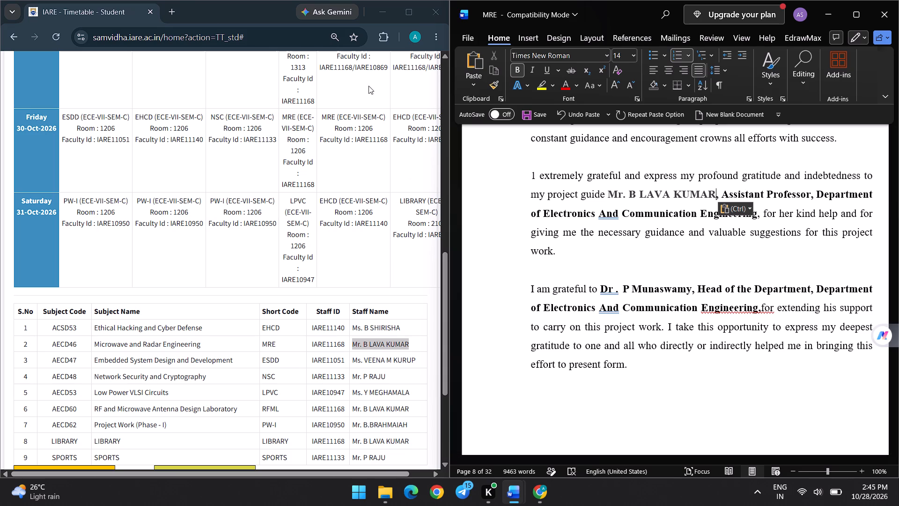
Search the web for IARE ECE FACULTY in a new browser tab and open the college's Faculty Profiles page.
left_click(169, 14)
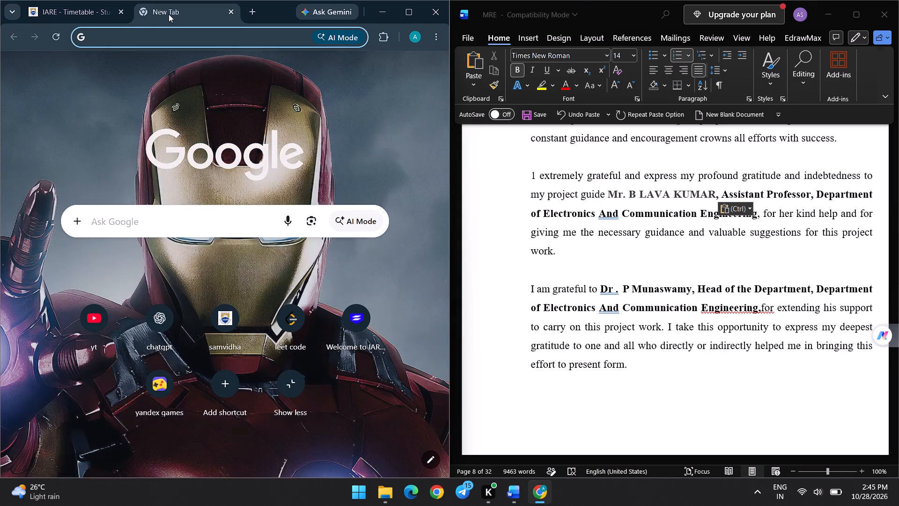
type("IARE EC E")
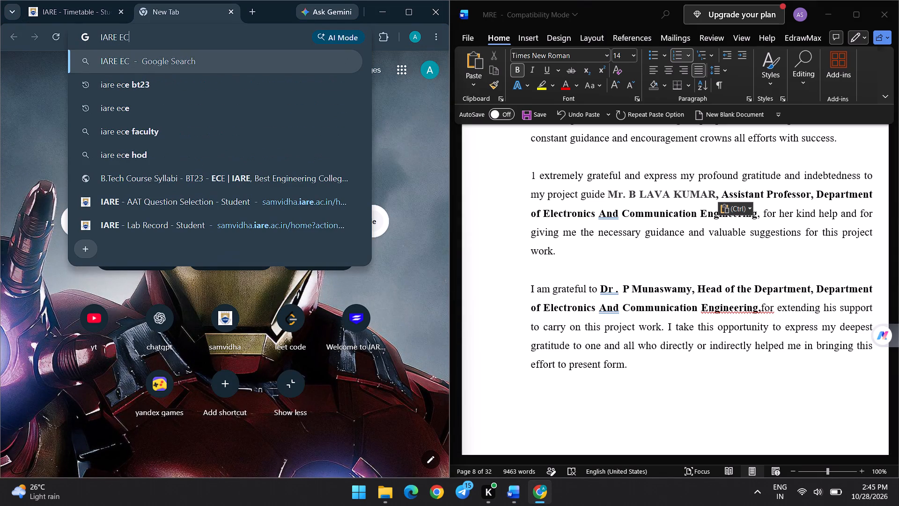
key("BackSpace")
key("BackSpace")
type("E")
key("space")
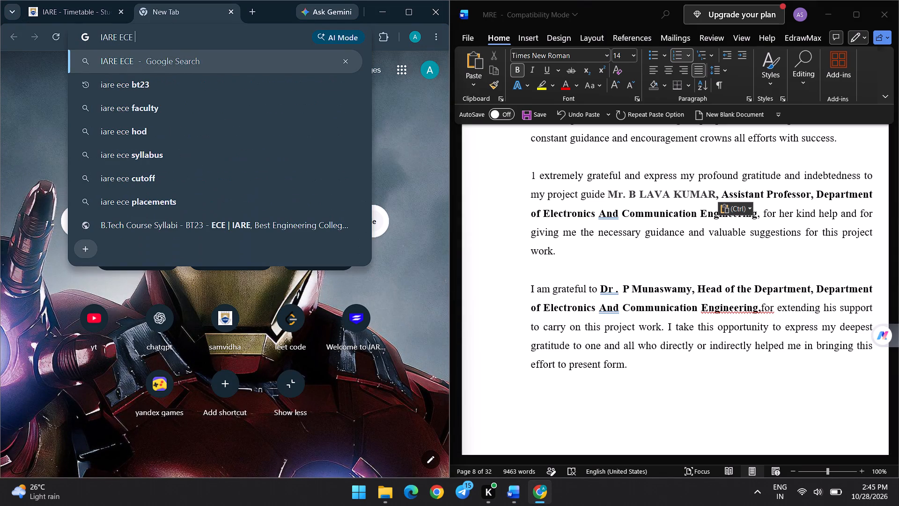
type("FACULTY")
key("Return")
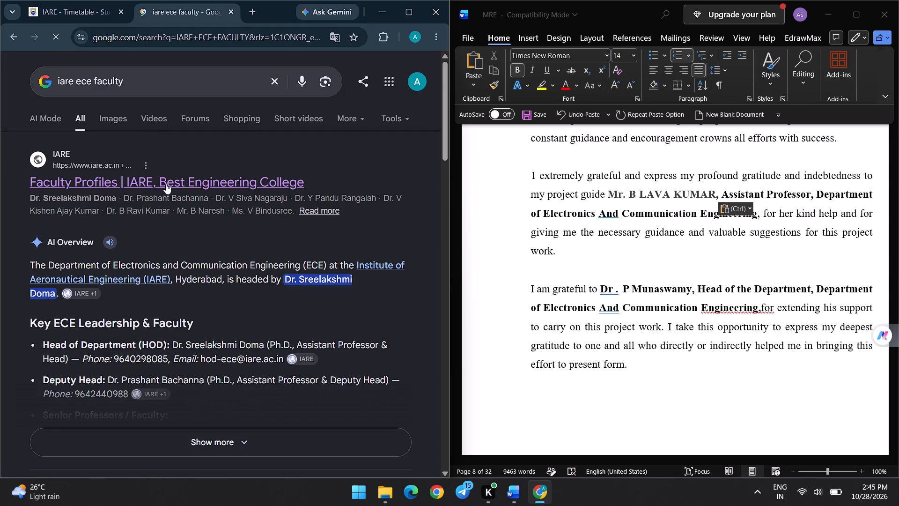
left_click(166, 184)
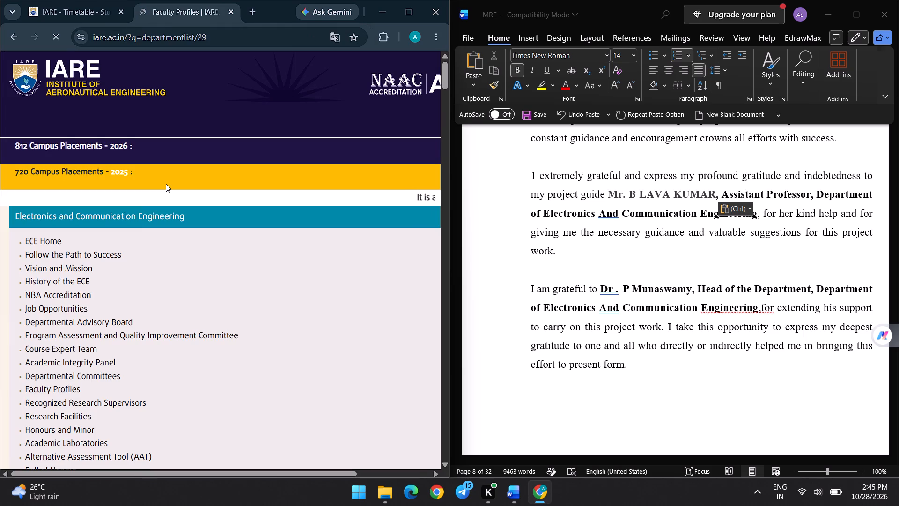
Look through the Electronics and Communication Engineering faculty profiles for the MRE project guide's designation.
scroll(155, 283, "down", 7)
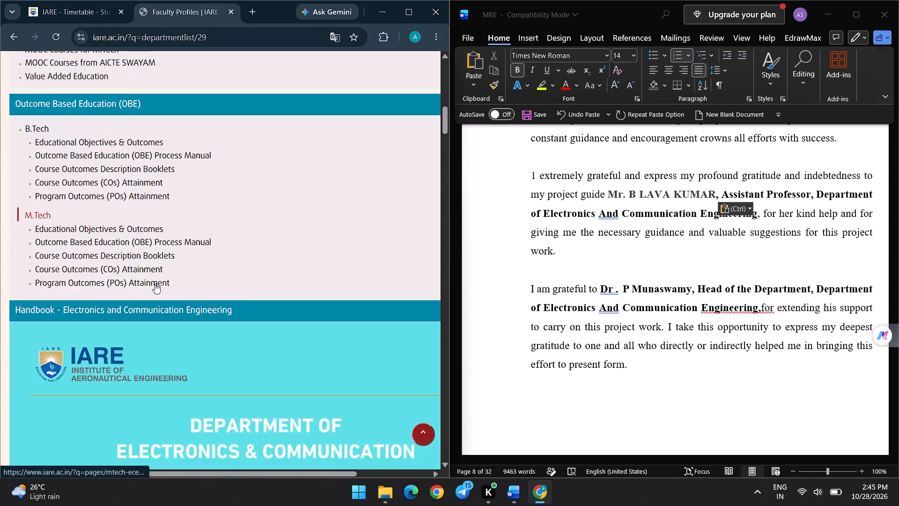
scroll(155, 283, "down", 4)
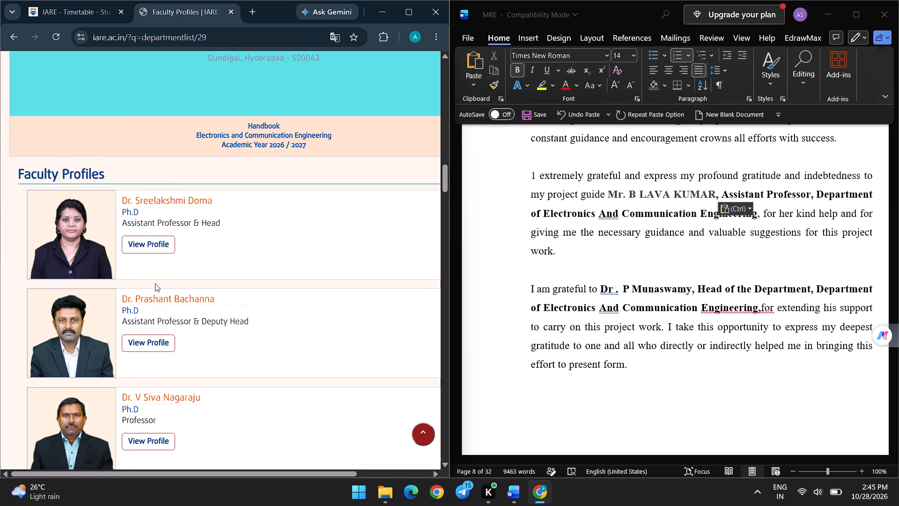
scroll(155, 283, "down", 4)
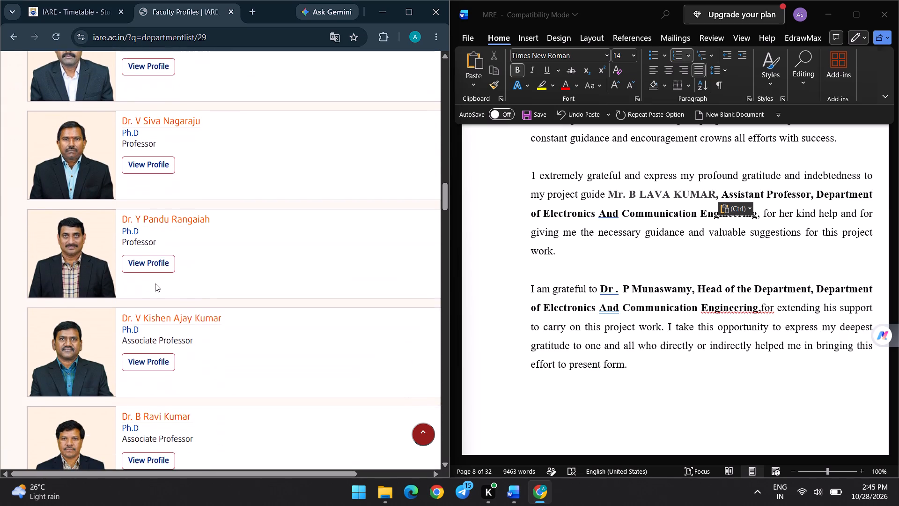
scroll(155, 283, "down", 4)
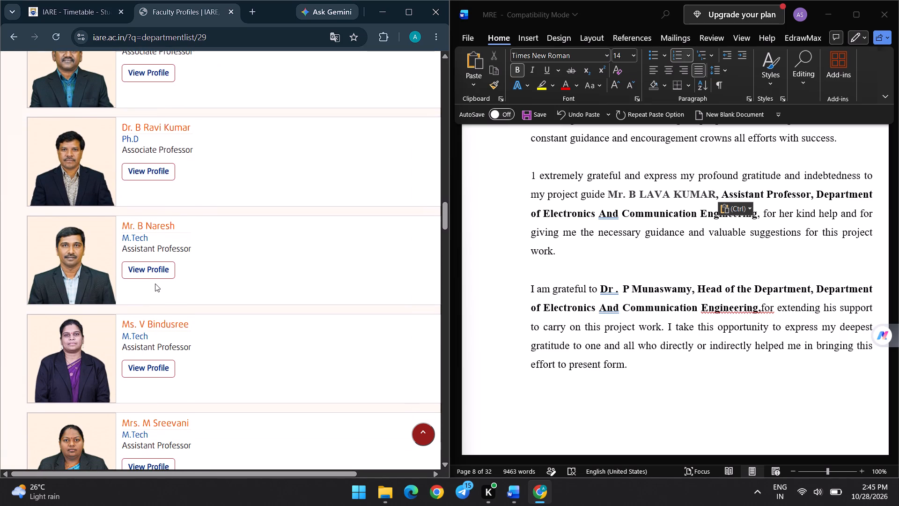
scroll(155, 283, "down", 3)
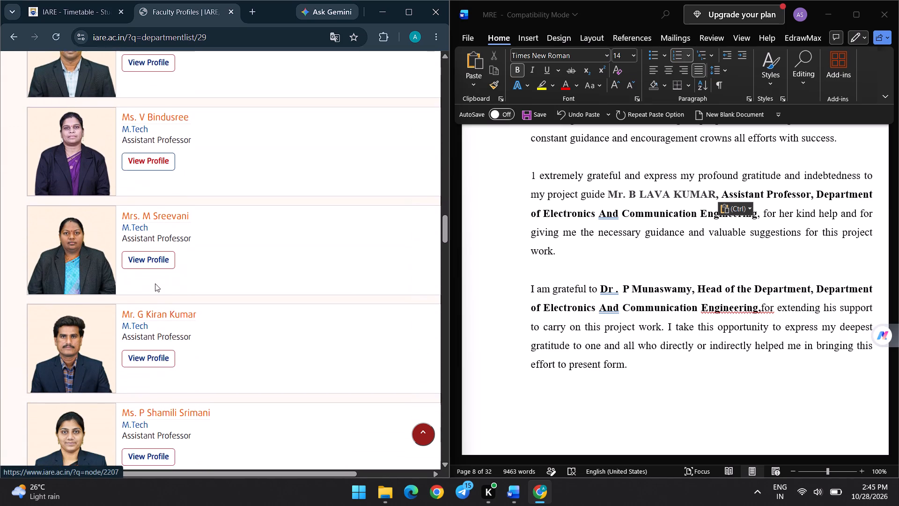
scroll(155, 283, "down", 5)
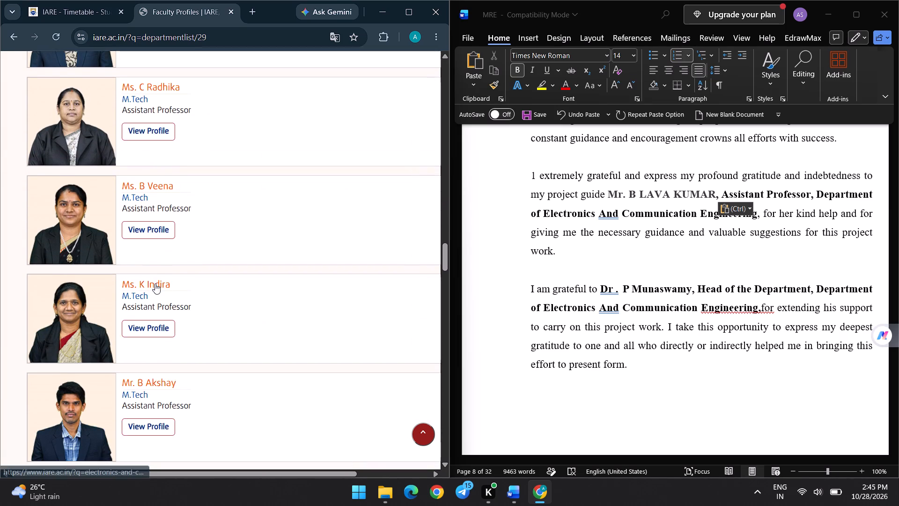
scroll(155, 283, "down", 6)
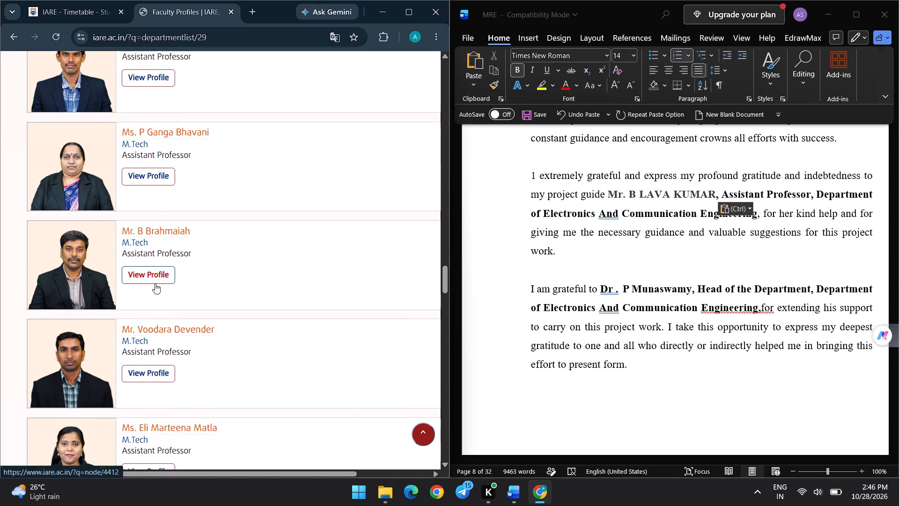
scroll(155, 283, "down", 6)
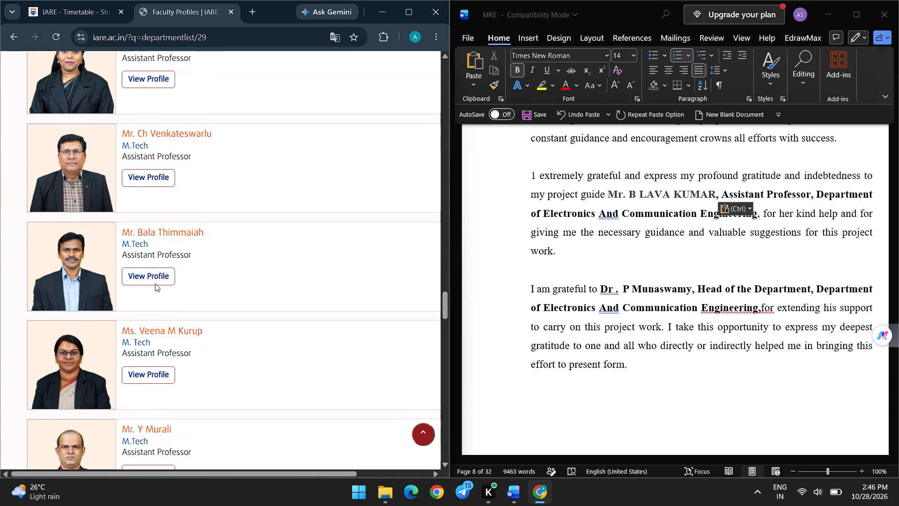
scroll(155, 283, "down", 6)
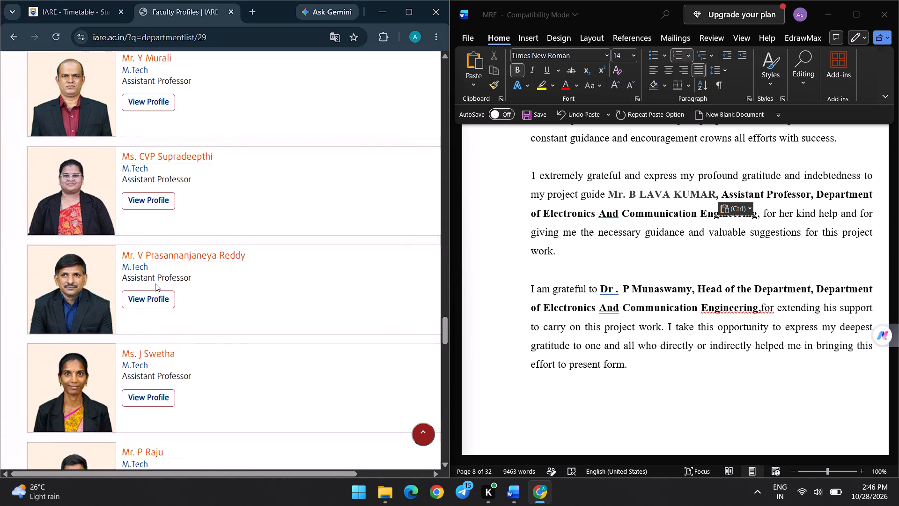
scroll(155, 283, "down", 4)
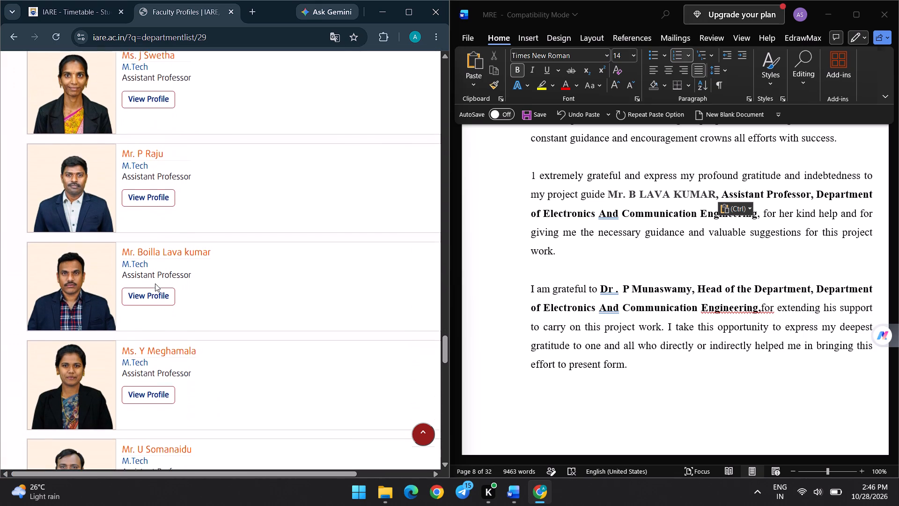
scroll(155, 283, "down", 1)
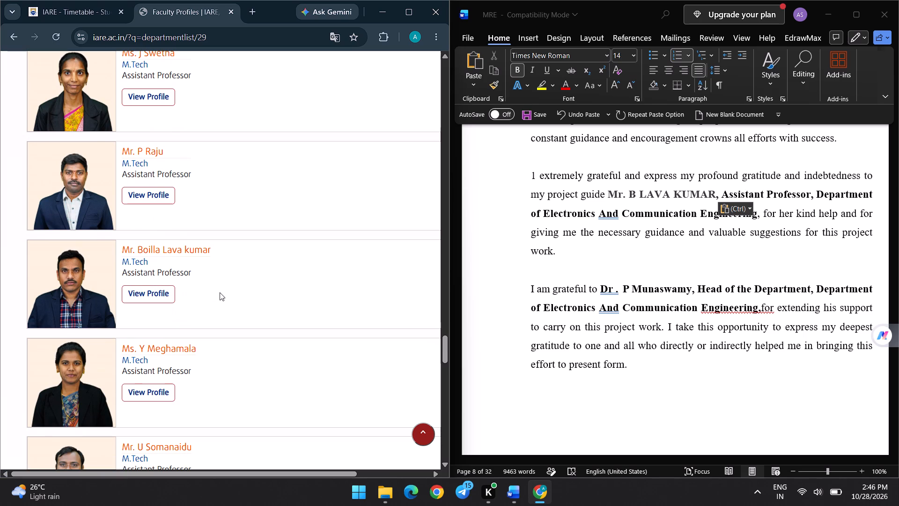
Review the MRE document from the acknowledgement to the 1.2 Objectives section and try to save it.
scroll(561, 342, "up", 1)
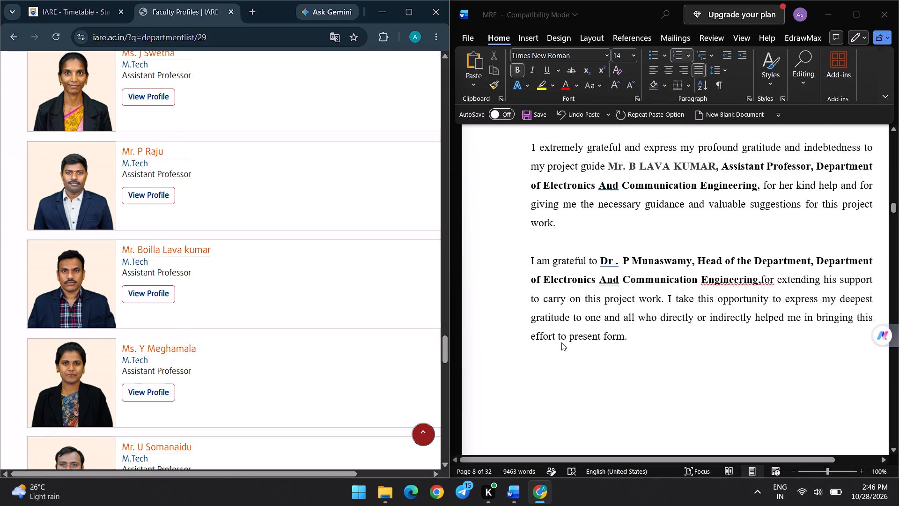
scroll(561, 342, "up", 1)
scroll(561, 342, "down", 3)
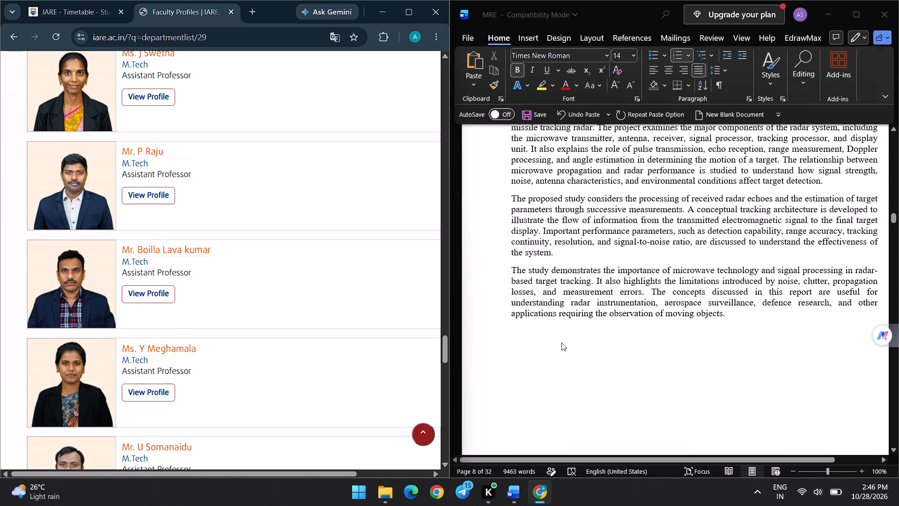
scroll(561, 342, "down", 2)
key("ctrl+s")
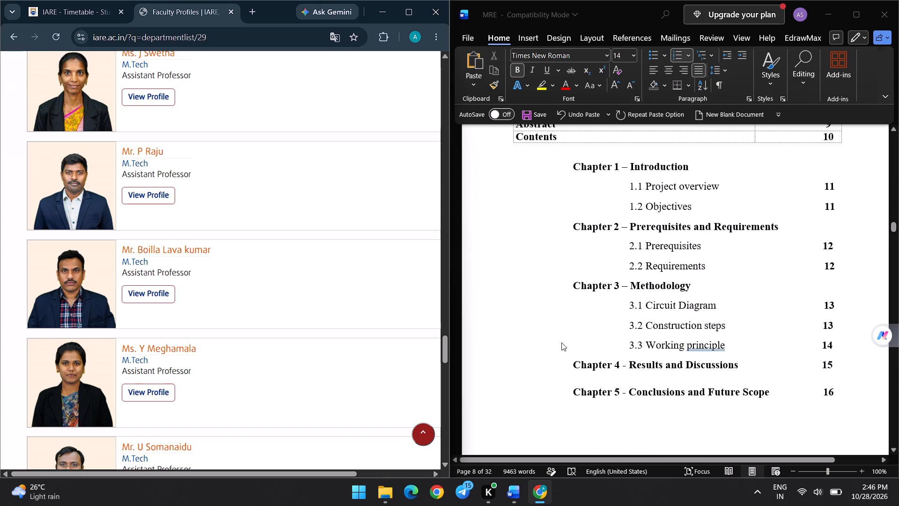
scroll(561, 342, "down", 3)
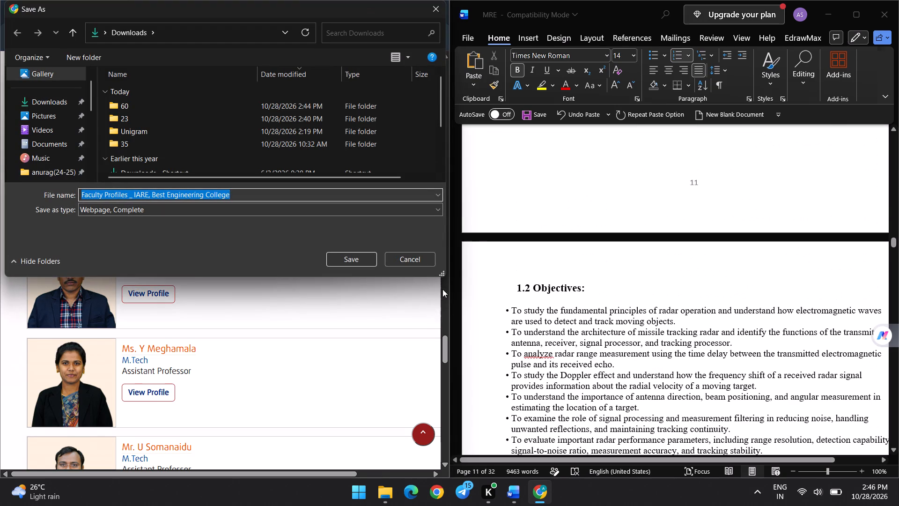
left_click(413, 262)
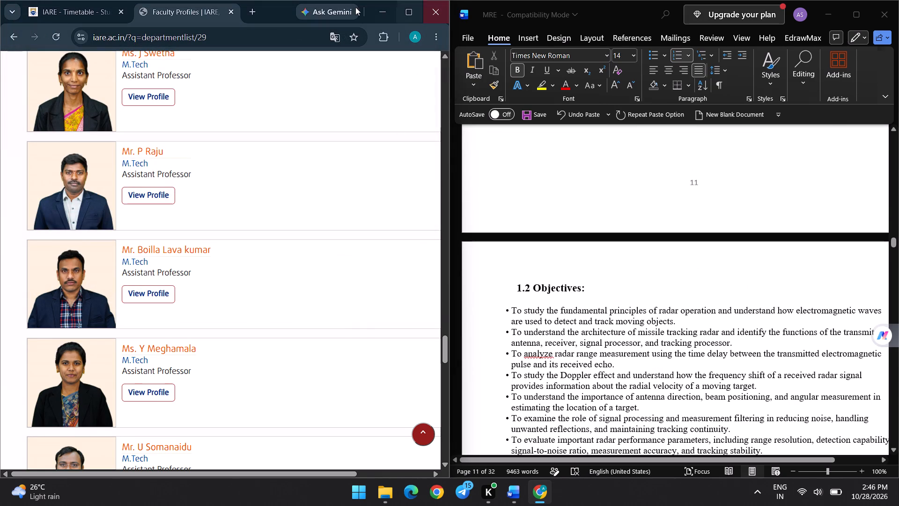
Put the MRE document away and place the Embedded document beside the browser.
left_click(825, 15)
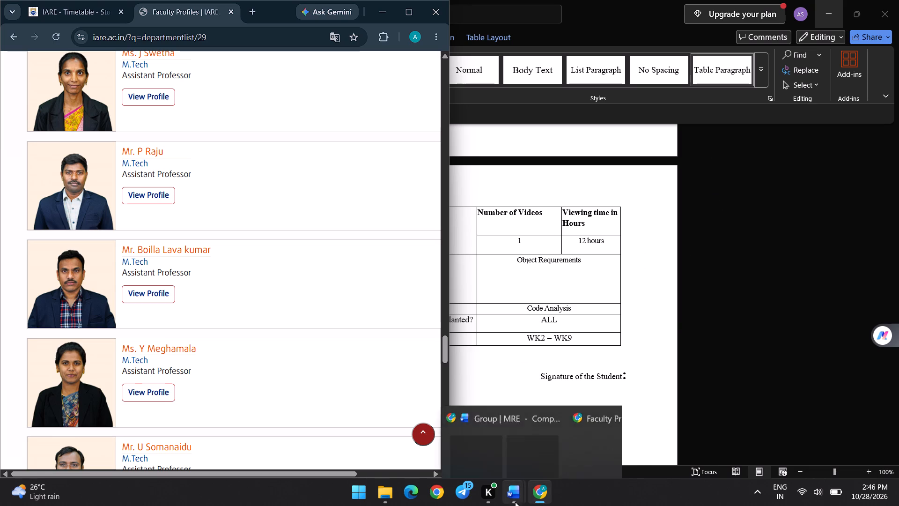
left_click(594, 428)
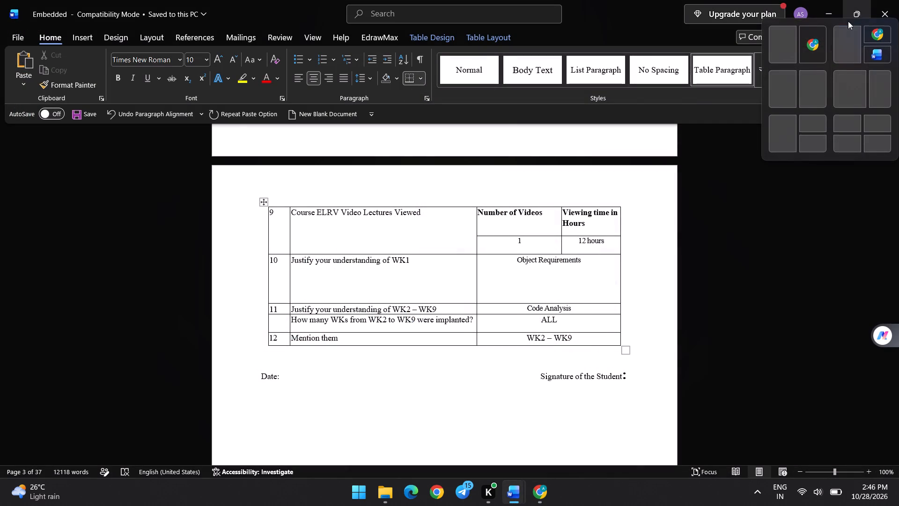
left_click(816, 82)
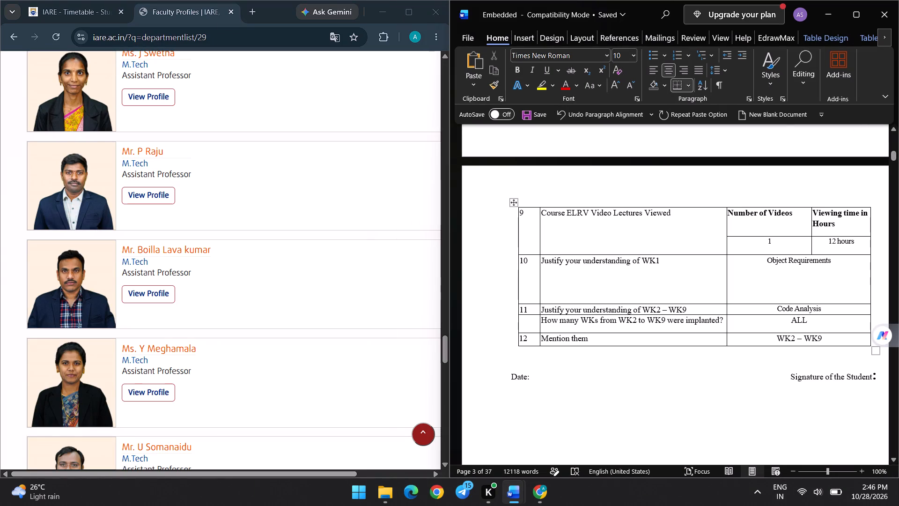
Replace the project guide's title and name in the Embedded acknowledgement with the Embedded System Design and Development staff name copied from the timetable.
scroll(673, 288, "down", 3)
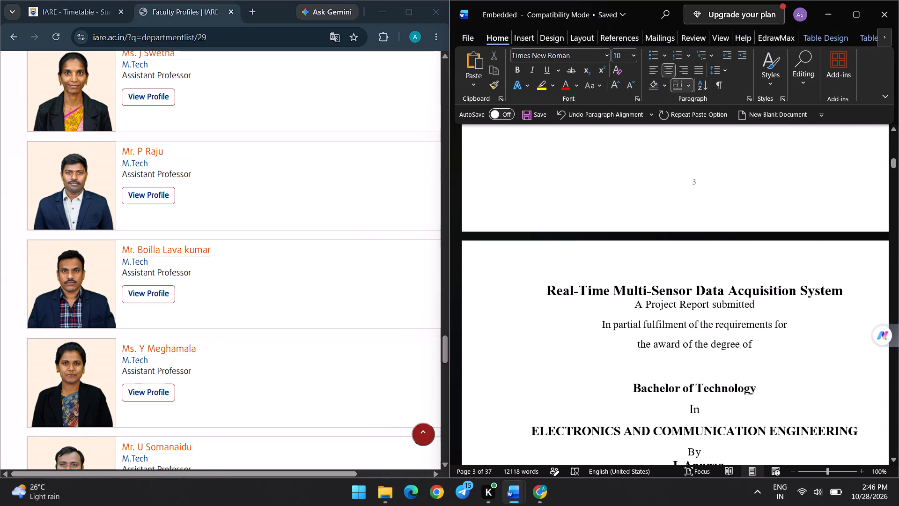
scroll(673, 288, "down", 1)
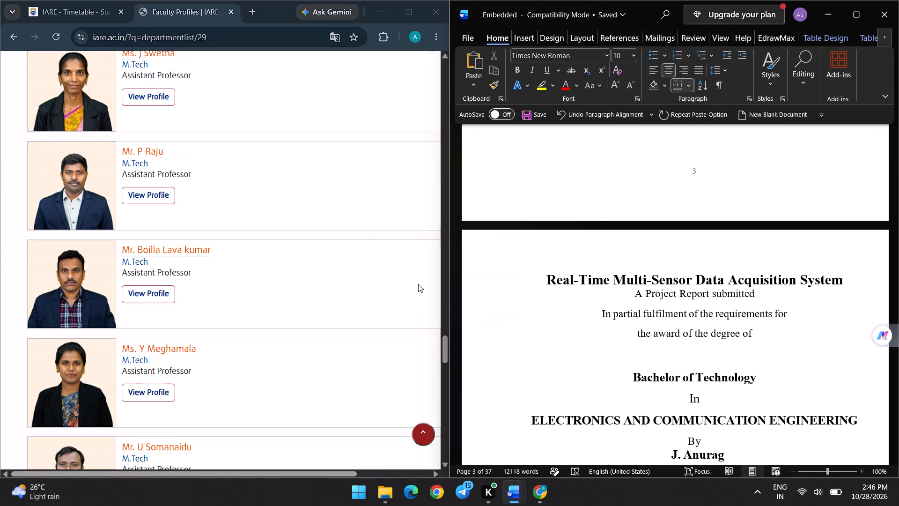
left_click(73, 17)
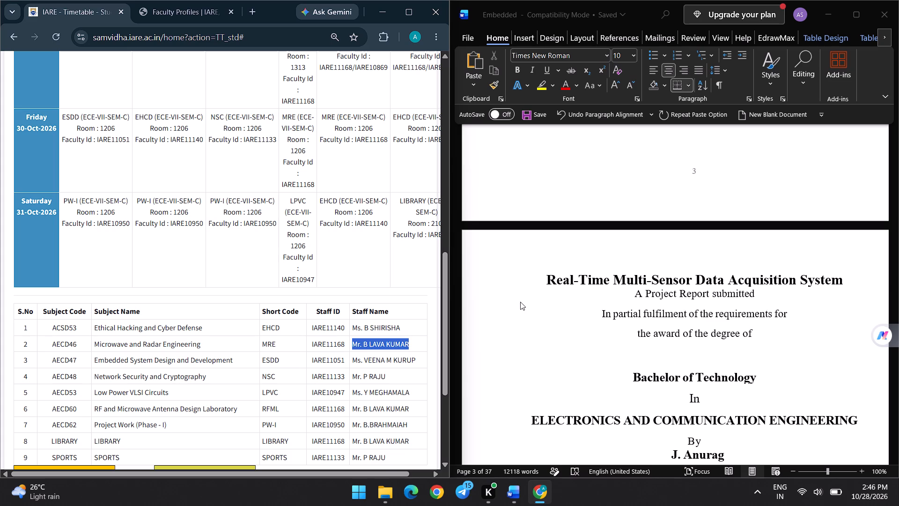
left_click_drag(354, 358, 419, 359)
key("ctrl+c")
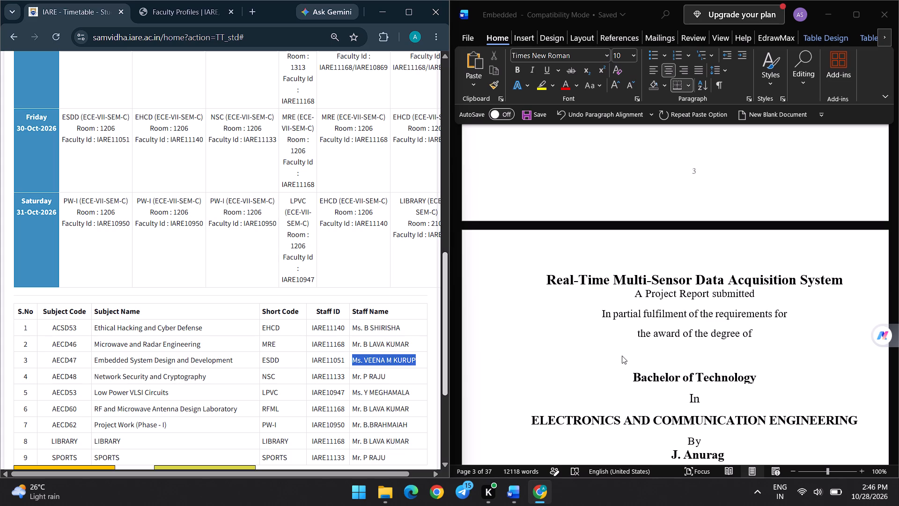
scroll(622, 356, "down", 15)
scroll(622, 356, "up", 1)
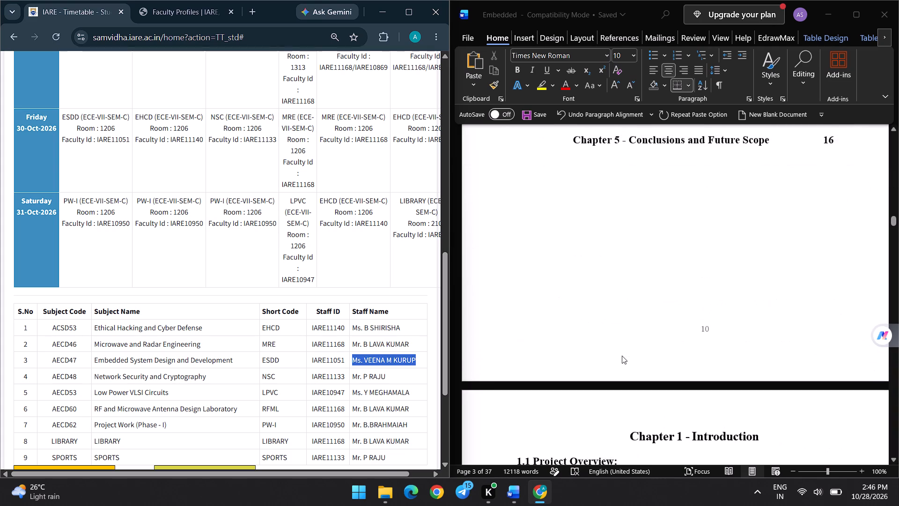
scroll(622, 356, "up", 3)
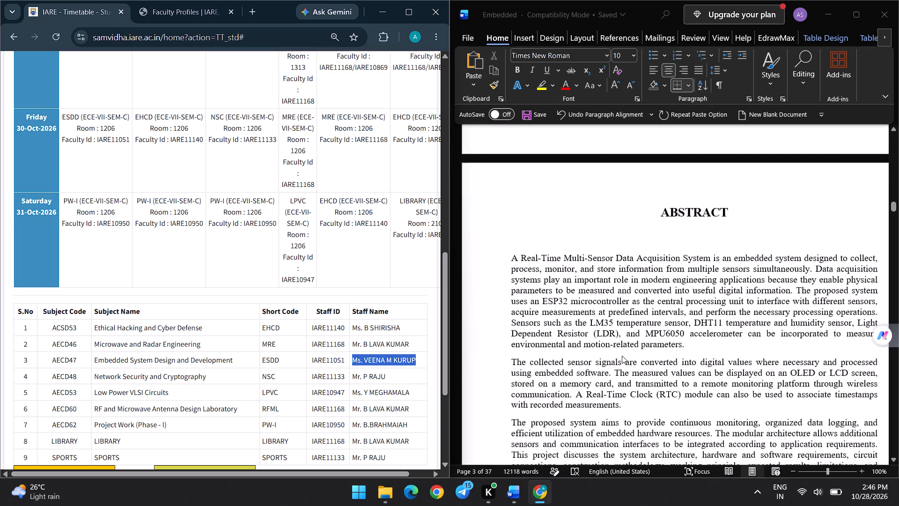
scroll(622, 356, "up", 2)
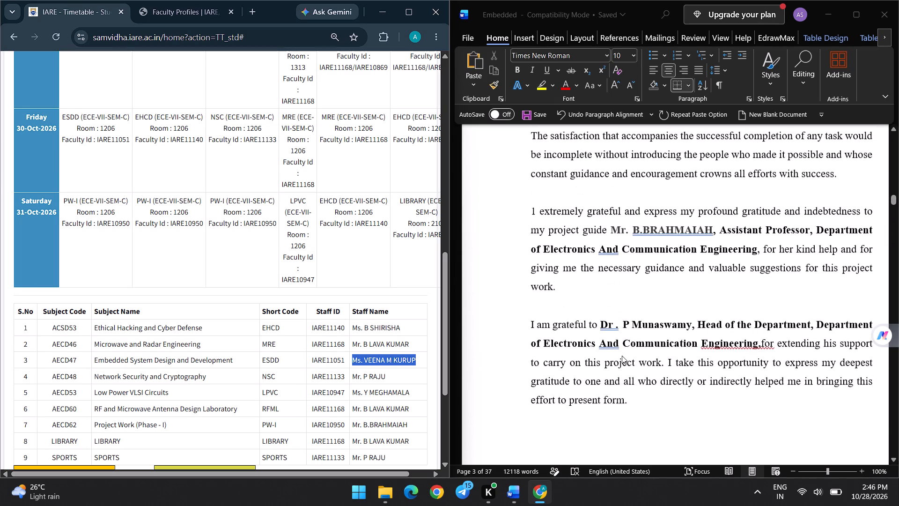
scroll(622, 356, "up", 1)
left_click(612, 234)
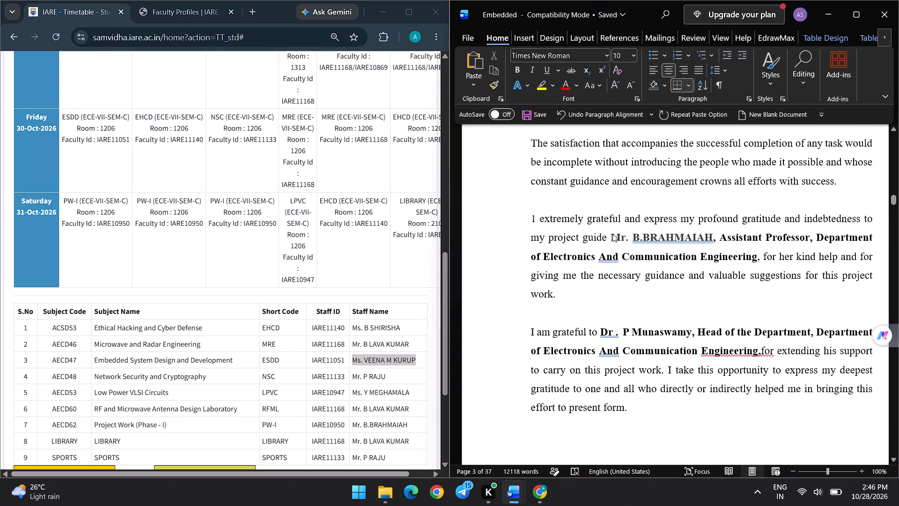
left_click(612, 234)
left_click_drag(612, 234, 687, 234)
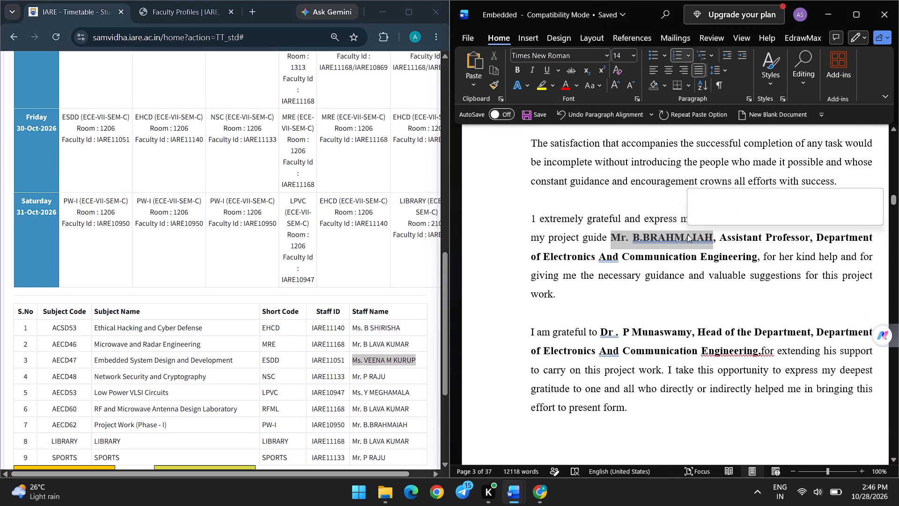
key("ctrl+v")
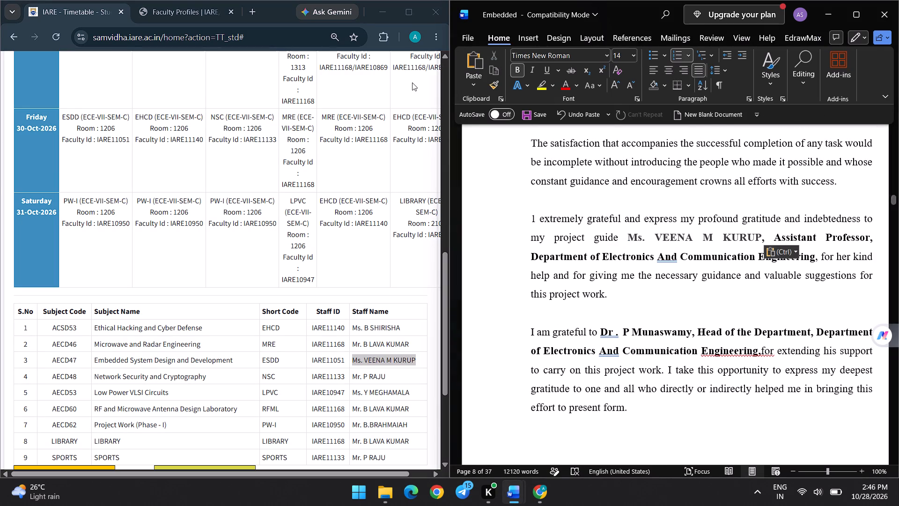
Check the Embedded project guide's designation in the department's faculty profiles and save the Embedded document.
left_click(191, 15)
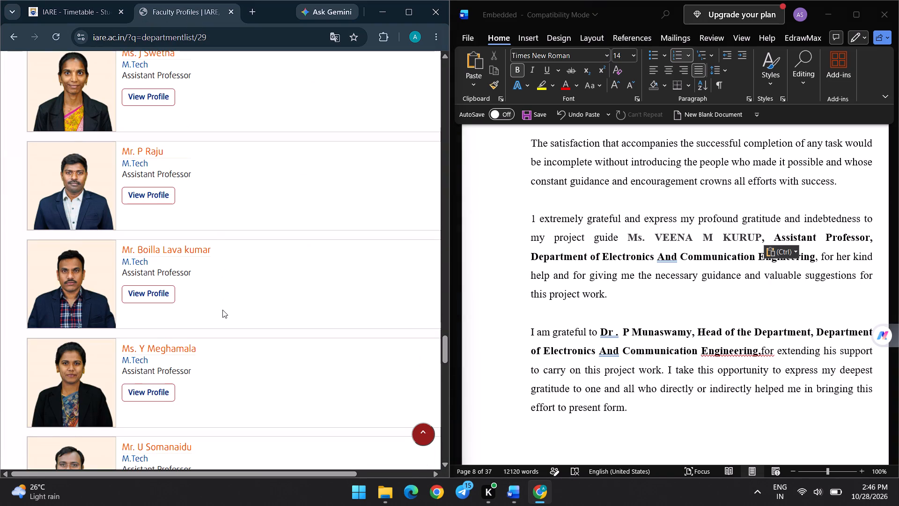
scroll(222, 310, "up", 5)
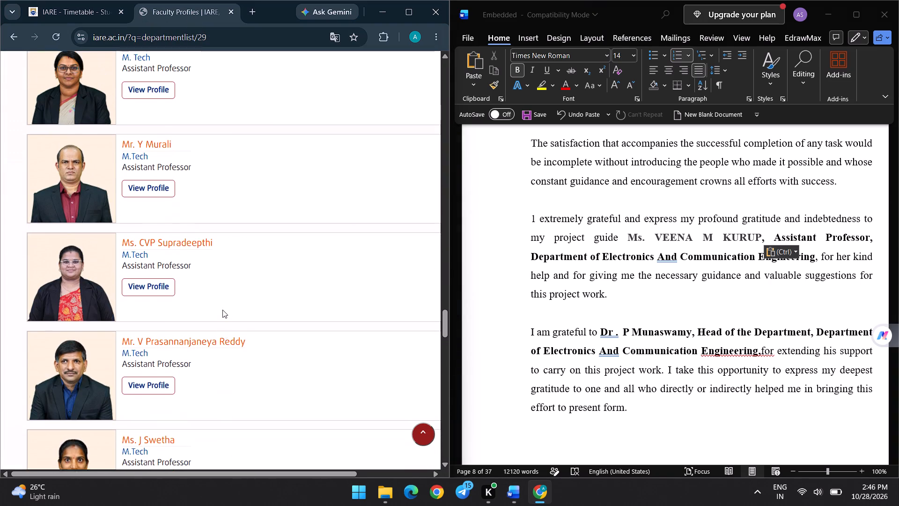
scroll(222, 310, "up", 4)
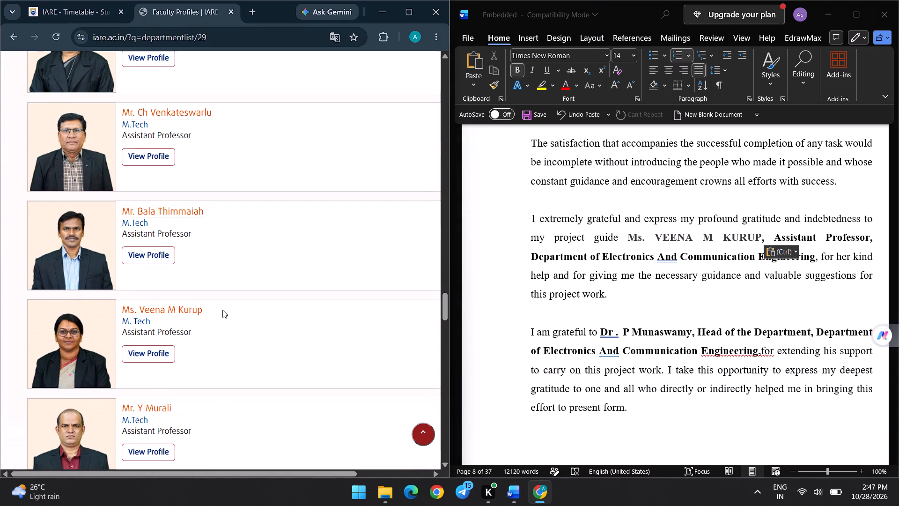
scroll(222, 310, "up", 1)
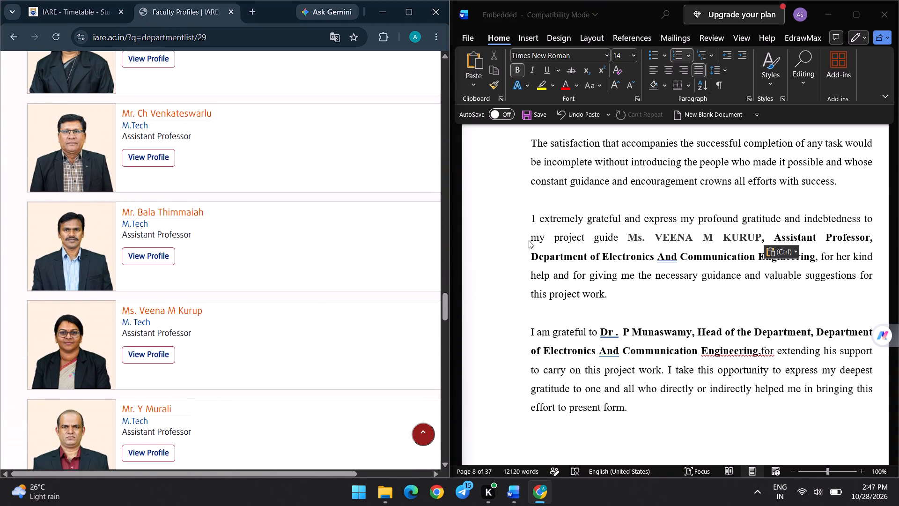
left_click(593, 235)
key("ctrl+s")
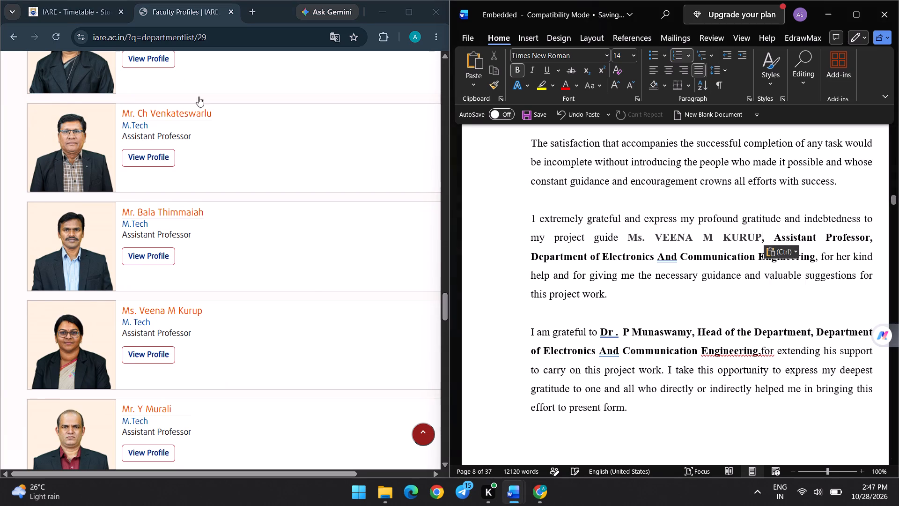
Close the faculty profiles and get the assigned AAT-II question for Embedded System Design and Development from the portal.
left_click(232, 10)
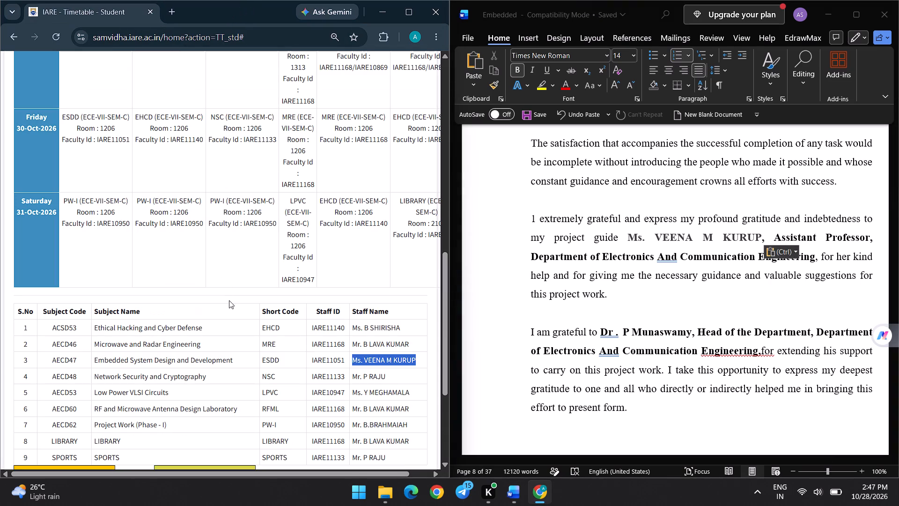
scroll(269, 343, "down", 1)
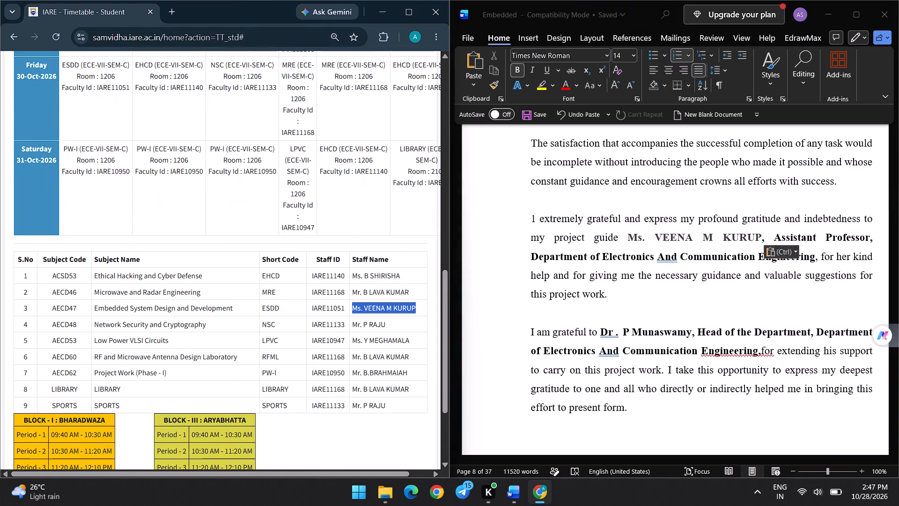
scroll(711, 305, "up", 1)
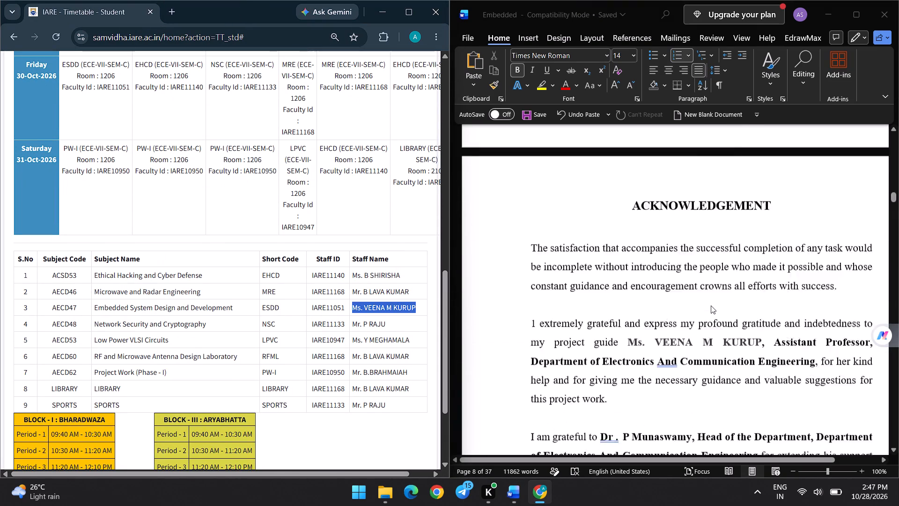
scroll(711, 305, "up", 2)
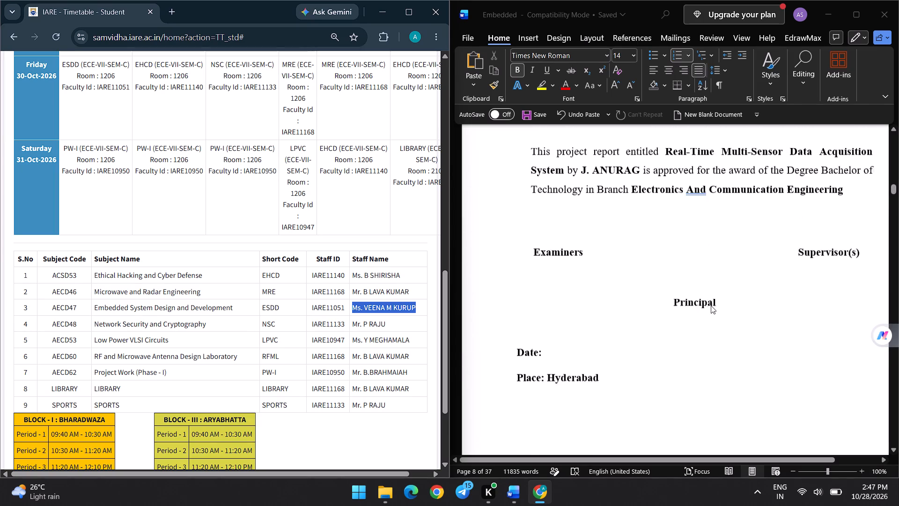
scroll(711, 305, "up", 1)
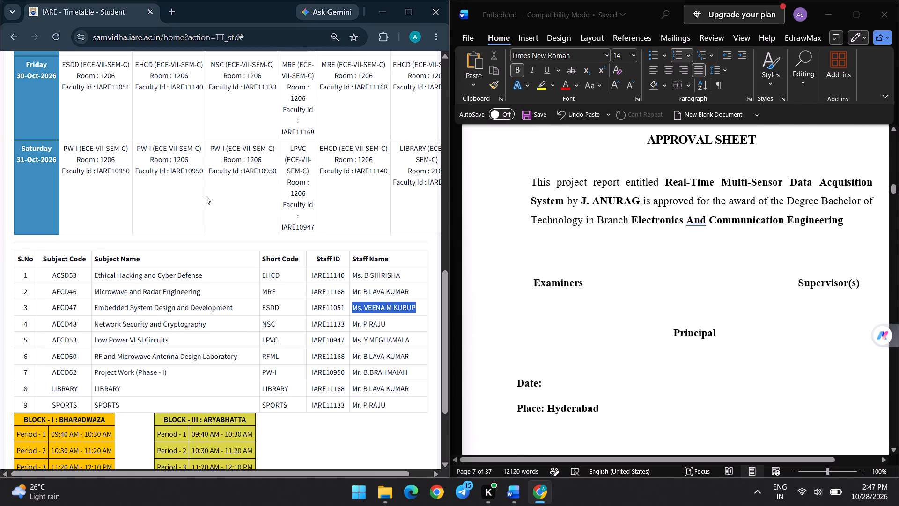
scroll(150, 222, "up", 12)
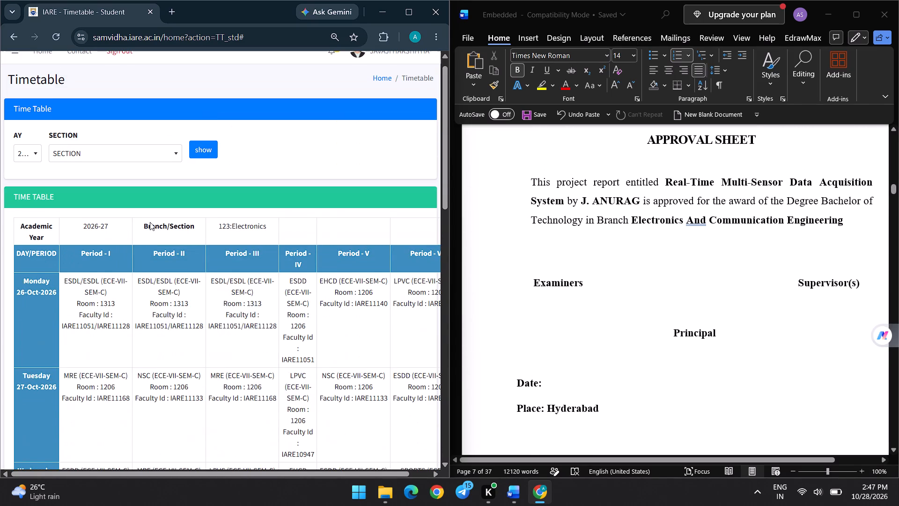
left_click(15, 65)
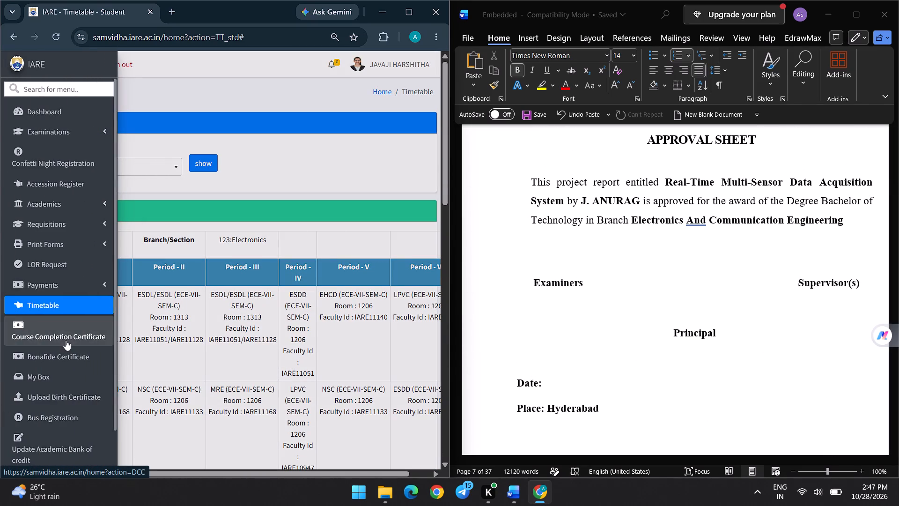
scroll(66, 340, "down", 2)
left_click(59, 426)
scroll(59, 426, "down", 3)
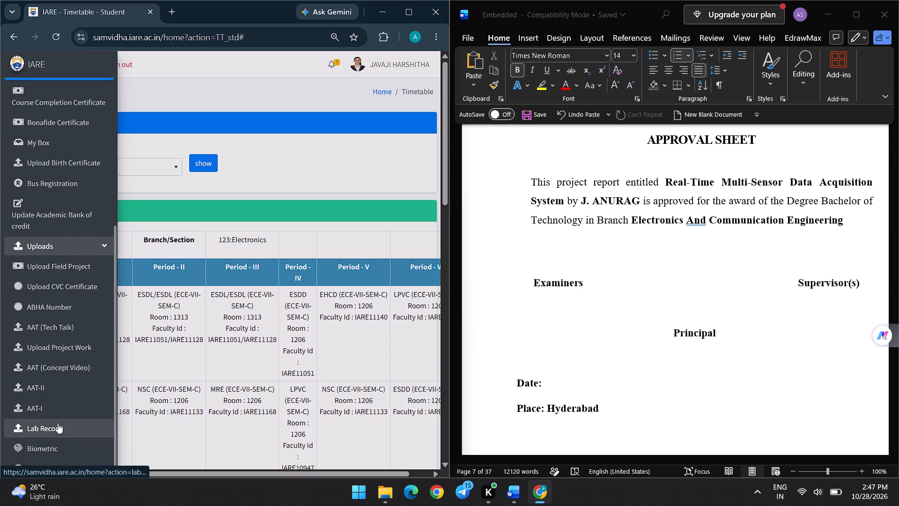
left_click(46, 383)
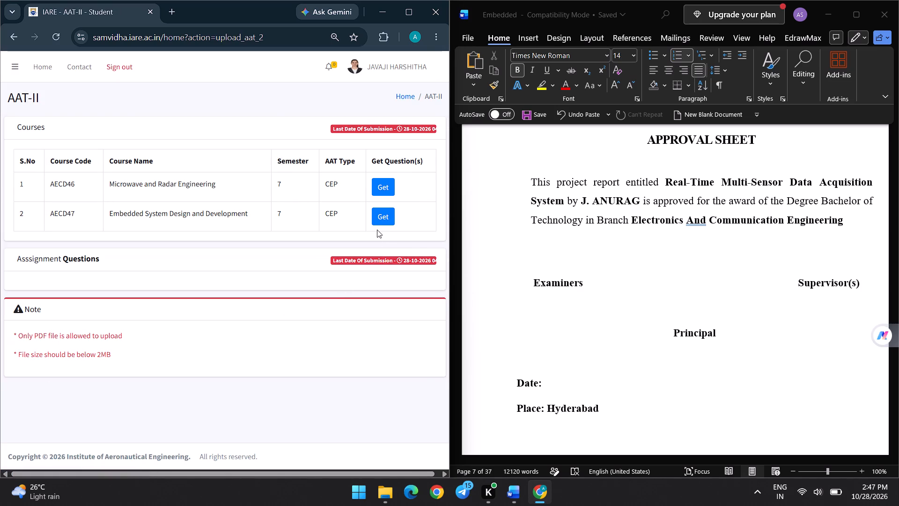
left_click(384, 217)
left_click(223, 327)
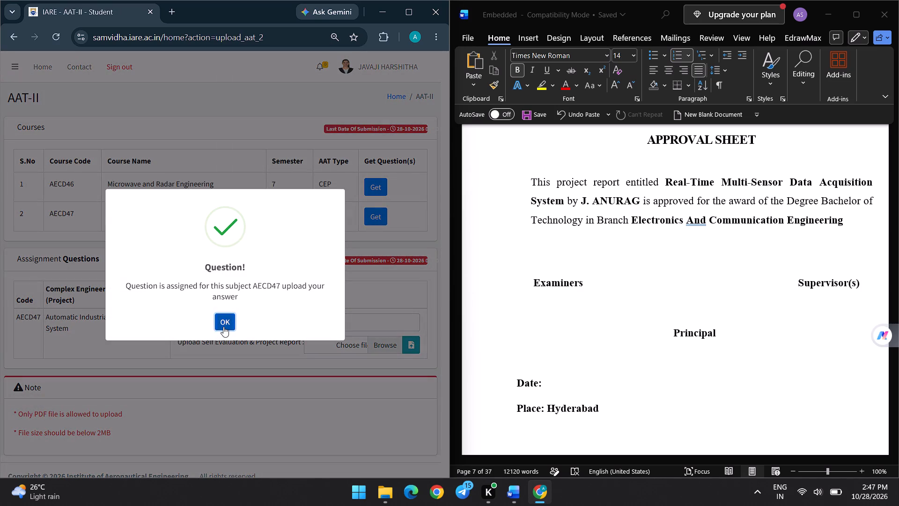
Replace the project title on the Embedded approval sheet with the portal's assigned title, "Automatic Industrial Fire Detection System".
left_click_drag(45, 318, 64, 326)
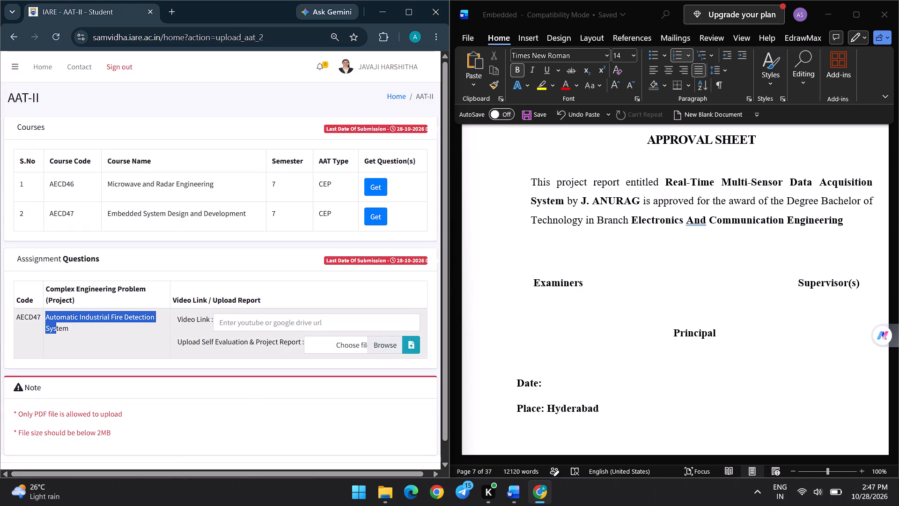
left_click_drag(64, 326, 69, 327)
key("ctrl+c")
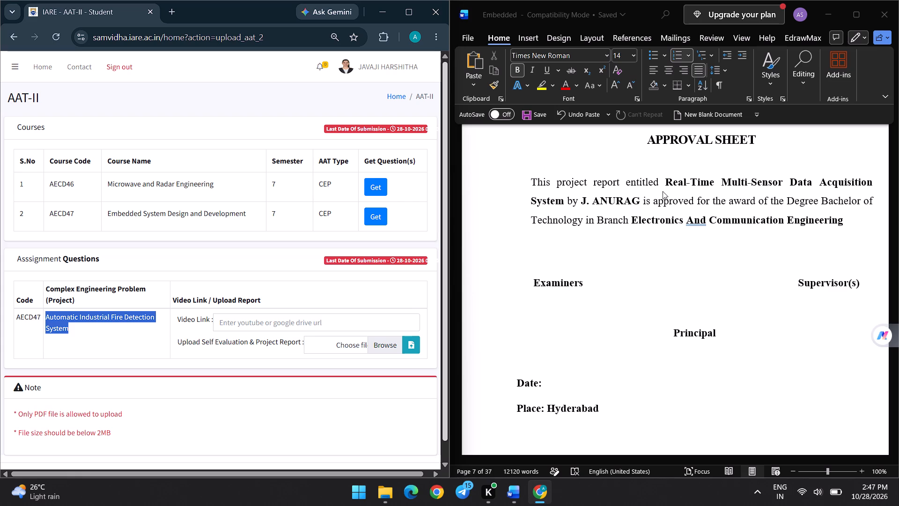
left_click(661, 179)
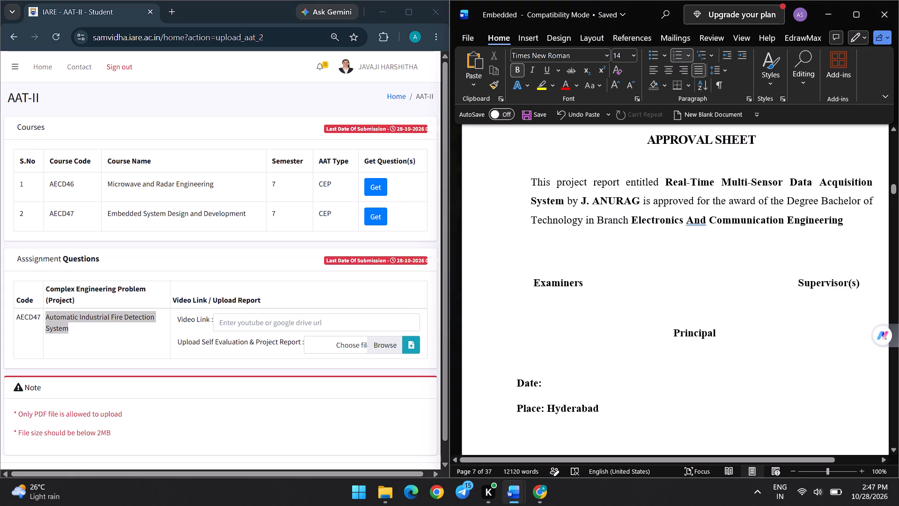
left_click_drag(666, 180, 562, 206)
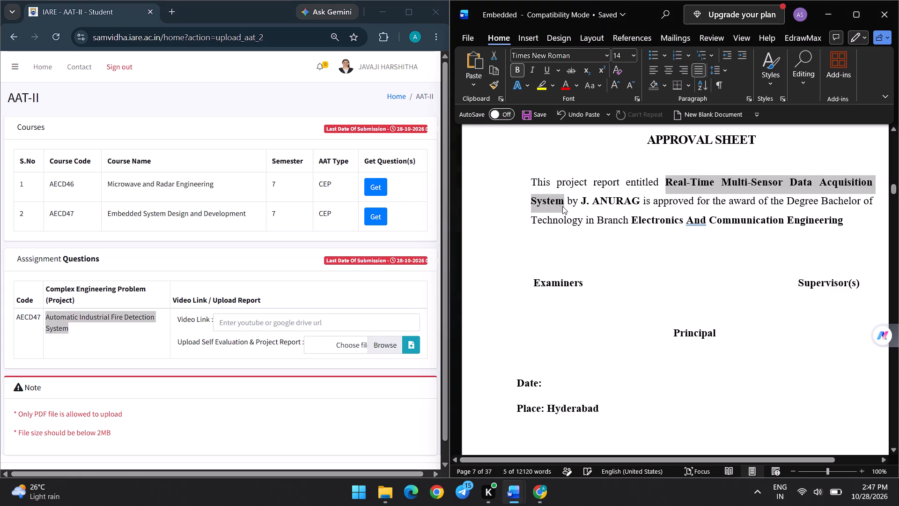
key("ctrl+v")
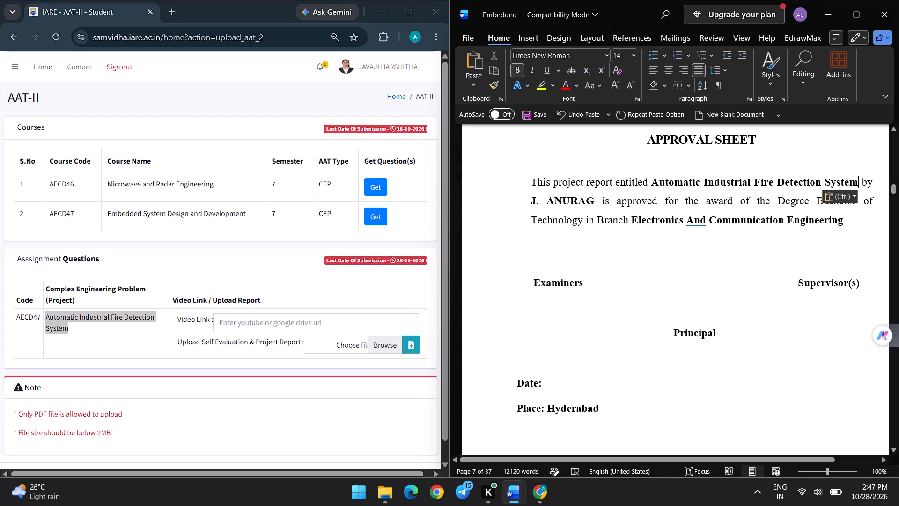
In the certificate, replace the project title with "Automatic Industrial Fire Detection System" and the student's first name with the portal student's.
scroll(640, 178, "up", 2)
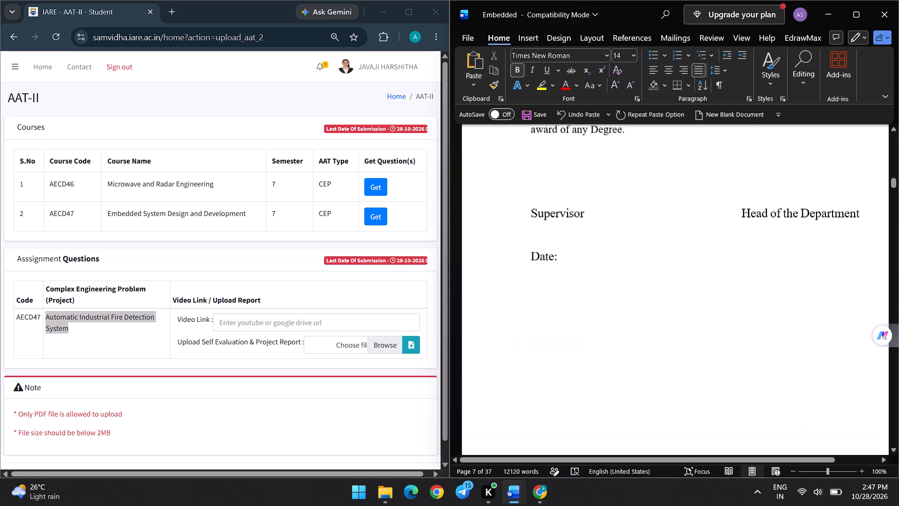
scroll(640, 178, "up", 1)
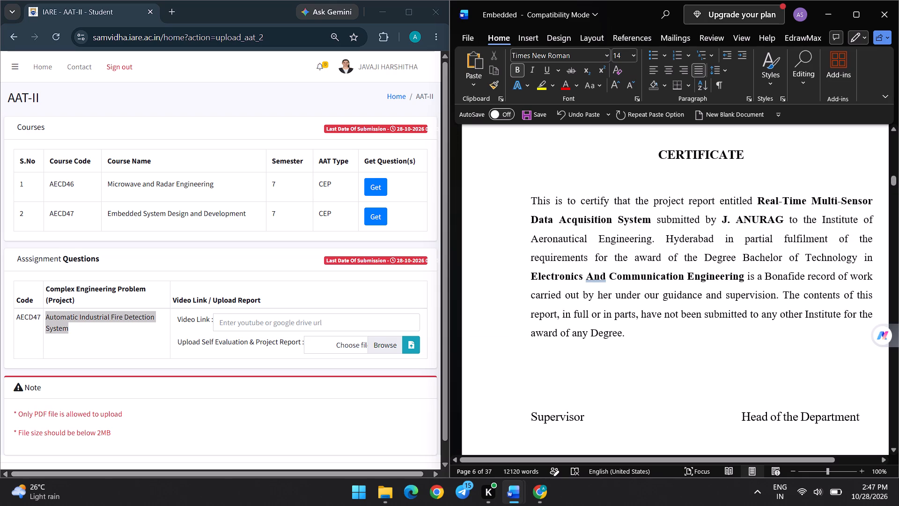
left_click_drag(758, 202, 649, 226)
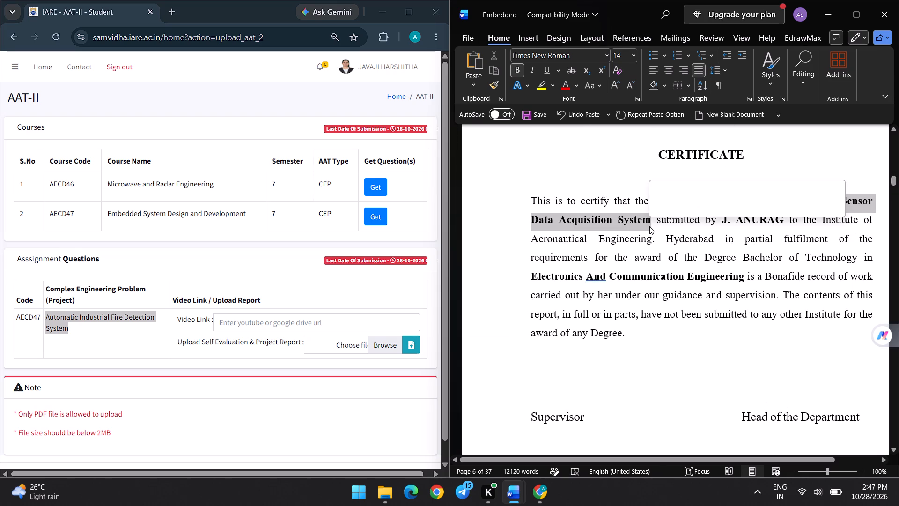
key("ctrl+v")
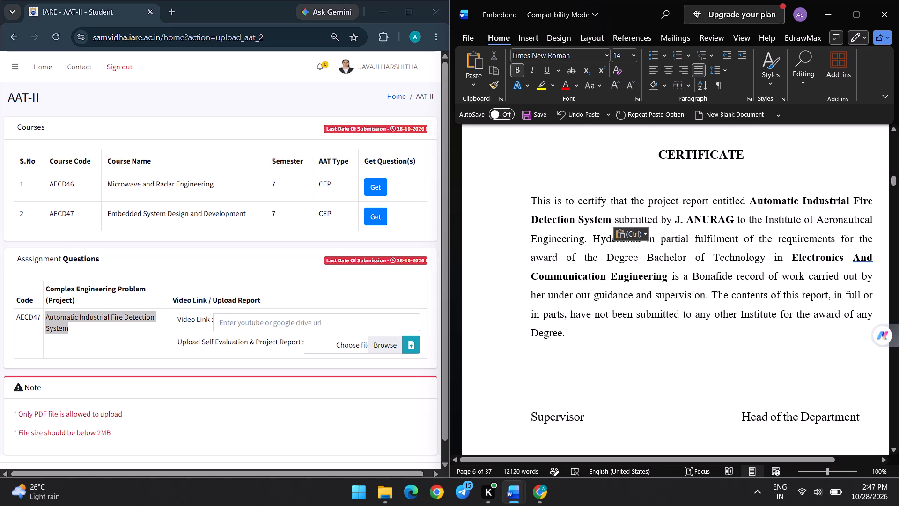
left_click_drag(688, 221, 729, 221)
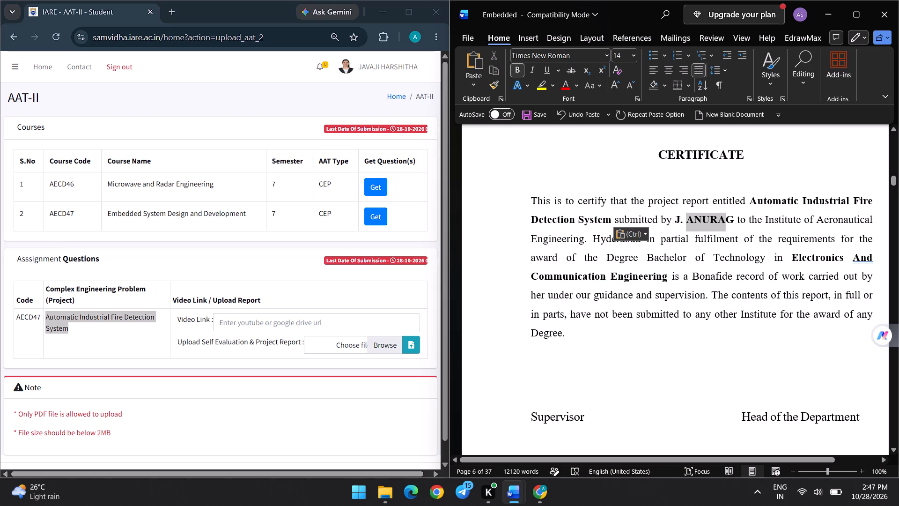
left_click_drag(729, 221, 733, 221)
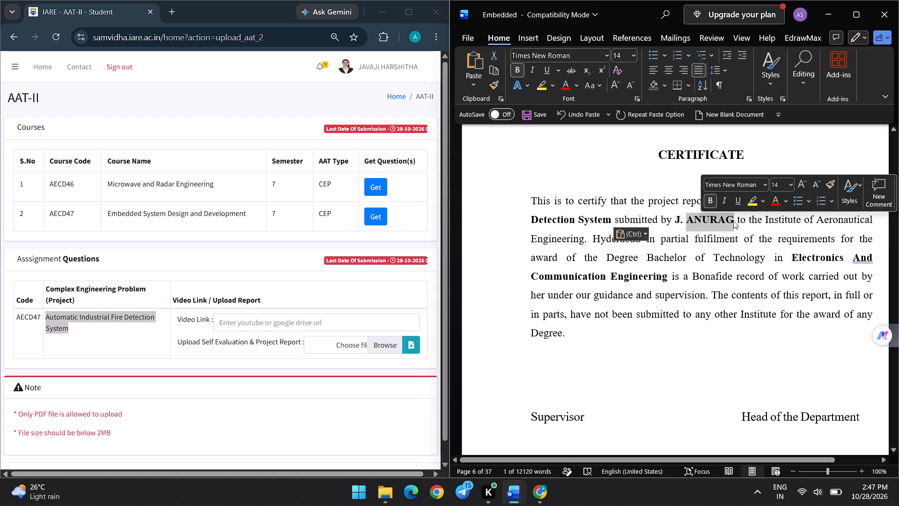
type("HAR")
type("SHITHA")
Replace the student's first name on the approval sheet with the portal student's, keeping the initial, and save the document.
scroll(732, 328, "down", 1)
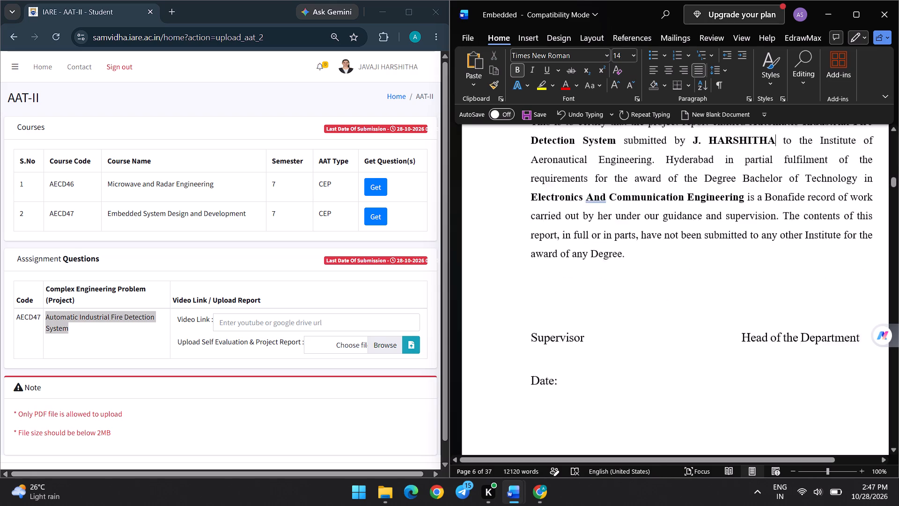
scroll(732, 328, "down", 2)
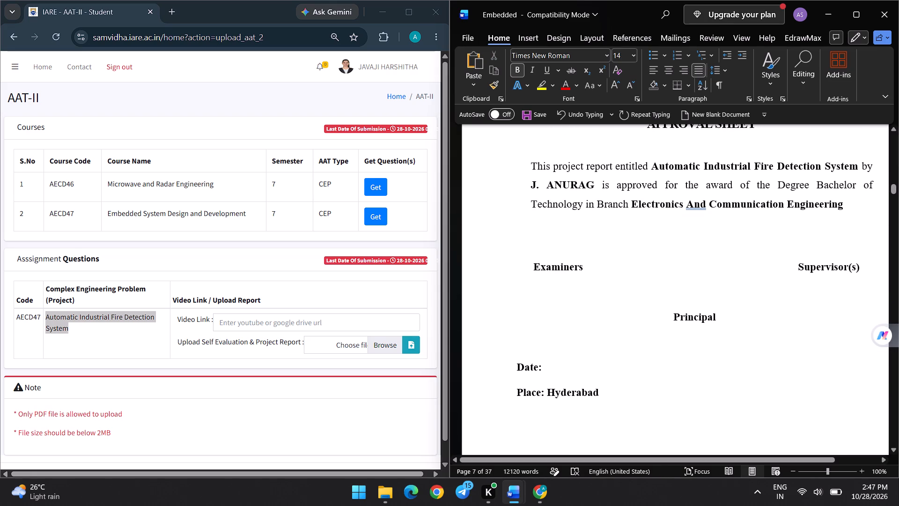
left_click_drag(593, 184, 552, 184)
key("BackSpace")
key("BackSpace")
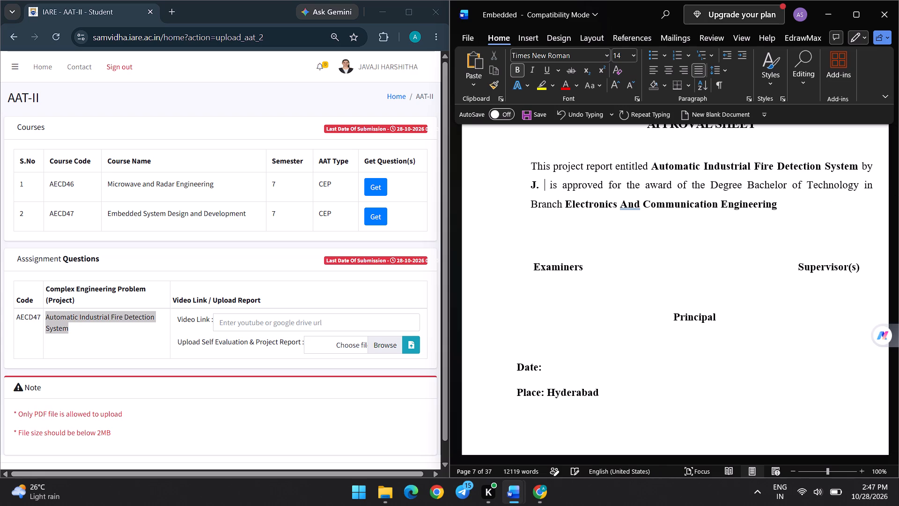
type("HARSHITHA")
key("ctrl+s")
Change the last two digits of the student's roll number at the end of the declaration to 60.
scroll(552, 184, "up", 1)
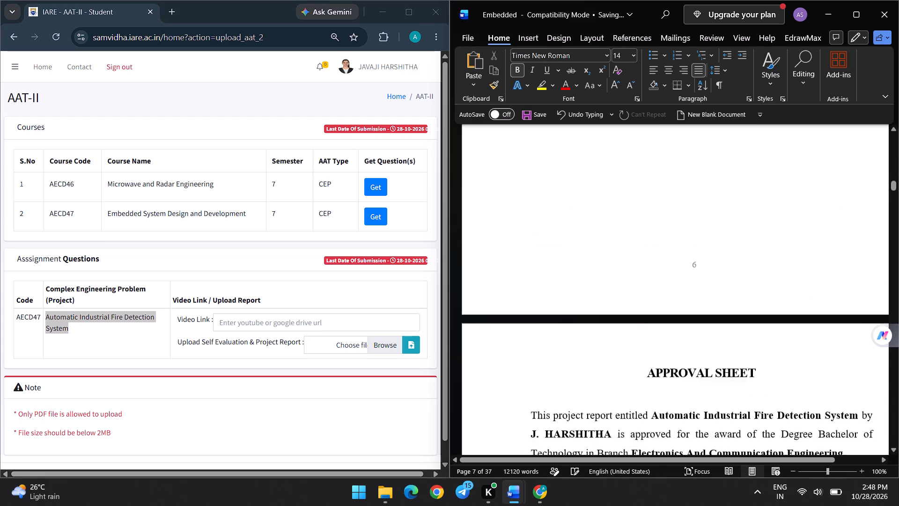
scroll(552, 184, "up", 3)
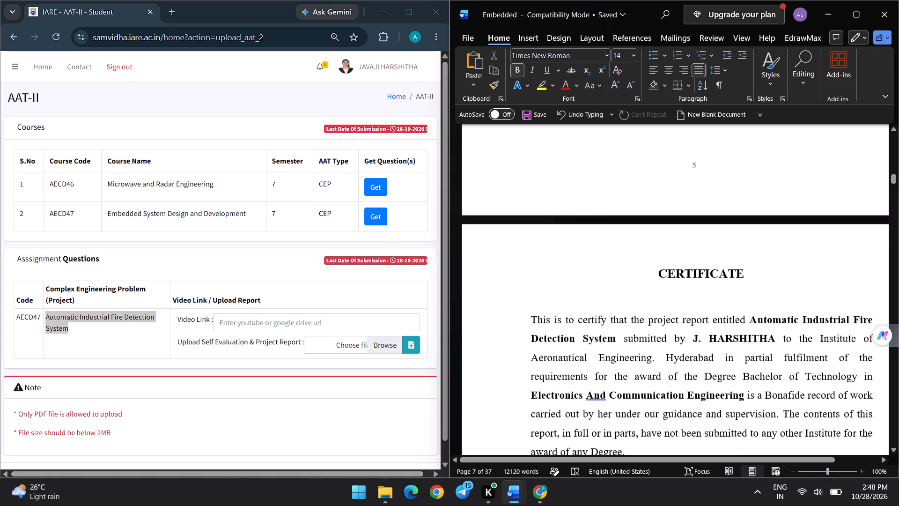
scroll(552, 184, "up", 2)
key("ctrl+c")
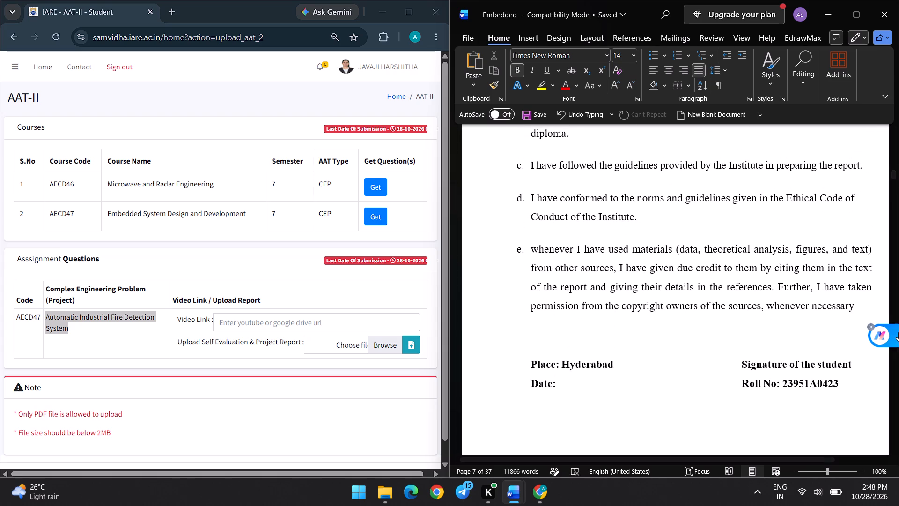
left_click(836, 385)
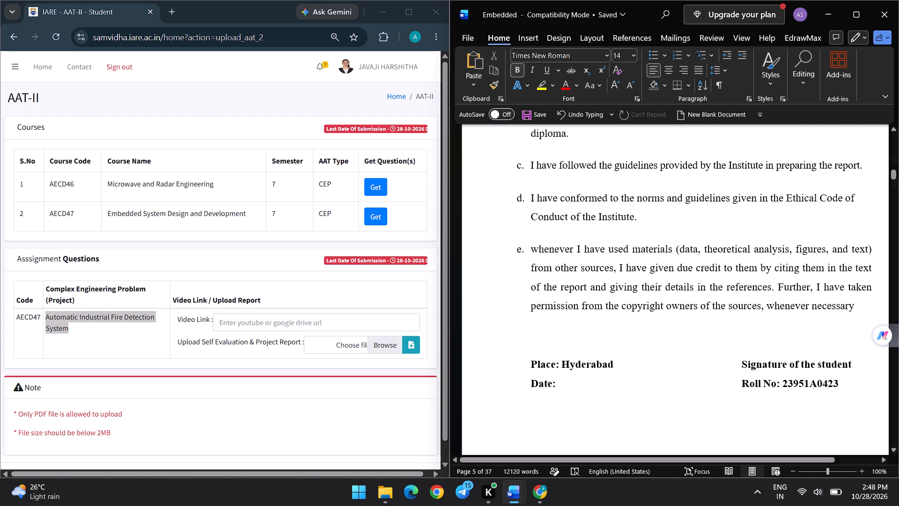
key("BackSpace")
key("Delete")
type("60")
Change the last two digits of the student's roll number on the Embedded report's title page to 60.
scroll(836, 385, "down", 1)
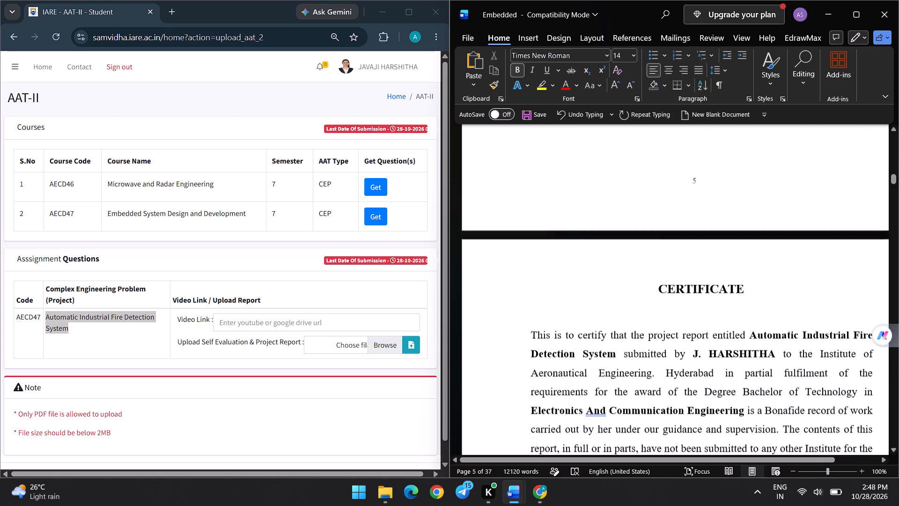
scroll(836, 385, "down", 3)
scroll(836, 385, "up", 1)
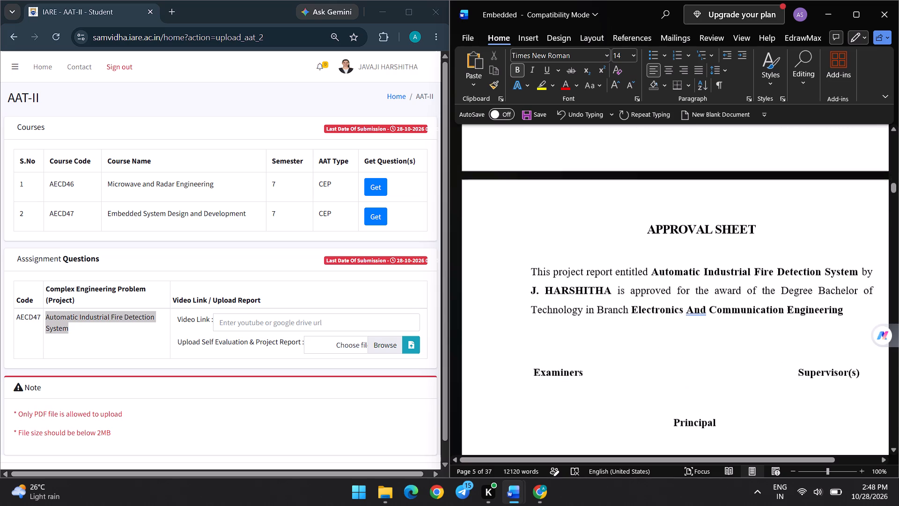
scroll(836, 385, "up", 2)
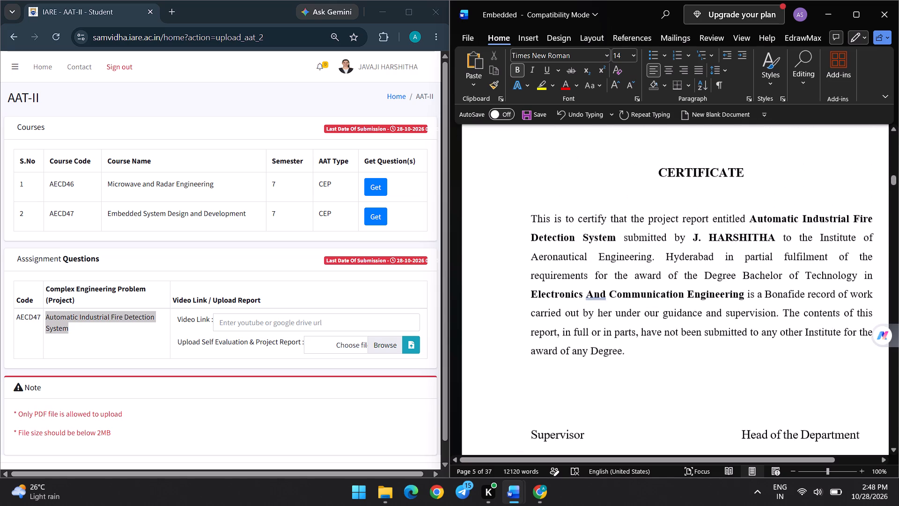
scroll(836, 385, "up", 2)
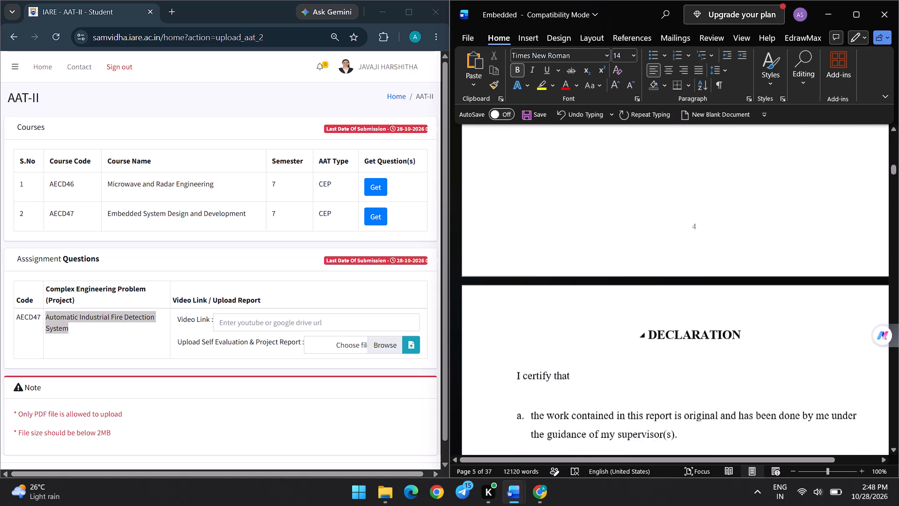
scroll(836, 385, "up", 3)
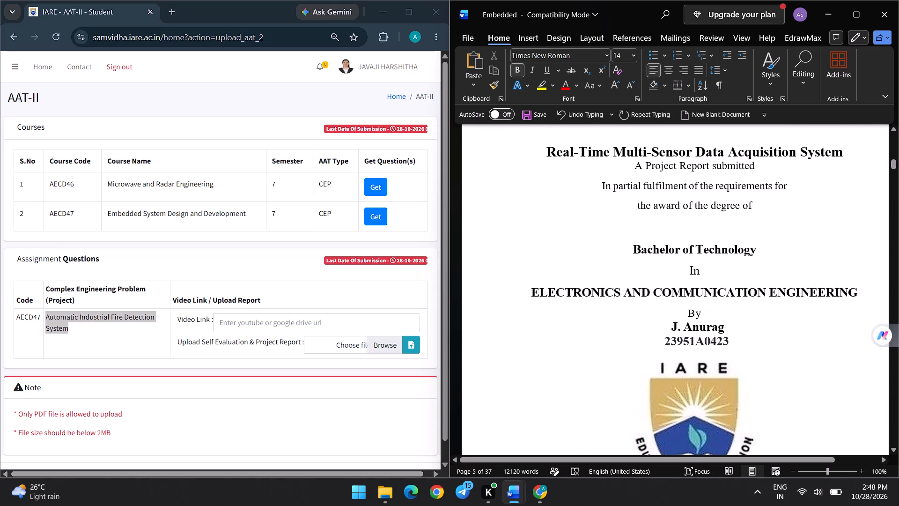
left_click(722, 342)
key("BackSpace")
key("Delete")
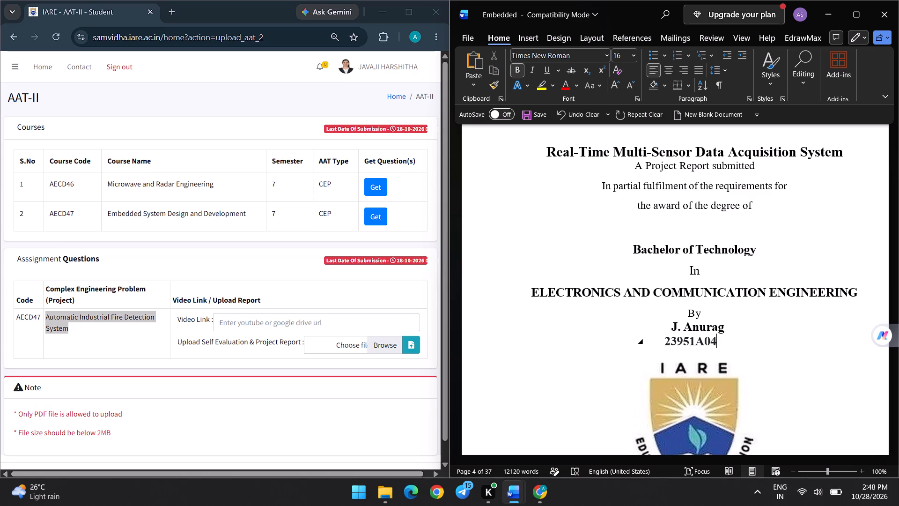
type("60")
Replace the student's first name on the title page with the portal student's in title case, keeping the initial.
key("Up")
key("BackSpace")
key("BackSpace")
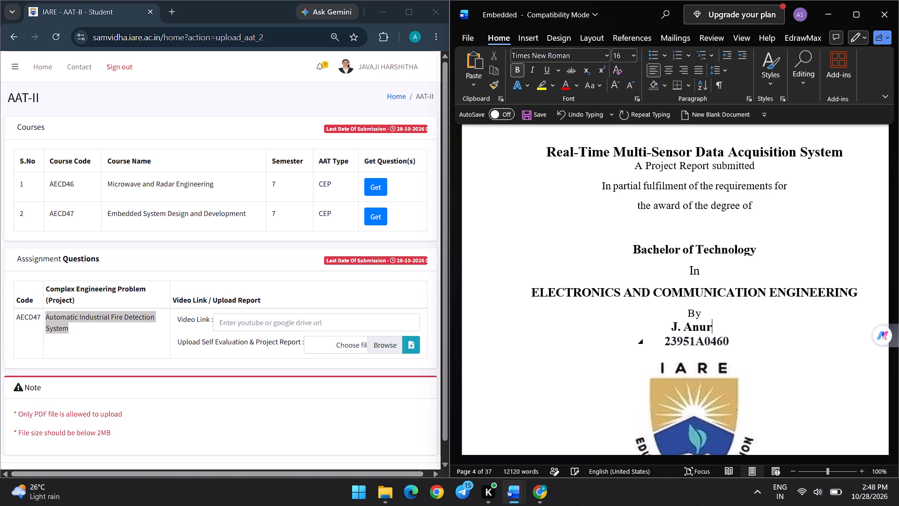
key("BackSpace")
key("BackSpace")
key("BackSpace")
key("BackSpace")
key("h")
type("arshitha")
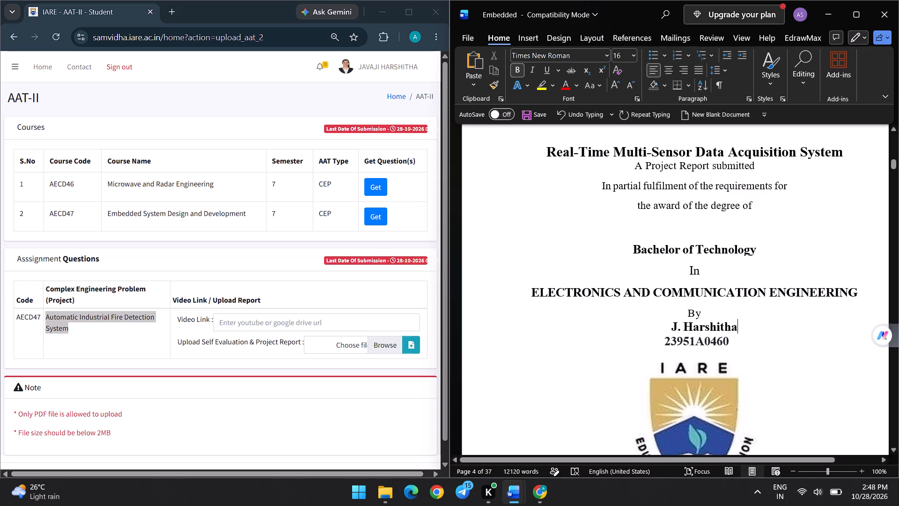
Indent the roll number by two spaces to sit centred beneath the student's name, and save the document.
left_click(670, 324)
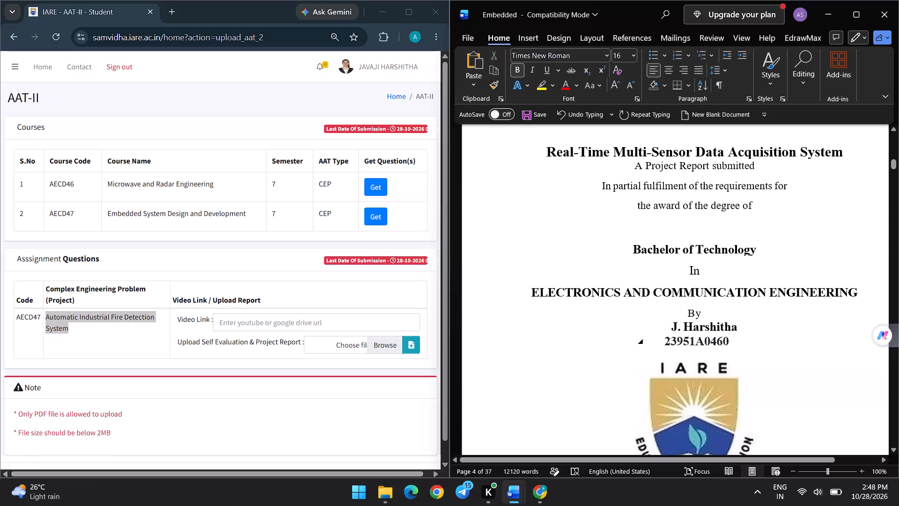
left_click(667, 339)
key("space")
key("space")
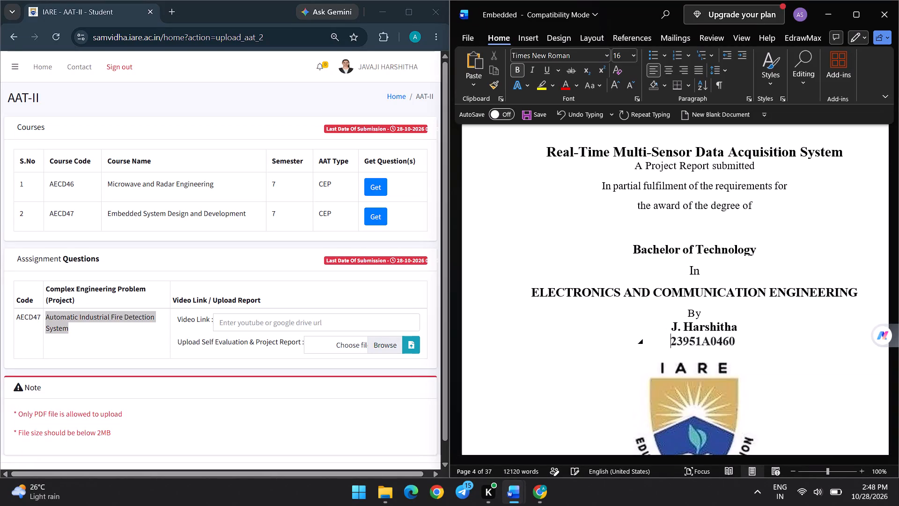
key("ctrl+s")
Replace the project title on the title page with "Automatic Industrial Fire Detection System" on its own line, and save the document.
scroll(695, 275, "up", 1)
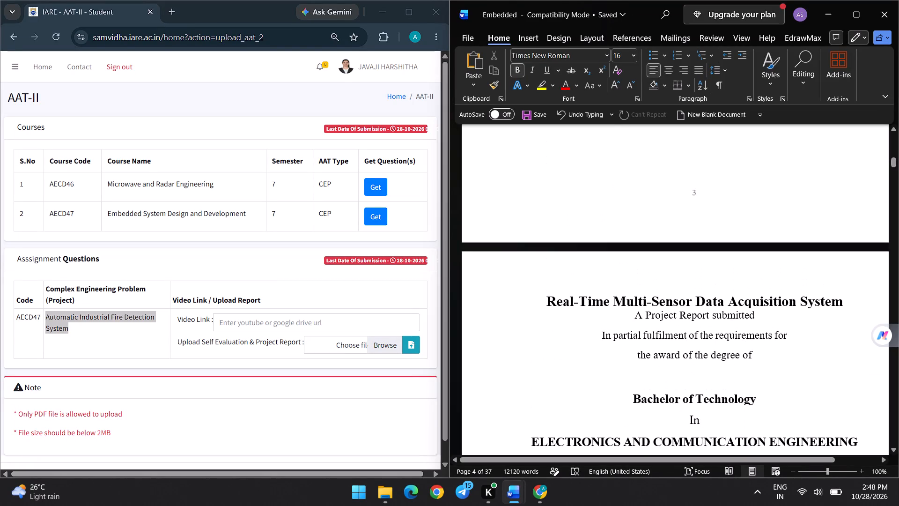
left_click_drag(546, 305, 825, 290)
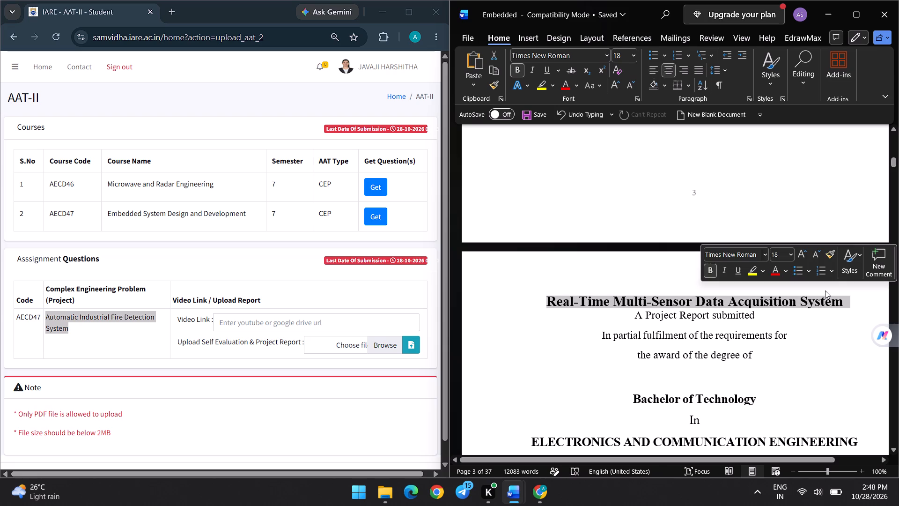
key("ctrl+v")
key("Return")
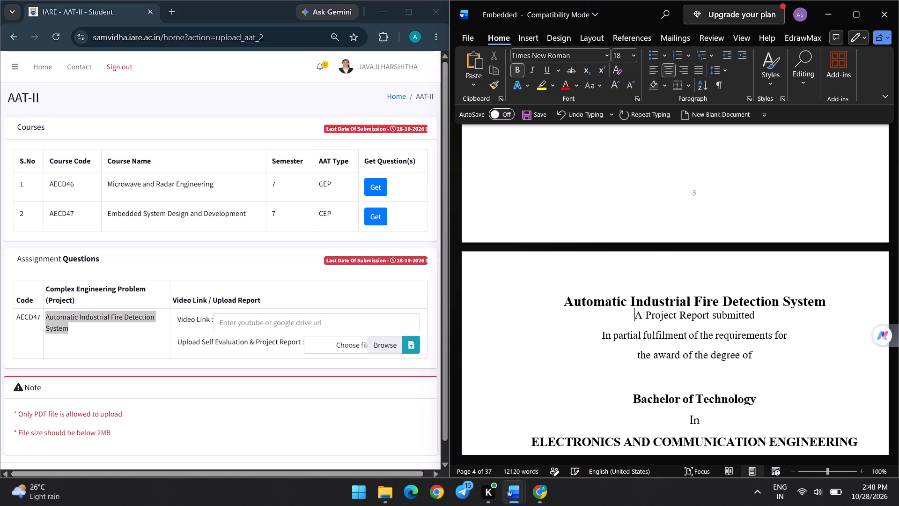
scroll(825, 290, "up", 1)
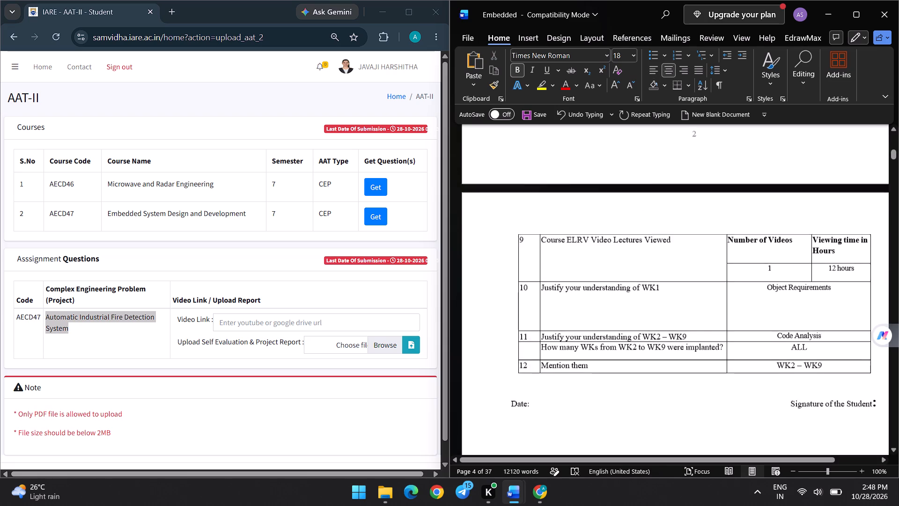
scroll(825, 290, "up", 1)
key("ctrl+s")
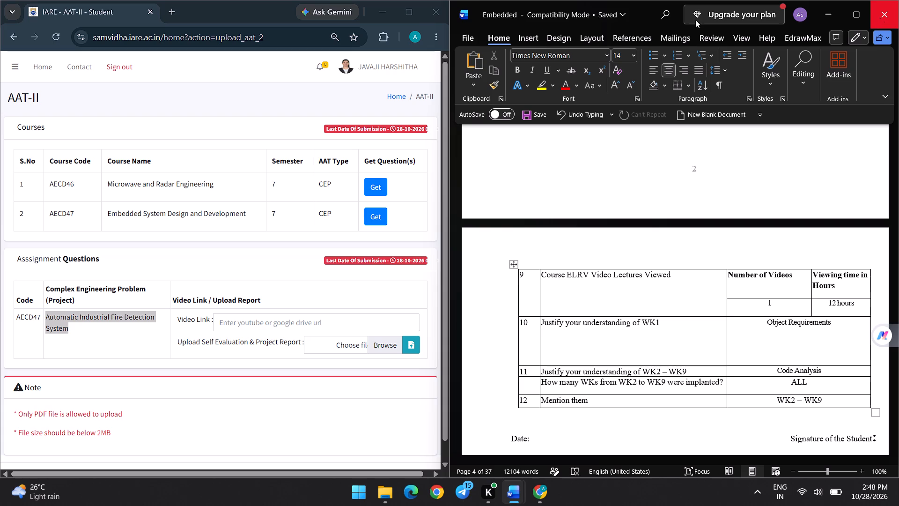
Close the browser window with the AAT-II portal.
left_click(435, 11)
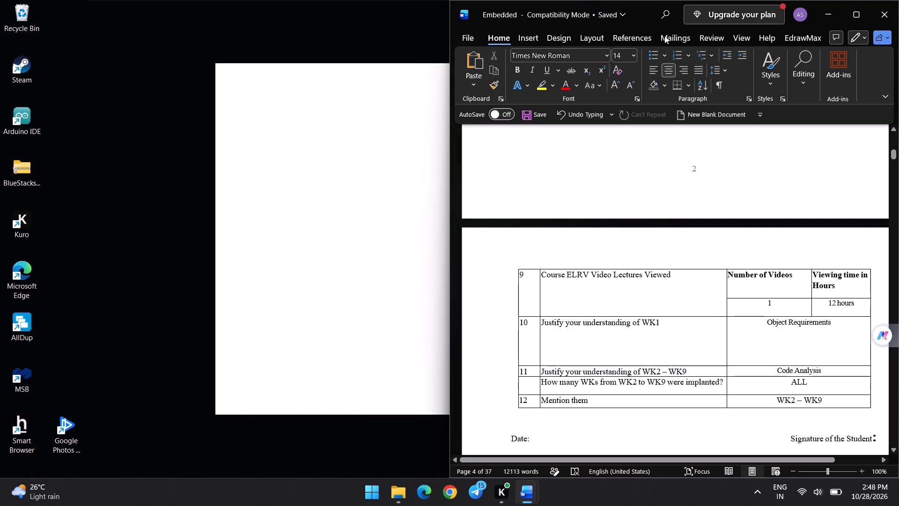
Maximize the Embedded document and review the student details and ticked answers in its self-assessment form.
left_click(851, 3)
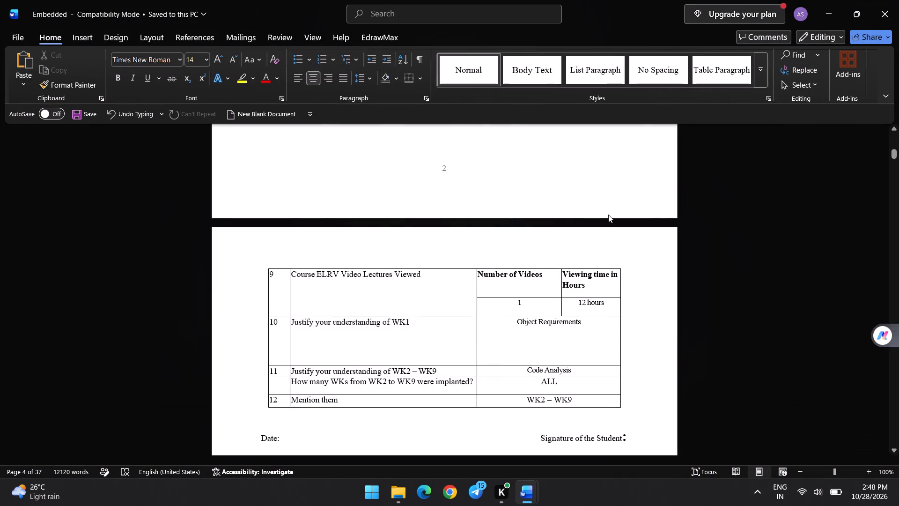
scroll(565, 249, "up", 7)
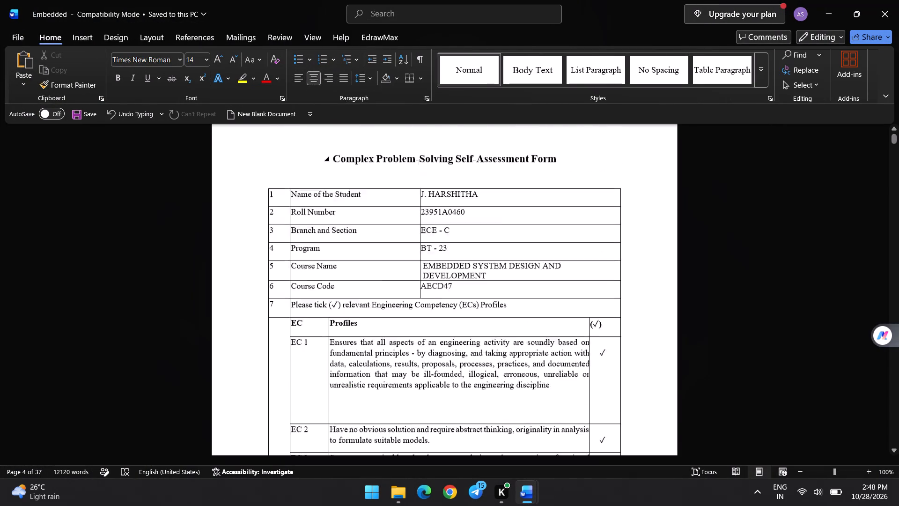
scroll(565, 249, "up", 1)
scroll(565, 249, "down", 2)
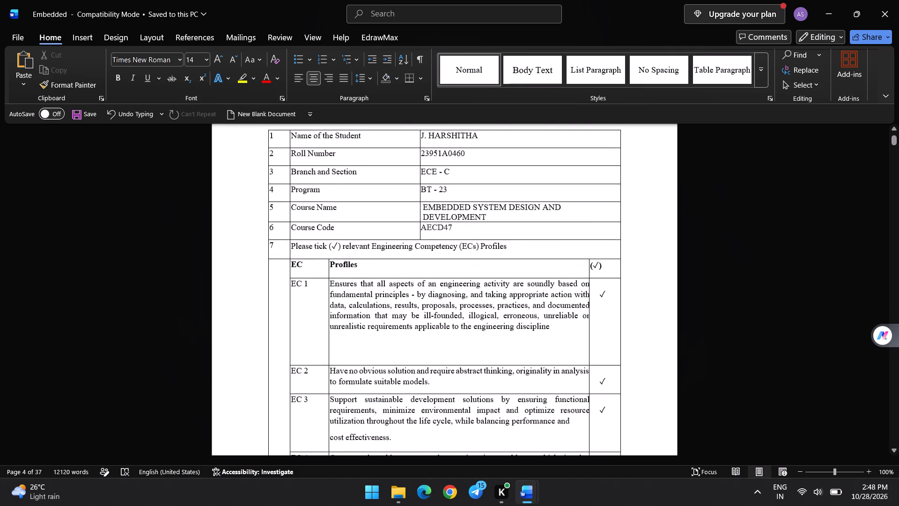
scroll(565, 249, "down", 2)
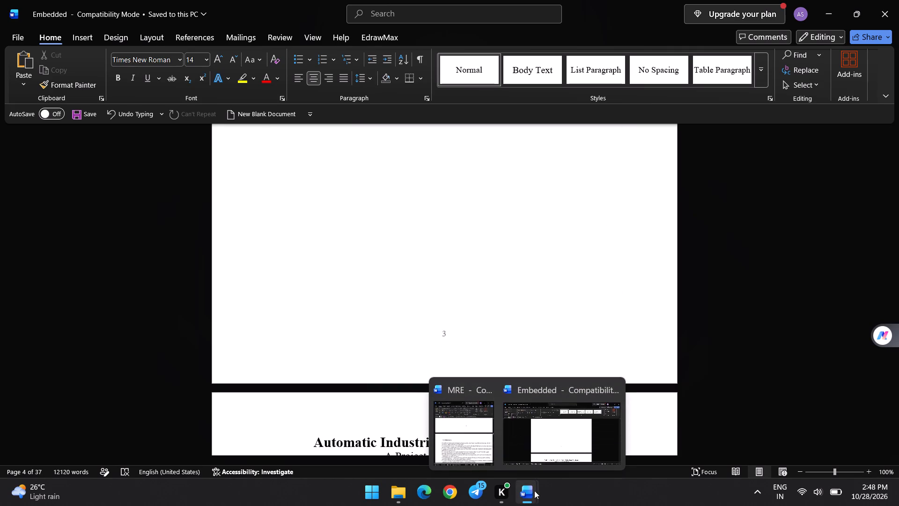
Switch to the MRE document, maximize it, and change the student's first name on the title page from capitals to title case.
left_click(478, 438)
scroll(589, 298, "up", 11)
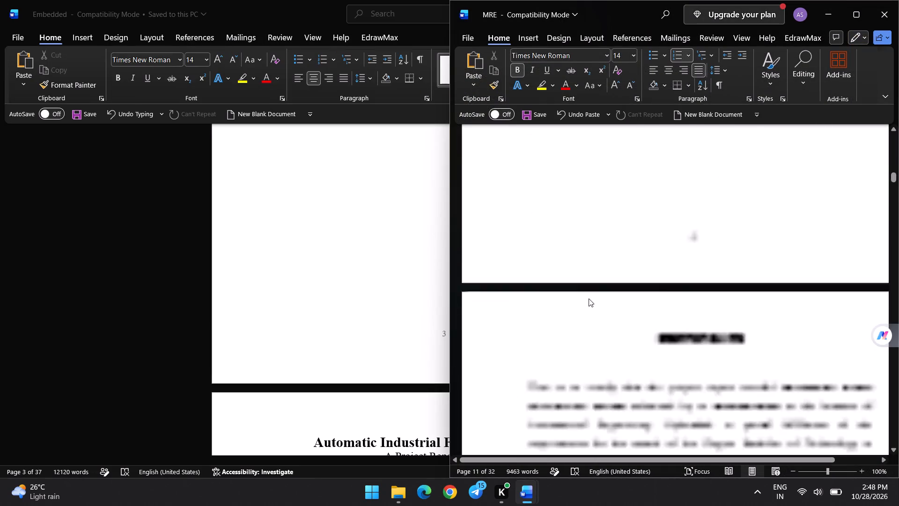
scroll(589, 298, "up", 8)
left_click(859, 13)
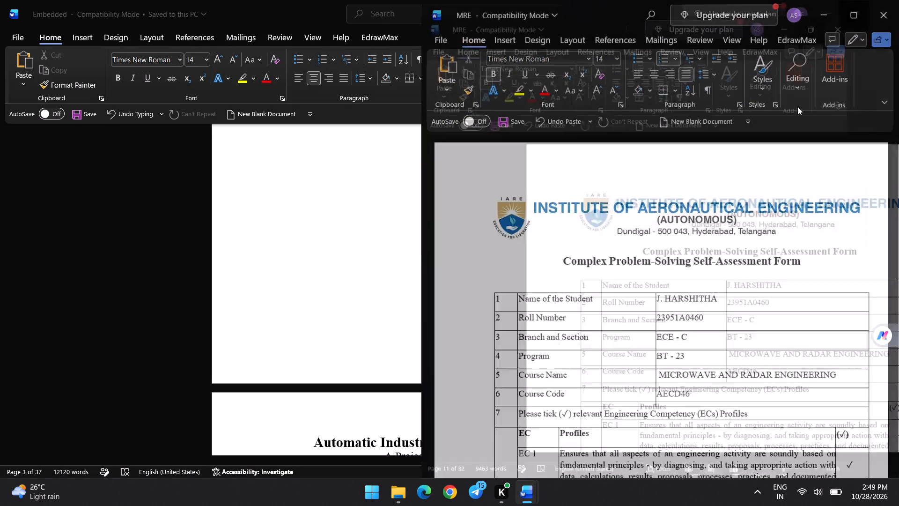
scroll(631, 354, "down", 1)
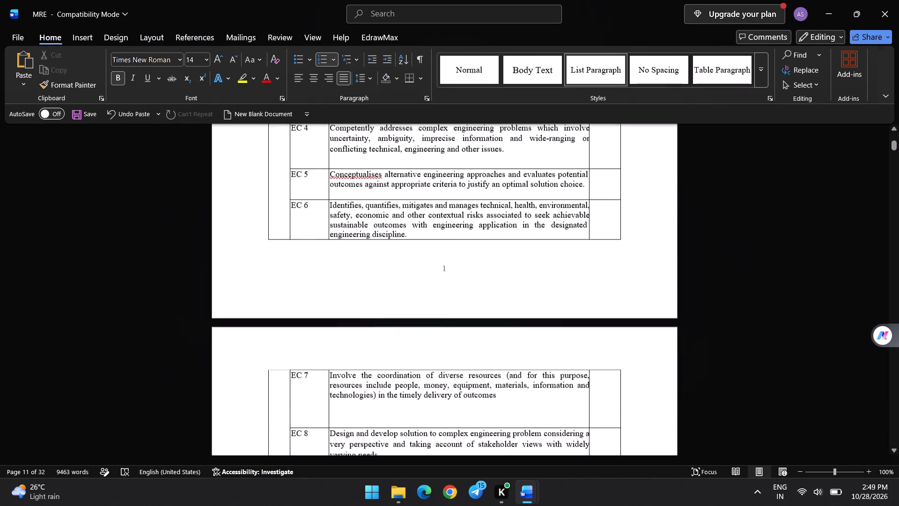
scroll(631, 354, "down", 3)
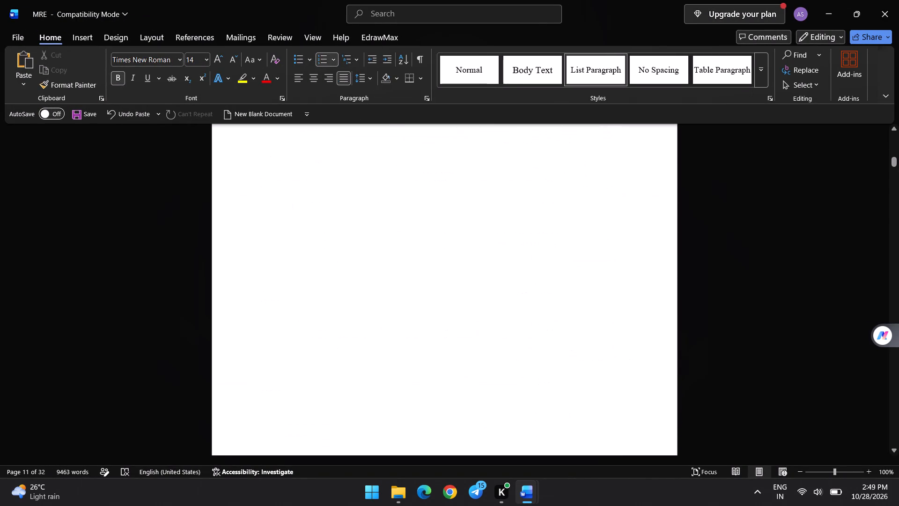
scroll(631, 354, "down", 1)
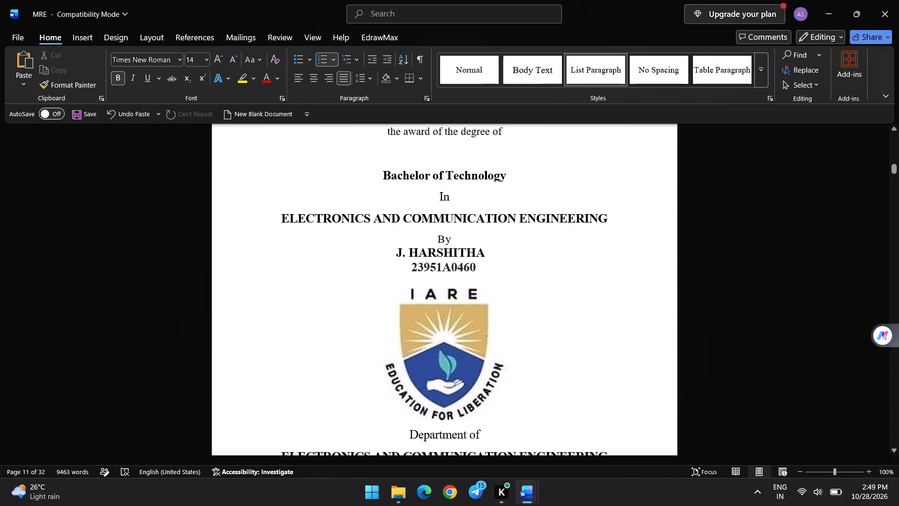
scroll(631, 354, "down", 1)
left_click_drag(484, 253, 427, 251)
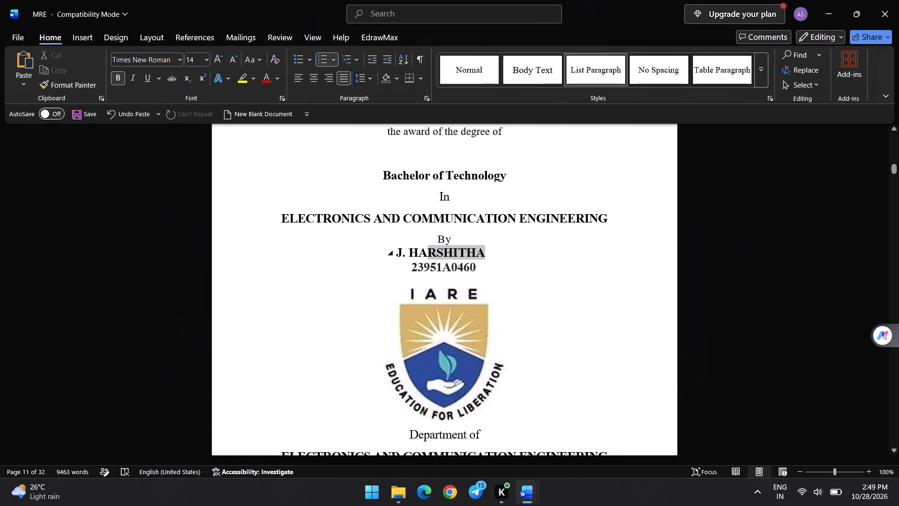
left_click_drag(427, 251, 422, 252)
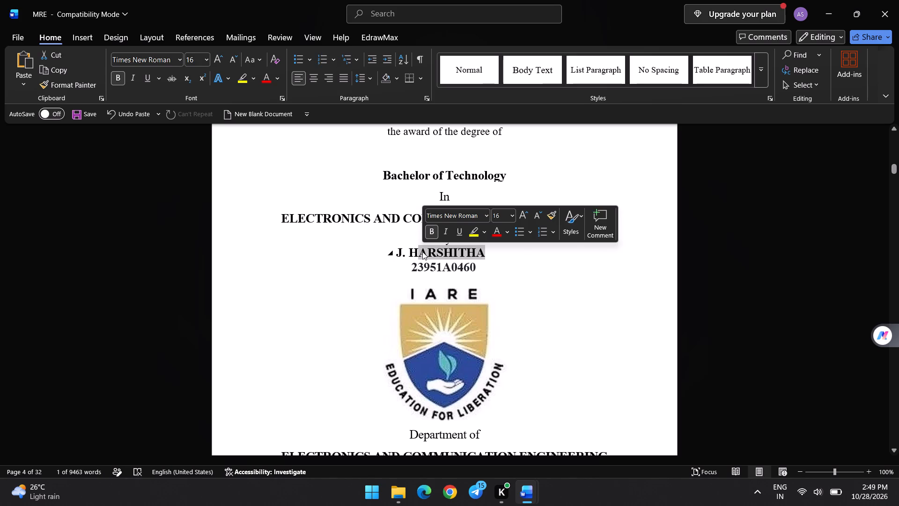
type("ar")
type("shitha")
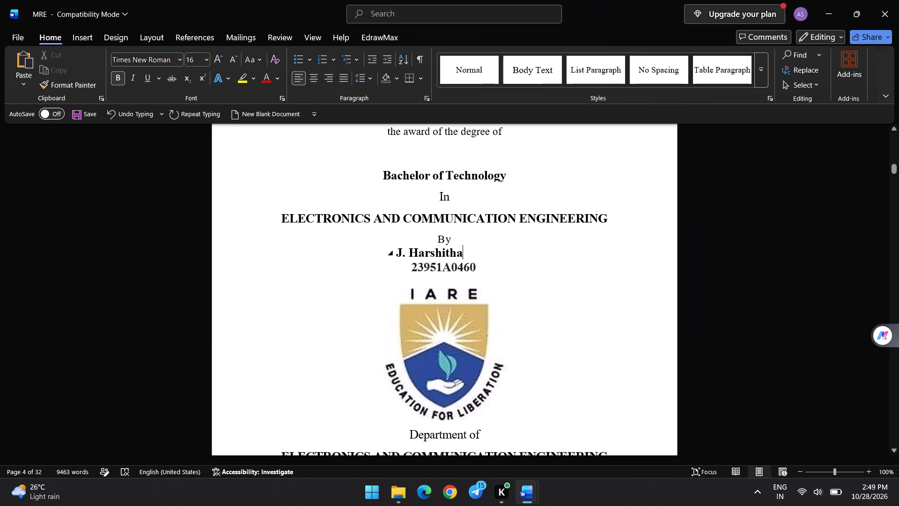
Indent the student's name on the MRE title page by five spaces to line up with the roll number, and save.
left_click(399, 253)
key("space")
key("space")
key("space")
key("space")
key("space")
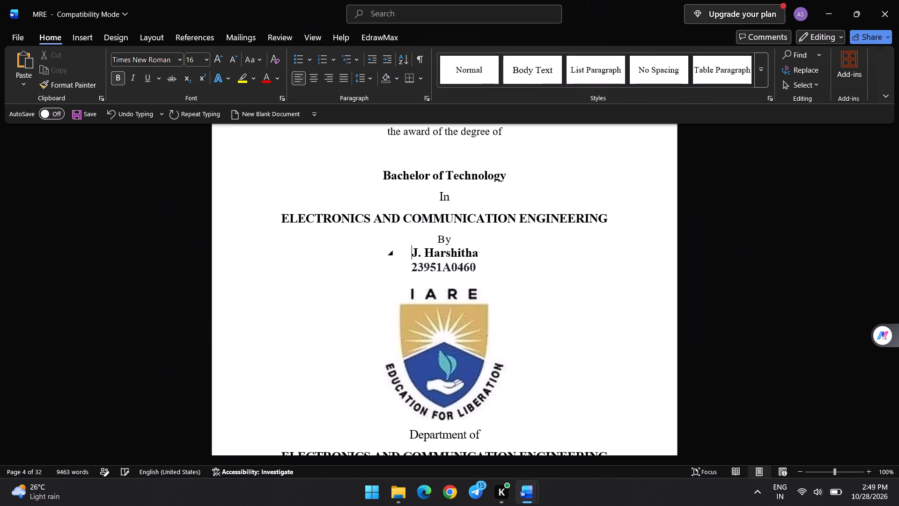
key("ctrl+s")
Review the remaining pages of the MRE report through to the References section.
scroll(399, 253, "down", 2)
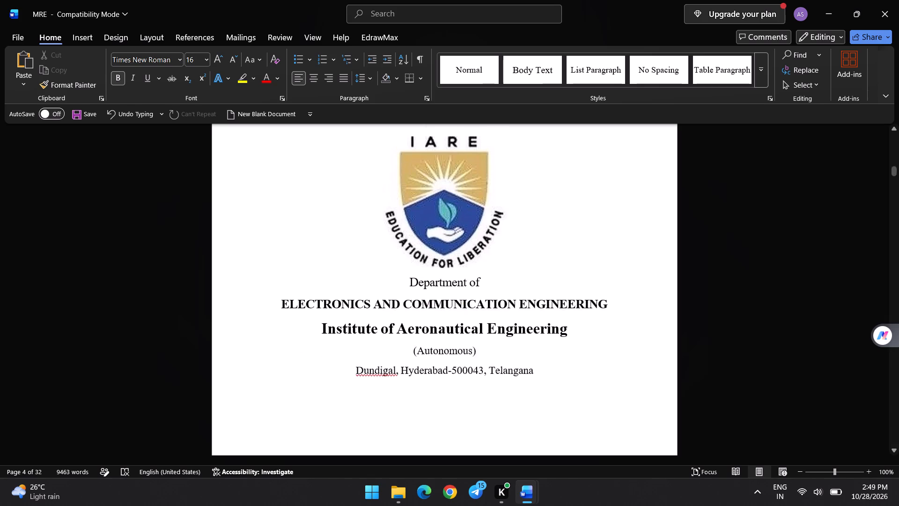
scroll(399, 253, "down", 18)
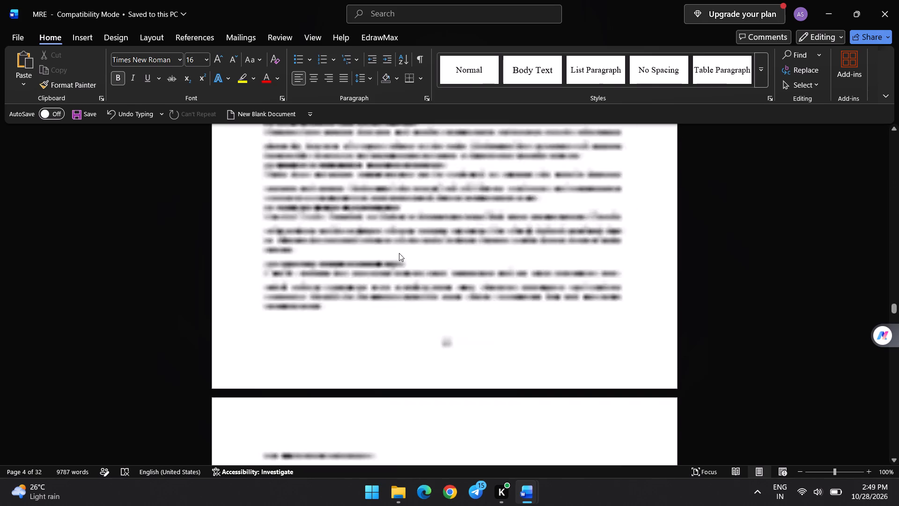
scroll(399, 253, "down", 10)
scroll(399, 253, "up", 1)
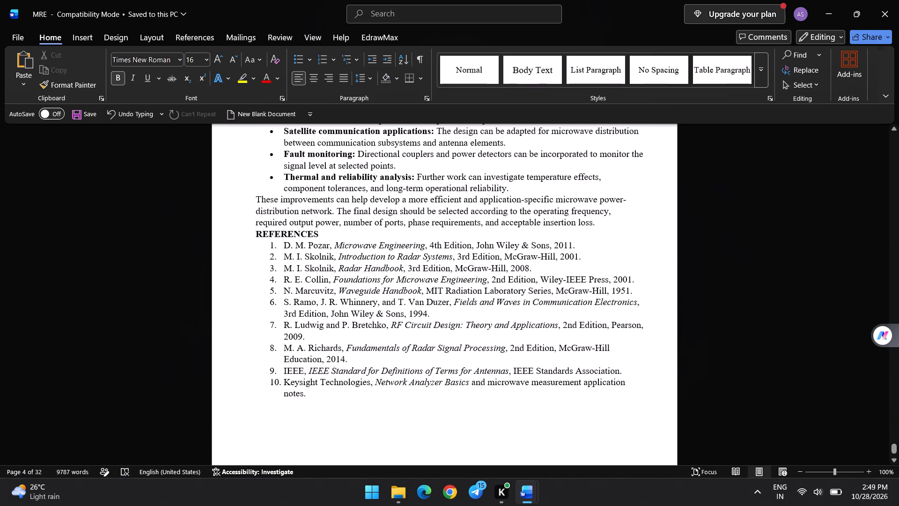
Move the numbered waveguide references from the end of the MRE document onto the earlier References page, replacing its bulleted radar references.
left_click_drag(308, 397, 250, 248)
key("ctrl+x")
scroll(360, 245, "up", 5)
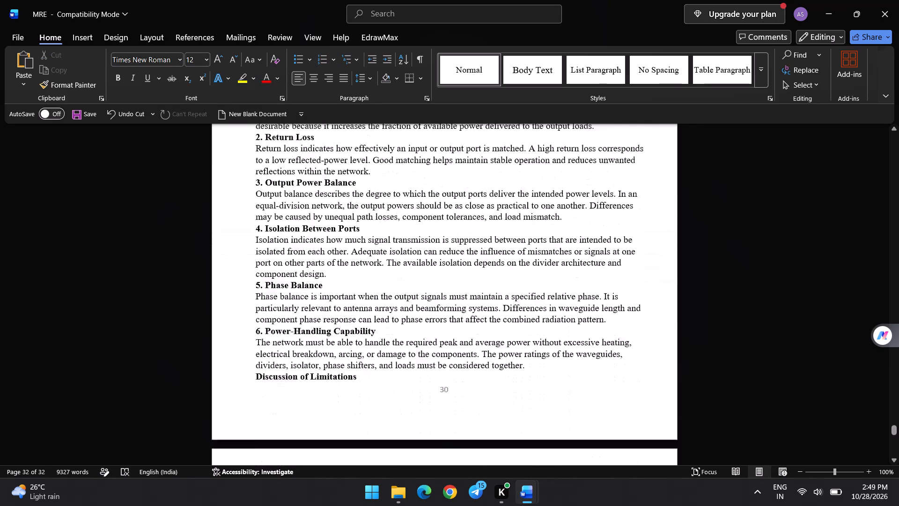
scroll(360, 245, "up", 4)
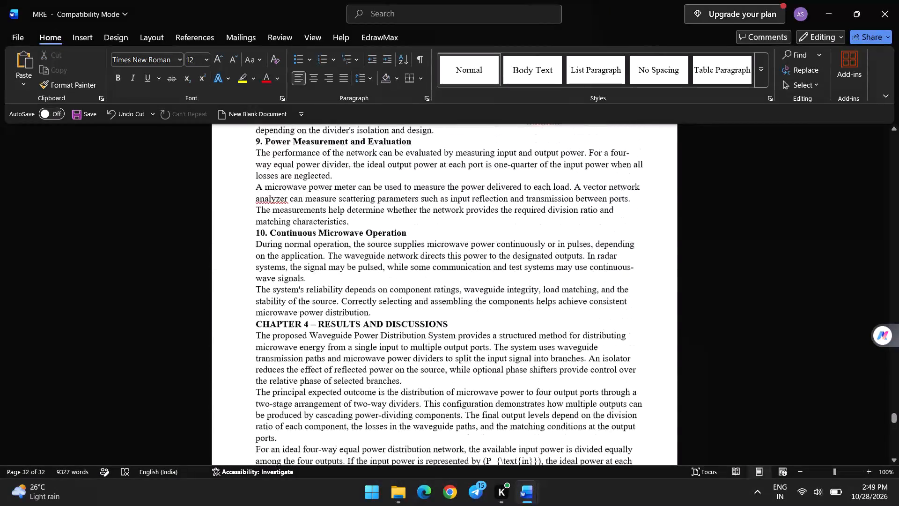
scroll(360, 245, "up", 4)
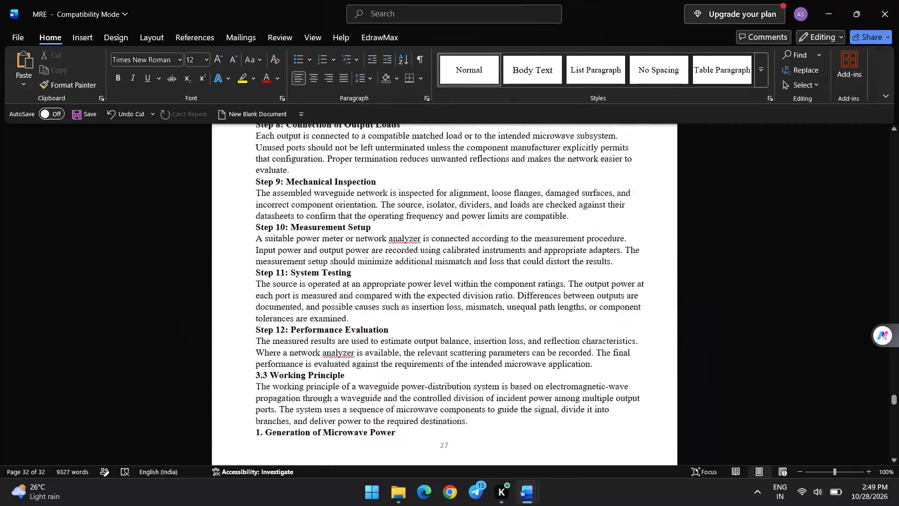
scroll(360, 245, "up", 4)
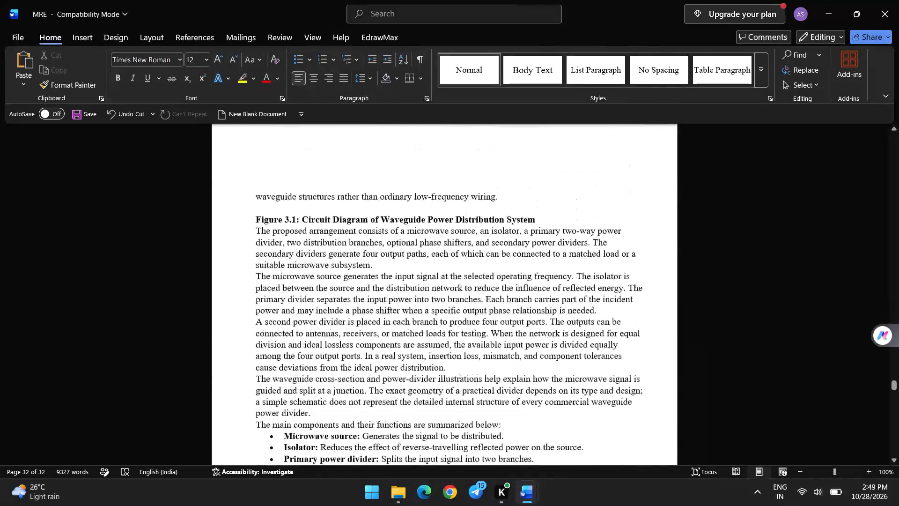
scroll(360, 245, "up", 4)
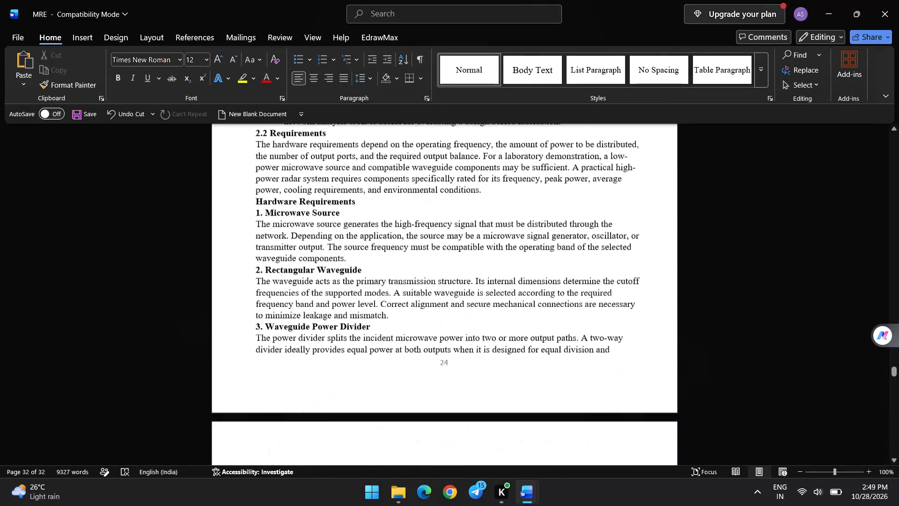
scroll(360, 245, "up", 4)
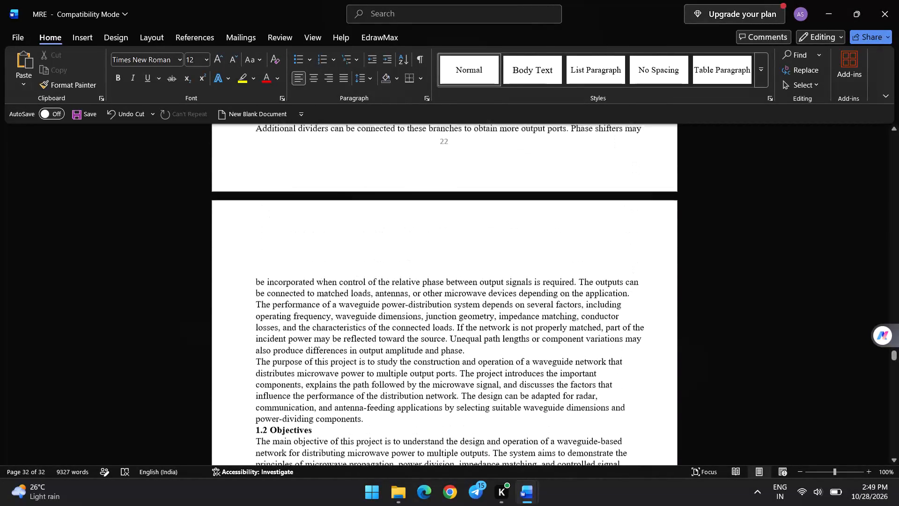
scroll(360, 245, "up", 3)
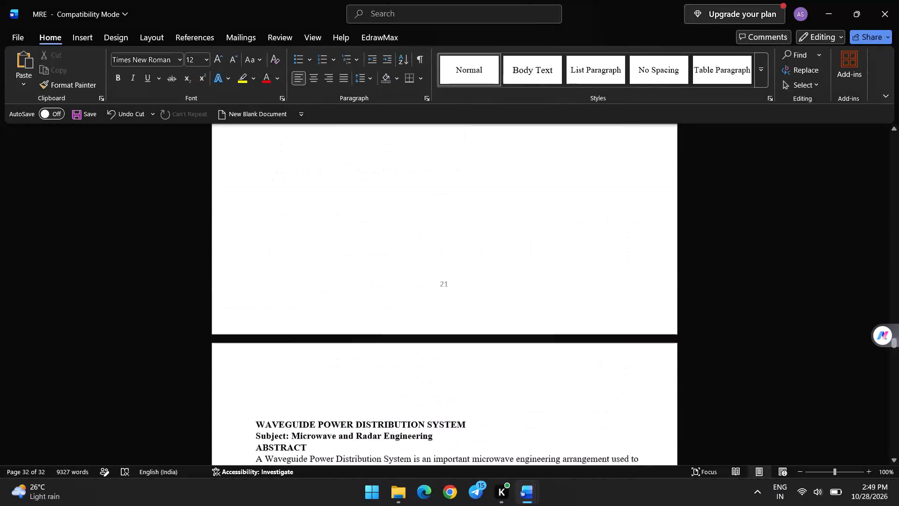
scroll(360, 245, "up", 2)
left_click_drag(295, 338, 267, 223)
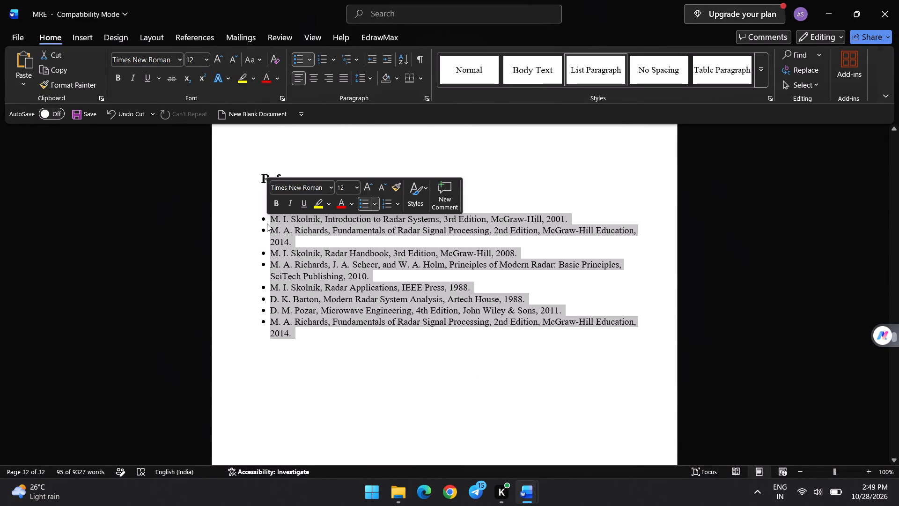
key("ctrl+v")
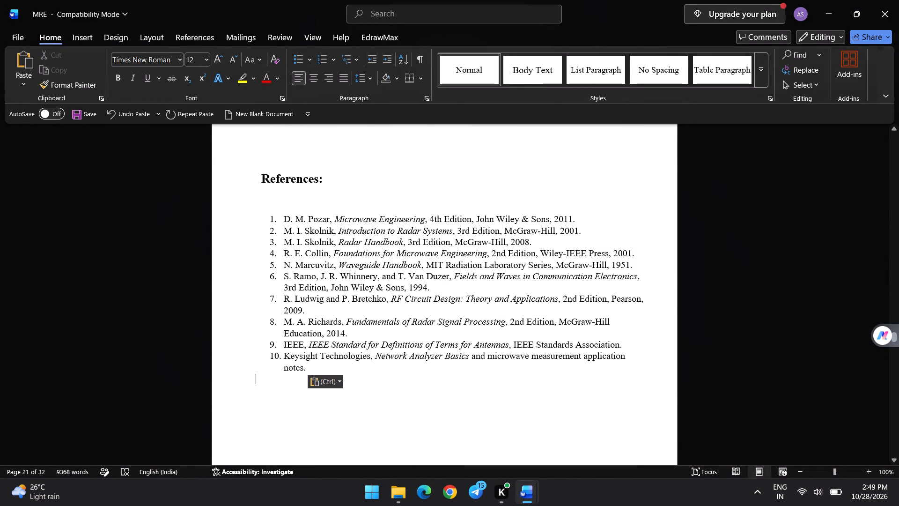
Convert the reference list from numbering to bullets, keeping one blank line below the References heading.
left_click_drag(311, 364, 272, 223)
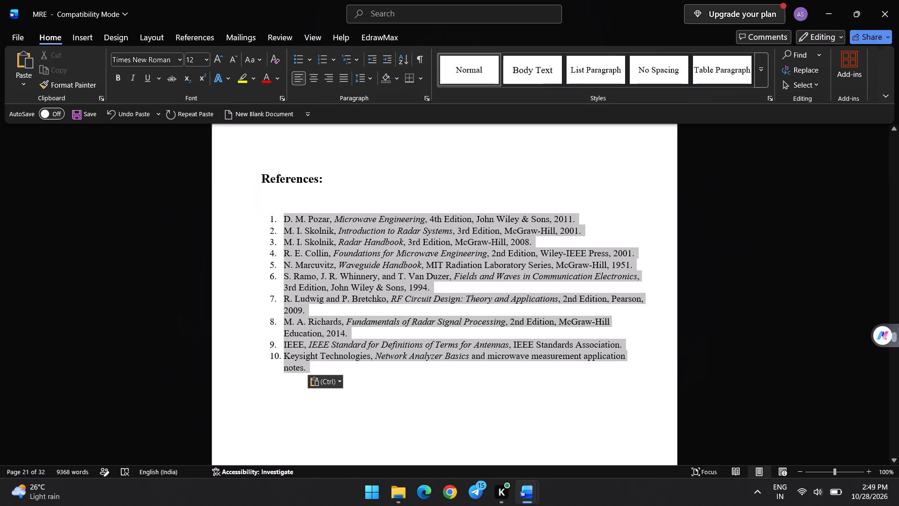
left_click_drag(272, 223, 273, 227)
left_click(286, 220)
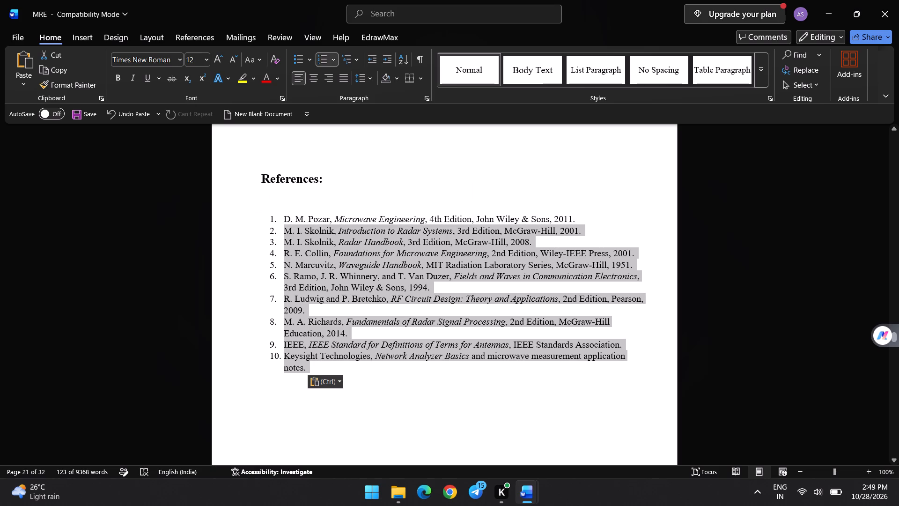
left_click_drag(286, 220, 324, 382)
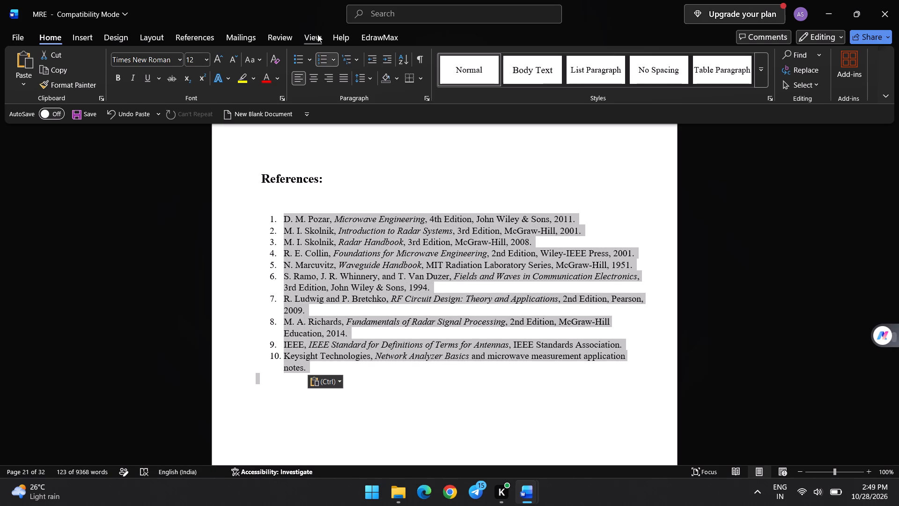
left_click(322, 60)
left_click(301, 57)
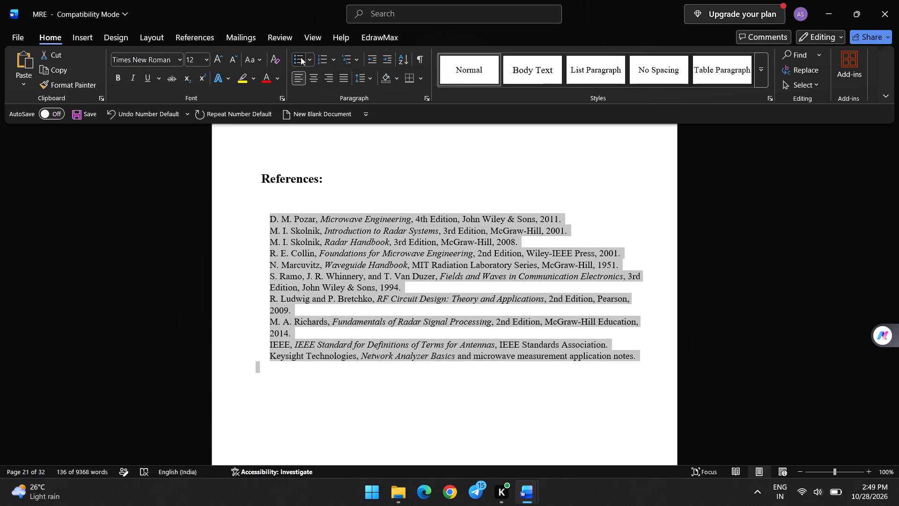
left_click(334, 200)
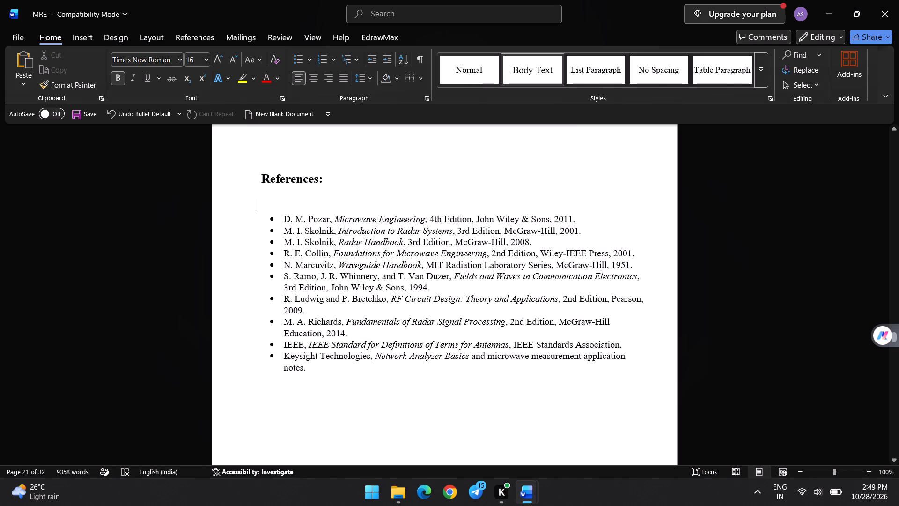
key("BackSpace")
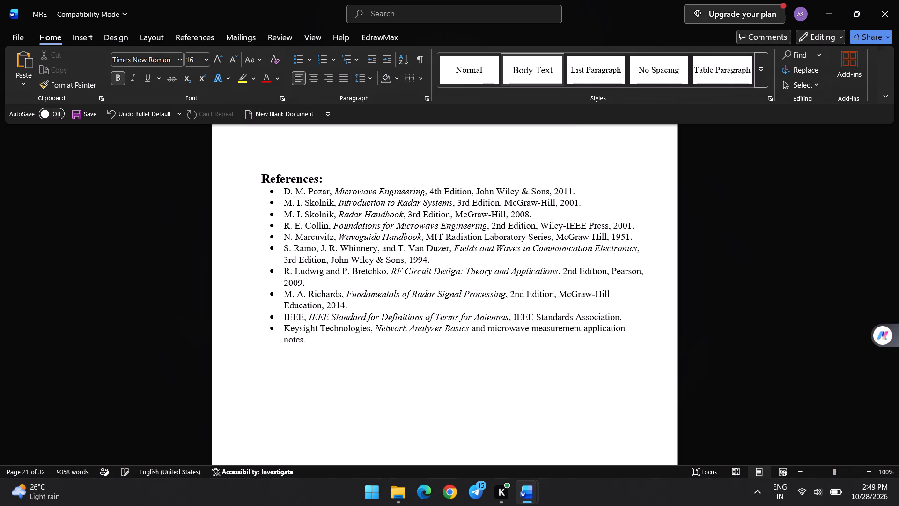
key("Return")
Move the Waveguide Power Distribution System abstract text onto the formatted ABSTRACT page, replacing the Missile Tracking Radar abstract.
scroll(334, 200, "down", 2)
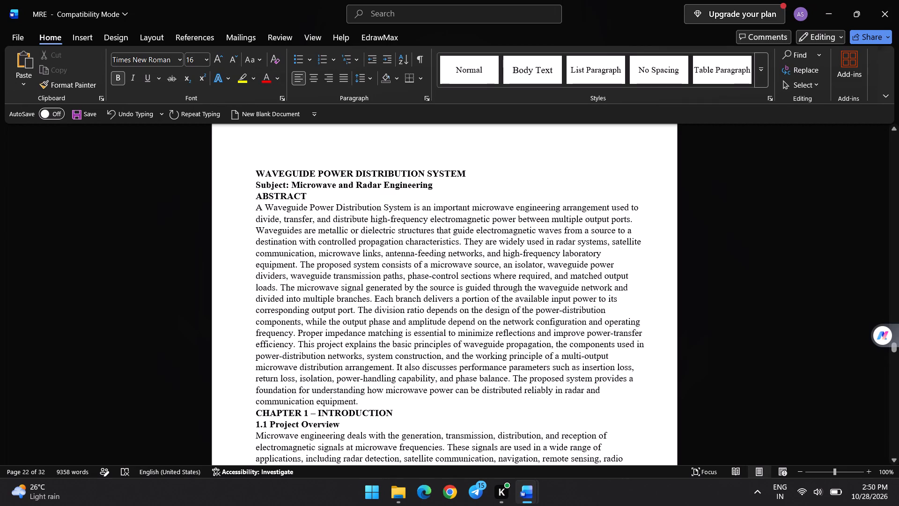
left_click_drag(258, 207, 348, 400)
key("ctrl+x")
scroll(367, 292, "up", 5)
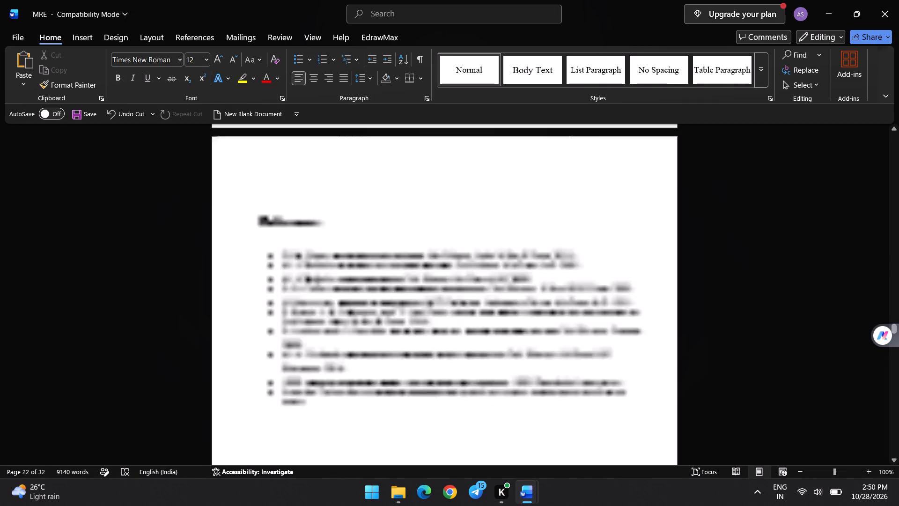
scroll(367, 292, "up", 12)
scroll(367, 292, "down", 1)
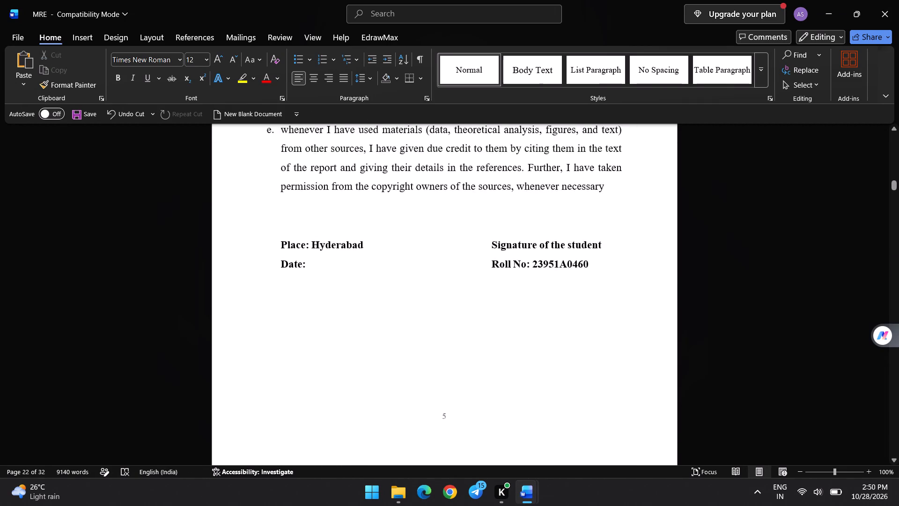
scroll(367, 292, "down", 4)
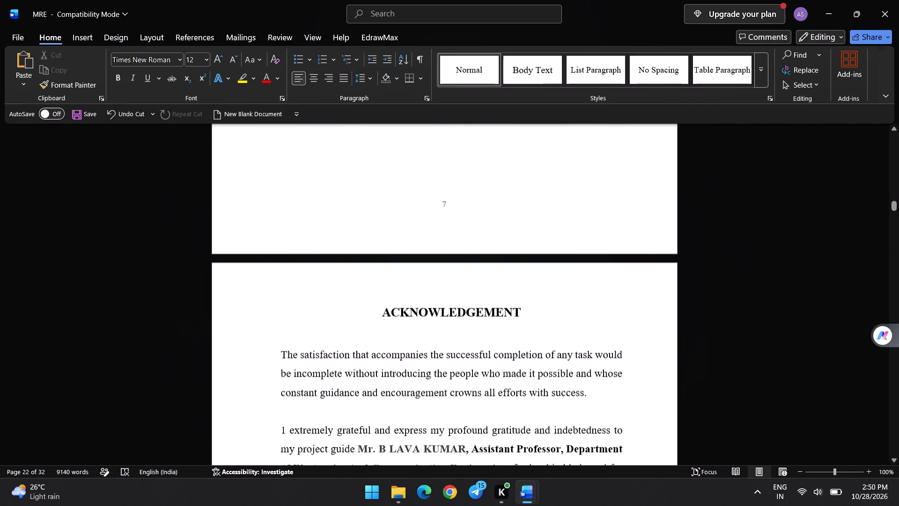
scroll(367, 292, "down", 3)
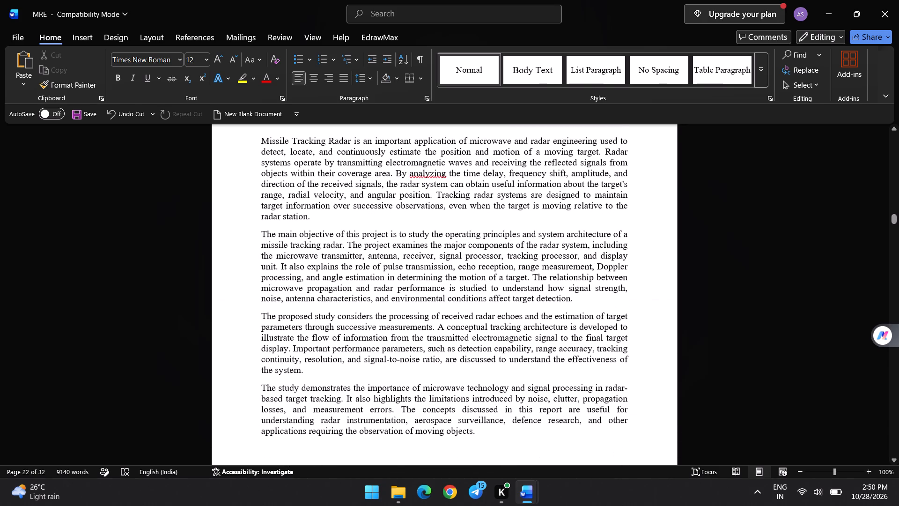
left_click_drag(262, 141, 431, 398)
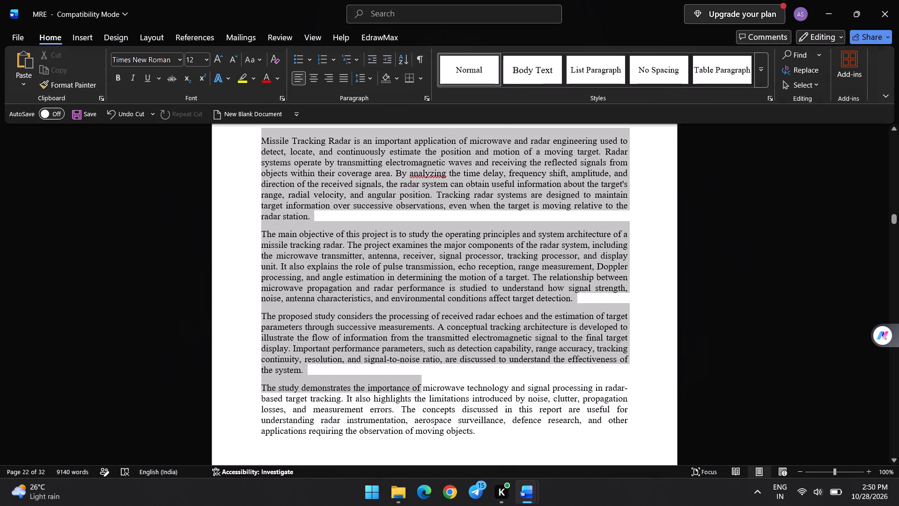
left_click_drag(431, 398, 471, 428)
key("ctrl+v")
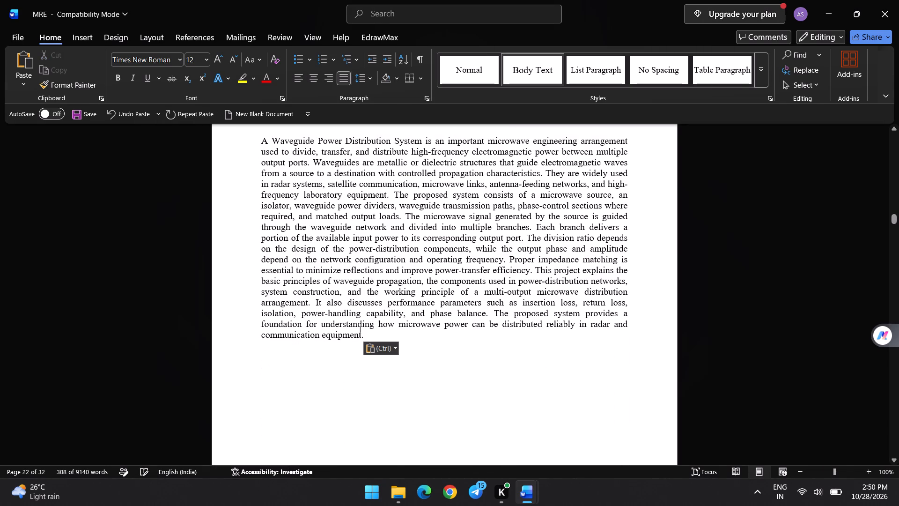
Review the new abstract page, the existing radar chapters and the remaining waveguide source text in the MRE document.
scroll(520, 284, "up", 1)
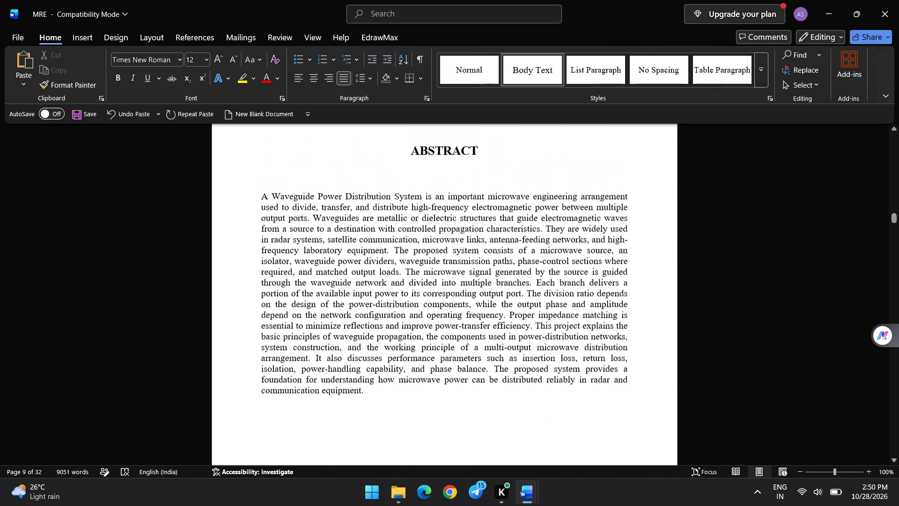
scroll(520, 284, "up", 1)
scroll(520, 284, "down", 4)
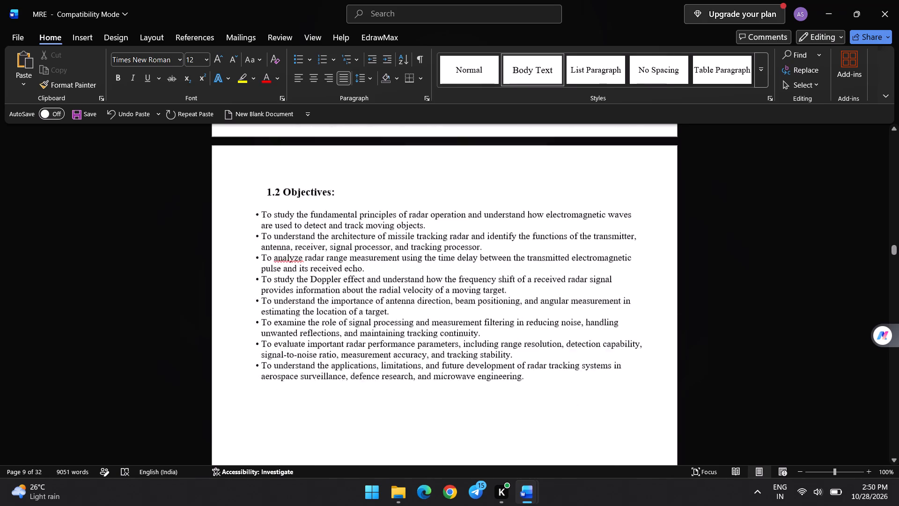
scroll(520, 284, "down", 5)
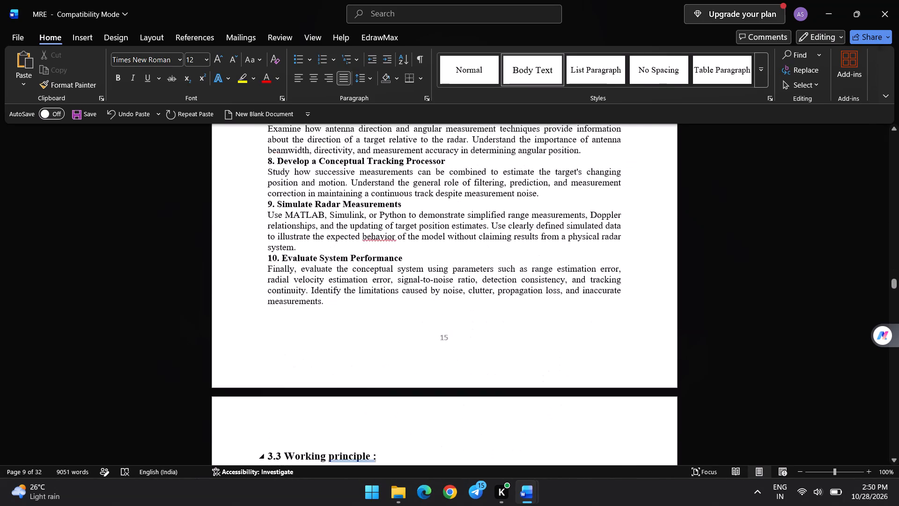
scroll(520, 284, "down", 5)
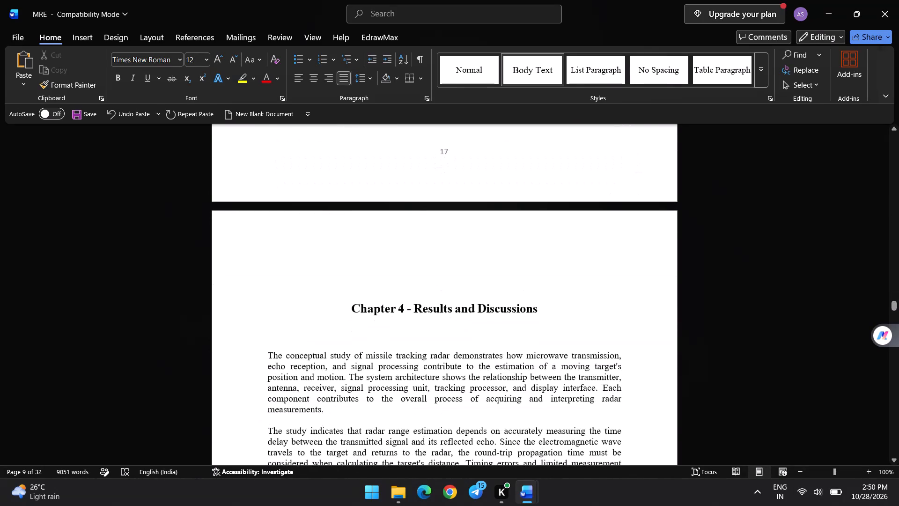
scroll(520, 284, "down", 4)
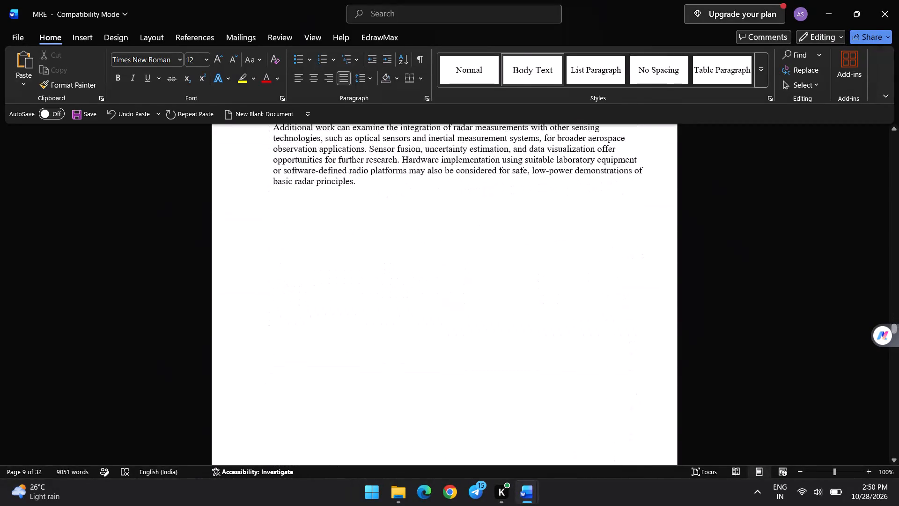
scroll(520, 284, "down", 4)
scroll(520, 284, "up", 1)
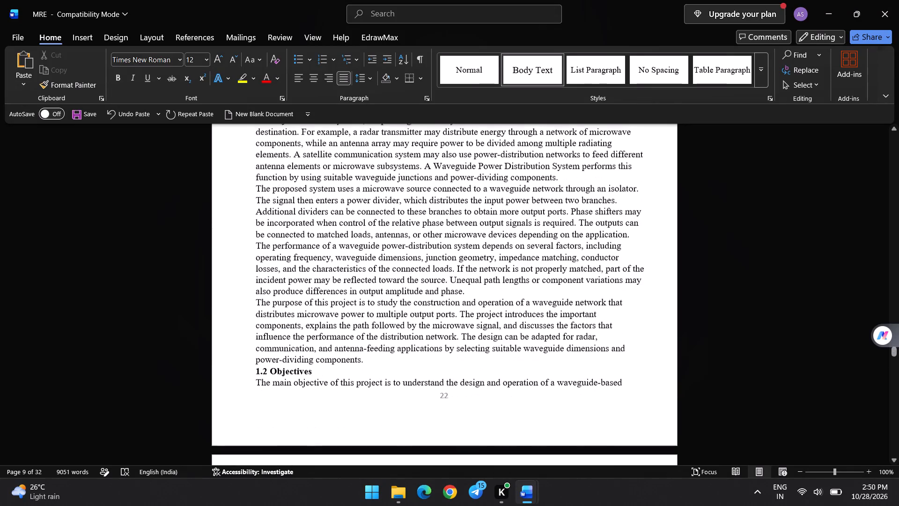
scroll(520, 284, "up", 1)
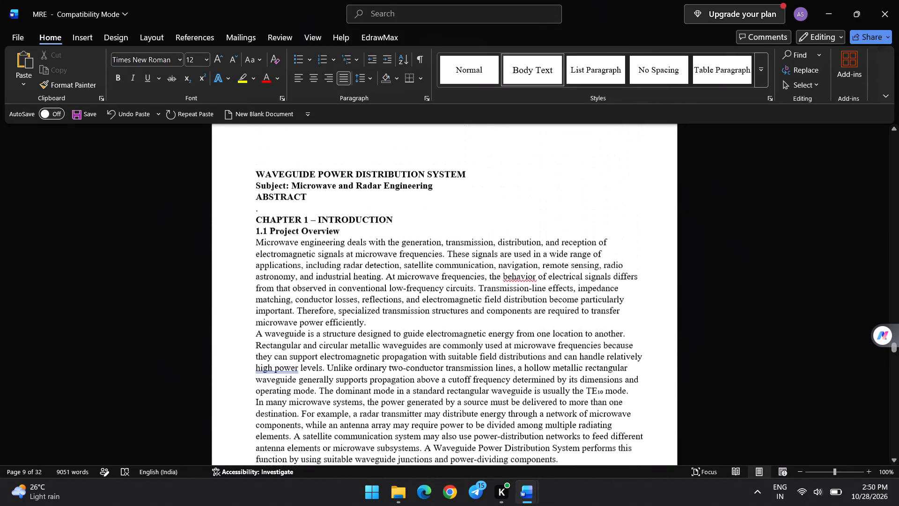
scroll(520, 284, "up", 2)
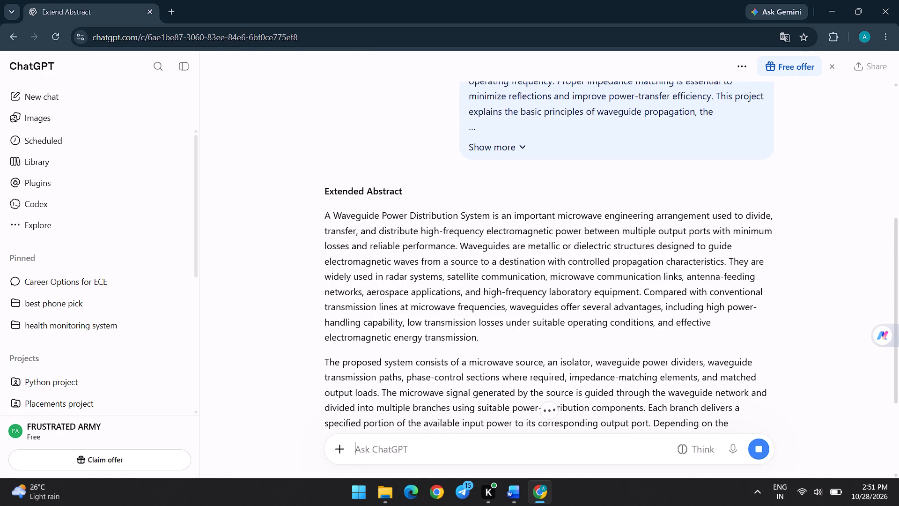
Copy all paragraphs of ChatGPT's extended waveguide abstract, leaving out the "Extended Abstract" heading.
scroll(497, 262, "down", 3)
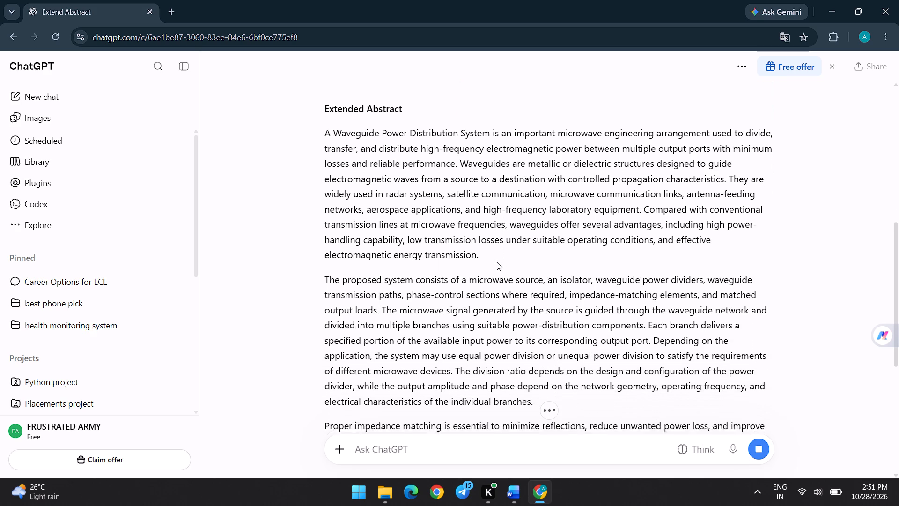
scroll(497, 262, "down", 1)
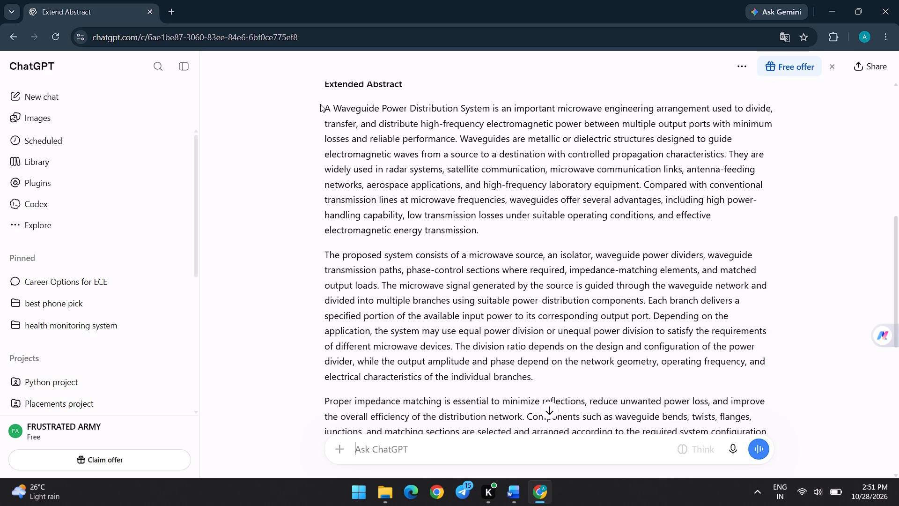
left_click_drag(325, 106, 444, 428)
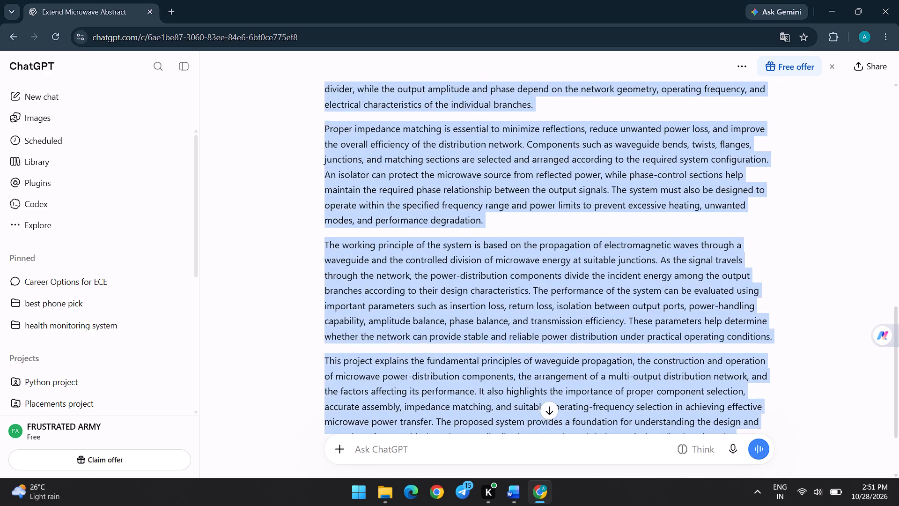
left_click_drag(444, 428, 740, 332)
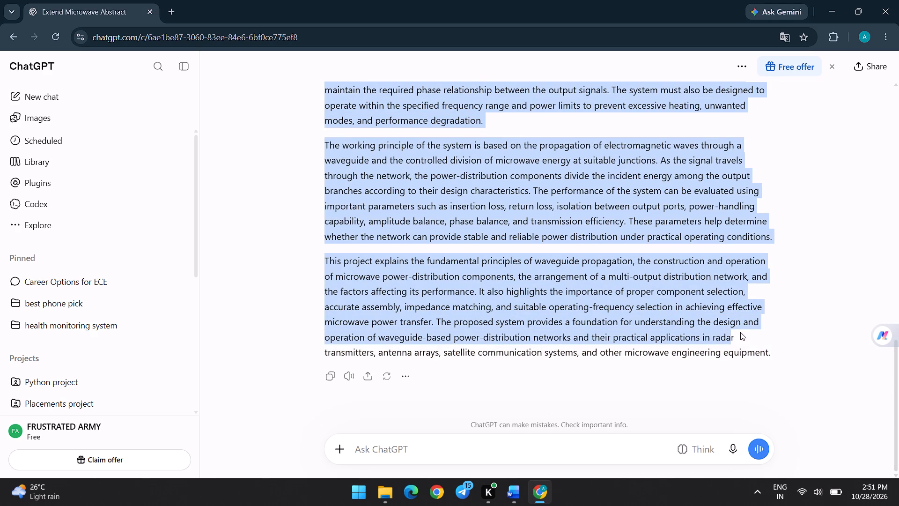
left_click_drag(740, 332, 766, 354)
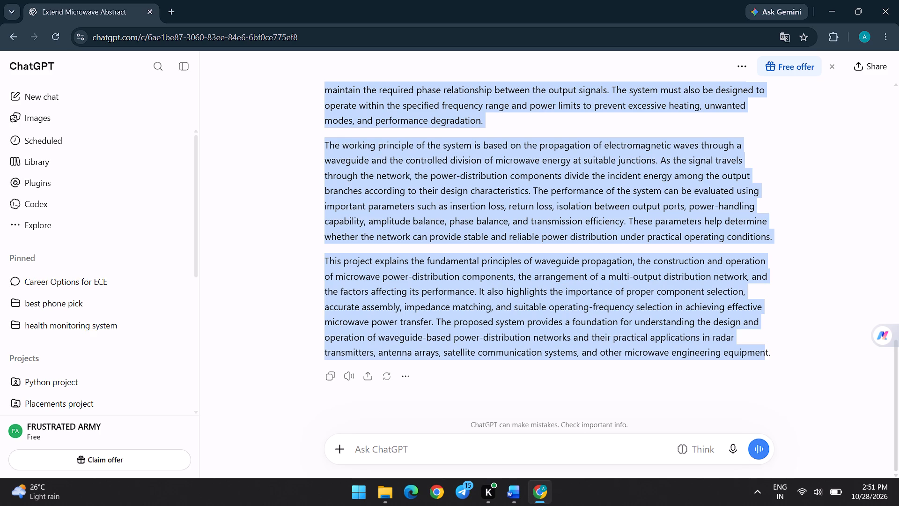
left_click_drag(766, 354, 768, 354)
key("ctrl+c")
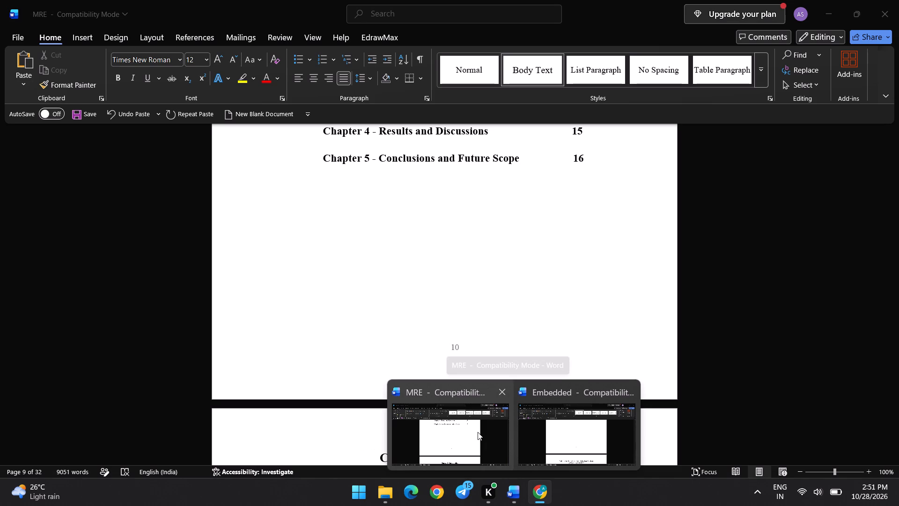
Switch to the Embedded Word document and examine its front pages and the Automatic Industrial Fire Detection System source text near its end.
left_click(544, 435)
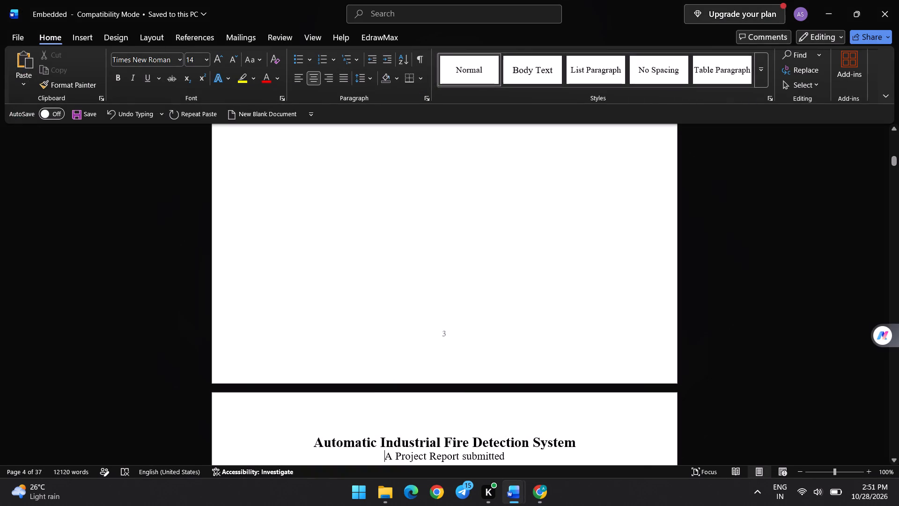
scroll(511, 367, "down", 4)
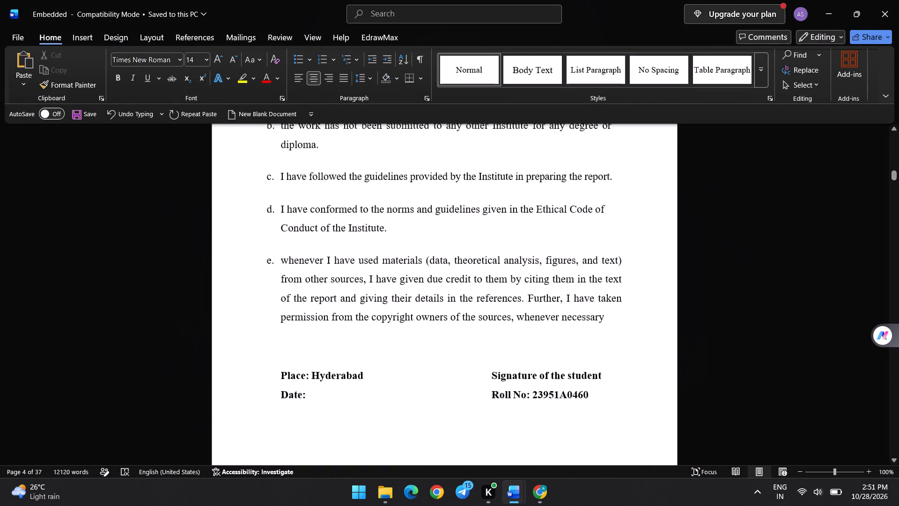
scroll(511, 367, "down", 3)
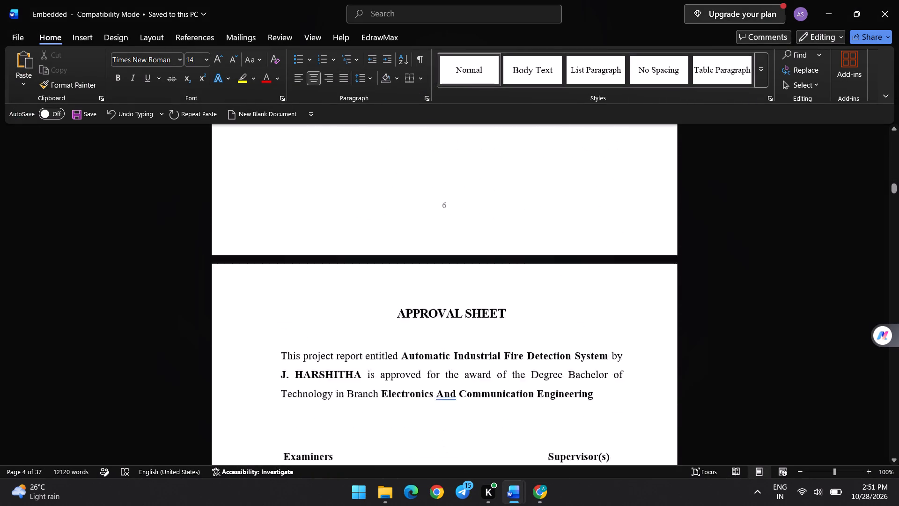
scroll(511, 367, "down", 3)
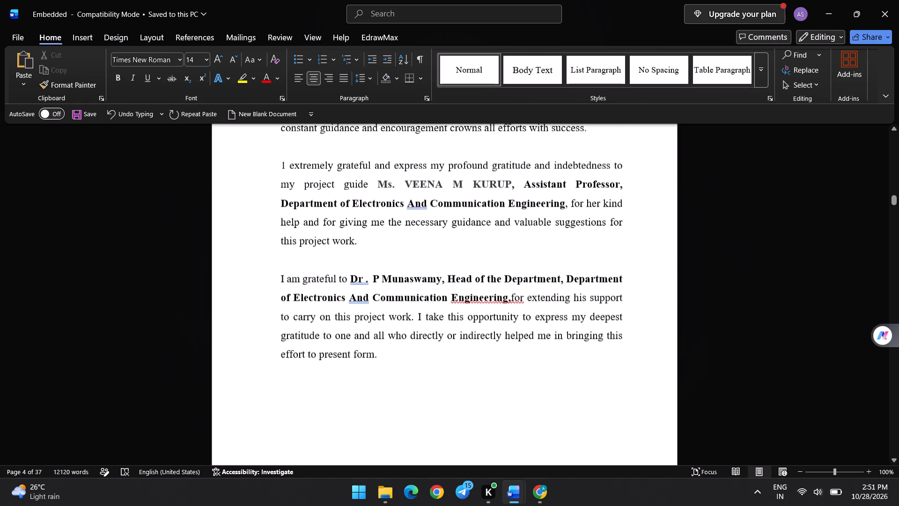
scroll(511, 367, "down", 2)
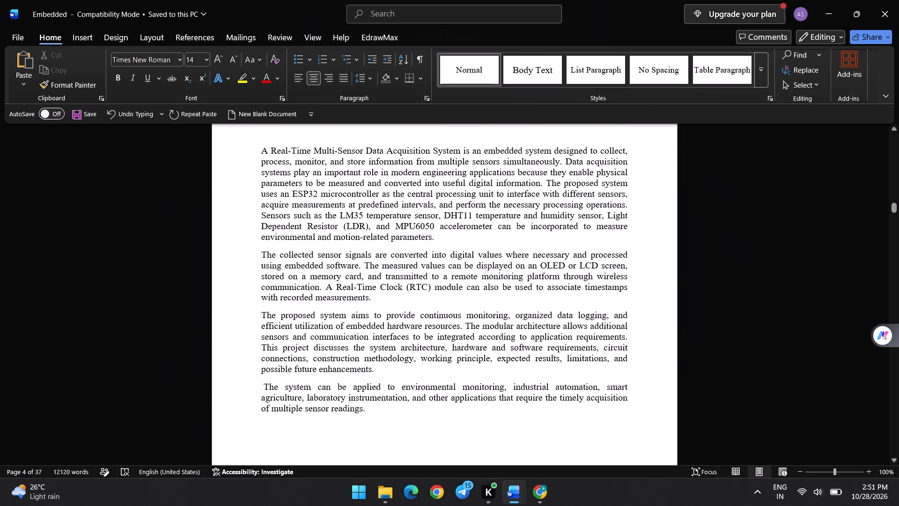
scroll(511, 367, "down", 2)
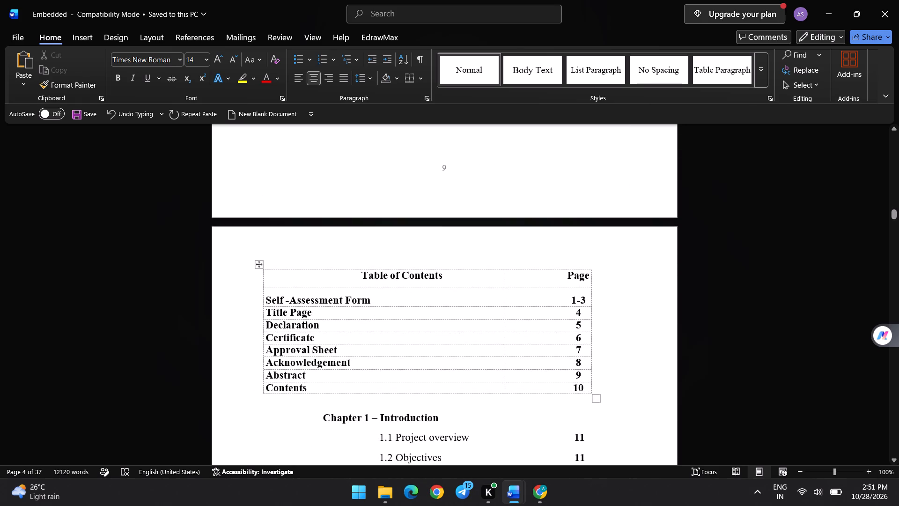
scroll(511, 367, "down", 16)
scroll(511, 367, "down", 20)
scroll(511, 367, "down", 13)
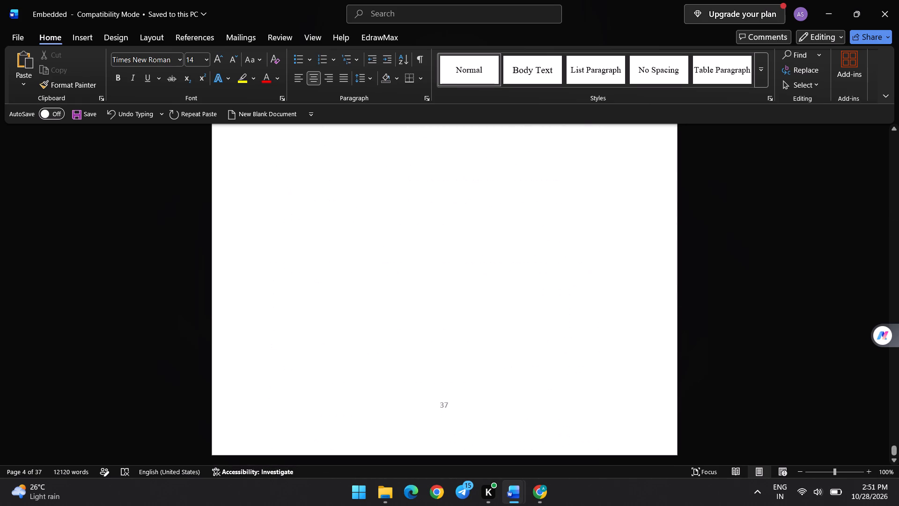
scroll(478, 317, "up", 4)
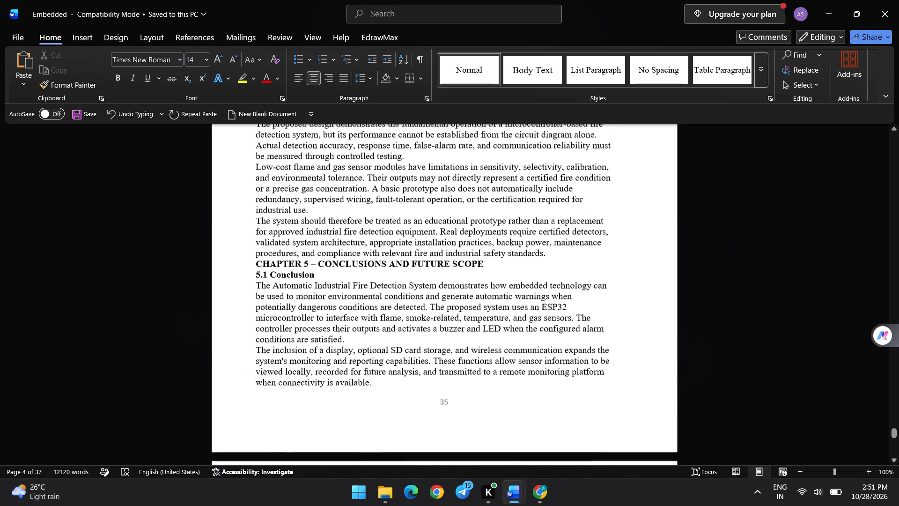
scroll(478, 317, "up", 5)
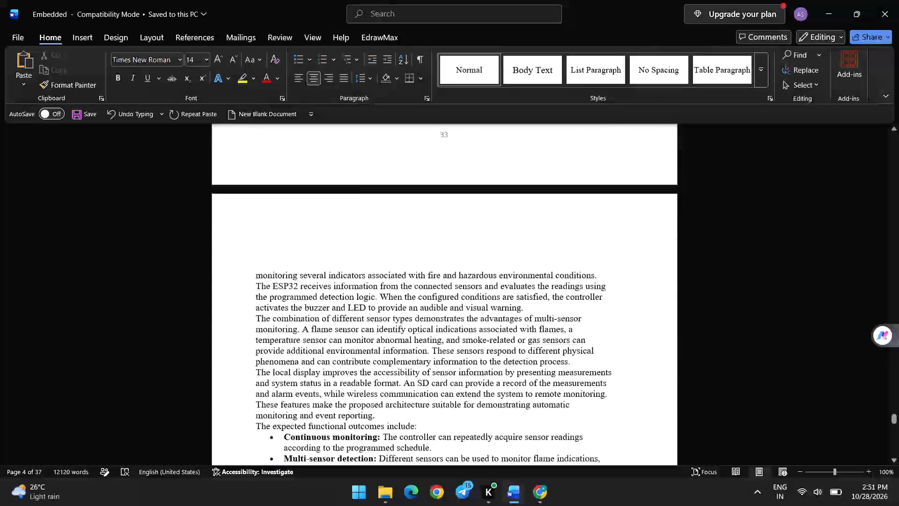
scroll(478, 317, "up", 4)
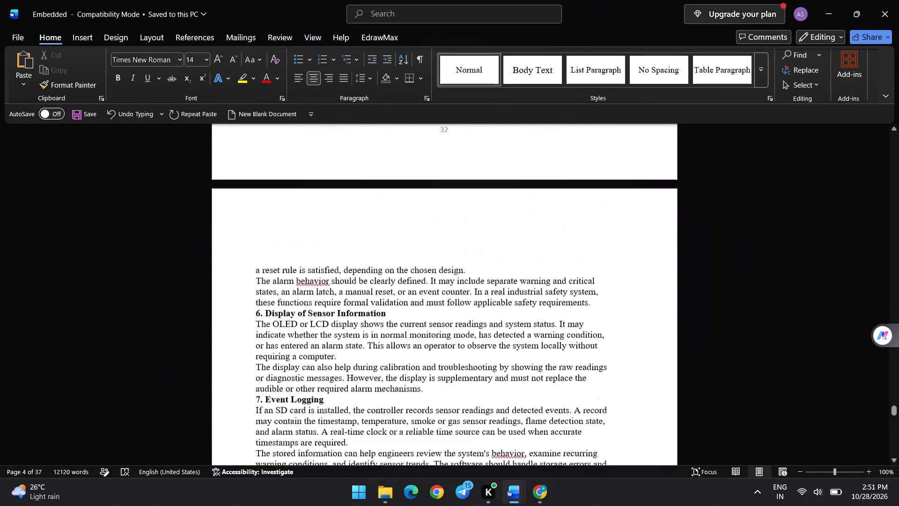
scroll(478, 317, "up", 4)
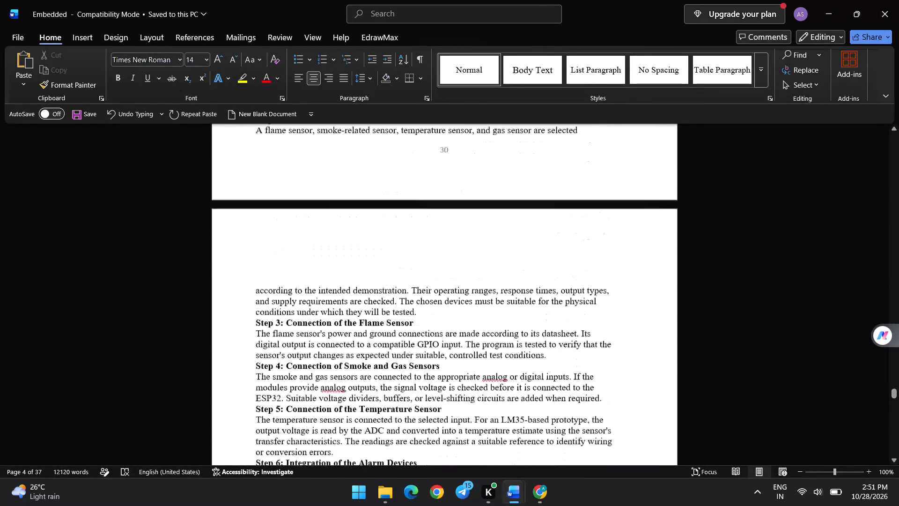
scroll(478, 317, "up", 4)
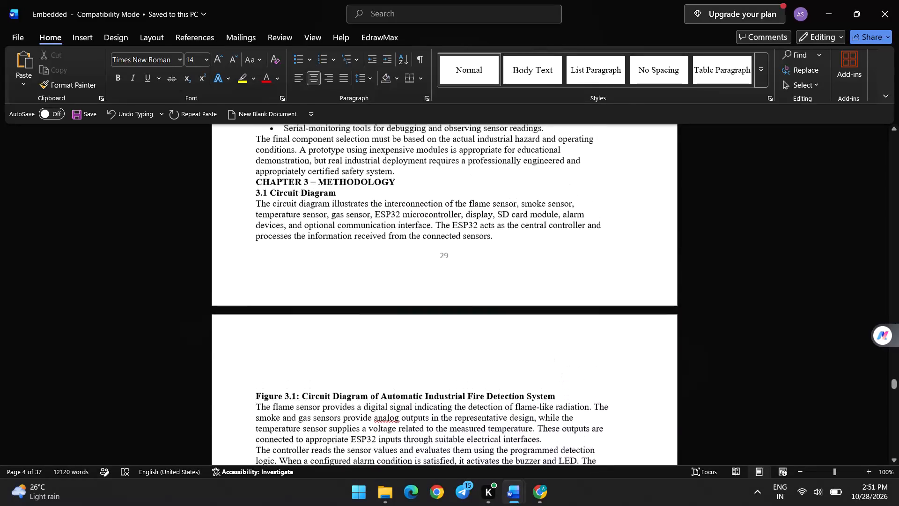
scroll(478, 317, "up", 3)
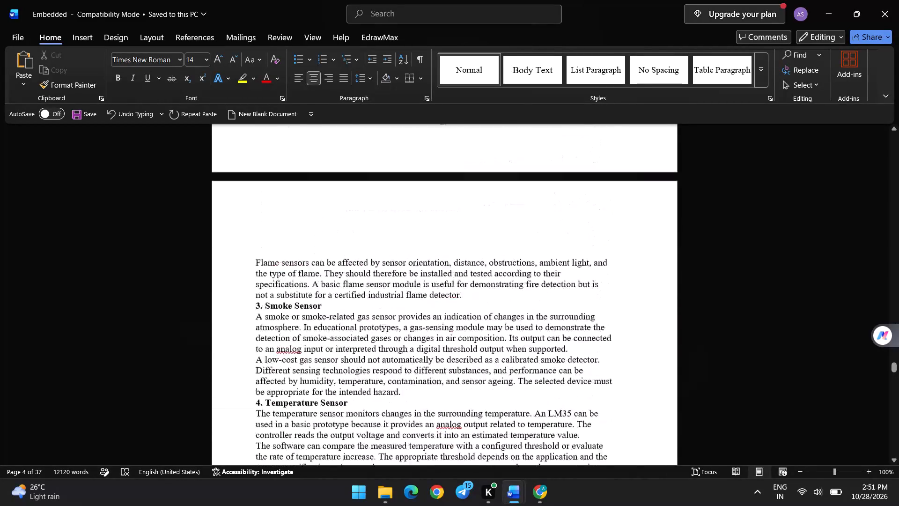
scroll(478, 317, "up", 4)
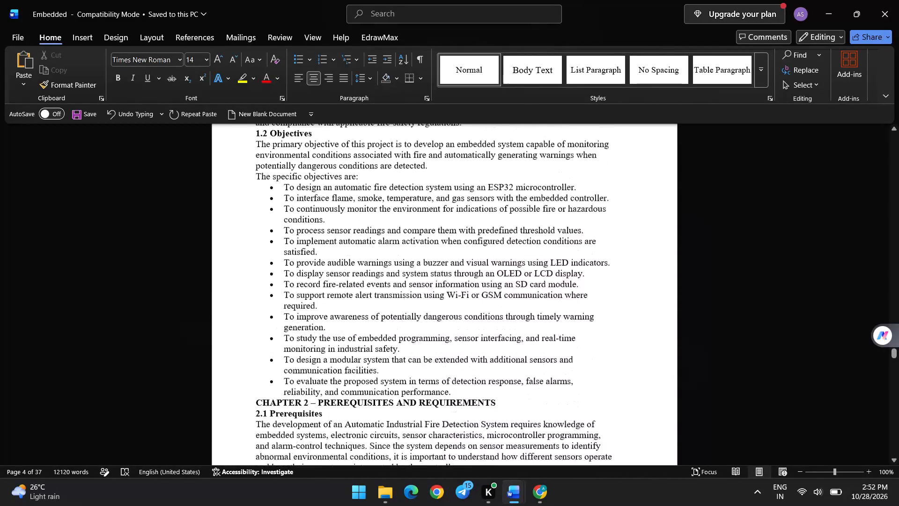
scroll(478, 317, "up", 3)
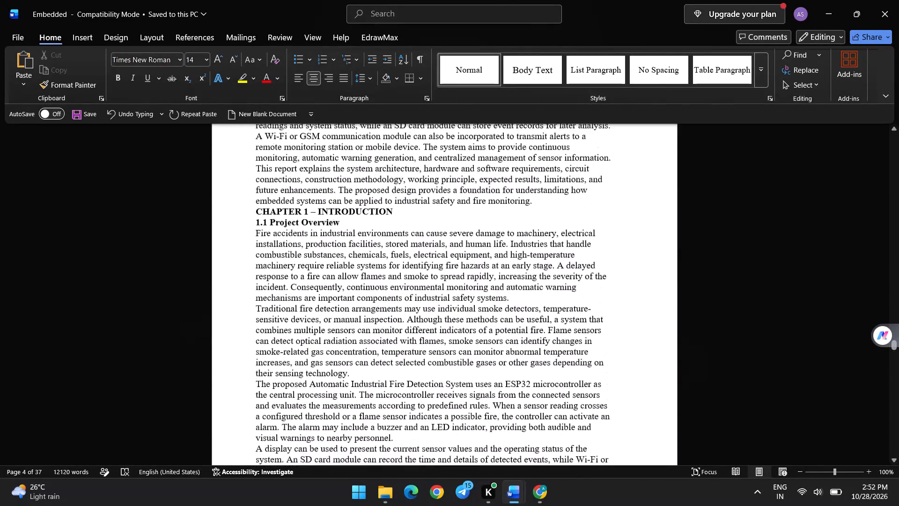
scroll(478, 317, "up", 2)
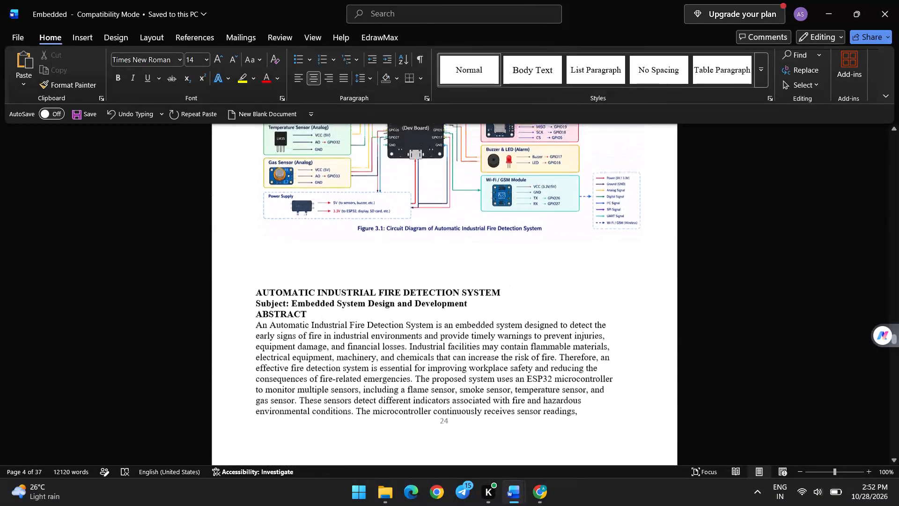
Switch to the MRE document and examine the Waveguide Power Distribution System source text in its final pages.
left_click(466, 454)
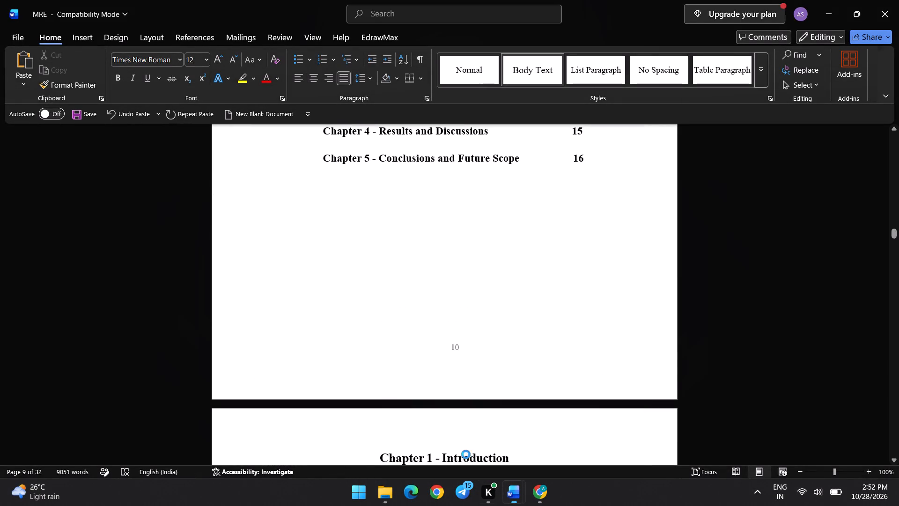
scroll(429, 353, "down", 6)
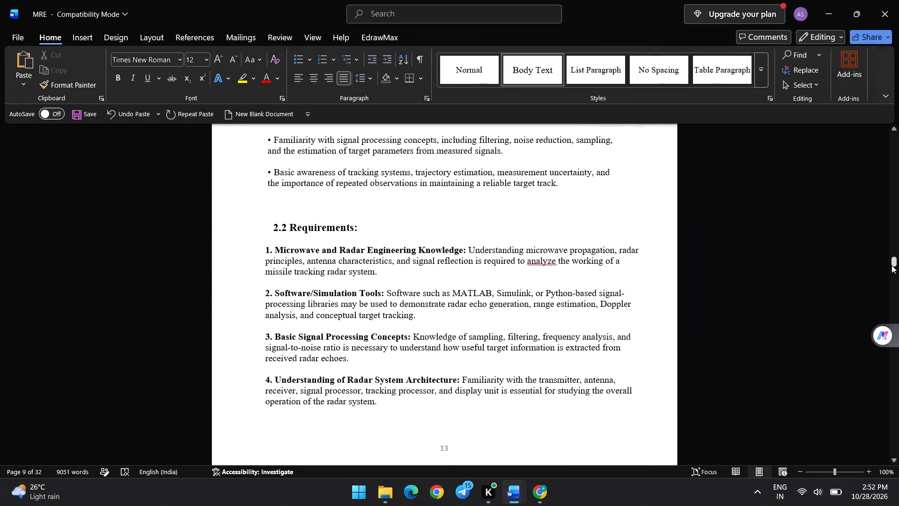
left_click_drag(892, 265, 888, 448)
scroll(428, 364, "up", 1)
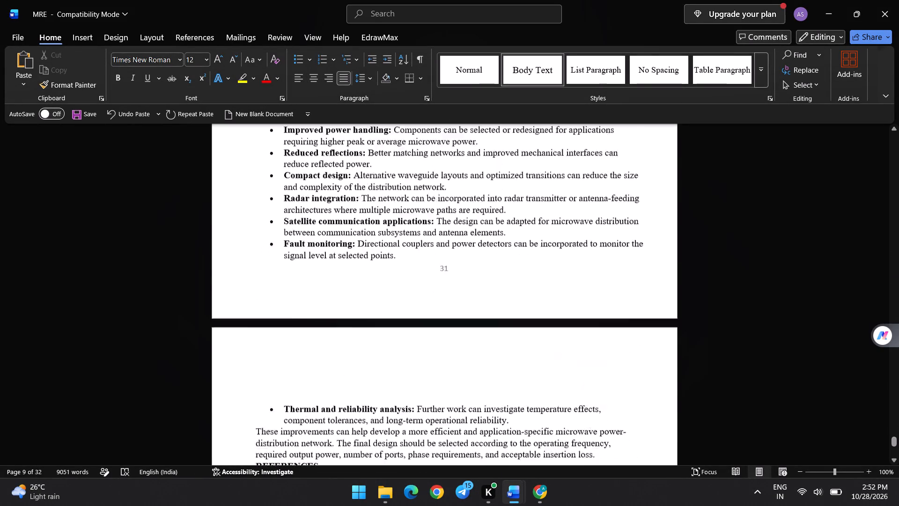
scroll(428, 364, "up", 4)
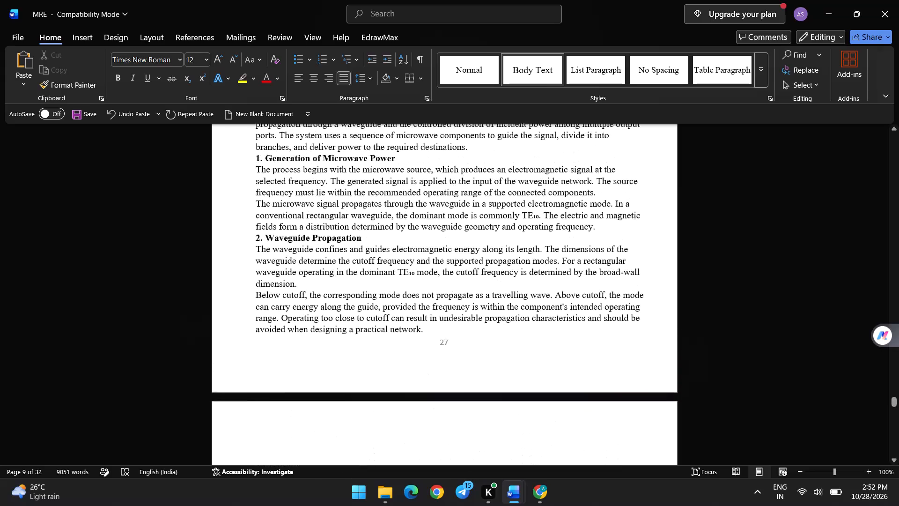
scroll(428, 364, "up", 4)
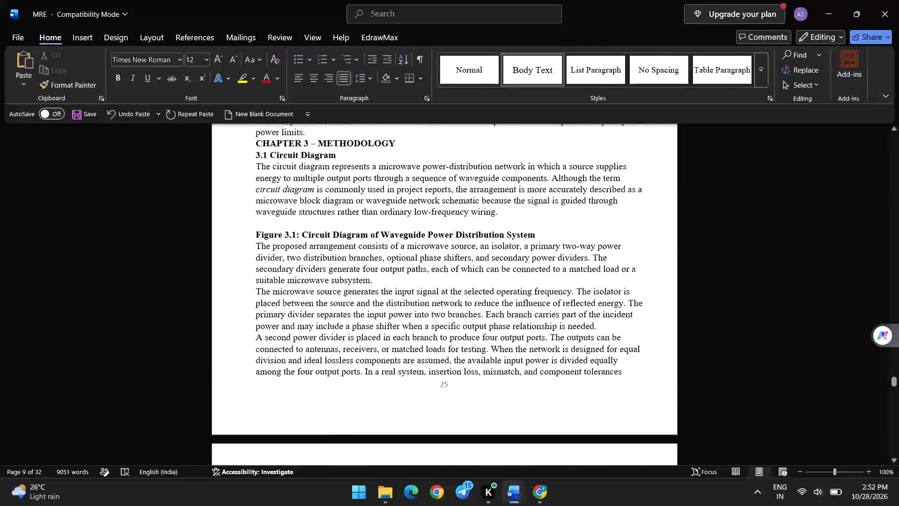
scroll(428, 364, "up", 2)
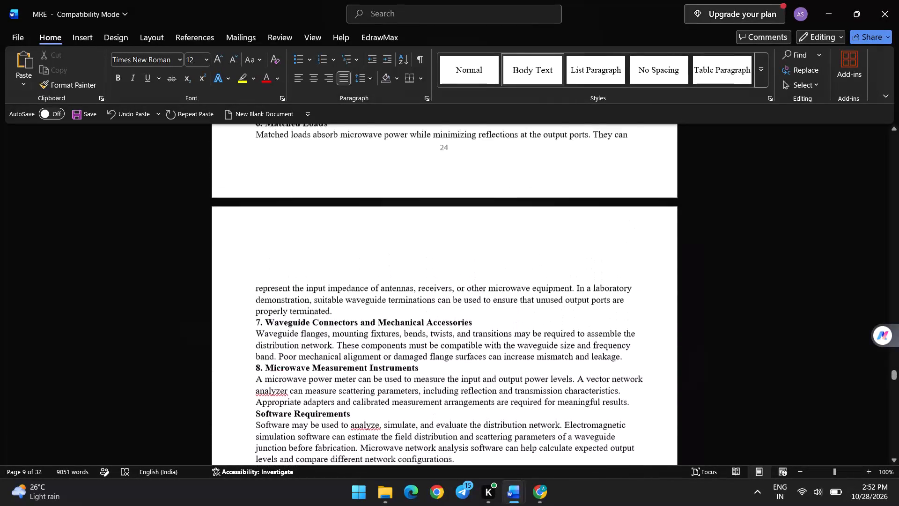
scroll(428, 364, "up", 5)
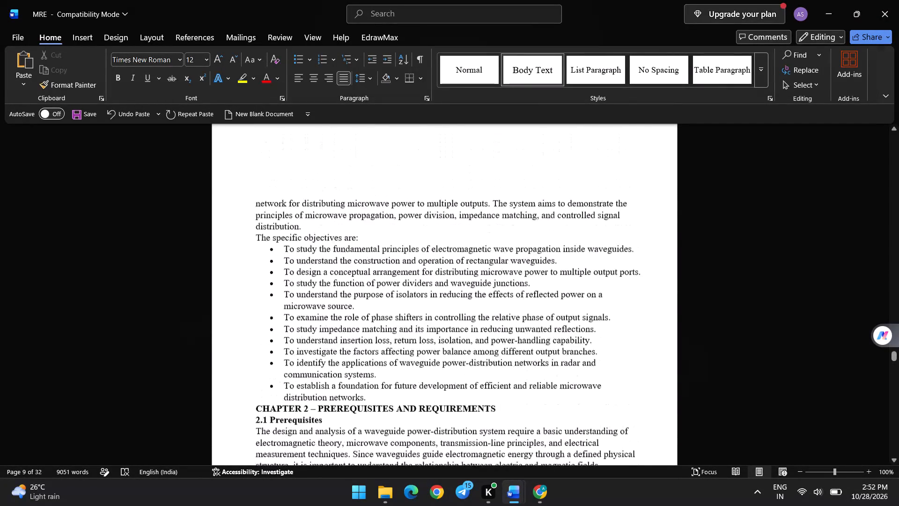
scroll(428, 364, "up", 4)
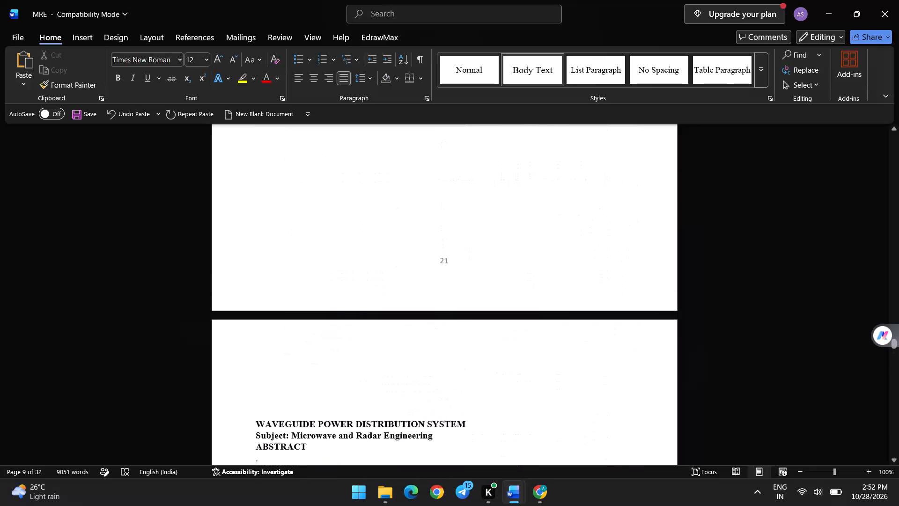
Replace the text under the ABSTRACT heading with the copied extended waveguide abstract, join the stray final period to its last sentence, and save.
scroll(428, 364, "up", 15)
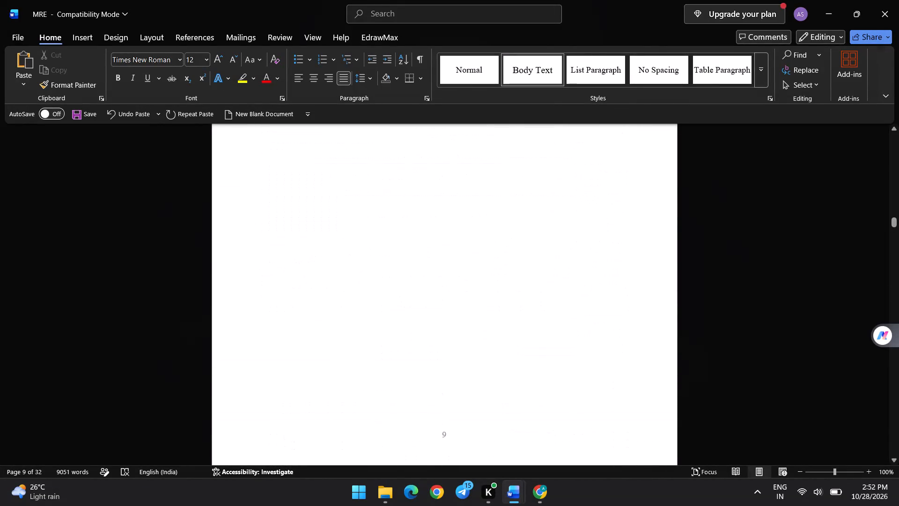
scroll(428, 364, "down", 2)
scroll(428, 364, "up", 1)
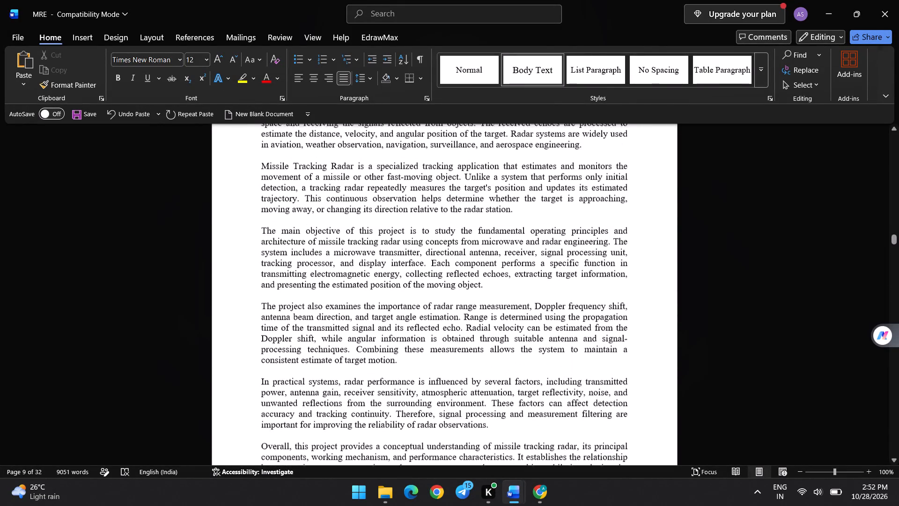
scroll(428, 364, "up", 2)
scroll(428, 364, "down", 1)
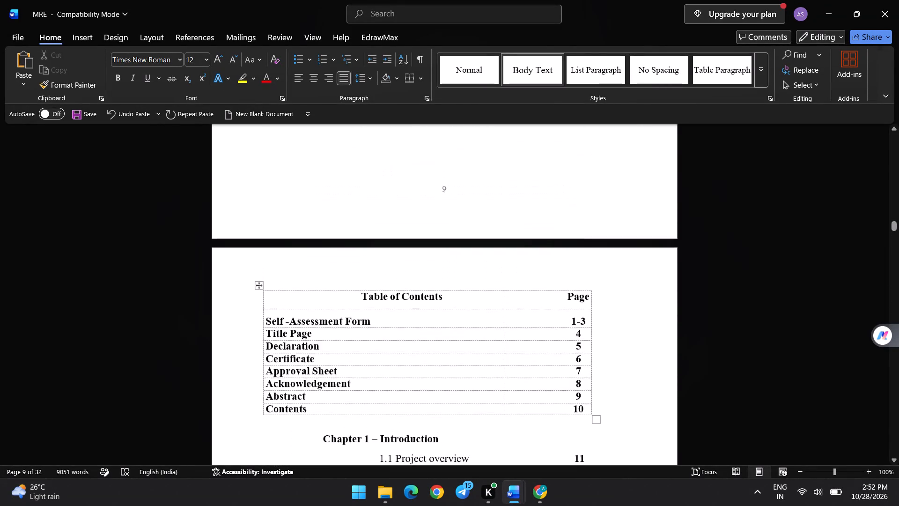
scroll(428, 364, "down", 3)
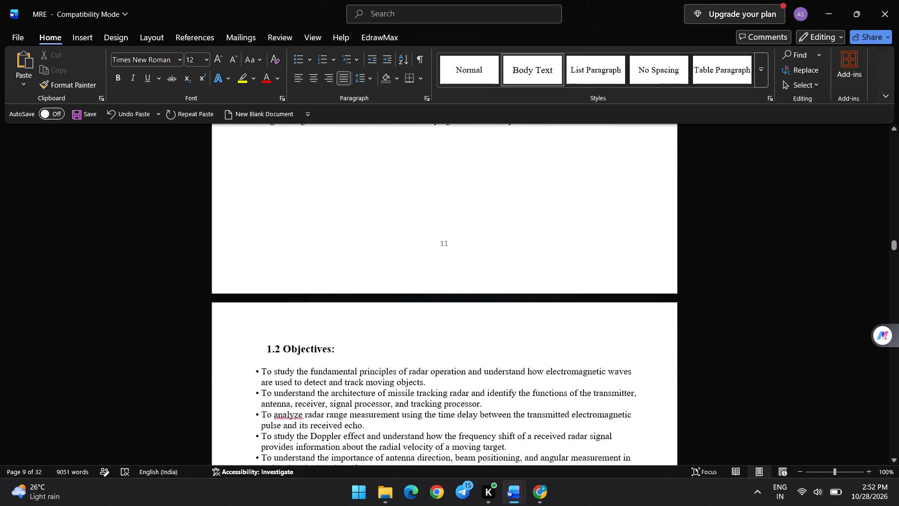
scroll(428, 364, "up", 5)
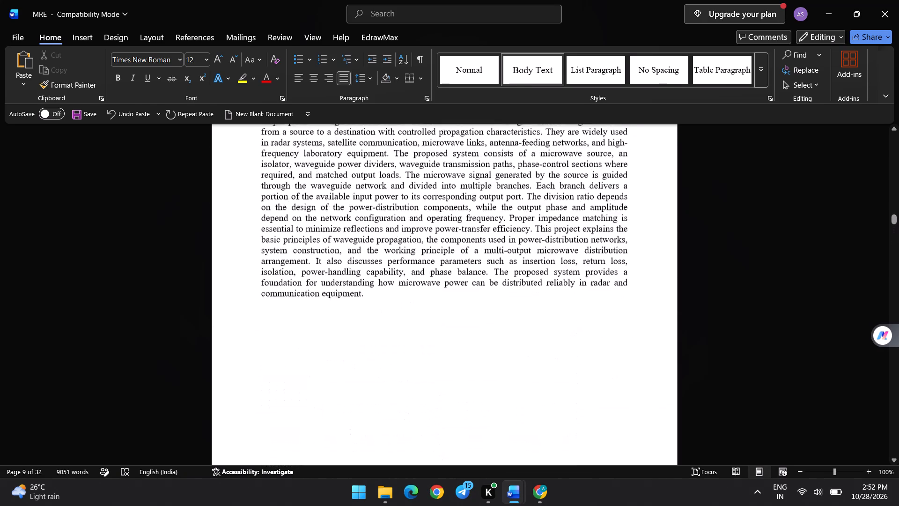
scroll(428, 364, "up", 1)
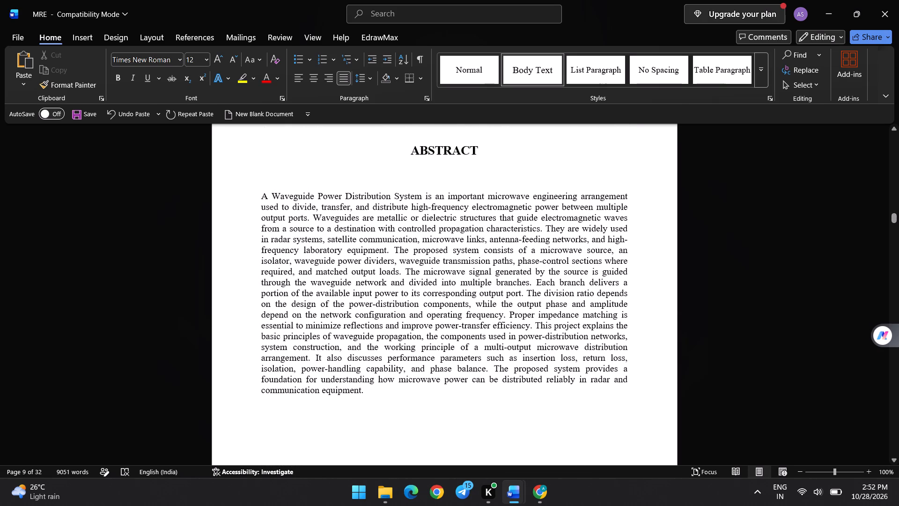
left_click_drag(360, 393, 265, 201)
left_click(265, 201)
left_click_drag(261, 192, 361, 441)
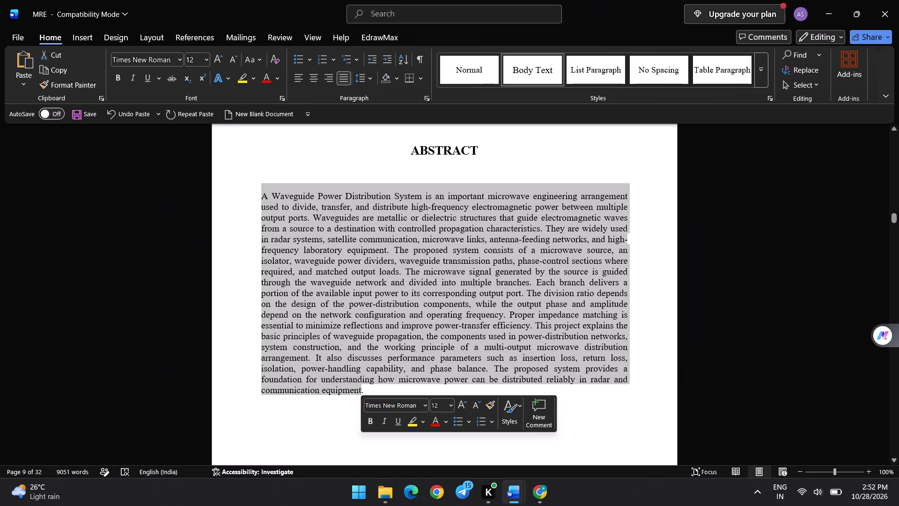
key("ctrl+v")
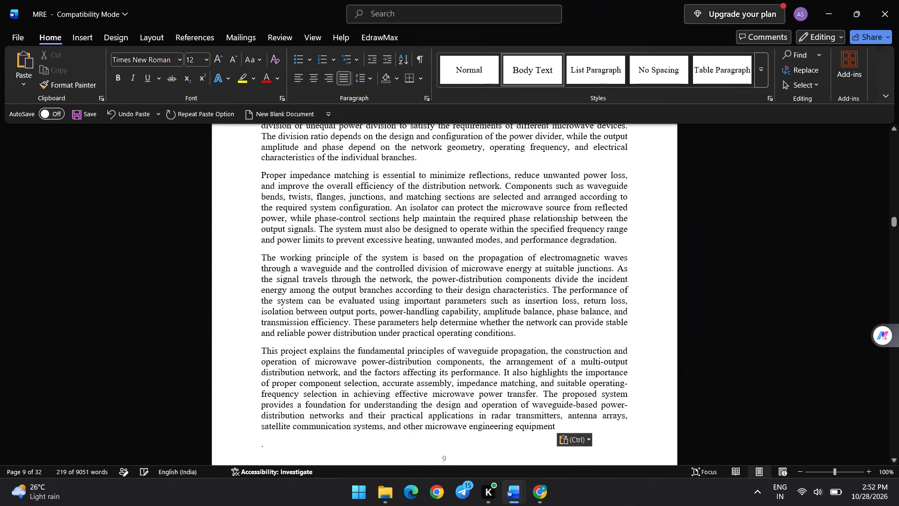
scroll(396, 308, "down", 1)
key("BackSpace")
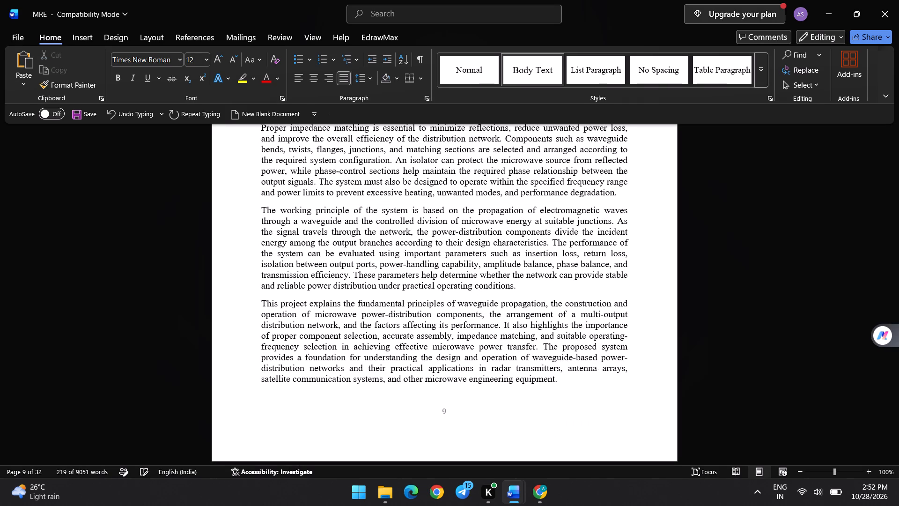
key("ctrl+s")
Cut the 1.1 Project Overview paragraphs from the waveguide source text near the document's end.
scroll(396, 308, "down", 13)
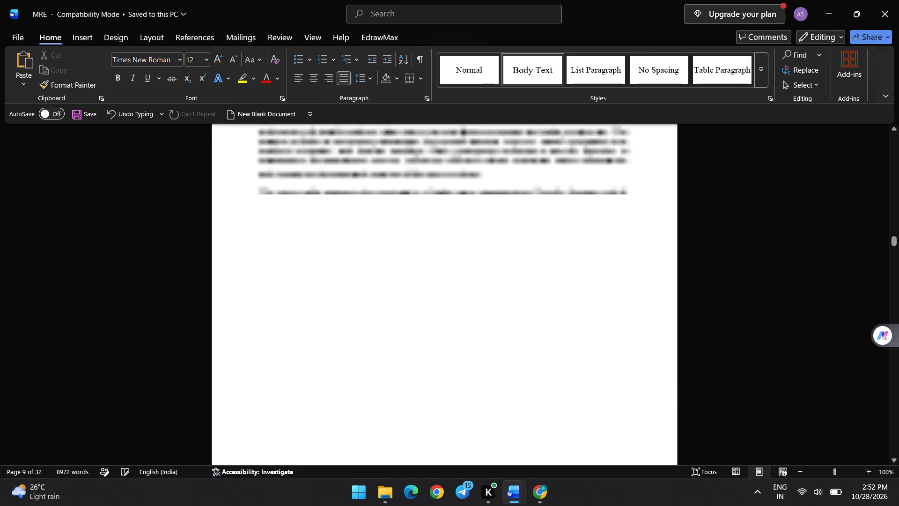
scroll(396, 308, "down", 16)
scroll(396, 308, "up", 1)
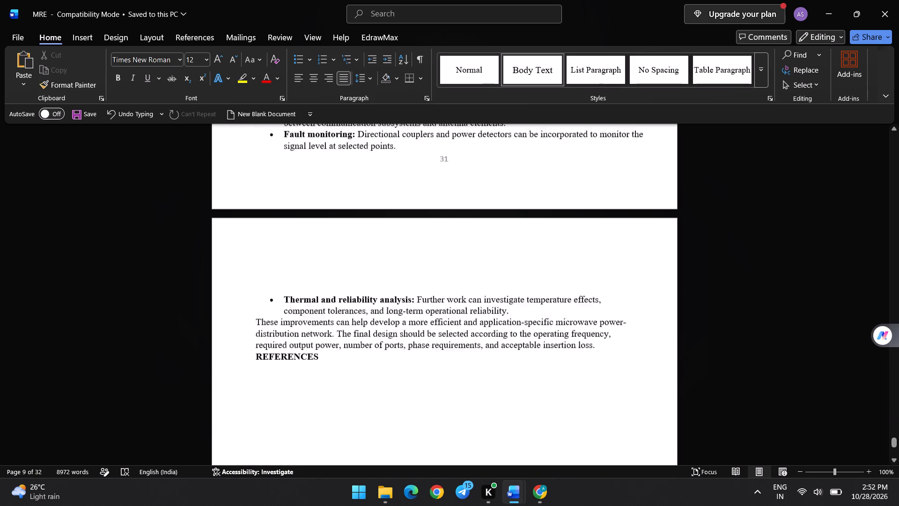
scroll(396, 308, "up", 6)
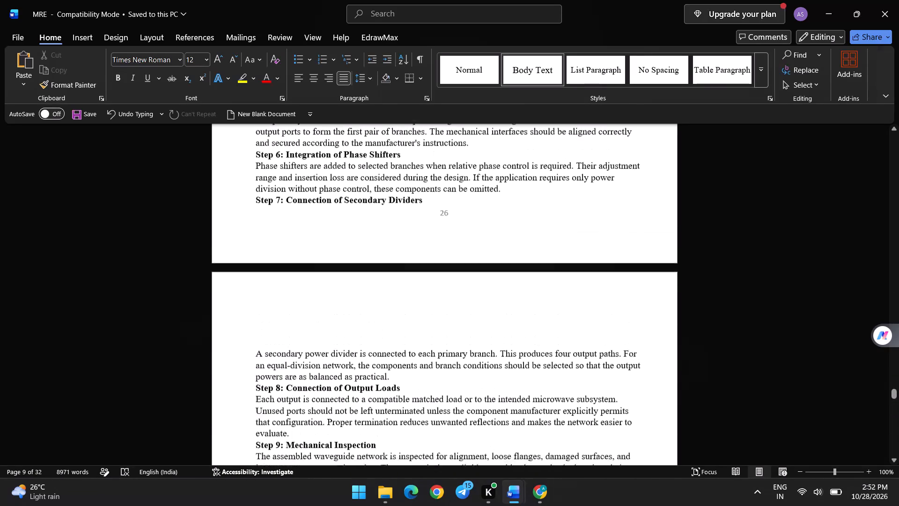
scroll(396, 308, "up", 2)
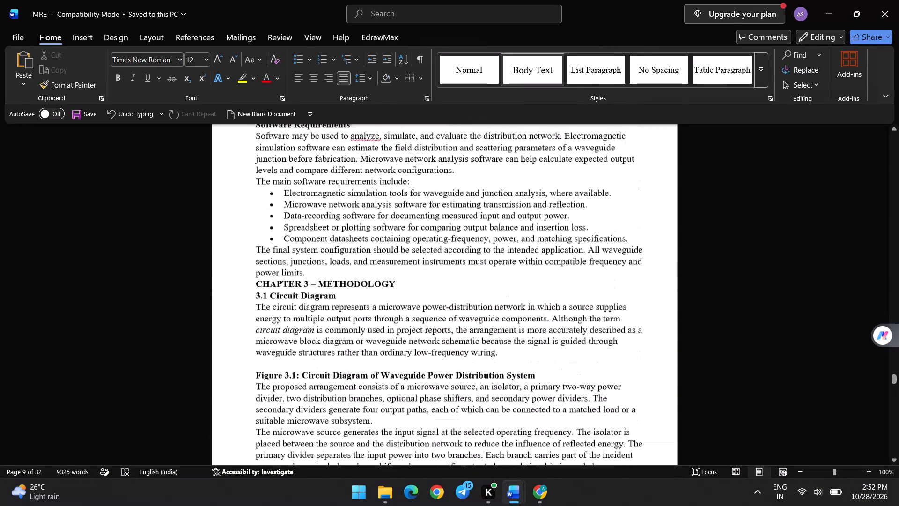
scroll(396, 308, "up", 6)
scroll(396, 308, "down", 1)
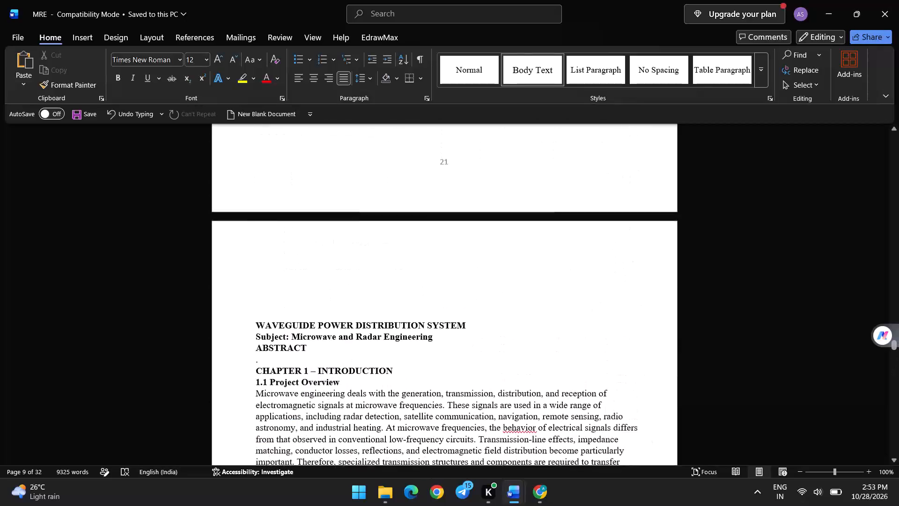
scroll(396, 308, "down", 1)
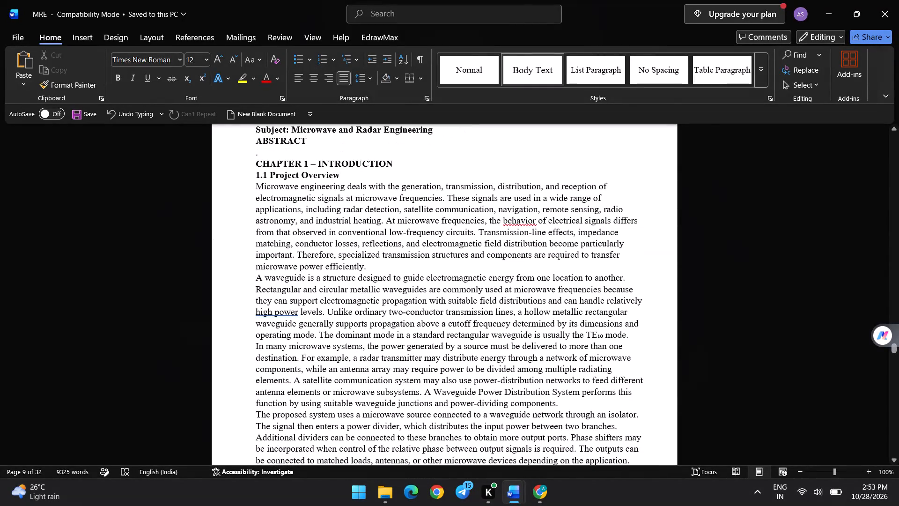
left_click_drag(255, 185, 369, 471)
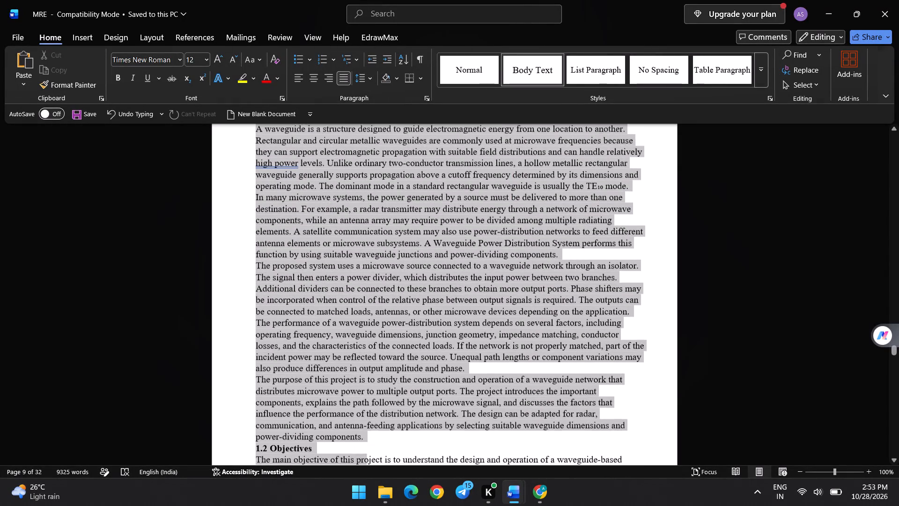
left_click_drag(369, 471, 359, 409)
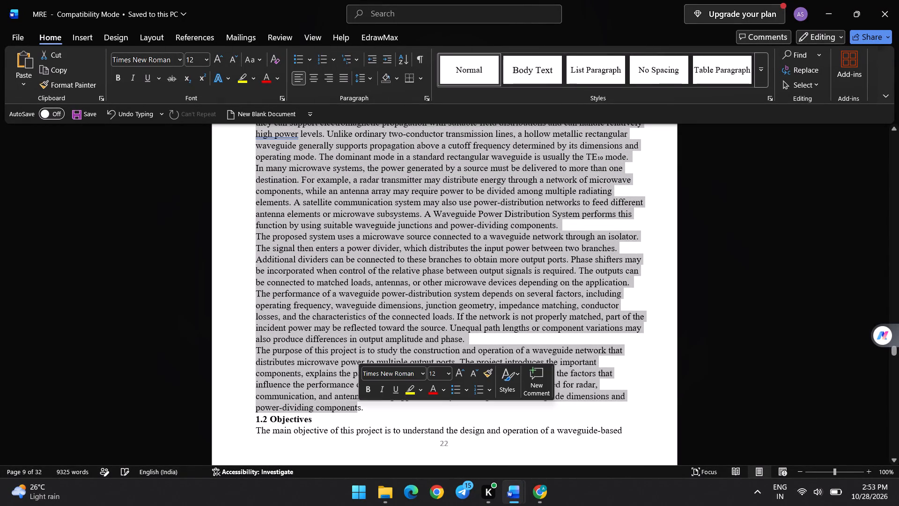
key("ctrl+x")
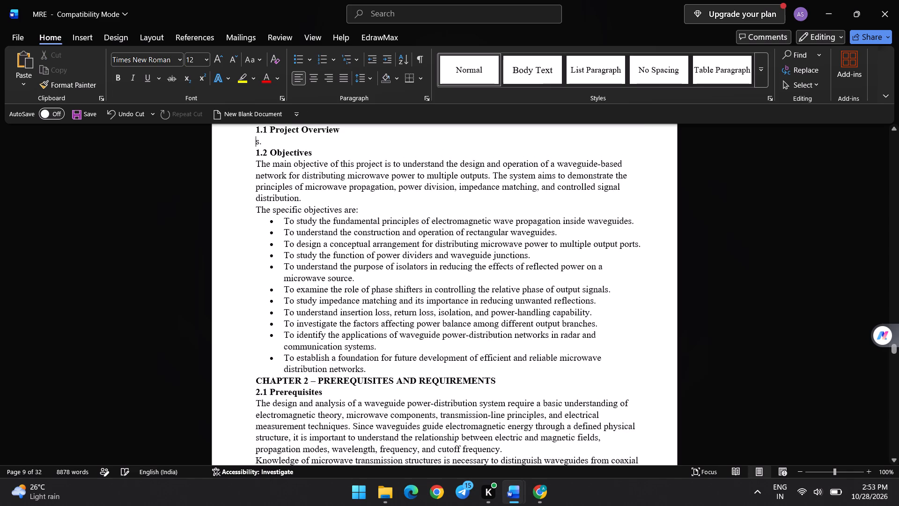
Replace the missile tracking radar text under Chapter 1's 1.1 Project Overview with the cut waveguide paragraphs, completing the last word as "components".
scroll(379, 307, "up", 14)
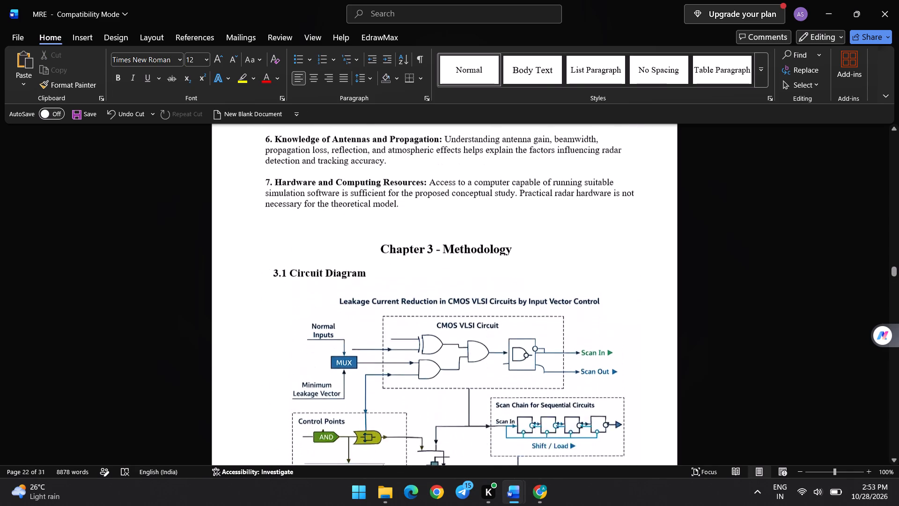
scroll(379, 307, "up", 3)
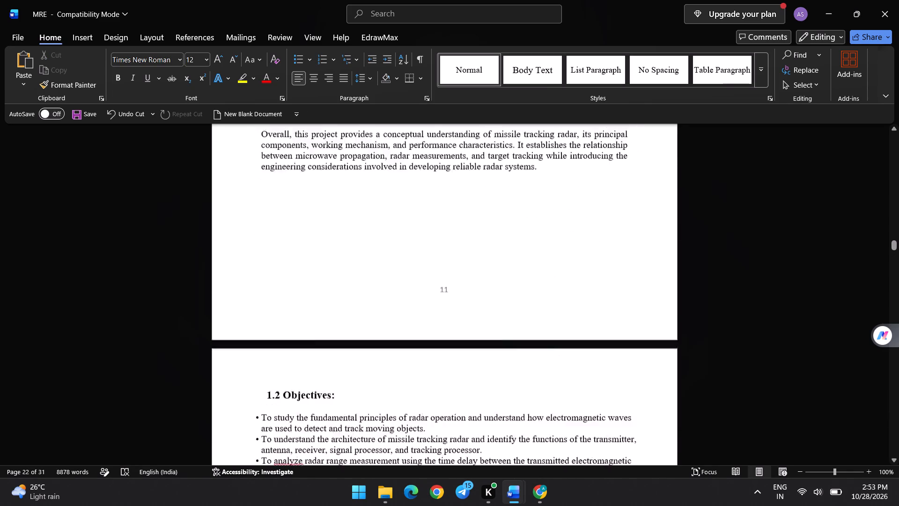
scroll(379, 307, "up", 2)
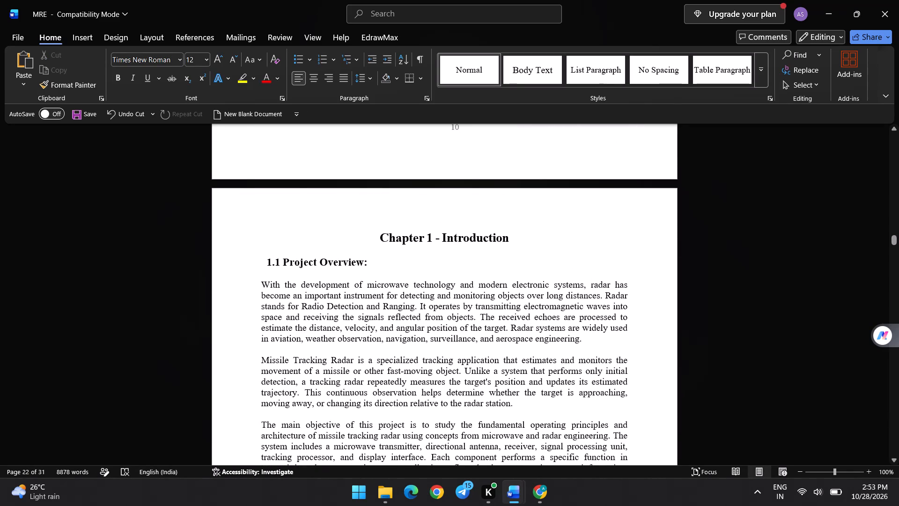
left_click_drag(261, 285, 504, 337)
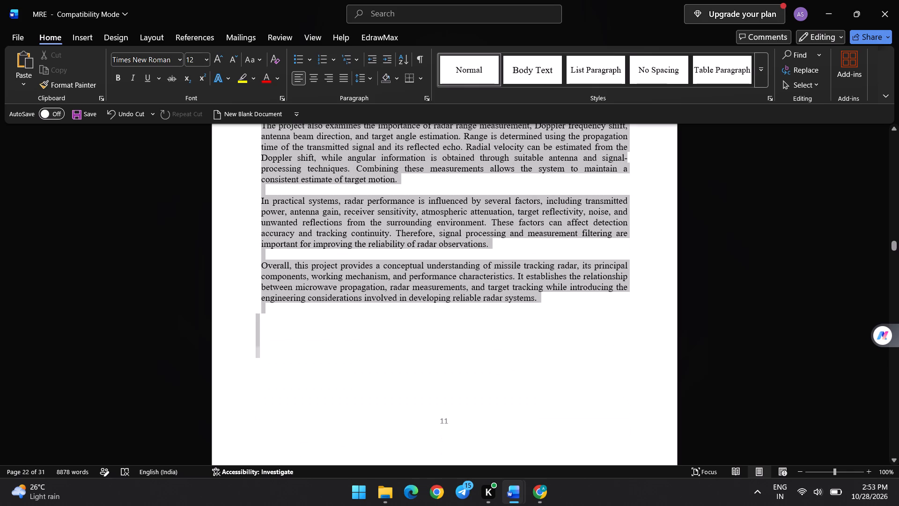
left_click_drag(504, 337, 531, 297)
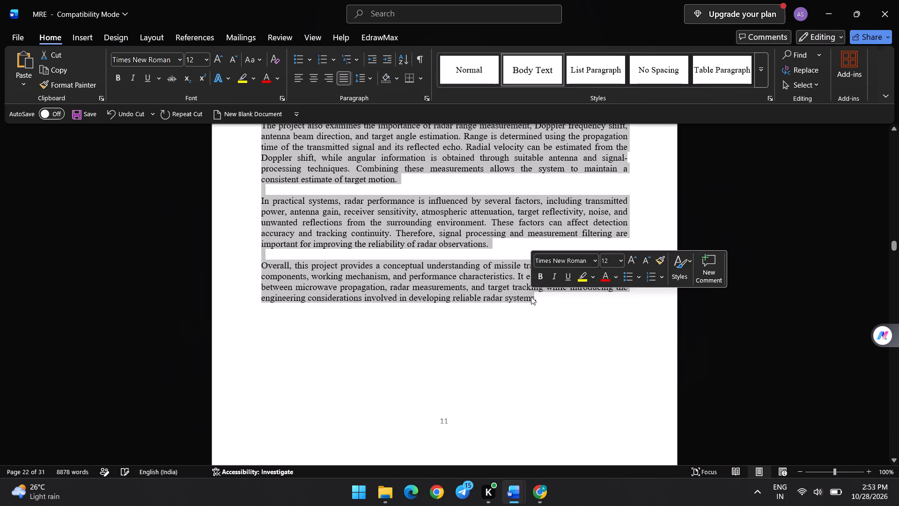
key("ctrl+v")
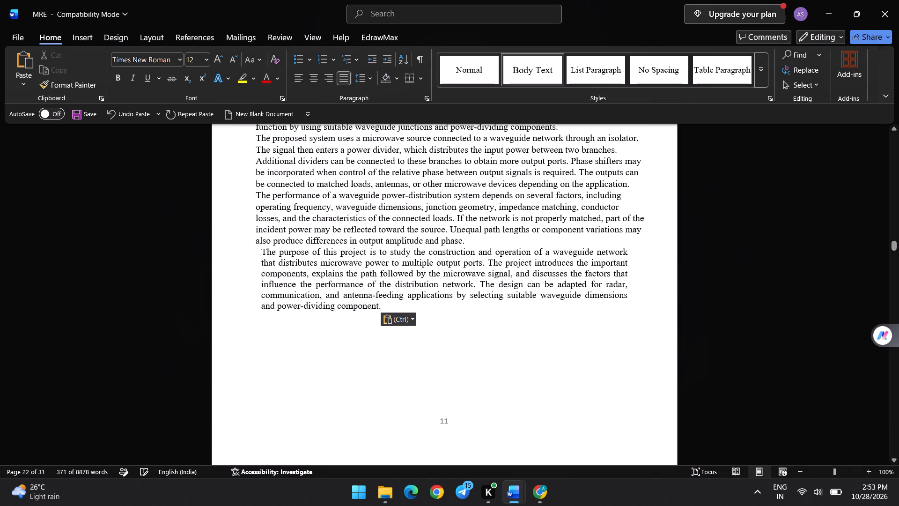
key("s")
Cut the 1.2 Objectives introduction and bulleted list from the waveguide source text near the document's end.
scroll(531, 297, "down", 3)
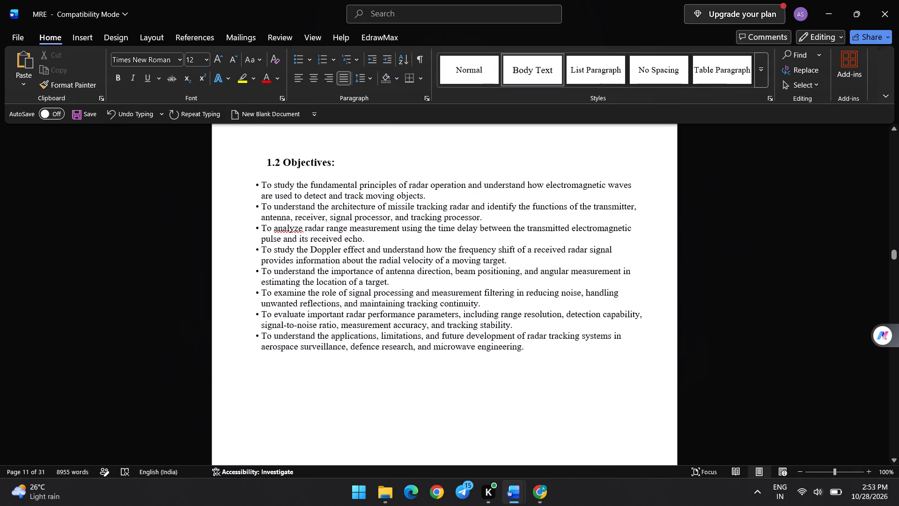
scroll(531, 297, "down", 6)
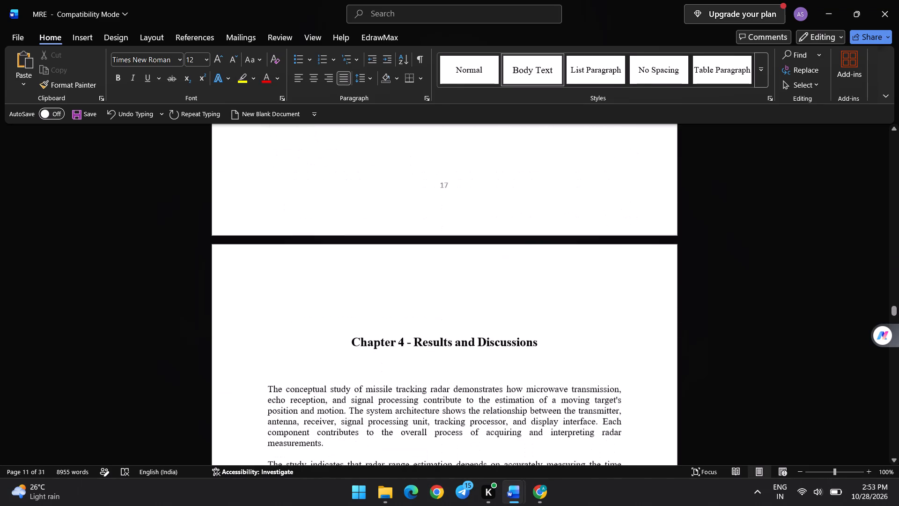
scroll(531, 297, "down", 6)
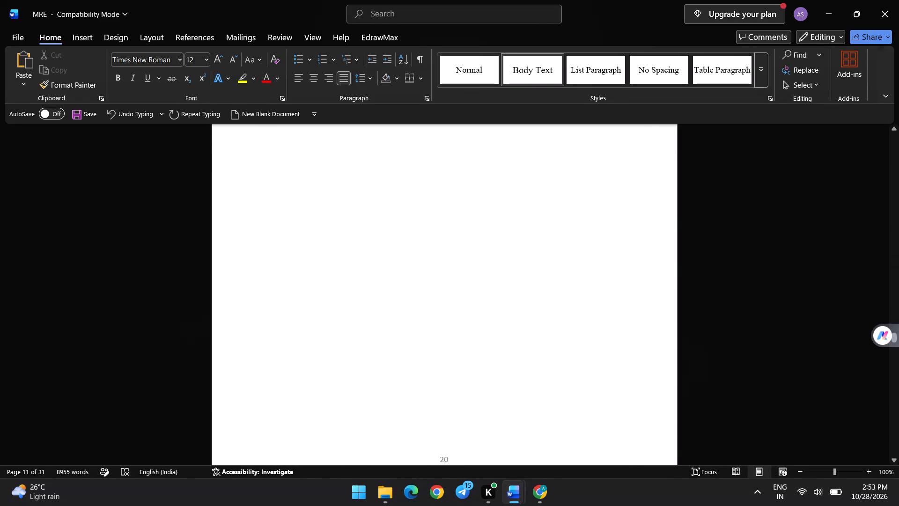
scroll(531, 297, "down", 4)
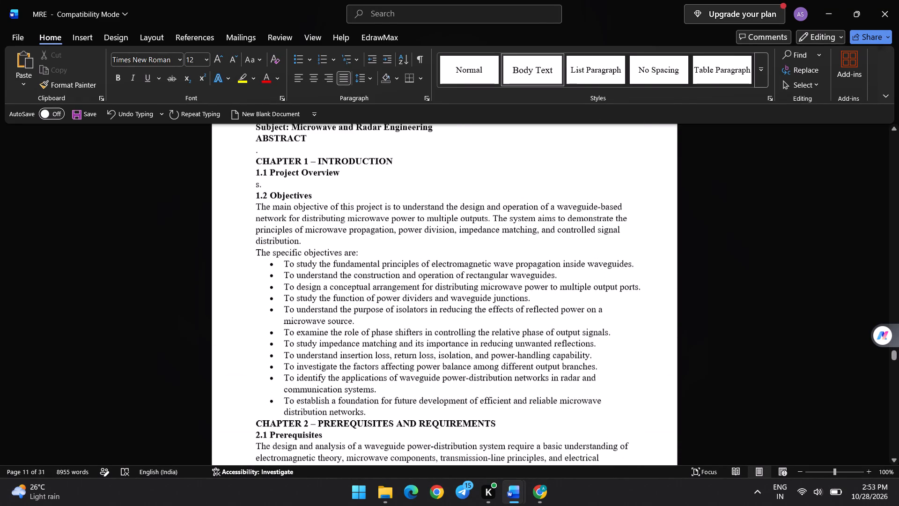
scroll(531, 297, "down", 1)
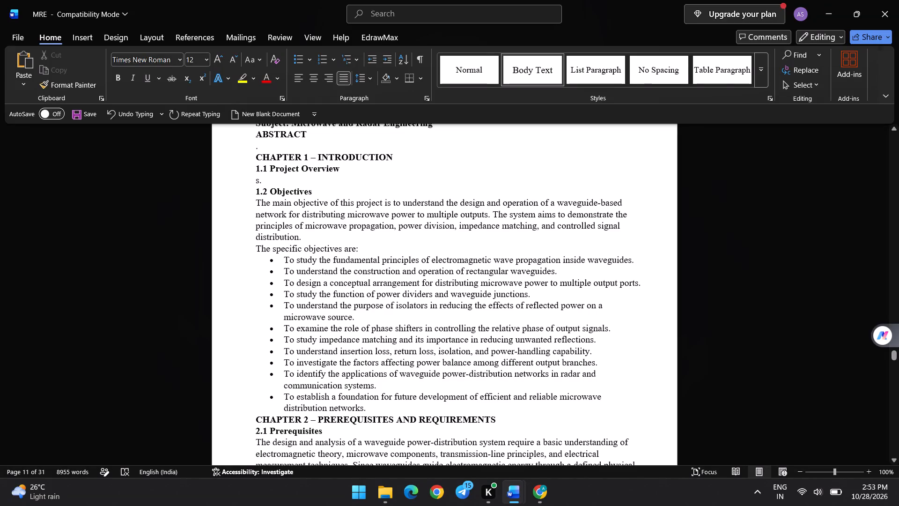
left_click_drag(256, 202, 355, 406)
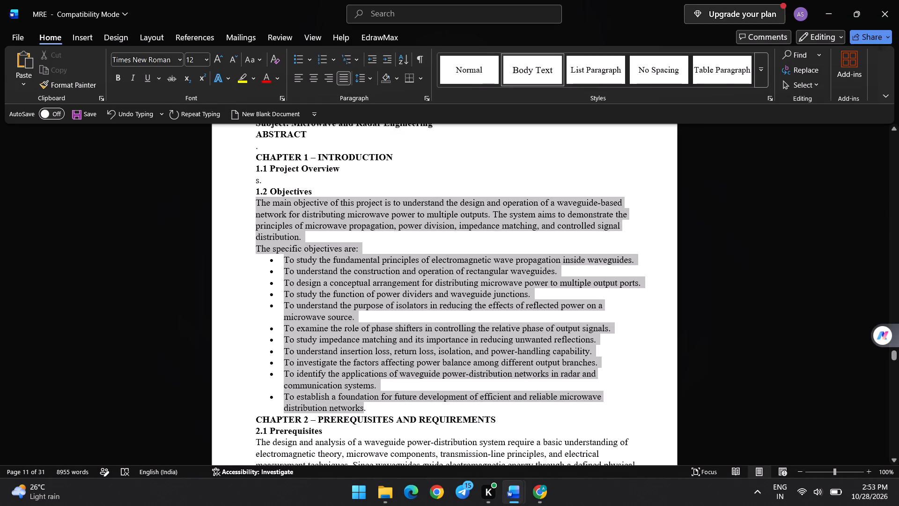
left_click_drag(355, 406, 357, 408)
key("ctrl+x")
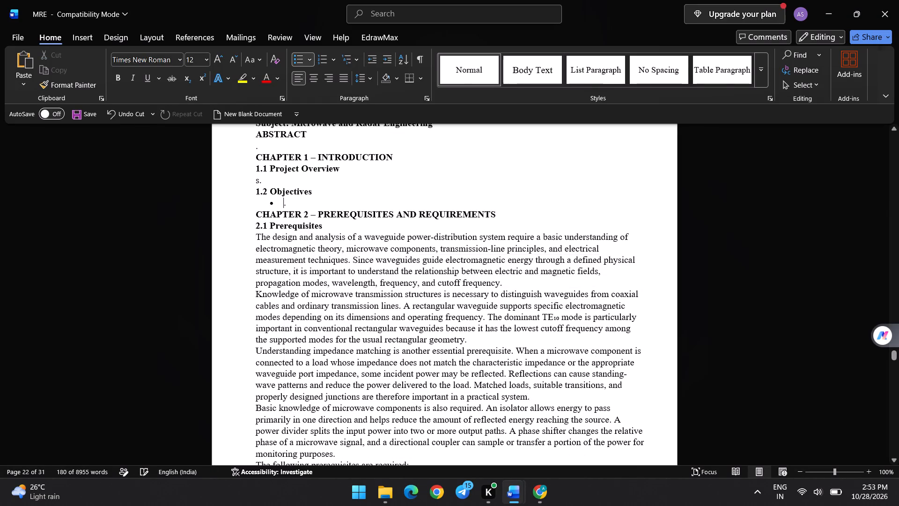
Replace the radar bullet points under Chapter 1's 1.2 Objectives heading with the cut waveguide objectives.
scroll(357, 408, "up", 11)
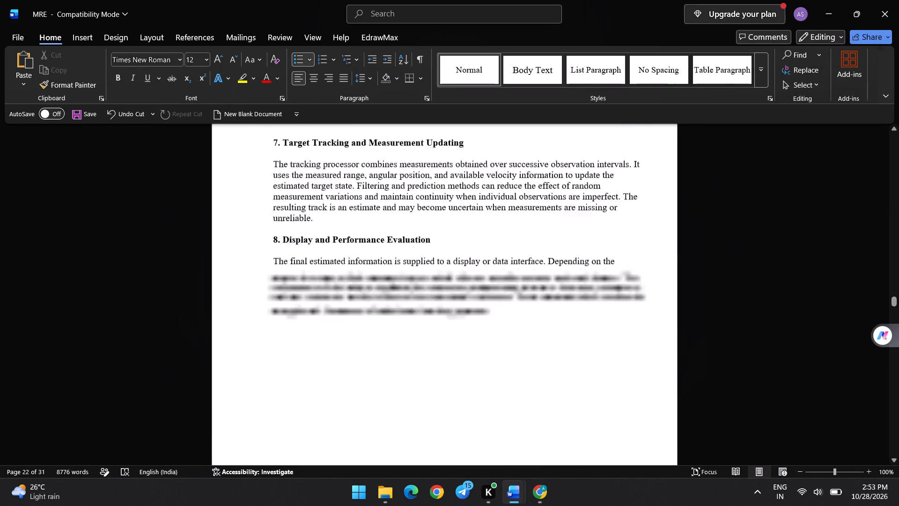
scroll(357, 408, "up", 9)
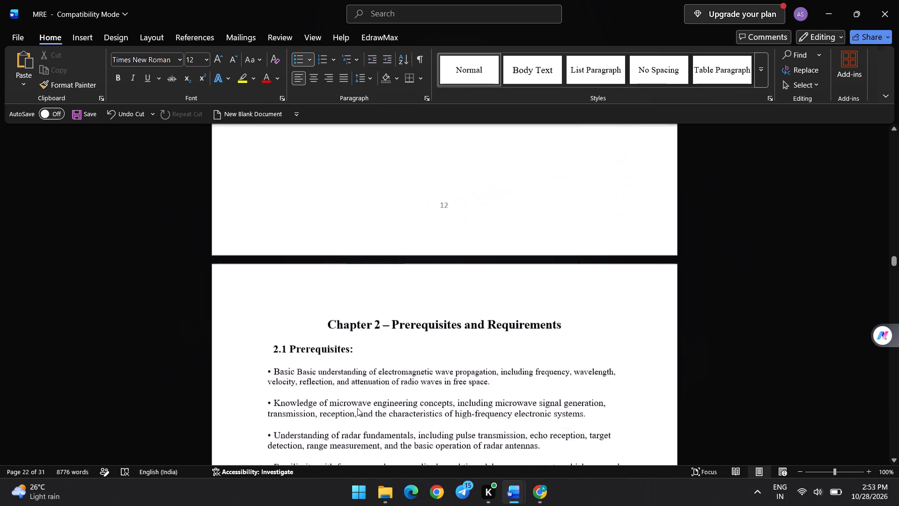
scroll(357, 408, "up", 4)
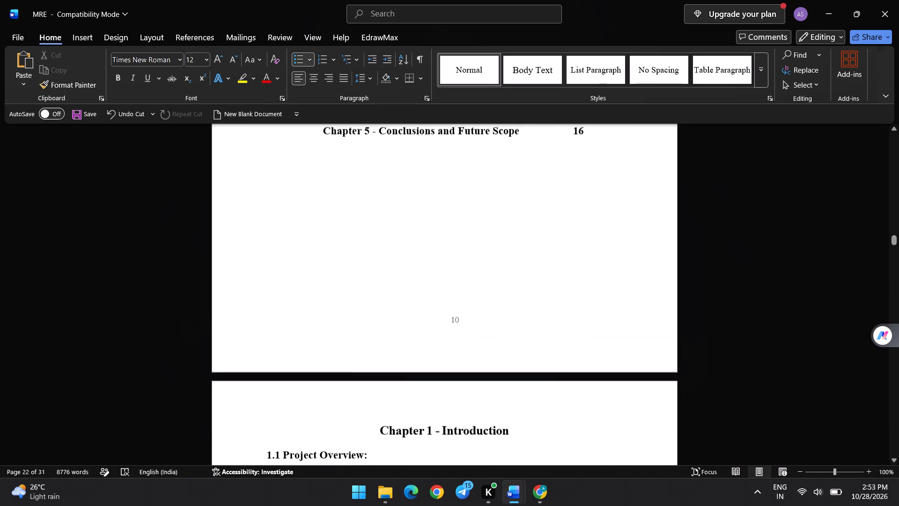
scroll(357, 408, "down", 3)
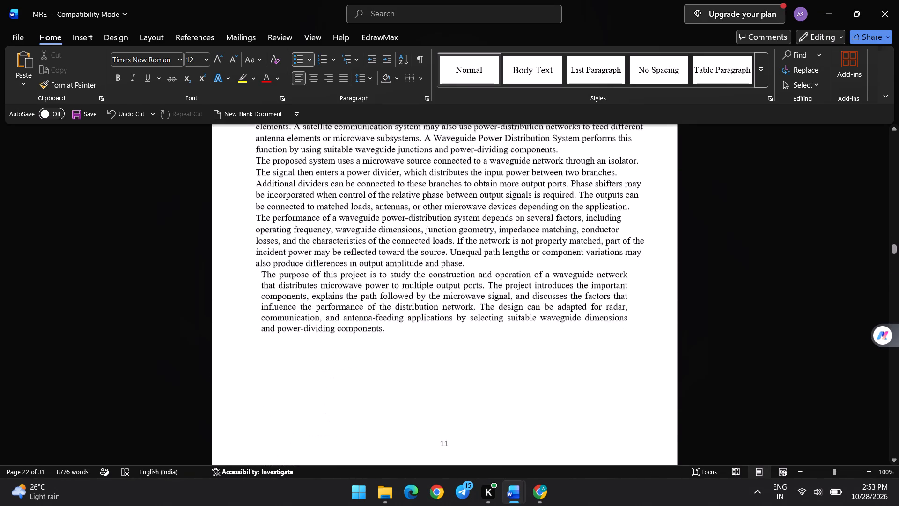
scroll(357, 408, "down", 2)
scroll(357, 408, "up", 1)
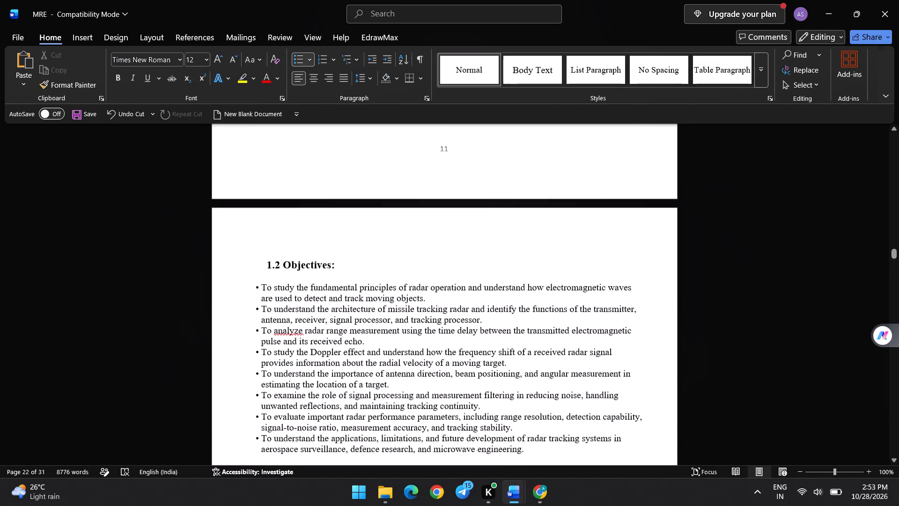
left_click_drag(261, 288, 464, 465)
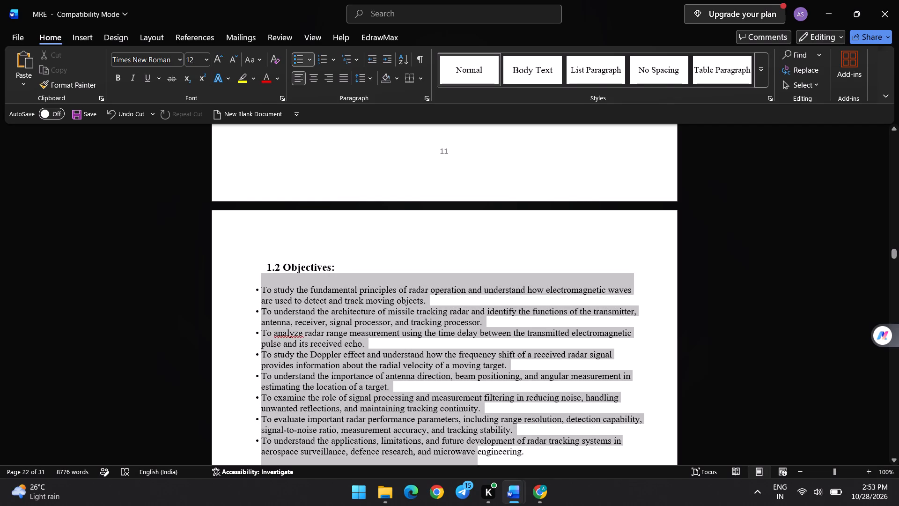
left_click_drag(464, 465, 491, 453)
key("ctrl+v")
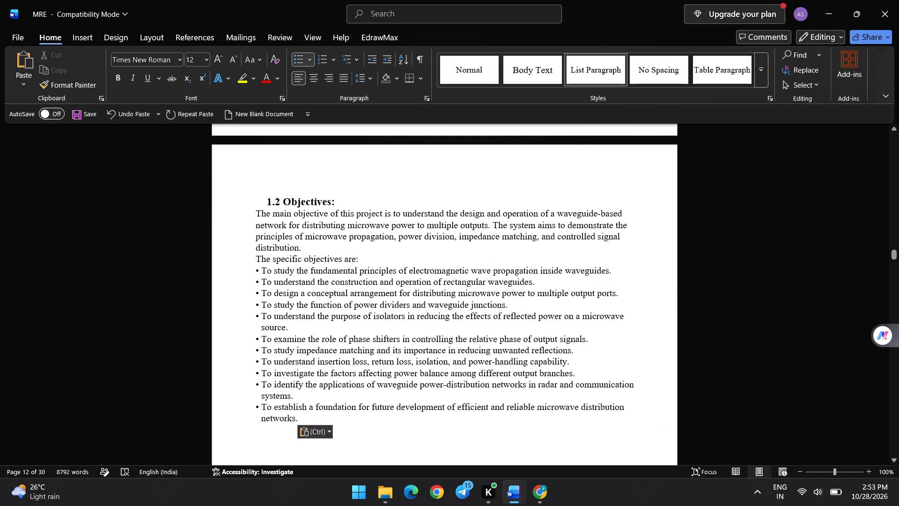
Insert an unnumbered blank line between the 1.2 Objectives heading and its first waveguide paragraph.
scroll(368, 411, "down", 2)
scroll(368, 411, "up", 1)
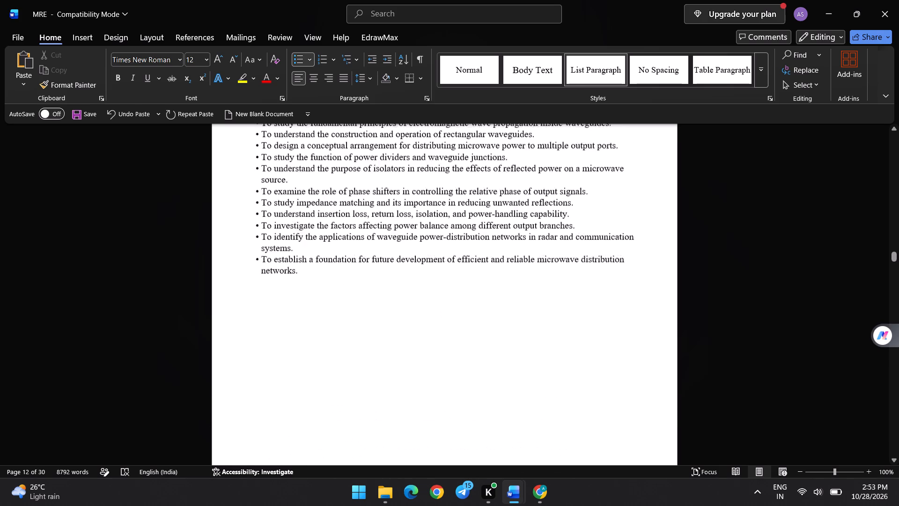
scroll(365, 343, "up", 1)
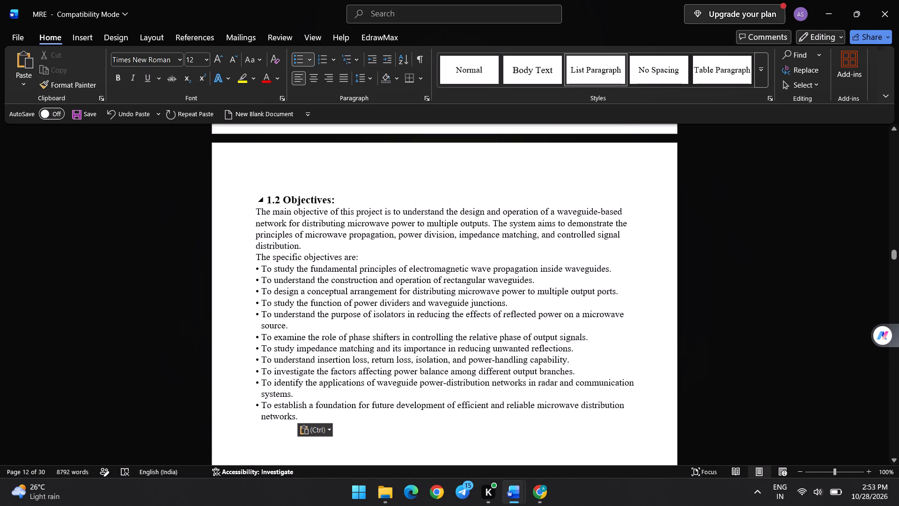
left_click(343, 198)
key("Return")
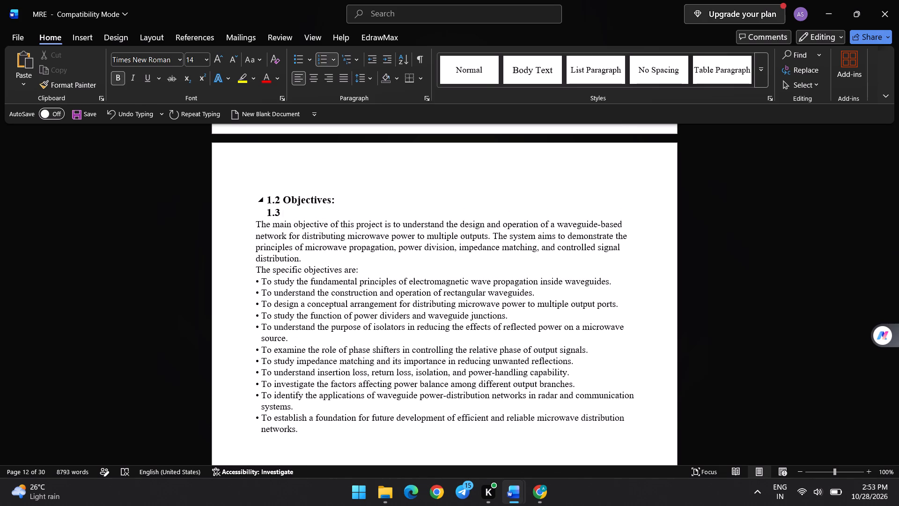
key("BackSpace")
Cut the waveguide source's Chapter 2 text, from the first 2.1 Prerequisites paragraph through the closing software requirements paragraph before Chapter 3.
scroll(343, 198, "down", 1)
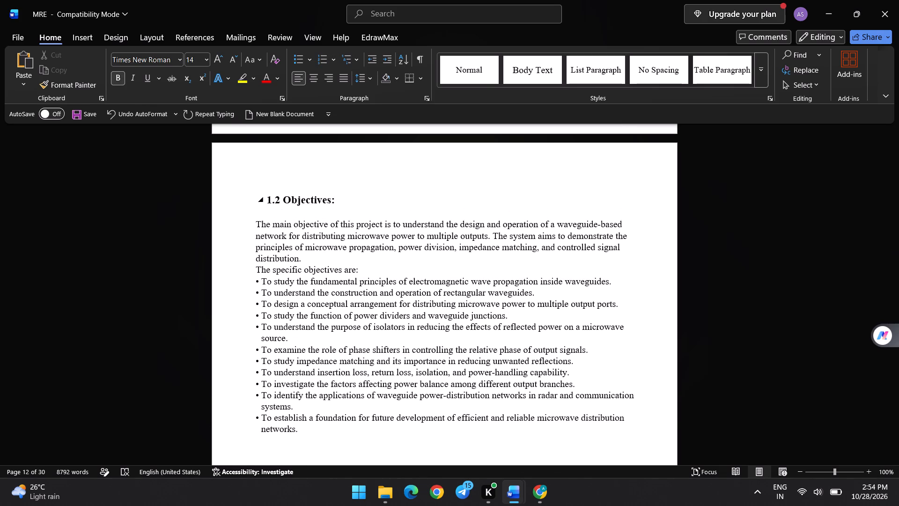
scroll(343, 198, "down", 20)
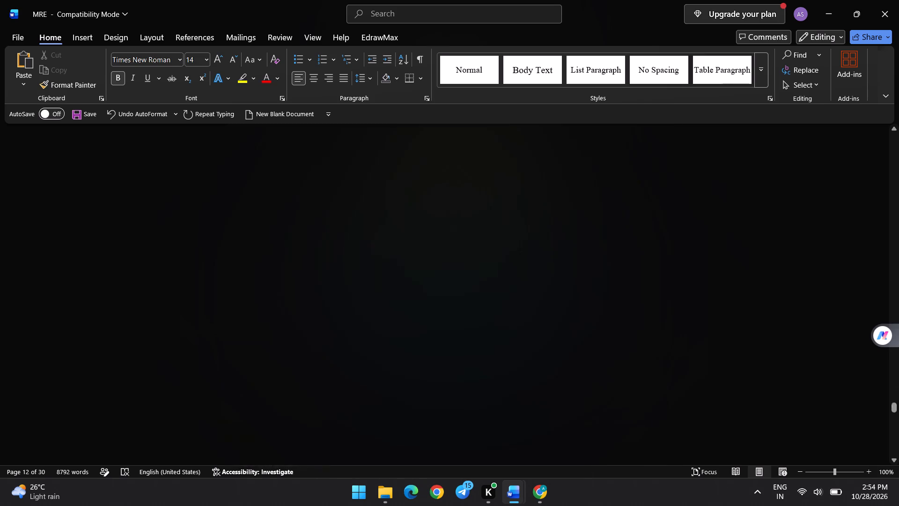
scroll(343, 198, "down", 1)
scroll(343, 198, "up", 4)
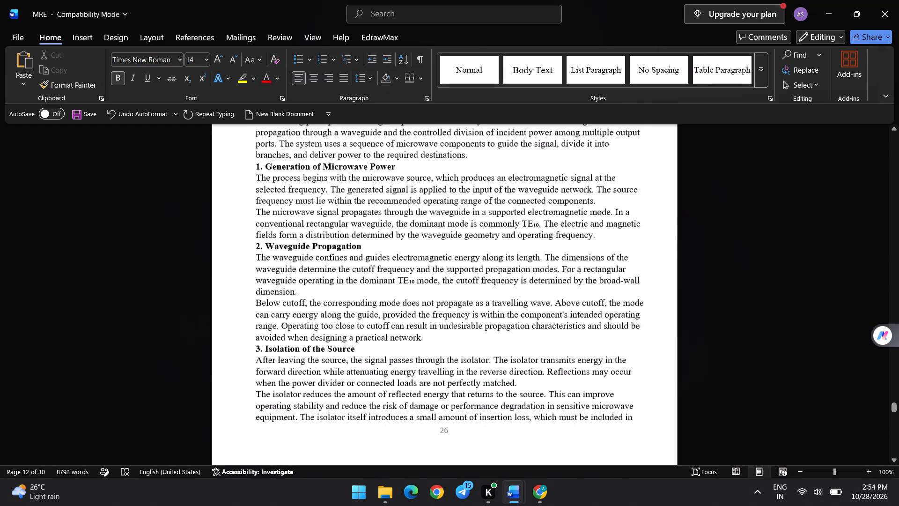
scroll(343, 198, "up", 2)
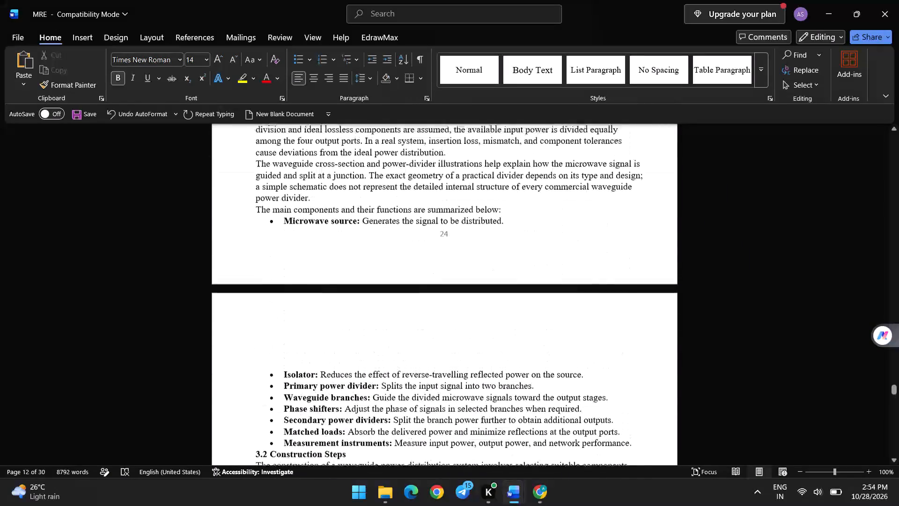
scroll(343, 198, "up", 2)
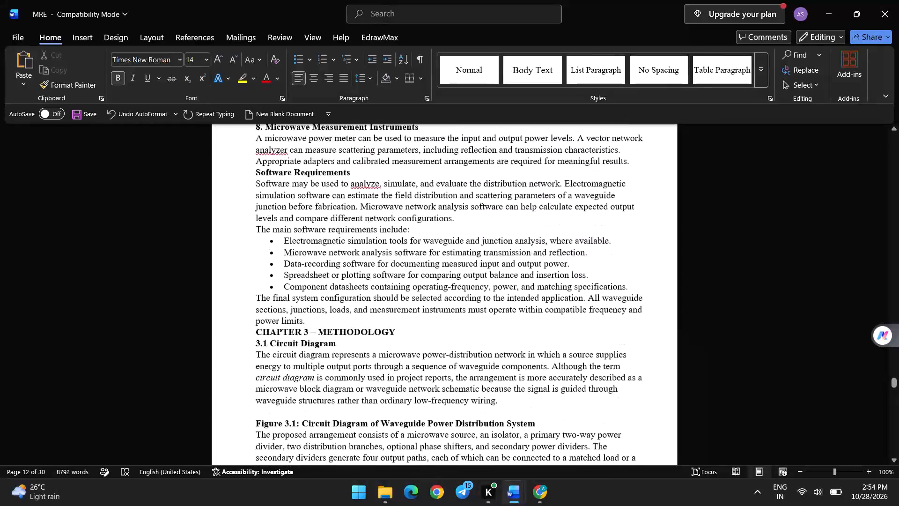
scroll(343, 198, "up", 3)
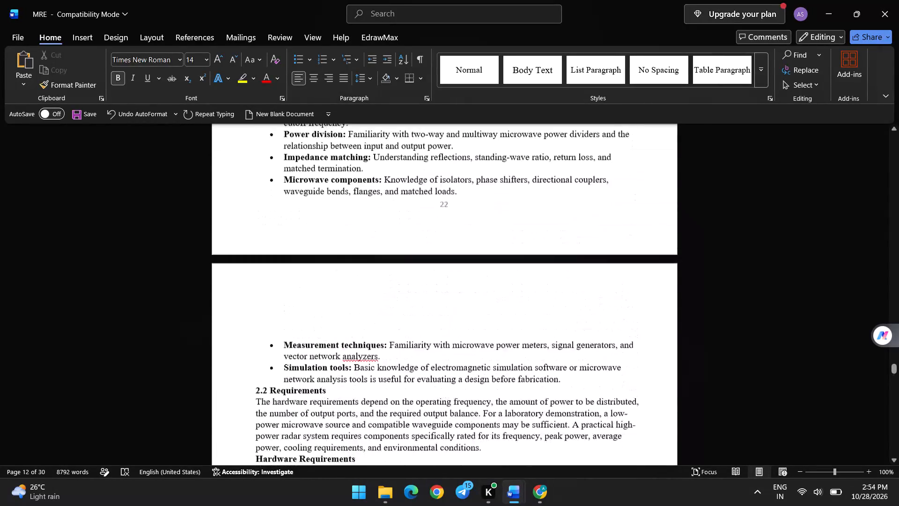
scroll(343, 198, "up", 2)
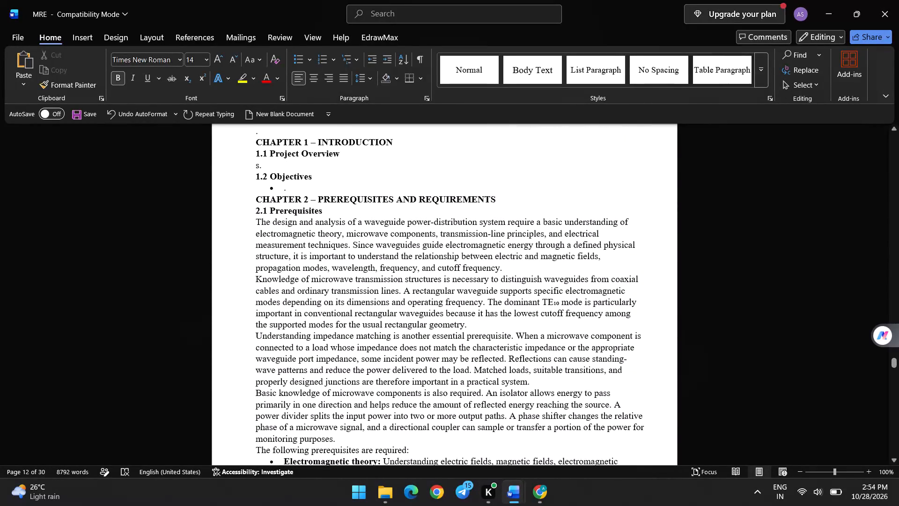
left_click_drag(255, 225, 281, 274)
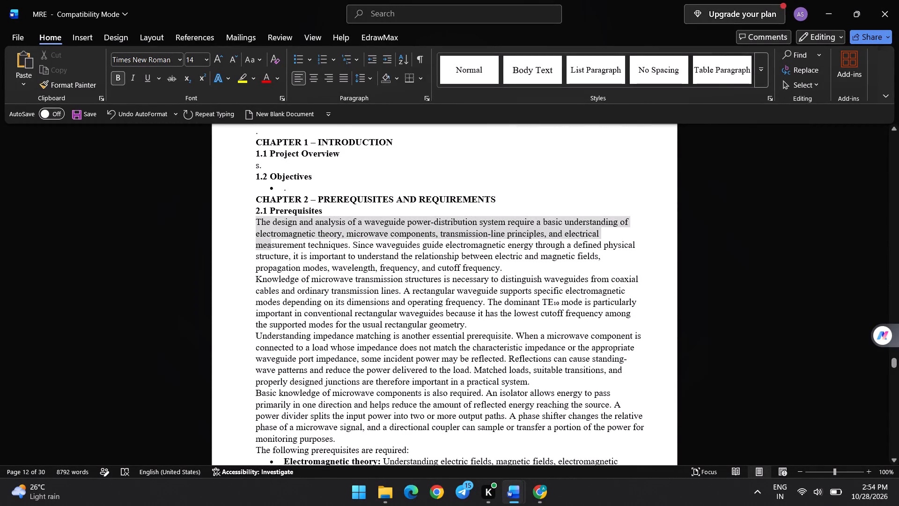
left_click_drag(281, 274, 308, 387)
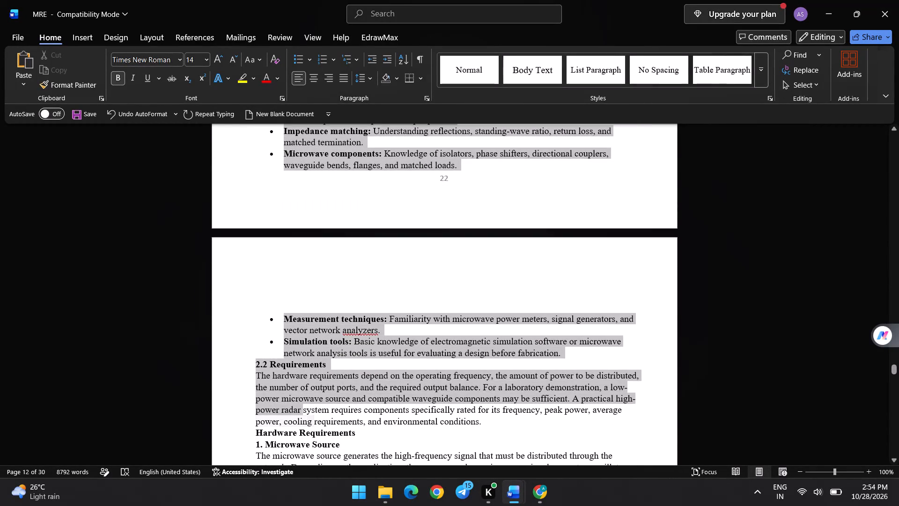
left_click_drag(308, 387, 345, 480)
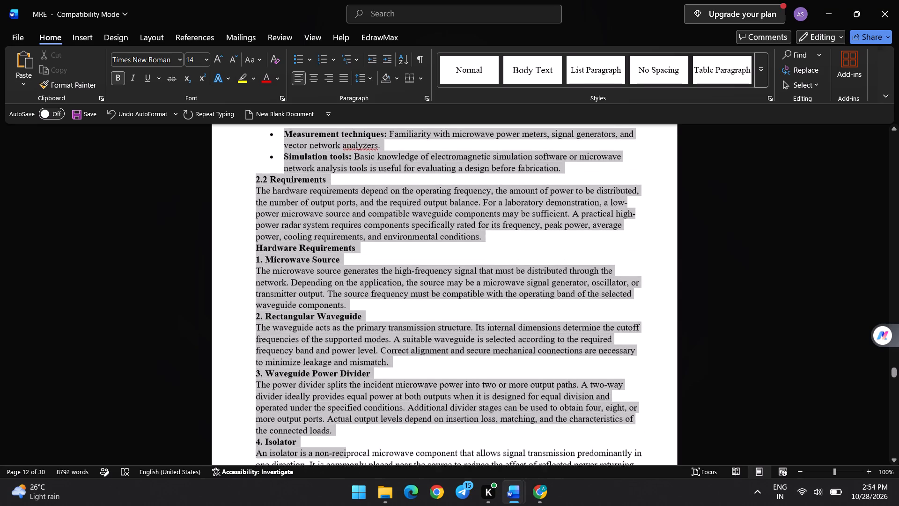
left_click_drag(345, 480, 320, 474)
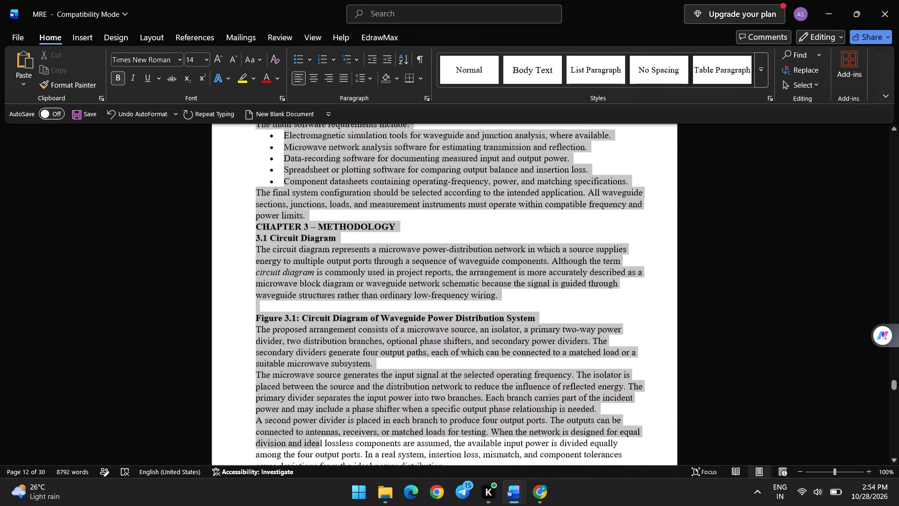
left_click_drag(320, 474, 301, 178)
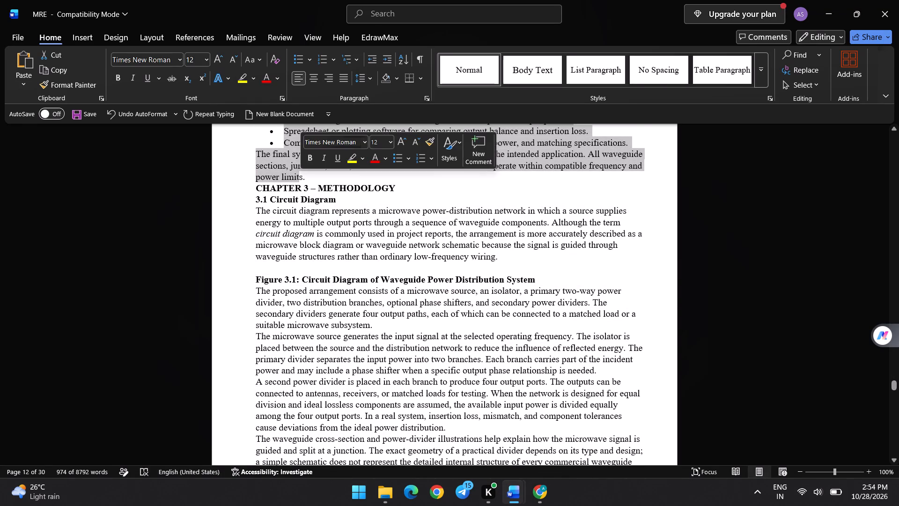
key("ctrl+x")
Replace the radar bullet points under Chapter 2's 2.1 Prerequisites heading with the cut waveguide prerequisites and requirements text.
scroll(301, 178, "up", 7)
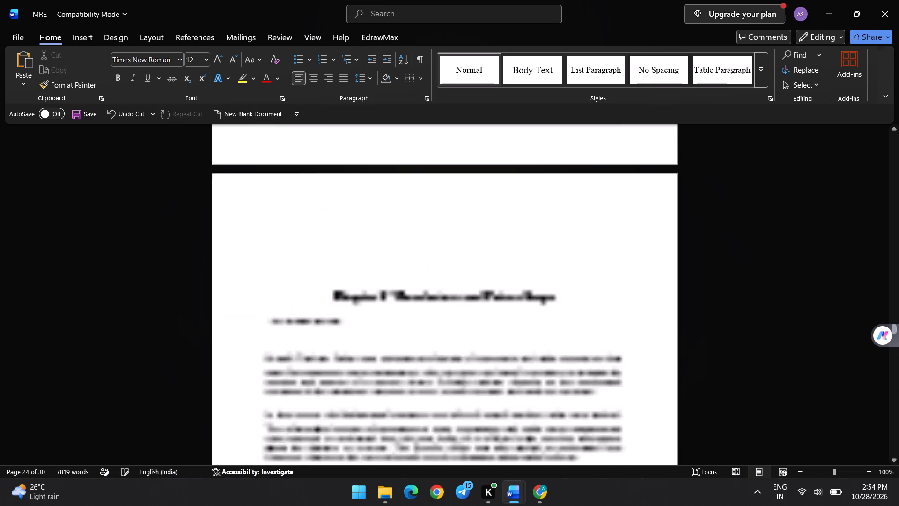
scroll(301, 178, "up", 4)
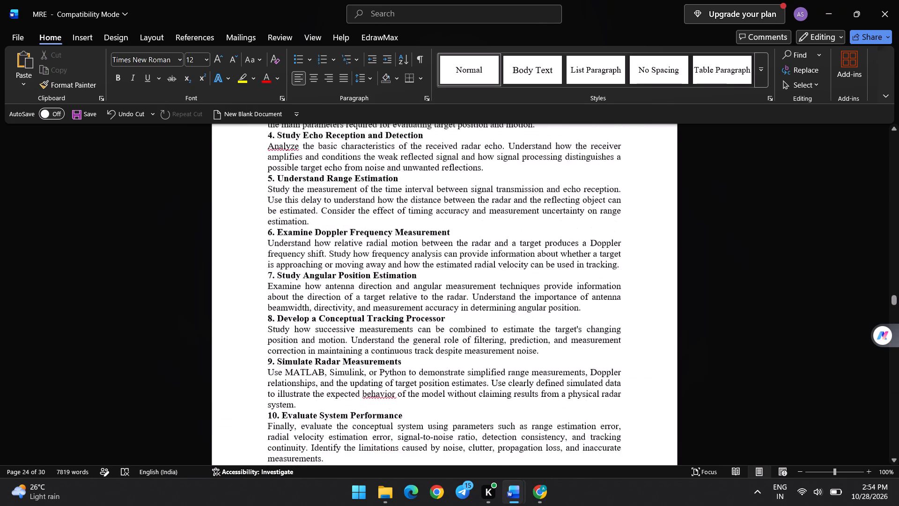
scroll(301, 178, "up", 6)
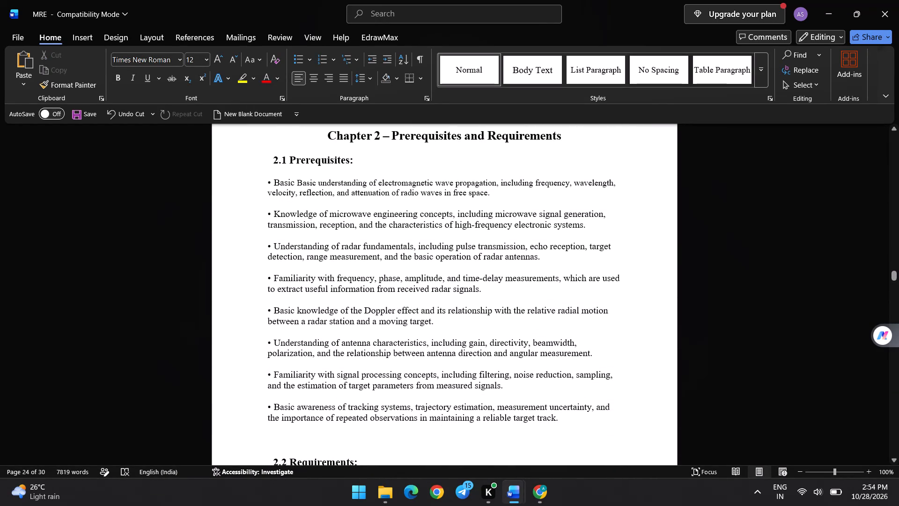
left_click_drag(274, 181, 524, 416)
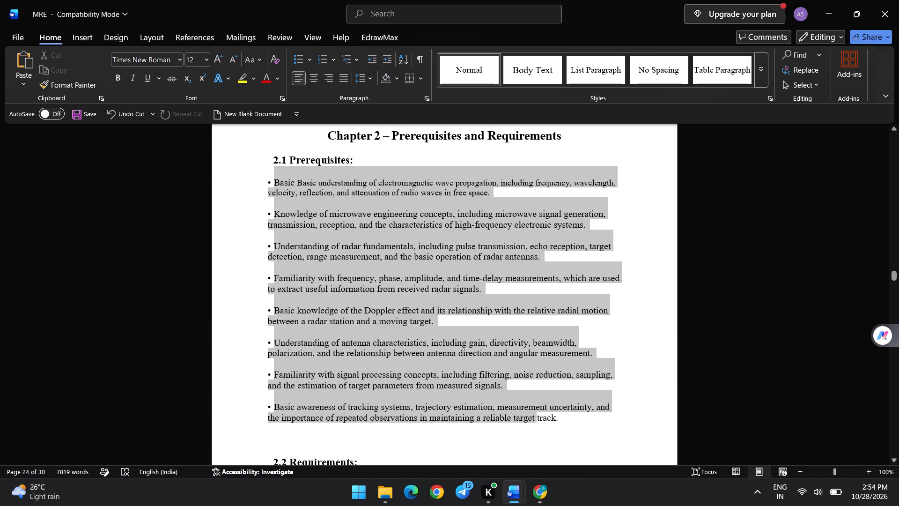
left_click_drag(524, 416, 541, 416)
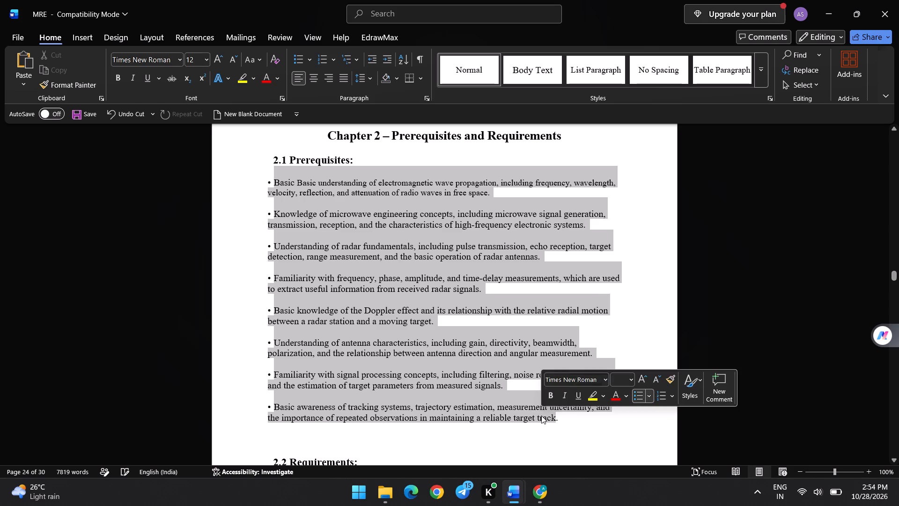
key("ctrl+v")
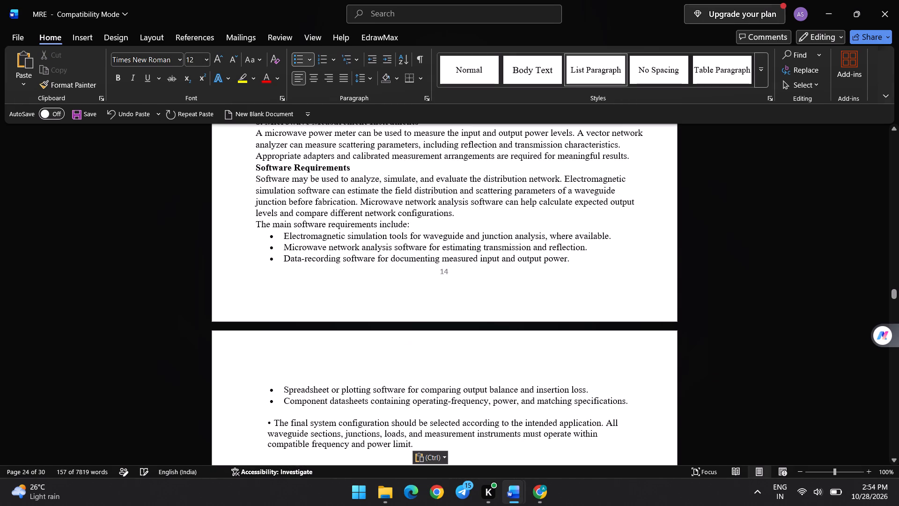
Complete the last word of the pasted closing paragraph so that it ends with "power limits".
key("s")
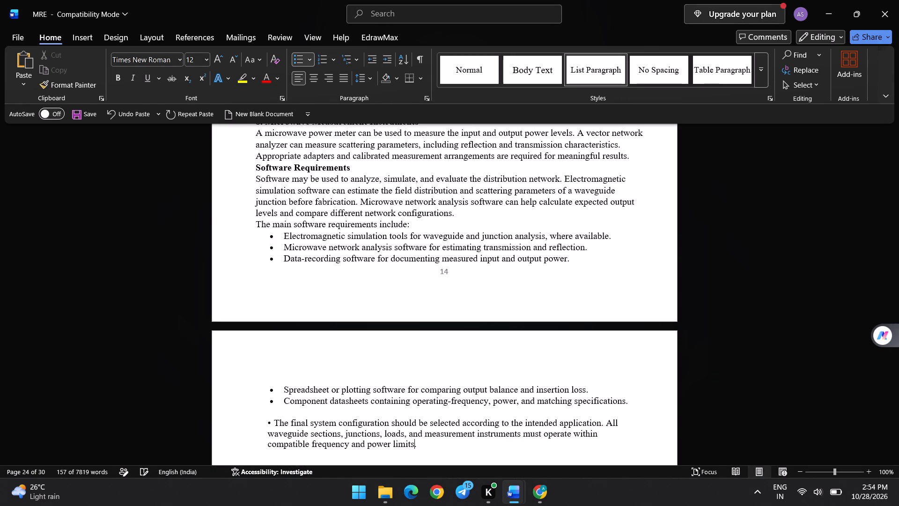
Cut the pasted waveguide requirements text, from the paragraph under its small 2.2 Requirements line through "compatible frequency and power limits".
scroll(483, 350, "up", 3)
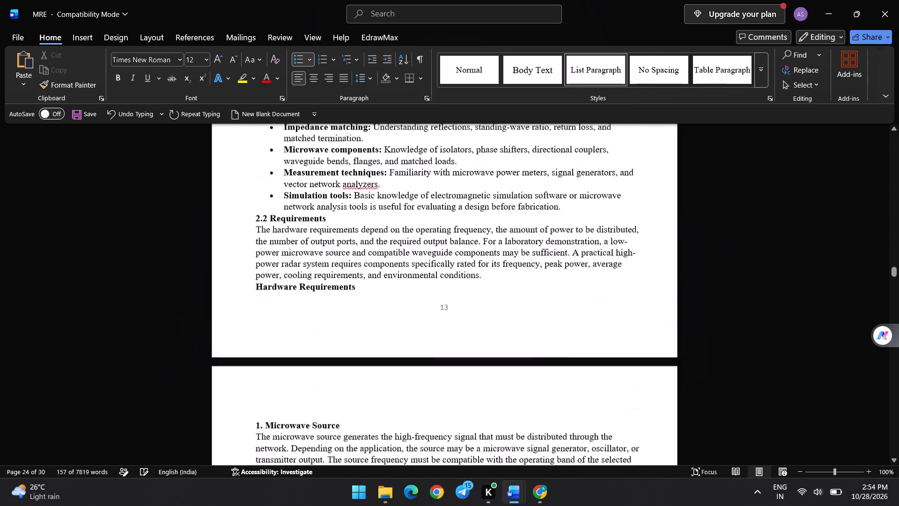
scroll(483, 350, "up", 1)
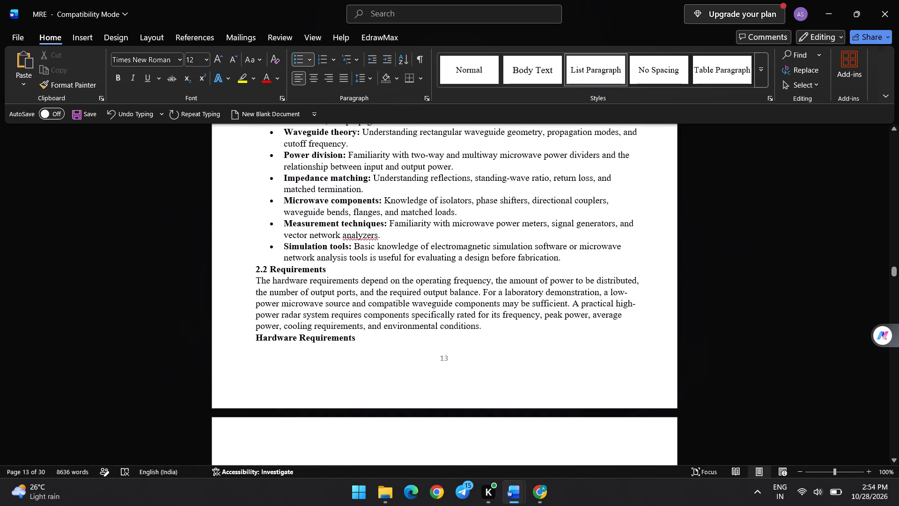
left_click_drag(257, 281, 328, 476)
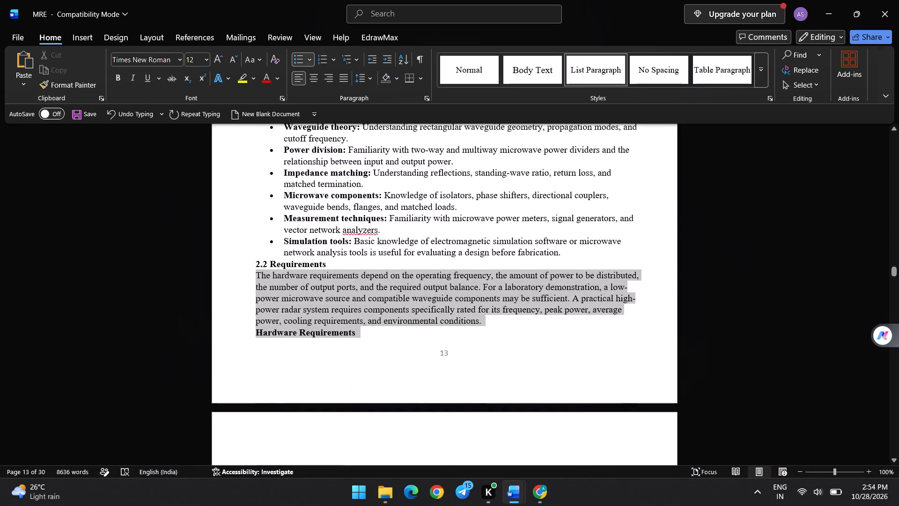
left_click_drag(328, 476, 327, 123)
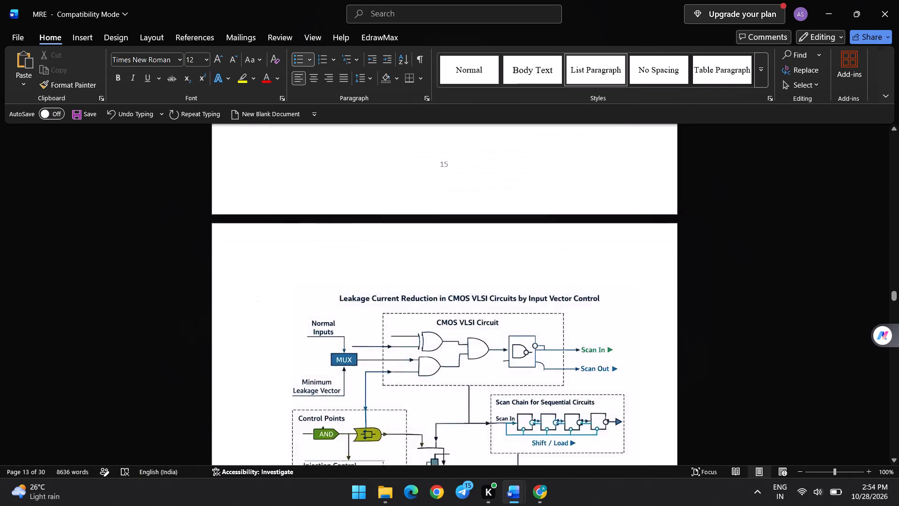
left_click_drag(327, 123, 329, 107)
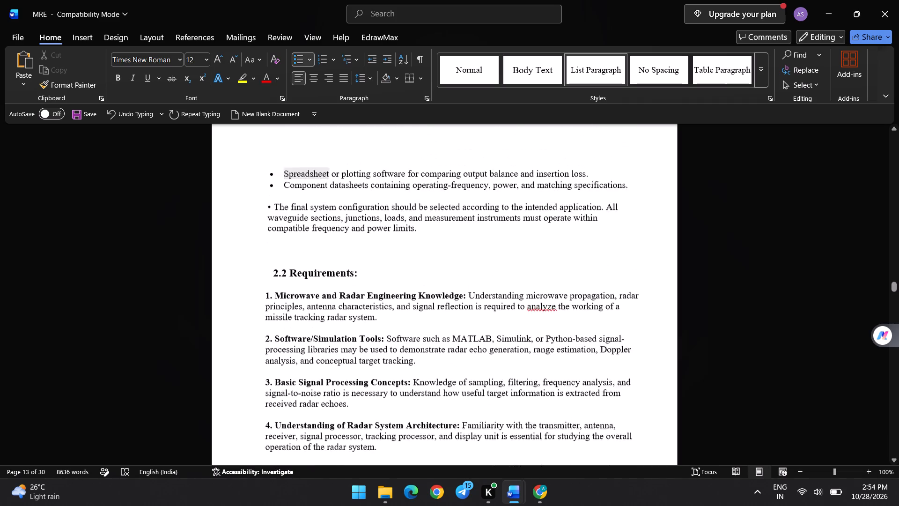
left_click_drag(329, 107, 409, 432)
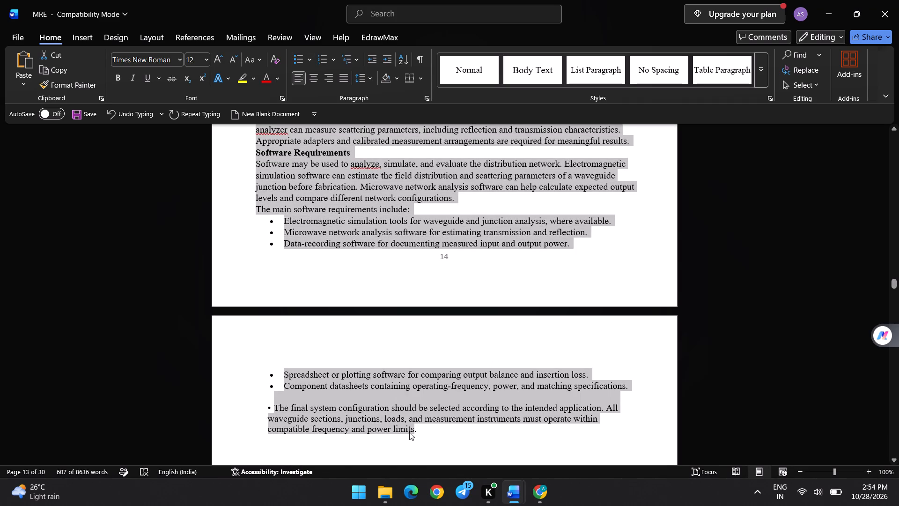
key("ctrl+x")
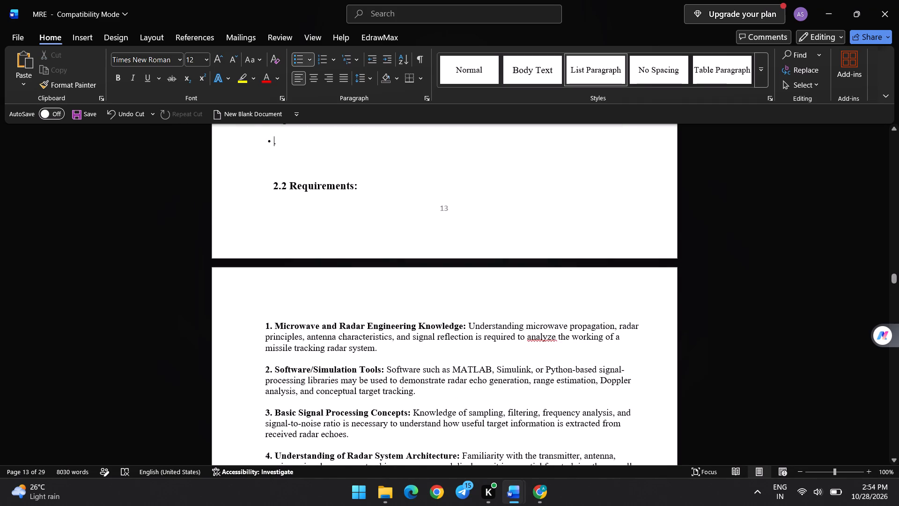
Delete the leftover bullet and the duplicate small 2.2 Requirements line above the original 2.2 Requirements: heading.
key("BackSpace")
key("BackSpace")
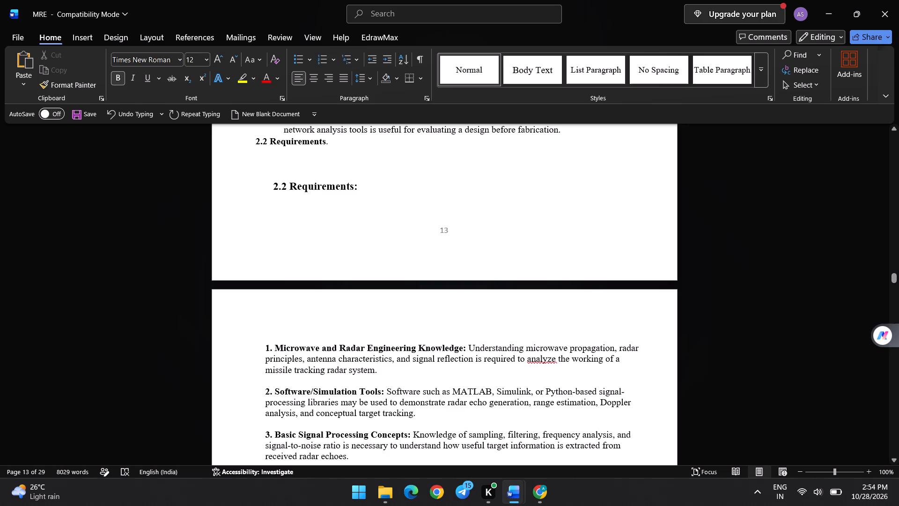
left_click_drag(333, 139, 268, 137)
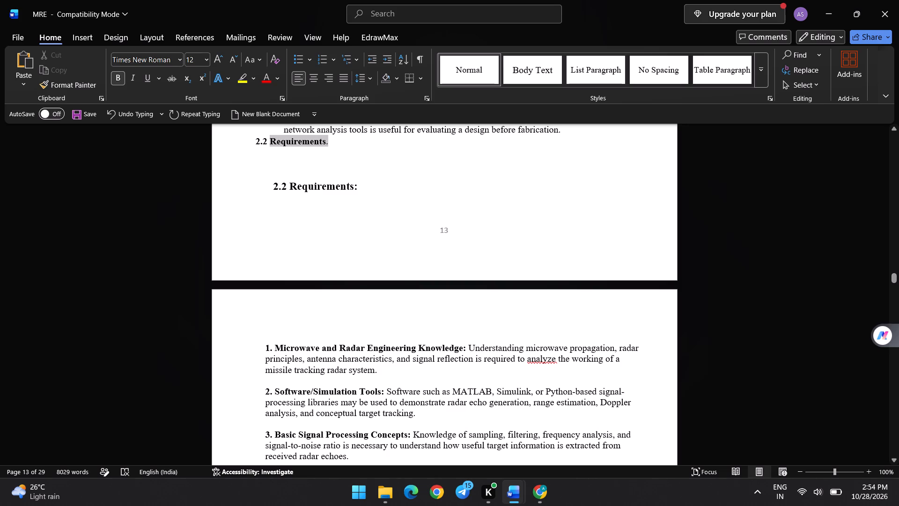
left_click_drag(268, 137, 255, 137)
key("BackSpace")
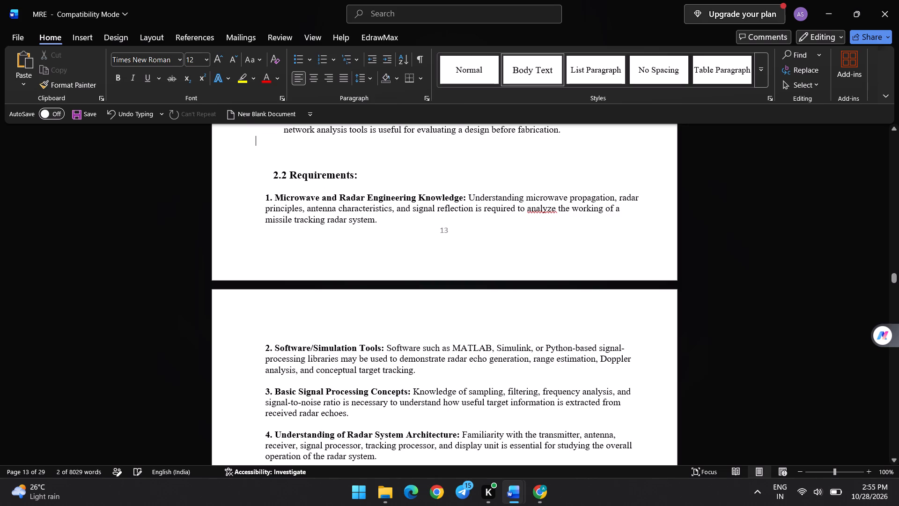
key("BackSpace")
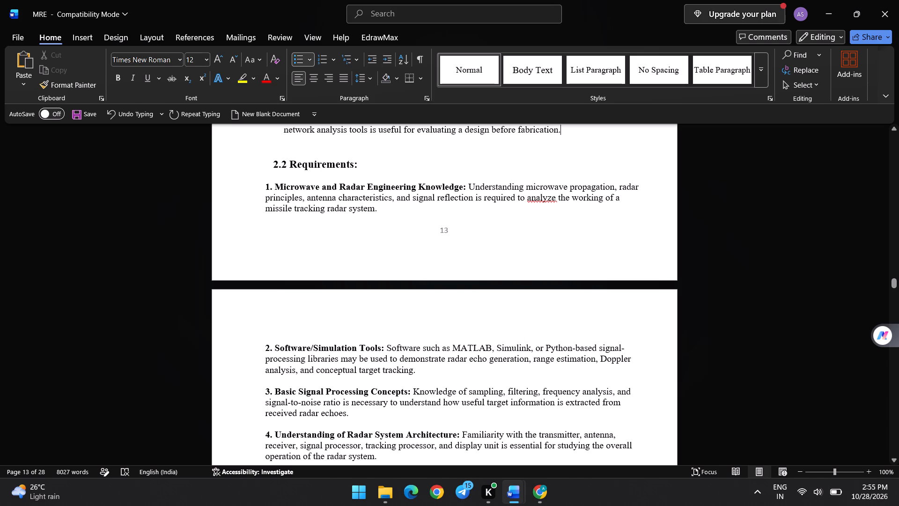
Replace the radar requirements from the second line of item 1 through item 7 with the cut waveguide text, ending with a period.
left_click_drag(484, 185, 494, 216)
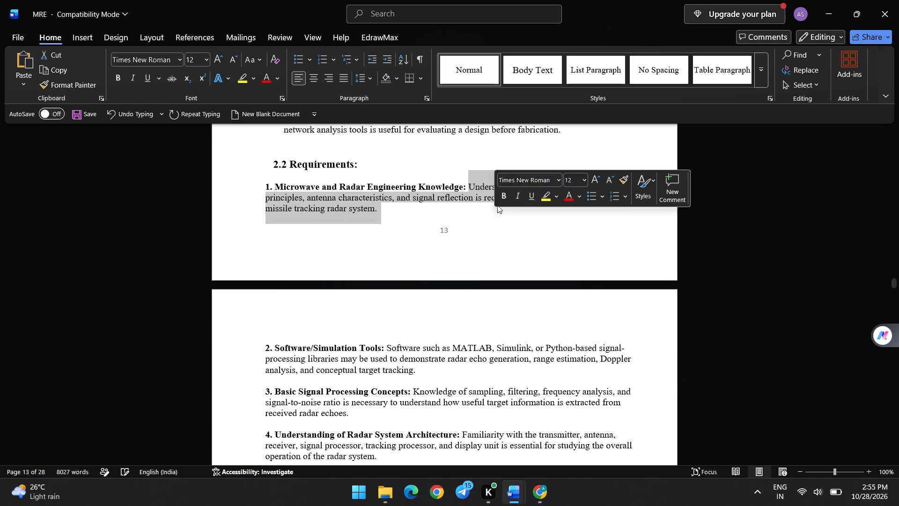
left_click(459, 206)
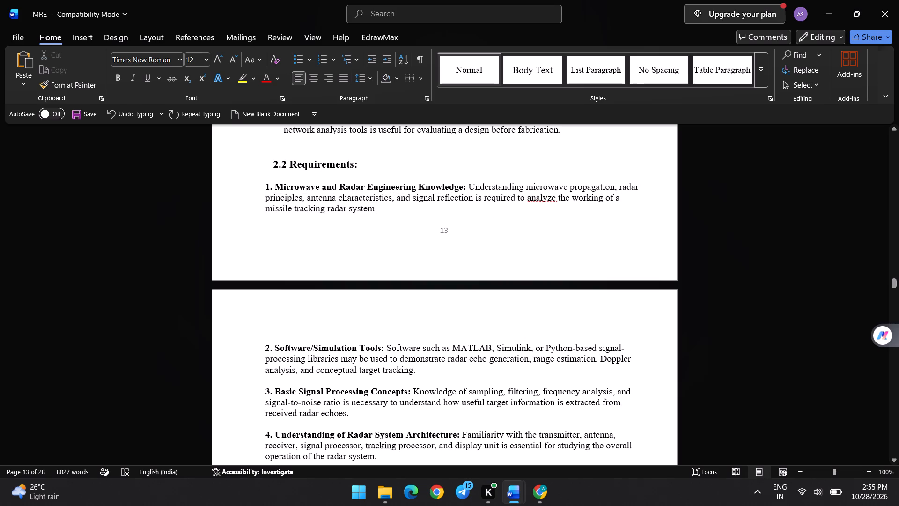
left_click_drag(266, 199, 352, 417)
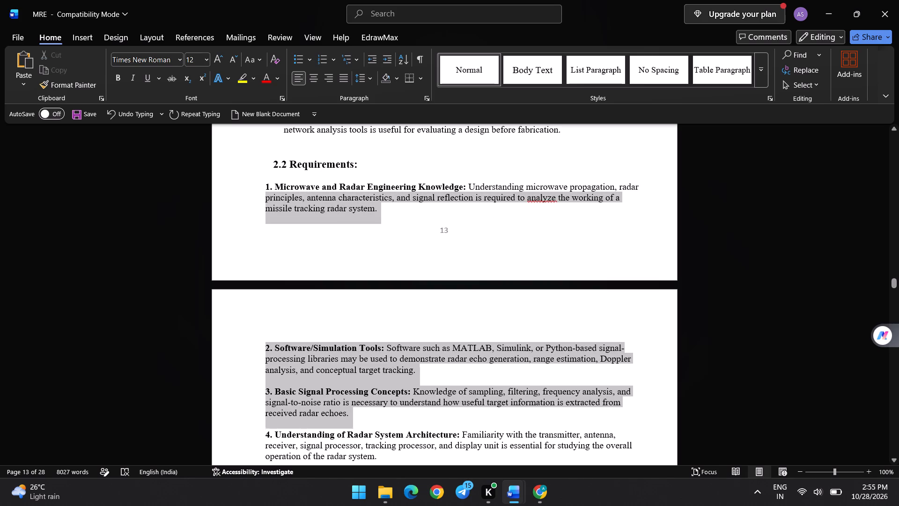
left_click_drag(352, 417, 356, 471)
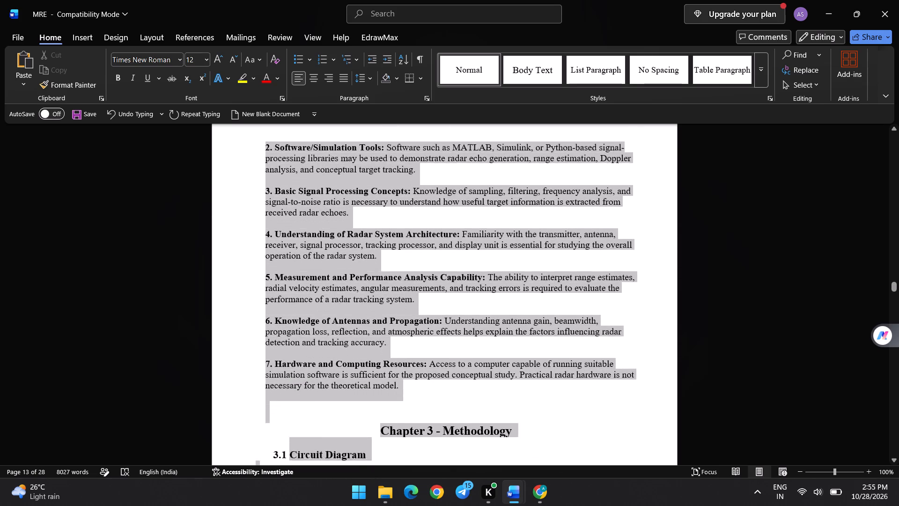
left_click_drag(356, 471, 399, 341)
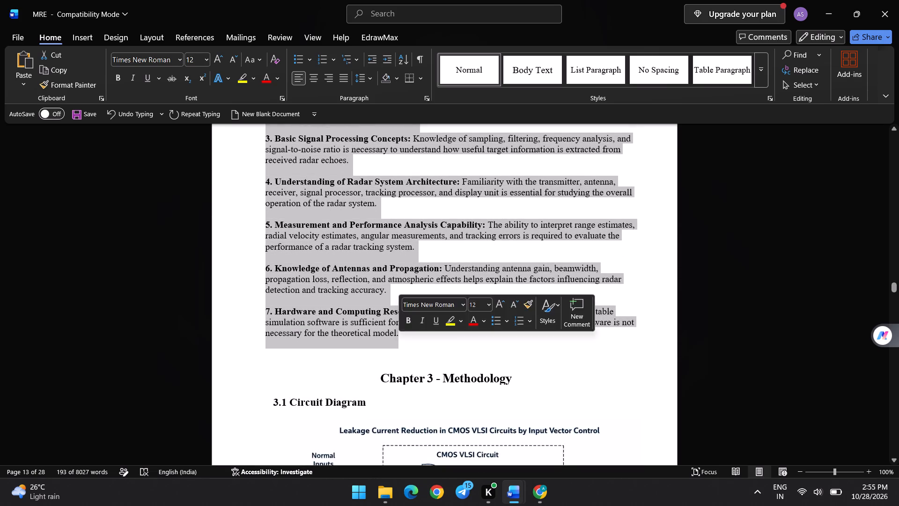
key("ctrl+v")
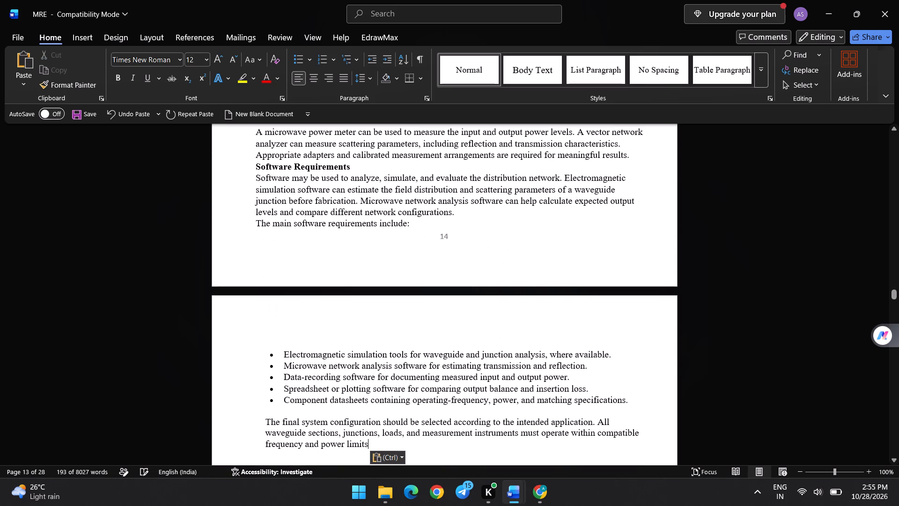
key("period")
Review the replaced Chapter 2 text from the 2.1 prerequisites through the 2.2 requirements up to Chapter 3.
scroll(405, 321, "up", 1)
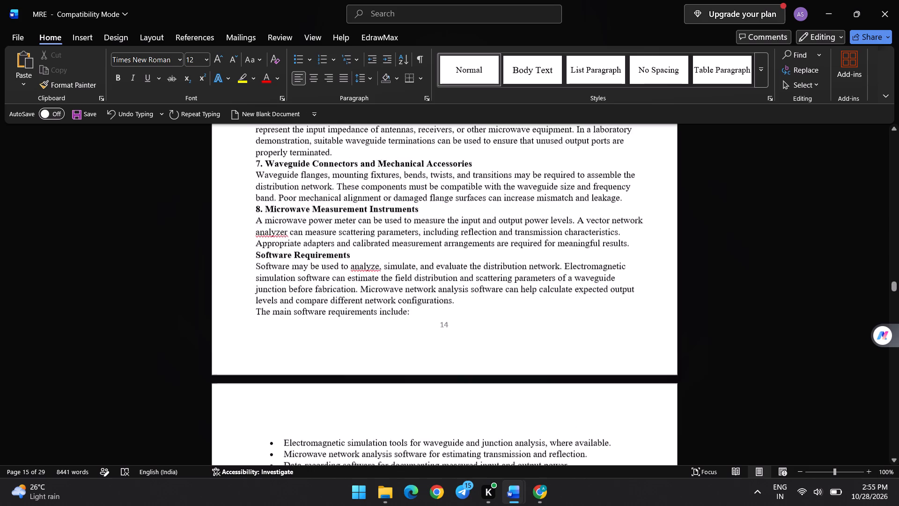
scroll(405, 321, "up", 2)
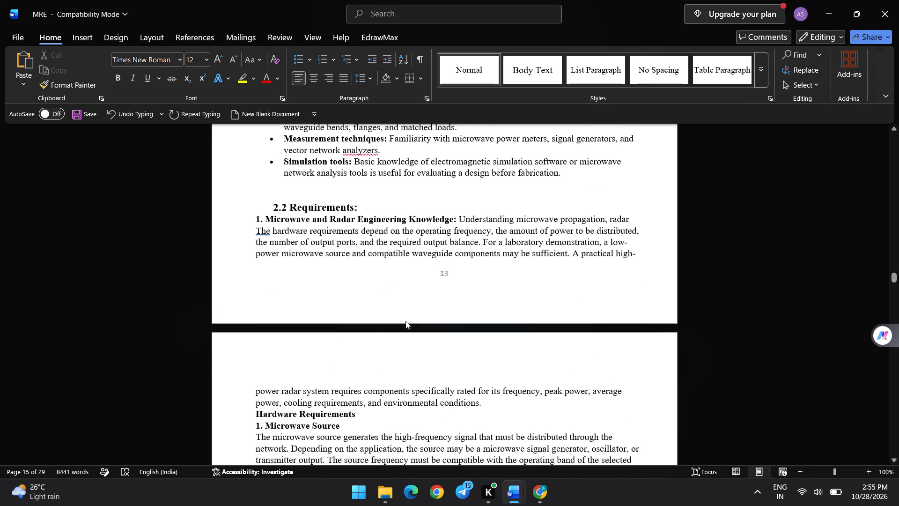
scroll(301, 198, "right", 1)
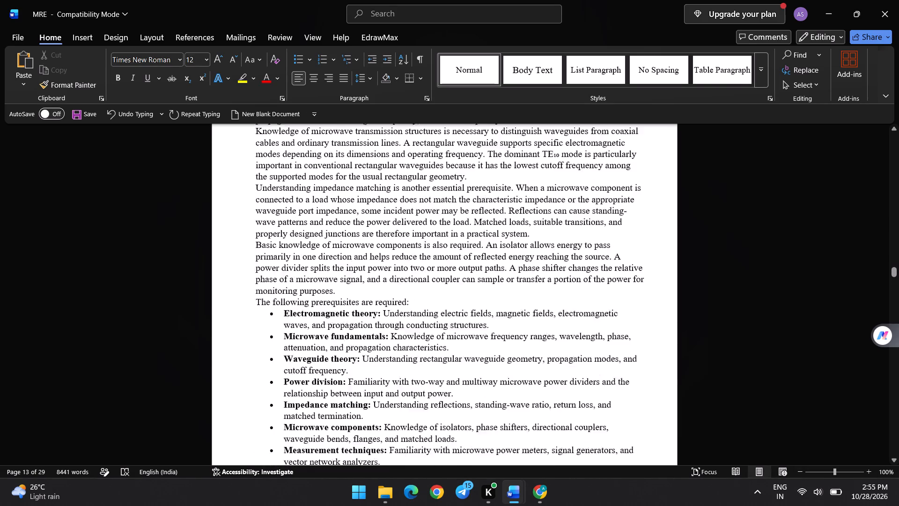
scroll(301, 198, "right", 1)
scroll(301, 198, "down", 1)
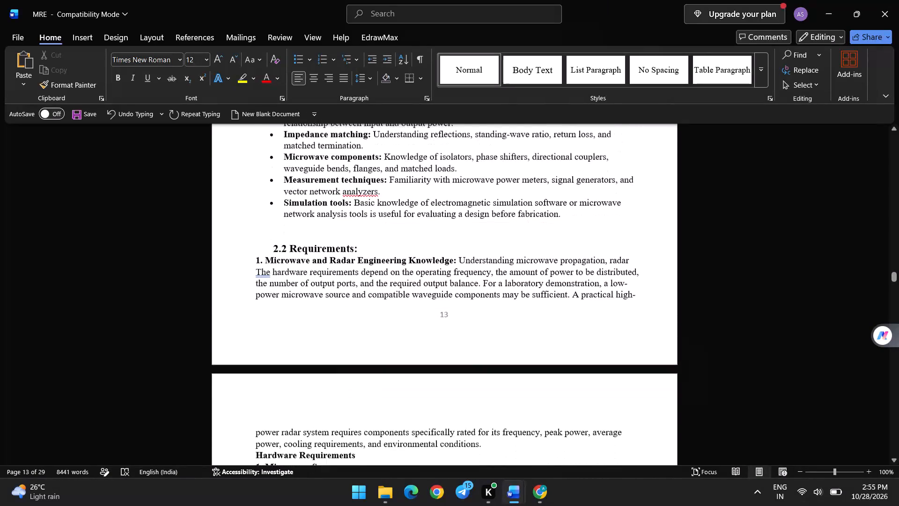
scroll(301, 198, "down", 2)
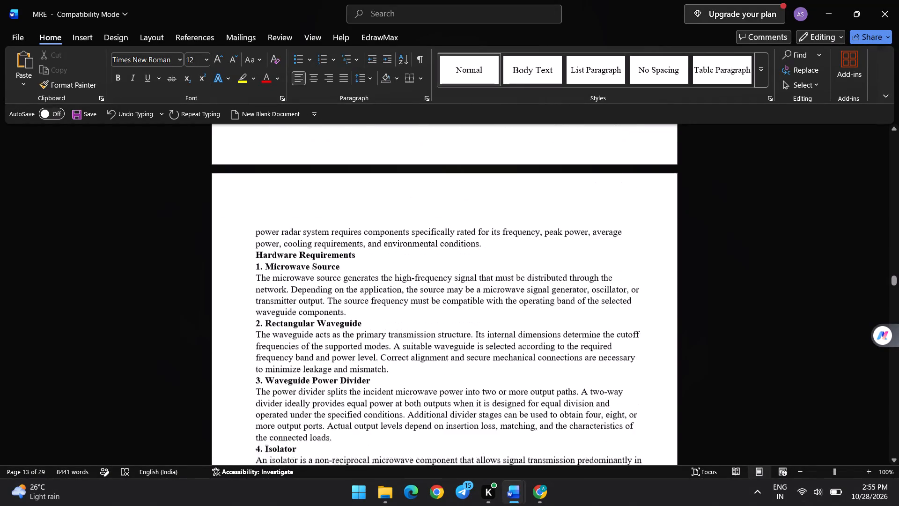
scroll(308, 232, "down", 2)
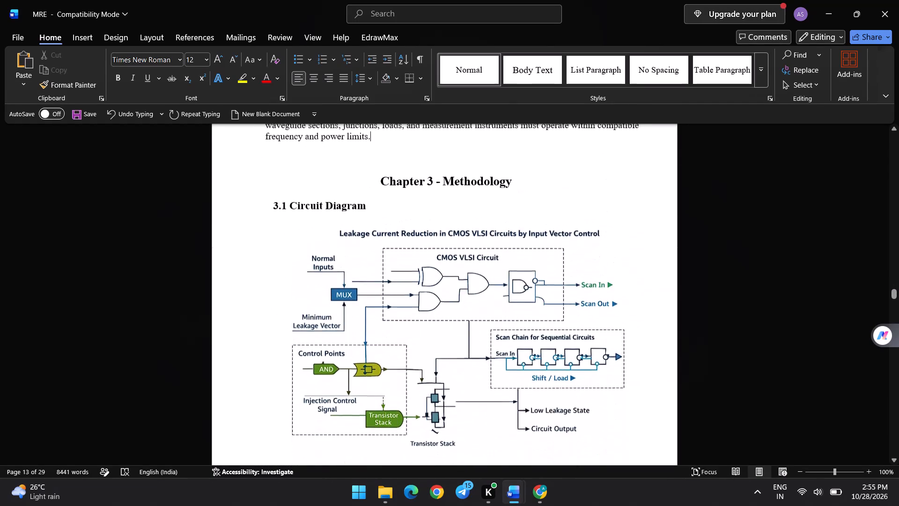
Insert blank lines after the closing requirements paragraph so that Chapter 3 - Methodology starts at the top of a new page.
scroll(381, 162, "down", 1)
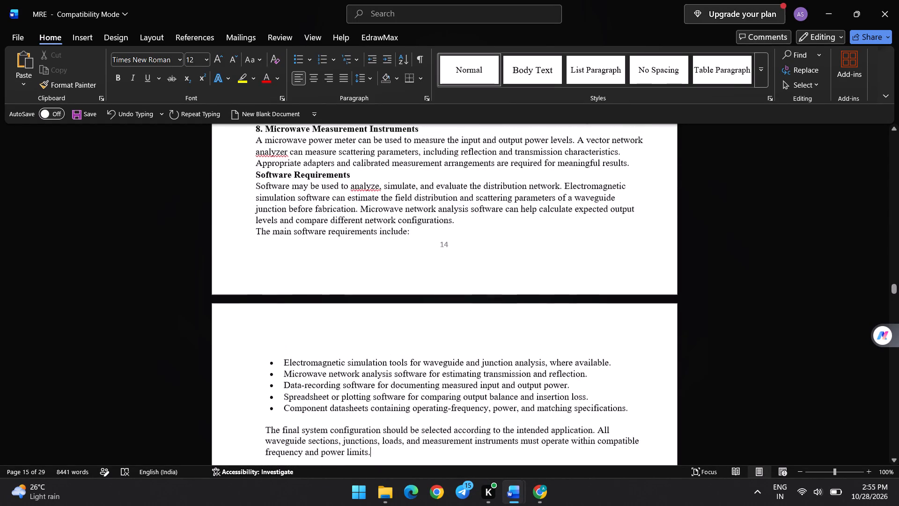
scroll(381, 162, "down", 2)
key("Return")
key("Return")
key("Return")
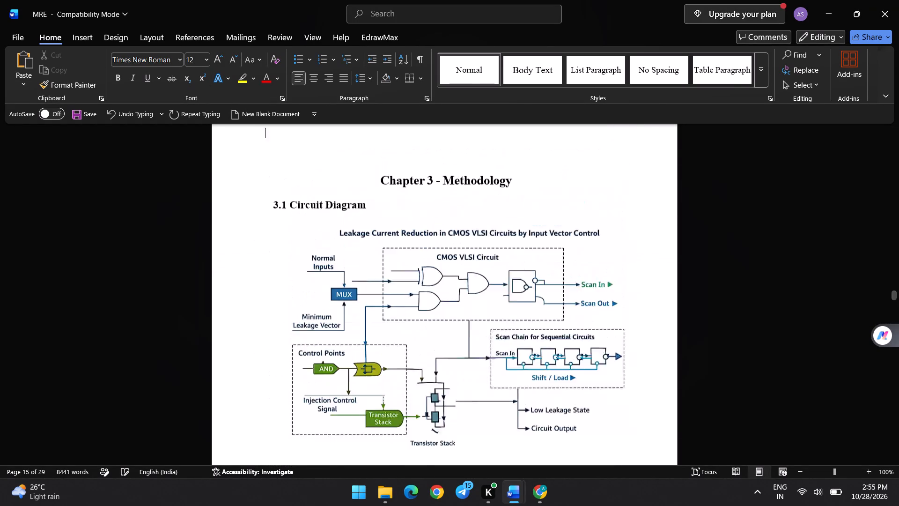
key("Return")
key("Return")
key("Return")
key("Return")
key("Return")
key("Return")
key("Return")
key("Return")
key("Return")
key("Return")
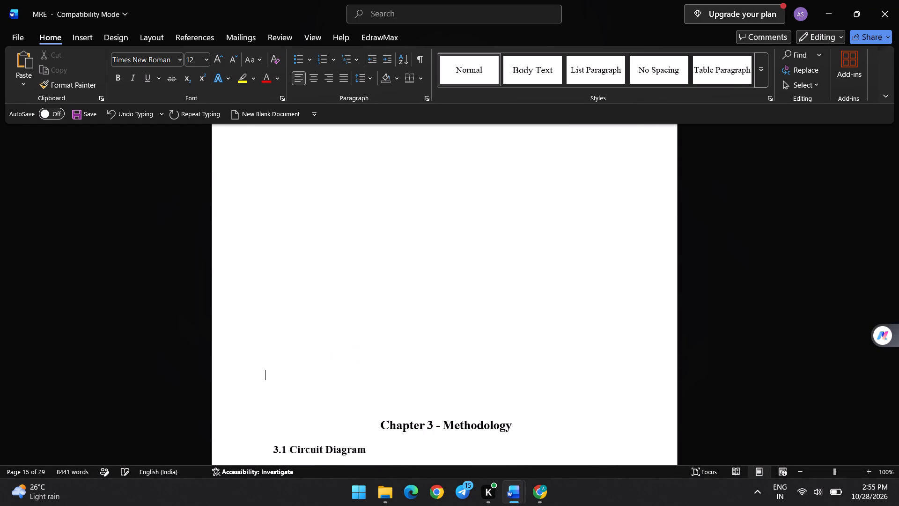
key("Return")
key("Return")
key("Return")
key("Return")
scroll(381, 162, "down", 1)
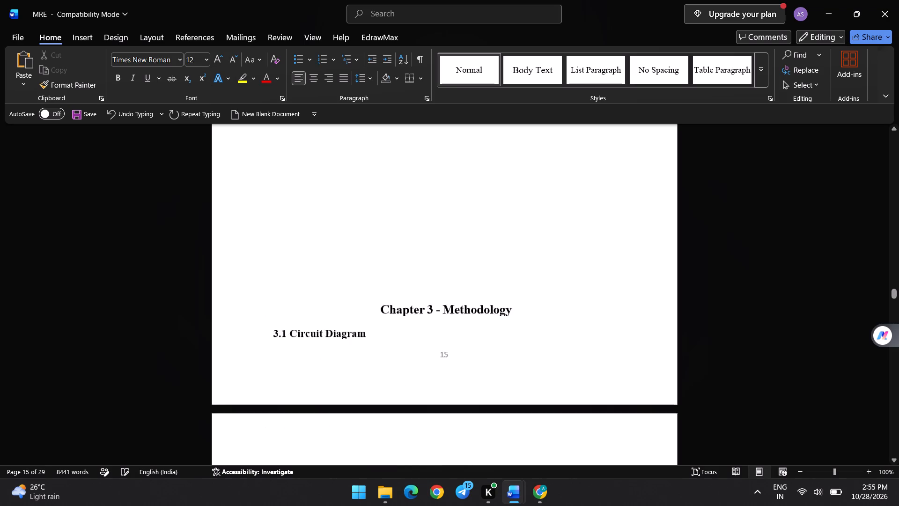
scroll(381, 162, "down", 1)
key("Return")
key("Return")
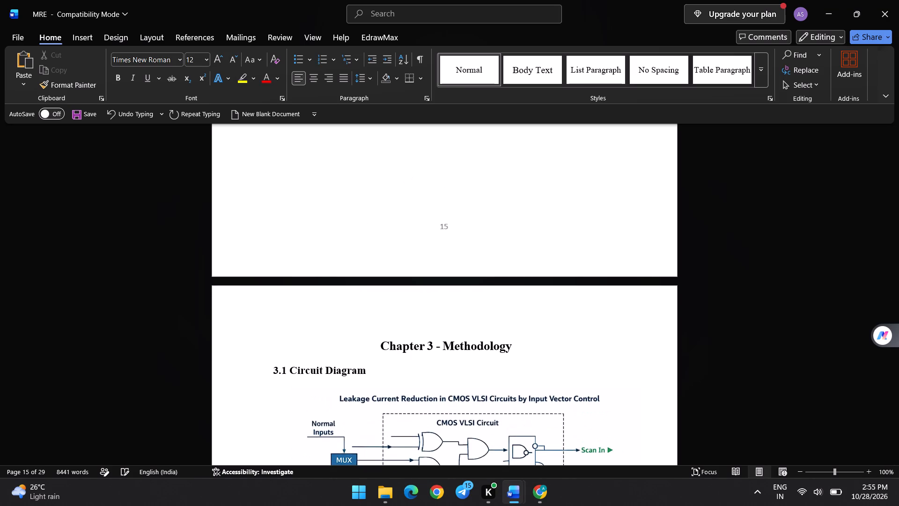
Cut the waveguide methodology text near the document's end, from the 3.1 Circuit Diagram paragraph through 3.3 Working Principle, stopping before CHAPTER 4.
scroll(381, 162, "down", 3)
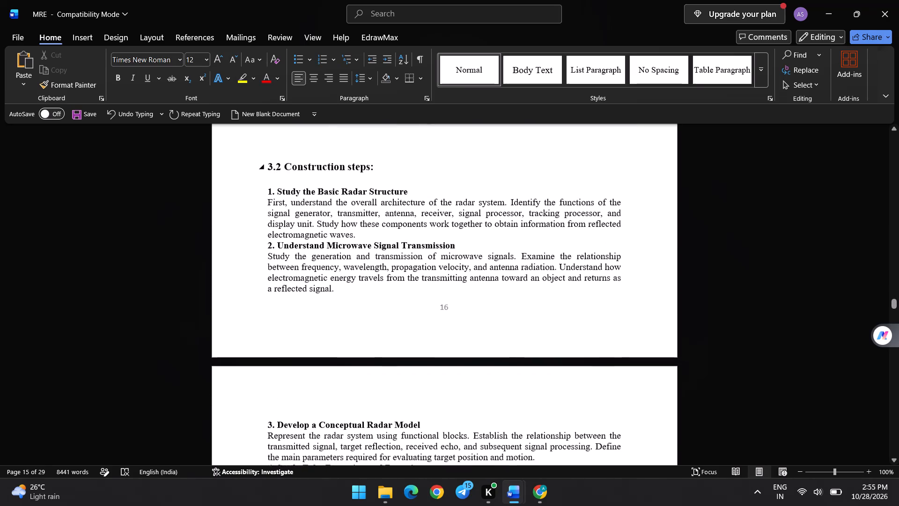
scroll(381, 162, "down", 4)
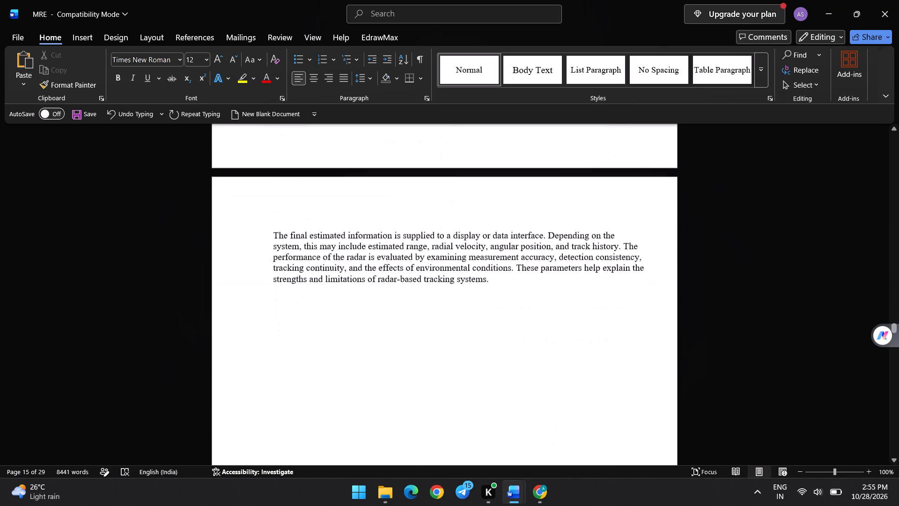
scroll(381, 162, "down", 3)
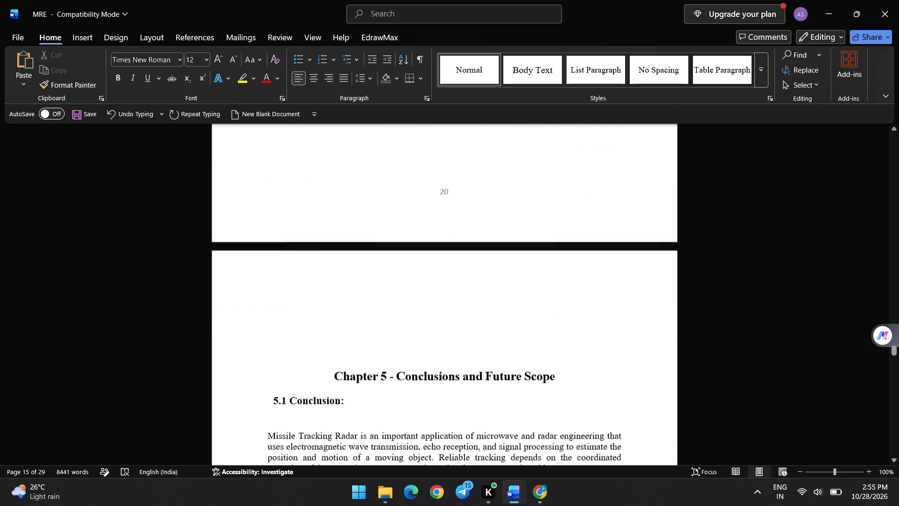
scroll(381, 162, "down", 4)
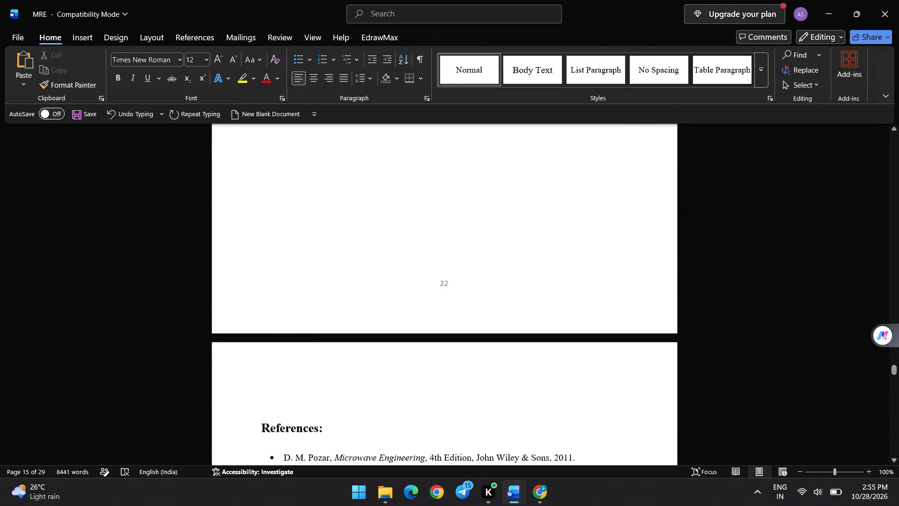
scroll(381, 162, "down", 3)
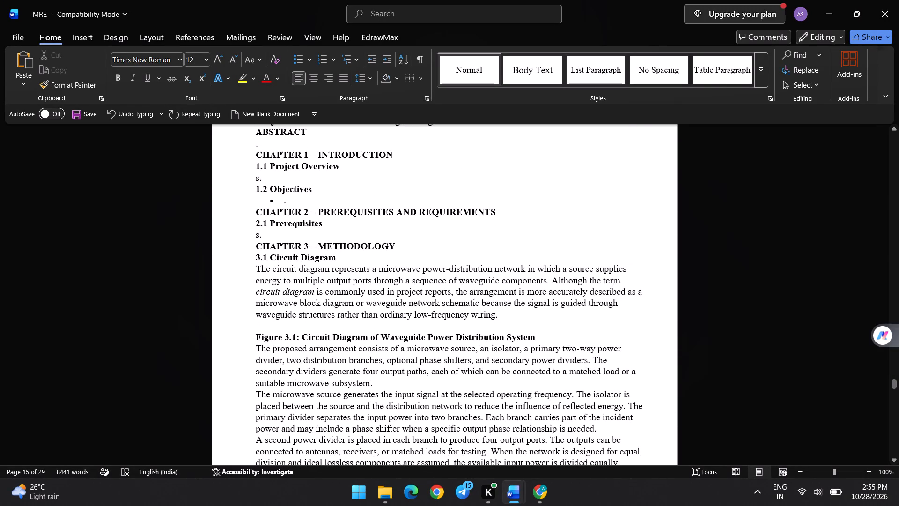
left_click_drag(256, 267, 326, 505)
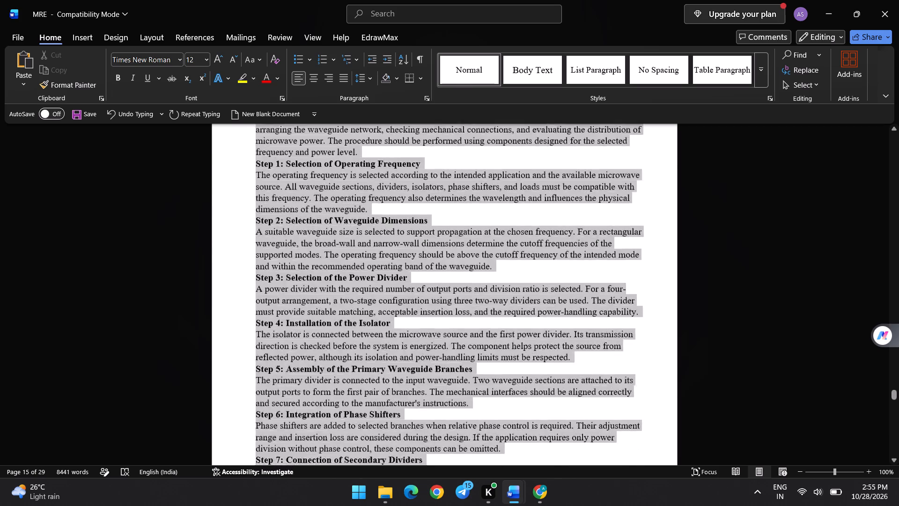
left_click_drag(326, 505, 327, 495)
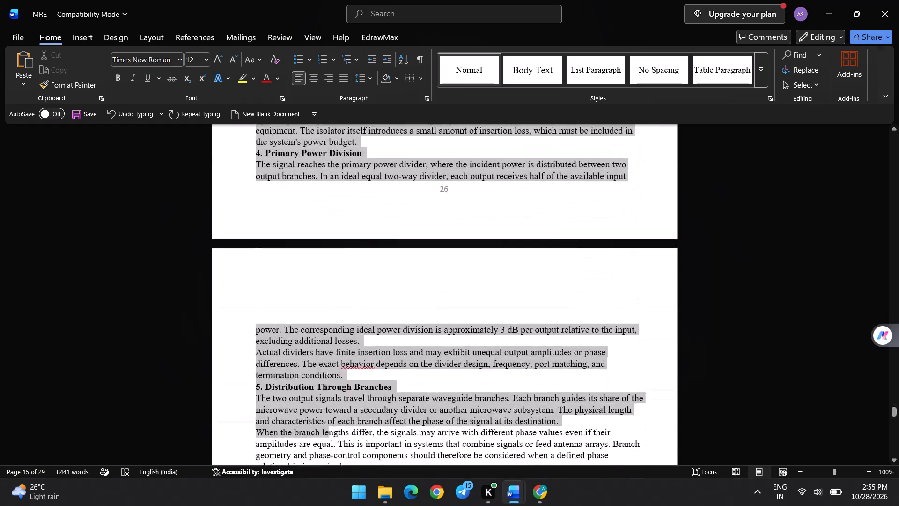
left_click_drag(327, 495, 333, 482)
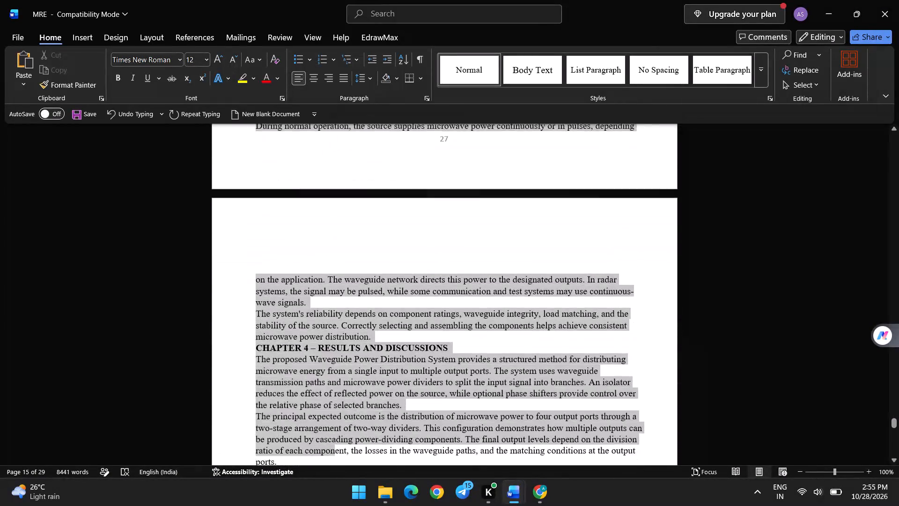
left_click_drag(333, 482, 368, 207)
key("ctrl+x")
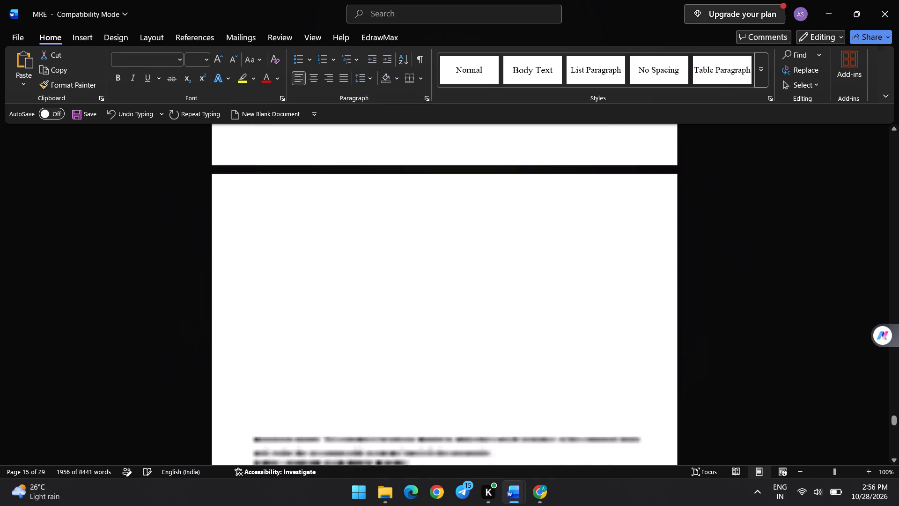
Replace the radar tracking paragraph below the Chapter 3 circuit diagram with the cut waveguide methodology text.
scroll(368, 207, "up", 12)
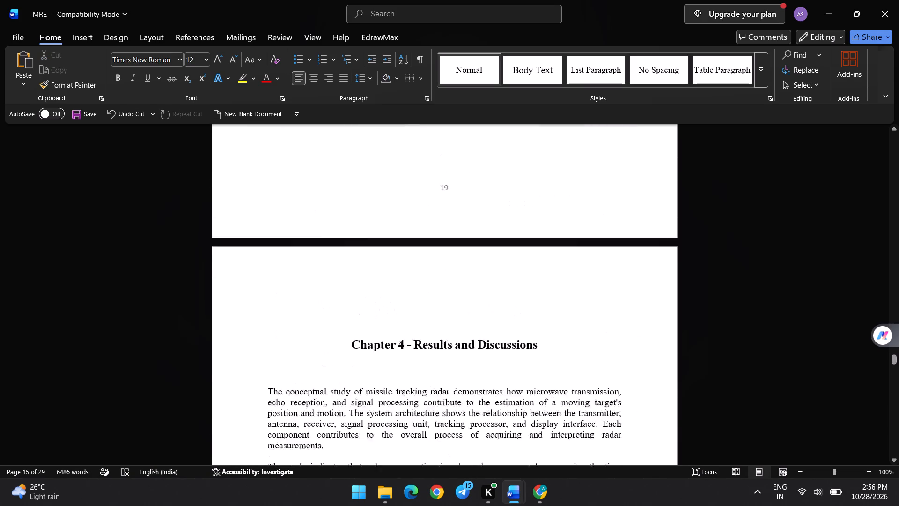
scroll(368, 207, "up", 3)
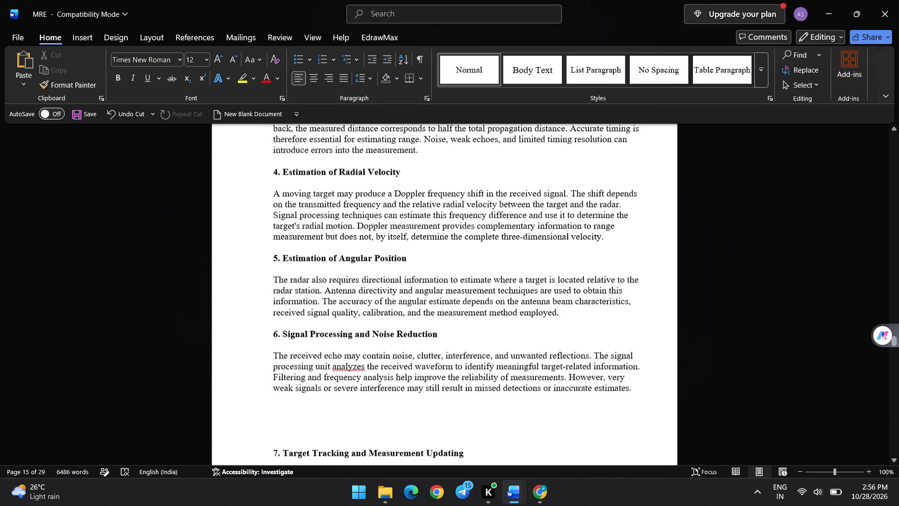
scroll(368, 207, "up", 4)
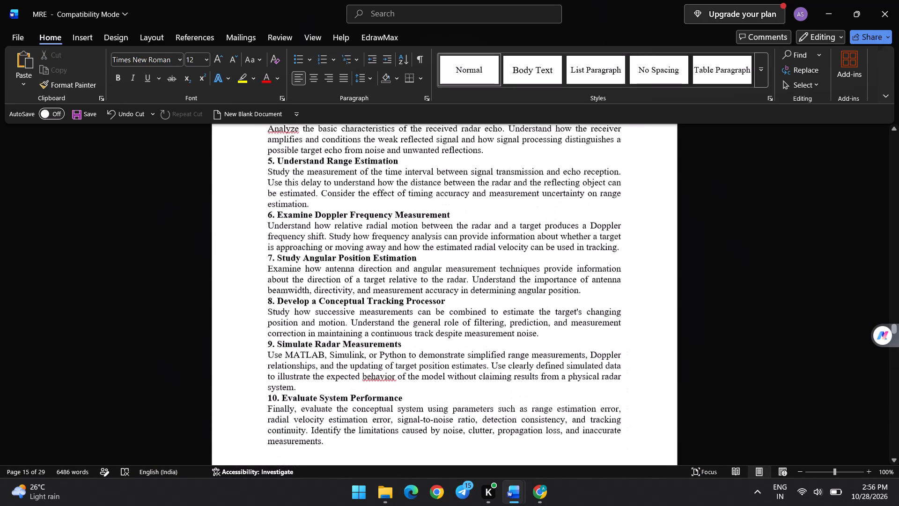
scroll(368, 207, "up", 3)
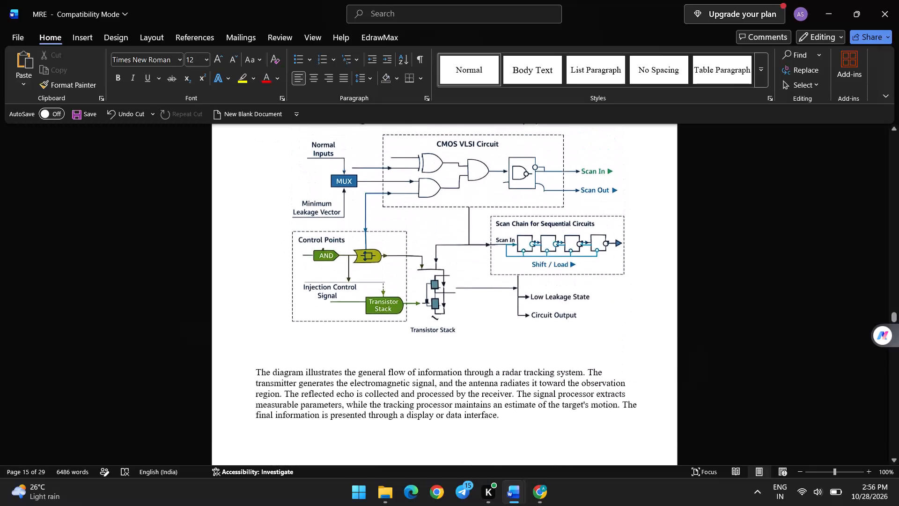
scroll(368, 207, "up", 2)
scroll(368, 207, "down", 1)
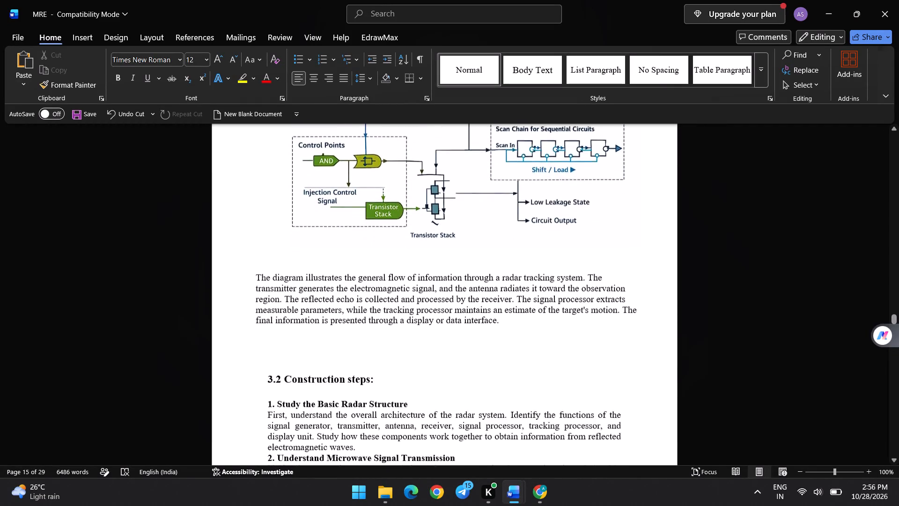
scroll(368, 207, "down", 1)
left_click_drag(255, 190, 392, 223)
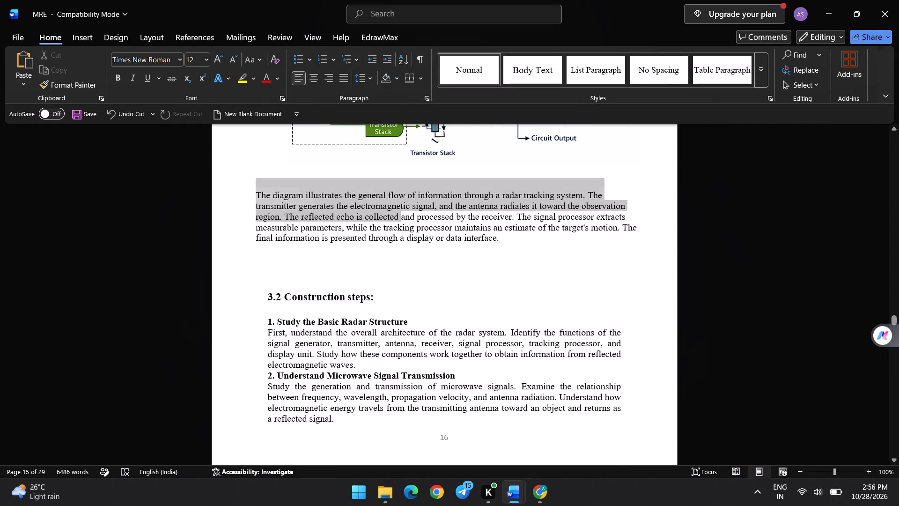
left_click_drag(392, 223, 487, 237)
key("ctrl+v")
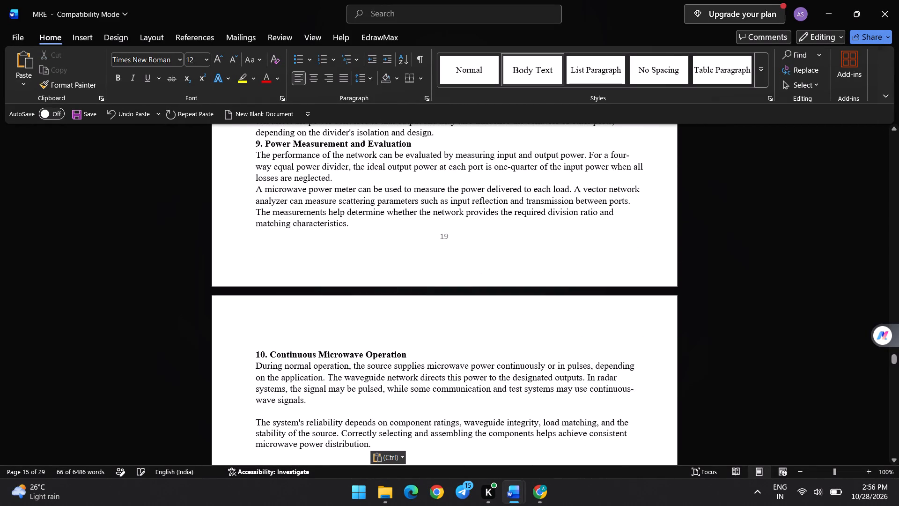
Delete the CMOS VLSI leakage-current diagram and the empty line beneath the 3.1 Circuit Diagram heading.
scroll(370, 258, "up", 2)
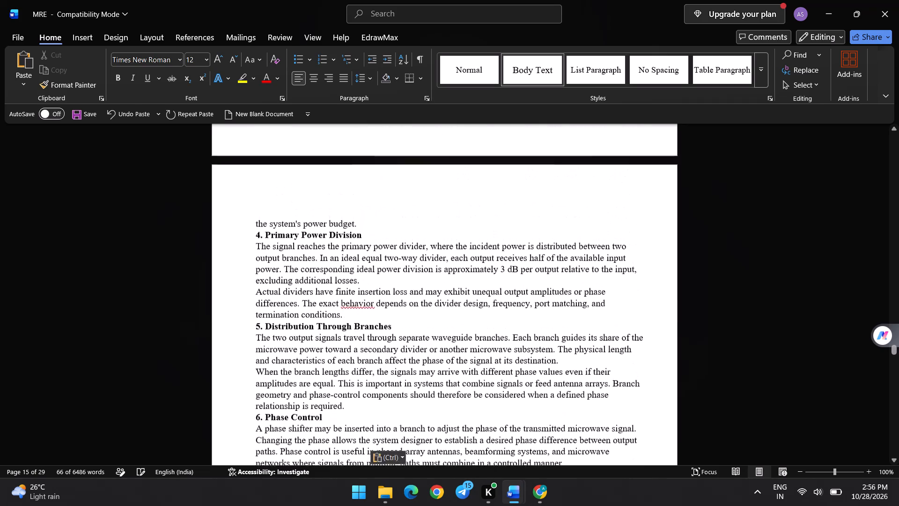
scroll(370, 258, "up", 3)
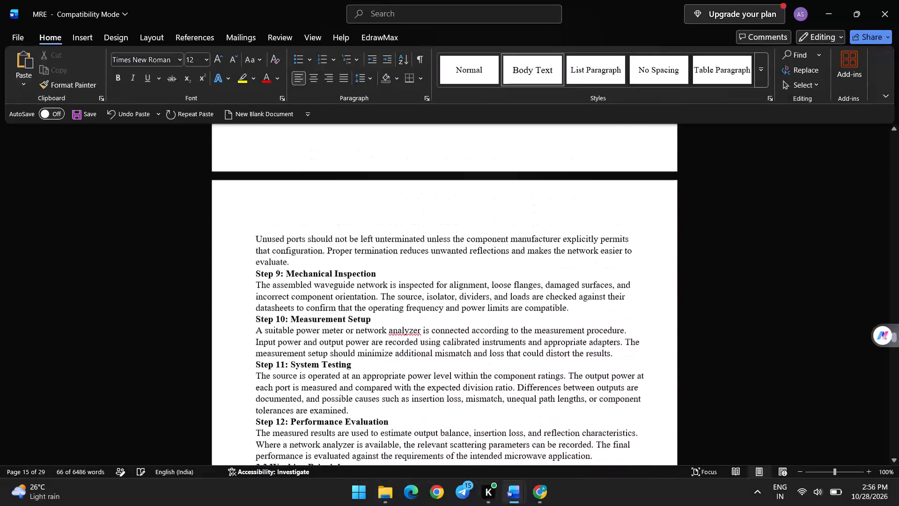
scroll(370, 258, "up", 3)
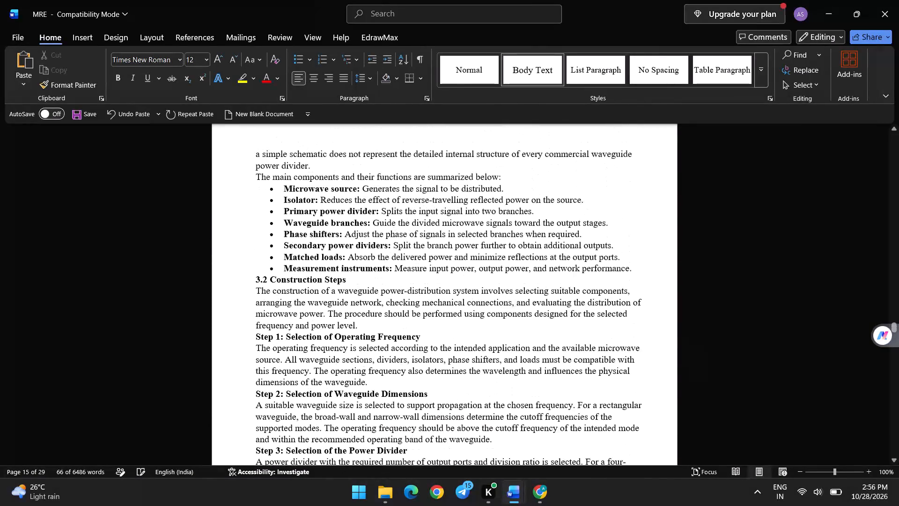
scroll(370, 258, "up", 1)
scroll(305, 241, "up", 1)
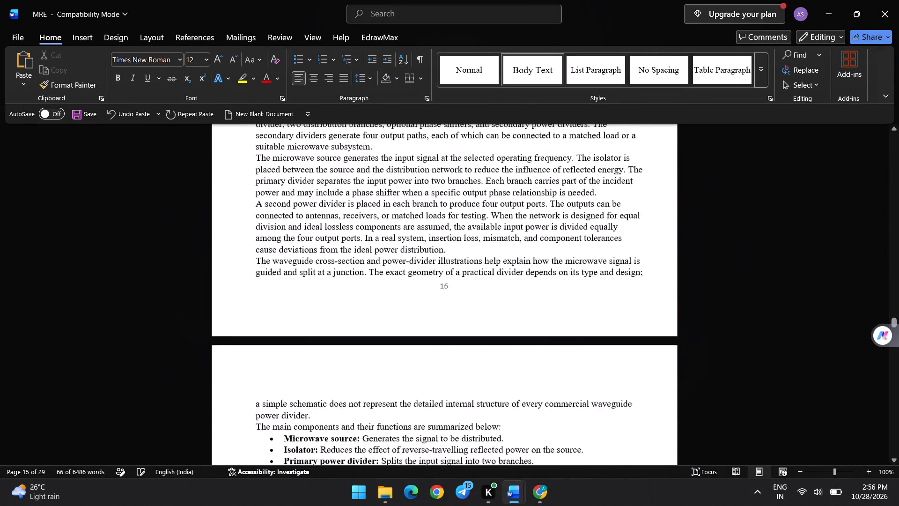
scroll(305, 241, "up", 1)
left_click(352, 232)
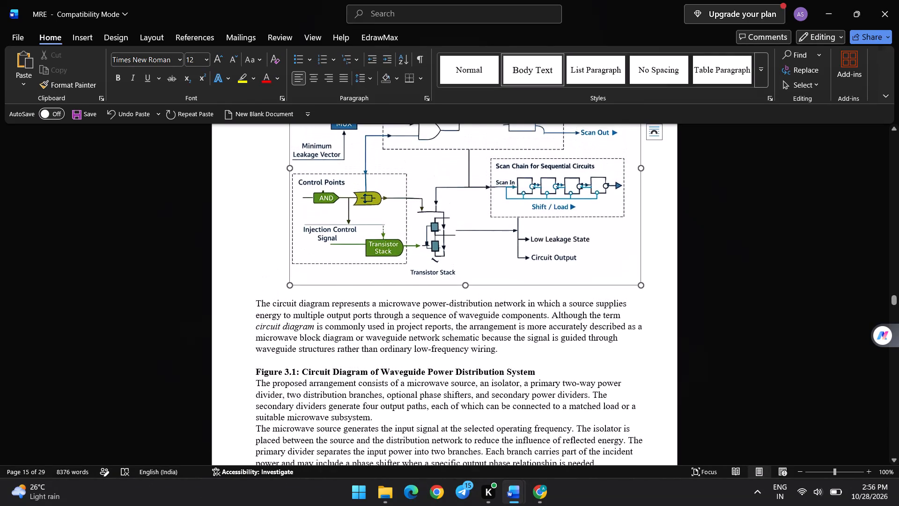
key("BackSpace")
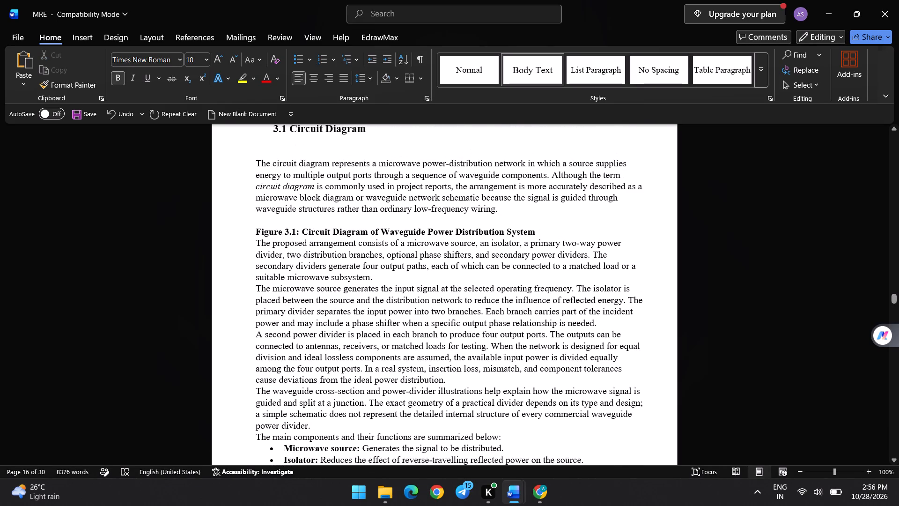
key("BackSpace")
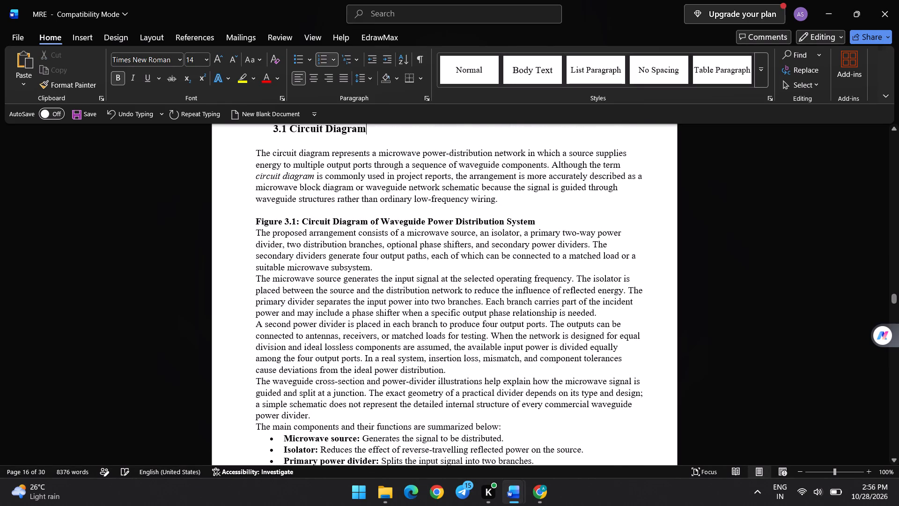
Cut the text beneath the pasted 3.2 Construction Steps heading, from its introductory paragraph through Step 12: Performance Evaluation.
scroll(303, 325, "down", 2)
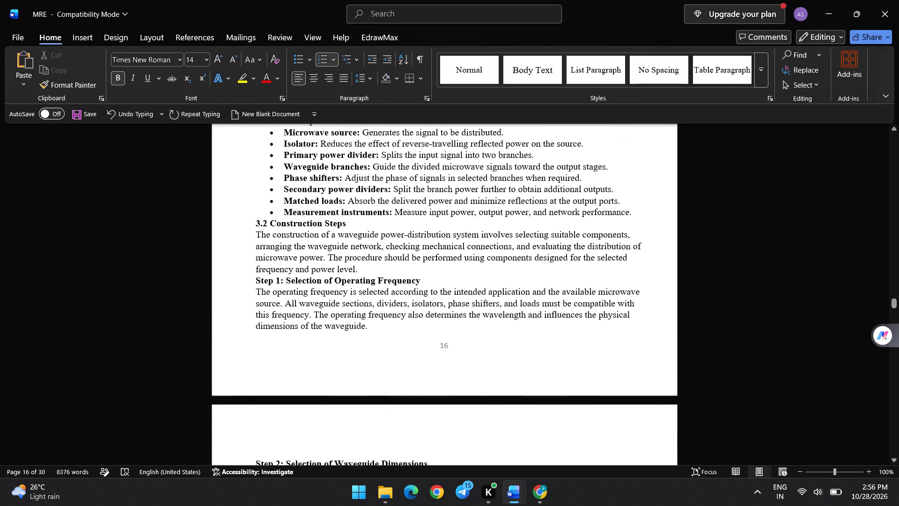
left_click_drag(259, 237, 357, 473)
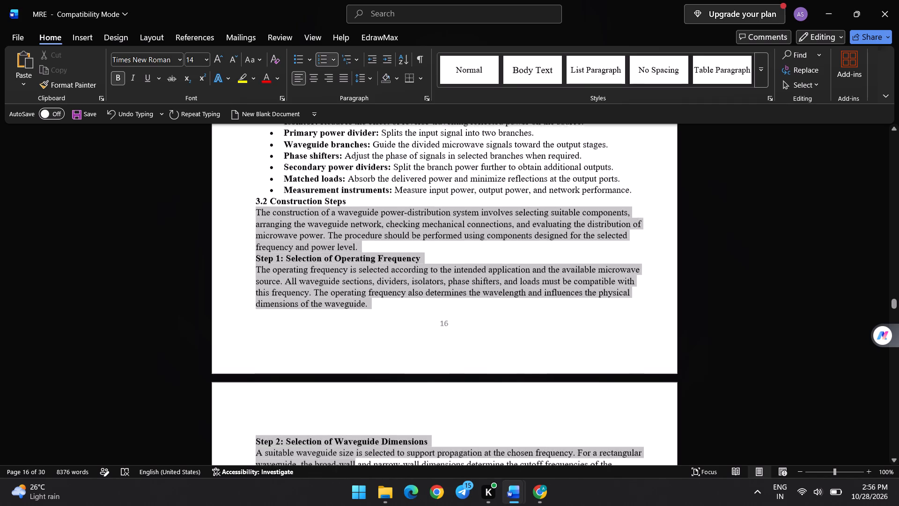
left_click_drag(357, 473, 357, 477)
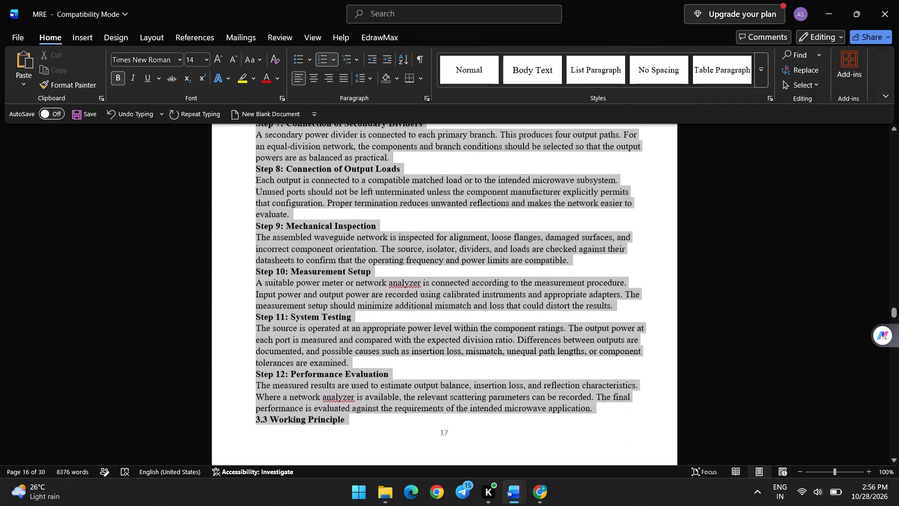
left_click_drag(357, 477, 606, 278)
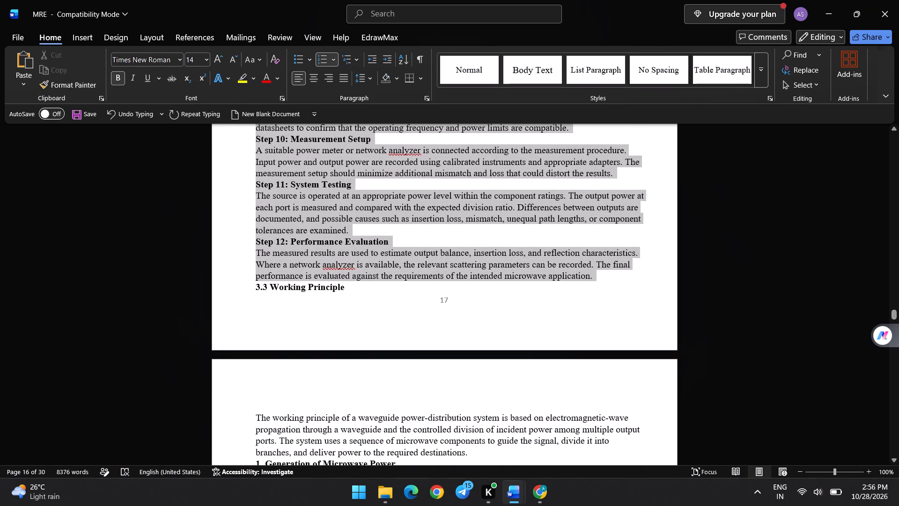
left_click_drag(606, 278, 589, 279)
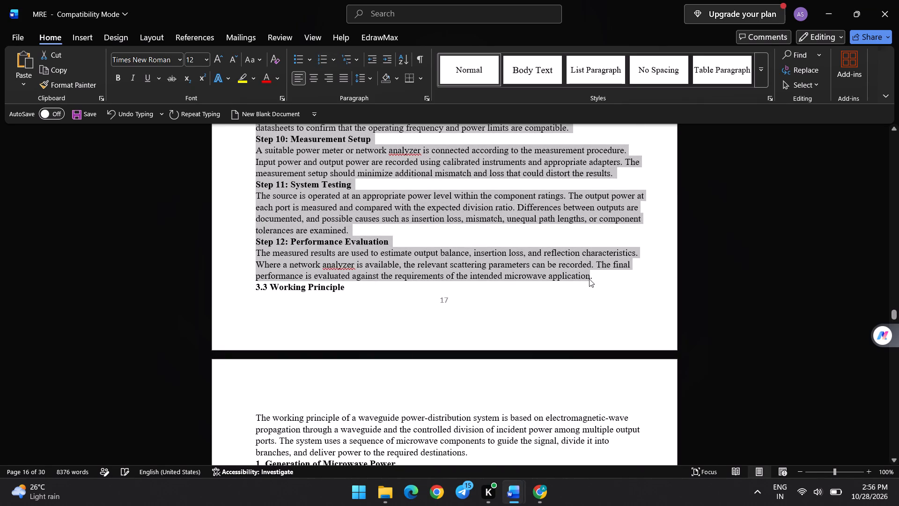
key("ctrl+x")
Replace the radar items 1 through 10 under the original 3.2 Construction steps: heading with the cut waveguide construction text.
scroll(495, 304, "up", 1)
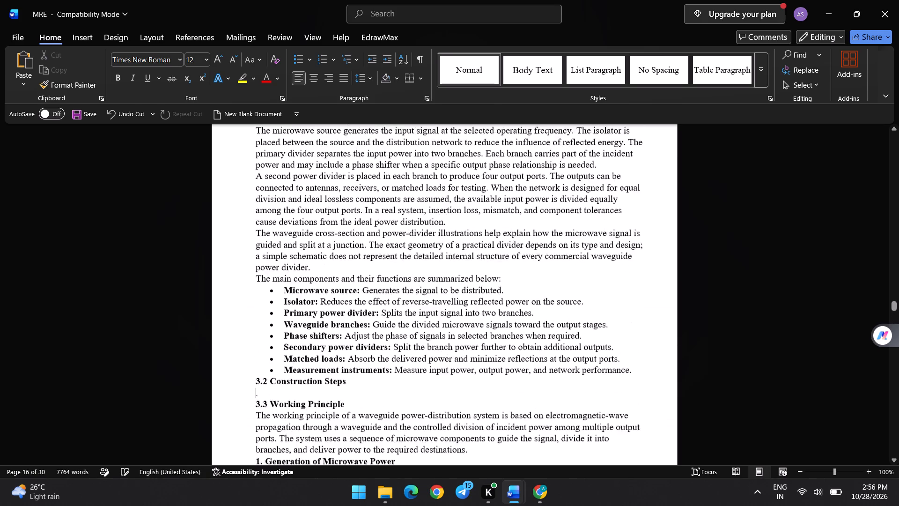
scroll(495, 304, "up", 1)
scroll(495, 304, "down", 2)
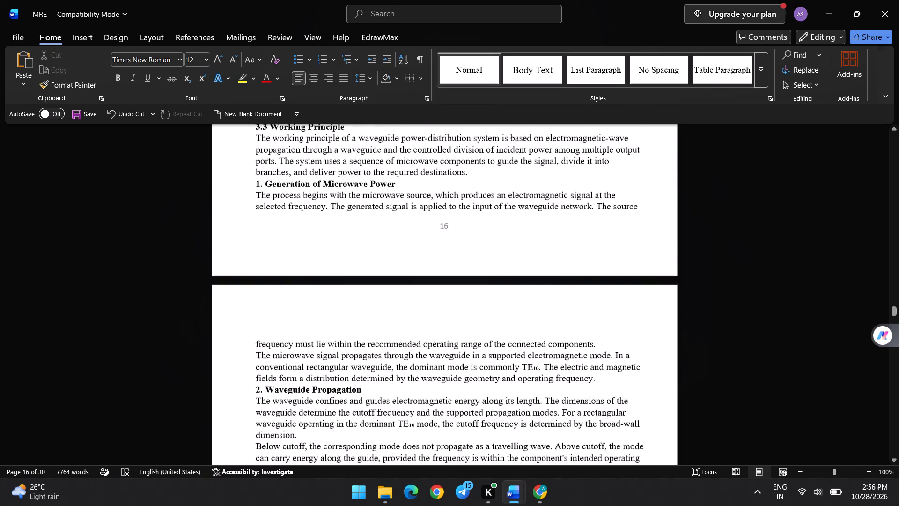
scroll(495, 304, "down", 2)
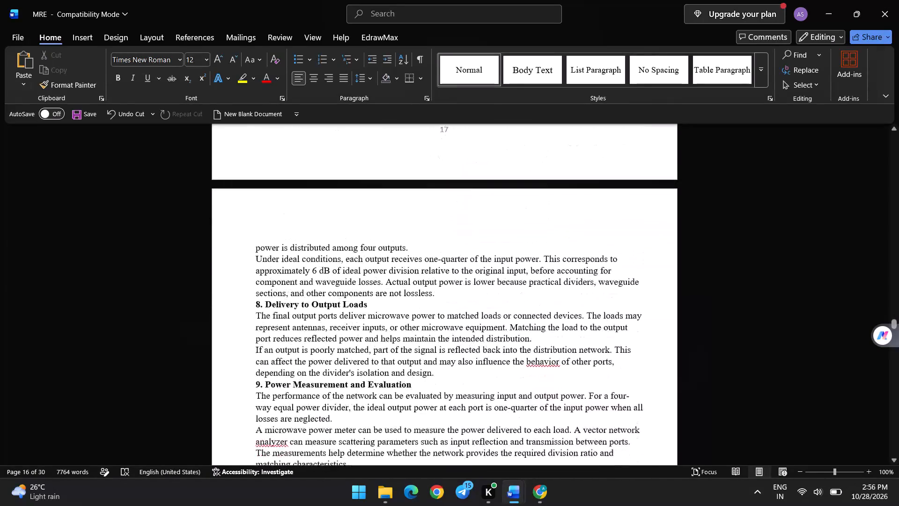
scroll(495, 304, "down", 1)
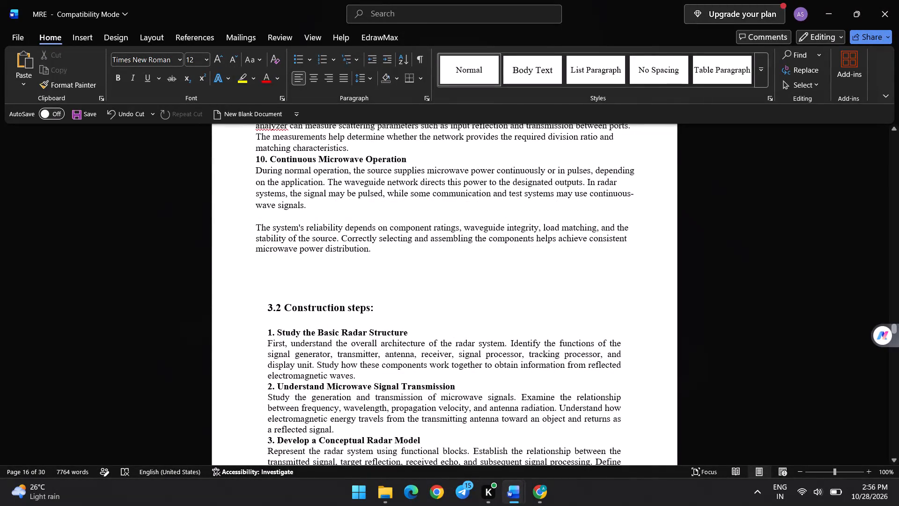
left_click_drag(267, 333, 420, 336)
key("BackSpace")
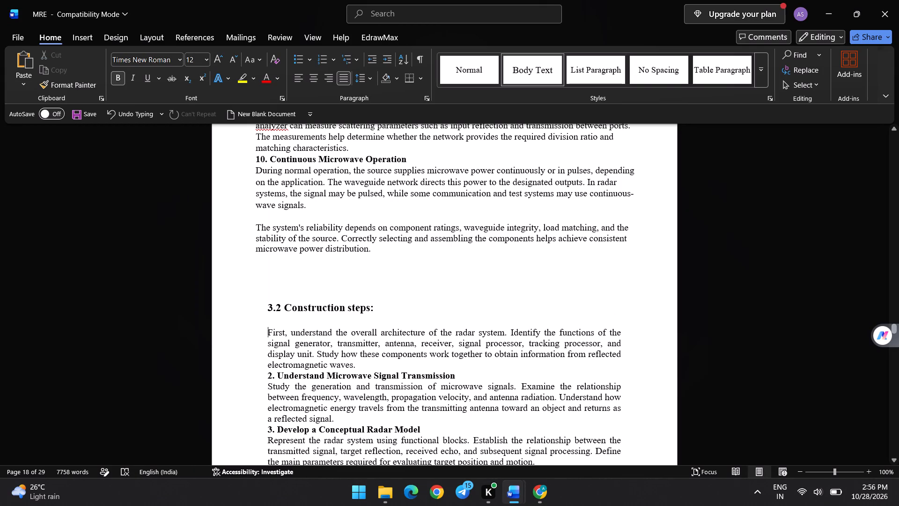
left_click_drag(268, 332, 373, 422)
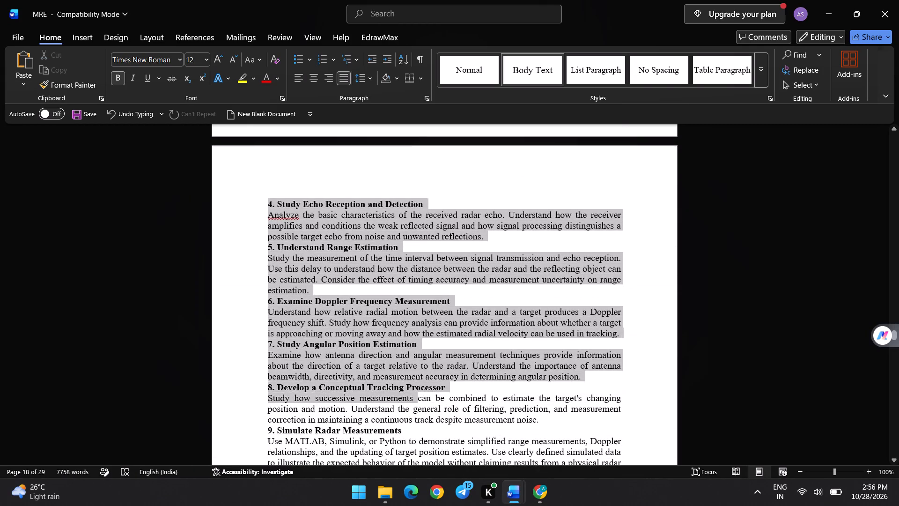
left_click_drag(373, 422, 319, 282)
key("ctrl+v")
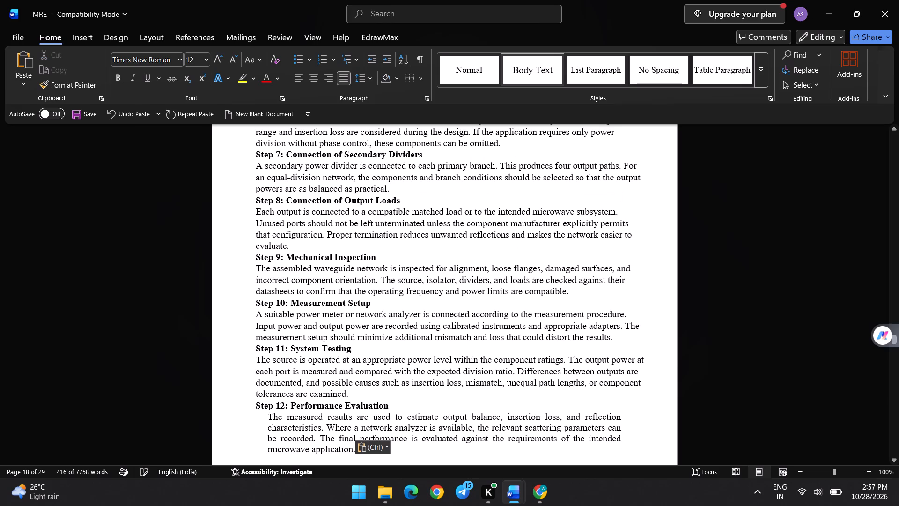
Remove the extra indent from the Step 12: Performance Evaluation paragraph so it aligns with the other construction steps.
scroll(319, 282, "down", 1)
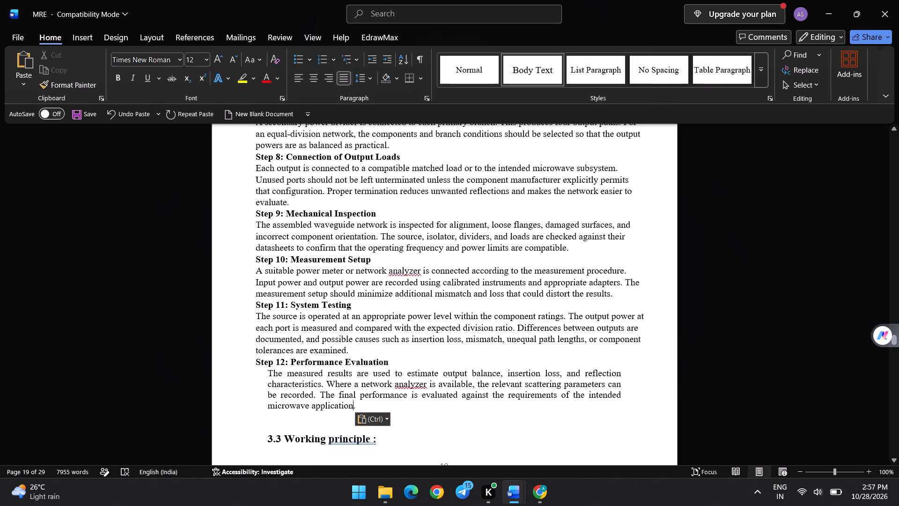
left_click(267, 372)
key("BackSpace")
key("Return")
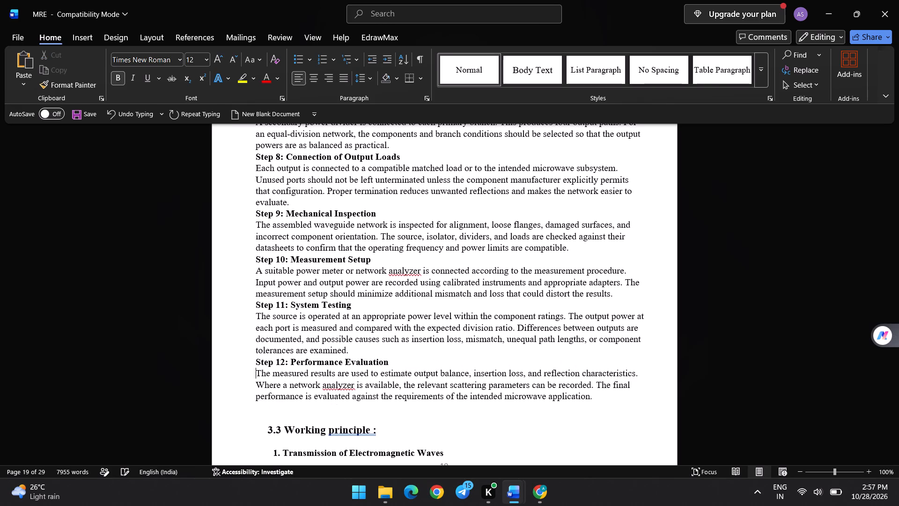
Cut the text beneath the pasted 3.3 Working Principle heading, from its introduction through the closing paragraph on system reliability.
scroll(314, 361, "up", 1)
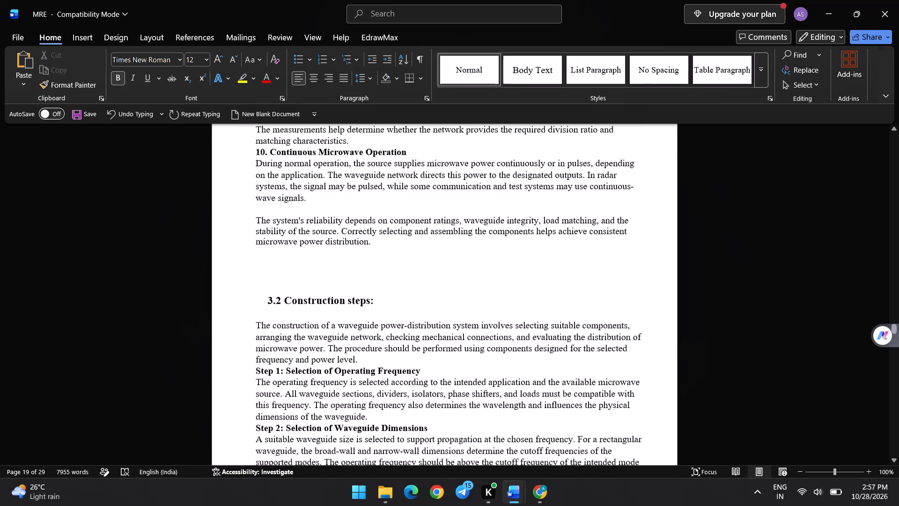
scroll(314, 361, "up", 2)
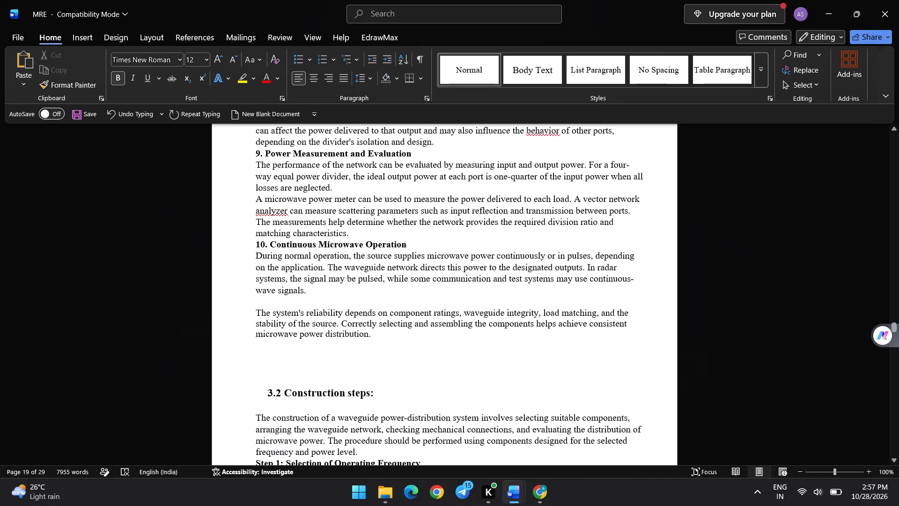
left_click_drag(371, 334, 282, 126)
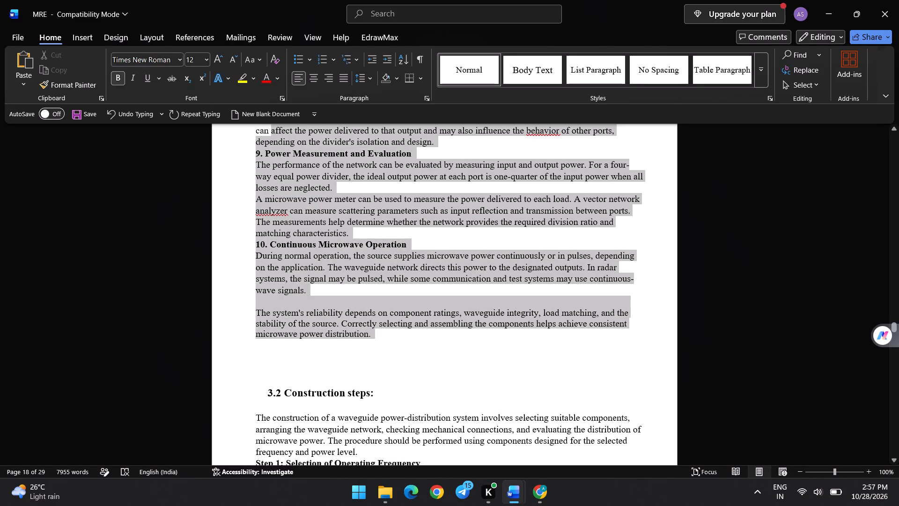
left_click_drag(282, 126, 290, 271)
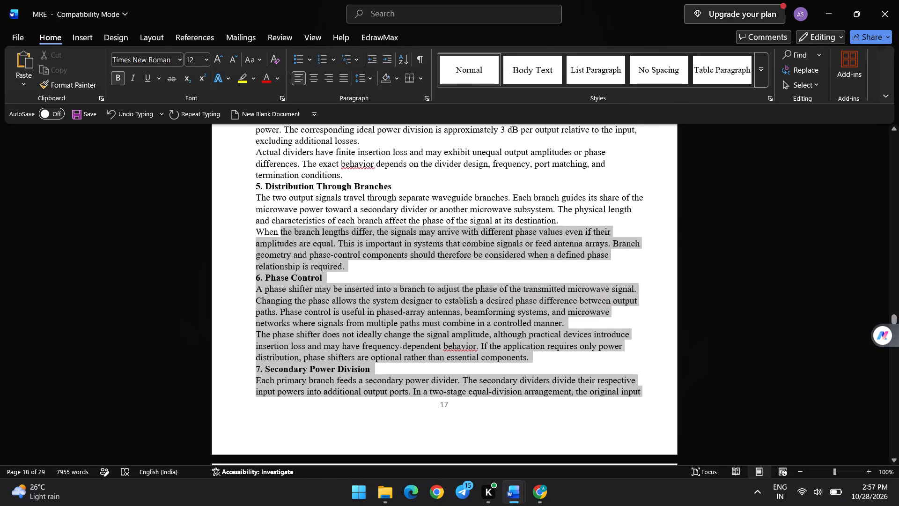
left_click_drag(290, 271, 274, 97)
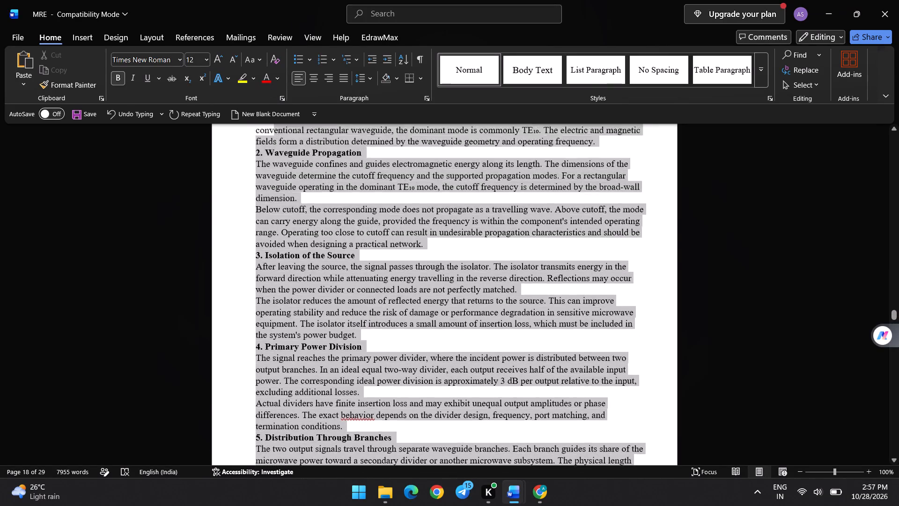
left_click_drag(274, 97, 261, 412)
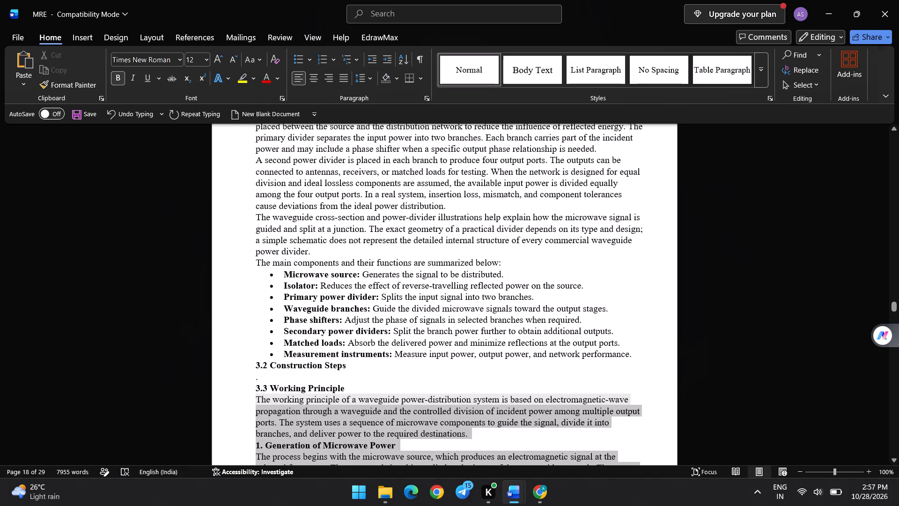
left_click_drag(261, 412, 257, 400)
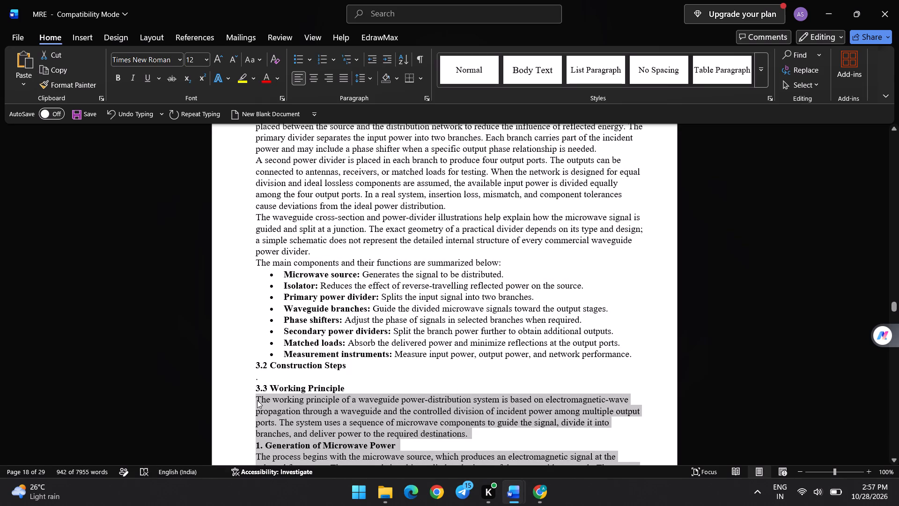
key("ctrl+x")
Delete the leftover pasted 3.2 Construction Steps and 3.3 Working Principle headings and the empty line above the original 3.2 heading.
left_click_drag(277, 402, 251, 366)
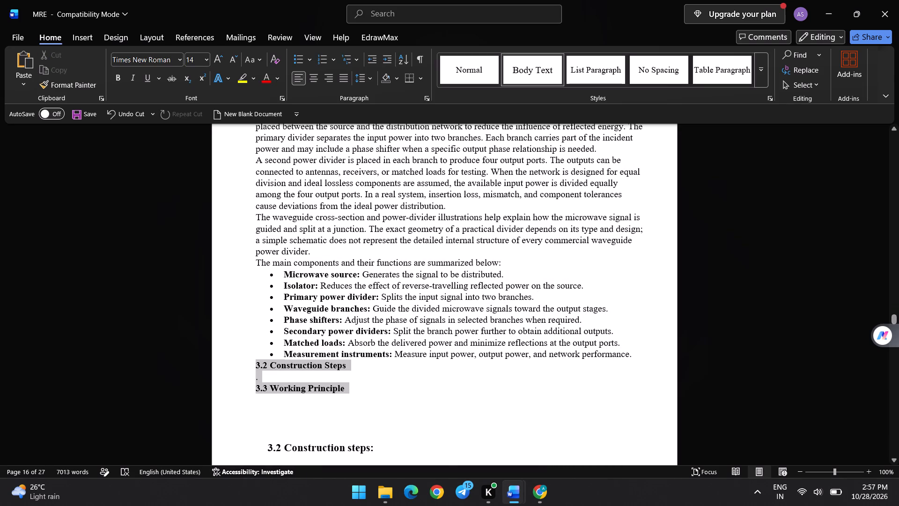
left_click_drag(251, 366, 251, 362)
key("BackSpace")
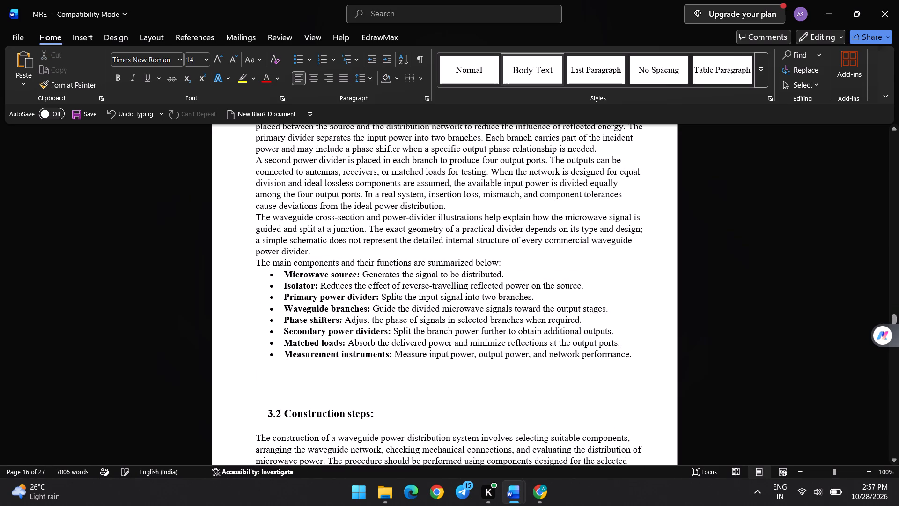
key("Down")
key("BackSpace")
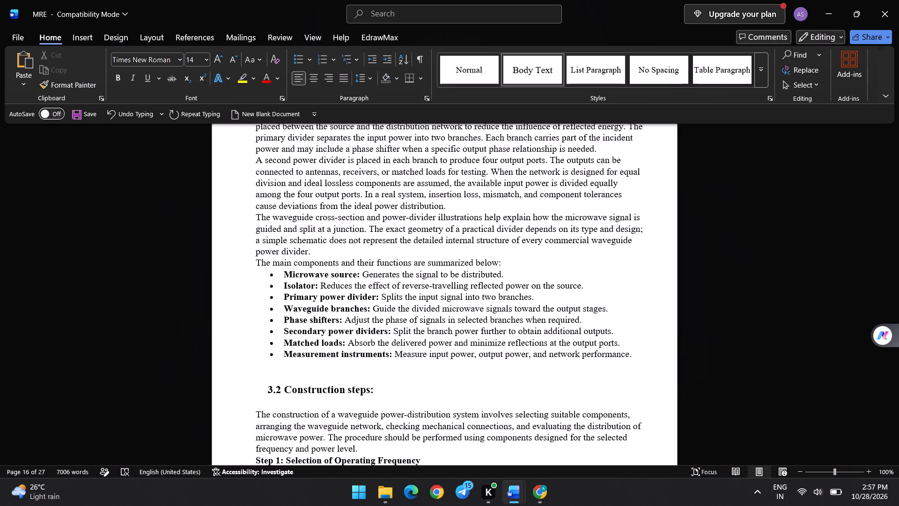
Delete the subheading 1. Transmission of Electromagnetic Waves under the original 3.3 Working principle heading.
scroll(320, 383, "down", 2)
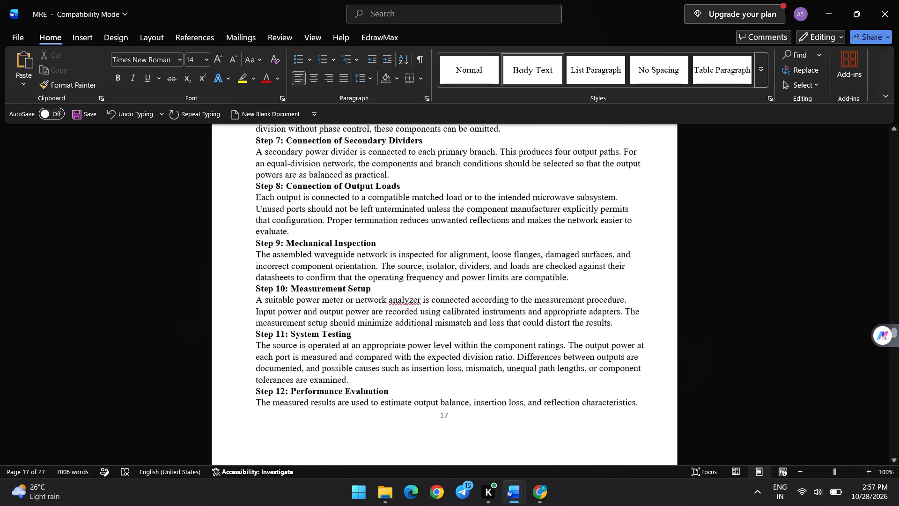
scroll(320, 383, "down", 1)
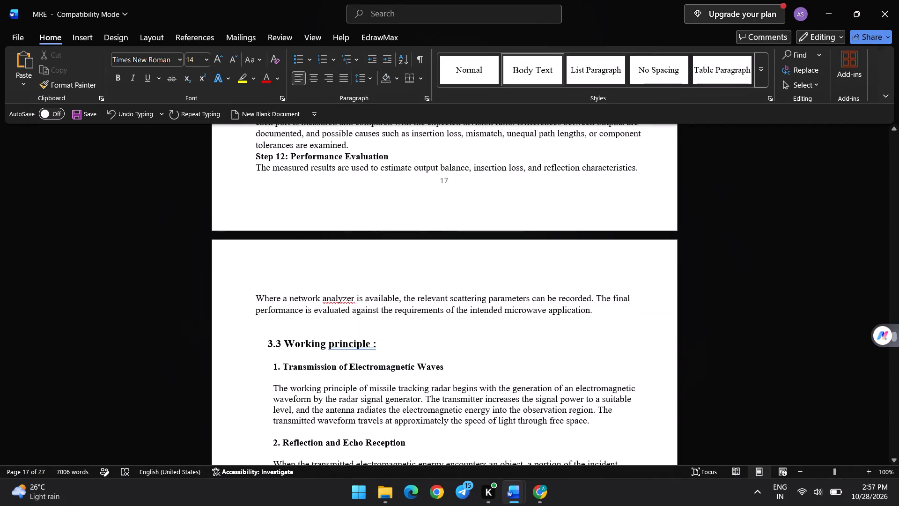
left_click_drag(273, 366, 453, 364)
key("BackSpace")
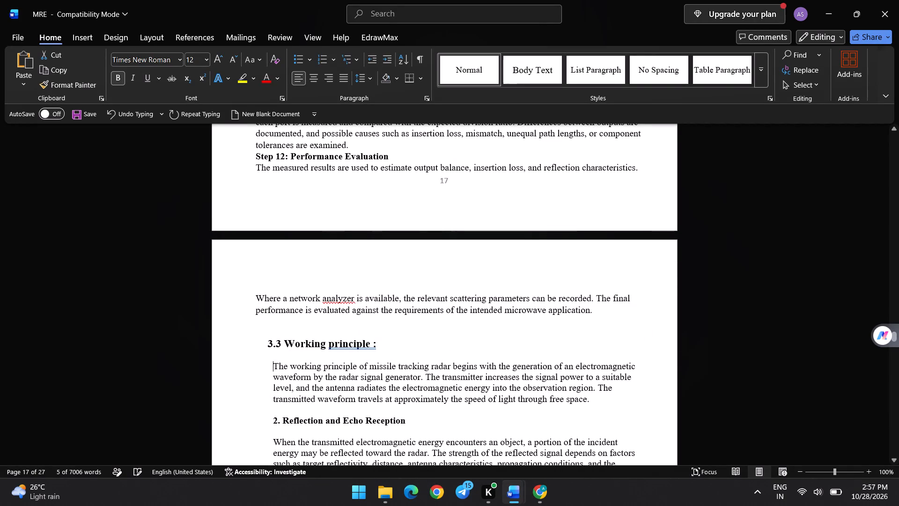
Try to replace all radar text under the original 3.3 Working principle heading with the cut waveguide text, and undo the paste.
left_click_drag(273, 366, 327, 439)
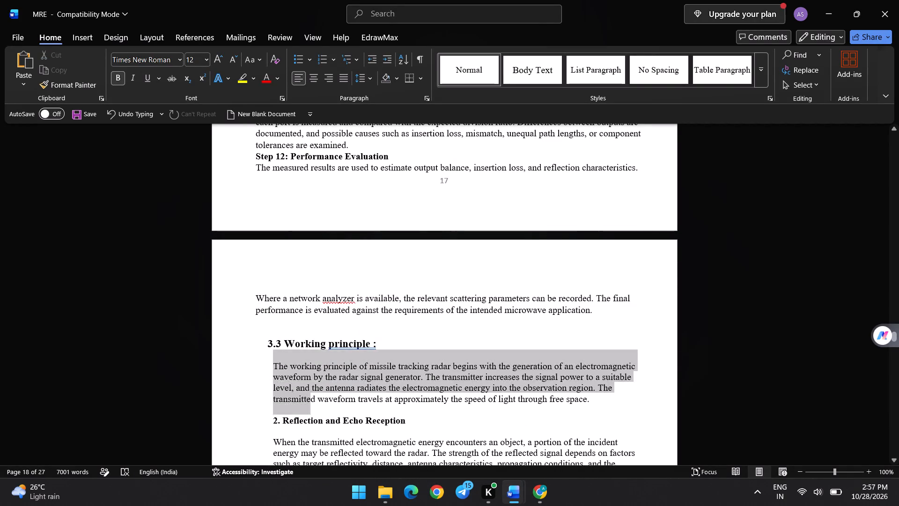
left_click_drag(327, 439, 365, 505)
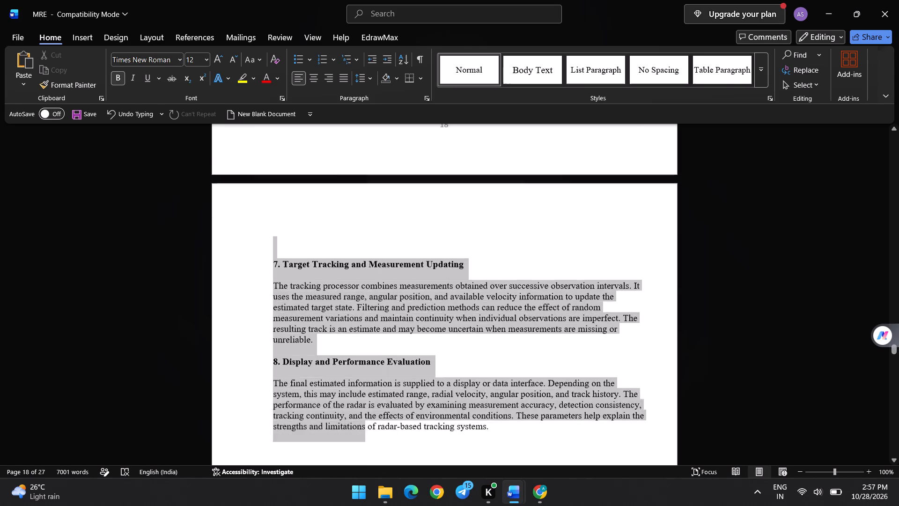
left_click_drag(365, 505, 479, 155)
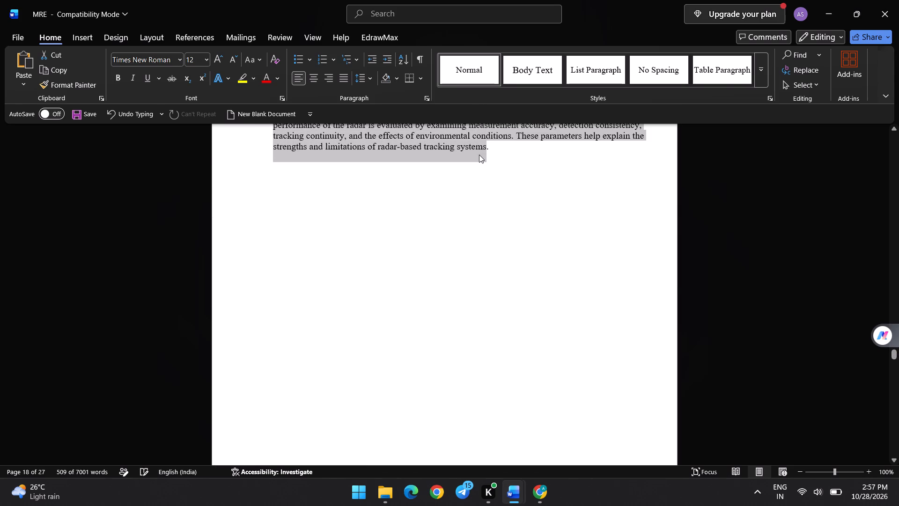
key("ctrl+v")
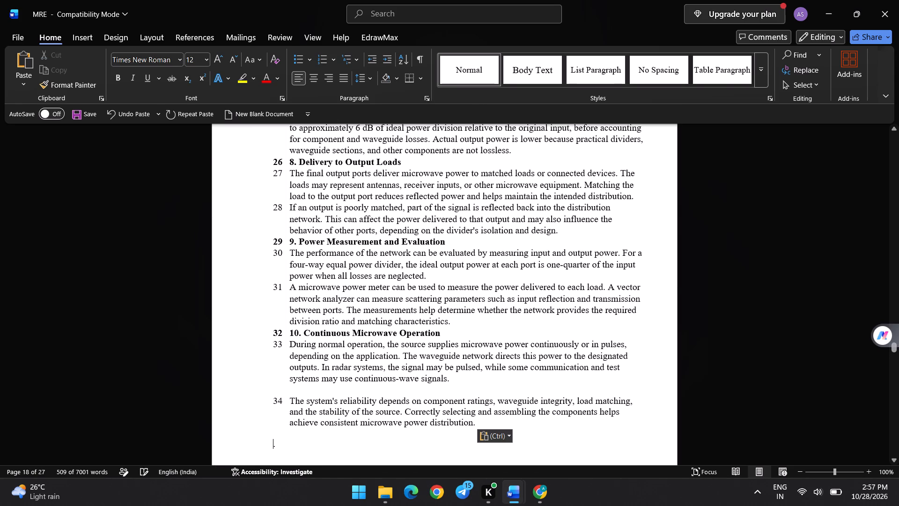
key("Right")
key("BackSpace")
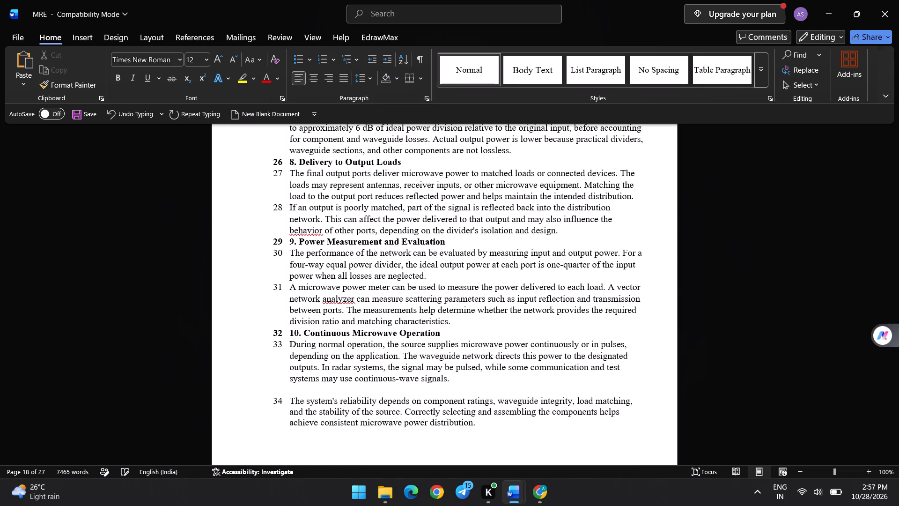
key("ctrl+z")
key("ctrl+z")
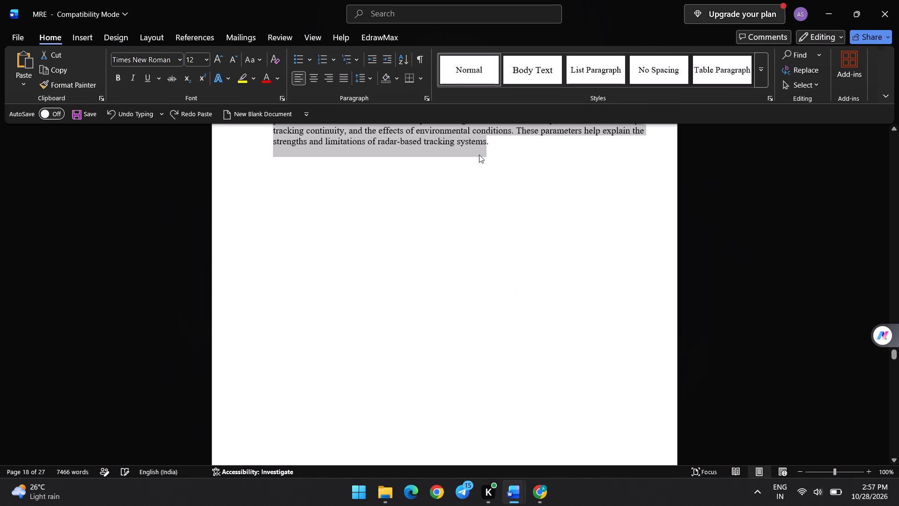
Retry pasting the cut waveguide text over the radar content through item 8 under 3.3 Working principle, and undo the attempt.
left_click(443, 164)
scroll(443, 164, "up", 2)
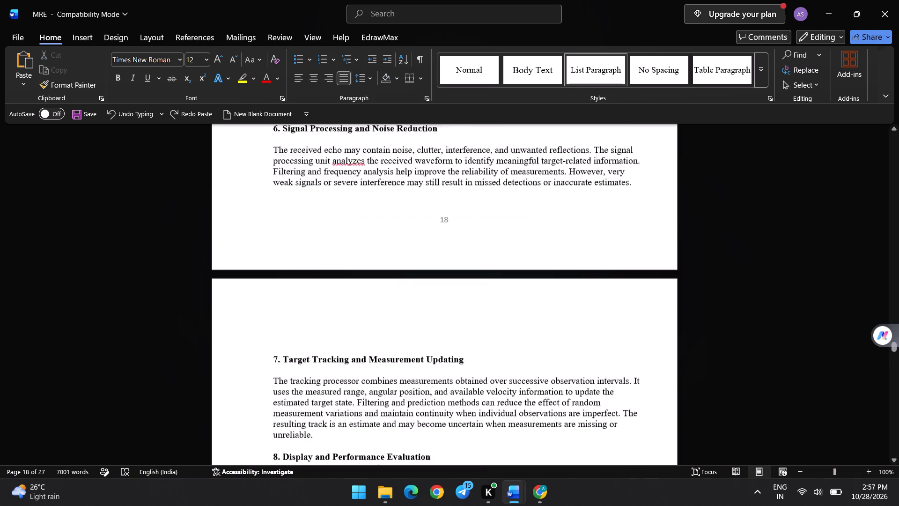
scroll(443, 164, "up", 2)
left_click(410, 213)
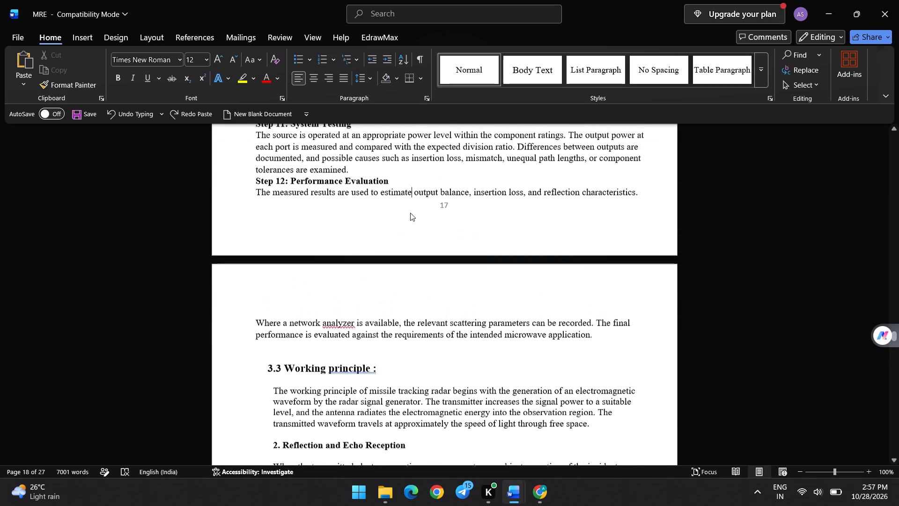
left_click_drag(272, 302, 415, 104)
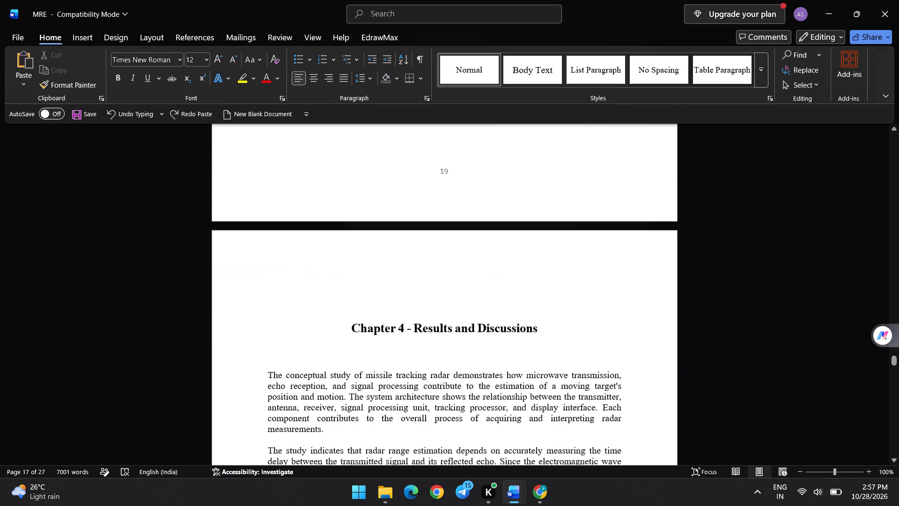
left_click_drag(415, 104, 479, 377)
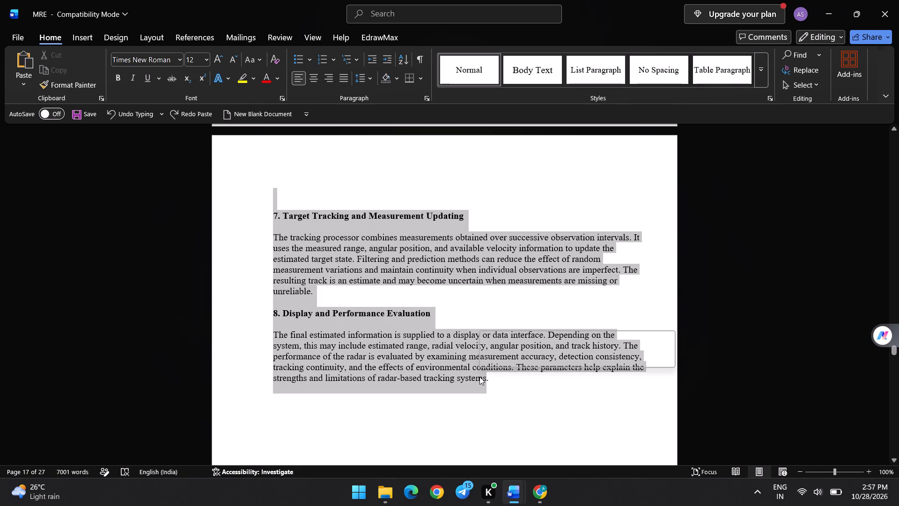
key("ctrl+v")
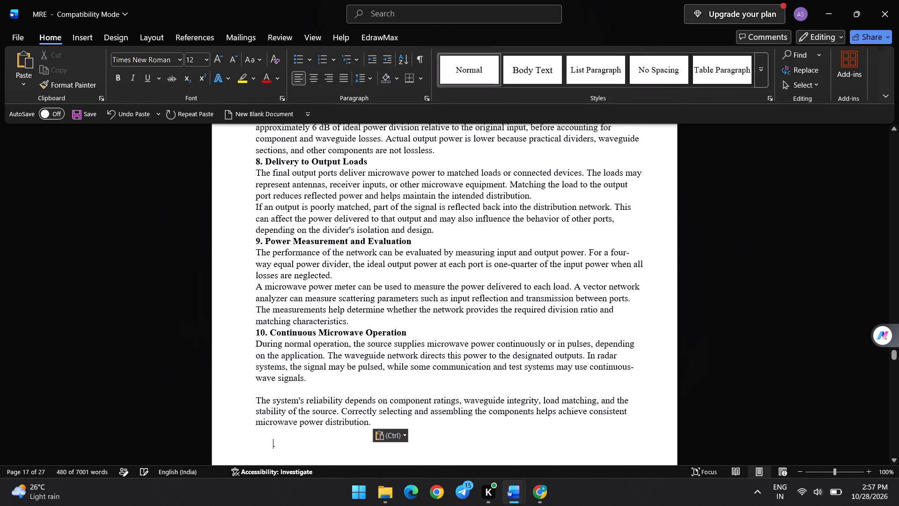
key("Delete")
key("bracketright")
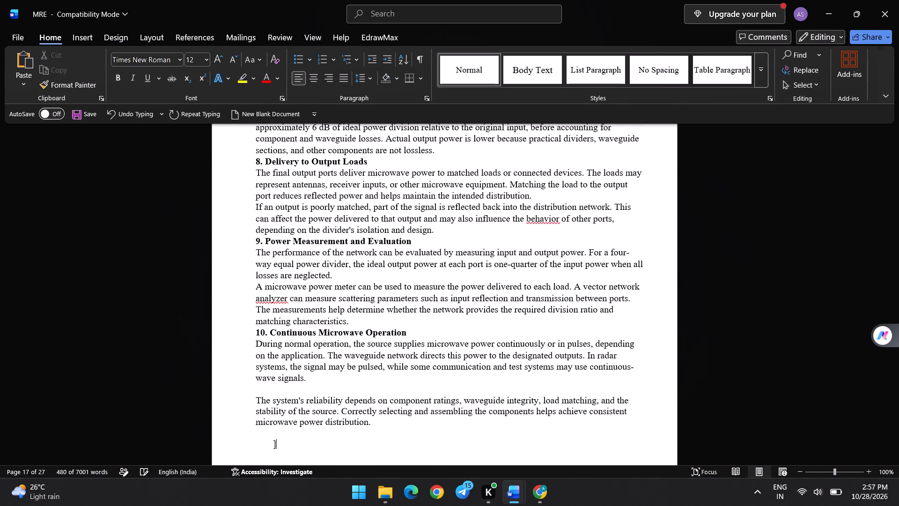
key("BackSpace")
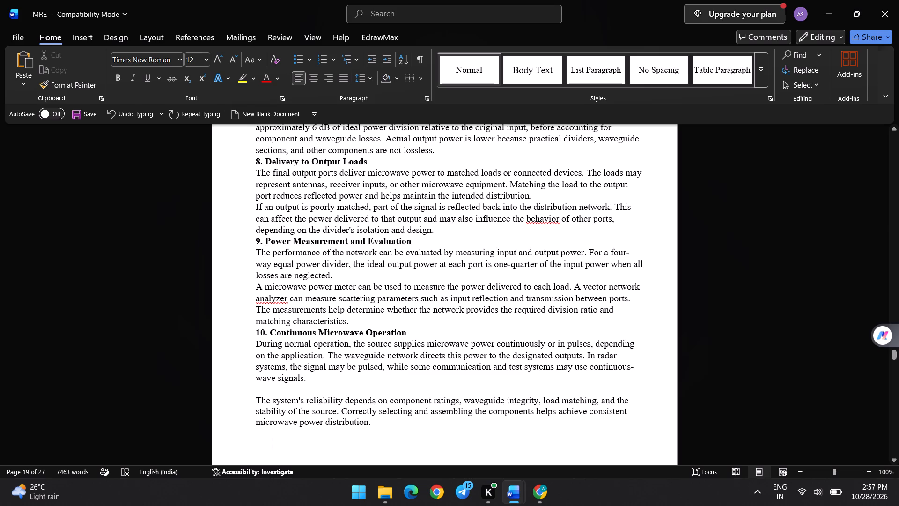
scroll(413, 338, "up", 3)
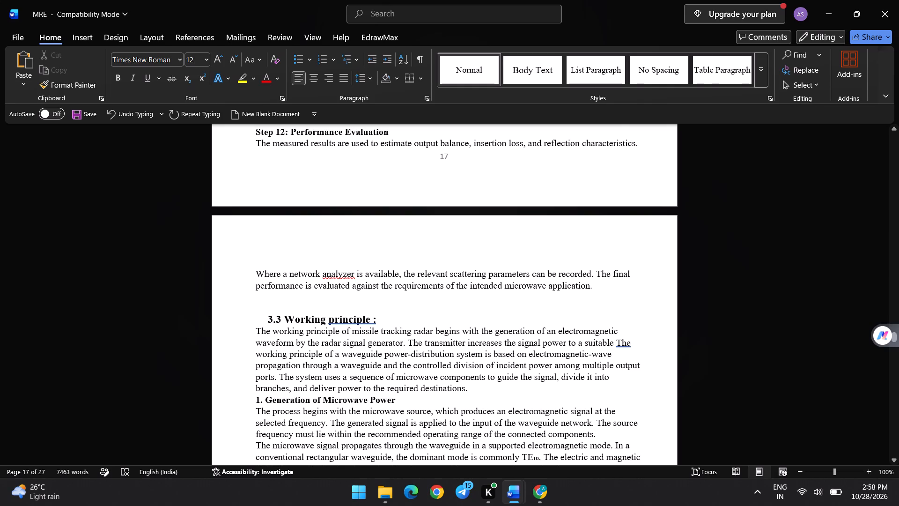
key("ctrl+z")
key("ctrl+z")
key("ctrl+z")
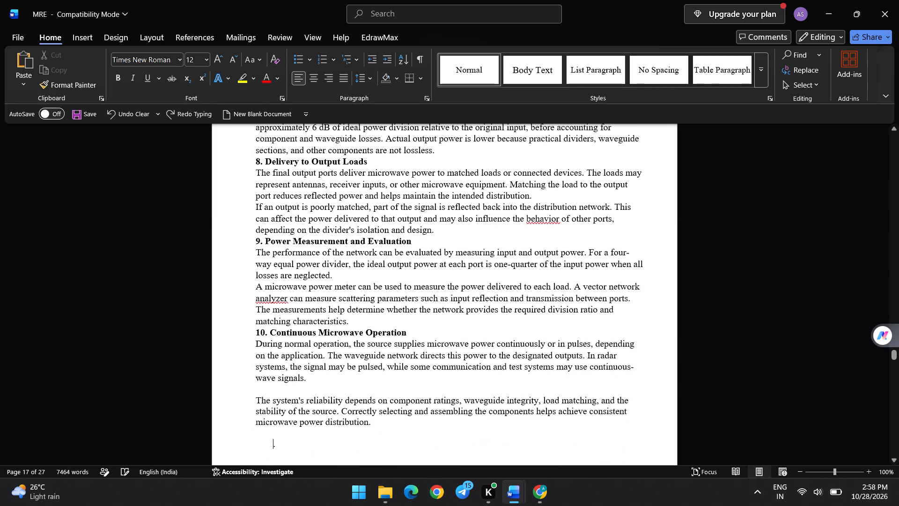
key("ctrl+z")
Replace the selected radar content under 3.3 Working principle, through item 8 Display and Performance Evaluation, with the cut waveguide working-principle text.
scroll(375, 305, "up", 2)
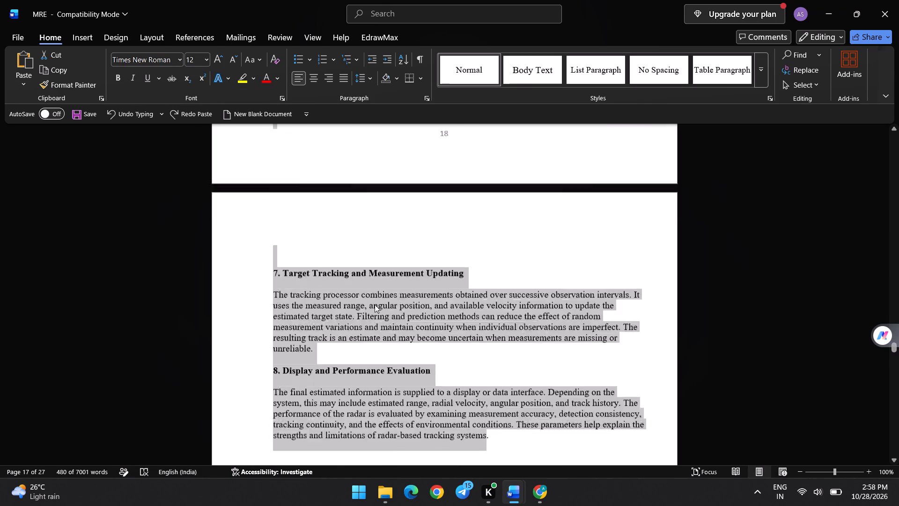
scroll(375, 305, "up", 2)
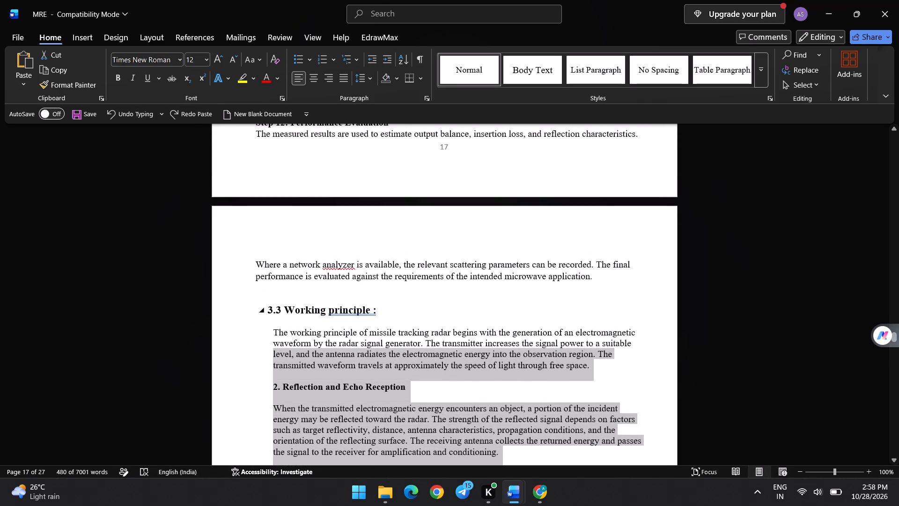
key("ctrl+v")
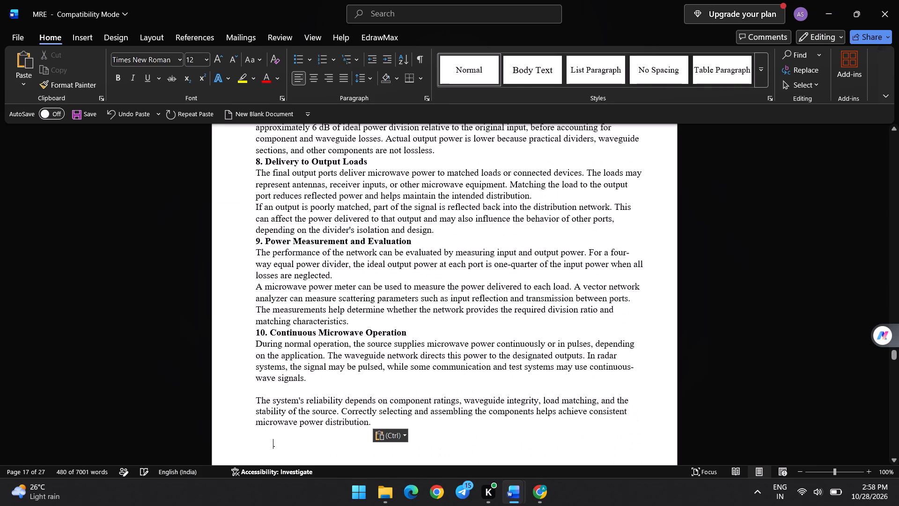
Delete the leftover missile tracking radar text before the waveguide introduction under 3.3 Working principle, and add a line break there.
scroll(375, 305, "up", 3)
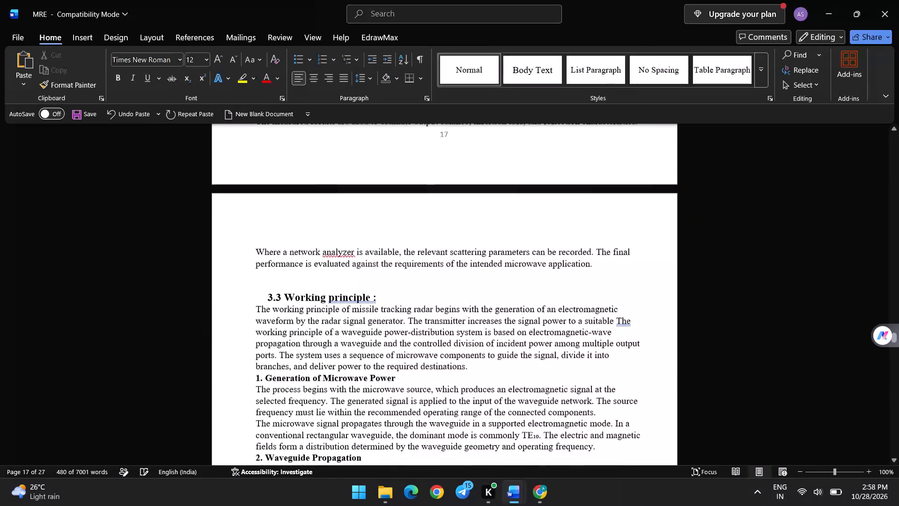
left_click_drag(613, 324, 291, 340)
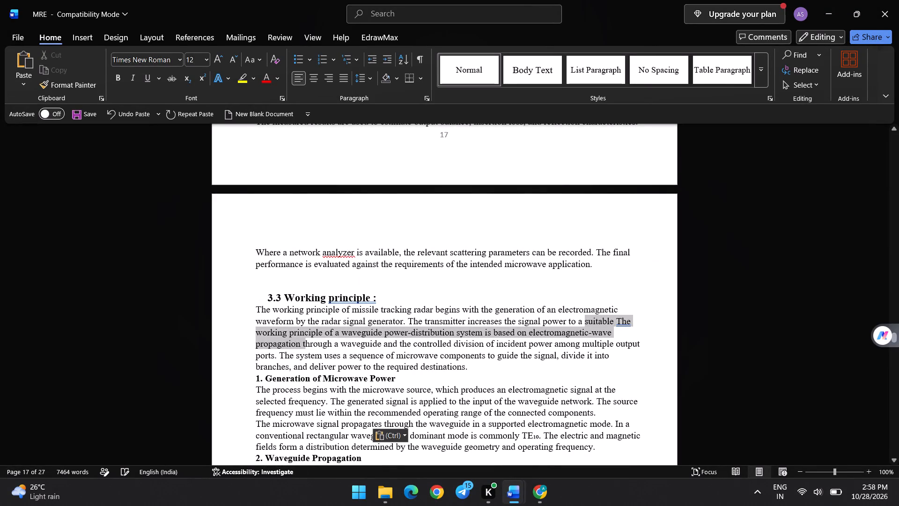
left_click_drag(291, 340, 257, 312)
key("BackSpace")
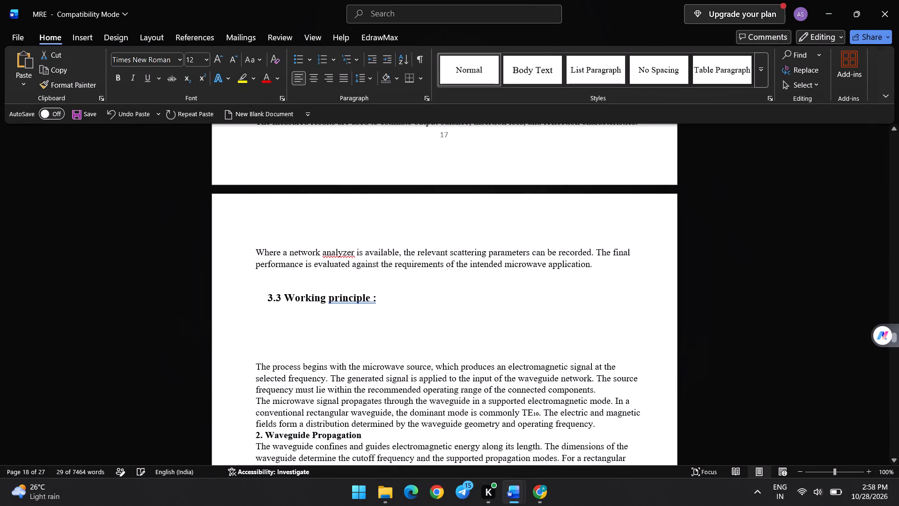
scroll(257, 312, "down", 1)
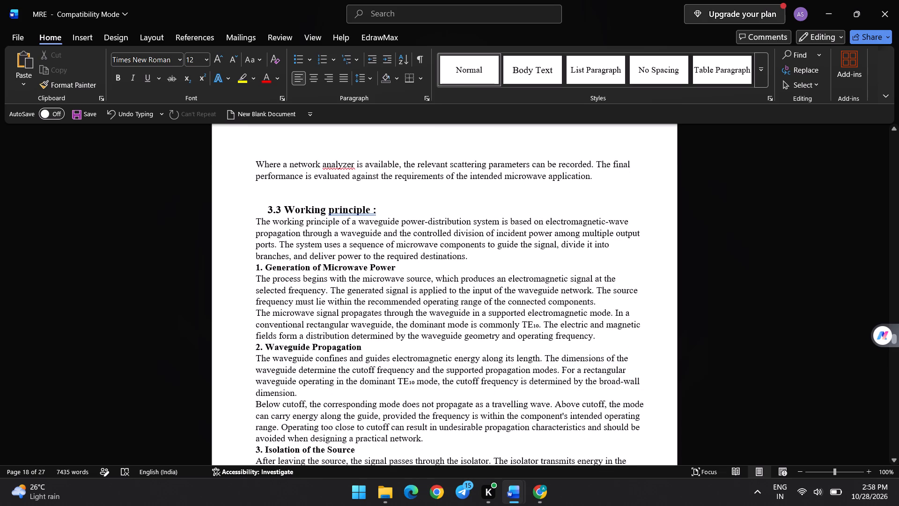
key("Return")
Remove the stray period and its empty line after item 10 Continuous Microwave Operation, and save the document.
scroll(257, 312, "down", 2)
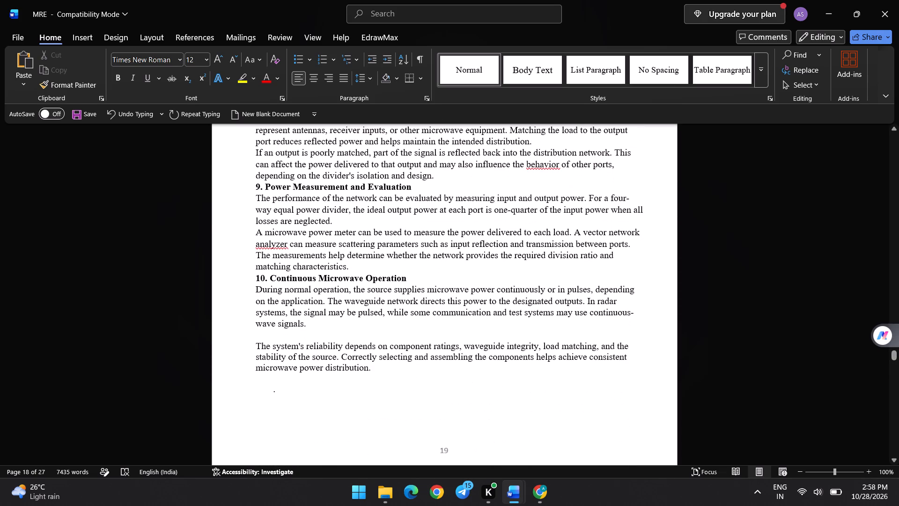
left_click_drag(310, 391, 267, 389)
key("BackSpace")
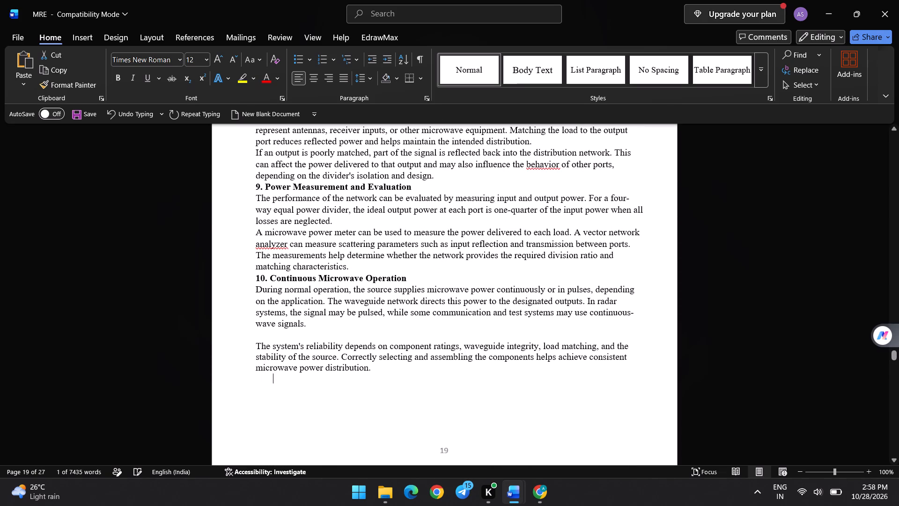
key("BackSpace")
scroll(267, 389, "down", 1)
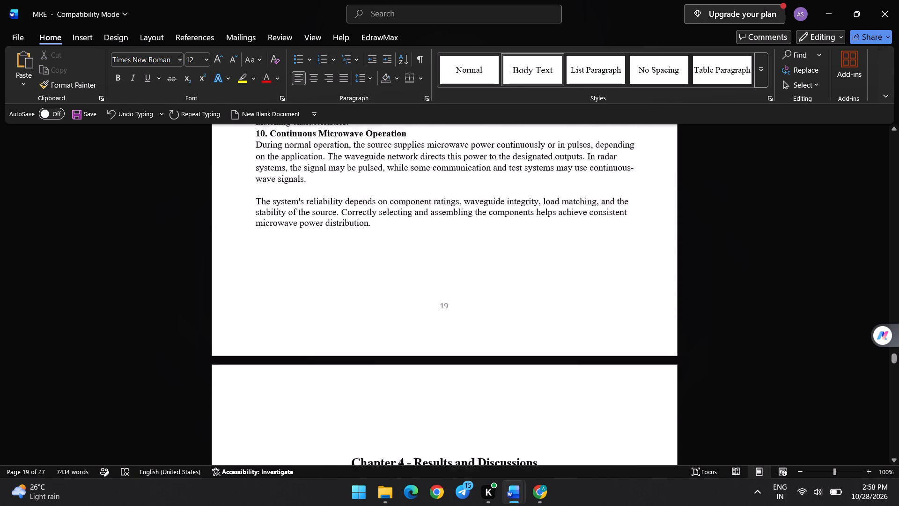
scroll(267, 389, "down", 1)
key("ctrl+s")
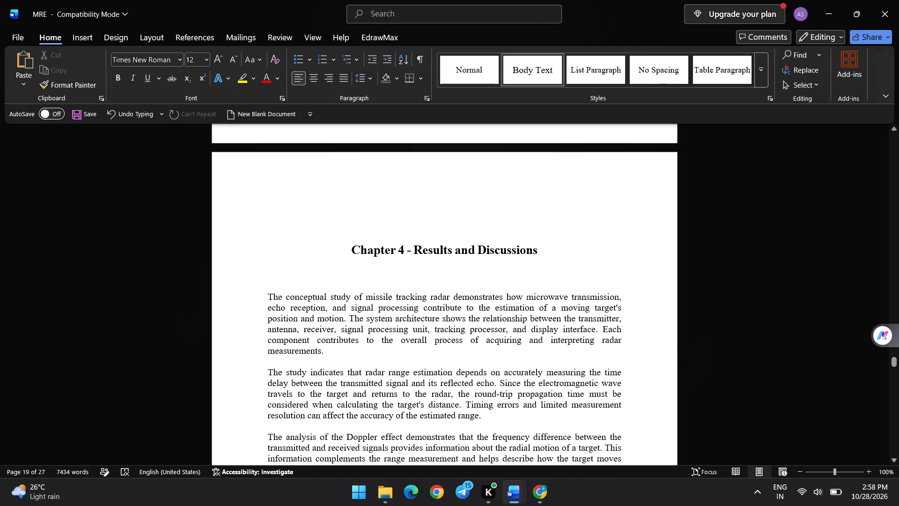
Delete empty lines above the Chapter 4 - Results and Discussions heading.
left_click(330, 241)
key("BackSpace")
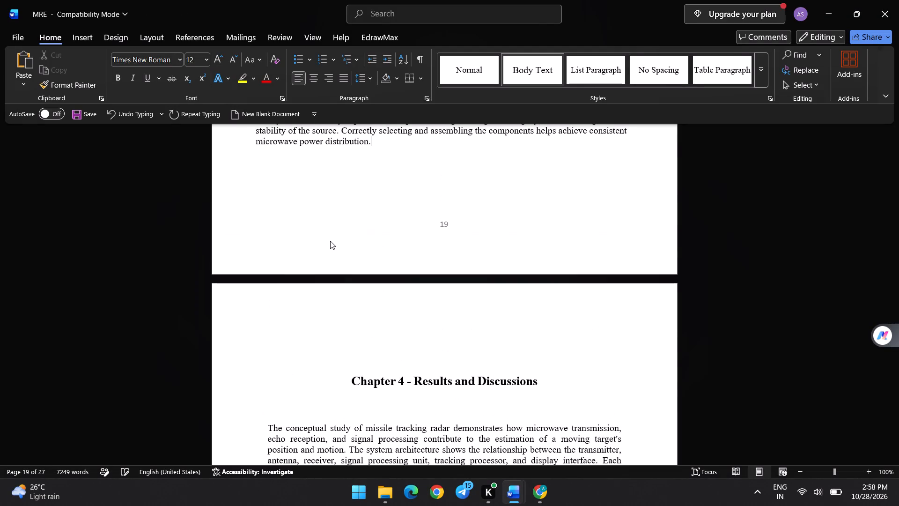
left_click(361, 352)
left_click_drag(361, 352, 349, 311)
key("BackSpace")
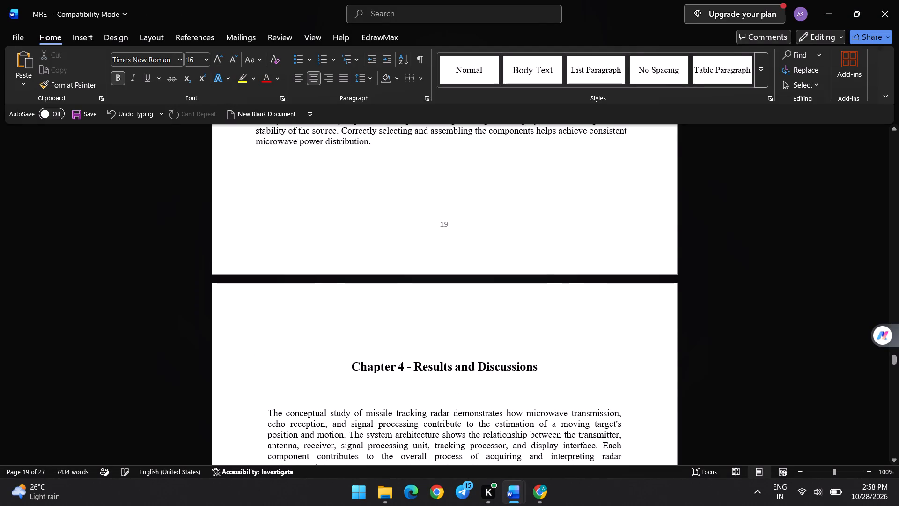
Cut the waveguide results text under CHAPTER 4 – RESULTS AND DISCUSSIONS in the pasted source, through the end of Discussion of Limitations.
scroll(349, 311, "down", 2)
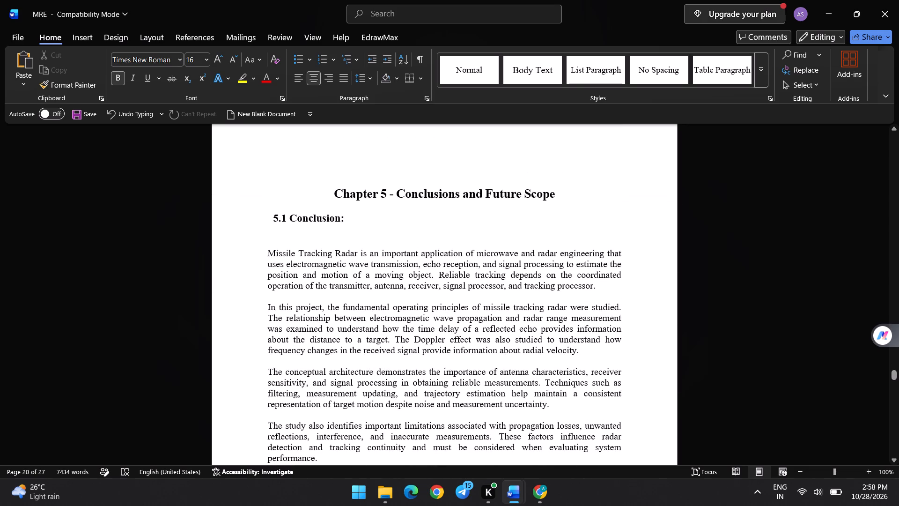
scroll(349, 311, "down", 5)
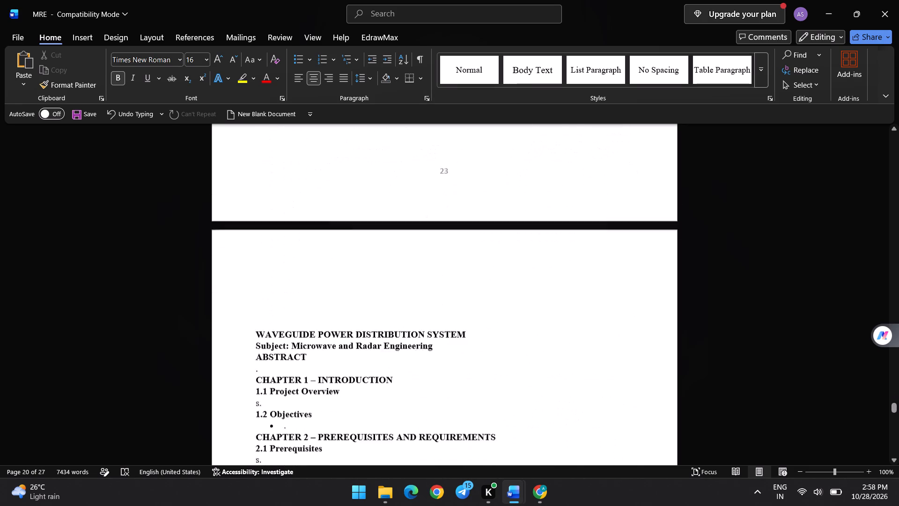
scroll(349, 311, "down", 1)
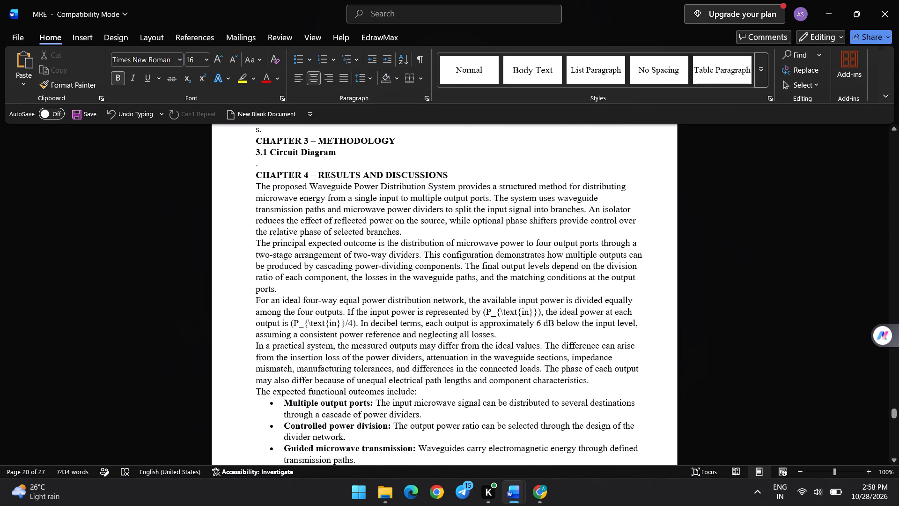
left_click_drag(258, 185, 317, 479)
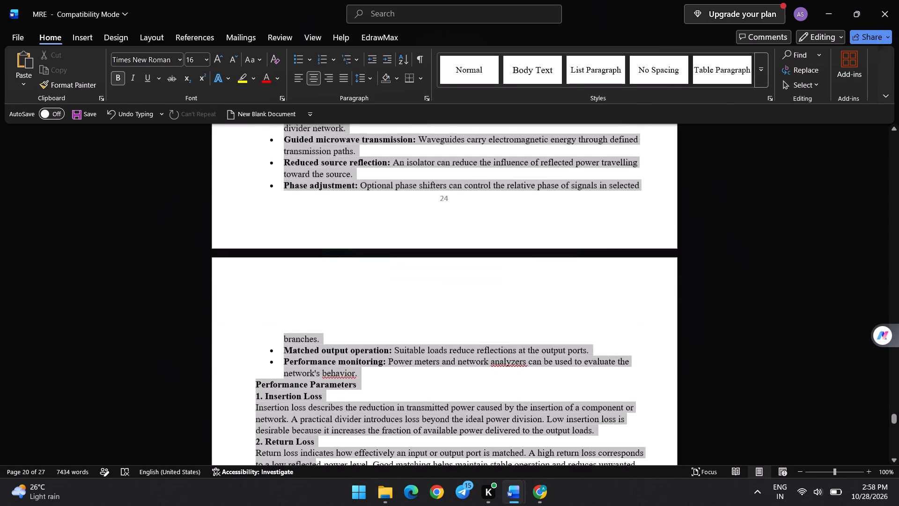
left_click_drag(317, 479, 323, 482)
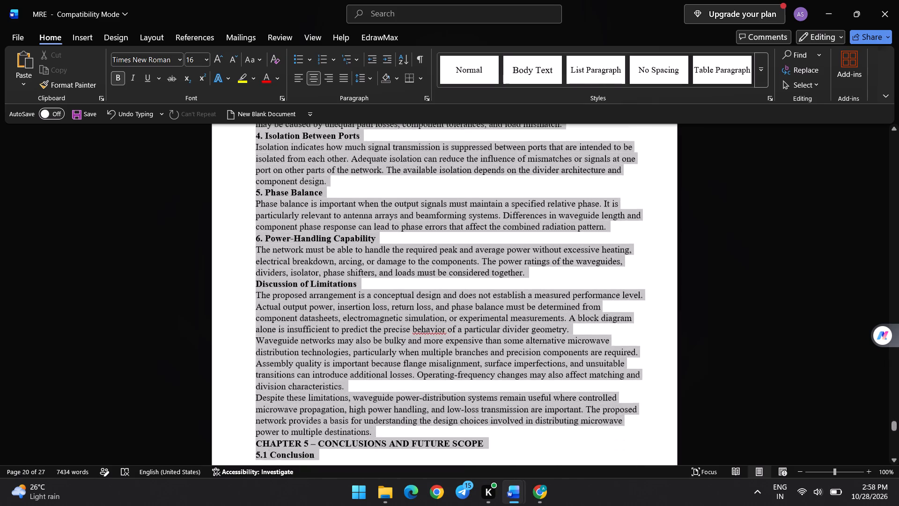
left_click_drag(323, 482, 366, 286)
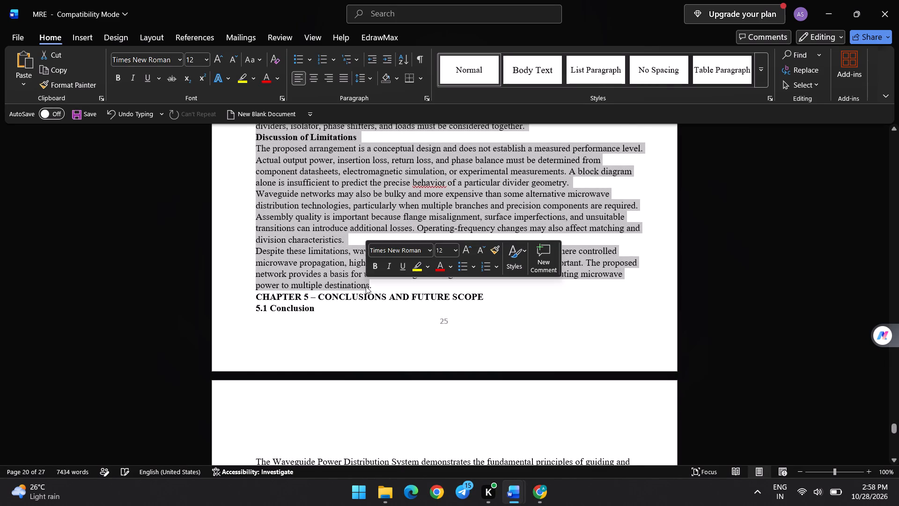
key("ctrl+x")
Replace the radar text under the original Chapter 4 - Results and Discussions heading with the cut waveguide results text.
scroll(366, 286, "up", 1)
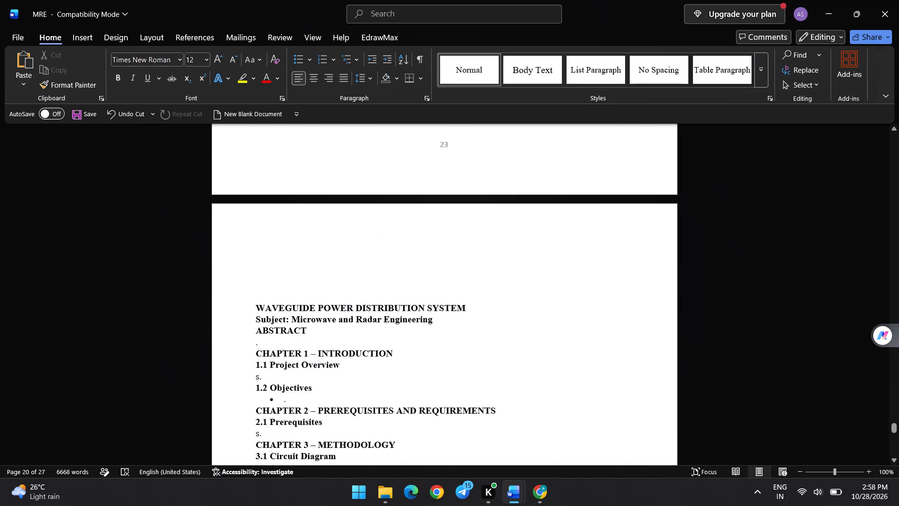
scroll(366, 286, "up", 5)
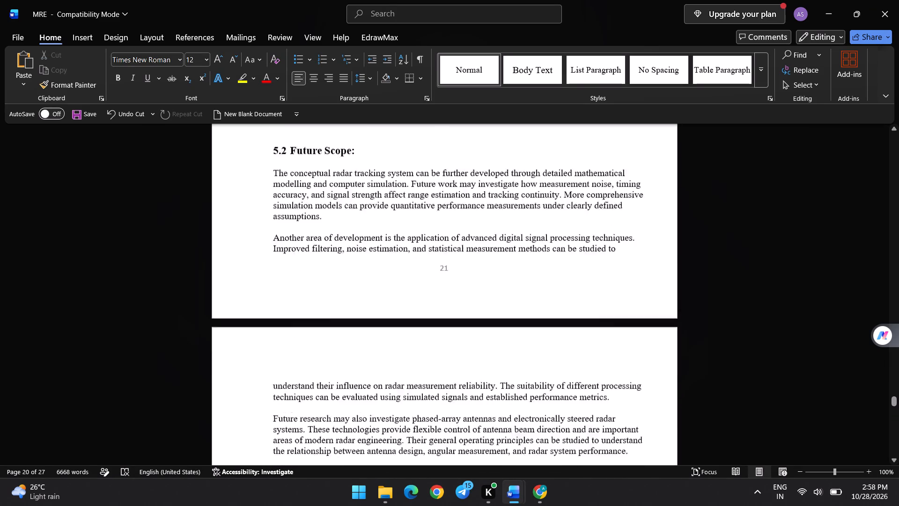
scroll(366, 286, "up", 4)
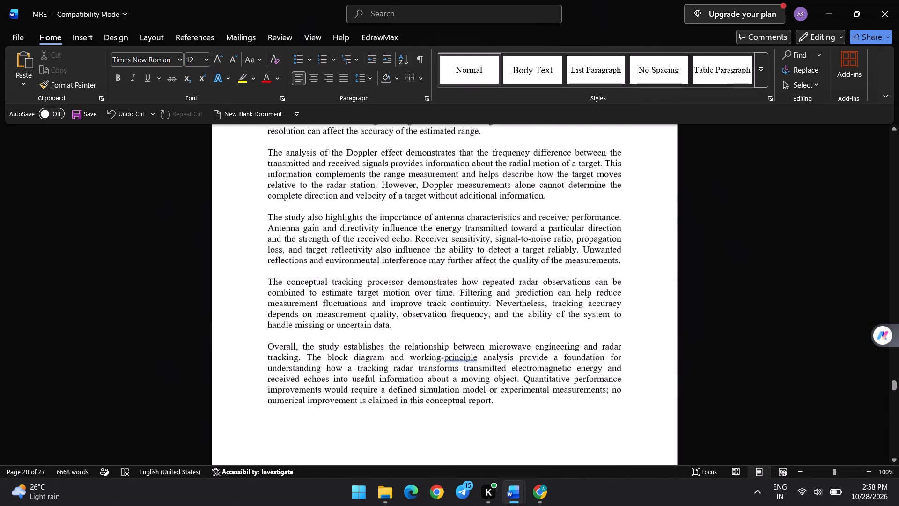
scroll(366, 286, "up", 1)
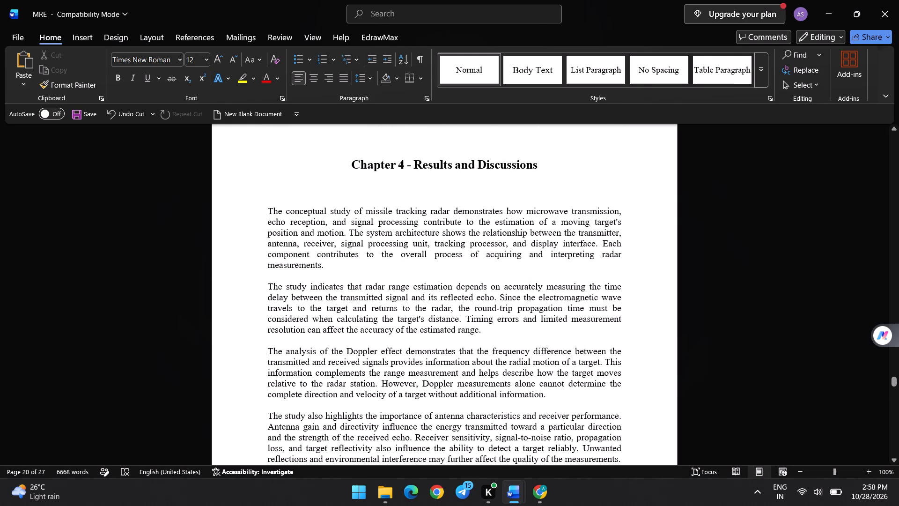
left_click_drag(266, 210, 486, 251)
key("ctrl+v")
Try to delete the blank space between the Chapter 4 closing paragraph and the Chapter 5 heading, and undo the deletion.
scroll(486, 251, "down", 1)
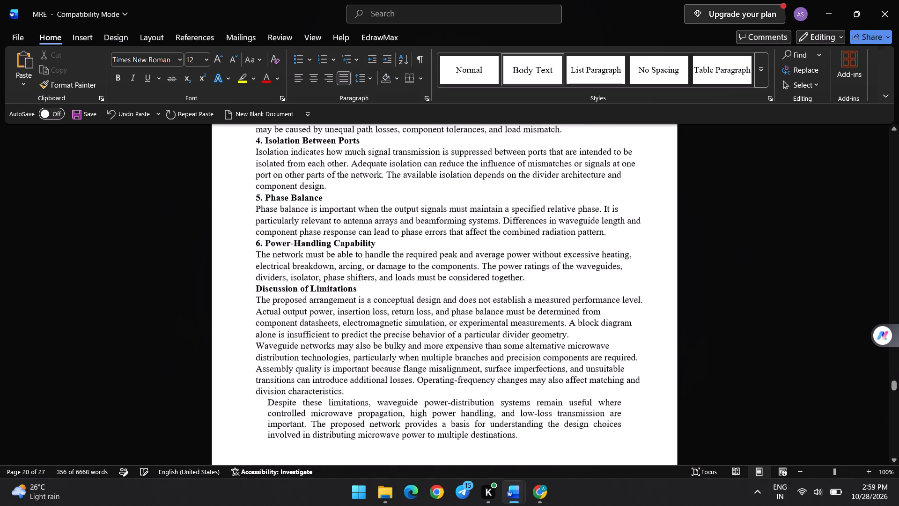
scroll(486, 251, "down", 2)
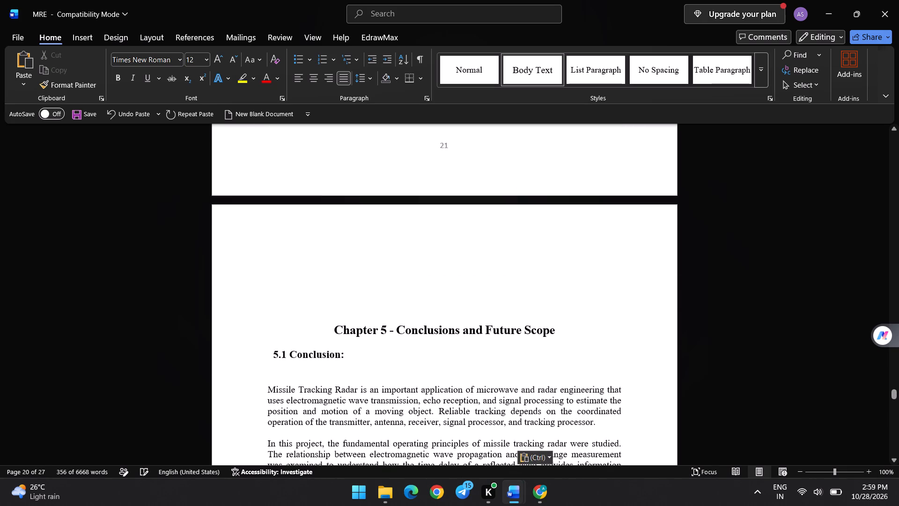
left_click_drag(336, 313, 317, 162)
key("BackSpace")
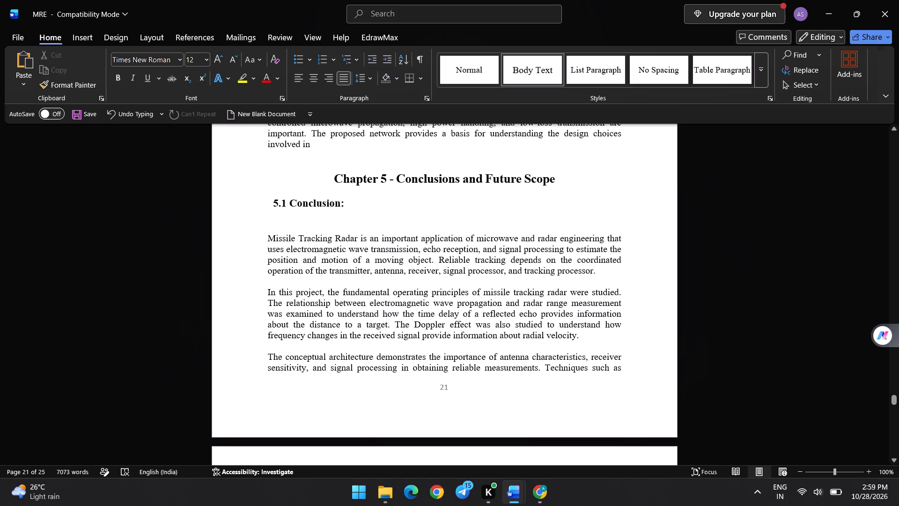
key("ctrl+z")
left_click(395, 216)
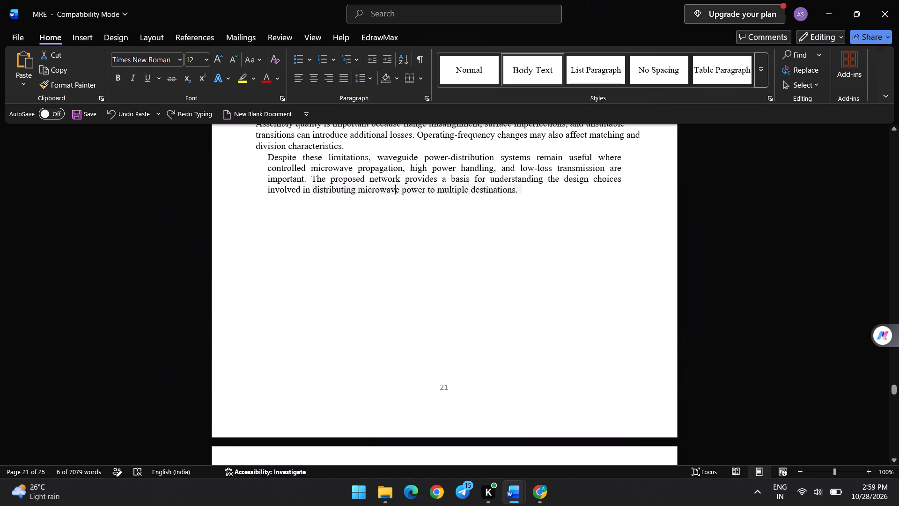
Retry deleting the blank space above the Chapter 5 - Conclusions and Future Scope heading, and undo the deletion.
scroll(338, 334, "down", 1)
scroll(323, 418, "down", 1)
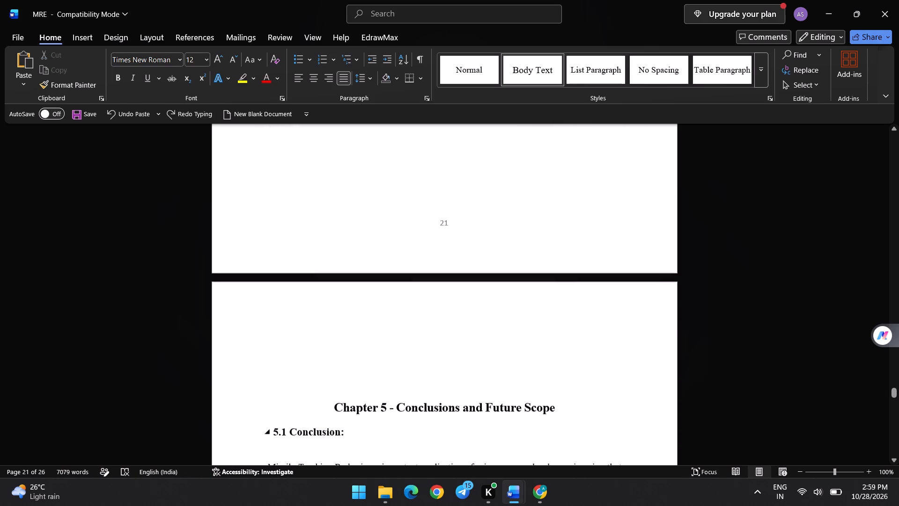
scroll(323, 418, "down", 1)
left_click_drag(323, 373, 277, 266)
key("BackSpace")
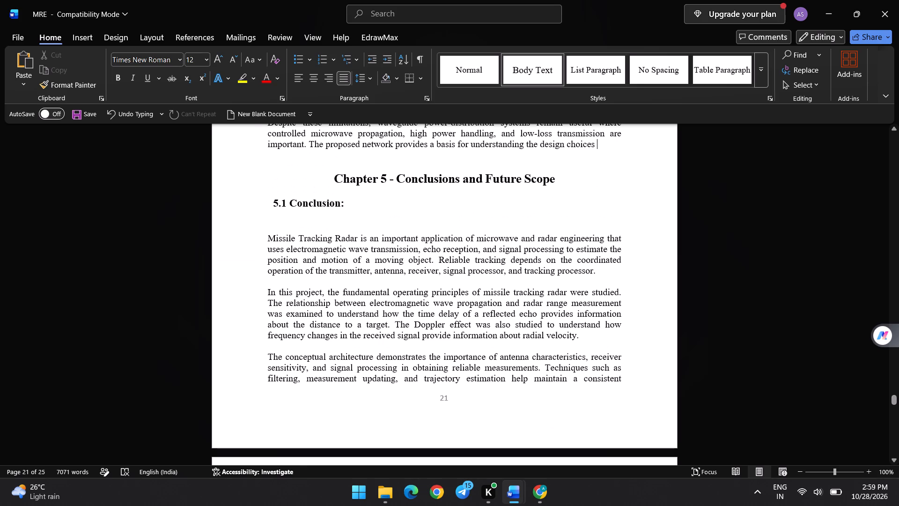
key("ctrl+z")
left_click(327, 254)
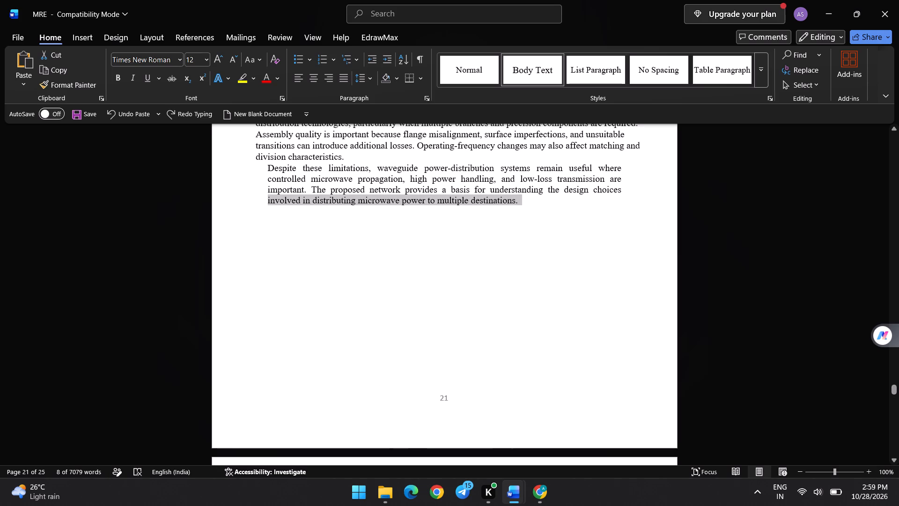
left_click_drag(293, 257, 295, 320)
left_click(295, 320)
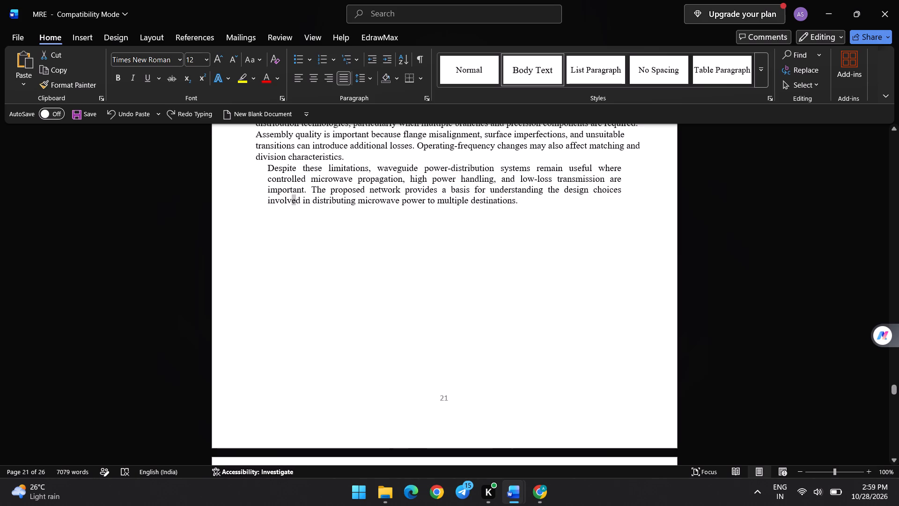
Remove the empty lines directly above the Chapter 5 heading, and put a paragraph break after the Chapter 4 closing sentence.
scroll(295, 320, "down", 1)
left_click(290, 323)
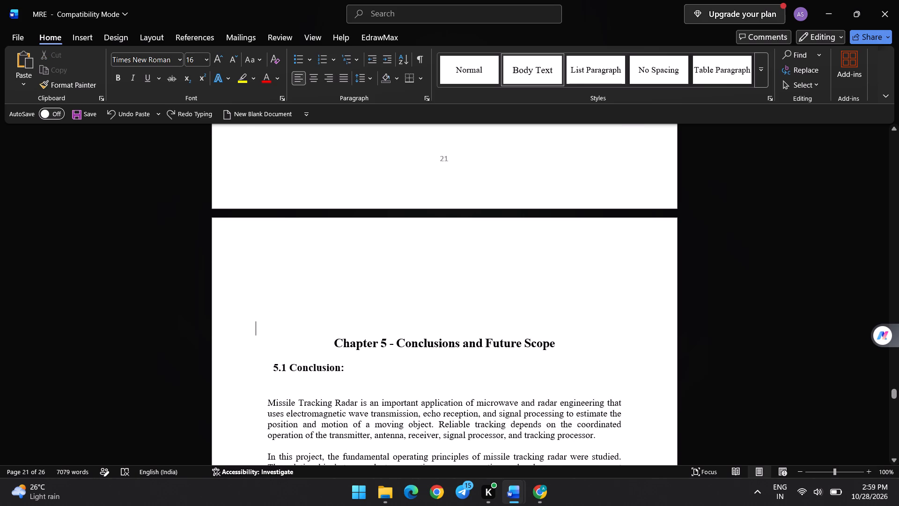
key("BackSpace")
key("BackSpace")
key("BackSpace")
key("BackSpace")
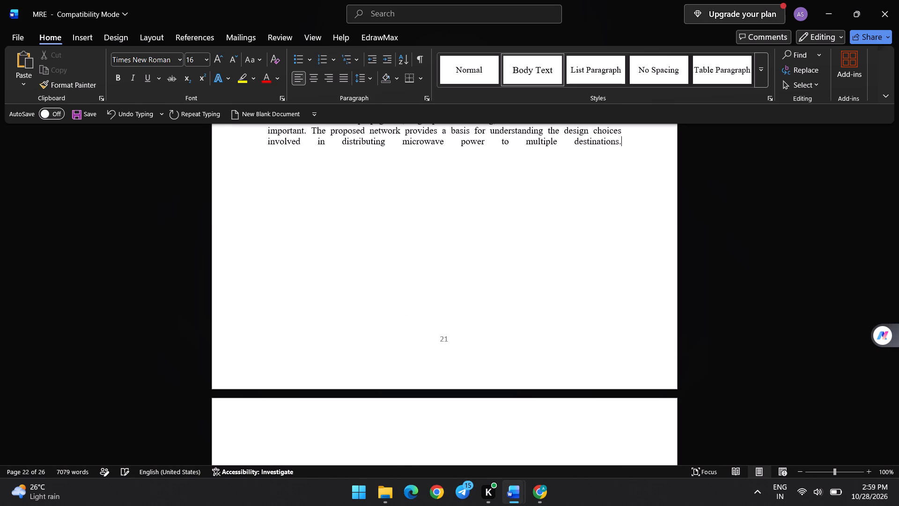
key("Return")
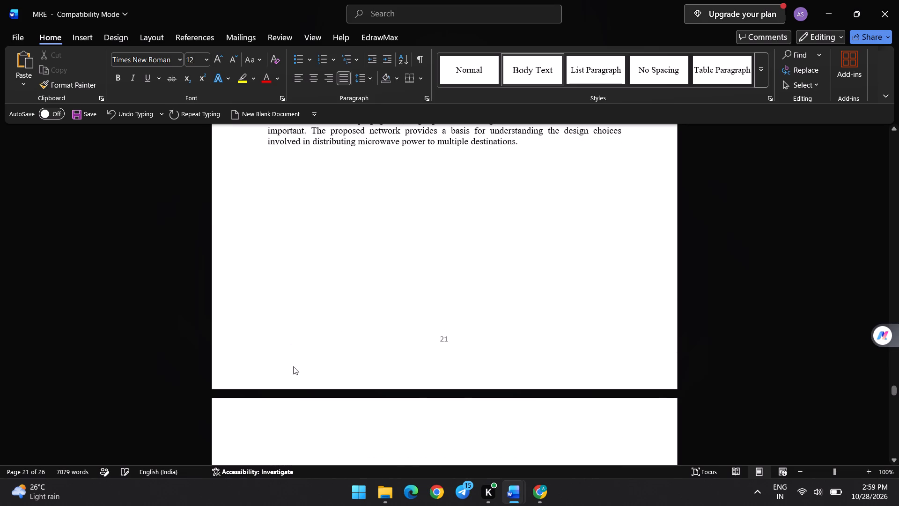
Cut the waveguide conclusion paragraphs from under the 5.1 Conclusion heading in the source text at the document's end.
scroll(294, 368, "down", 3)
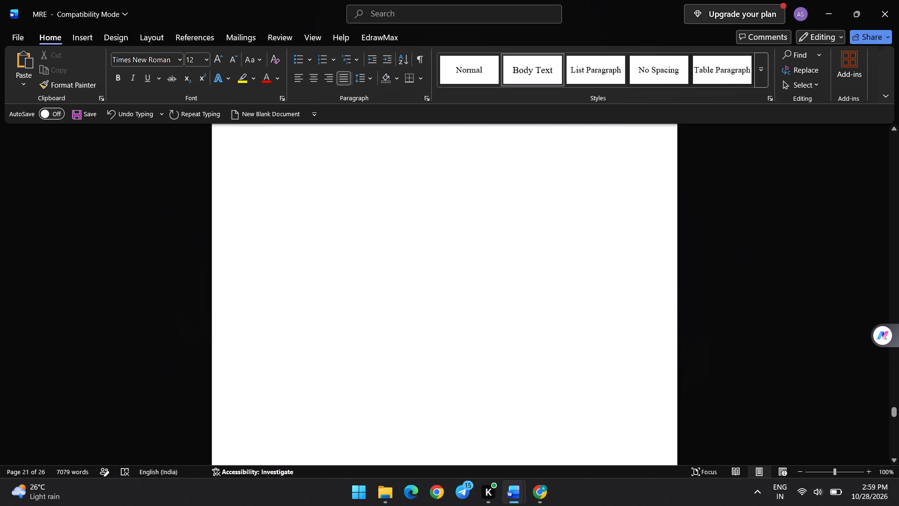
scroll(294, 368, "down", 3)
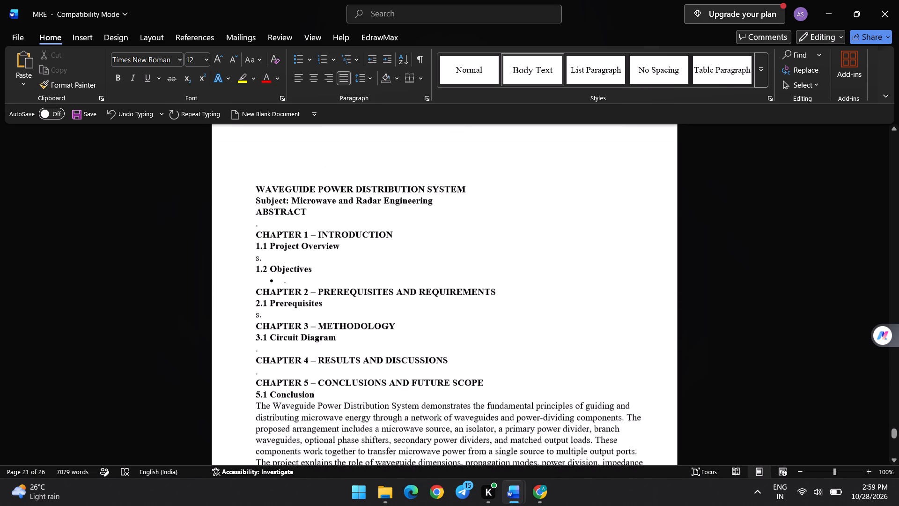
scroll(294, 368, "down", 1)
left_click_drag(256, 274, 347, 400)
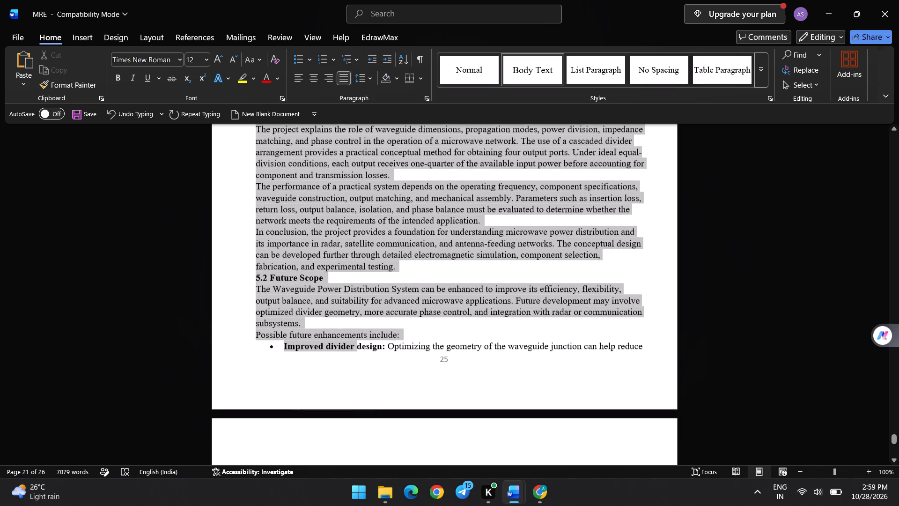
left_click_drag(347, 400, 388, 196)
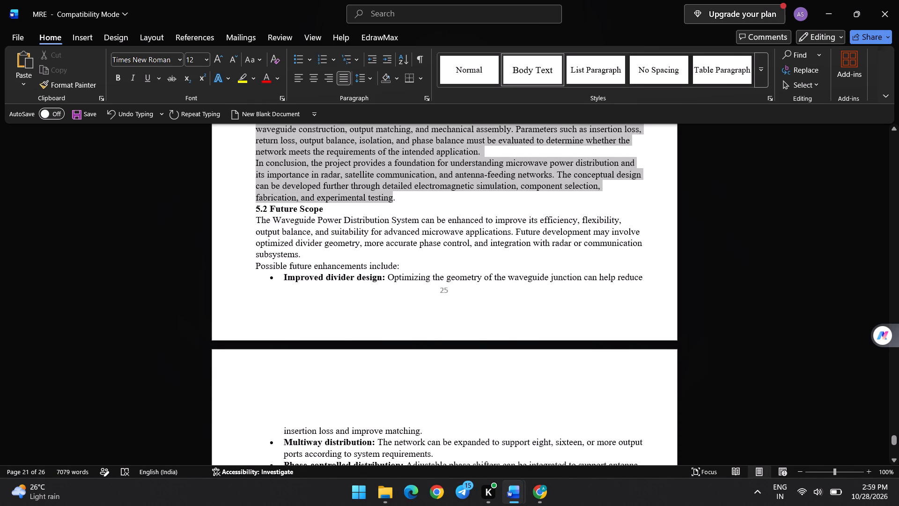
left_click_drag(388, 196, 389, 197)
key("ctrl+x")
Replace the missile tracking radar text under the original 5.1 Conclusion heading with the cut waveguide conclusion text.
scroll(389, 197, "up", 3)
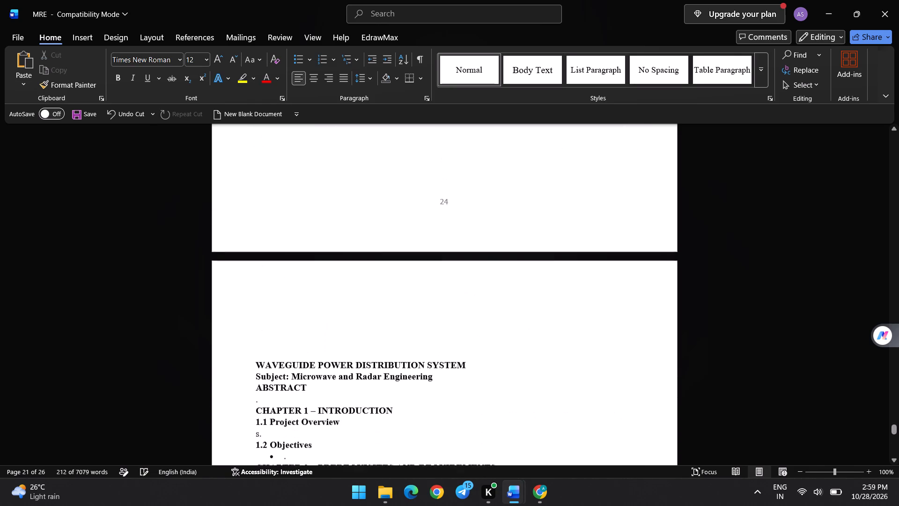
scroll(389, 197, "up", 5)
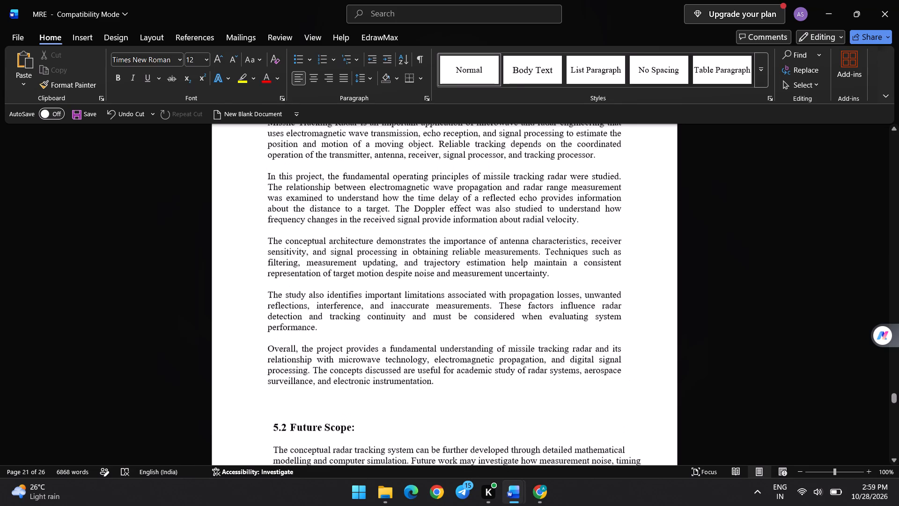
scroll(389, 197, "up", 1)
left_click_drag(269, 190, 378, 360)
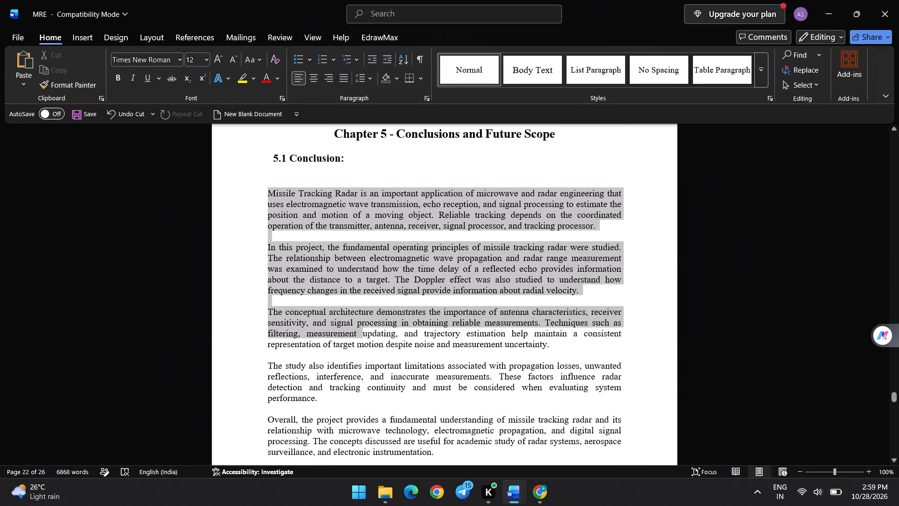
left_click_drag(378, 360, 427, 454)
key("ctrl+v")
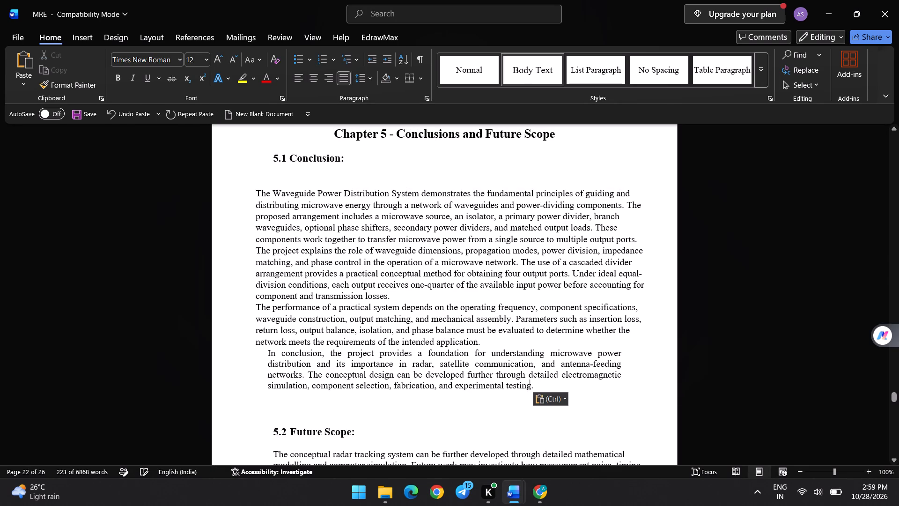
Insert blank lines before the "The performance of a practical system" and "In conclusion" paragraphs in section 5.1.
left_click(496, 342)
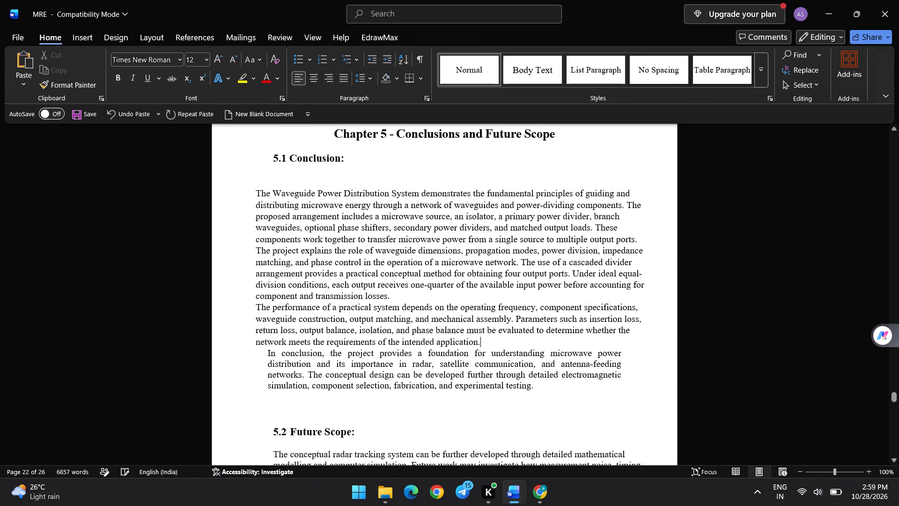
key("Return")
key("BackSpace")
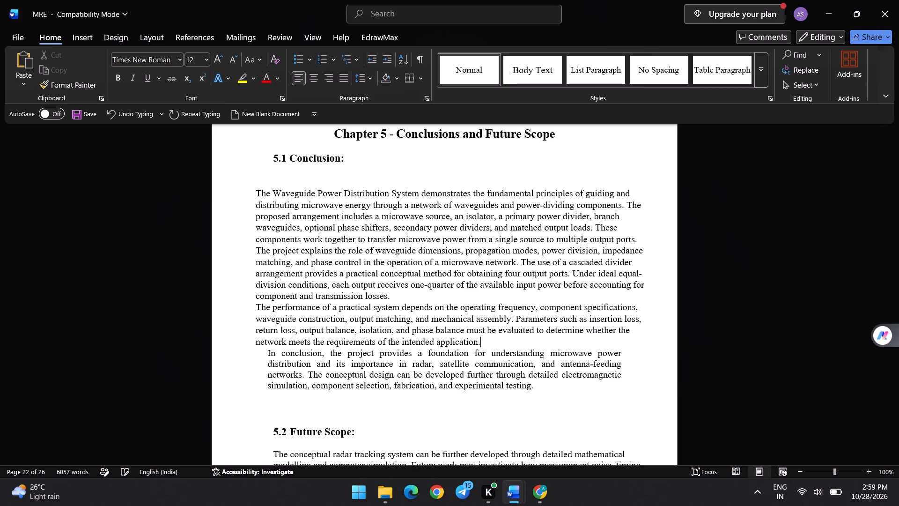
key("Return")
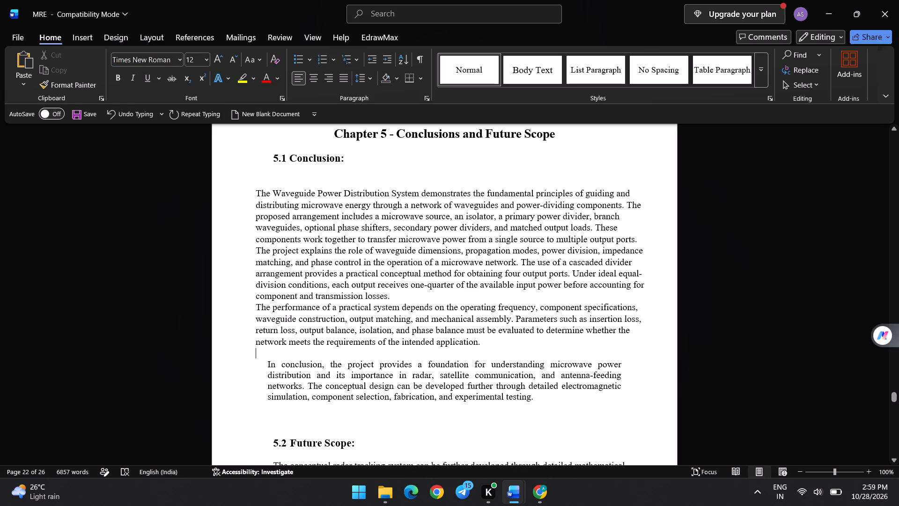
left_click(559, 300)
key("Return")
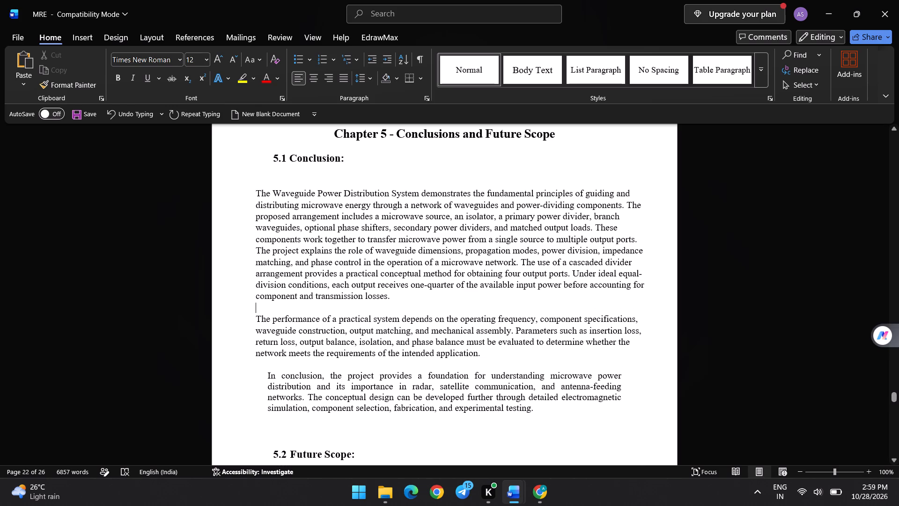
Decrease the indent of the "In conclusion" paragraph in section 5.1 to align it with the paragraphs above.
left_click_drag(534, 410, 255, 373)
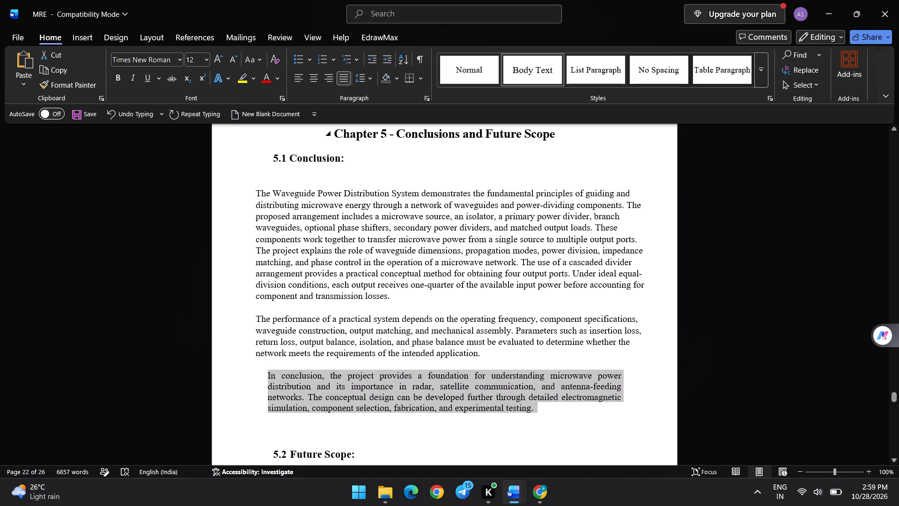
left_click(372, 58)
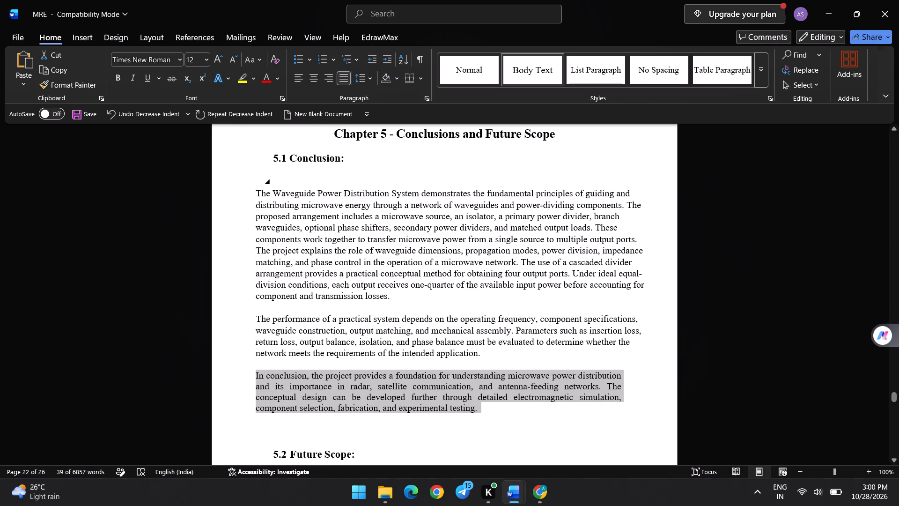
left_click(392, 304)
Cut the waveguide future scope text, including its enhancement bullets and closing paragraph, from under the source 5.2 Future Scope heading.
scroll(392, 304, "down", 1)
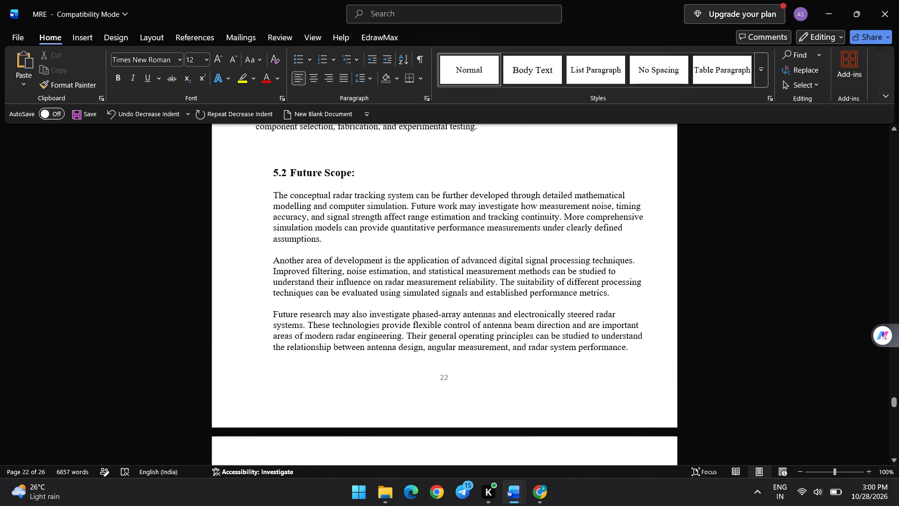
scroll(313, 267, "down", 3)
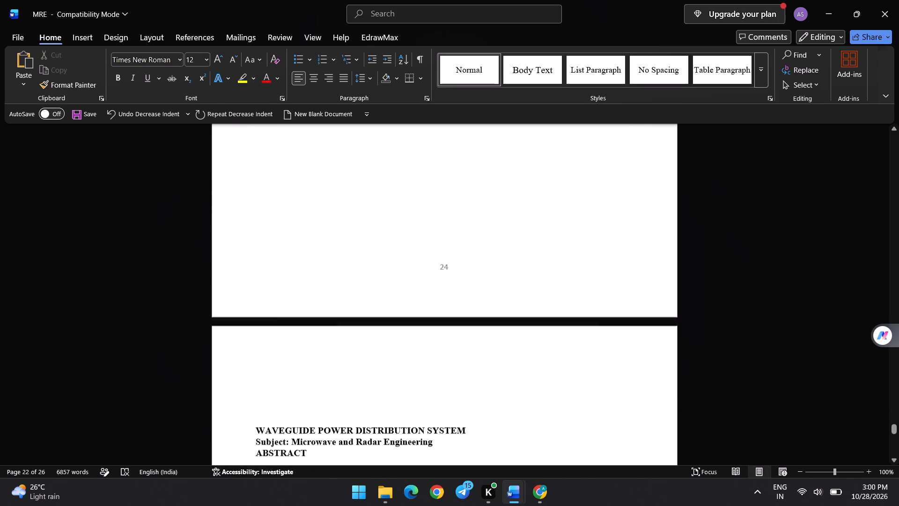
scroll(313, 267, "down", 3)
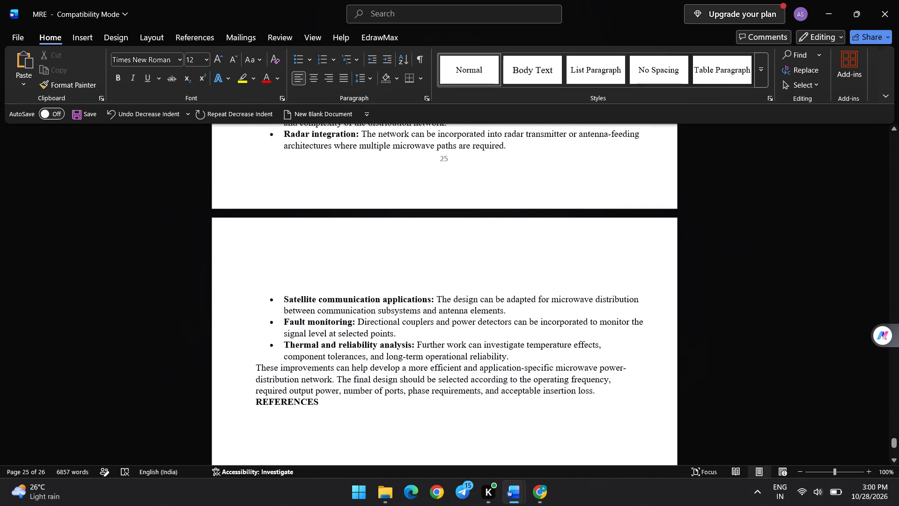
scroll(313, 267, "up", 1)
left_click(590, 393)
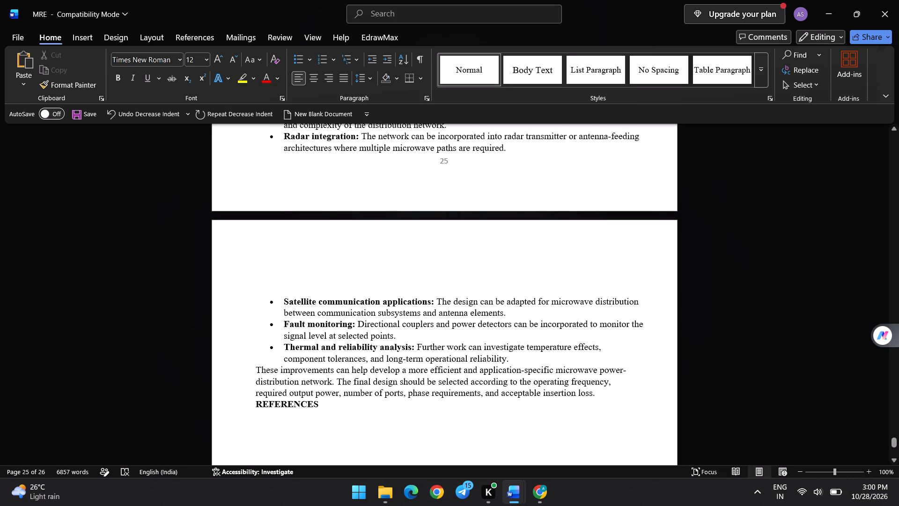
left_click_drag(593, 393, 399, 202)
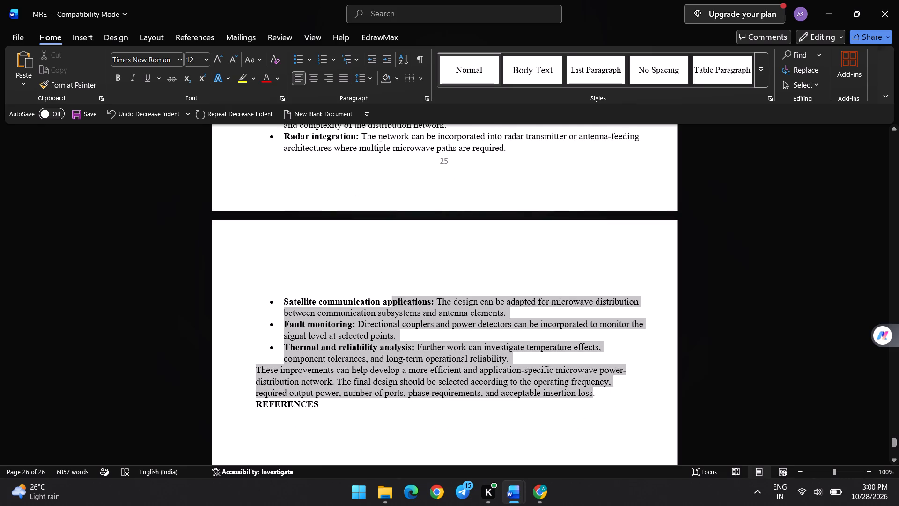
left_click_drag(399, 202, 309, 434)
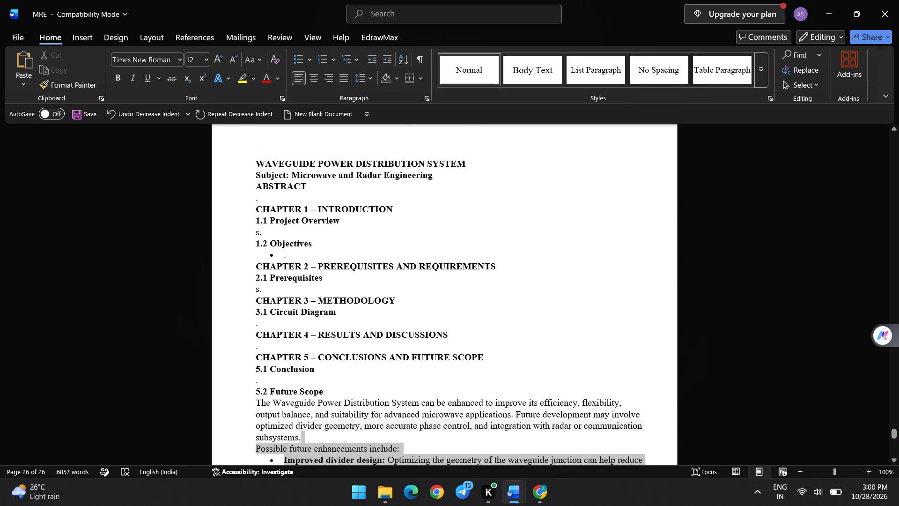
left_click_drag(309, 434, 260, 405)
key("ctrl+x")
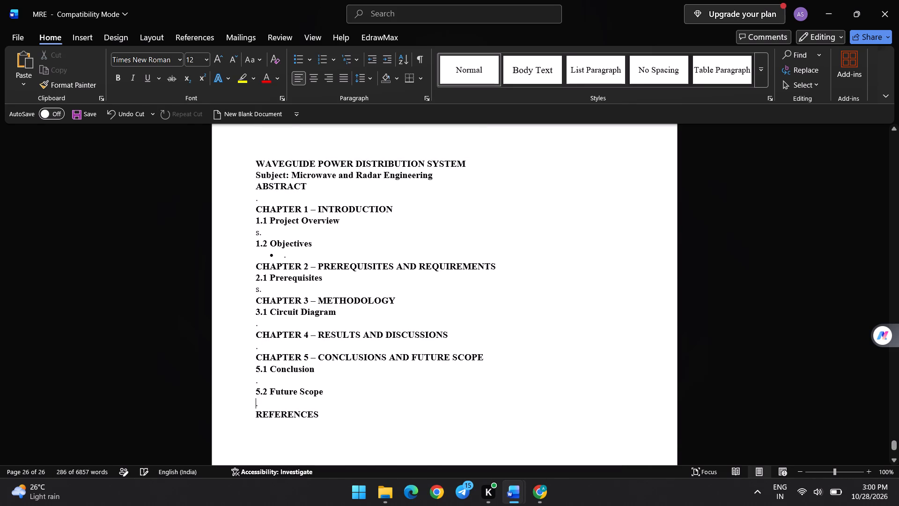
Replace the radar paragraphs under the original 5.2 Future Scope heading with the cut waveguide future scope text.
scroll(260, 405, "up", 2)
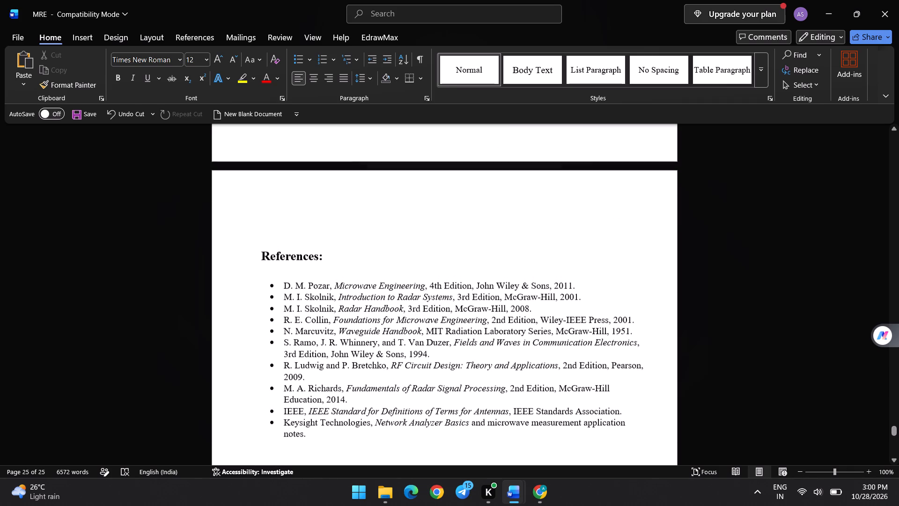
scroll(265, 265, "up", 1)
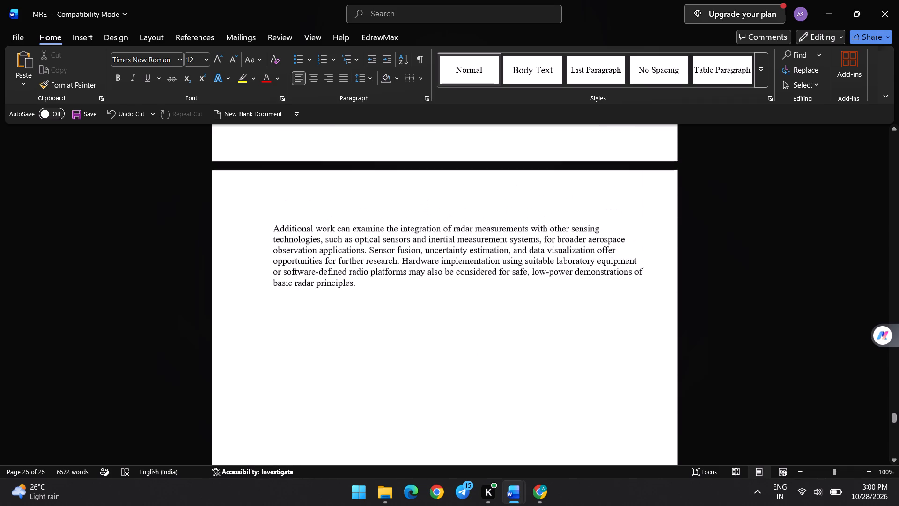
scroll(265, 265, "up", 1)
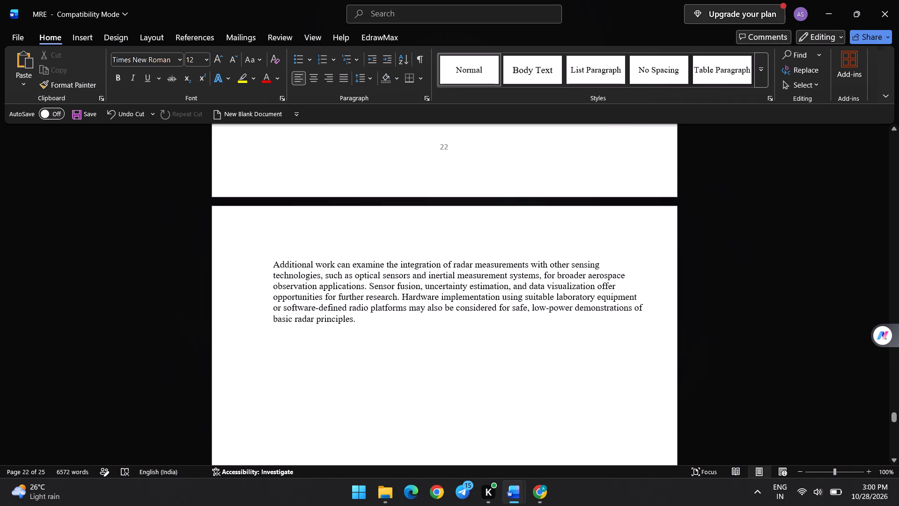
left_click_drag(351, 322, 266, 115)
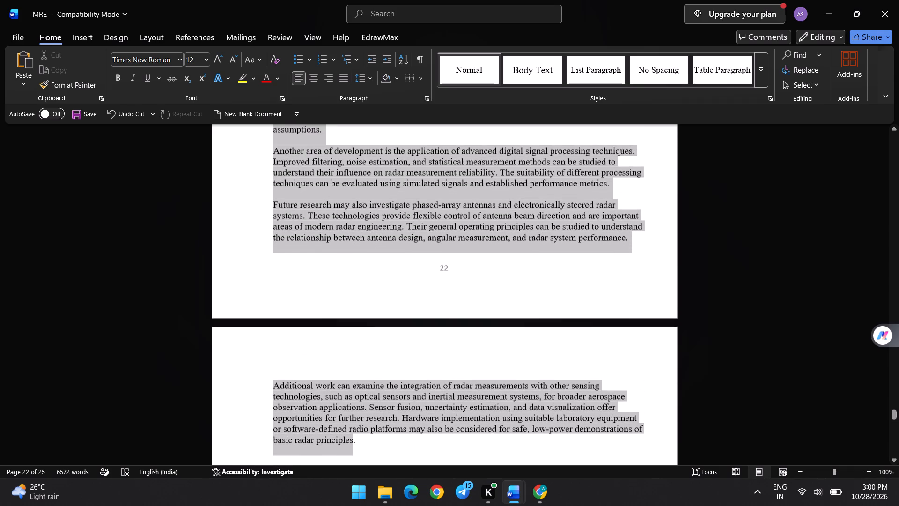
left_click_drag(266, 115, 274, 268)
key("ctrl+v")
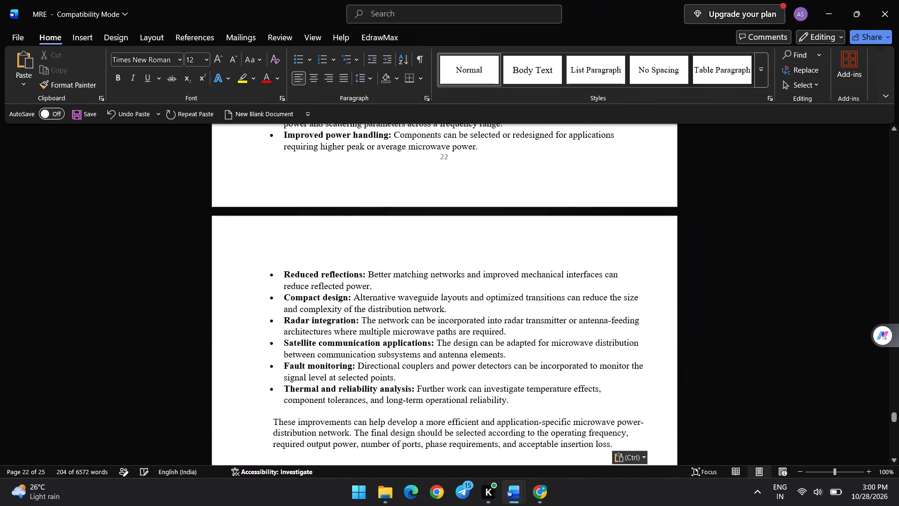
Add an unnumbered blank line below the 5.2 Future Scope heading and save the document.
scroll(274, 268, "up", 2)
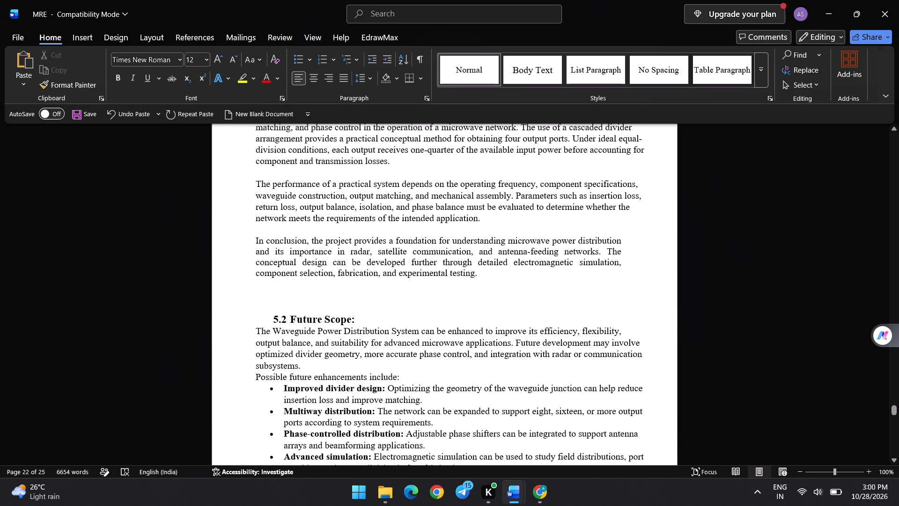
left_click(361, 320)
key("Return")
key("ctrl+s")
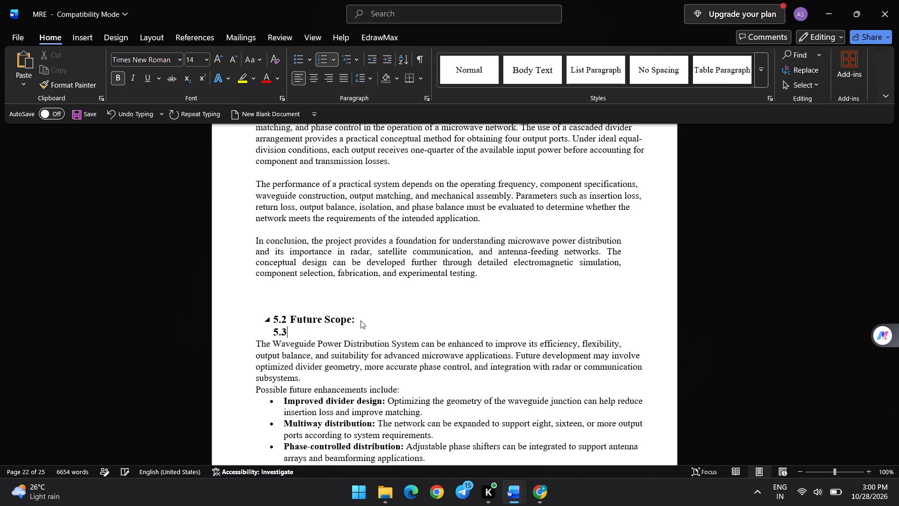
key("BackSpace")
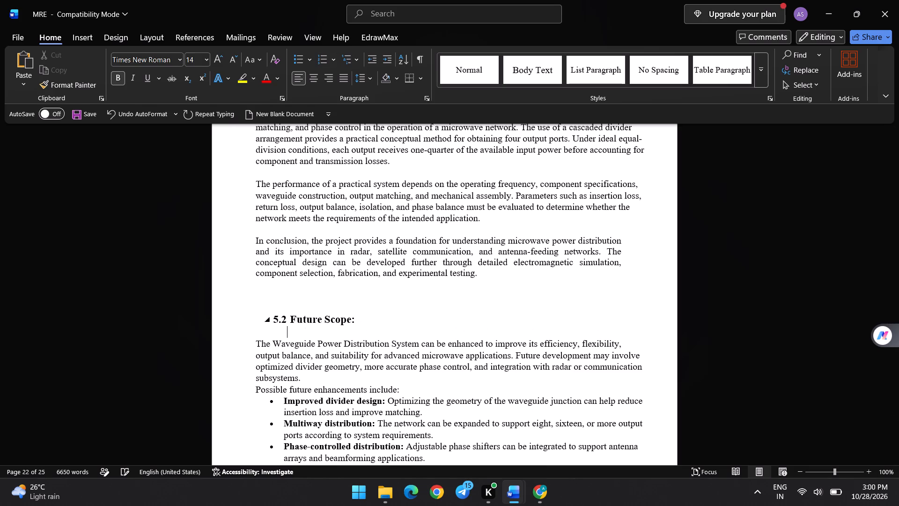
key("ctrl+s")
Review the MRE document's 5.2 Future Scope bullets, the References page and the earlier chapters.
scroll(361, 320, "down", 3)
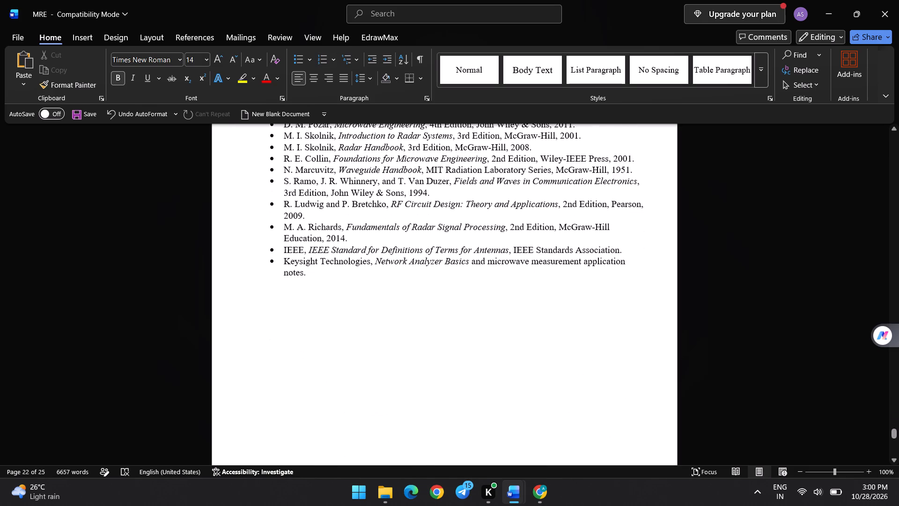
scroll(361, 320, "up", 1)
left_click(293, 337)
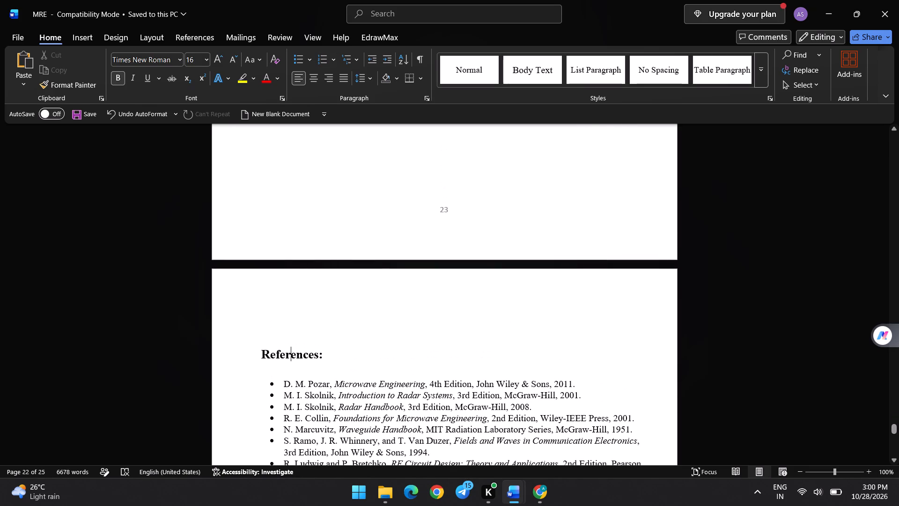
key("Up")
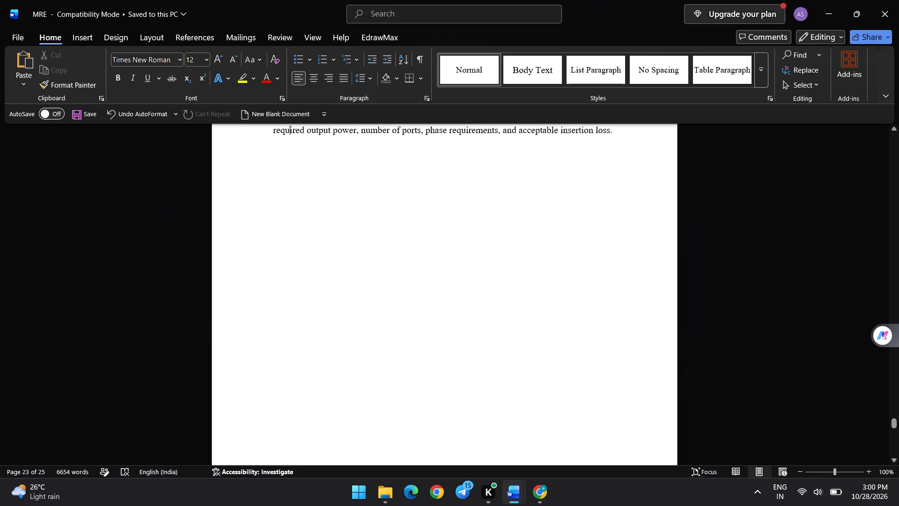
key("Down")
scroll(519, 261, "up", 11)
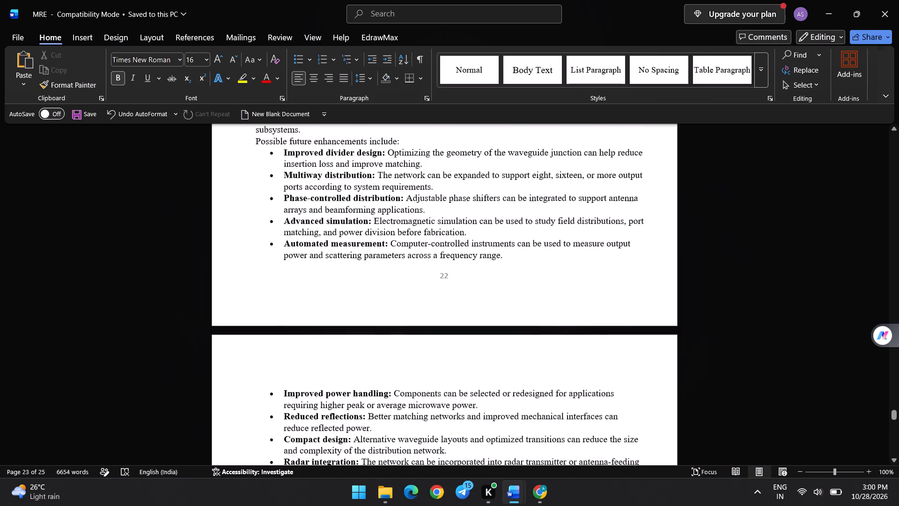
scroll(519, 261, "up", 10)
scroll(519, 261, "down", 2)
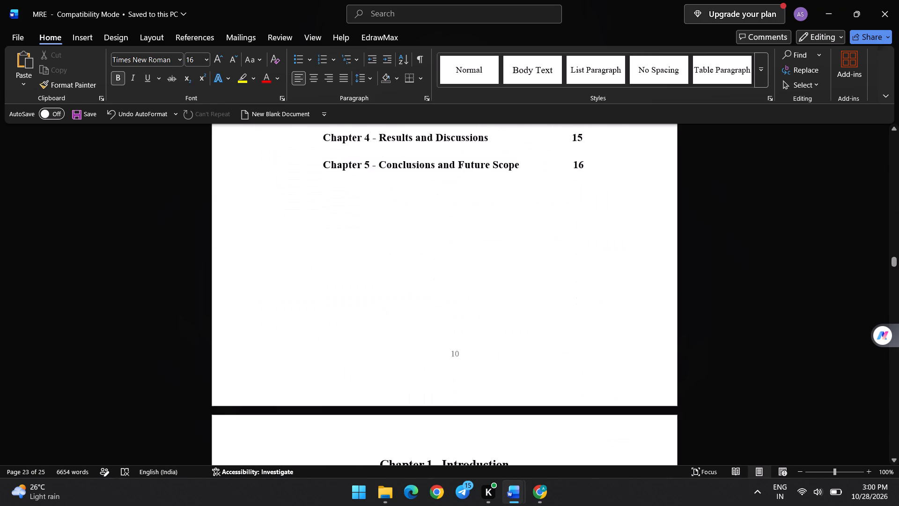
scroll(519, 261, "down", 3)
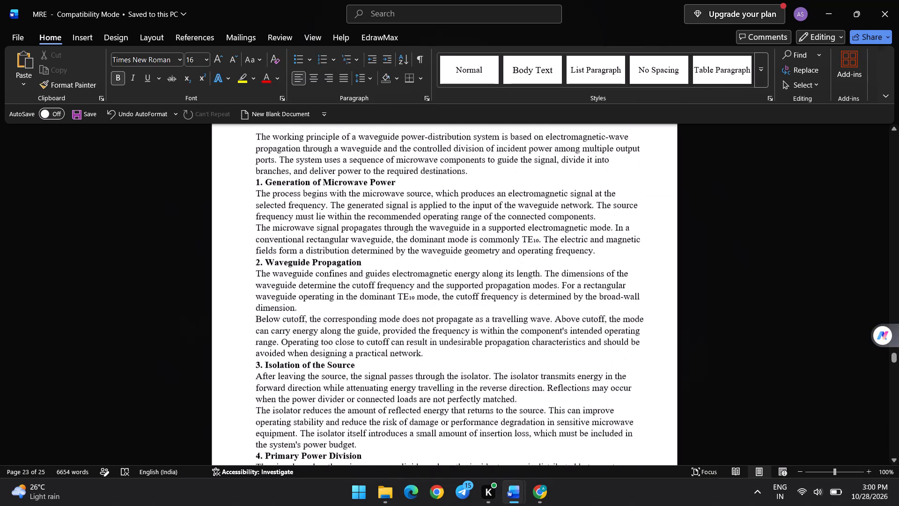
scroll(519, 261, "down", 2)
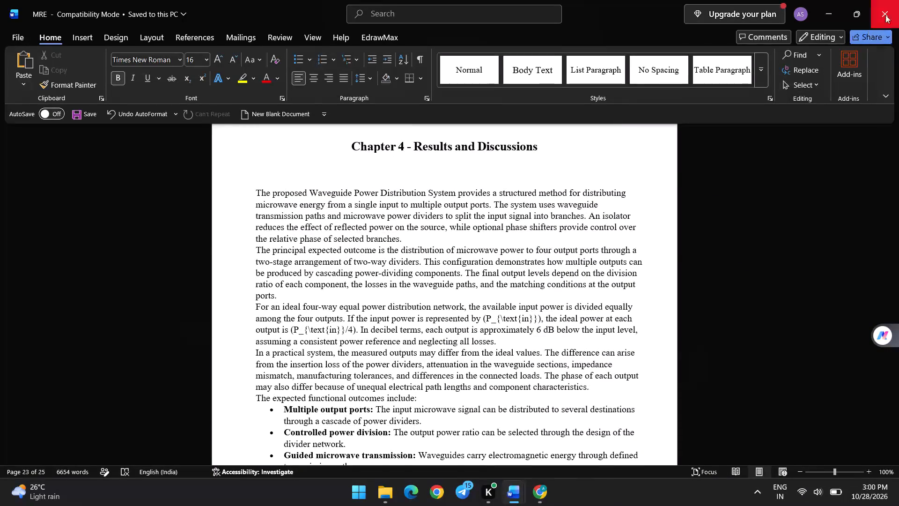
Close the MRE document.
left_click(898, 3)
Cut the numbered fire detection reference list from under the REFERENCES heading at the end of the Embedded document.
scroll(496, 326, "down", 6)
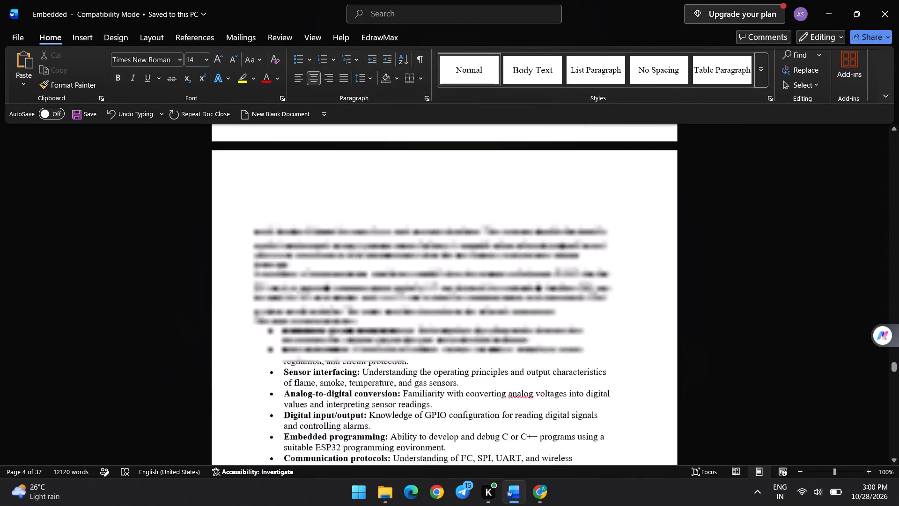
scroll(496, 326, "down", 16)
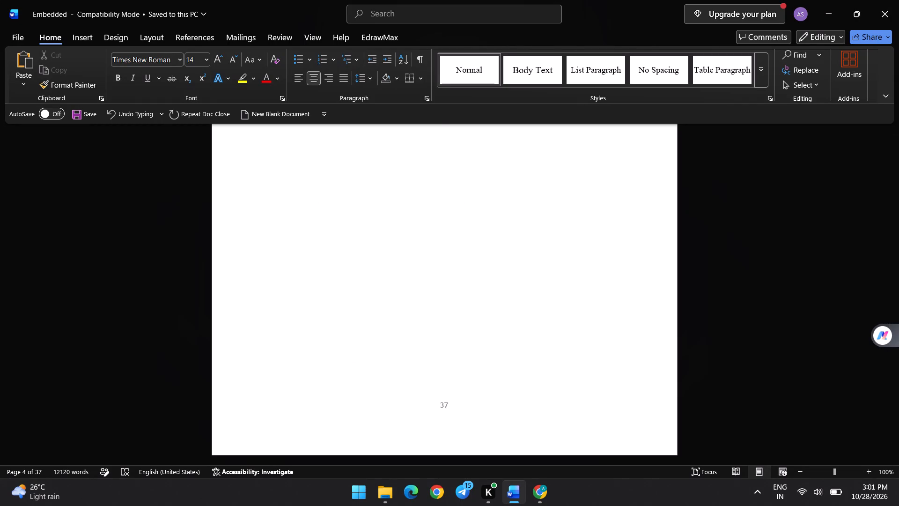
scroll(496, 326, "up", 2)
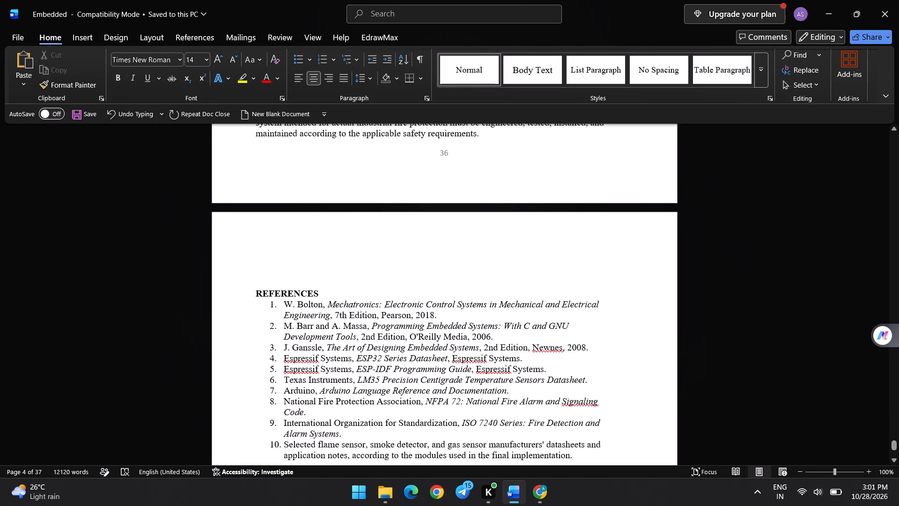
left_click_drag(577, 457, 269, 303)
key("ctrl+x")
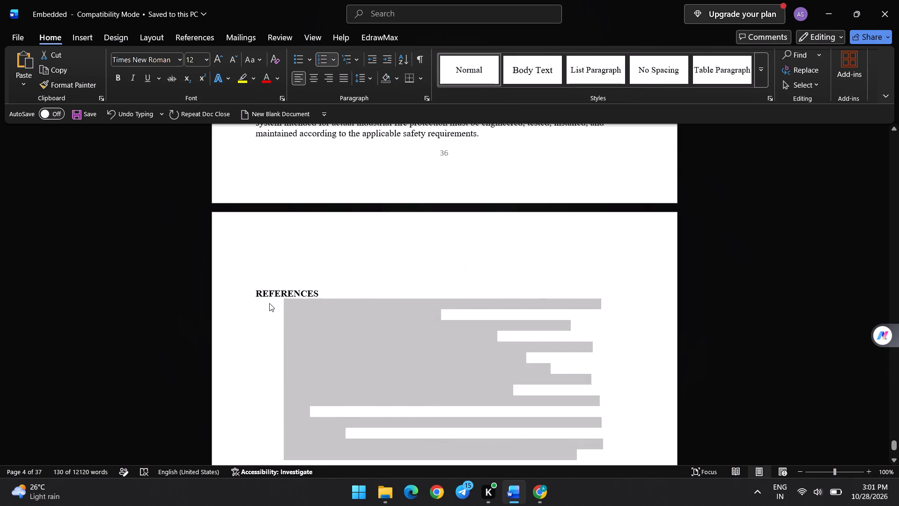
Replace the old bullets under the original References heading with the cut fire detection references and remove the leftover bullet.
scroll(370, 271, "up", 4)
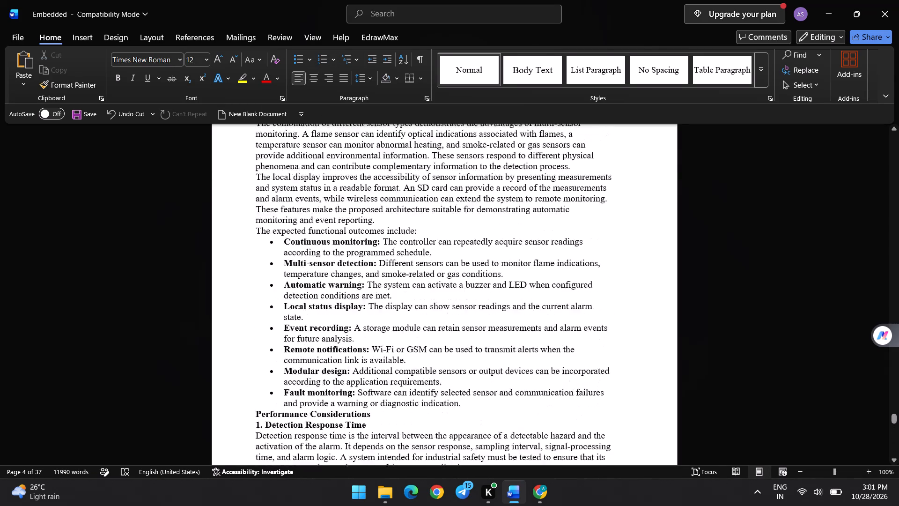
scroll(370, 271, "up", 5)
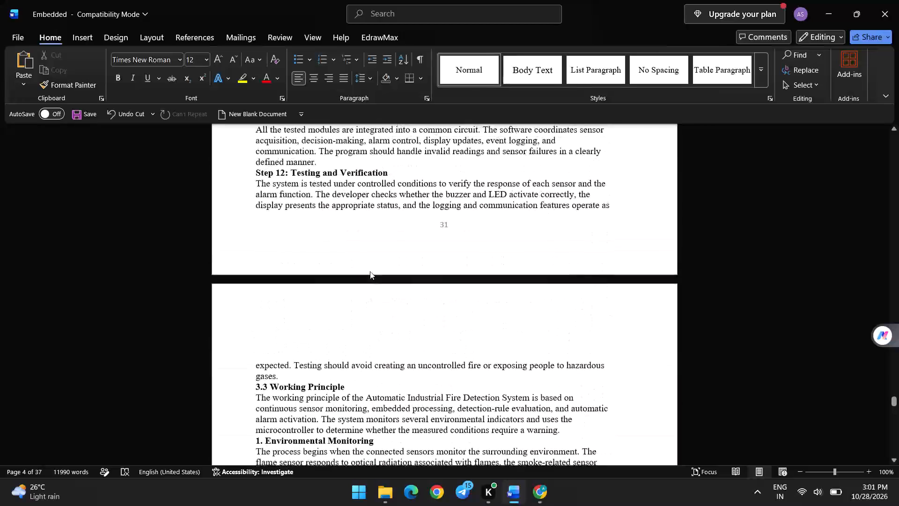
scroll(370, 271, "up", 4)
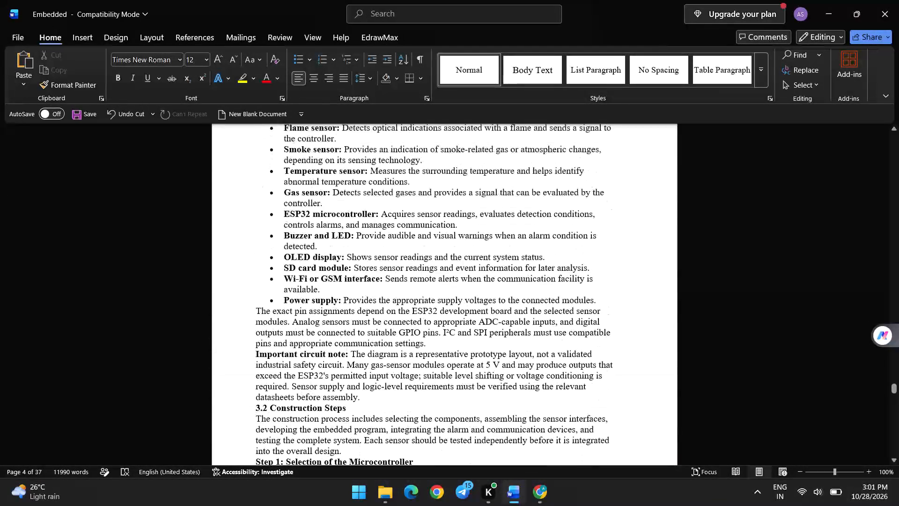
scroll(370, 271, "up", 4)
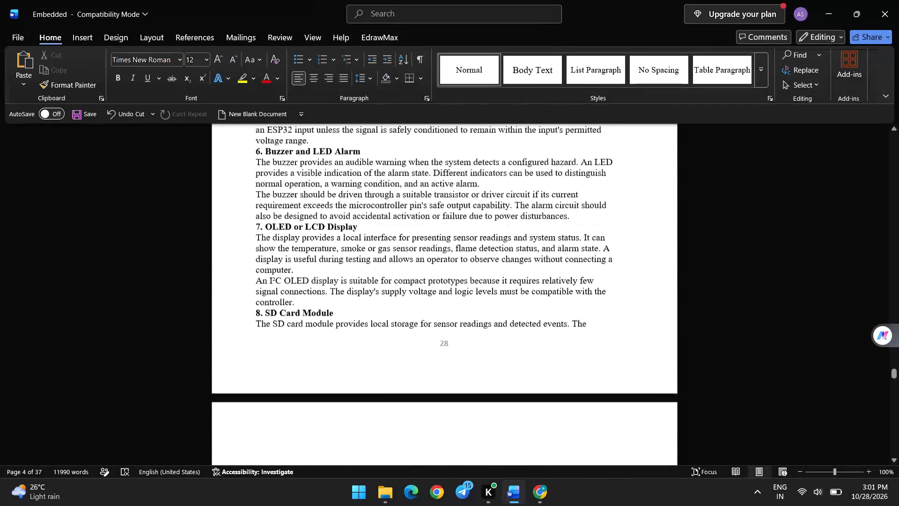
scroll(370, 271, "up", 5)
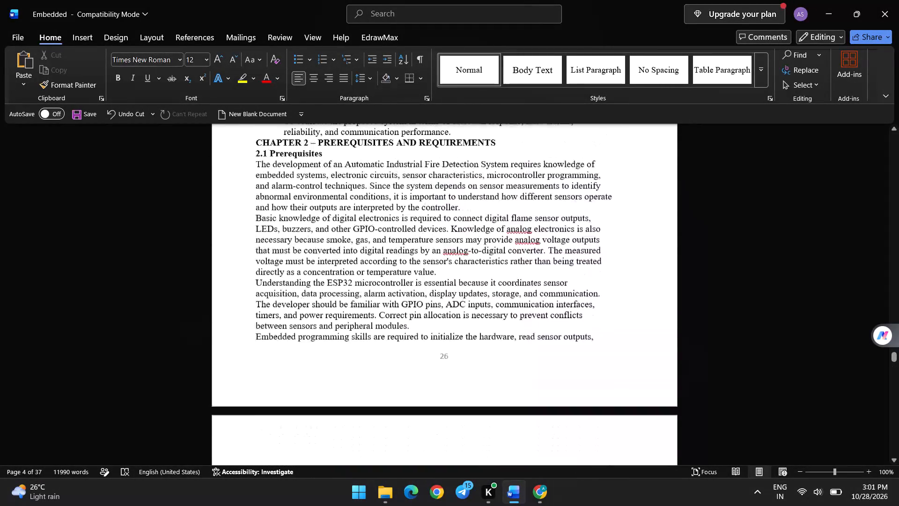
scroll(370, 271, "up", 5)
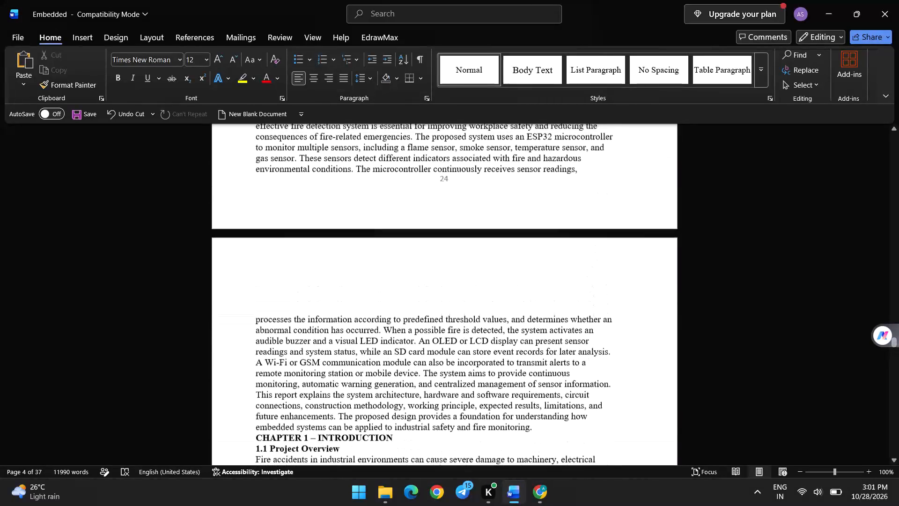
scroll(370, 271, "up", 4)
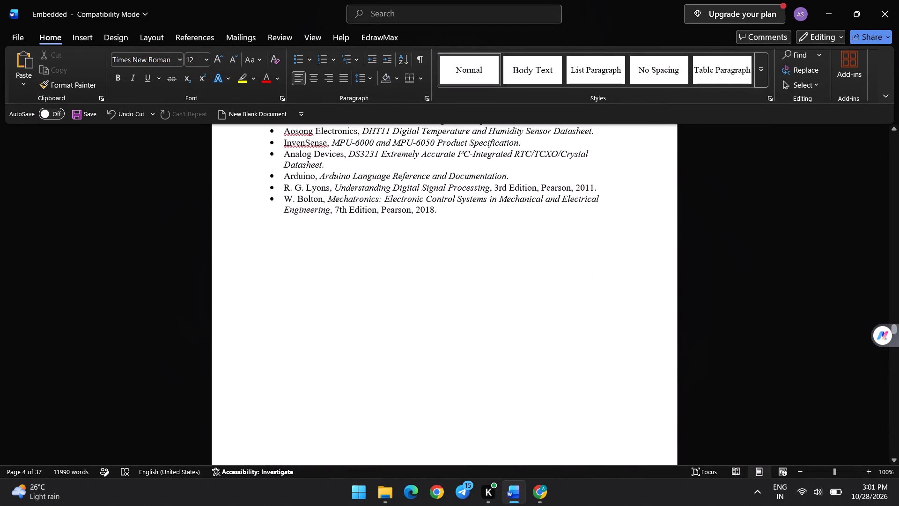
left_click_drag(434, 210, 339, 112)
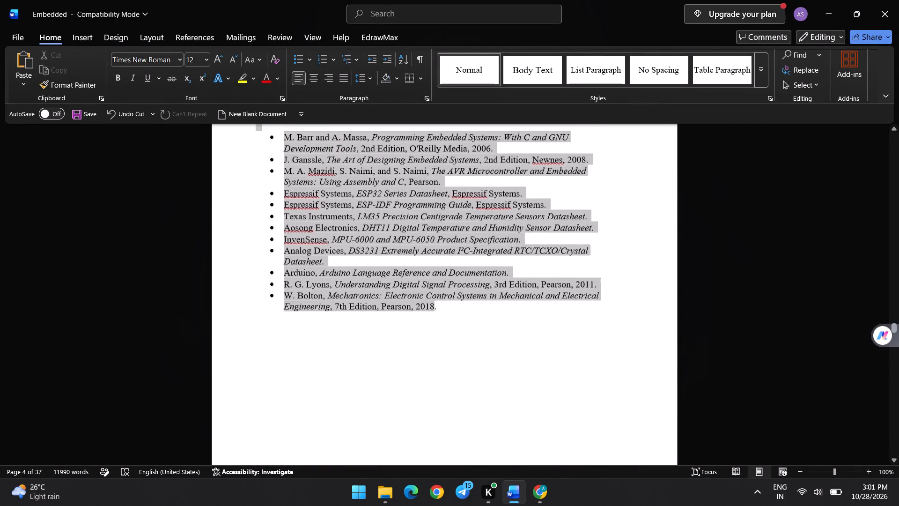
left_click_drag(339, 112, 286, 174)
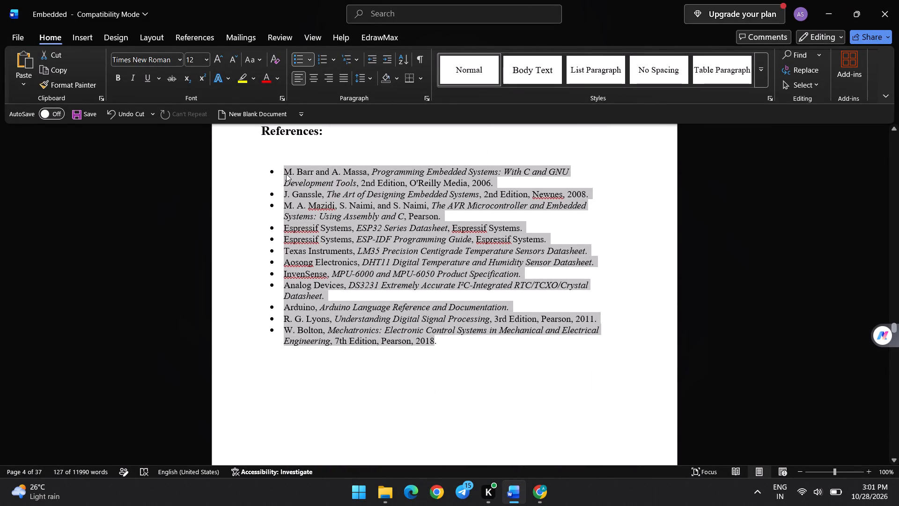
key("ctrl+v")
left_click(305, 342)
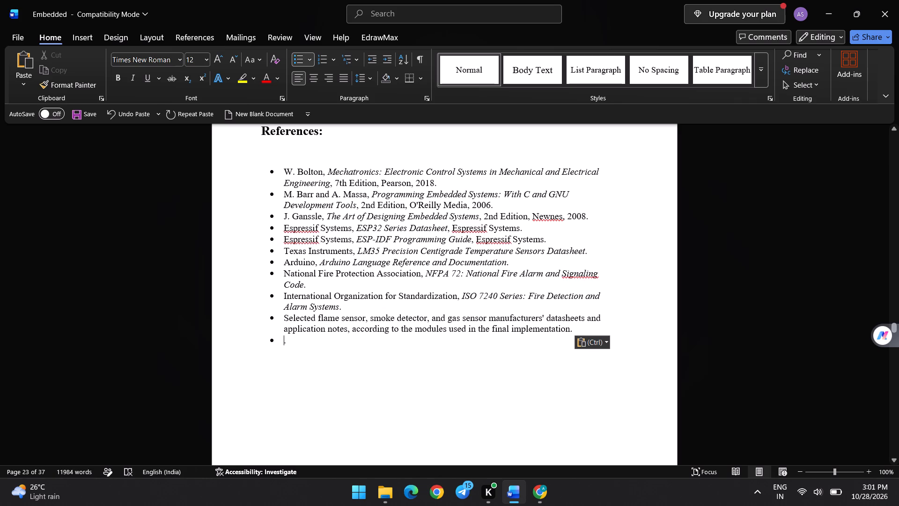
key("BackSpace")
key("BackSpace")
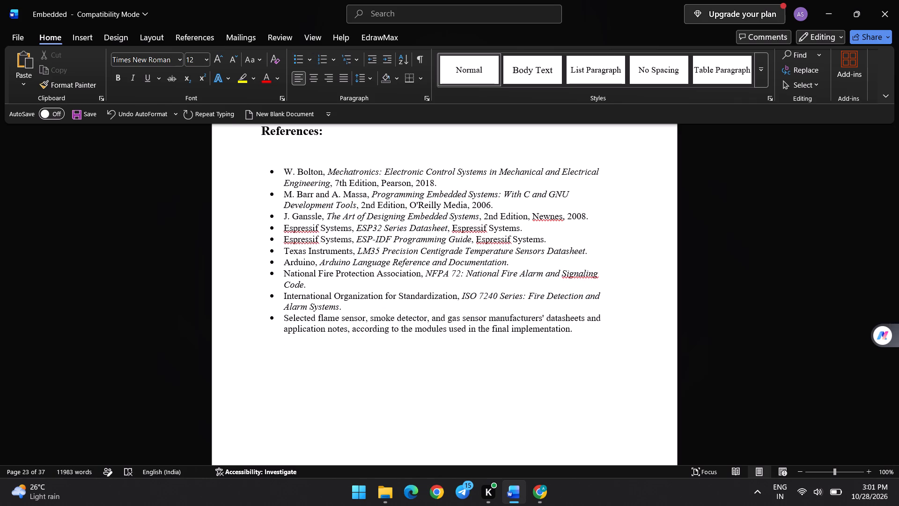
Cut the Automatic Industrial Fire Detection System abstract paragraph from under the source ABSTRACT heading.
scroll(305, 342, "down", 3)
scroll(305, 342, "up", 1)
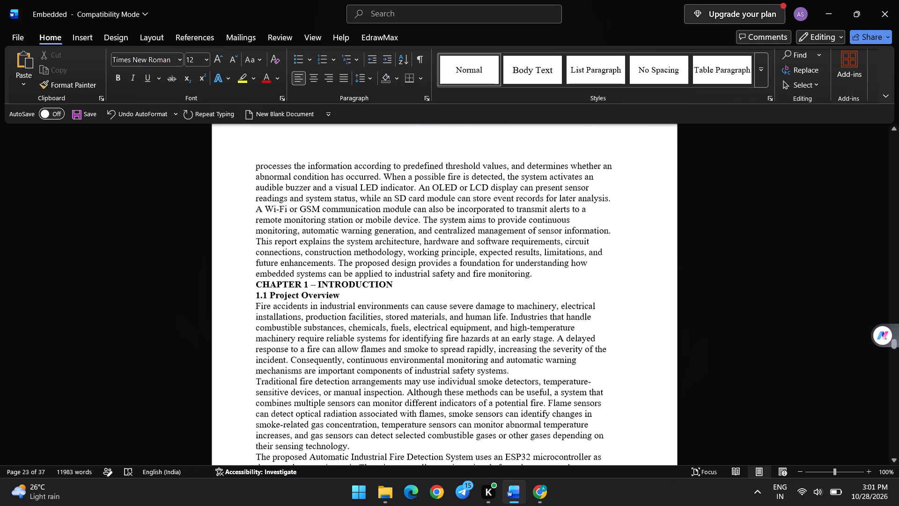
scroll(305, 342, "up", 1)
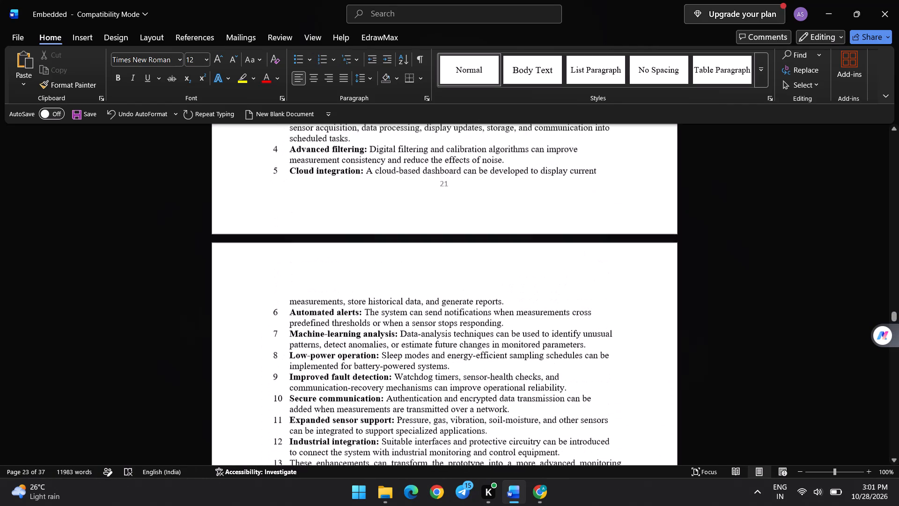
scroll(305, 342, "down", 3)
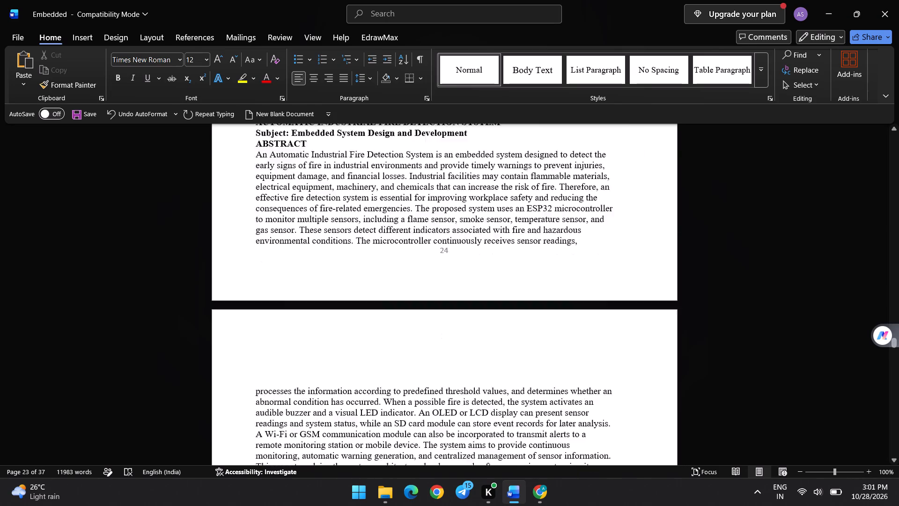
scroll(305, 342, "down", 1)
scroll(305, 342, "up", 1)
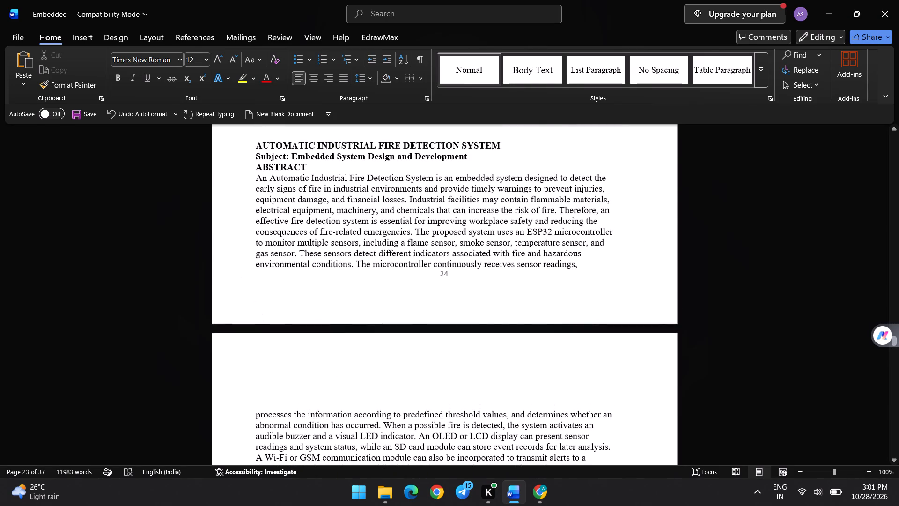
left_click_drag(256, 178, 516, 357)
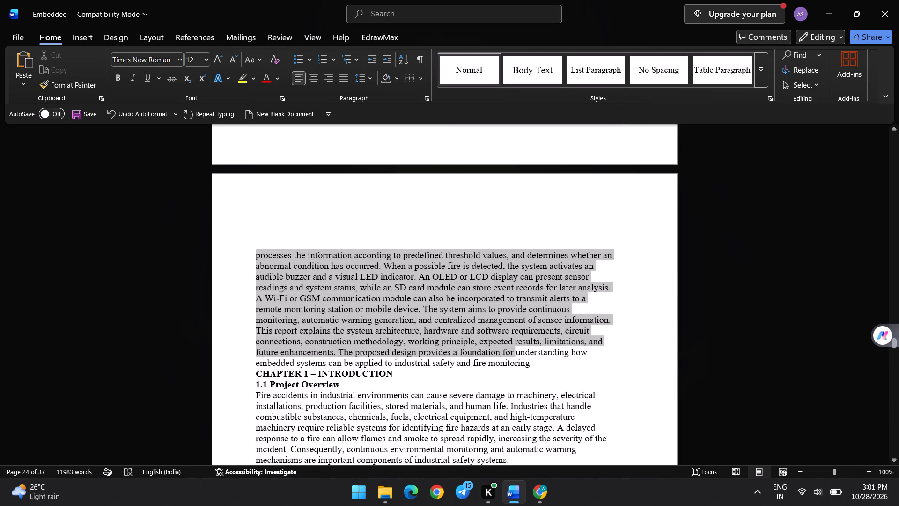
left_click_drag(516, 357, 518, 361)
key("ctrl+x")
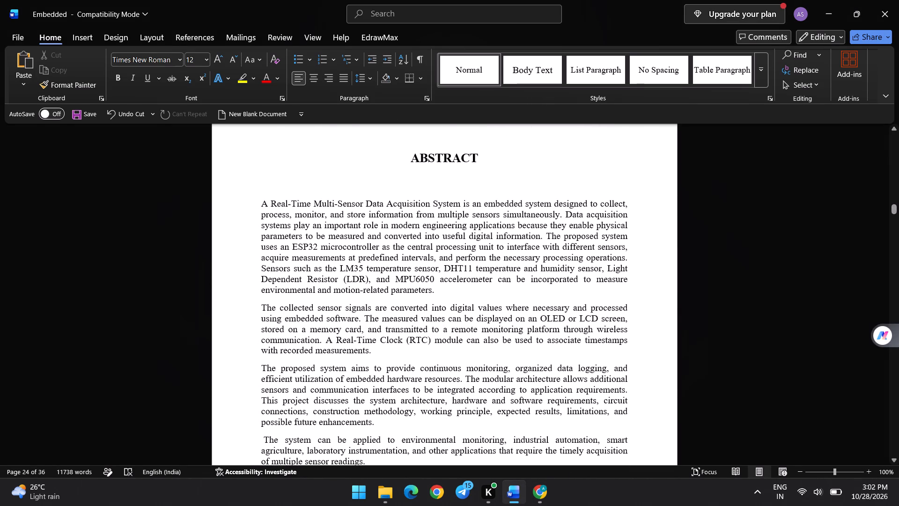
left_click_drag(260, 207, 375, 437)
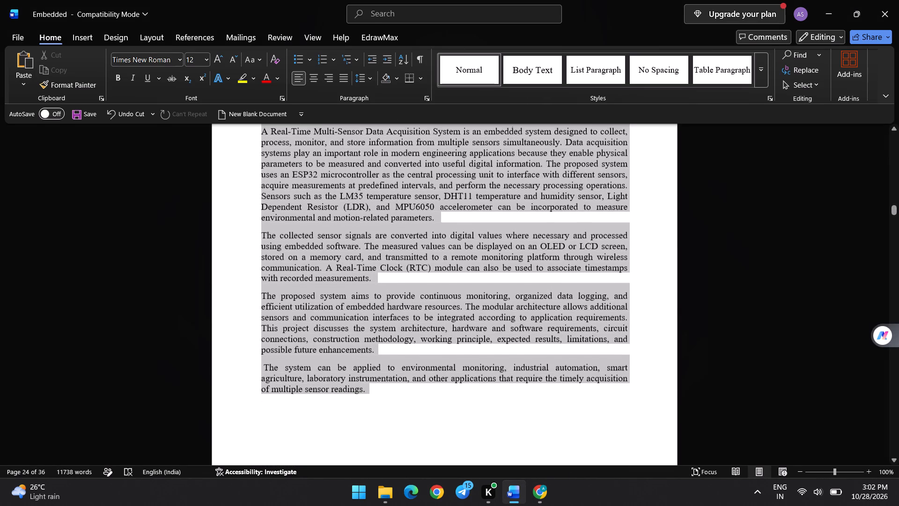
left_click_drag(375, 437, 362, 387)
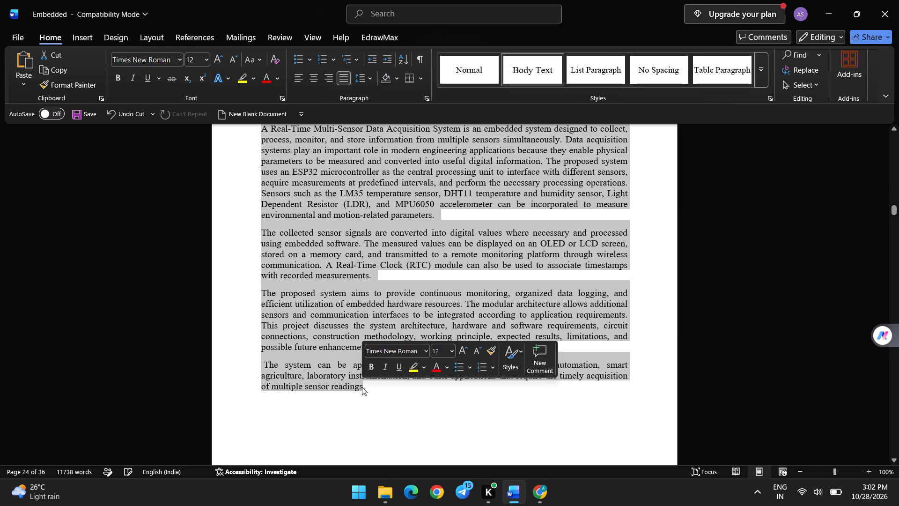
key("ctrl+v")
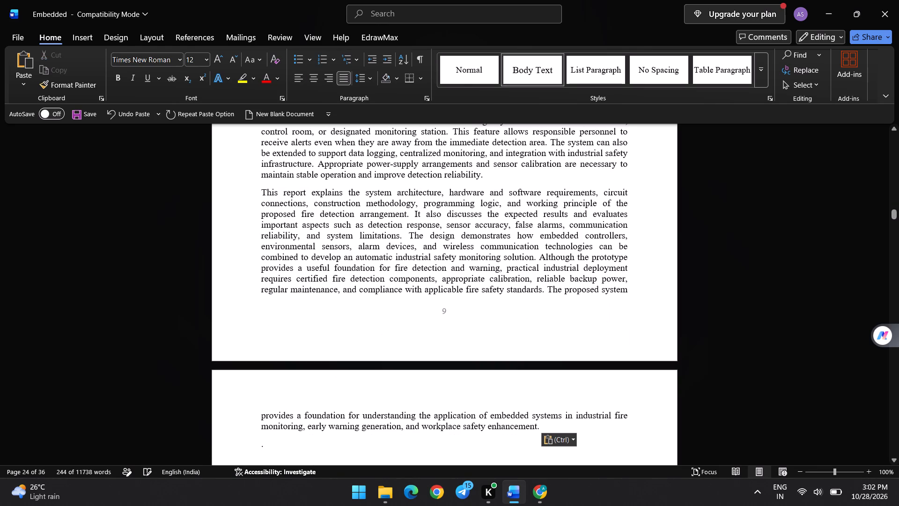
Delete the sentence starting "It also discusses the expected results" from the abstract's last paragraph and save the document.
scroll(418, 241, "up", 1)
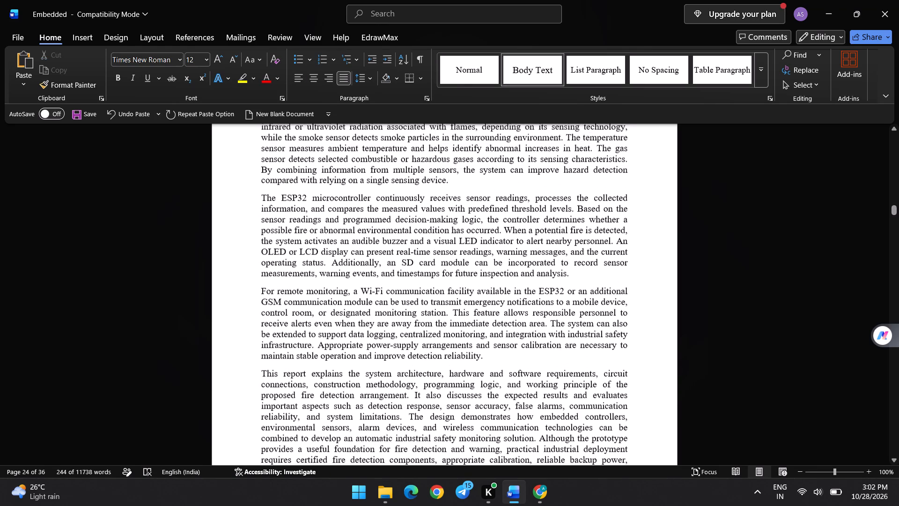
scroll(418, 241, "up", 1)
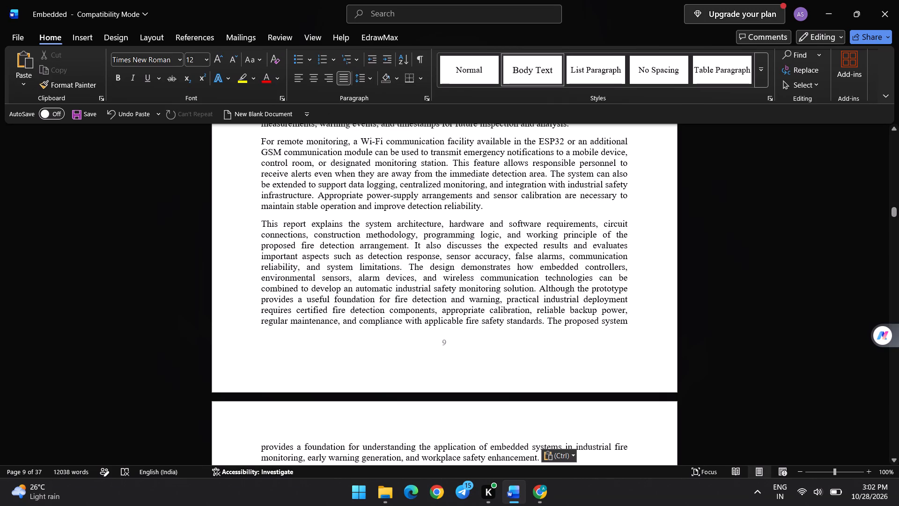
left_click_drag(410, 268, 452, 280)
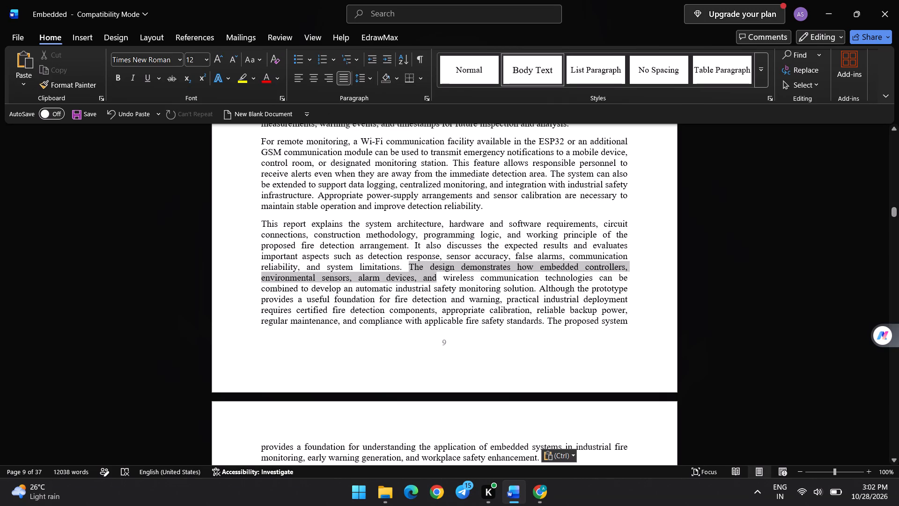
left_click_drag(452, 280, 433, 265)
left_click(433, 265)
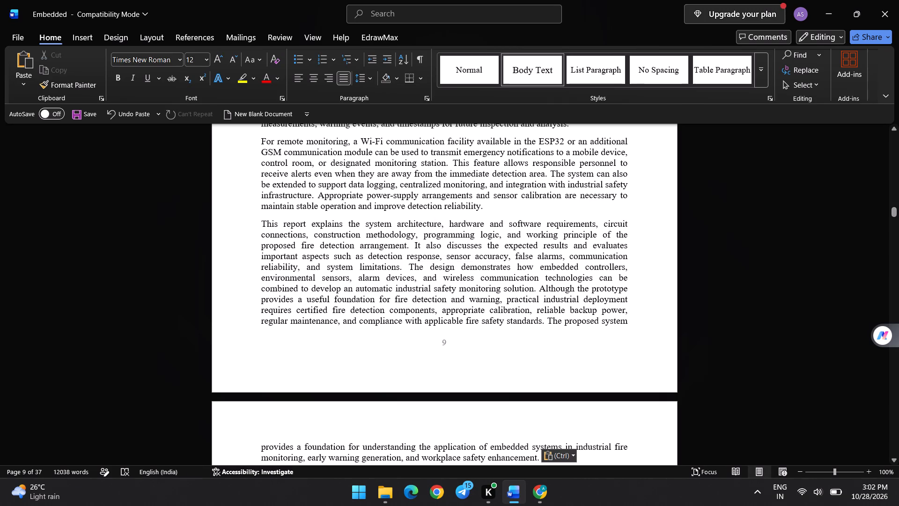
left_click_drag(414, 244, 402, 267)
key("BackSpace")
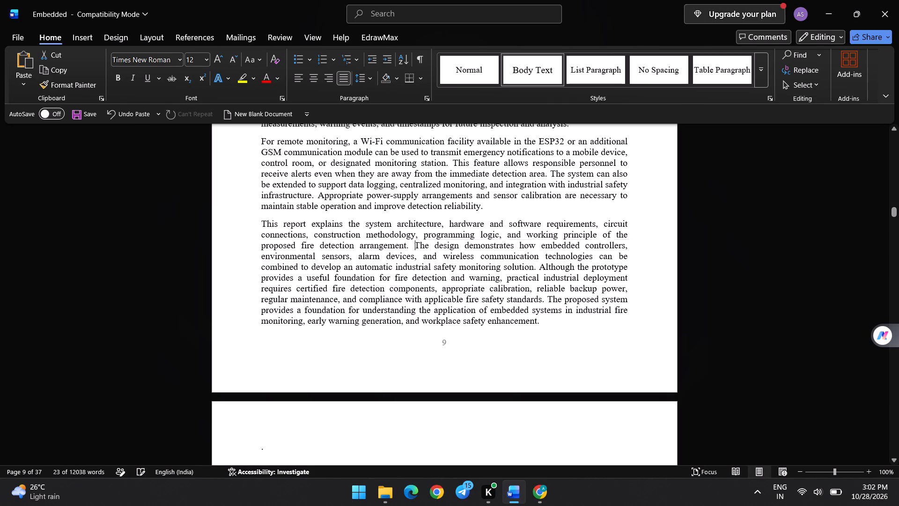
key("ctrl+s")
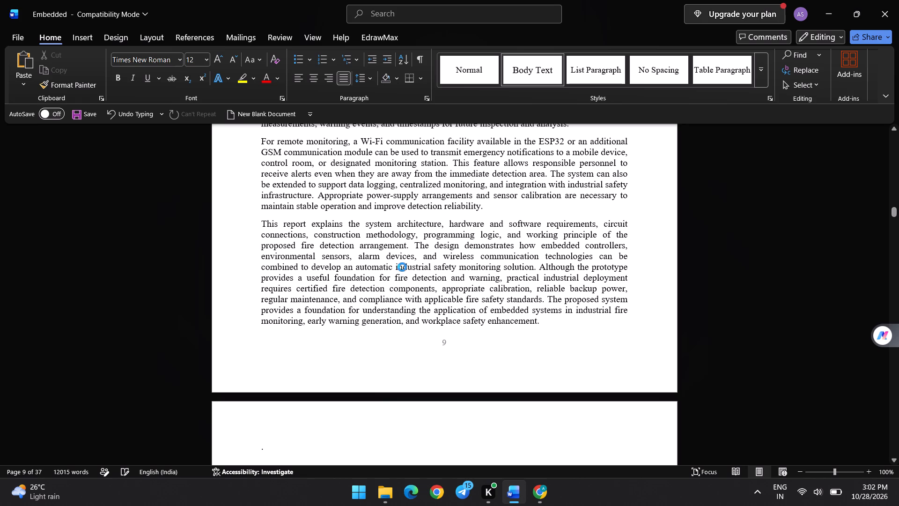
left_click(402, 267)
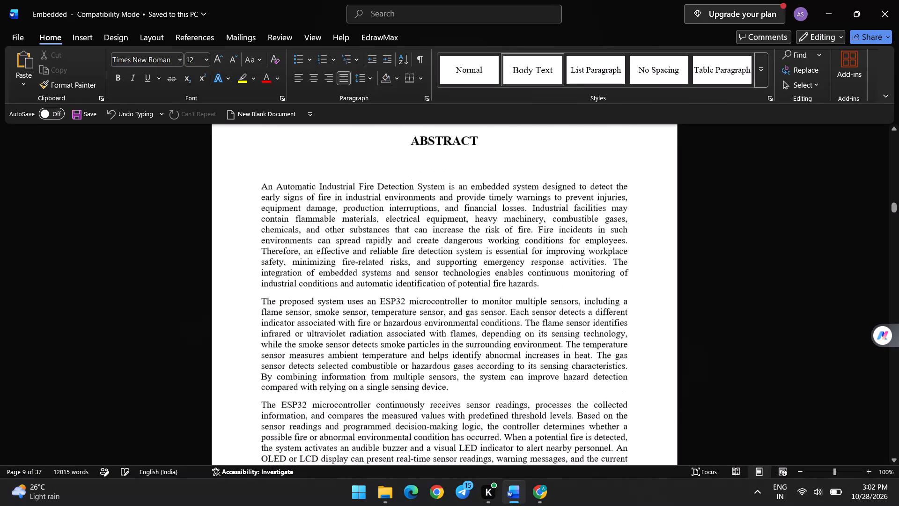
Remove the stray period and extra page between the abstract and the Table of Contents, keeping a paragraph break.
scroll(402, 267, "down", 1)
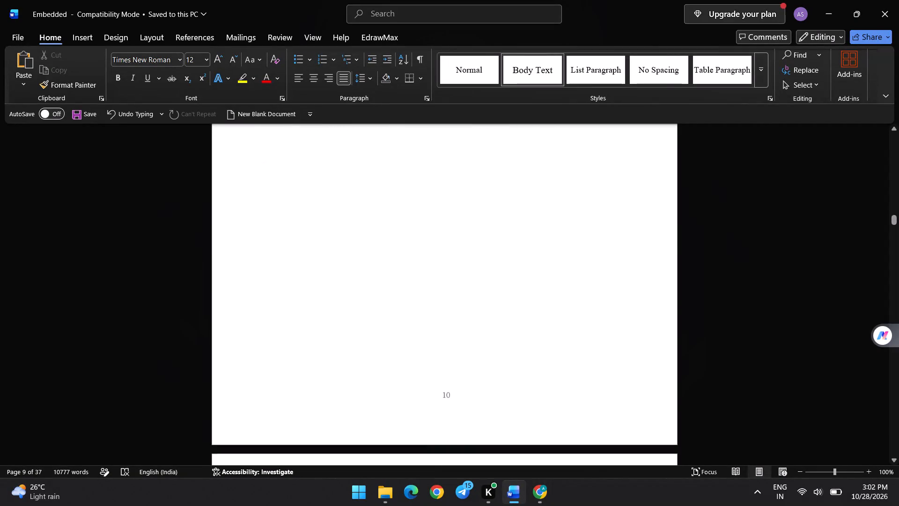
scroll(402, 267, "down", 1)
left_click_drag(345, 315, 316, 103)
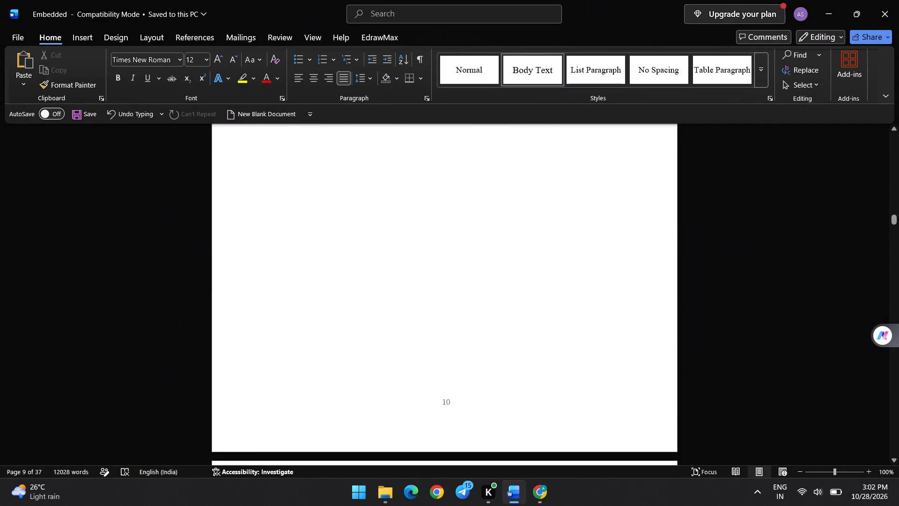
left_click_drag(316, 103, 251, 219)
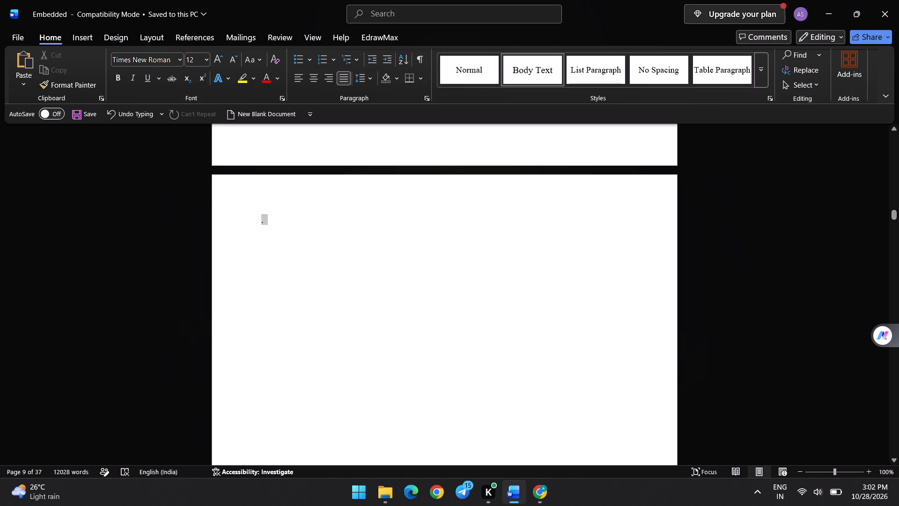
left_click_drag(251, 219, 247, 218)
key("BackSpace")
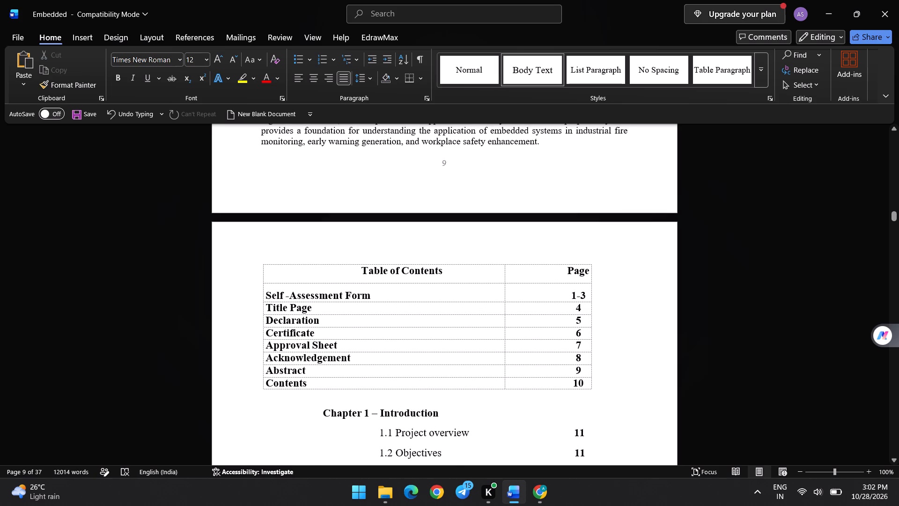
key("BackSpace")
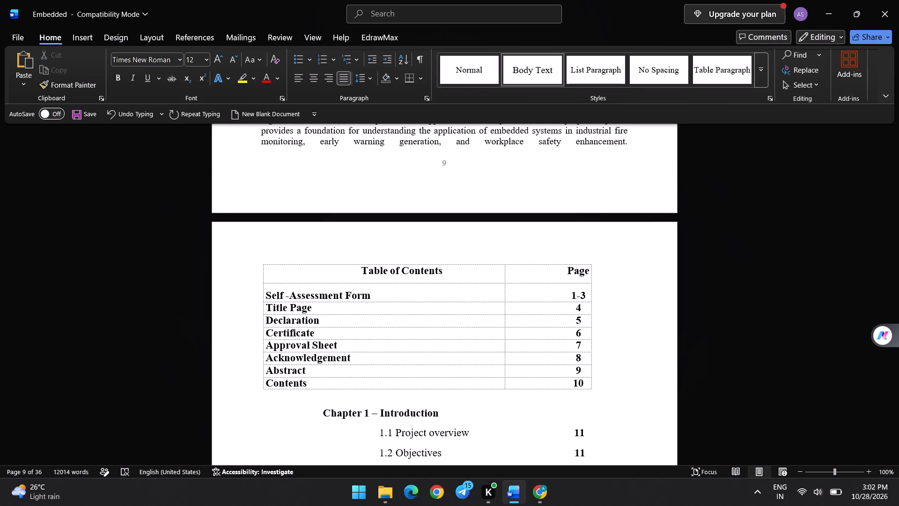
key("Return")
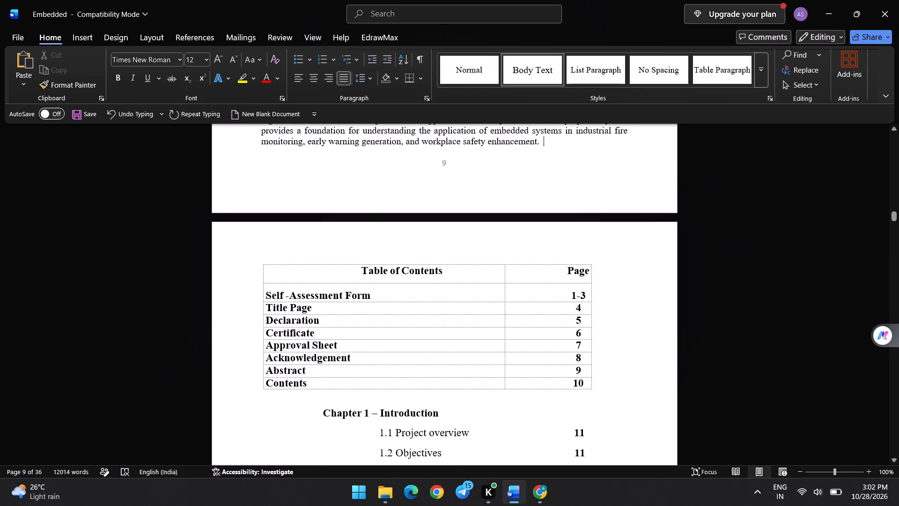
Cut the source fire detection text from the start of 1.1 Project Overview's body through the last 1.2 Objectives bullet.
scroll(402, 191, "down", 3)
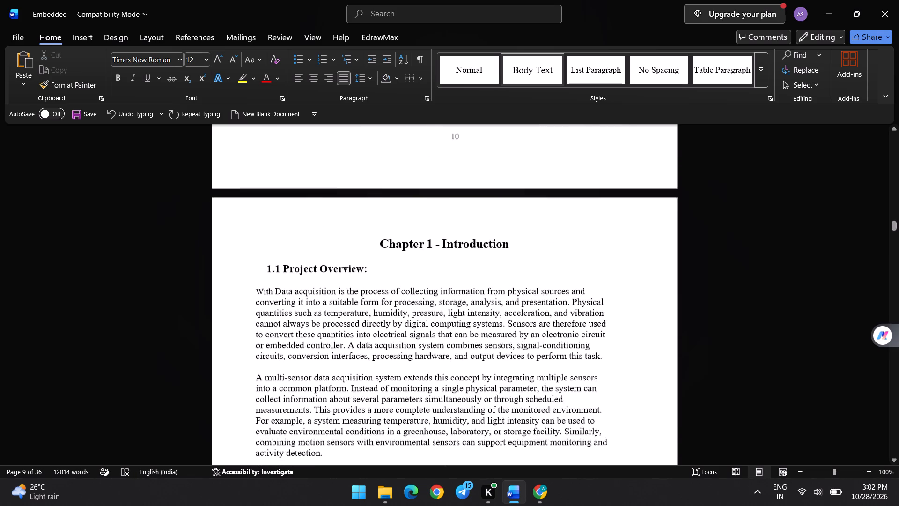
scroll(402, 191, "down", 1)
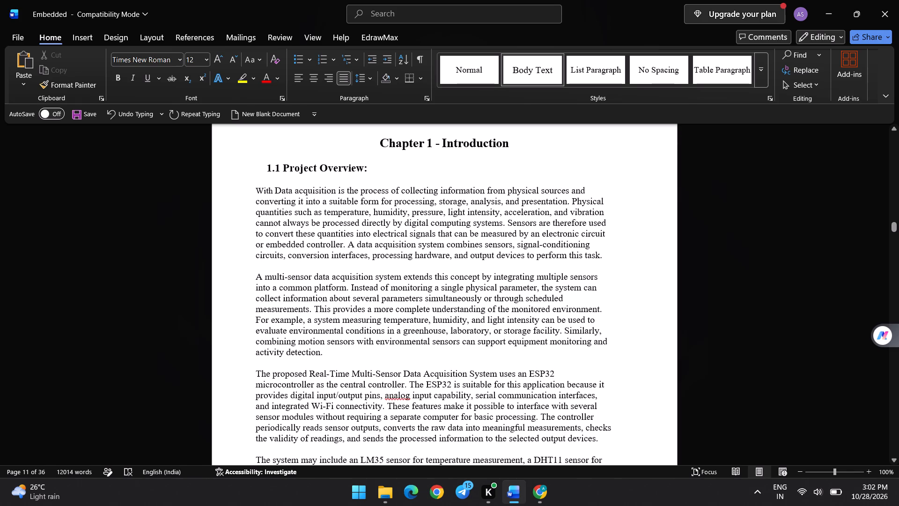
left_click_drag(893, 225, 893, 272)
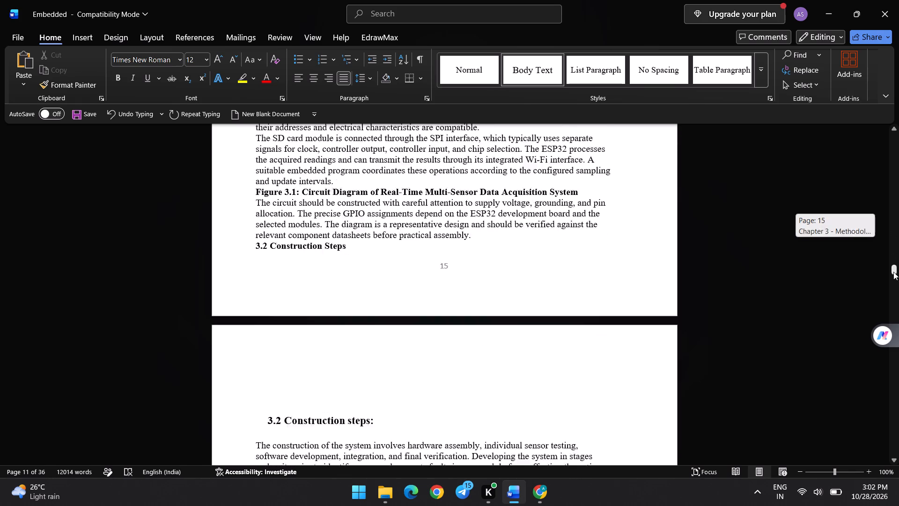
left_click_drag(893, 272, 897, 299)
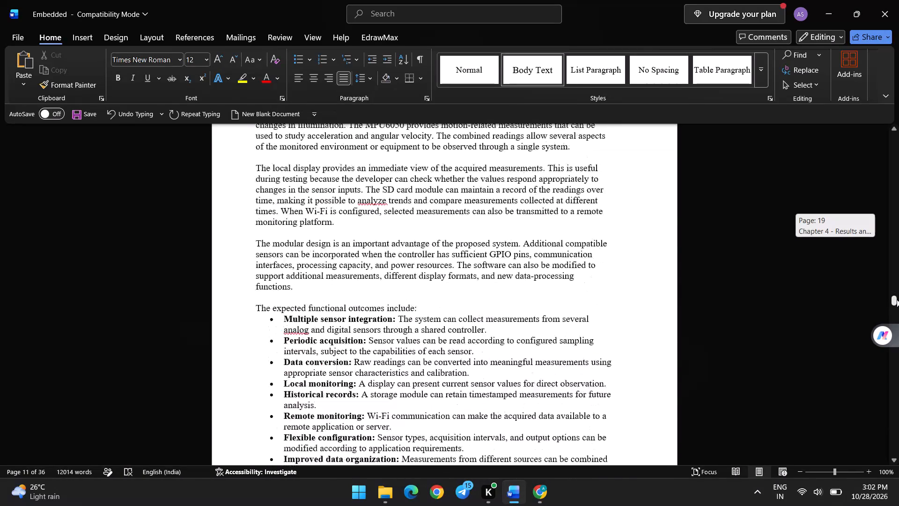
left_click_drag(897, 299, 898, 322)
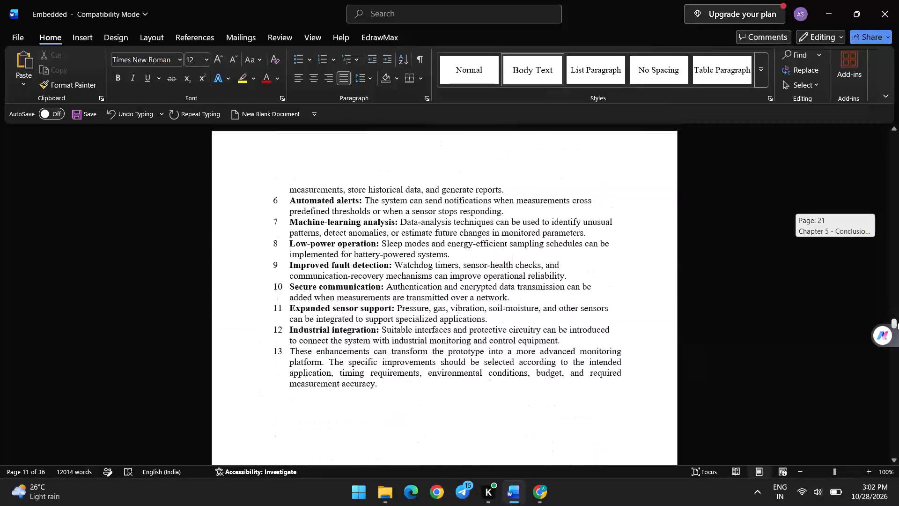
left_click_drag(898, 322, 897, 339)
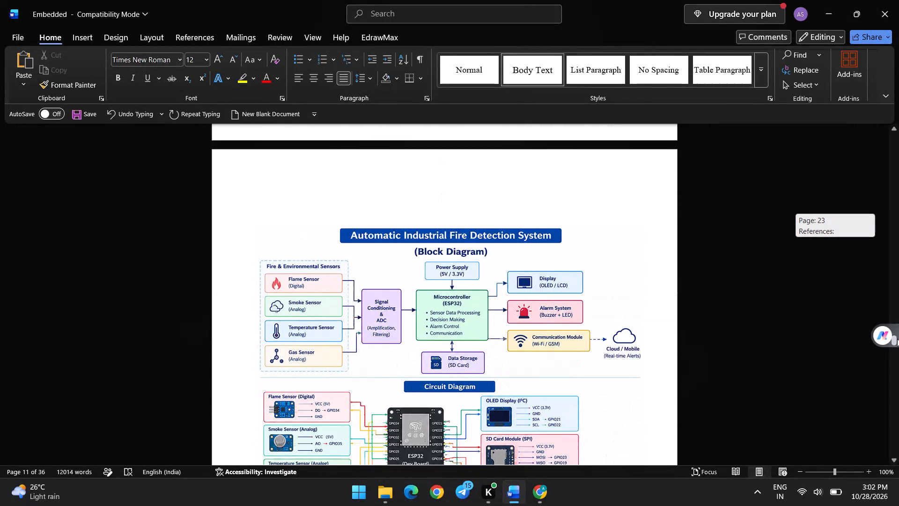
left_click_drag(897, 339, 897, 343)
key("ctrl+c")
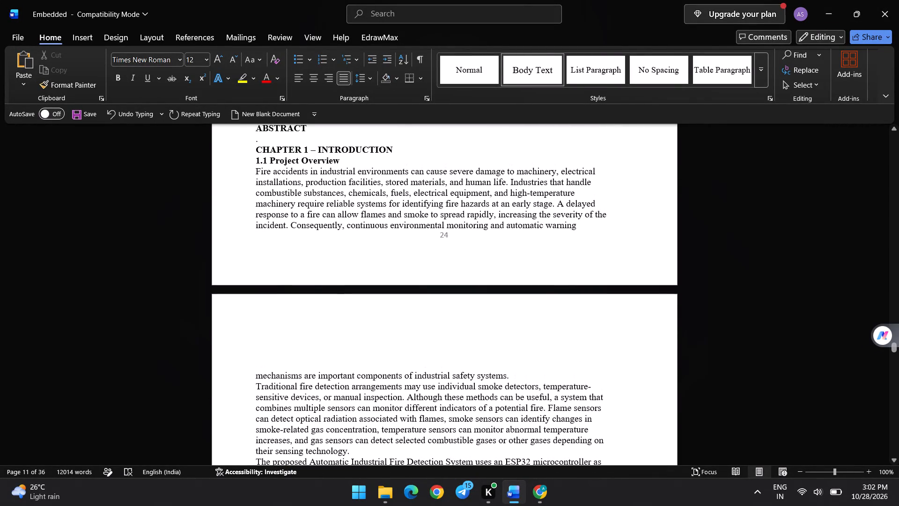
left_click_drag(257, 171, 376, 505)
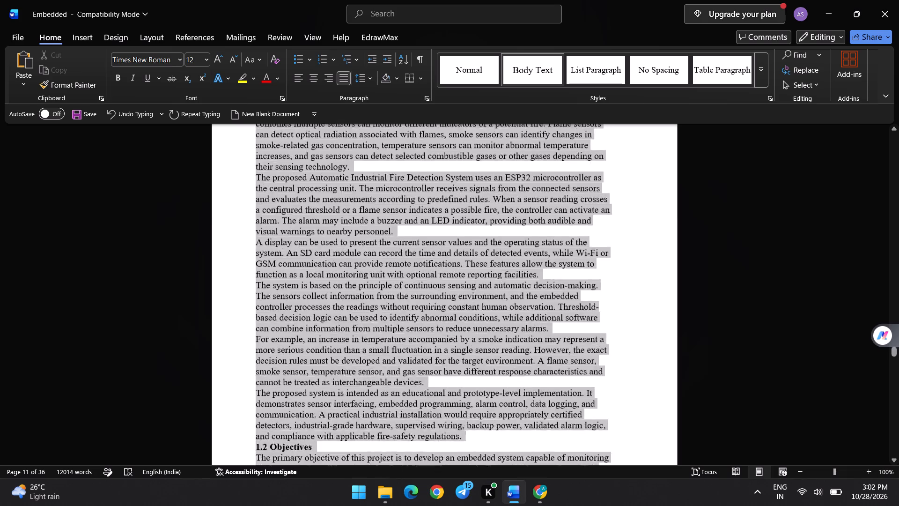
left_click_drag(376, 505, 442, 298)
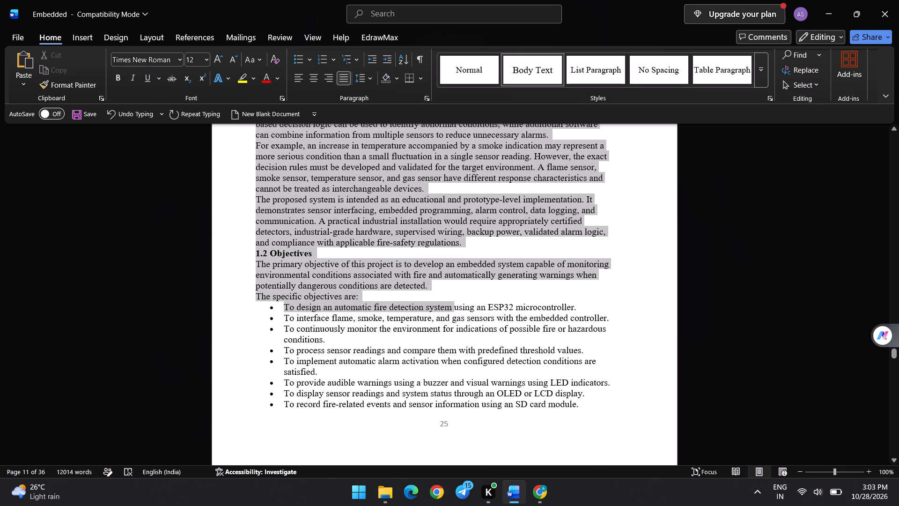
left_click_drag(442, 298, 399, 505)
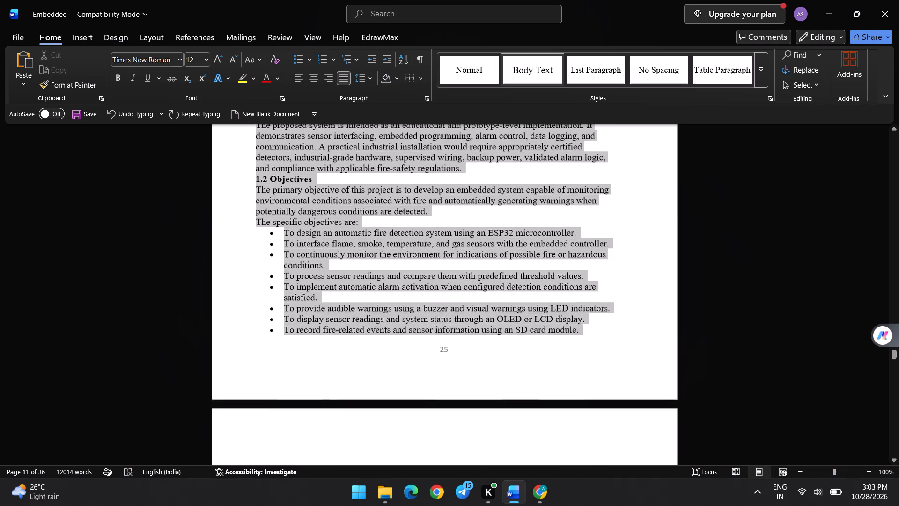
left_click_drag(399, 505, 438, 322)
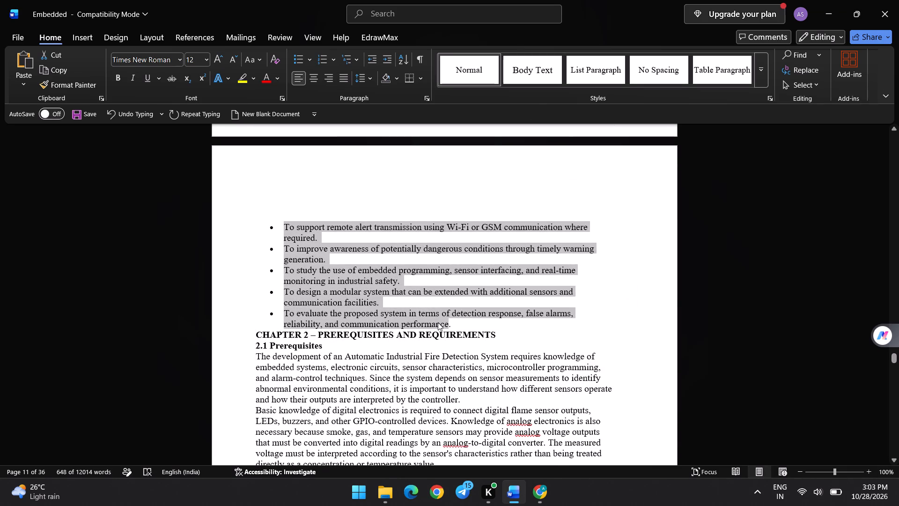
key("ctrl+x")
Replace the old data acquisition text under the original 1.1 Project Overview heading with the cut fire detection text.
scroll(496, 280, "up", 11)
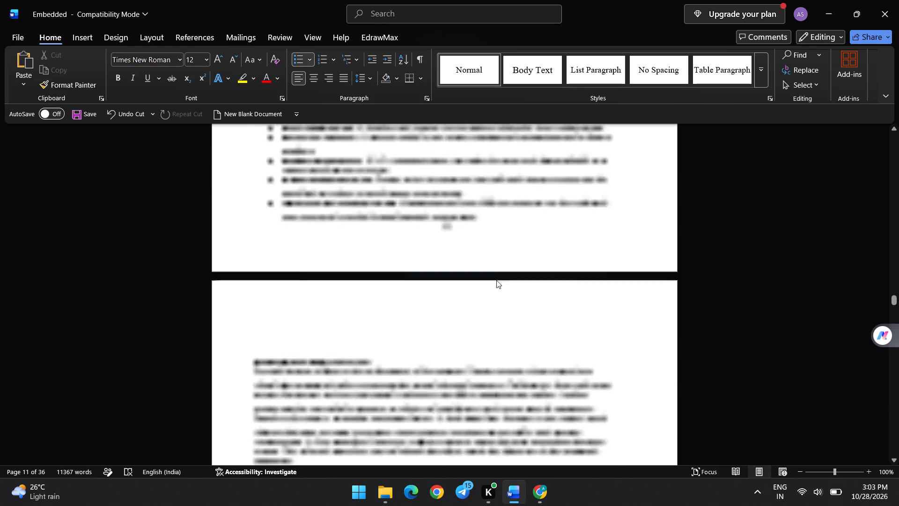
scroll(496, 280, "up", 2)
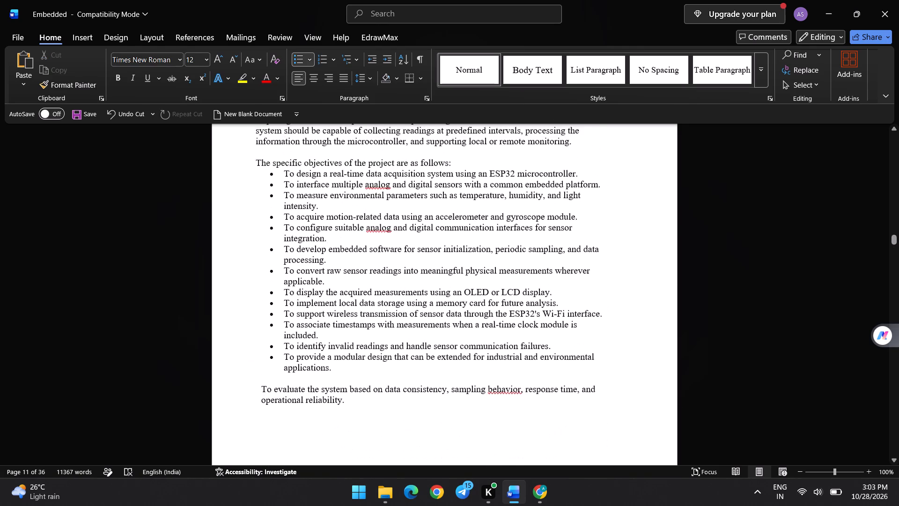
scroll(496, 280, "up", 4)
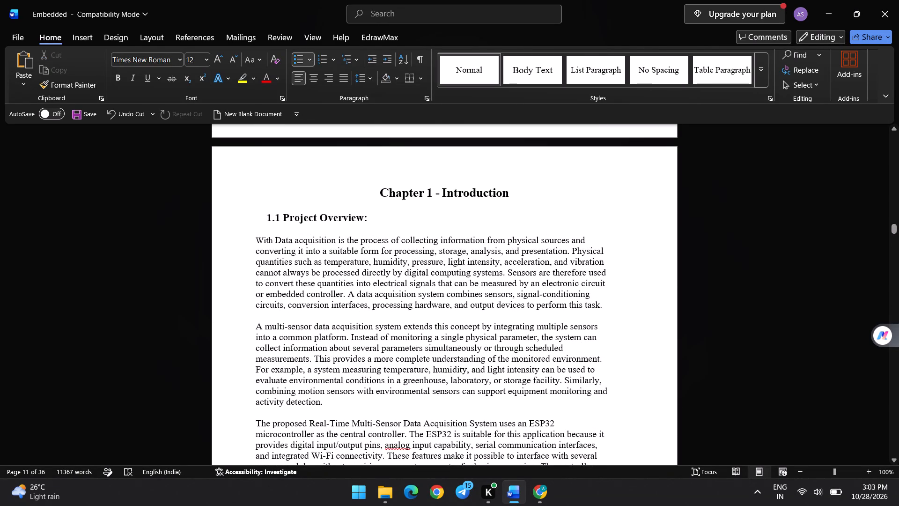
left_click_drag(260, 240, 355, 370)
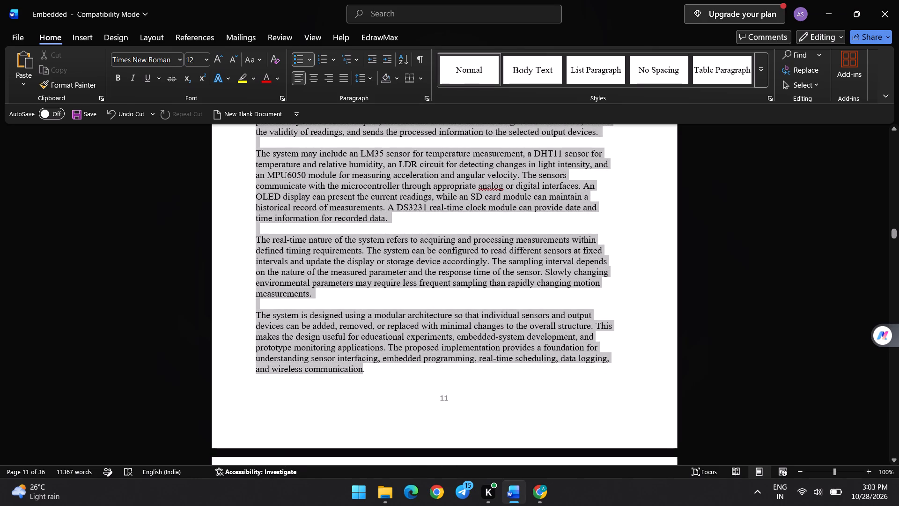
left_click_drag(355, 370, 356, 370)
key("ctrl+v")
Cut the pasted fire detection objectives, from the primary objective paragraph through the last item, leaving the pasted 1.2 Objectives heading.
scroll(363, 294, "up", 1)
left_click_drag(257, 330, 360, 355)
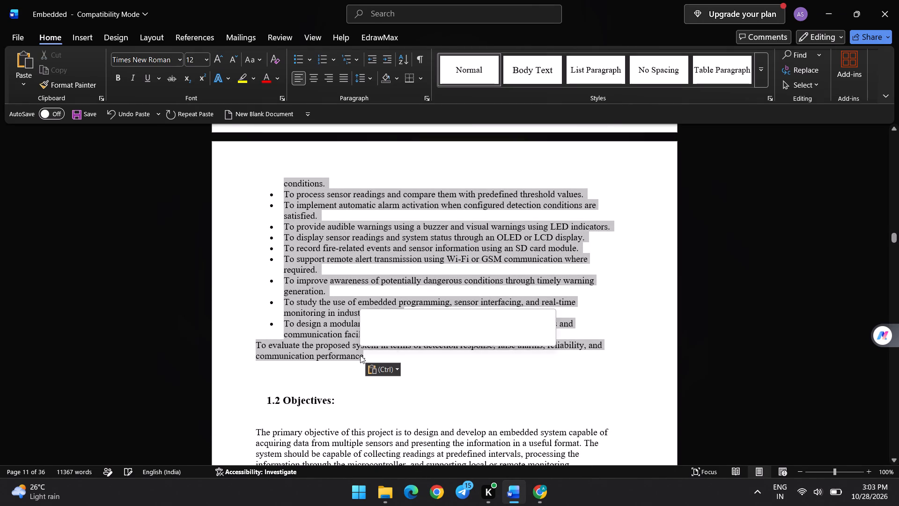
key("ctrl+c")
key("ctrl+x")
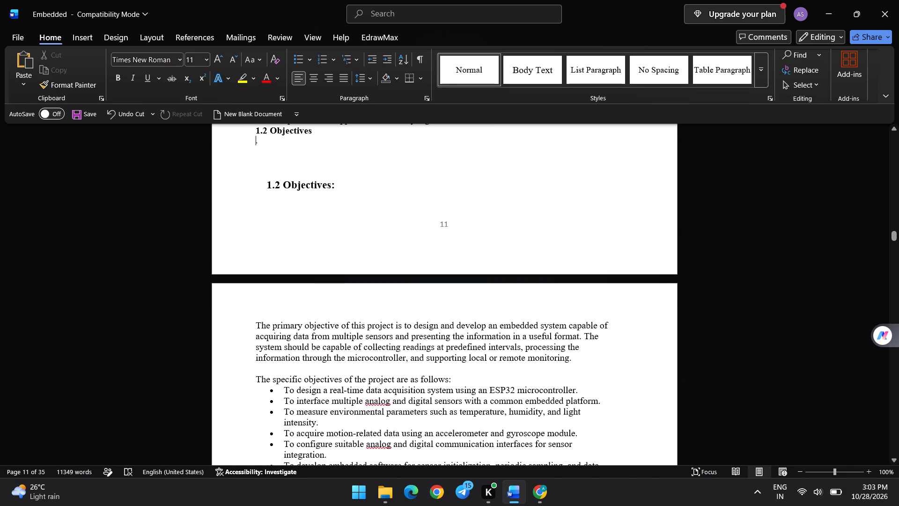
Delete the leftover pasted 1.2 Objectives heading and stray period, and push the original 1.2 Objectives heading to the next page with blank lines.
left_click_drag(266, 155, 250, 149)
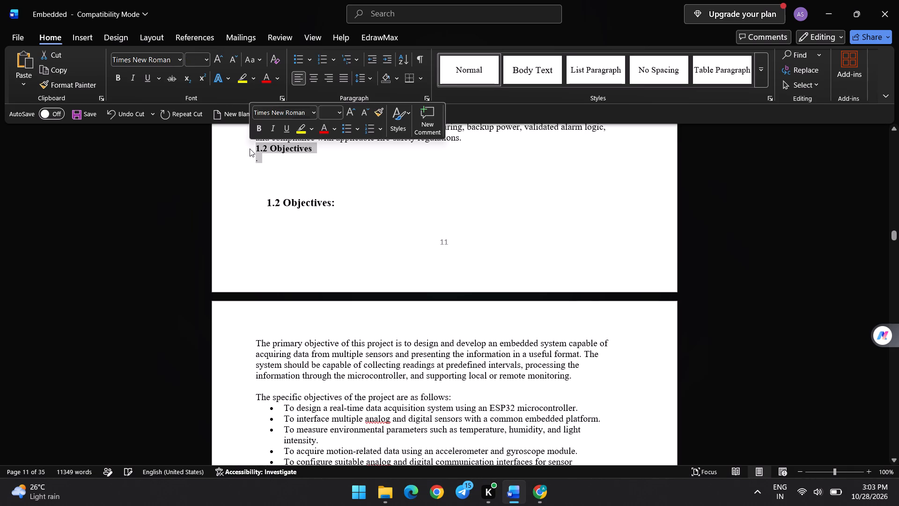
key("BackSpace")
key("Return")
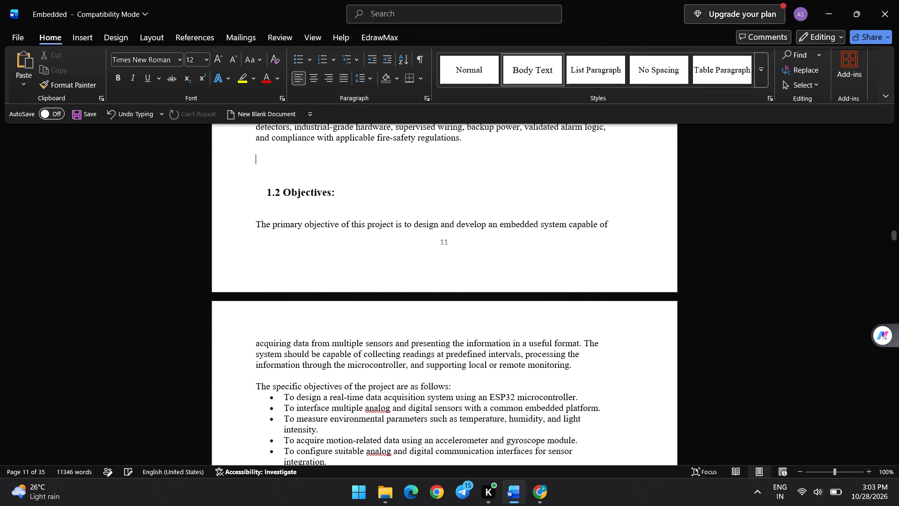
key("Return")
key("Return")
key("Return")
key("Return")
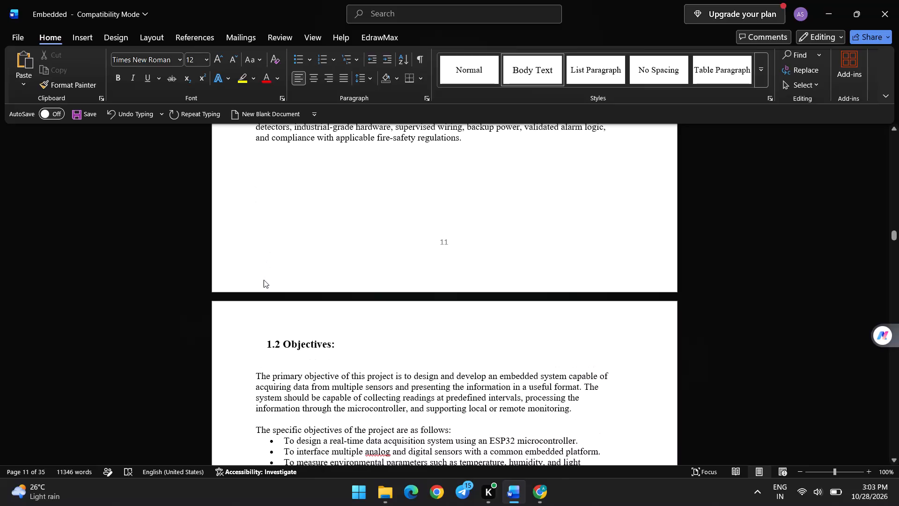
Replace the old data acquisition objectives under the original 1.2 Objectives heading with the cut fire detection objectives.
scroll(264, 280, "down", 1)
left_click_drag(257, 150, 301, 379)
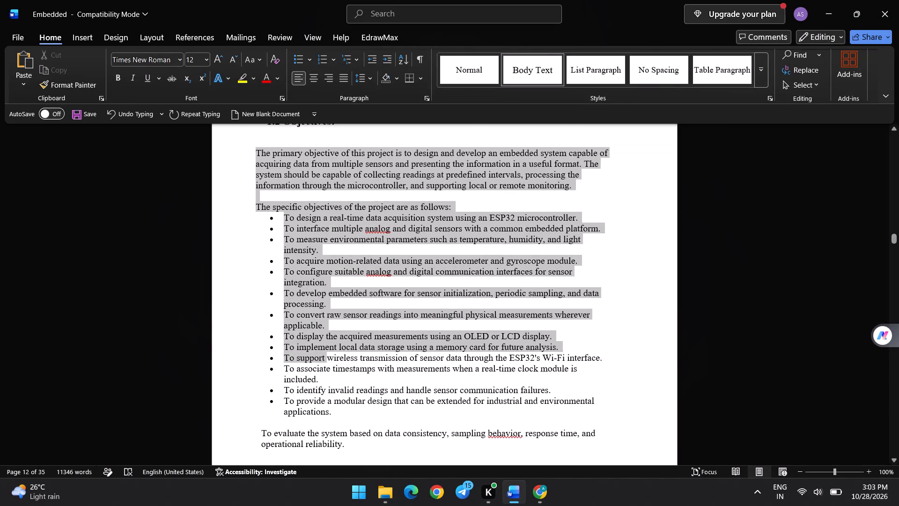
left_click_drag(301, 379, 328, 447)
key("ctrl+v")
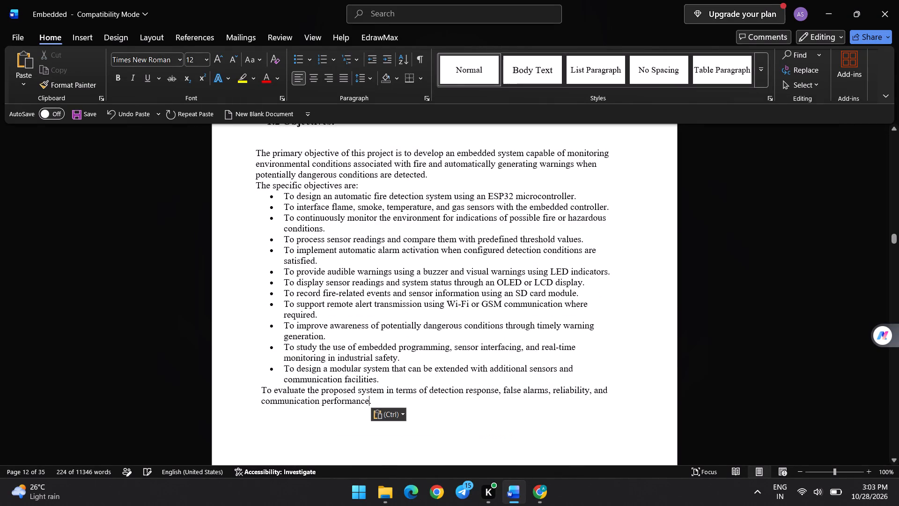
Insert a blank line after each of the first three paragraphs of the 1.1 Project Overview text.
scroll(328, 447, "up", 1)
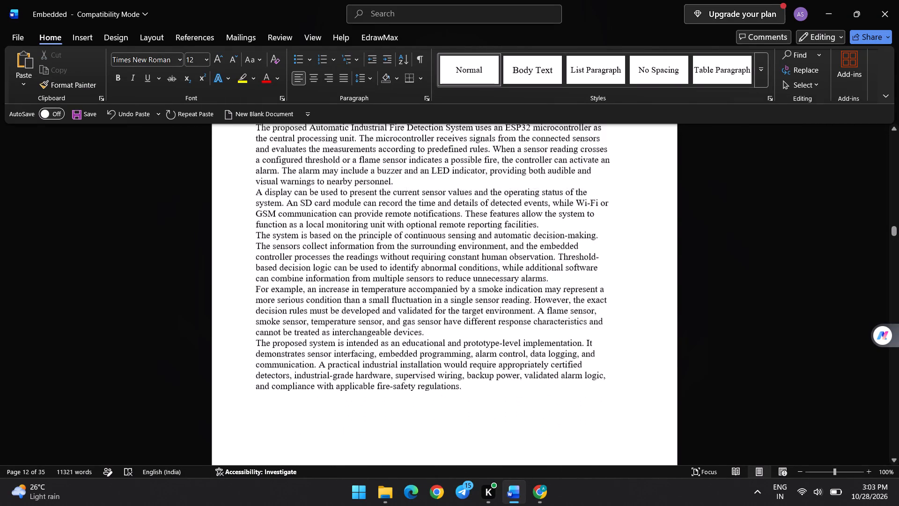
scroll(328, 447, "up", 2)
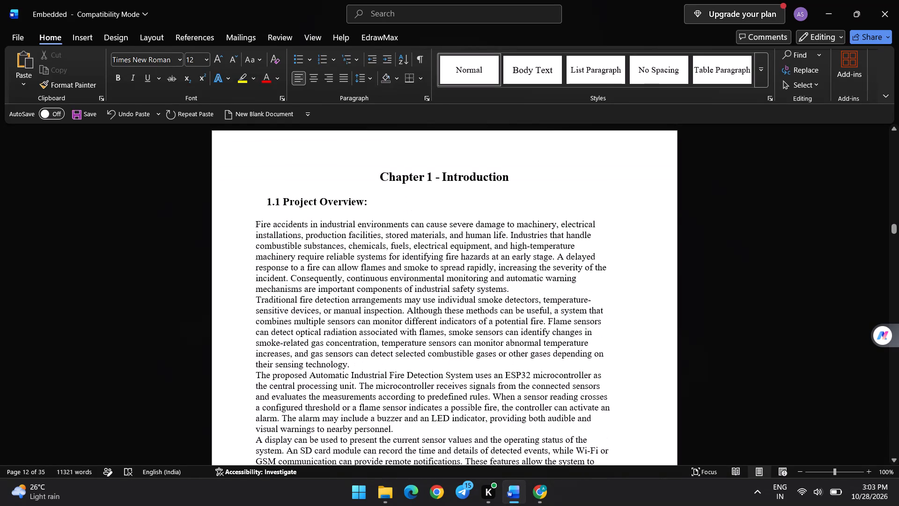
left_click(527, 290)
key("Return")
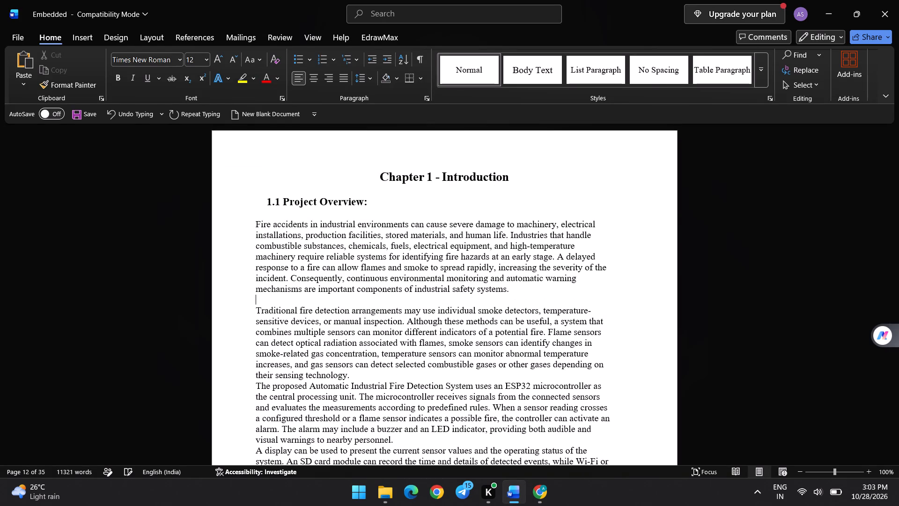
left_click(488, 371)
key("Return")
scroll(474, 433, "down", 1)
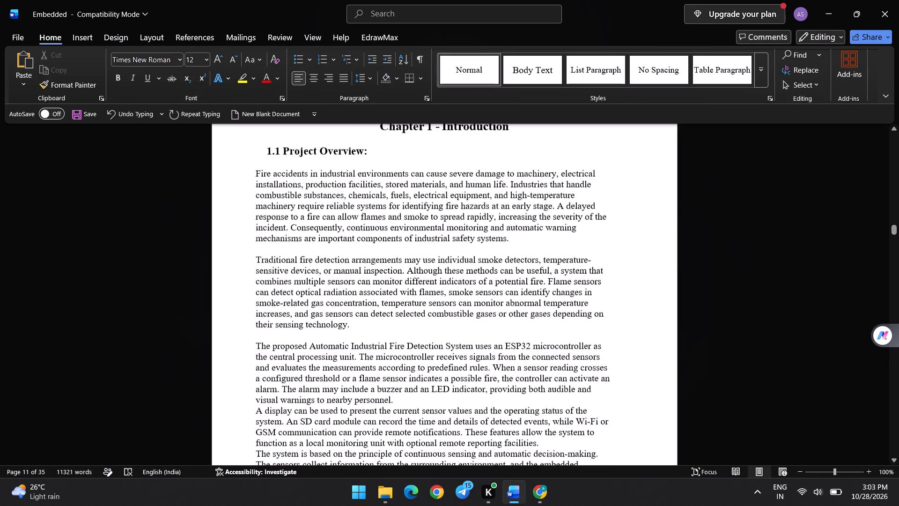
left_click(466, 401)
key("Return")
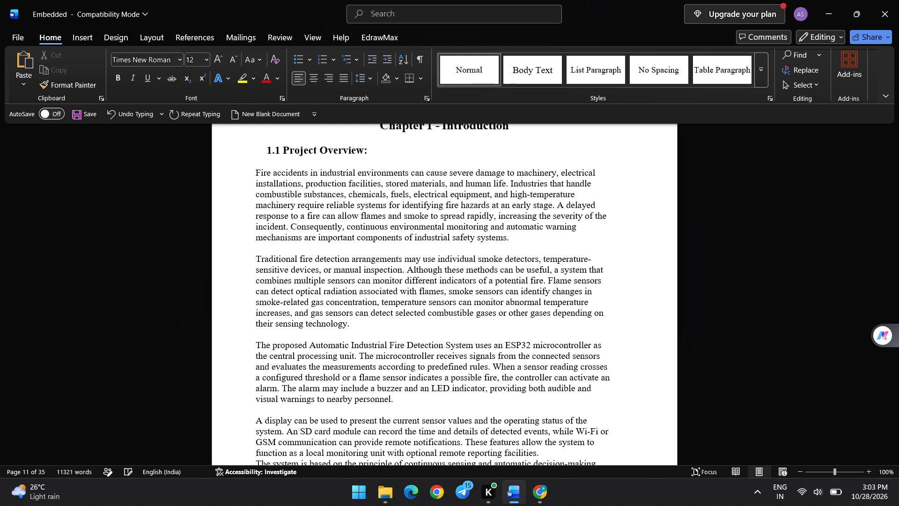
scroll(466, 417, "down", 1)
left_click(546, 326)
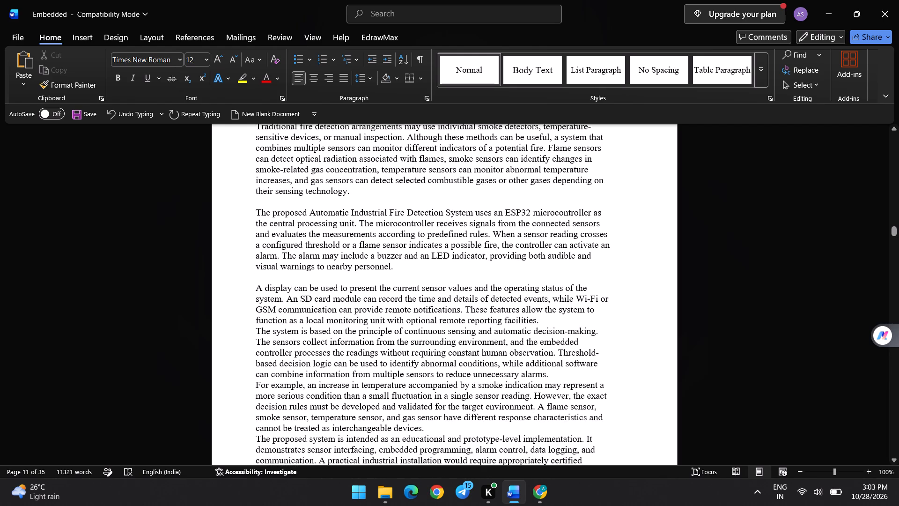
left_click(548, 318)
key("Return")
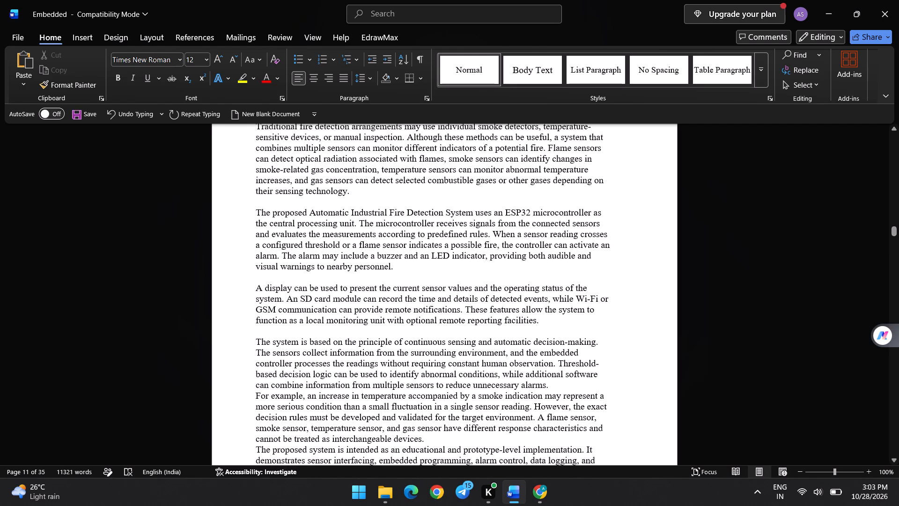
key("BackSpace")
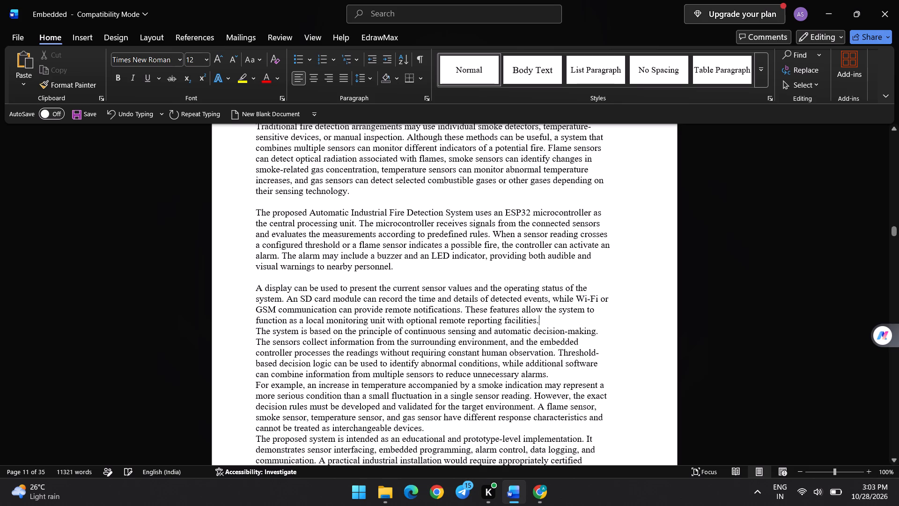
Justify all body paragraphs of 1.1 Project Overview, from the fire accidents paragraph through the fire-safety regulations sentence.
left_click(345, 71)
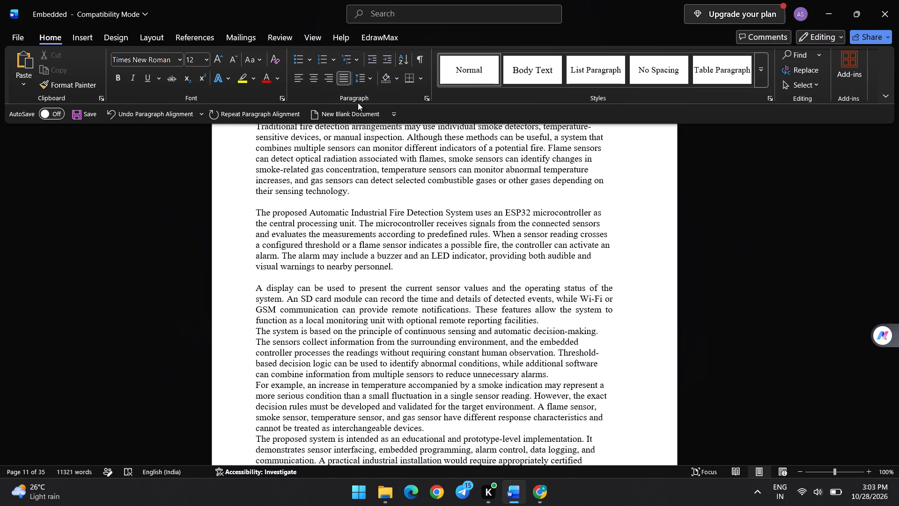
scroll(420, 258, "up", 1)
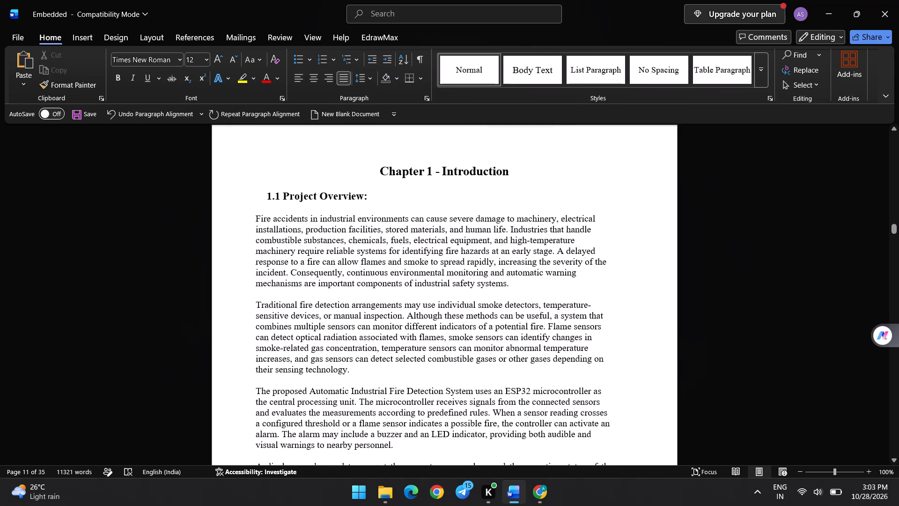
left_click_drag(257, 218, 538, 296)
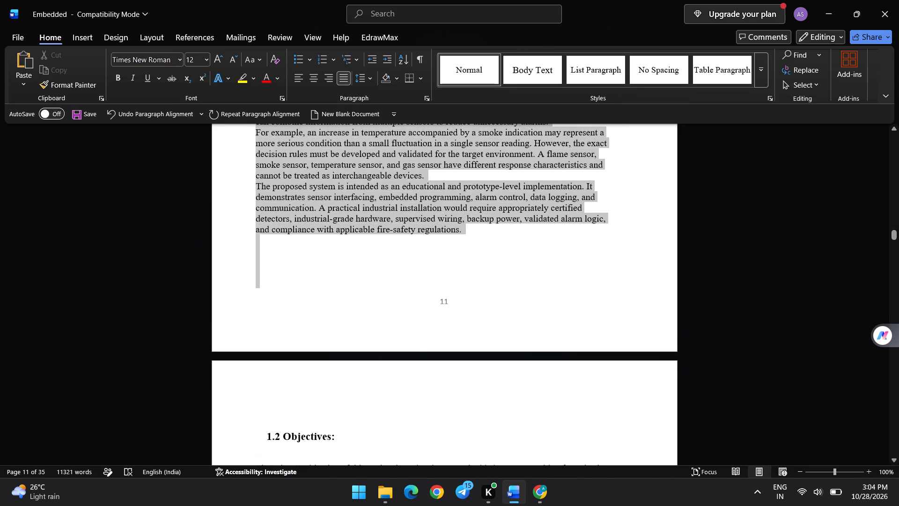
left_click_drag(538, 296, 489, 231)
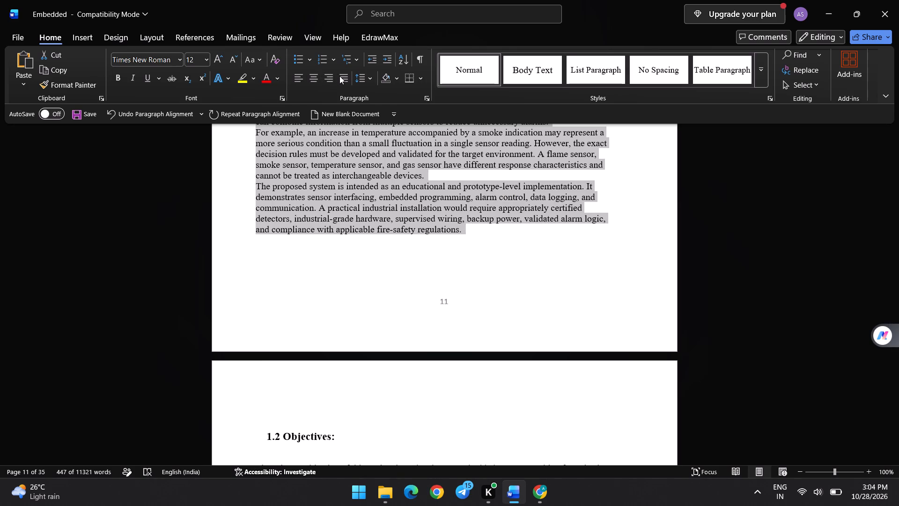
left_click(339, 76)
Insert blank lines in 1.1 Project Overview after the paragraphs ending in interchangeable devices, unnecessary alarms and remote reporting facilities.
left_click(424, 186)
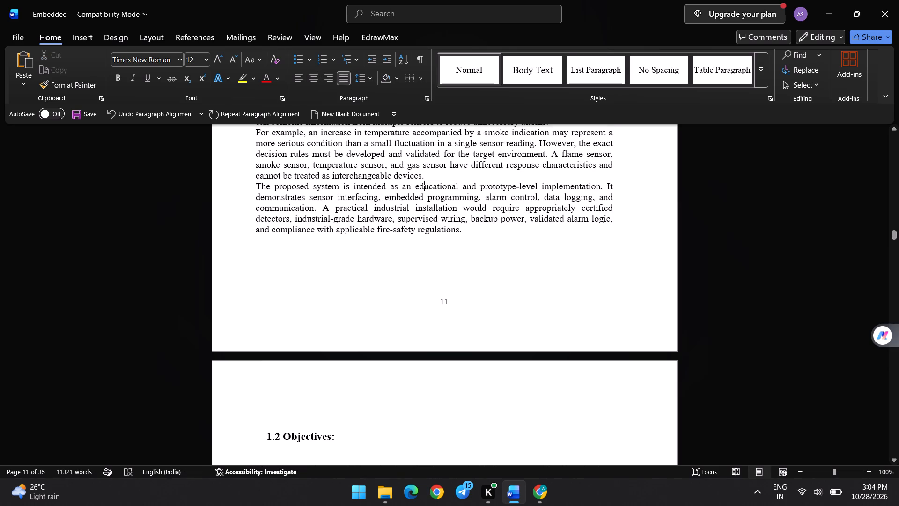
left_click(430, 183)
key("Up")
key("Return")
scroll(435, 222, "up", 1)
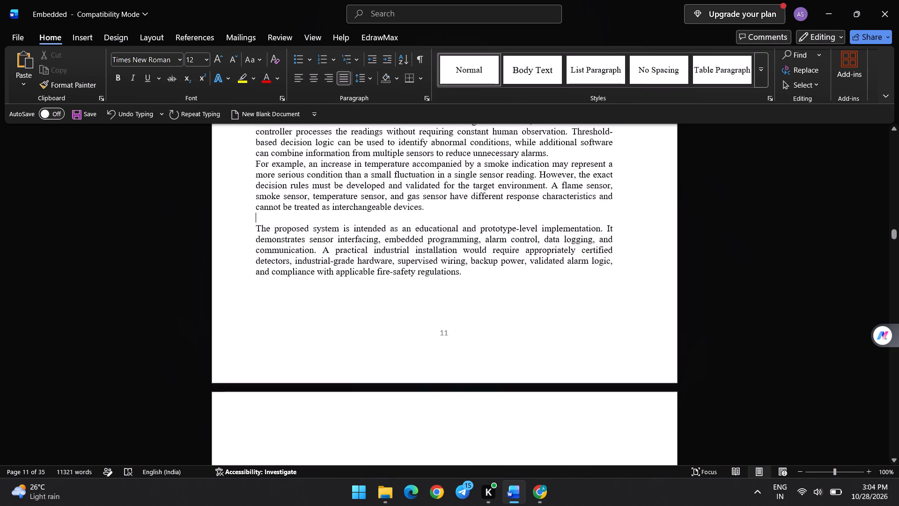
scroll(435, 222, "up", 1)
left_click(554, 349)
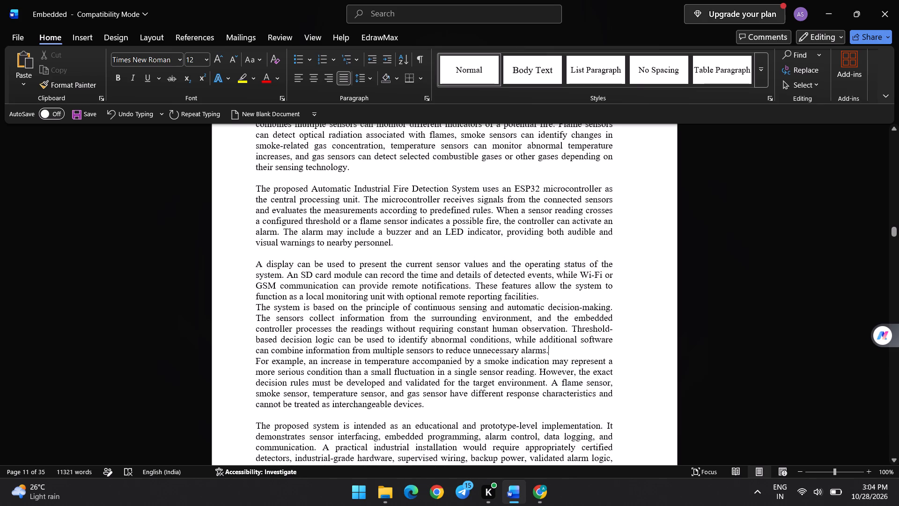
key("Return")
left_click(556, 300)
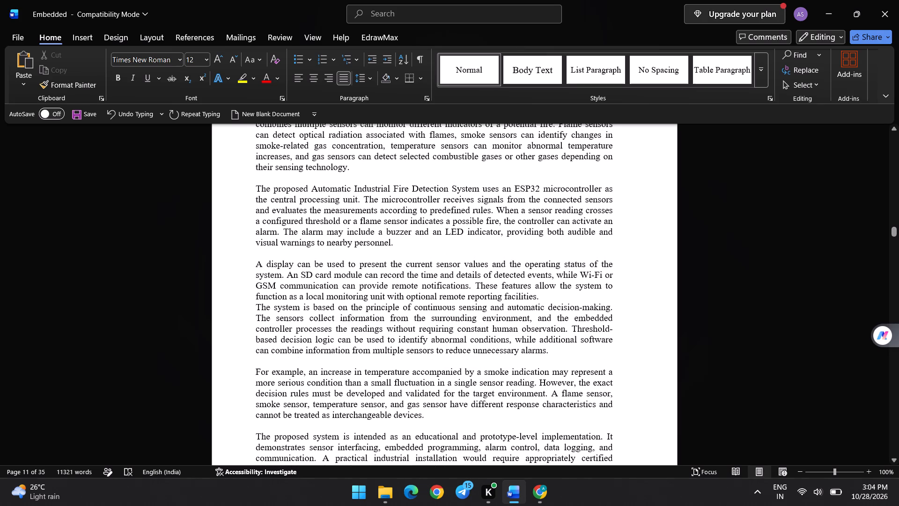
key("Return")
Remove the extra blank lines above the 1.2 Objectives heading, keeping it at the top of its page.
scroll(512, 305, "down", 1)
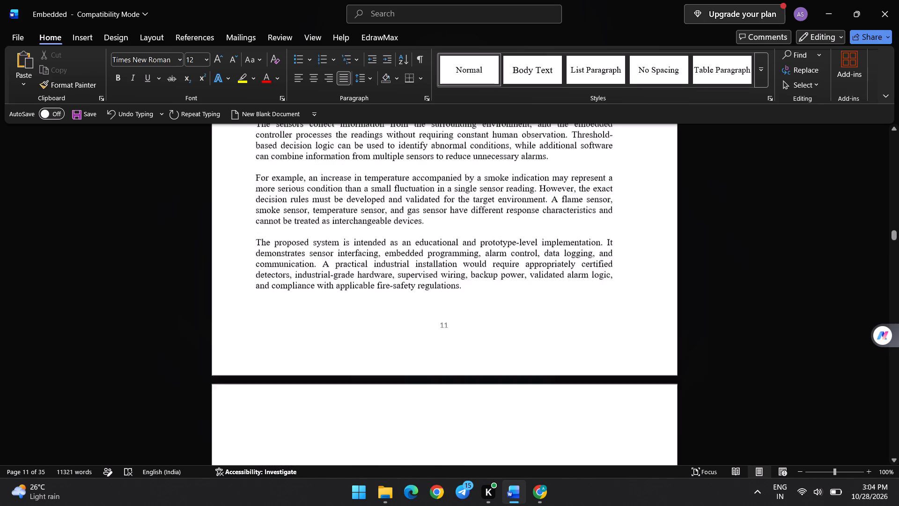
scroll(512, 305, "down", 1)
left_click_drag(266, 358, 263, 293)
key("BackSpace")
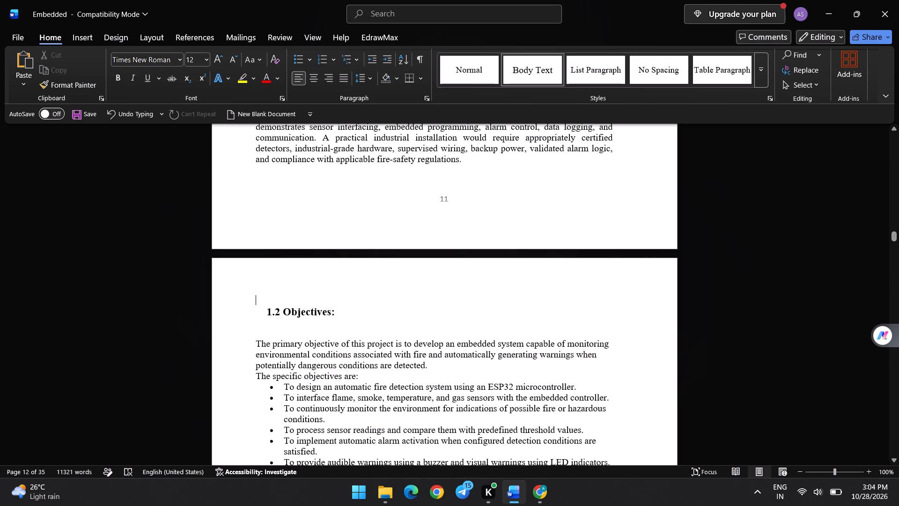
key("BackSpace")
Cut the source Chapter 5 text from the start of 5.1 Conclusion's body through the end of 5.2 Future Scope, leaving the REFERENCES heading.
scroll(272, 337, "down", 1)
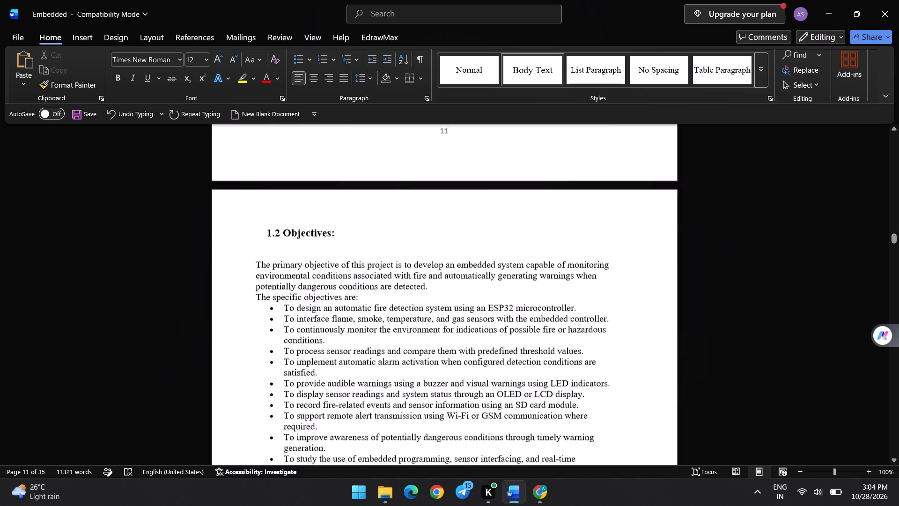
scroll(272, 337, "down", 2)
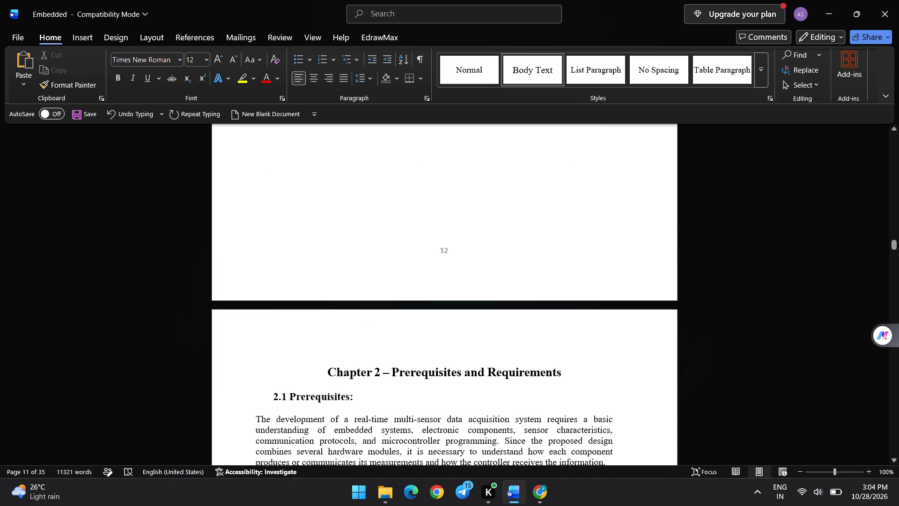
scroll(272, 337, "down", 1)
scroll(701, 282, "down", 8)
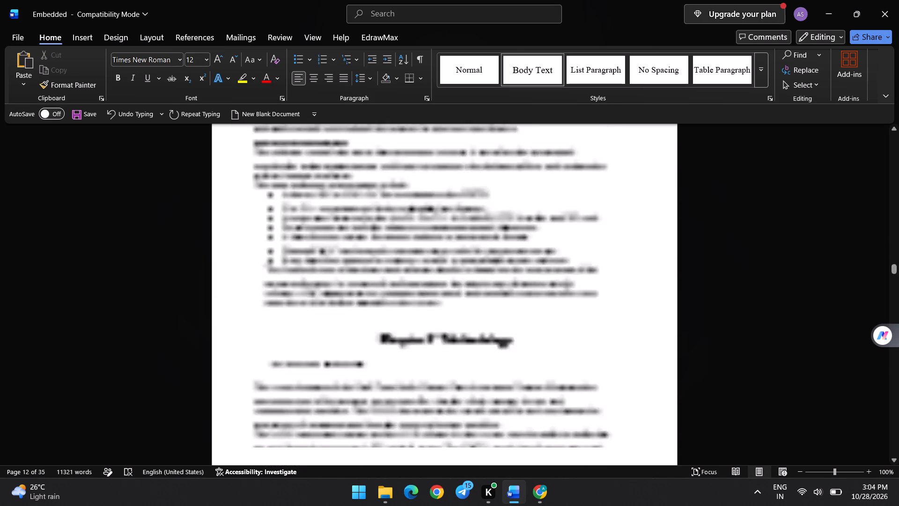
scroll(701, 282, "down", 20)
scroll(701, 282, "down", 20)
scroll(701, 282, "down", 20)
scroll(556, 271, "up", 2)
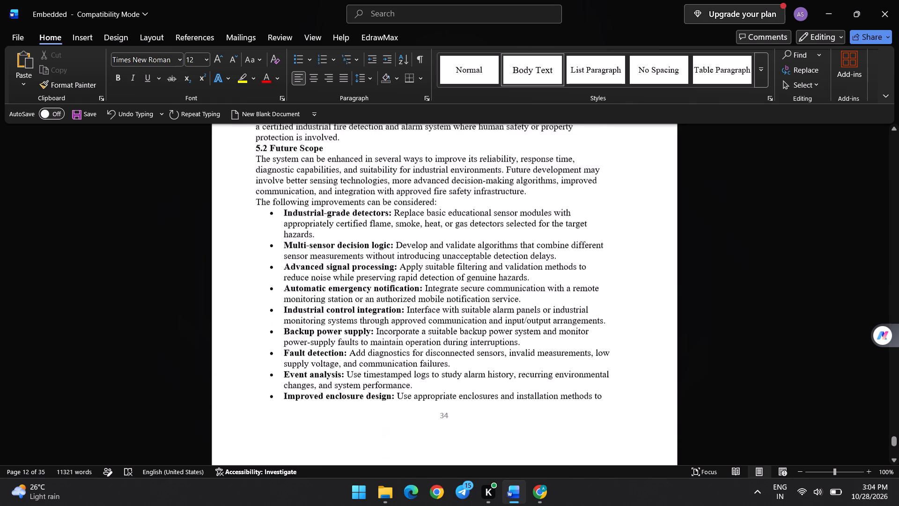
scroll(556, 271, "up", 1)
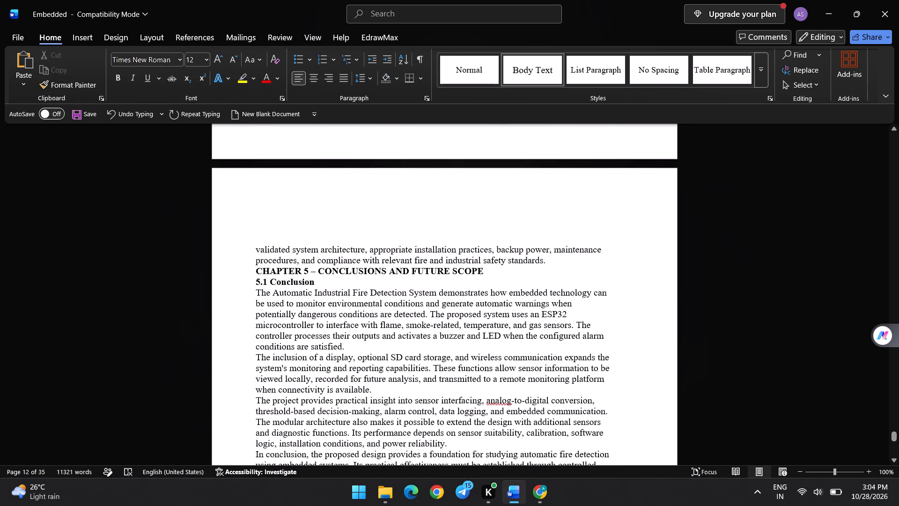
left_click_drag(256, 294, 357, 235)
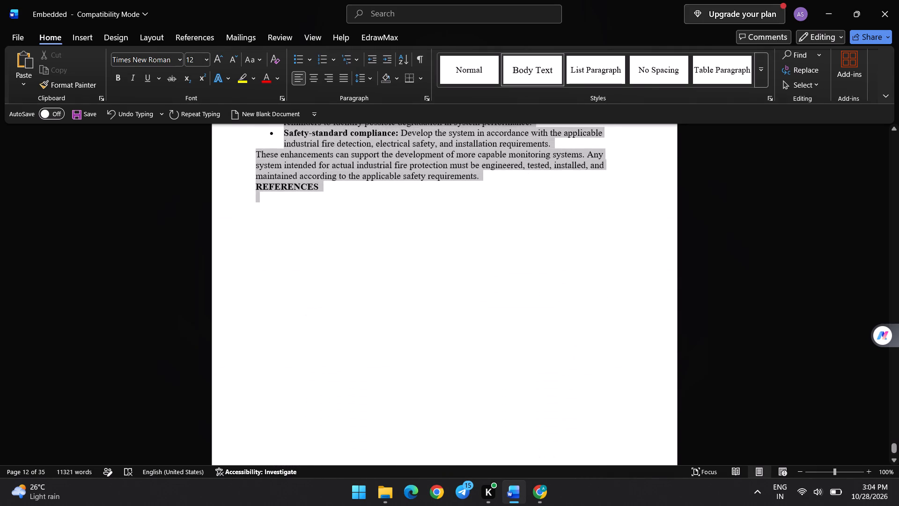
left_click_drag(357, 235, 481, 179)
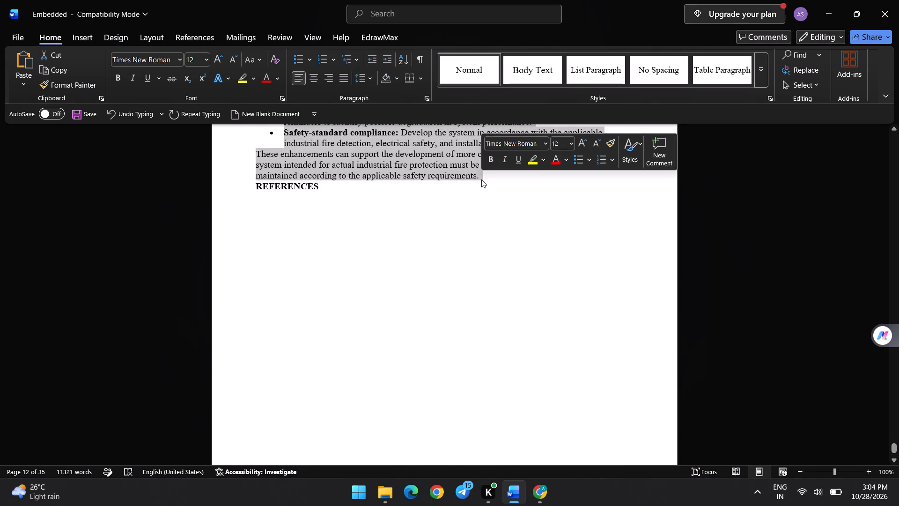
key("ctrl+x")
Replace the old multi-sensor body text of 5.1 Conclusion with the cut fire detection conclusion and future scope text.
scroll(418, 191, "up", 1)
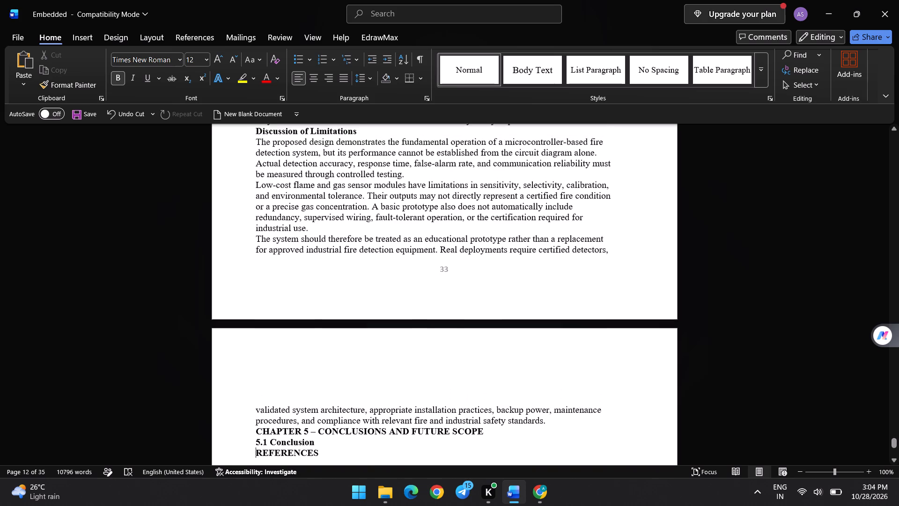
scroll(418, 191, "up", 4)
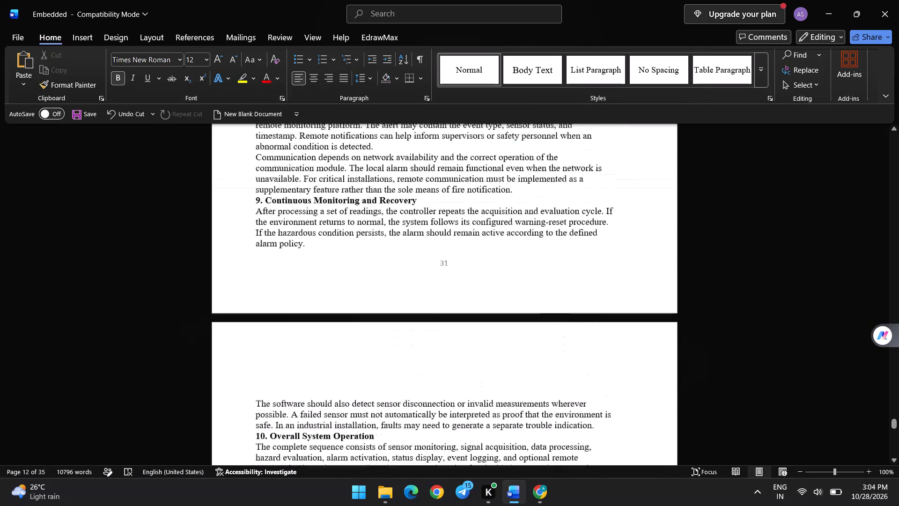
scroll(418, 191, "up", 4)
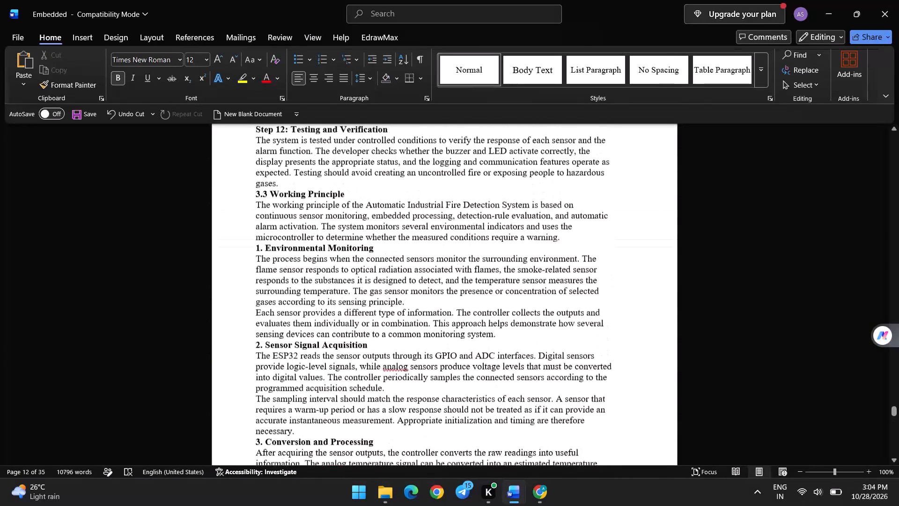
scroll(418, 191, "up", 5)
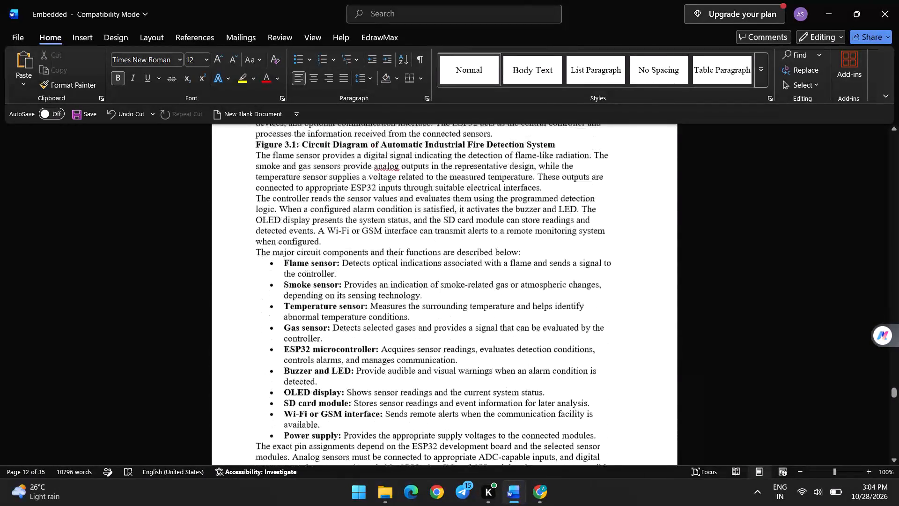
scroll(418, 191, "up", 3)
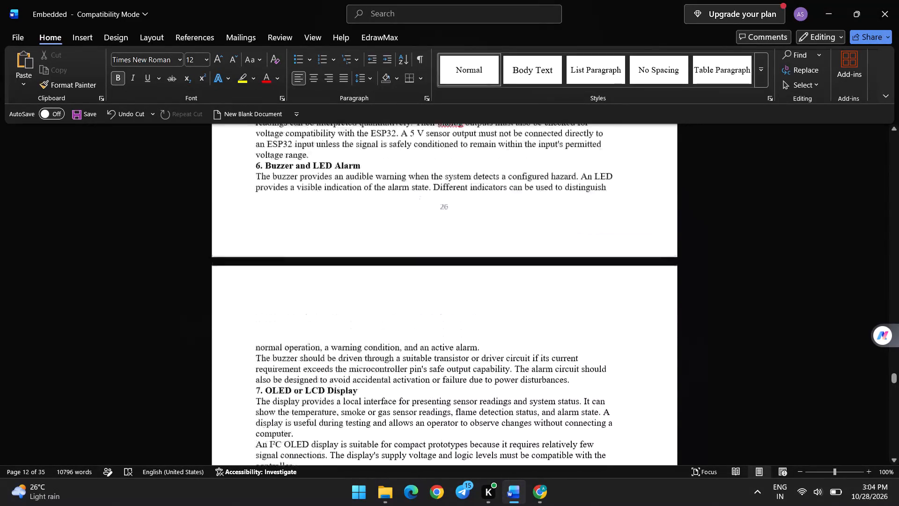
scroll(418, 191, "up", 3)
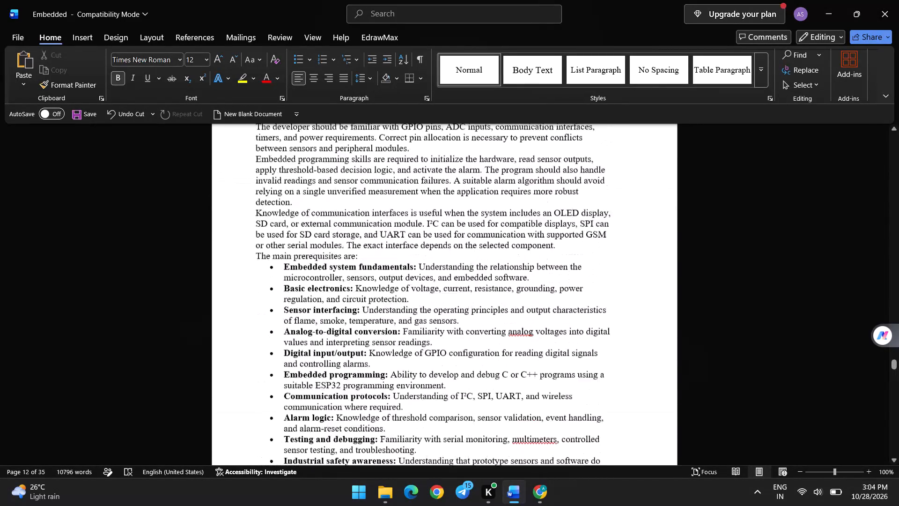
scroll(418, 191, "up", 3)
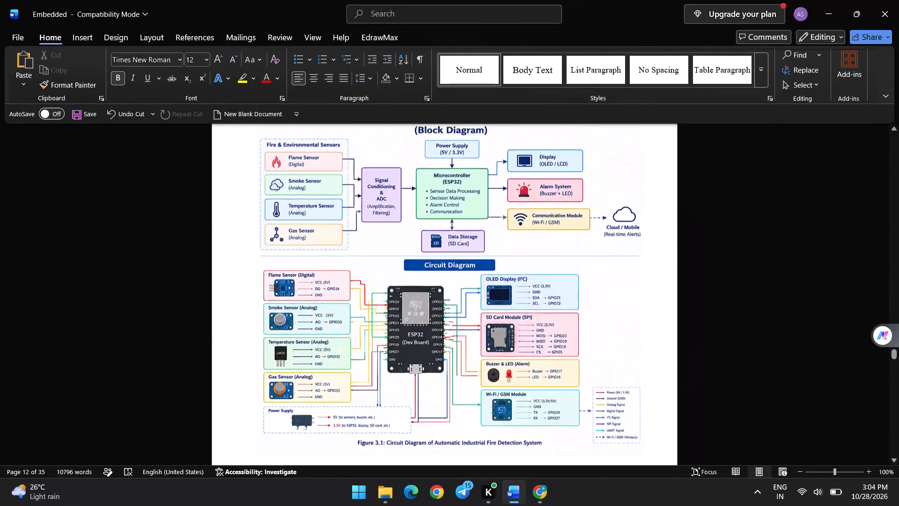
scroll(418, 191, "up", 3)
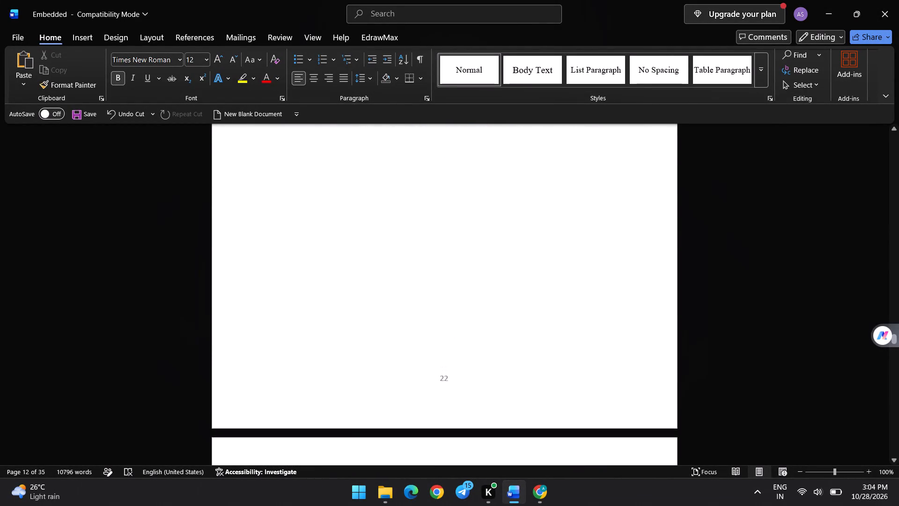
scroll(418, 191, "up", 4)
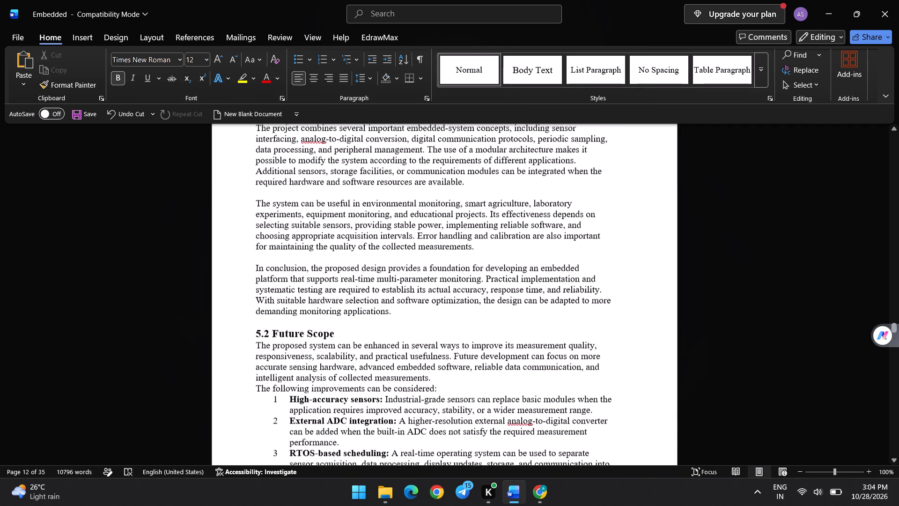
scroll(418, 191, "up", 1)
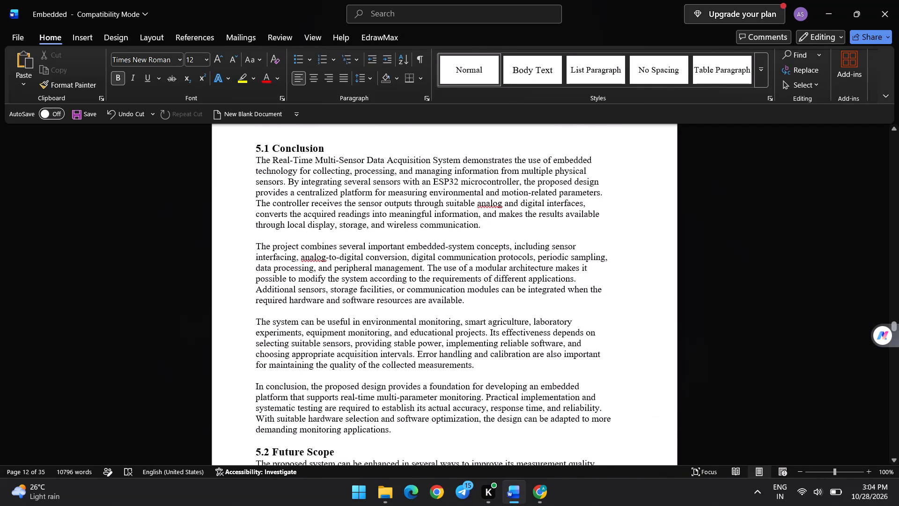
left_click_drag(255, 159, 376, 432)
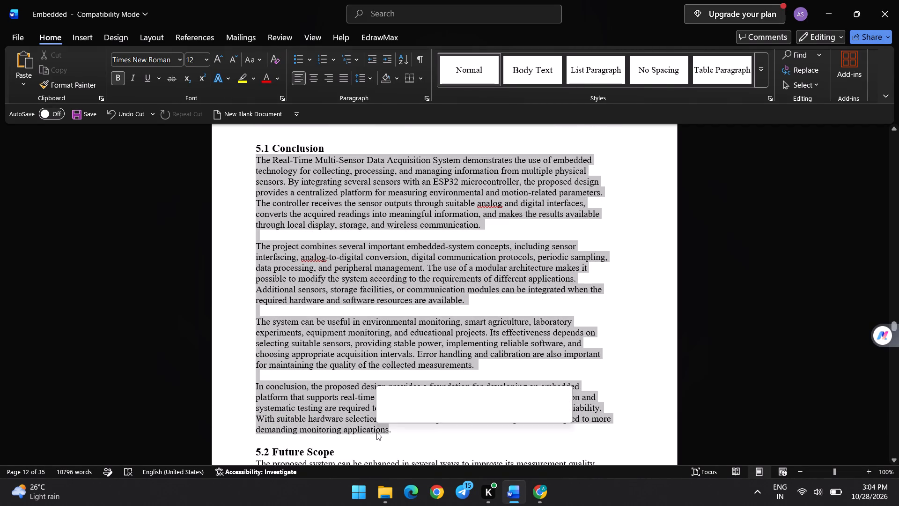
key("ctrl+v")
Move the pasted fire detection future scope paragraphs and bullets over the old body and numbered list of the original 5.2 Future Scope section.
scroll(358, 330, "up", 1)
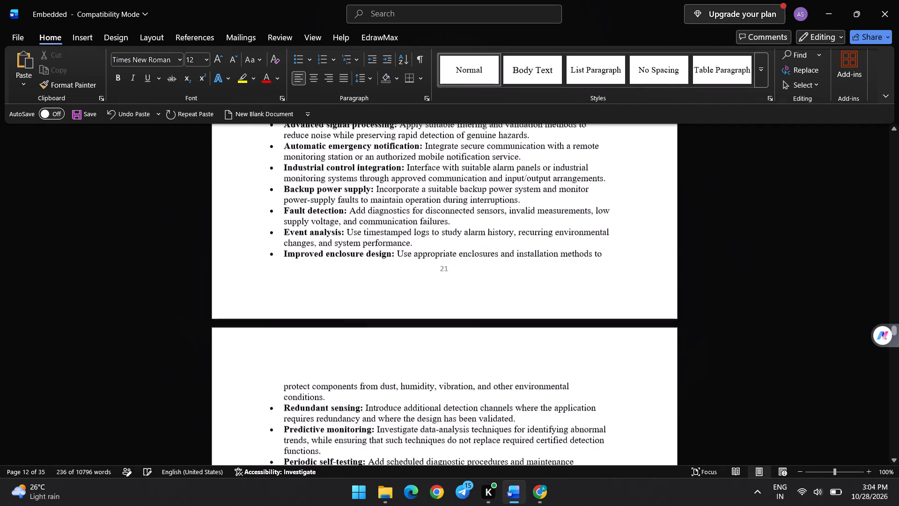
scroll(358, 330, "up", 1)
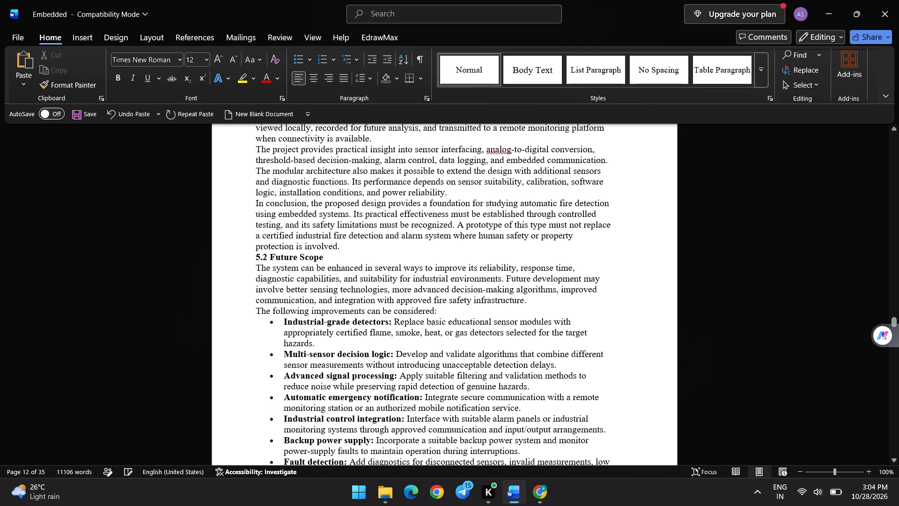
left_click_drag(257, 269, 319, 418)
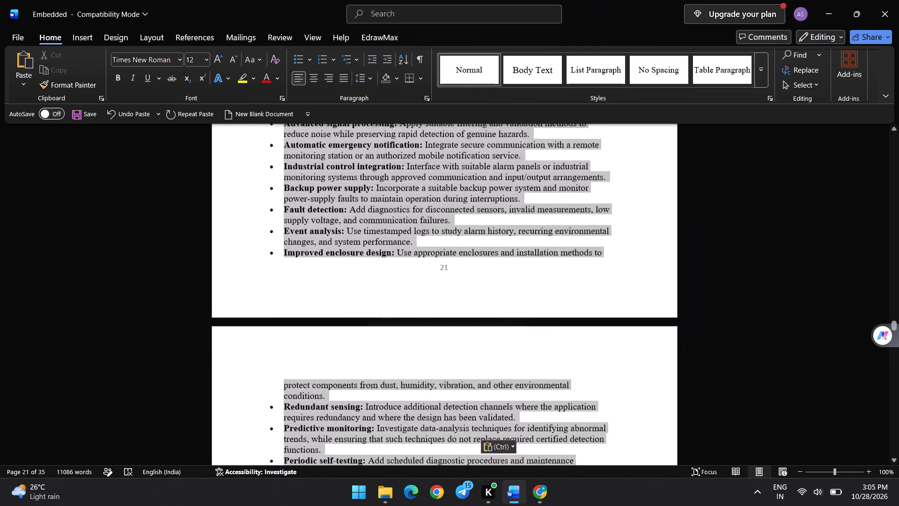
left_click_drag(319, 418, 418, 147)
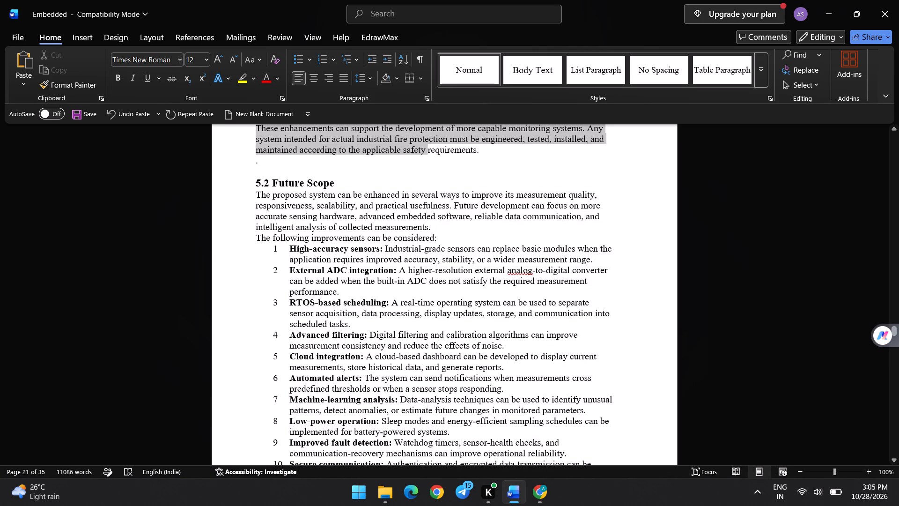
left_click_drag(418, 147, 458, 151)
key("ctrl+x")
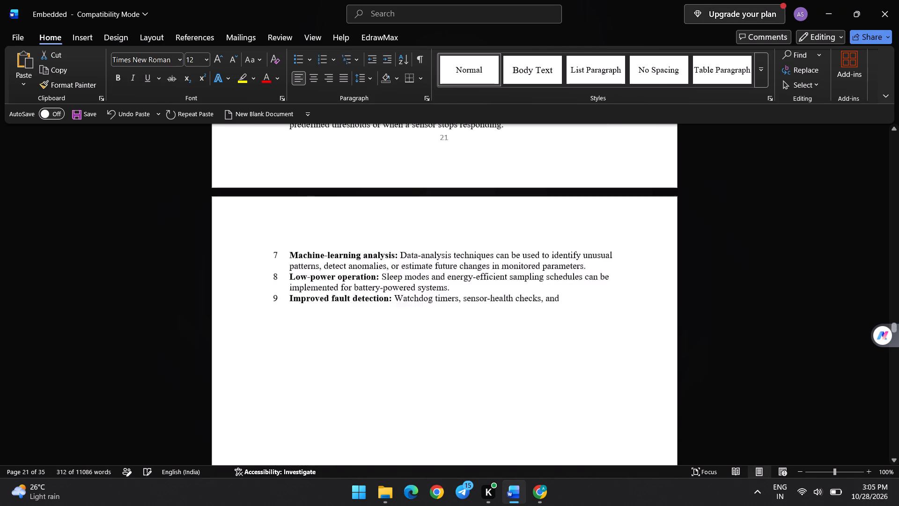
left_click_drag(257, 187, 381, 477)
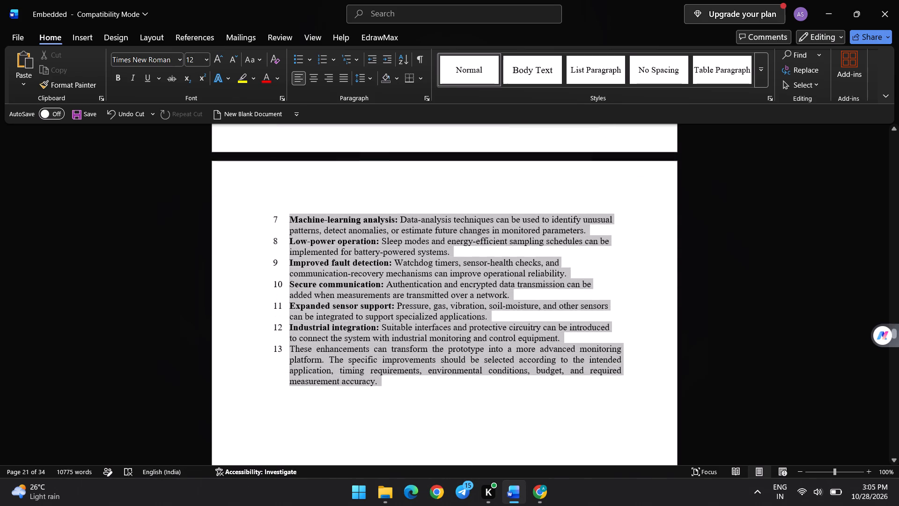
left_click_drag(381, 477, 374, 326)
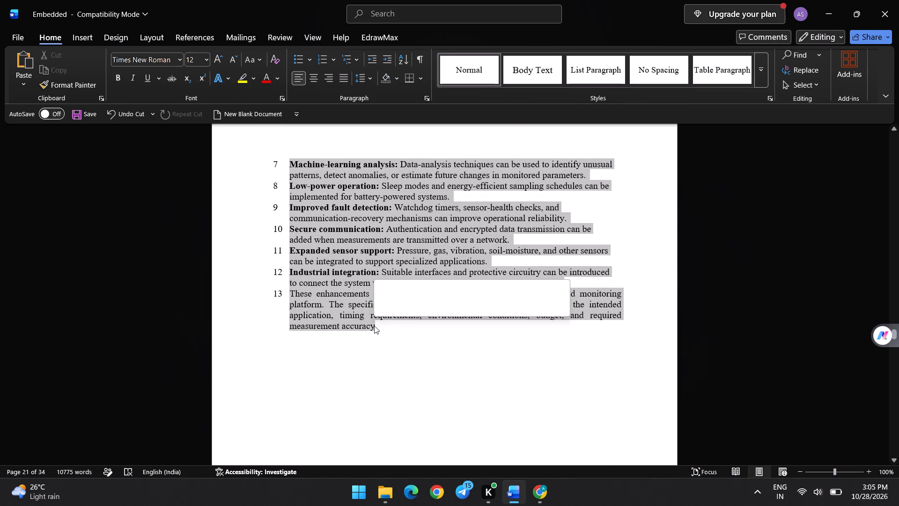
key("ctrl+v")
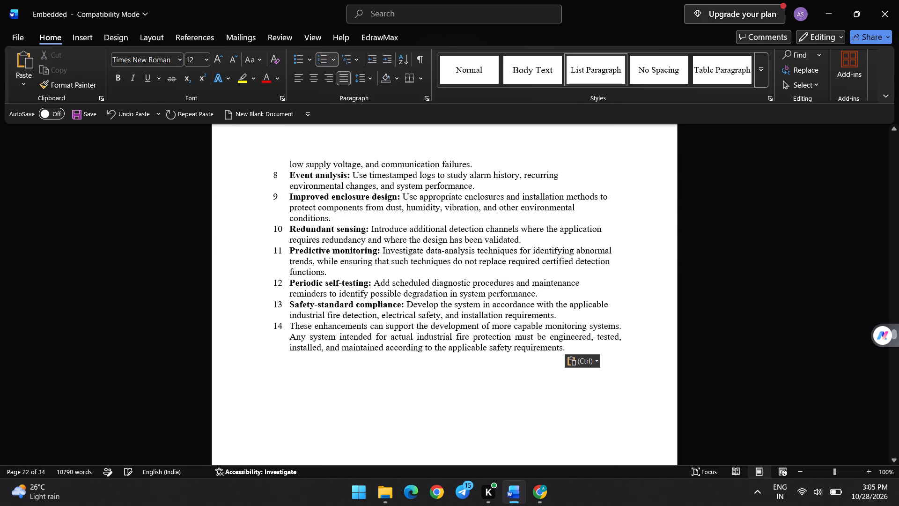
Delete the duplicate smaller 5.2 Future Scope heading and the two stray periods beneath it.
scroll(367, 306, "up", 1)
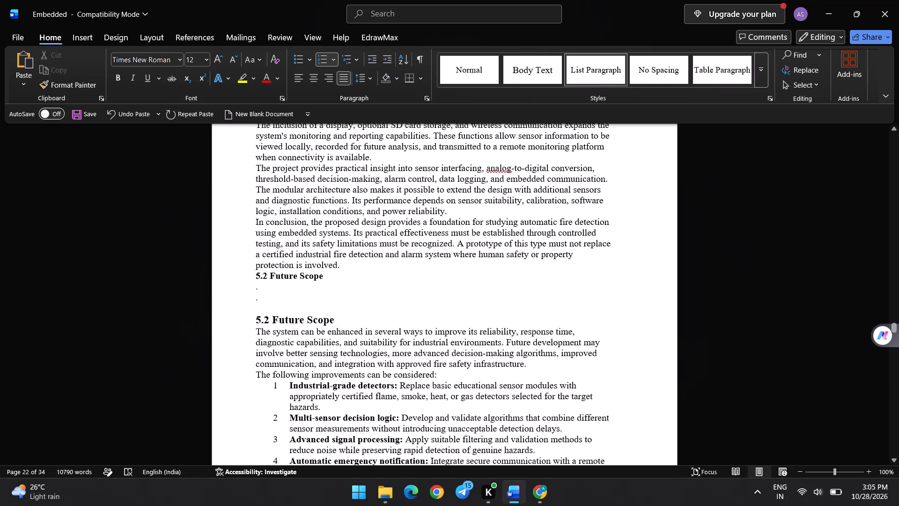
left_click_drag(262, 307, 251, 277)
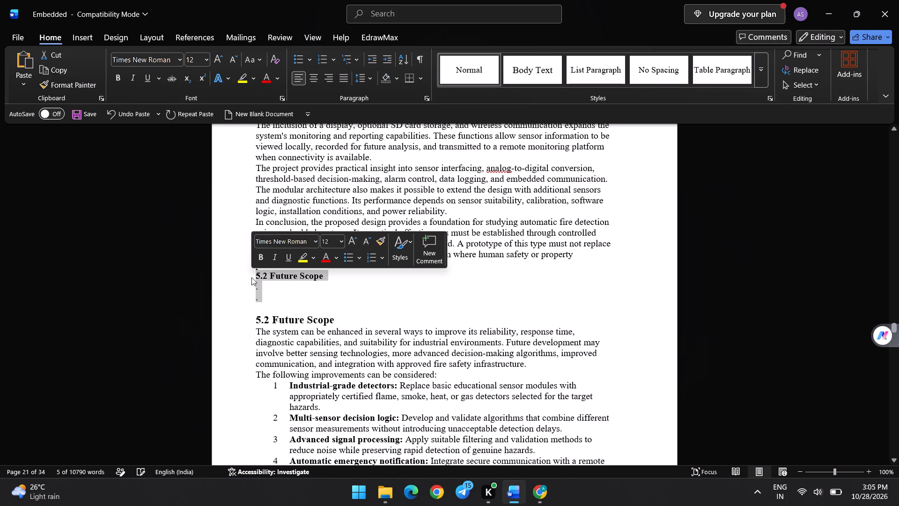
key("BackSpace")
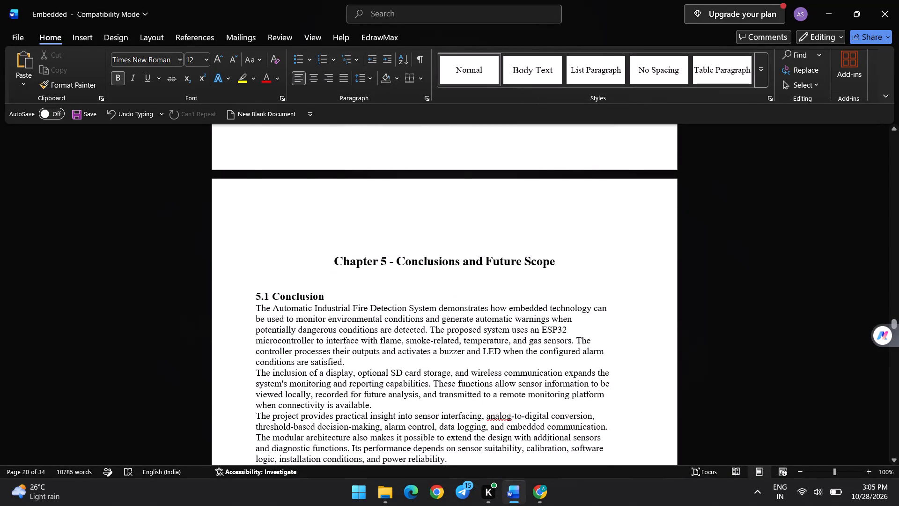
Justify all body paragraphs of 5.1 Conclusion, through the sentence on human safety or property protection.
left_click(360, 360)
left_click_drag(258, 308, 353, 178)
left_click(340, 82)
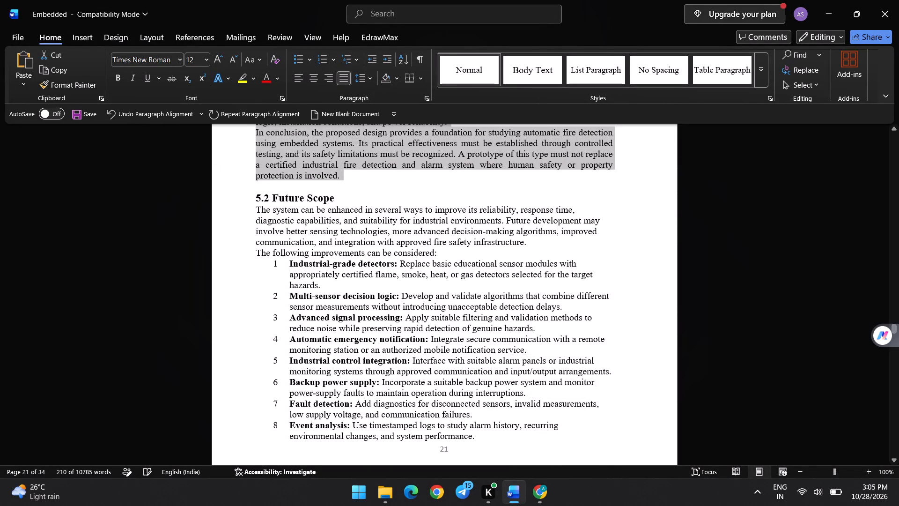
left_click(373, 187)
Insert blank lines between the four 5.1 Conclusion paragraphs and below the 5.1 Conclusion heading.
scroll(373, 187, "up", 1)
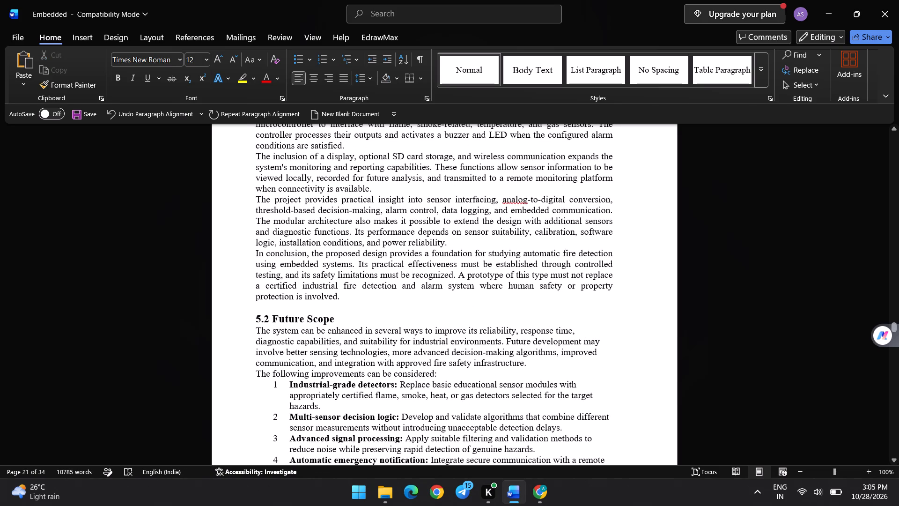
left_click(469, 244)
key("Return")
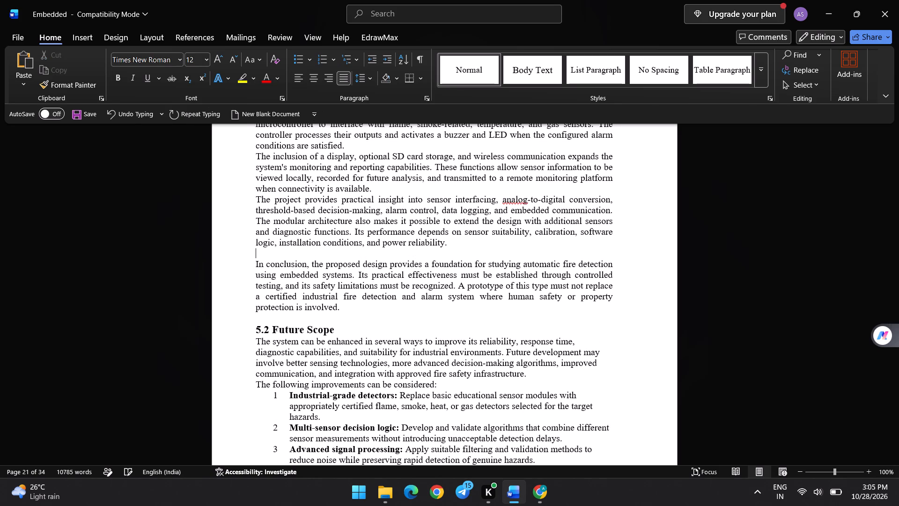
left_click(410, 180)
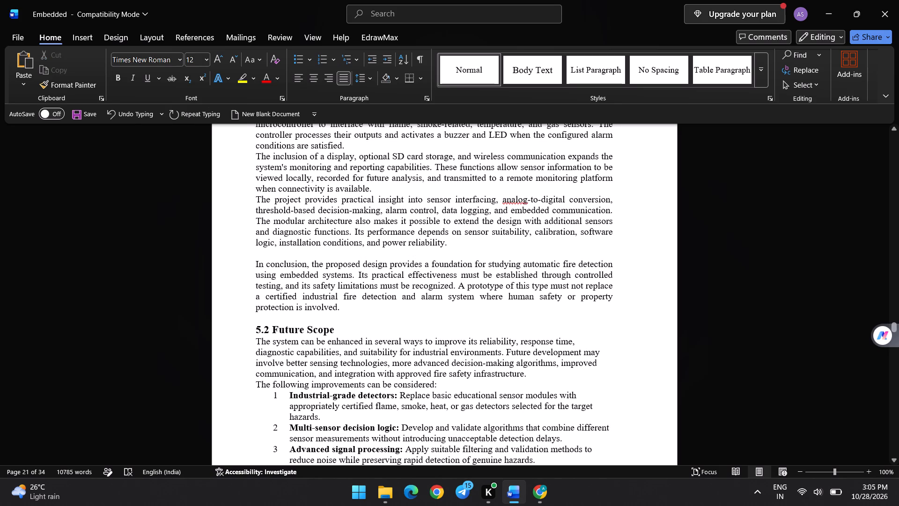
left_click(402, 189)
key("Return")
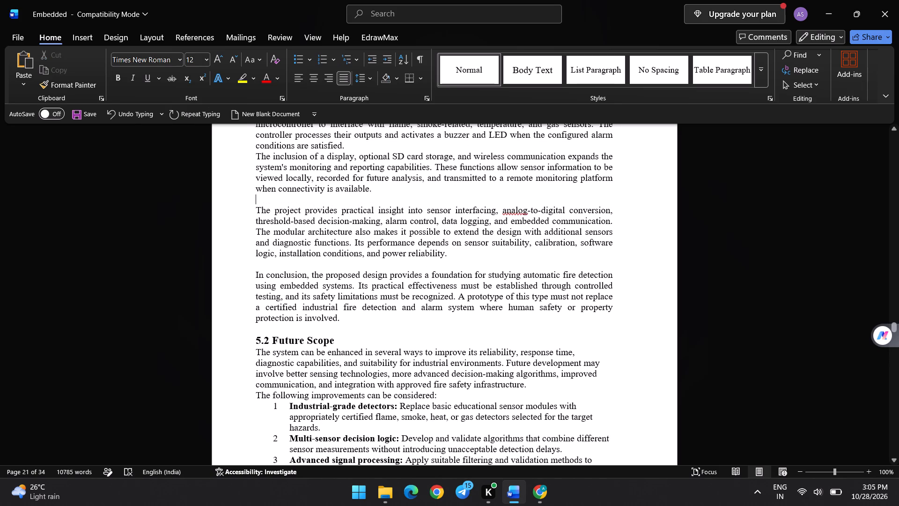
left_click(383, 146)
key("Return")
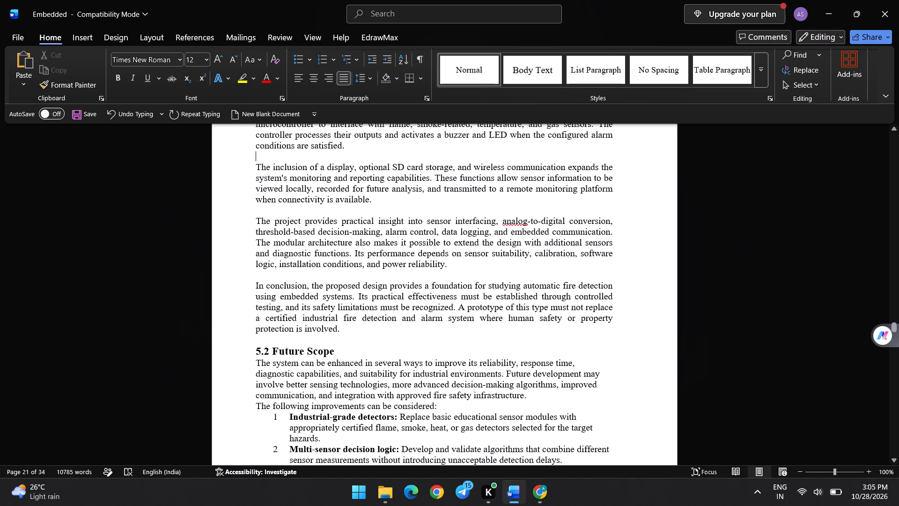
scroll(387, 180, "up", 1)
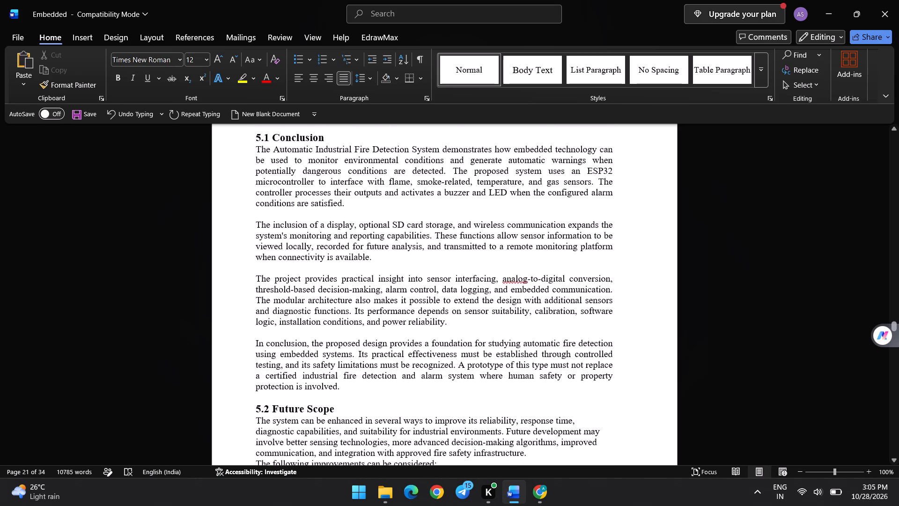
left_click(327, 134)
key("Return")
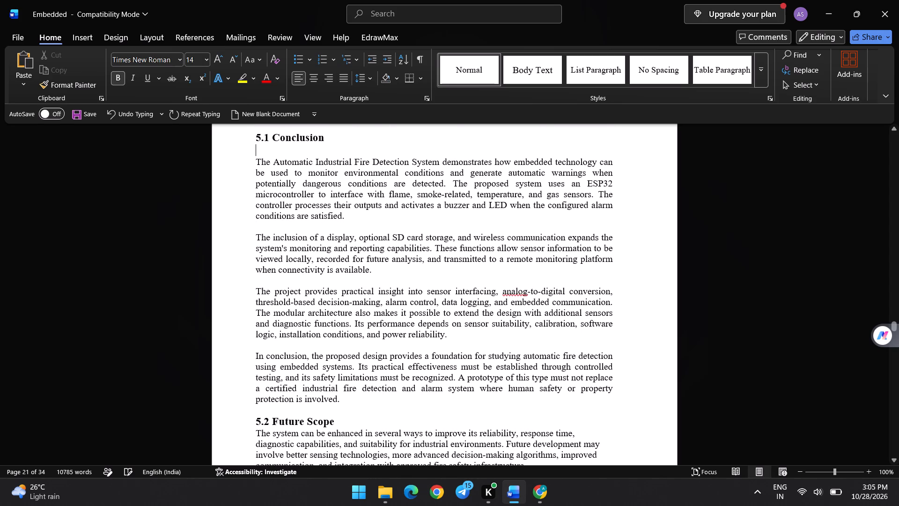
Insert blank lines below the 5.2 Future Scope heading and after its paragraph ending in approved fire safety infrastructure.
scroll(327, 252, "down", 1)
left_click(341, 282)
key("Return")
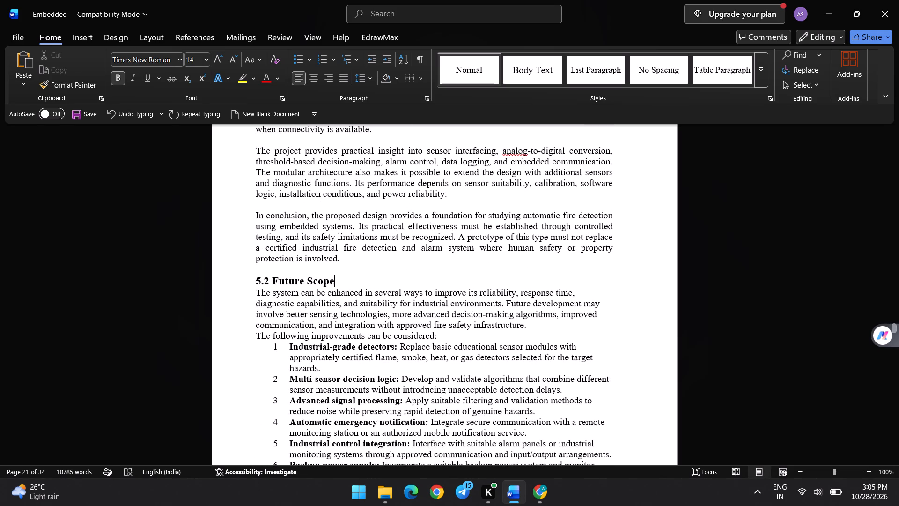
scroll(341, 282, "down", 1)
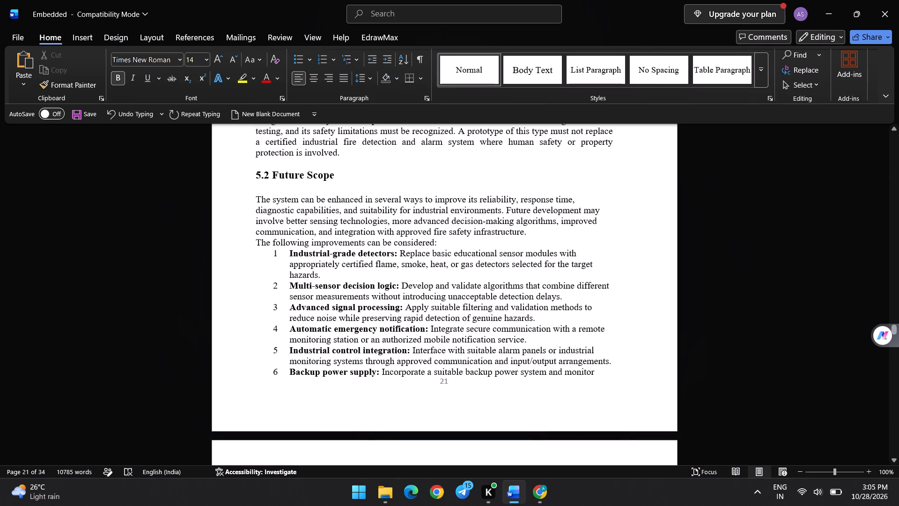
left_click(530, 232)
key("Return")
scroll(530, 232, "down", 1)
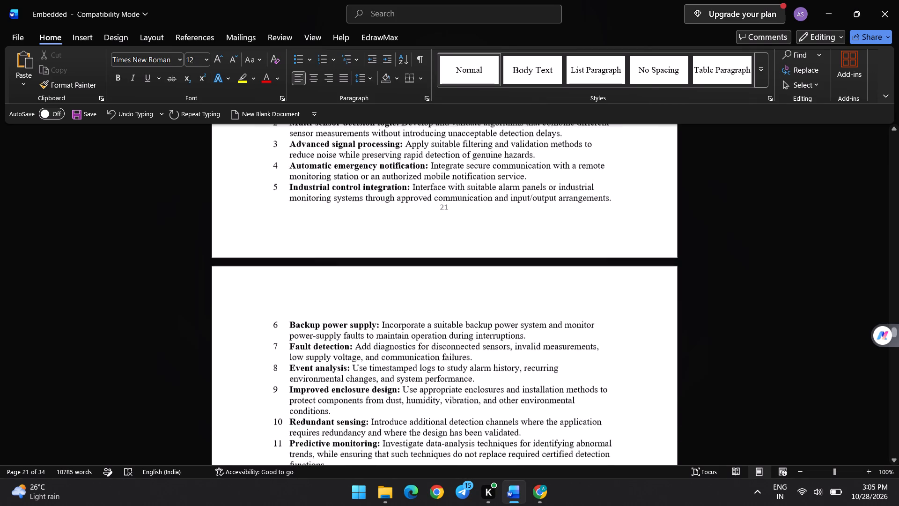
scroll(530, 232, "down", 1)
scroll(525, 377, "down", 1)
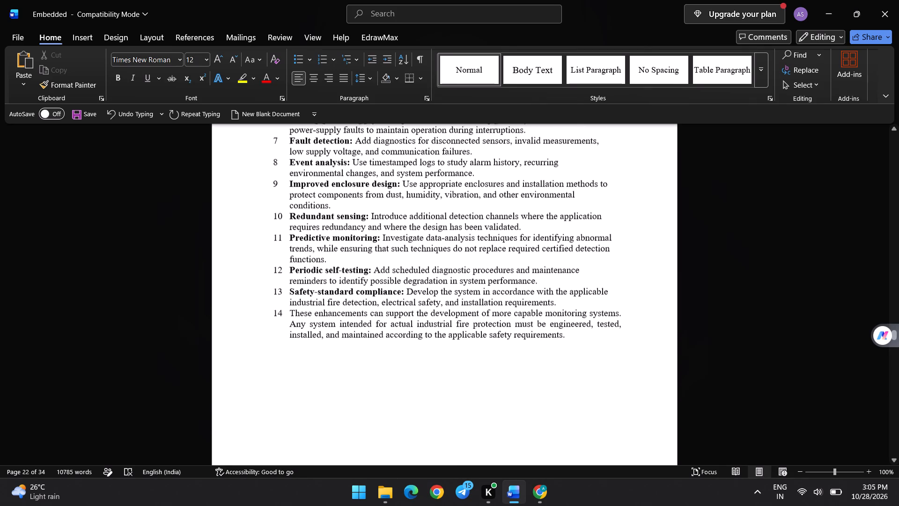
Detach the closing These enhancements paragraph from the 5.2 numbered list: blank line above, no number, indent decreased.
scroll(525, 377, "down", 1)
left_click(561, 269)
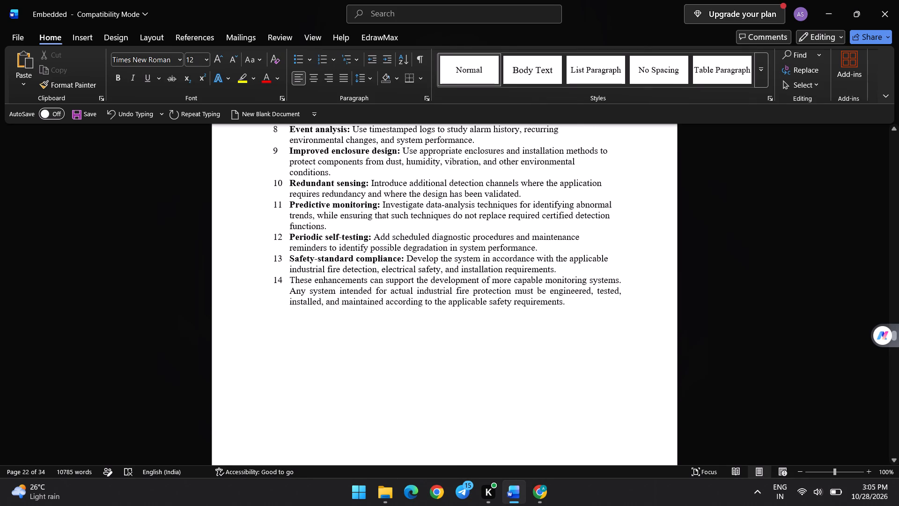
key("Return")
key("BackSpace")
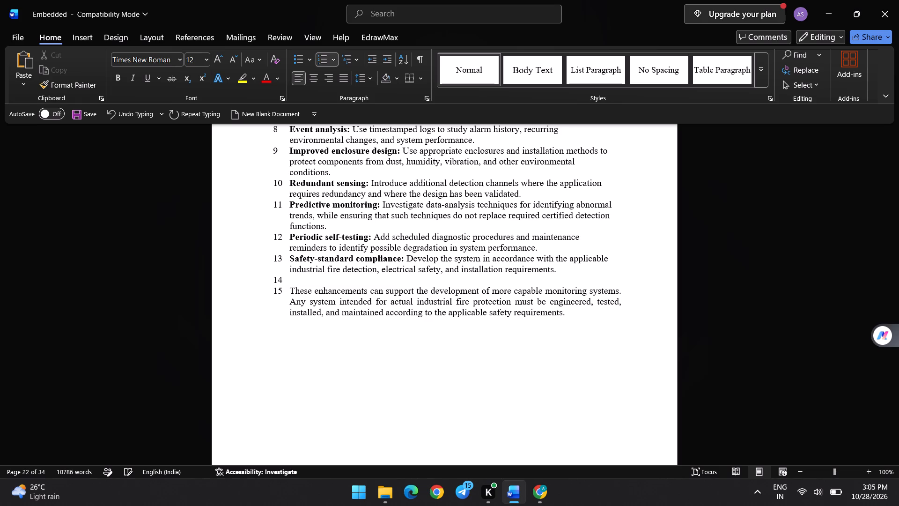
left_click(289, 289)
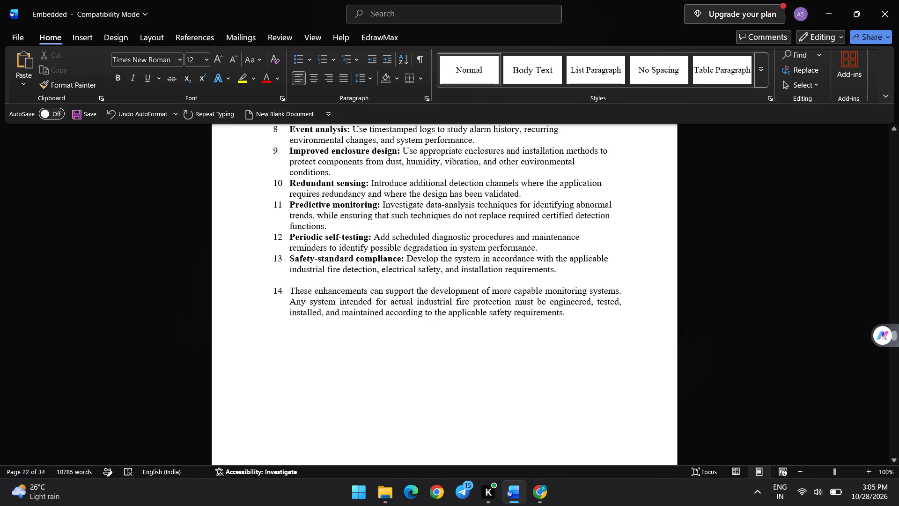
key("BackSpace")
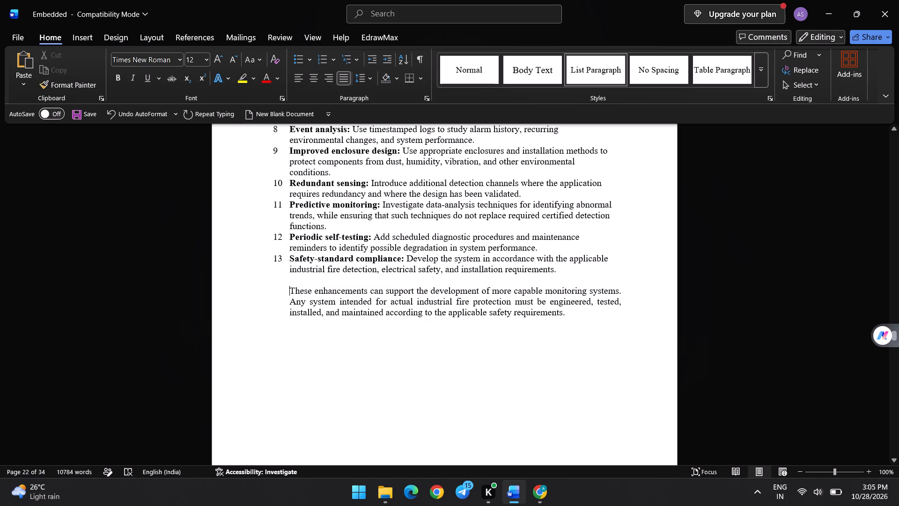
left_click_drag(289, 289, 564, 336)
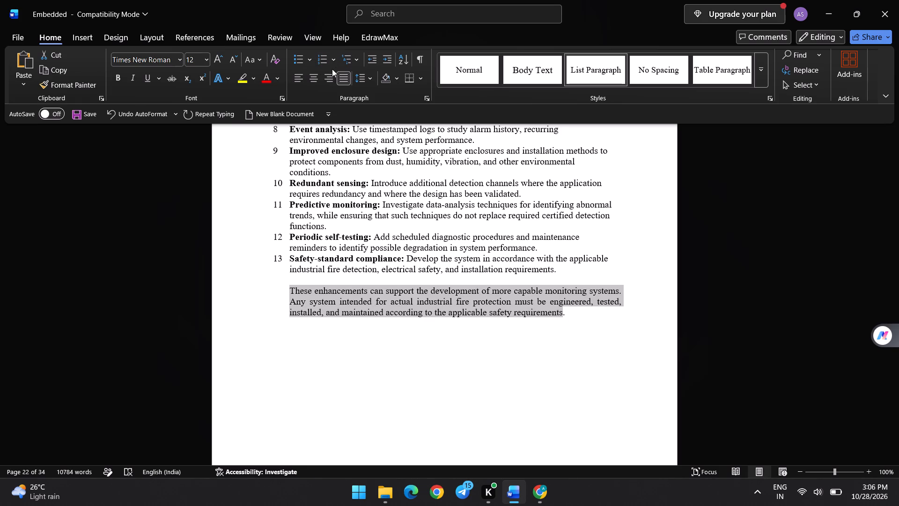
left_click(372, 57)
left_click(372, 57)
left_click(372, 57)
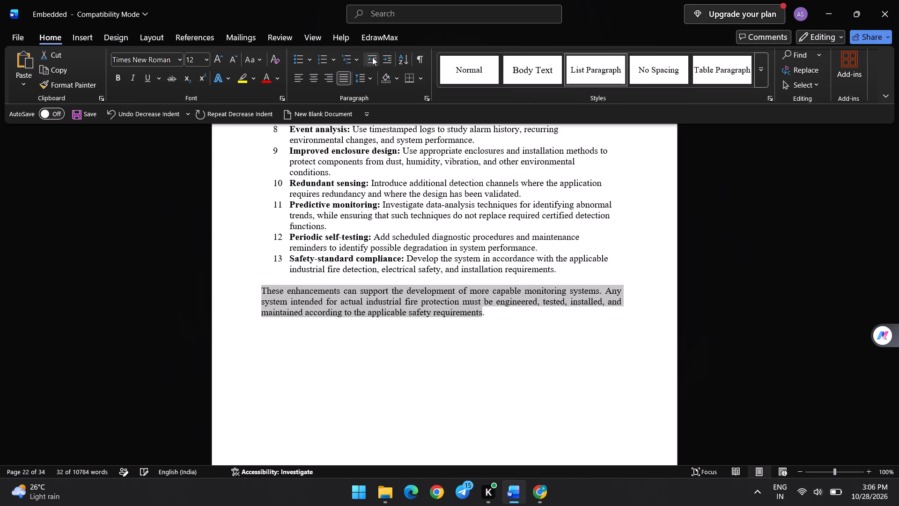
Cut the Chapter 2 fire detection text after the block diagram, from the 2.1 Prerequisites body through appropriately certified safety system.
scroll(342, 250, "down", 1)
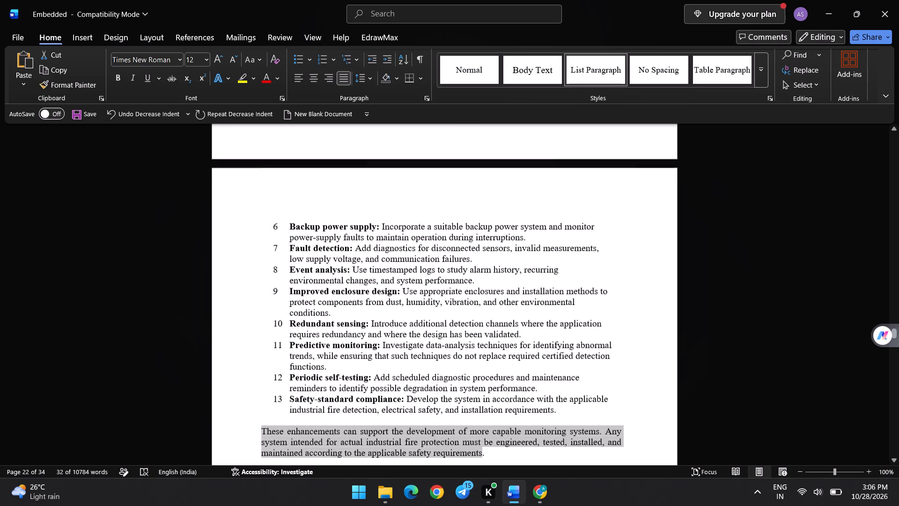
scroll(342, 250, "down", 1)
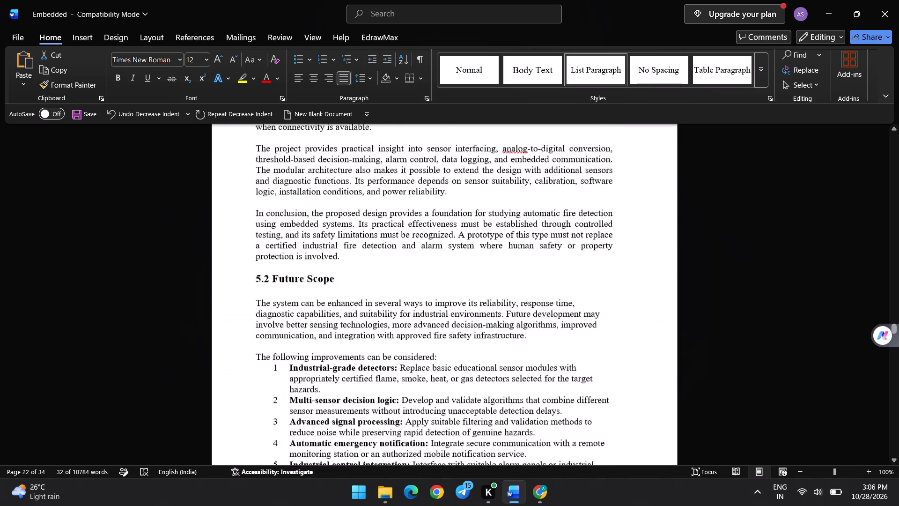
scroll(342, 250, "down", 3)
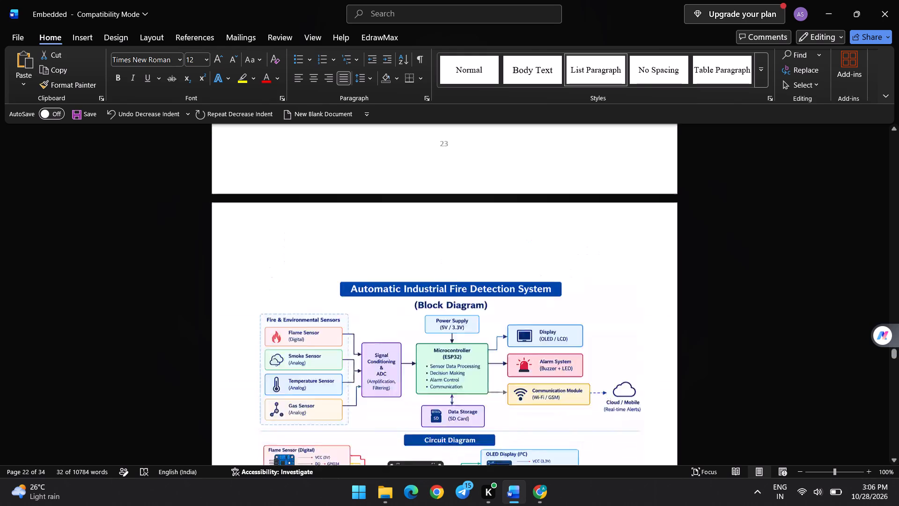
scroll(342, 250, "down", 2)
scroll(342, 250, "up", 1)
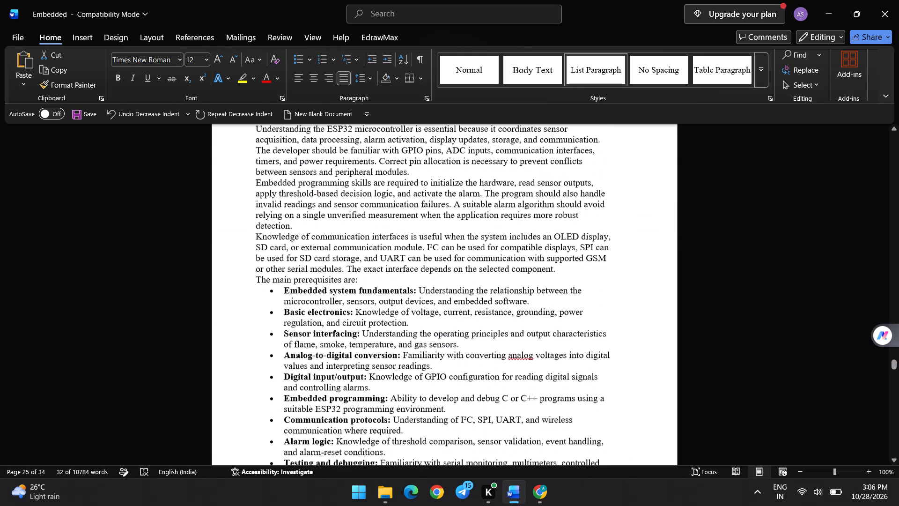
scroll(342, 250, "up", 1)
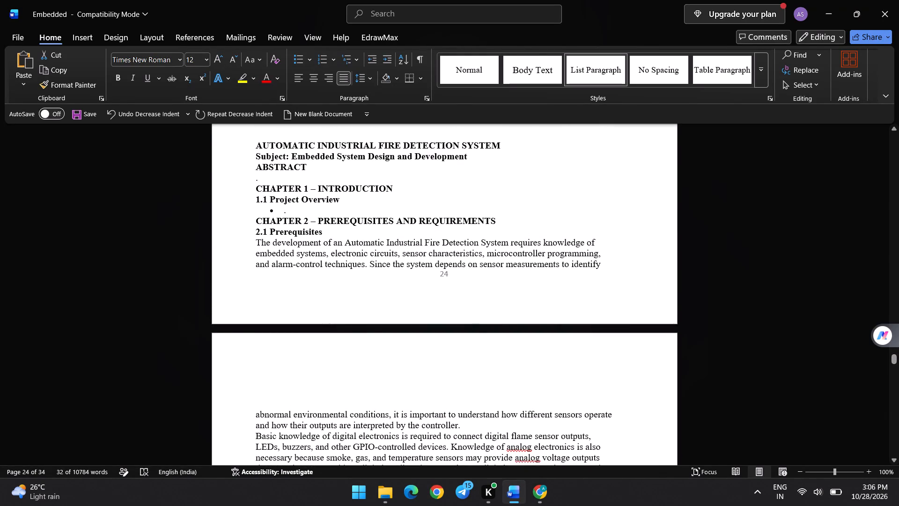
left_click_drag(257, 244, 319, 486)
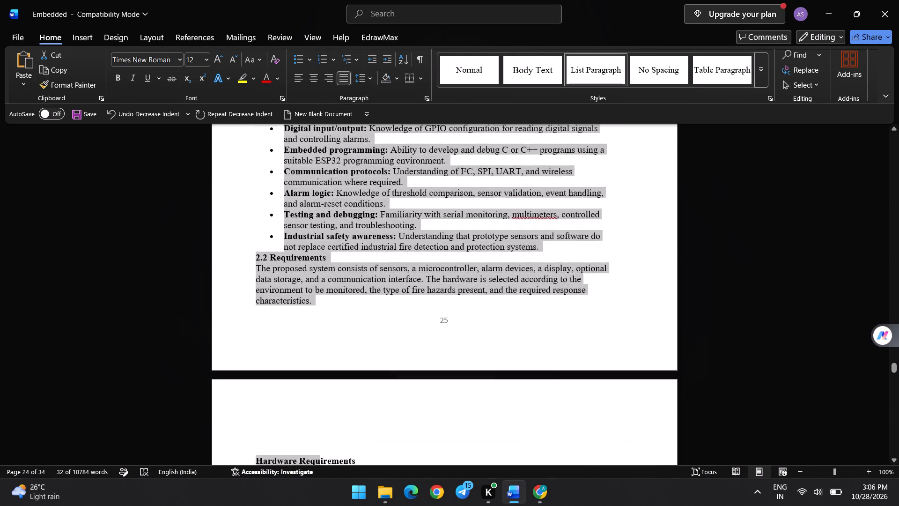
left_click_drag(319, 486, 370, 198)
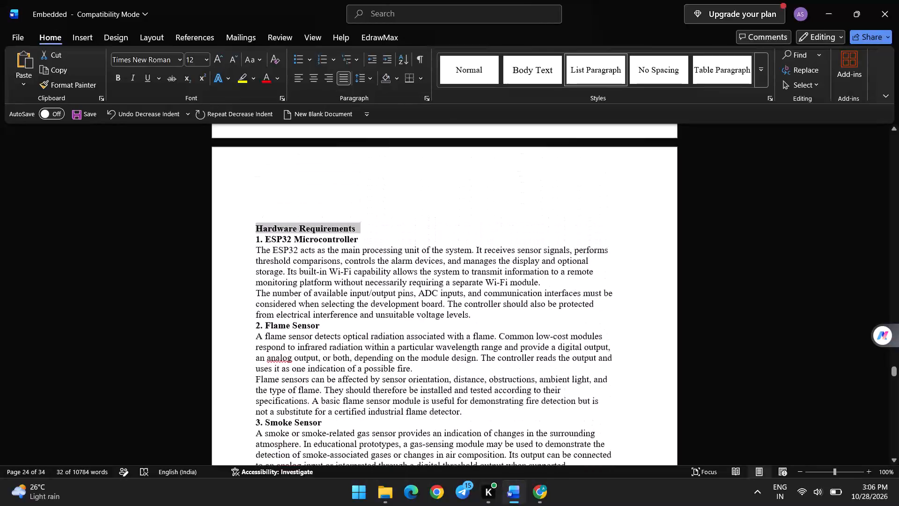
left_click_drag(370, 198, 366, 438)
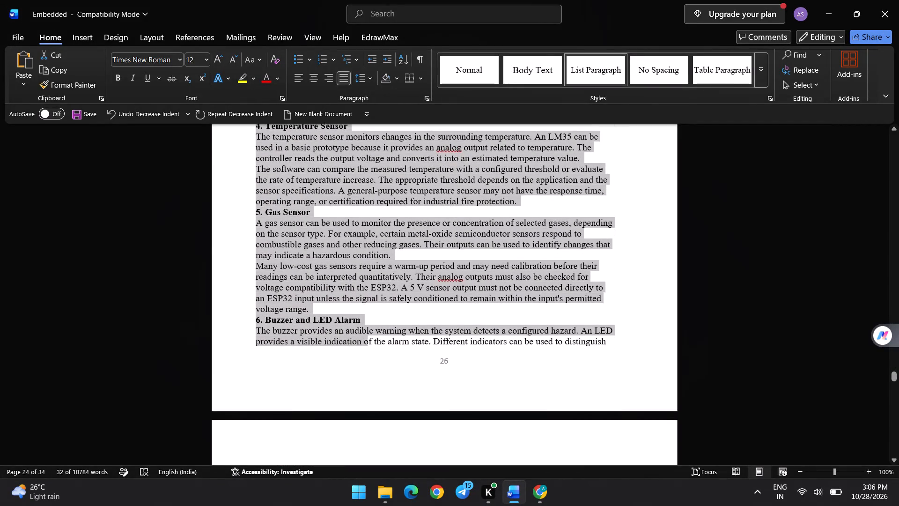
left_click_drag(366, 438, 365, 477)
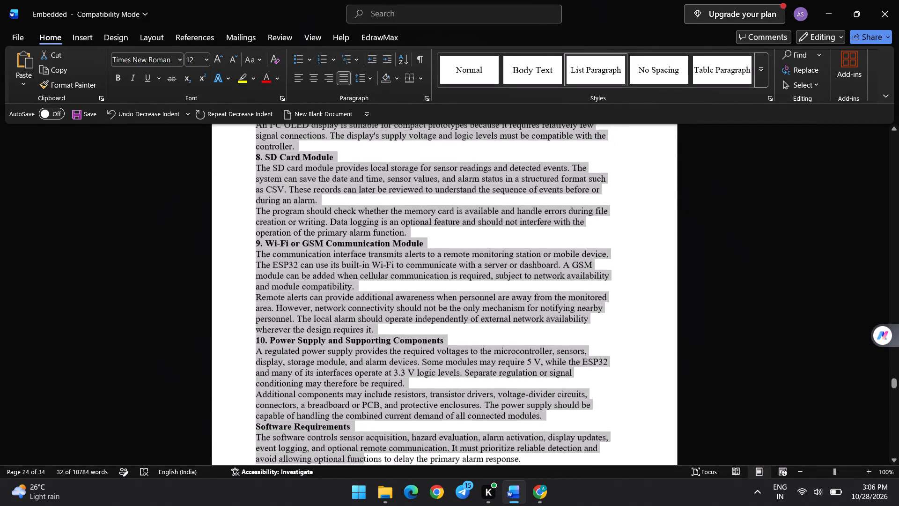
left_click_drag(365, 477, 363, 455)
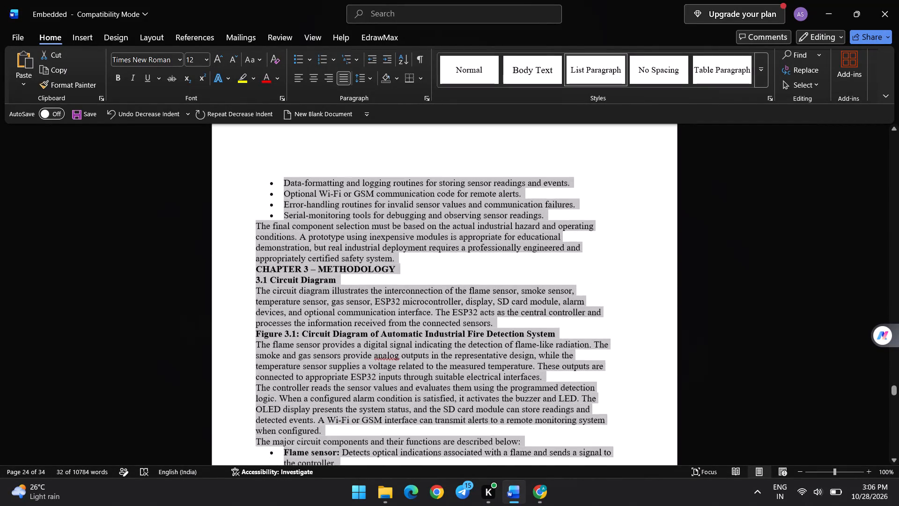
left_click_drag(363, 455, 391, 240)
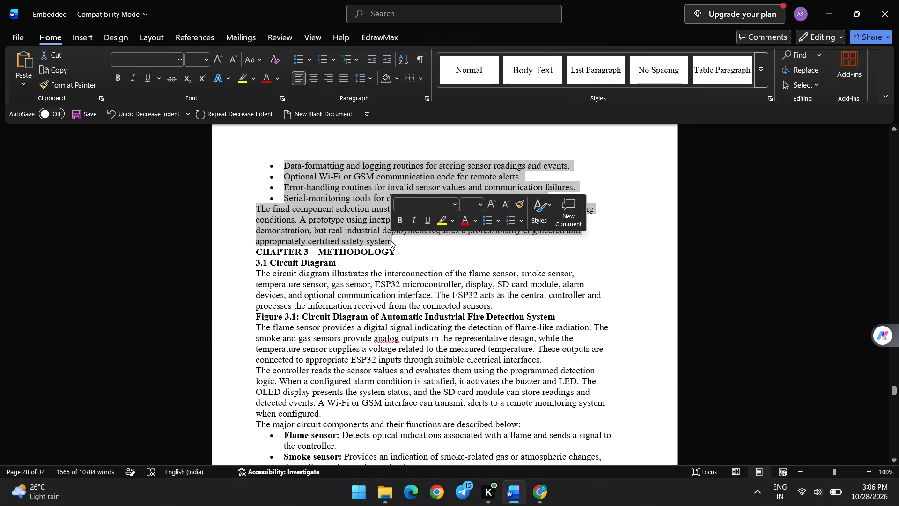
key("ctrl+x")
Replace the multi-sensor body text under the formatted 2.1 Prerequisites heading, through Testing and debugging, with the cut fire detection text.
scroll(391, 240, "up", 9)
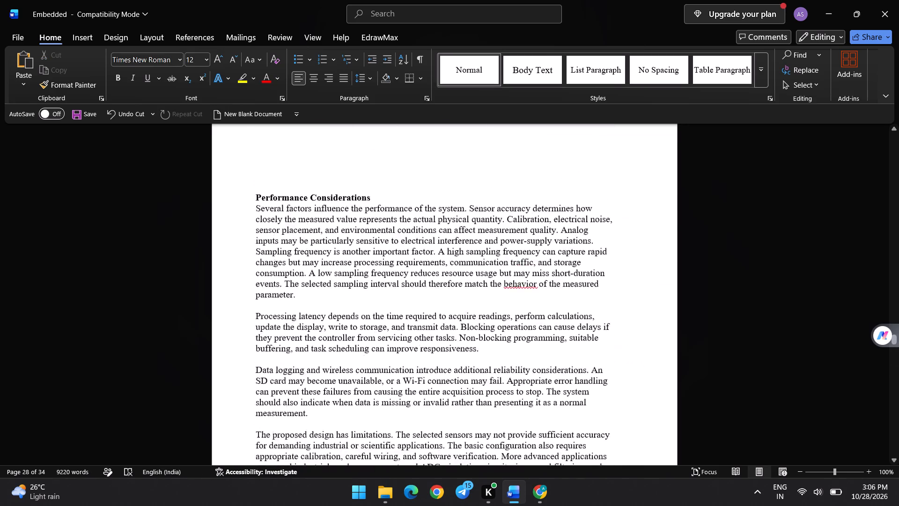
scroll(391, 240, "up", 6)
scroll(391, 240, "down", 4)
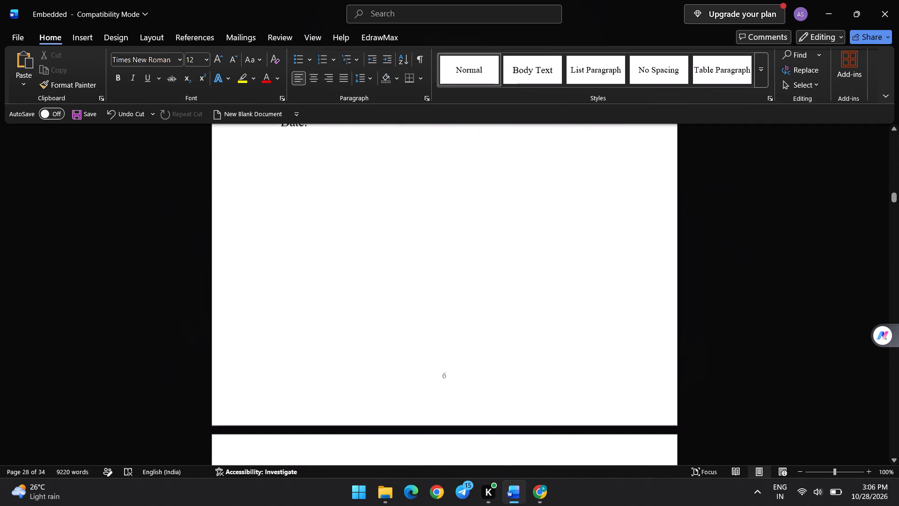
scroll(391, 240, "down", 5)
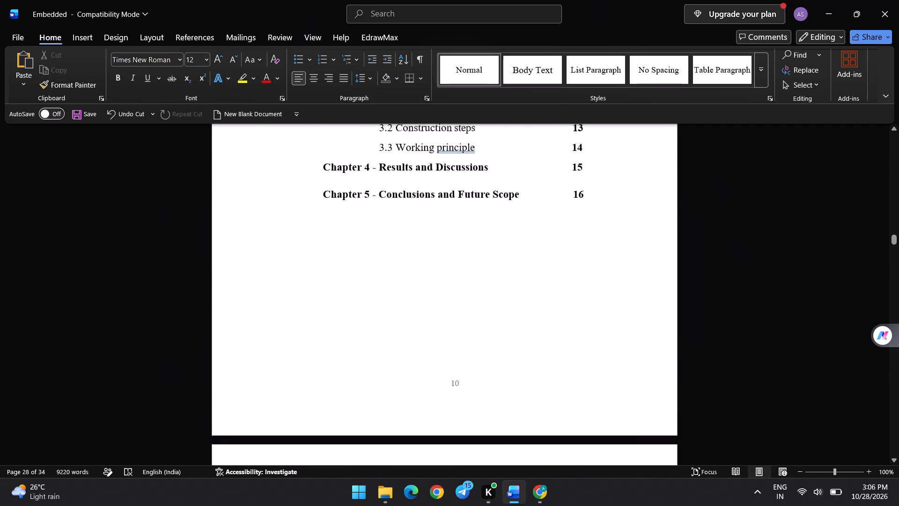
scroll(391, 240, "down", 3)
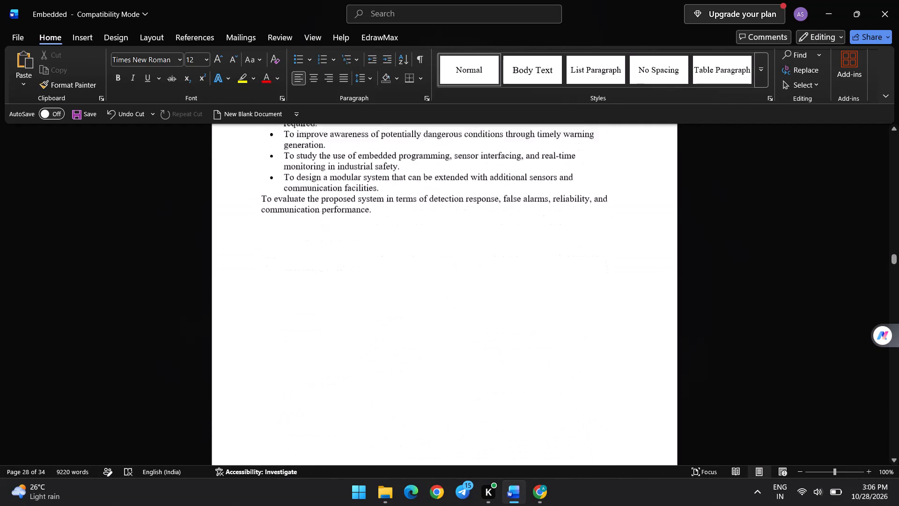
scroll(391, 240, "down", 2)
scroll(387, 245, "up", 1)
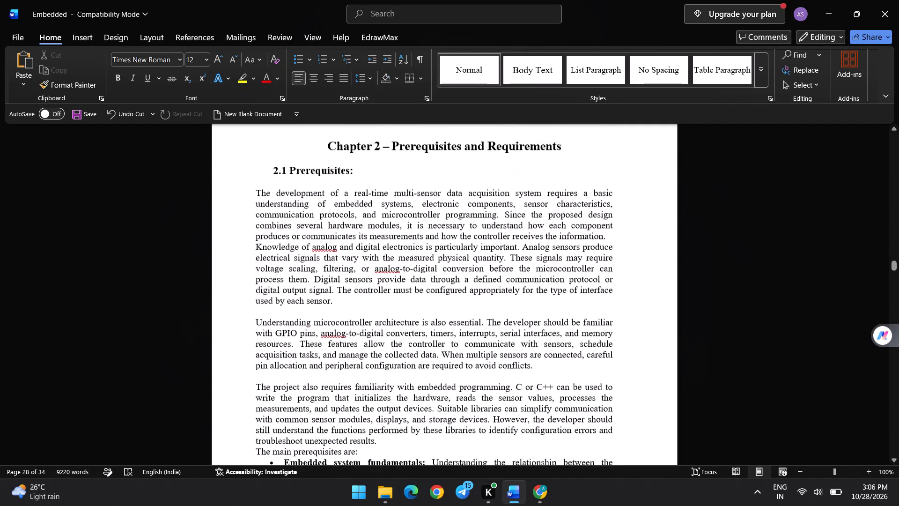
scroll(387, 245, "up", 1)
left_click_drag(258, 302, 261, 308)
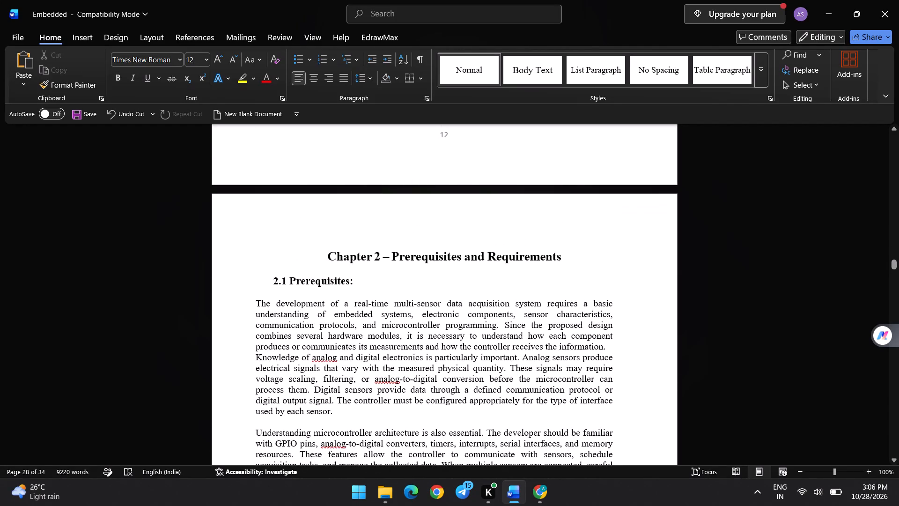
left_click_drag(261, 308, 341, 445)
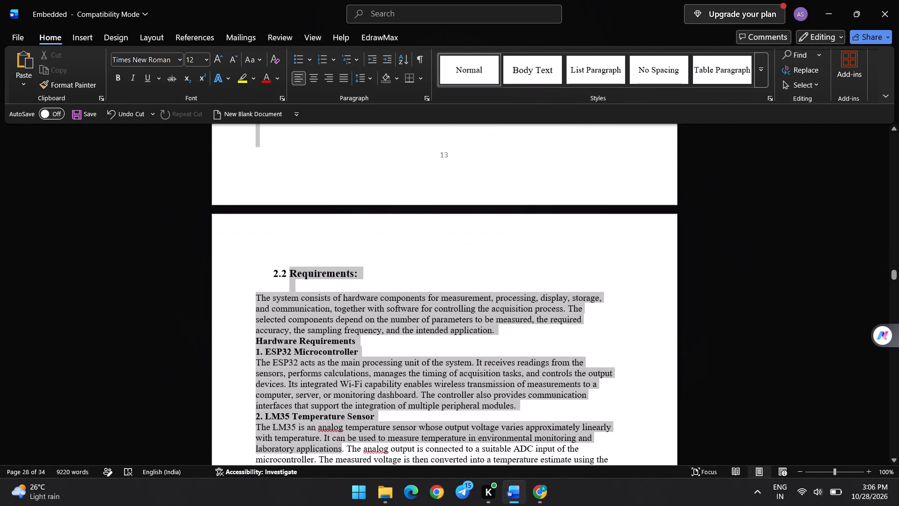
left_click_drag(341, 445, 448, 210)
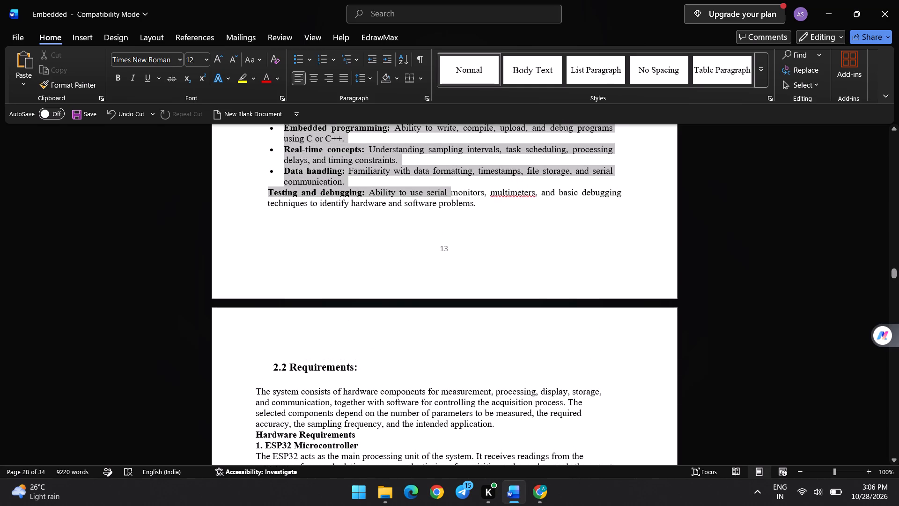
left_click_drag(448, 210, 465, 204)
key("ctrl+v")
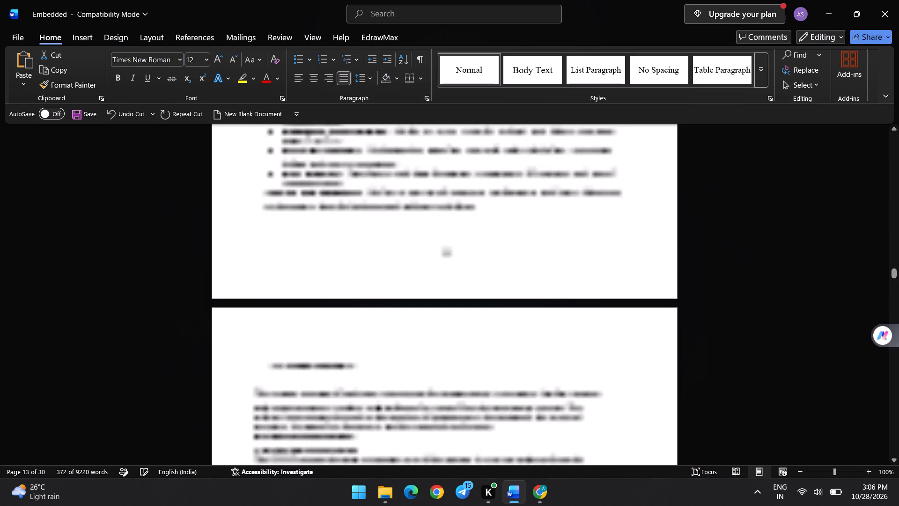
Cut the fire detection text below the unformatted 2.2 Requirements heading, from The proposed system consists of sensors through appropriately certified safety system.
scroll(310, 187, "up", 2)
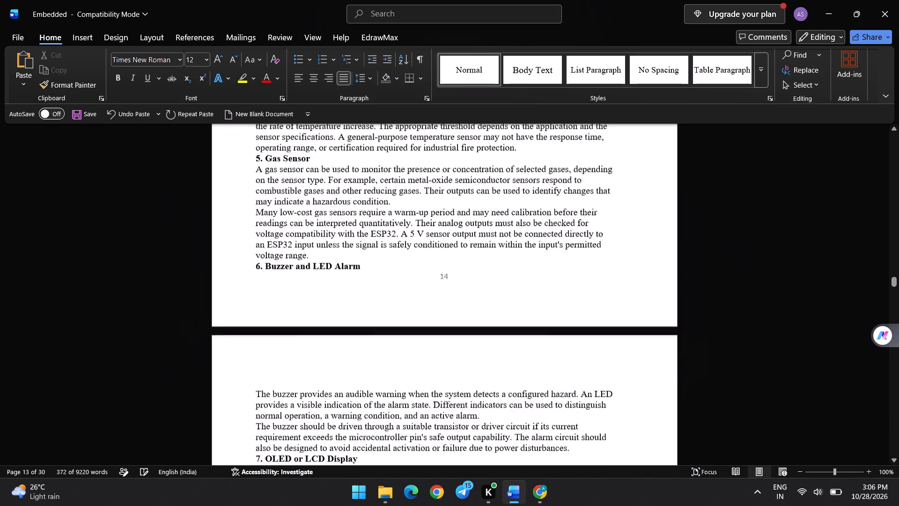
scroll(310, 187, "up", 3)
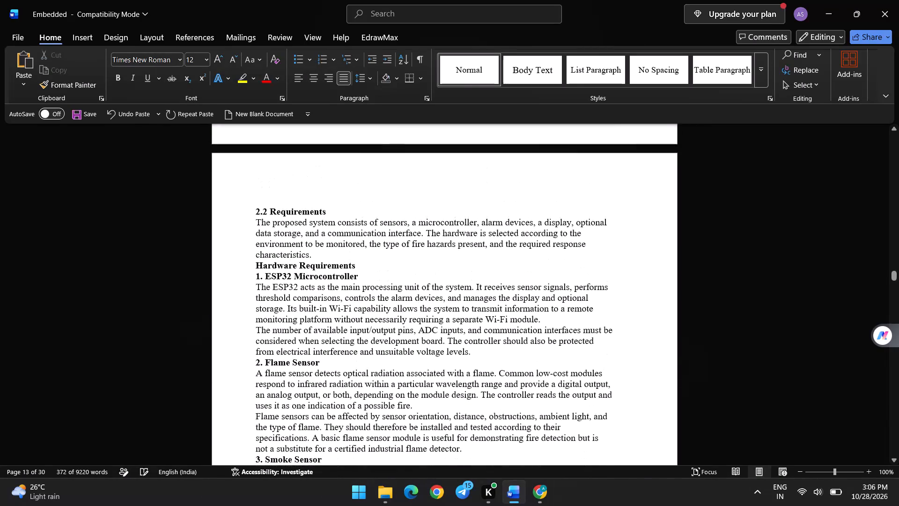
left_click_drag(258, 221, 322, 505)
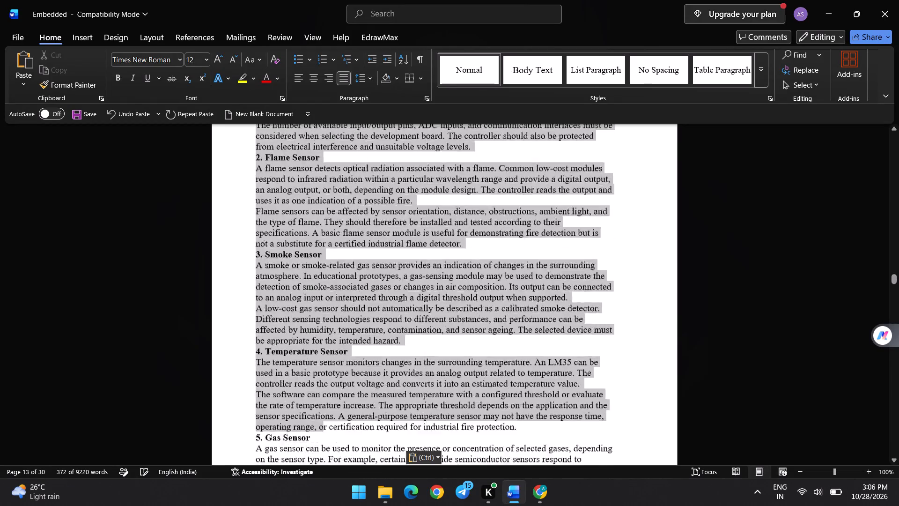
left_click_drag(322, 505, 334, 505)
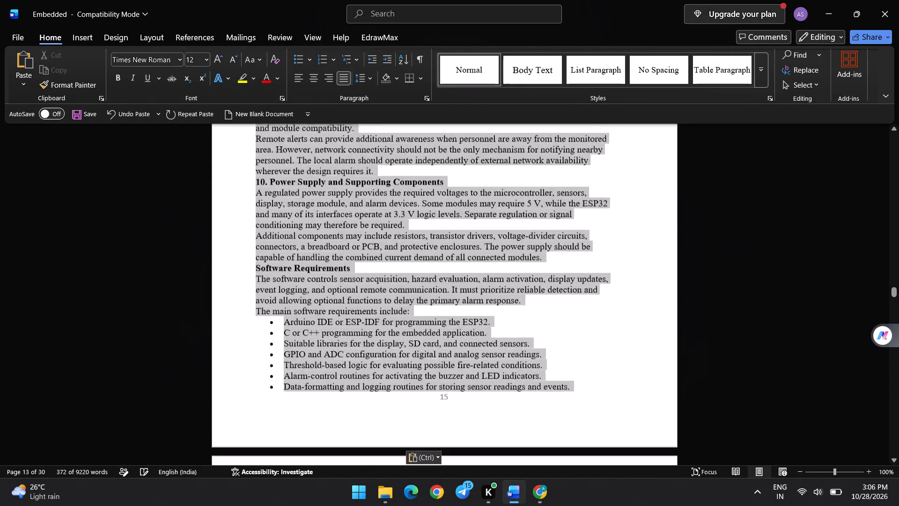
left_click_drag(334, 505, 389, 381)
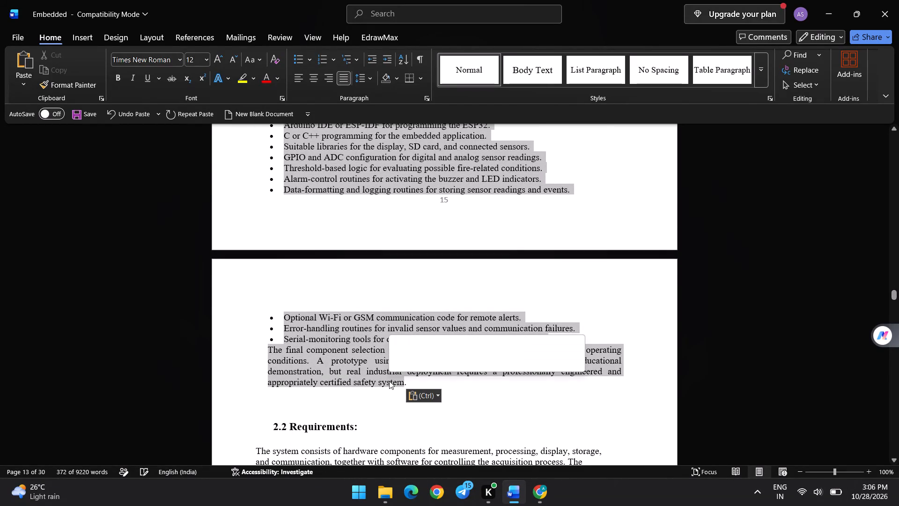
key("ctrl+x")
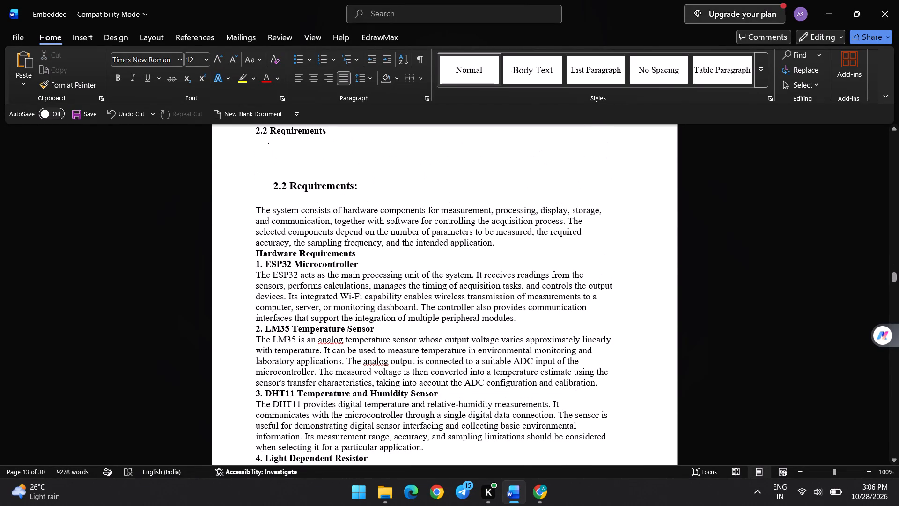
Replace the multi-sensor text under the formatted 2.2 Requirements heading, through verified before assembling the circuit, with the cut fire detection text.
left_click_drag(257, 210, 337, 465)
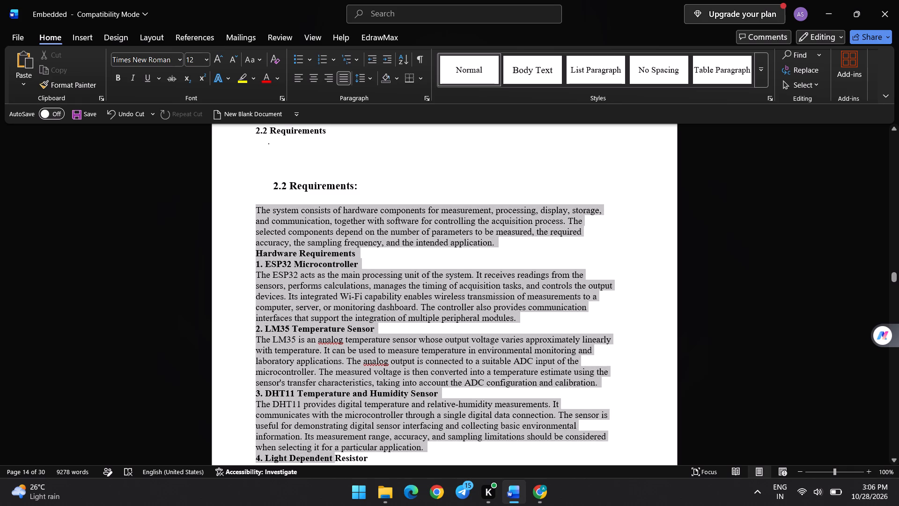
left_click_drag(337, 465, 363, 442)
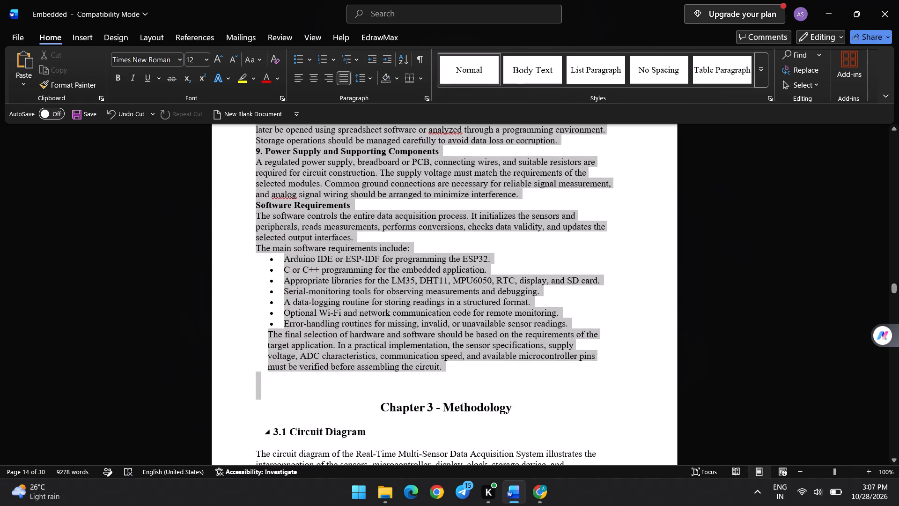
left_click_drag(363, 442, 428, 366)
key("ctrl+v")
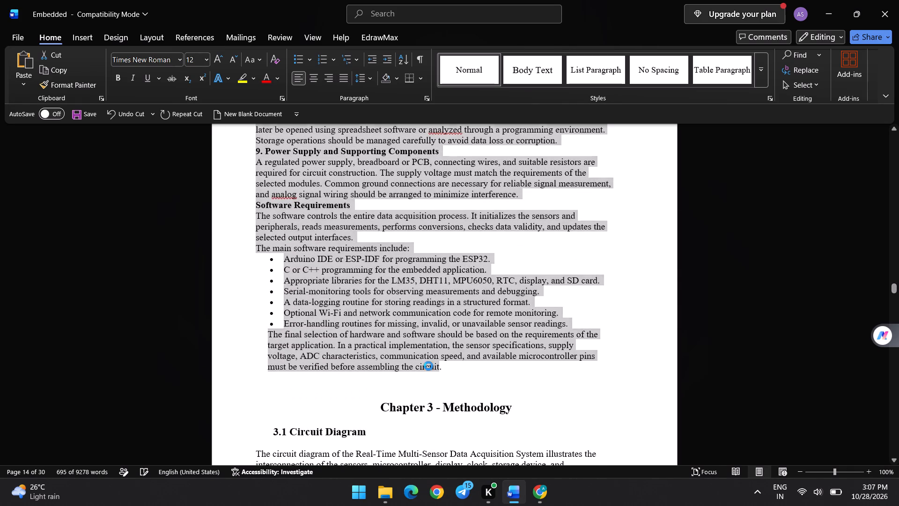
Delete the duplicate unformatted 2.2 Requirements heading, the stray period and the blank lines above the formatted 2.2 Requirements heading.
scroll(391, 278, "up", 2)
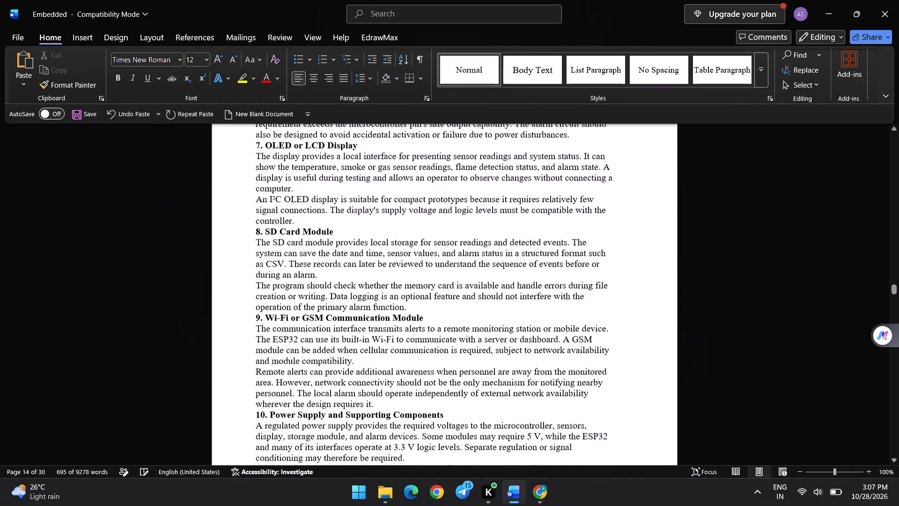
scroll(391, 278, "up", 3)
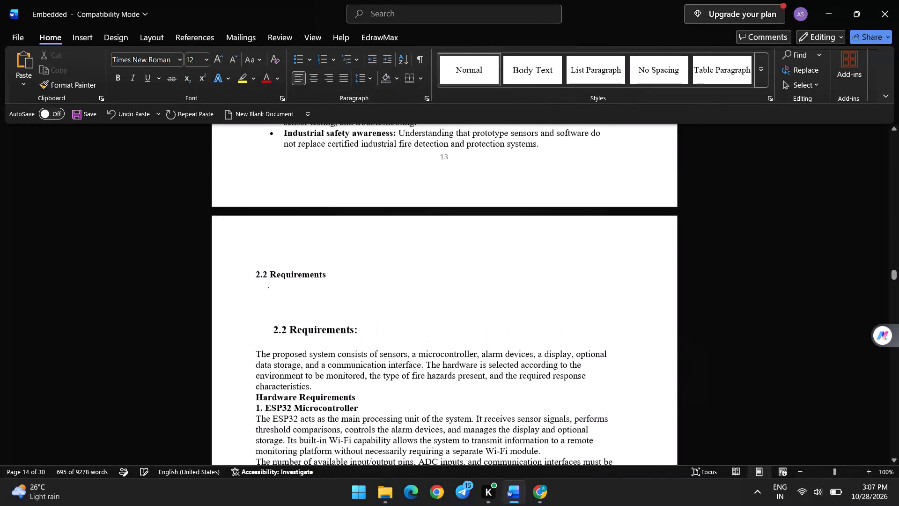
left_click_drag(282, 308, 229, 252)
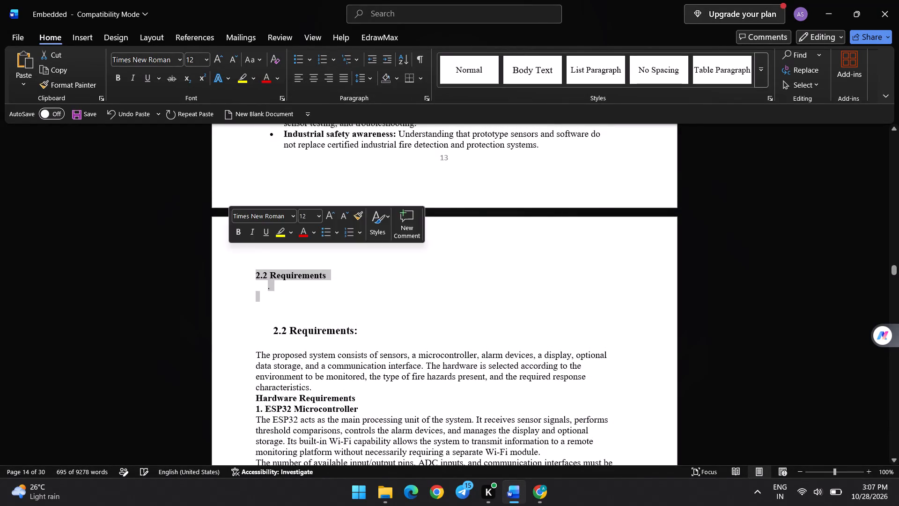
key("BackSpace")
key("Down")
key("BackSpace")
key("BackSpace")
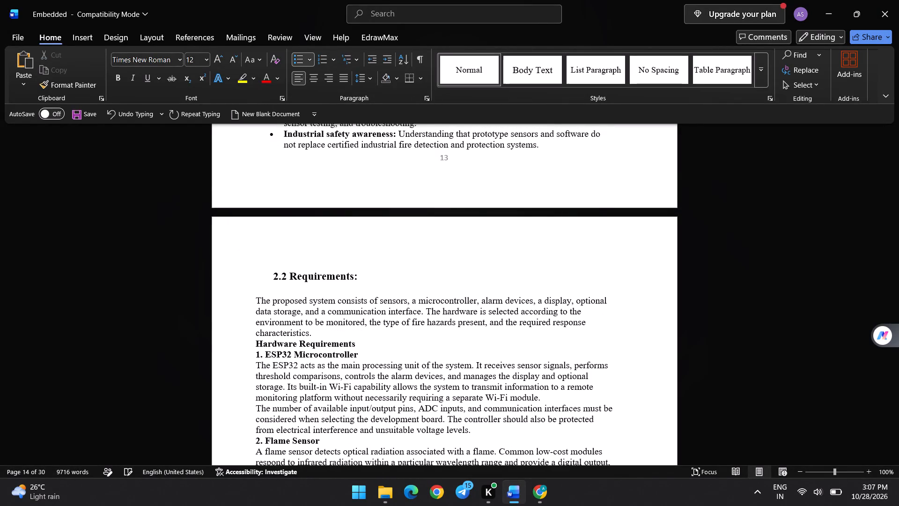
Delete the leftover CHAPTER 5 – CONCLUSIONS AND FUTURE SCOPE, 5.1 Conclusion and REFERENCES headings at the end of the document.
scroll(229, 252, "up", 1)
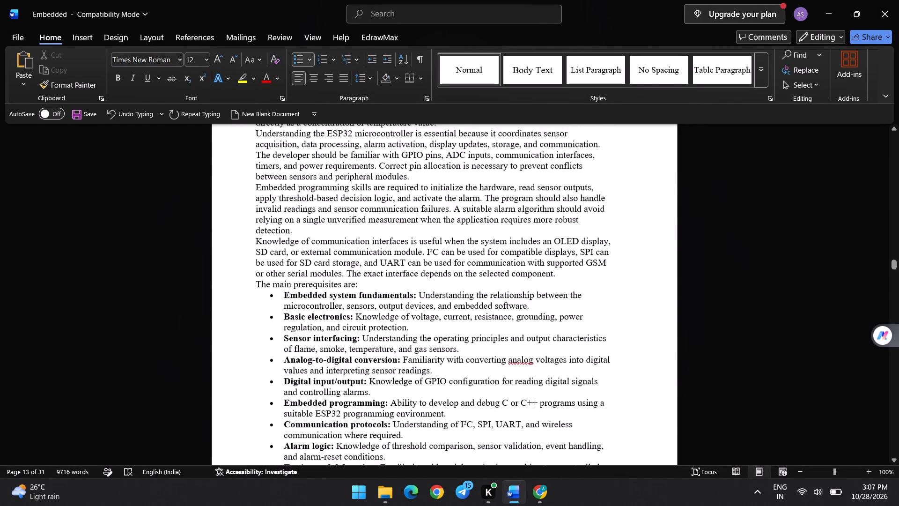
scroll(229, 252, "up", 1)
scroll(229, 252, "down", 1)
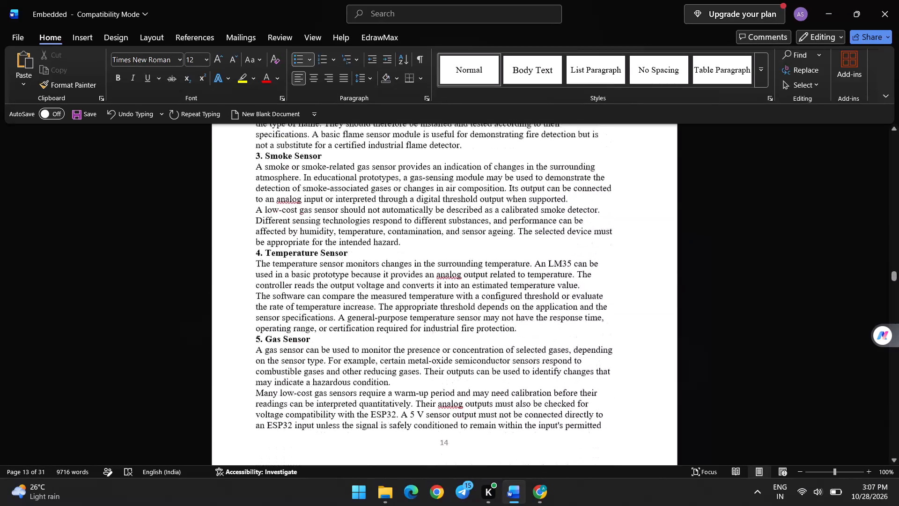
scroll(229, 252, "down", 3)
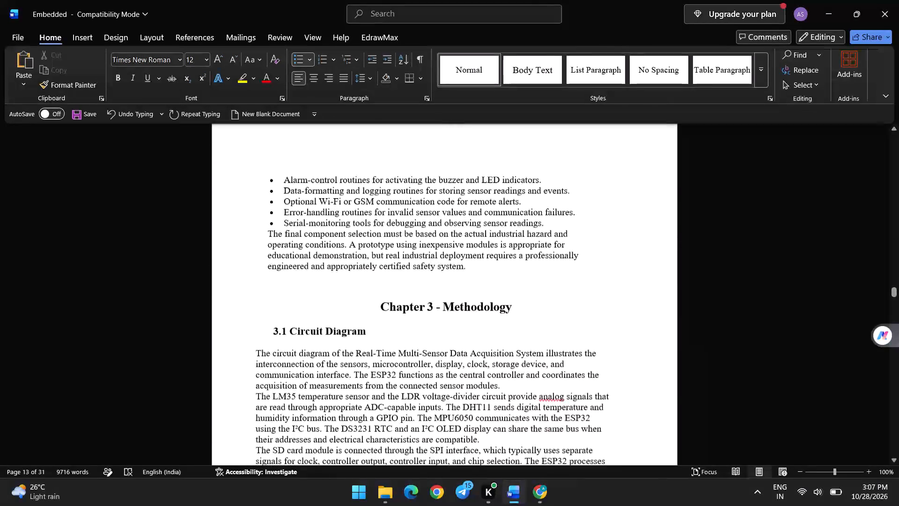
scroll(229, 252, "down", 4)
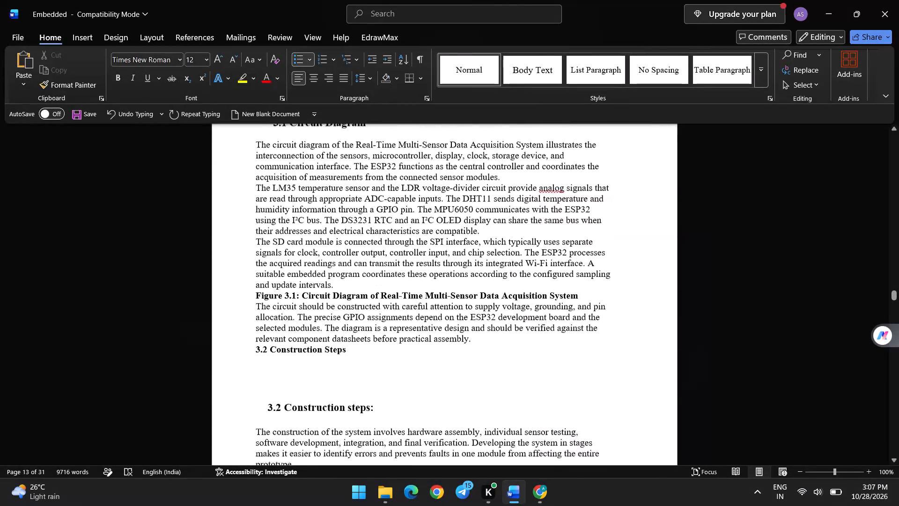
scroll(229, 252, "down", 11)
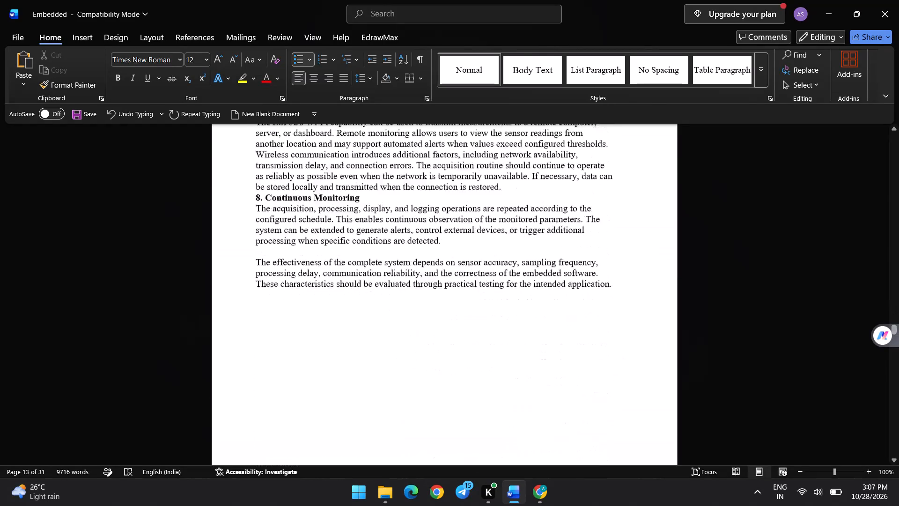
scroll(229, 252, "down", 11)
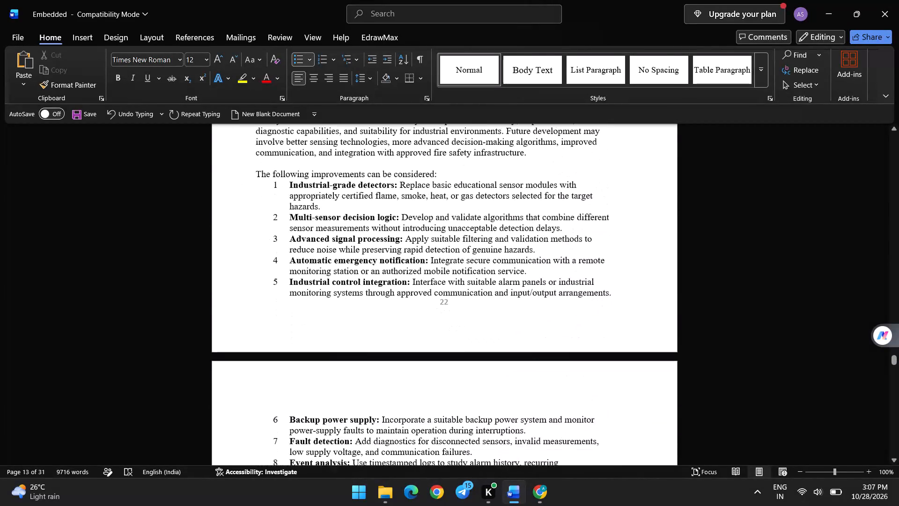
scroll(229, 252, "down", 5)
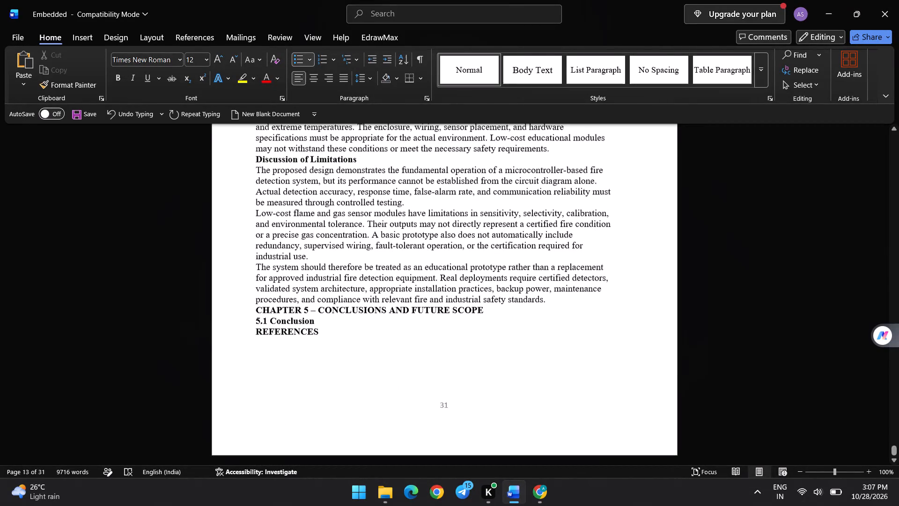
left_click_drag(332, 329, 243, 308)
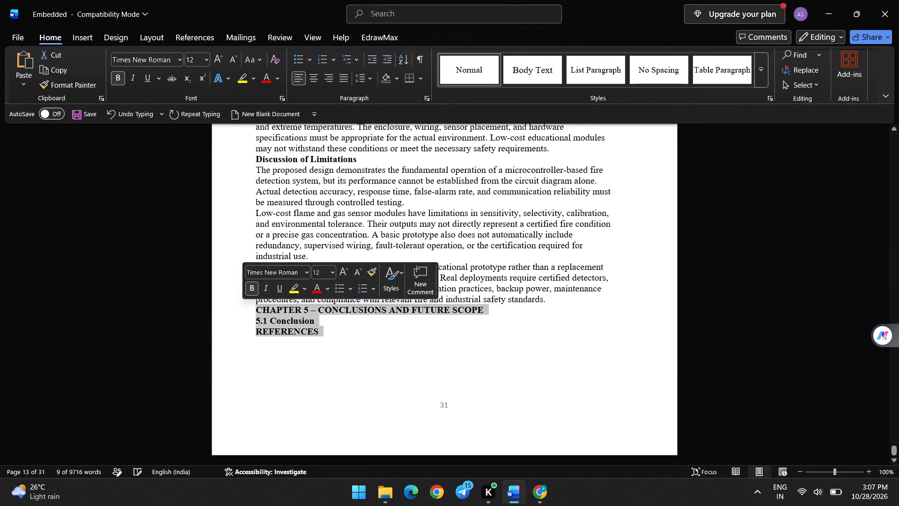
key("BackSpace")
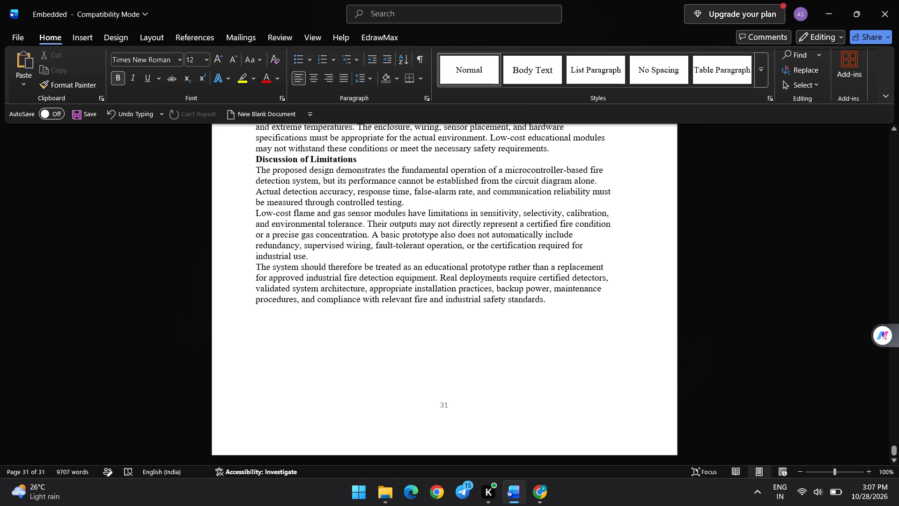
Cut the Chapter 4 fire detection results text at the document's end, from The proposed Automatic Industrial Fire Detection System through industrial safety standards.
left_click_drag(541, 299, 262, 117)
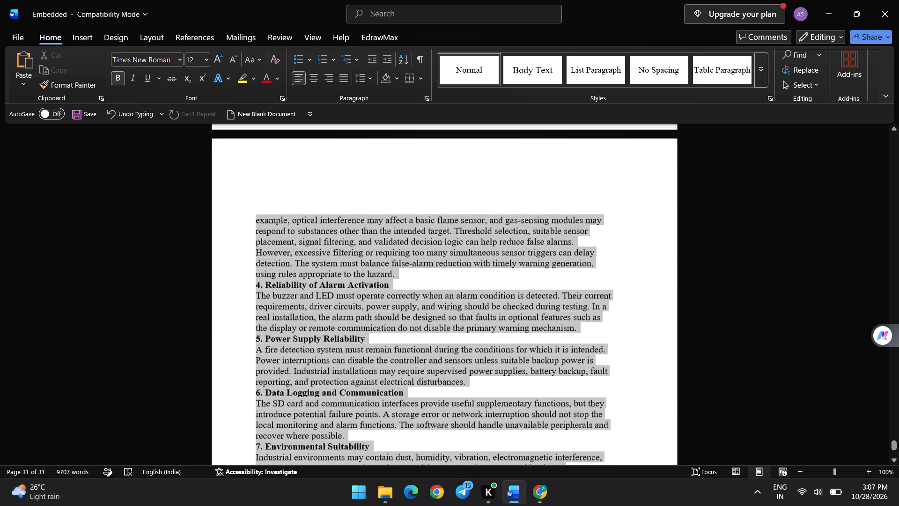
left_click_drag(262, 117, 251, 119)
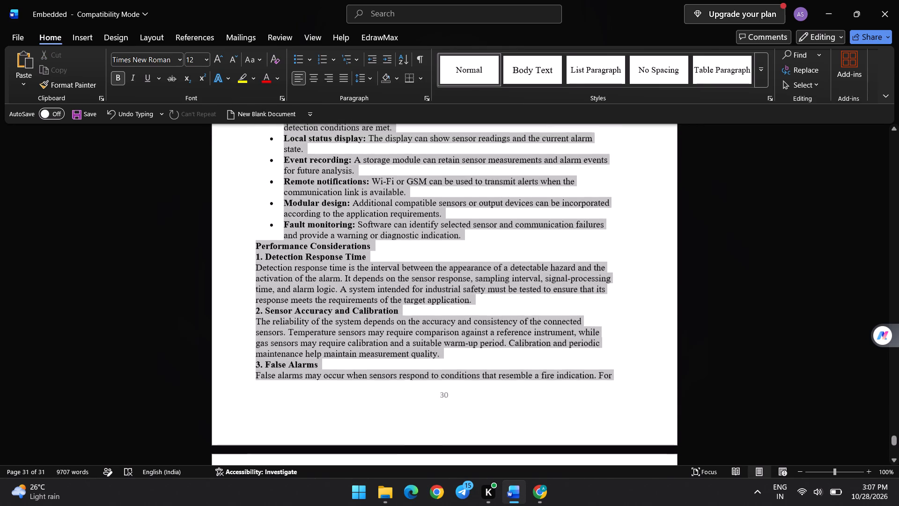
left_click_drag(251, 119, 258, 323)
key("ctrl+x")
Replace the multi-sensor body text under the formatted Chapter 4 - Results and Discussions heading, through validated simulation, with the cut fire detection text.
scroll(354, 307, "up", 2)
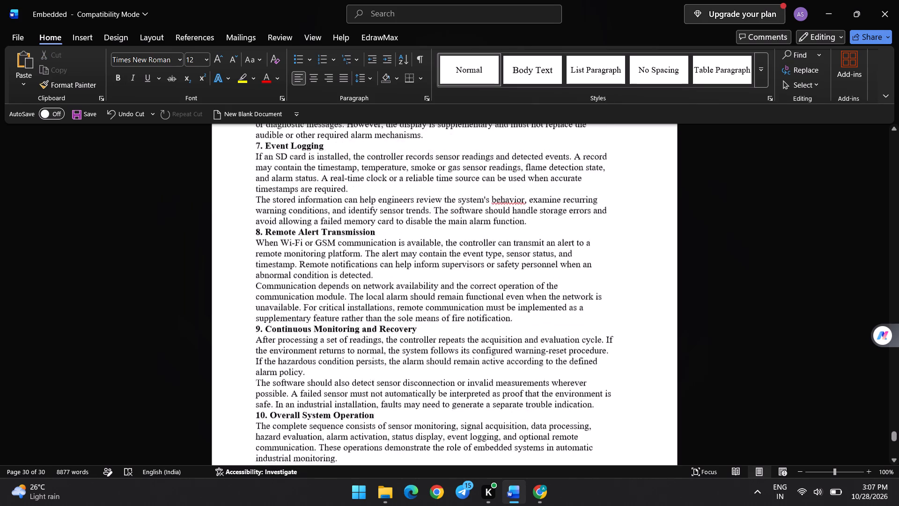
scroll(354, 307, "up", 5)
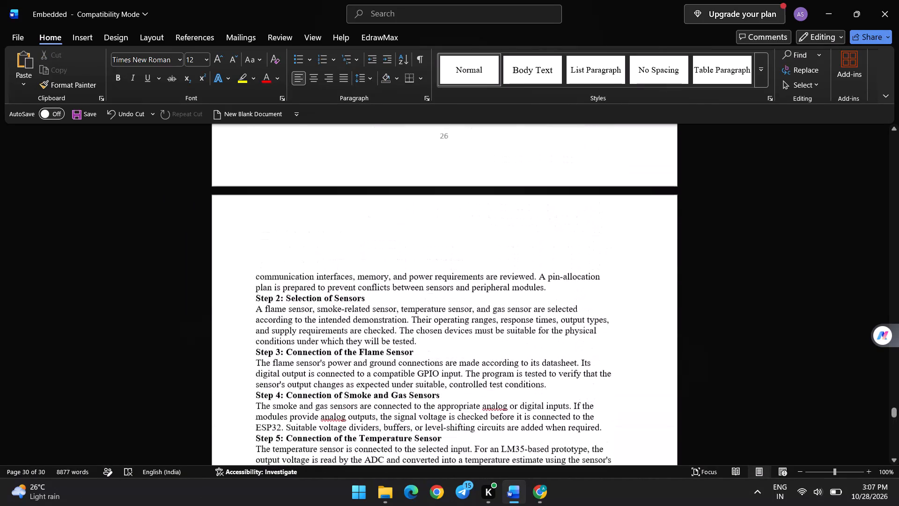
scroll(354, 307, "up", 4)
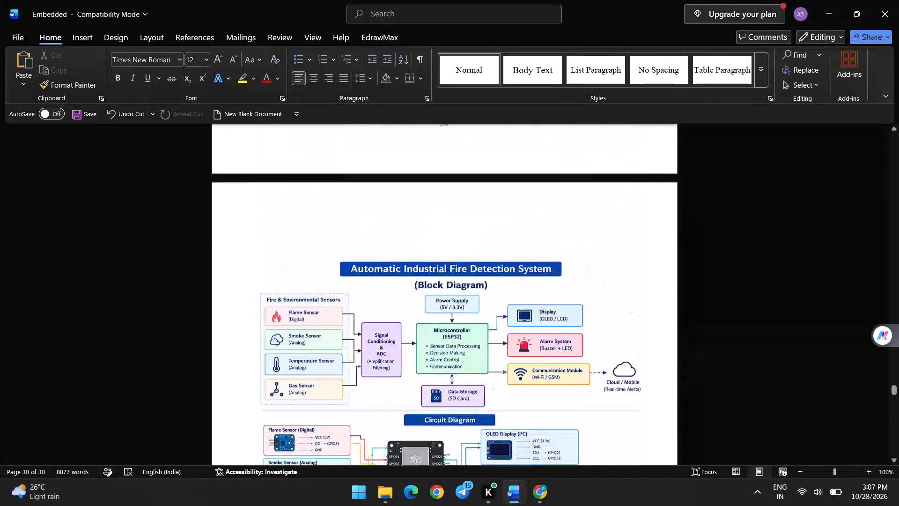
scroll(354, 307, "up", 4)
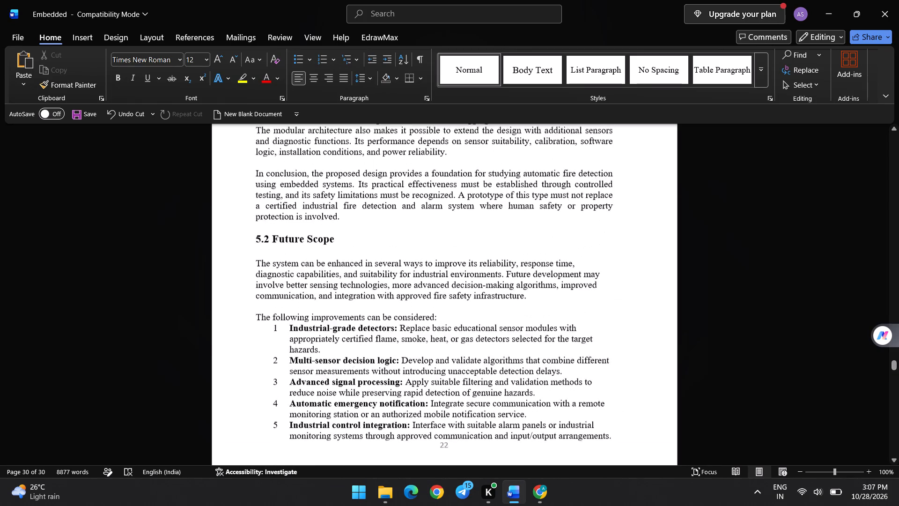
scroll(354, 307, "up", 4)
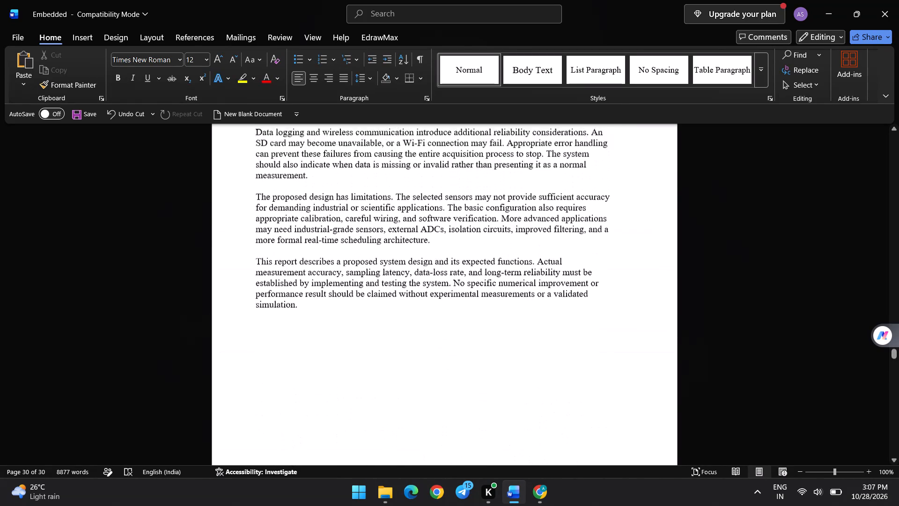
scroll(354, 307, "up", 1)
left_click_drag(293, 342, 265, 131)
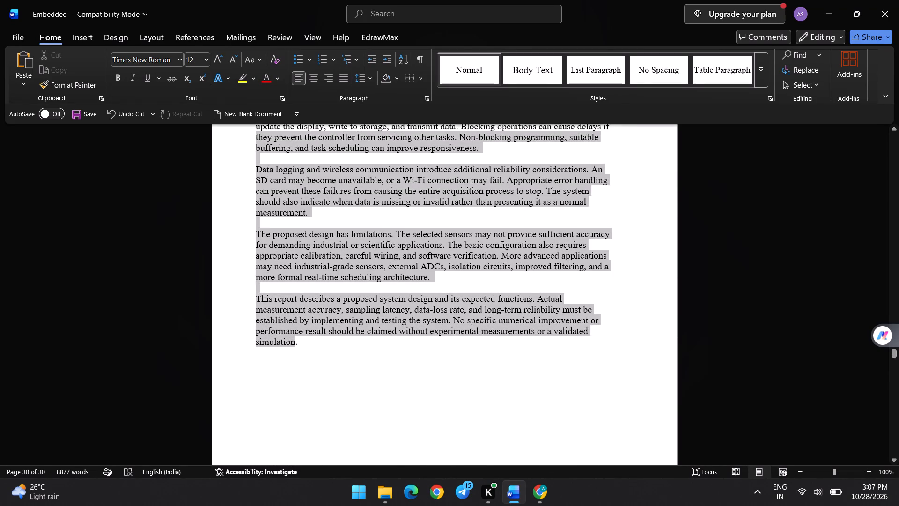
left_click_drag(265, 131, 265, 96)
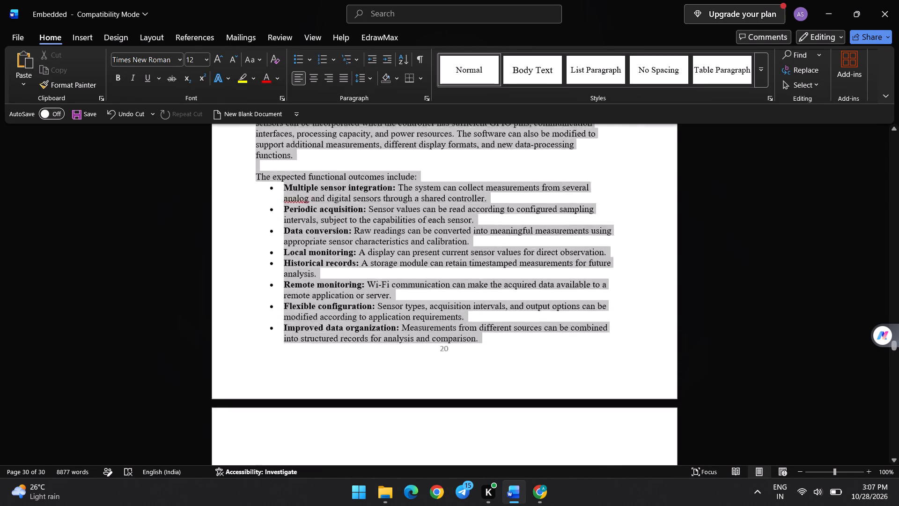
left_click_drag(265, 96, 262, 435)
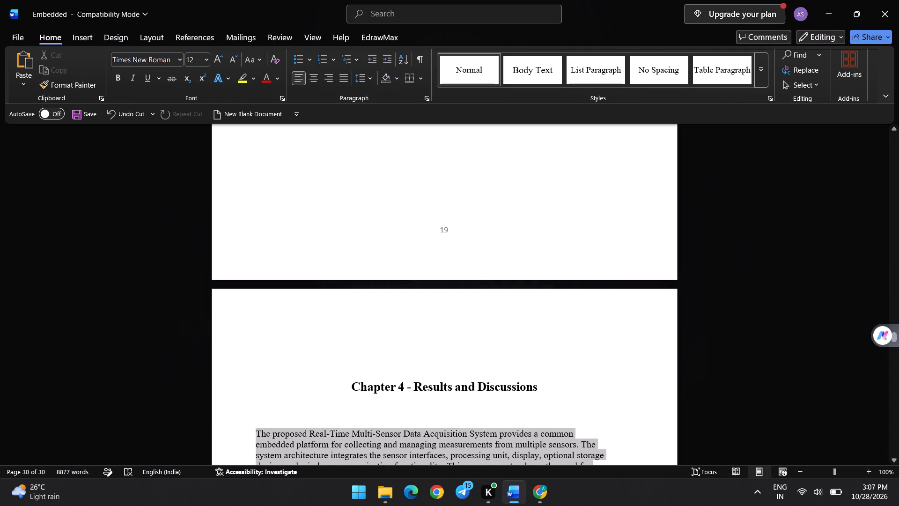
left_click_drag(262, 435, 261, 434)
key("ctrl+v")
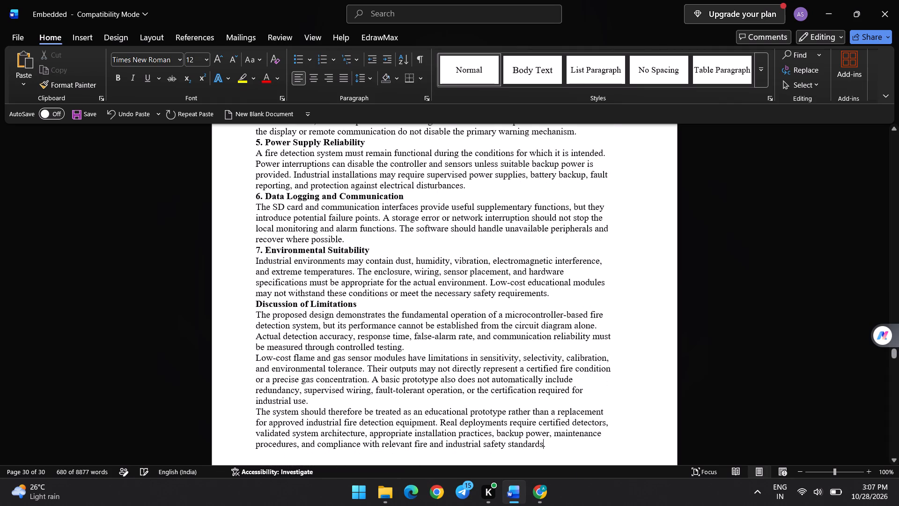
Delete the leftover lines between the block and circuit diagram image and the paragraph starting The circuit diagram illustrates.
scroll(299, 390, "down", 1)
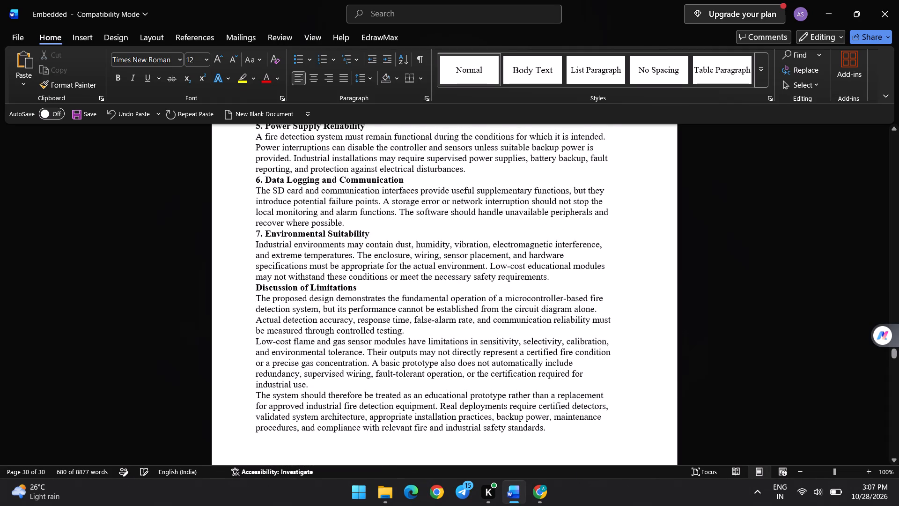
scroll(299, 390, "down", 2)
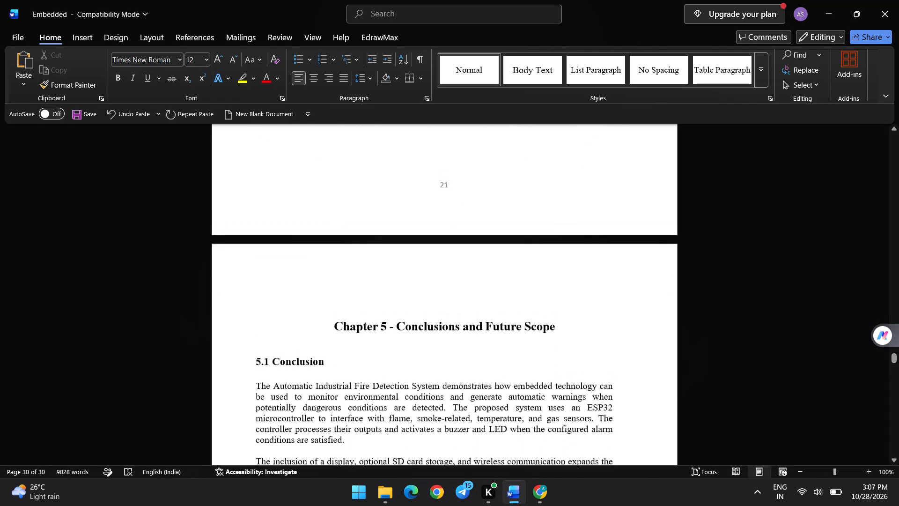
scroll(299, 390, "down", 2)
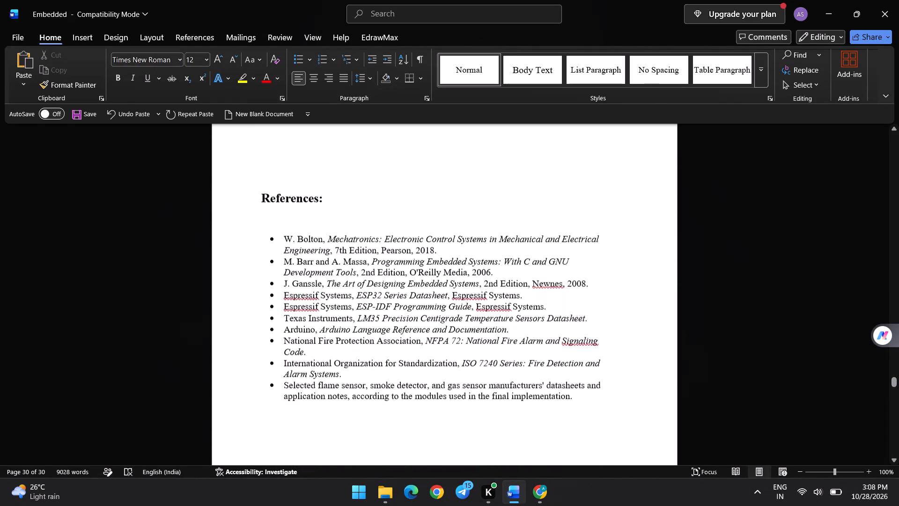
scroll(299, 390, "down", 2)
scroll(299, 390, "up", 1)
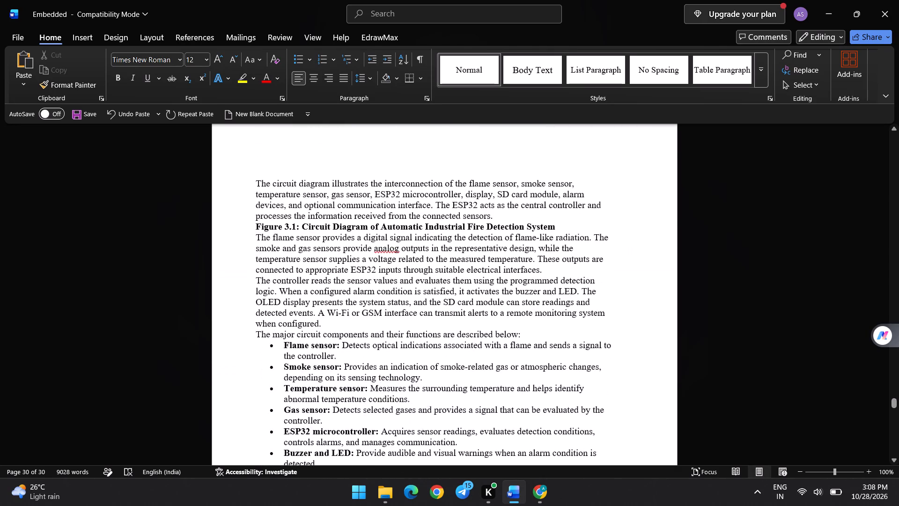
scroll(299, 390, "up", 1)
left_click_drag(253, 283, 374, 420)
key("BackSpace")
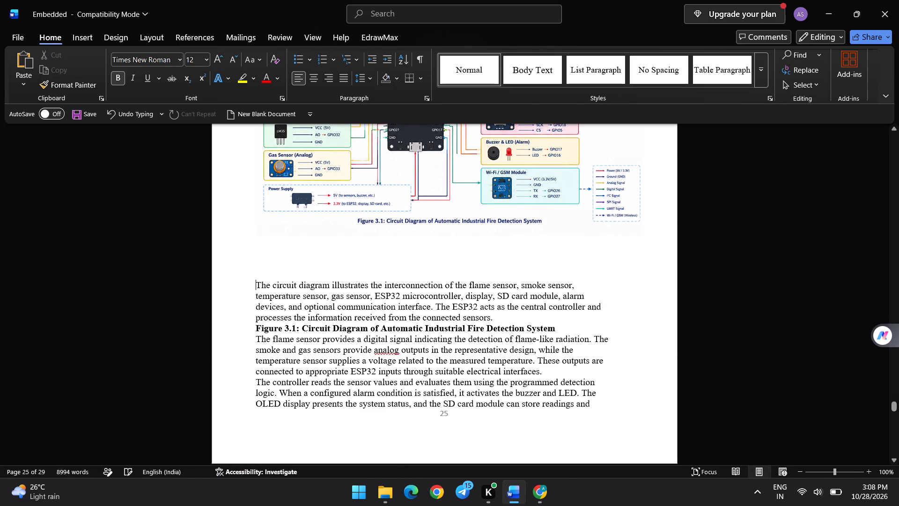
Cut the Chapter 3 fire detection text after the diagram image, from The circuit diagram illustrates through professionally designed and certified system.
left_click_drag(258, 285, 334, 492)
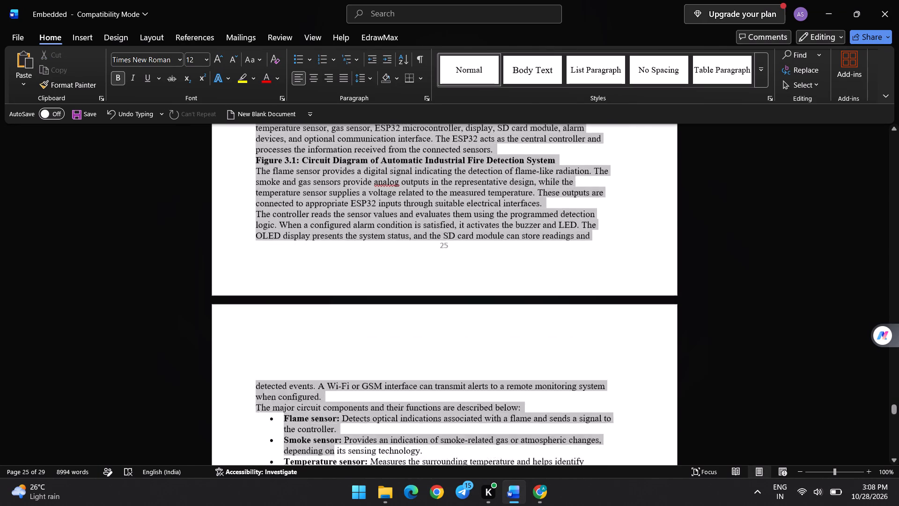
left_click_drag(334, 492, 336, 482)
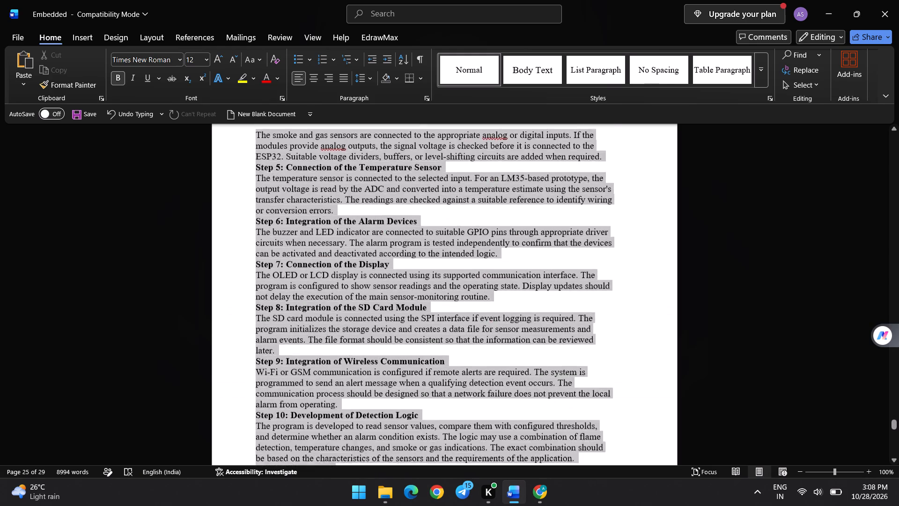
left_click_drag(336, 482, 363, 156)
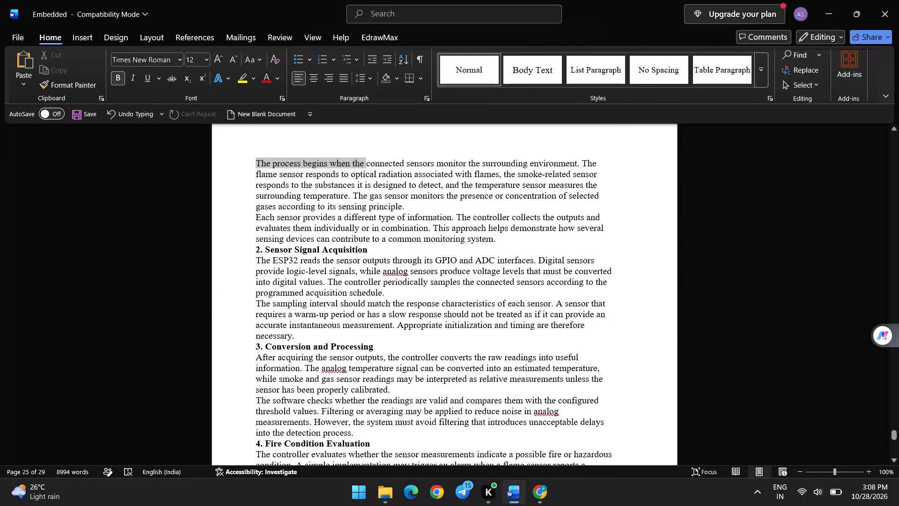
left_click_drag(363, 156, 350, 505)
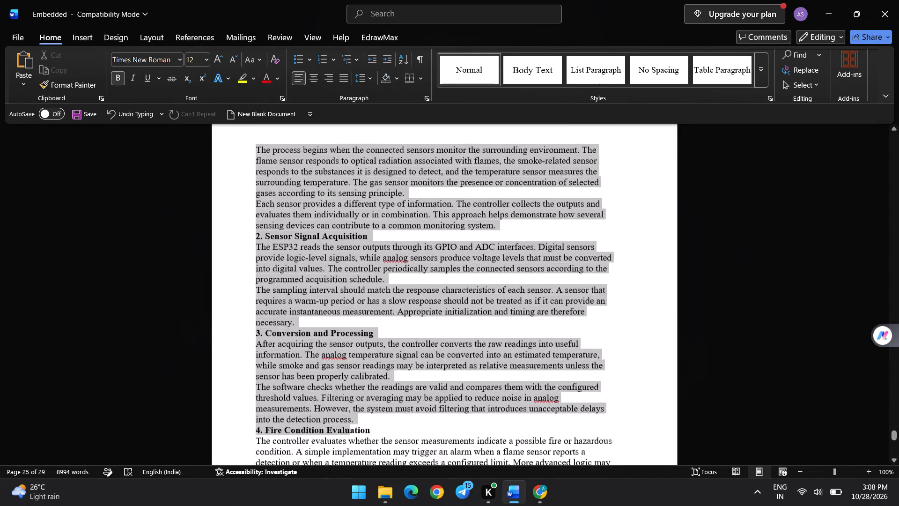
left_click_drag(350, 505, 346, 398)
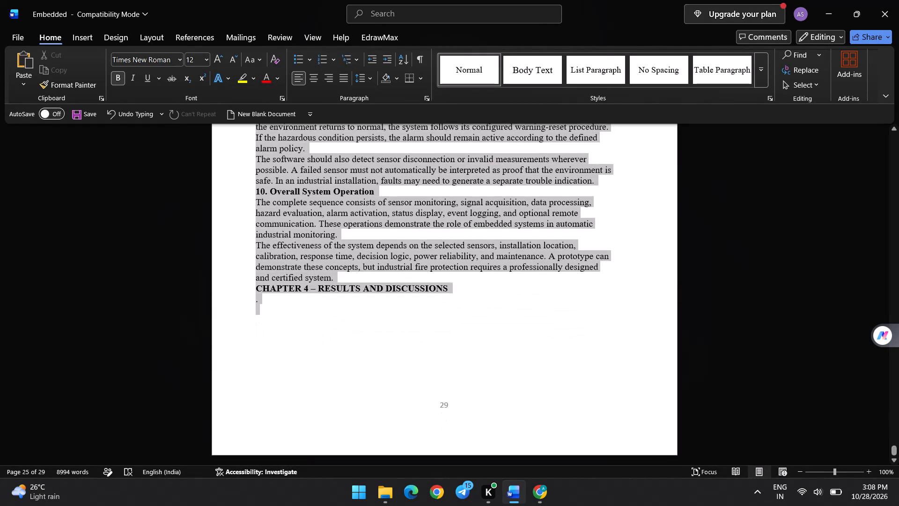
left_click_drag(346, 398, 329, 282)
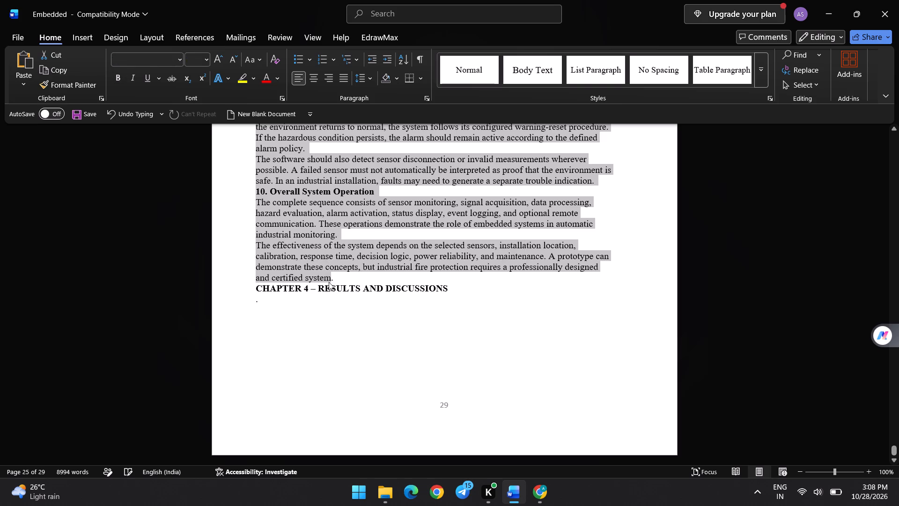
key("ctrl+x")
Replace the multi-sensor text under the formatted 3.1 Circuit Diagram heading, through before practical assembly, with the cut Chapter 3 fire detection text.
scroll(329, 282, "up", 9)
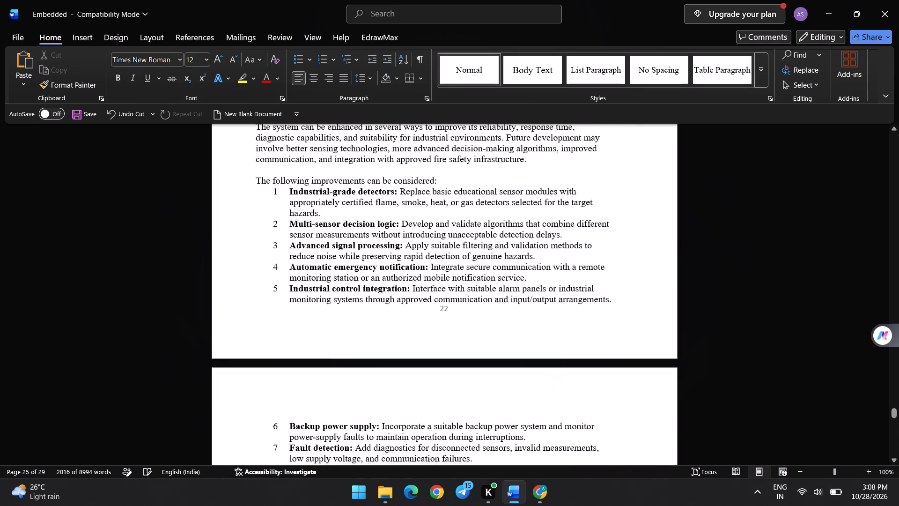
scroll(329, 282, "up", 4)
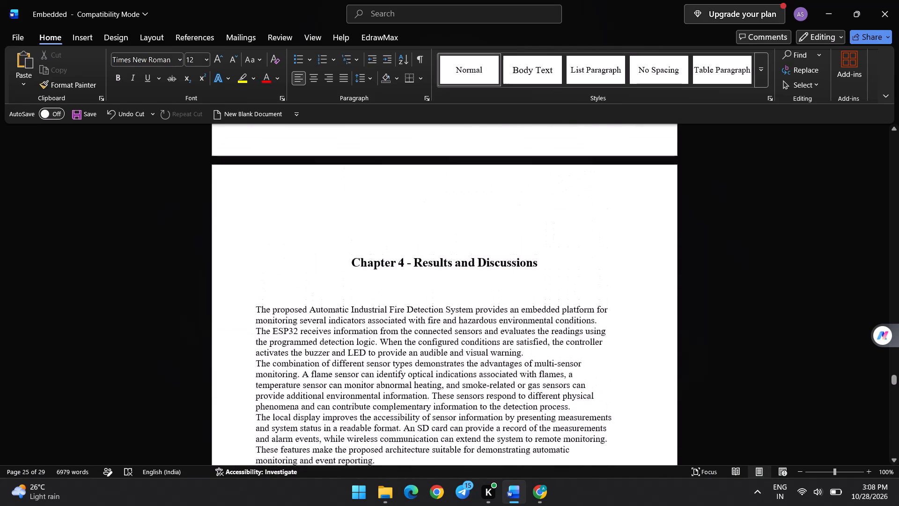
scroll(329, 282, "up", 4)
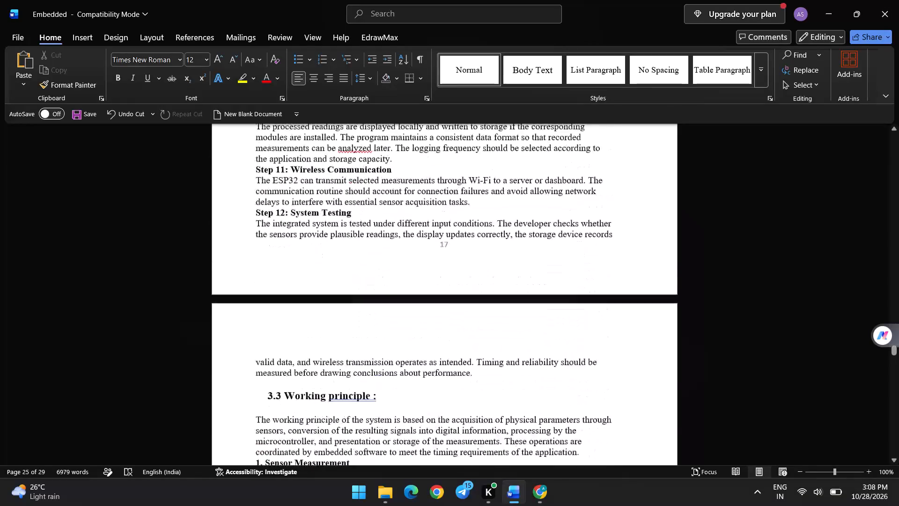
scroll(329, 282, "up", 4)
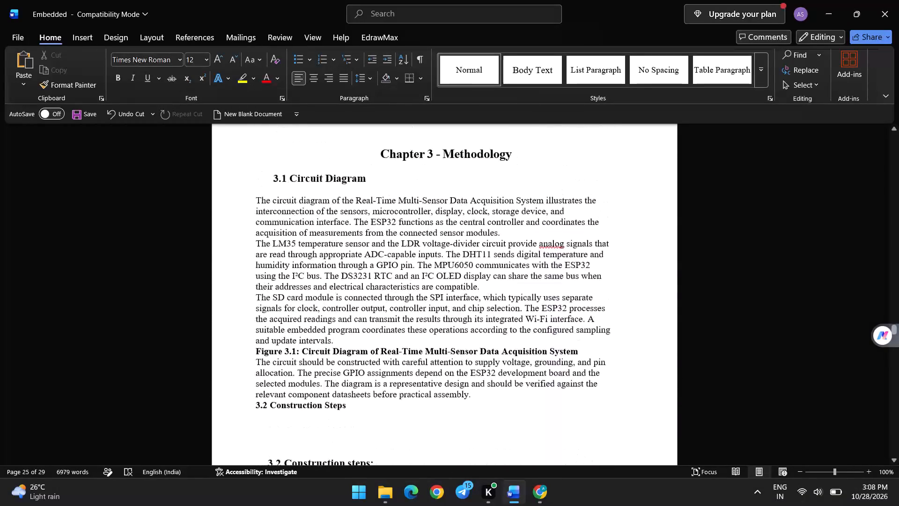
scroll(329, 282, "up", 2)
scroll(329, 282, "down", 1)
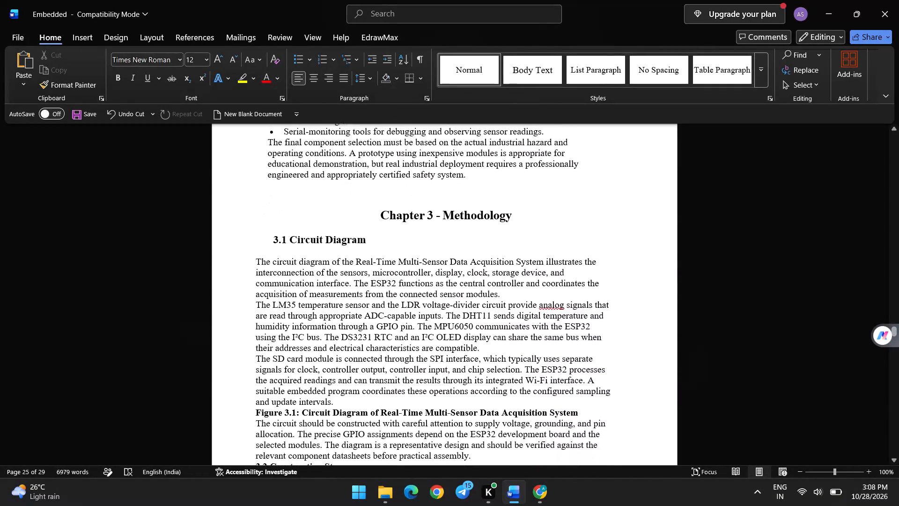
left_click_drag(255, 264, 383, 105)
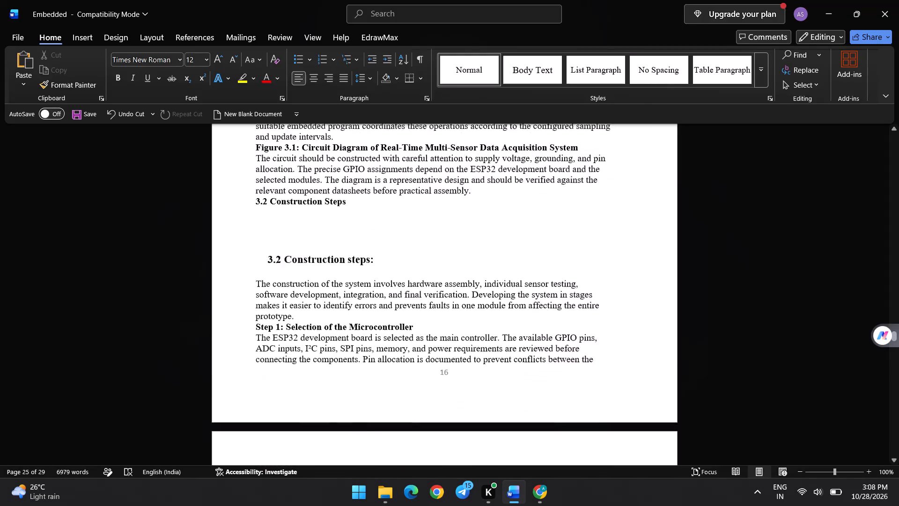
left_click_drag(383, 105, 450, 249)
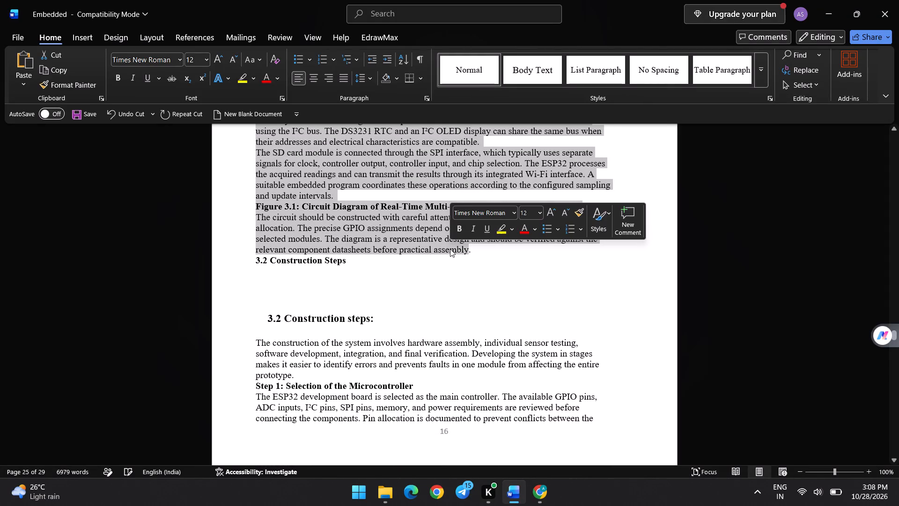
key("ctrl+v")
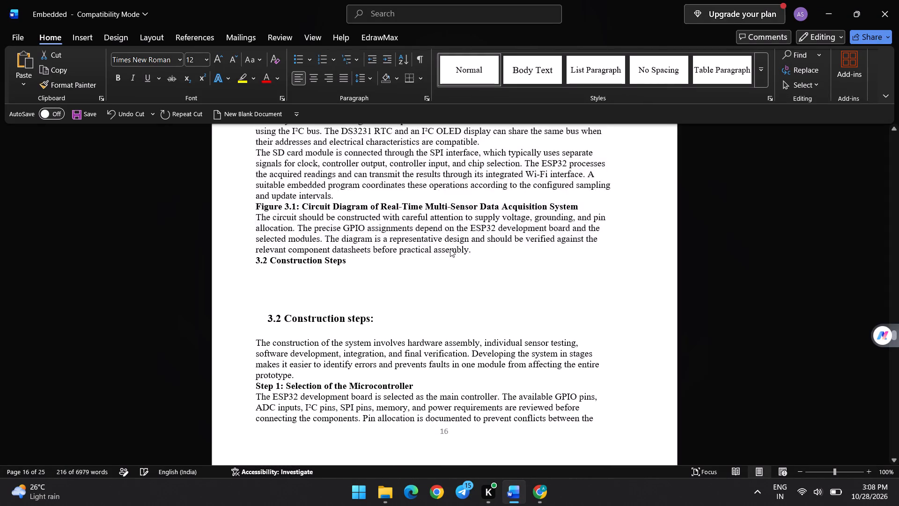
Move the fire detection construction text, from The construction process includes through Step 12, under the formatted 3.2 Construction steps heading, replacing the multi-sensor text.
scroll(384, 271, "up", 2)
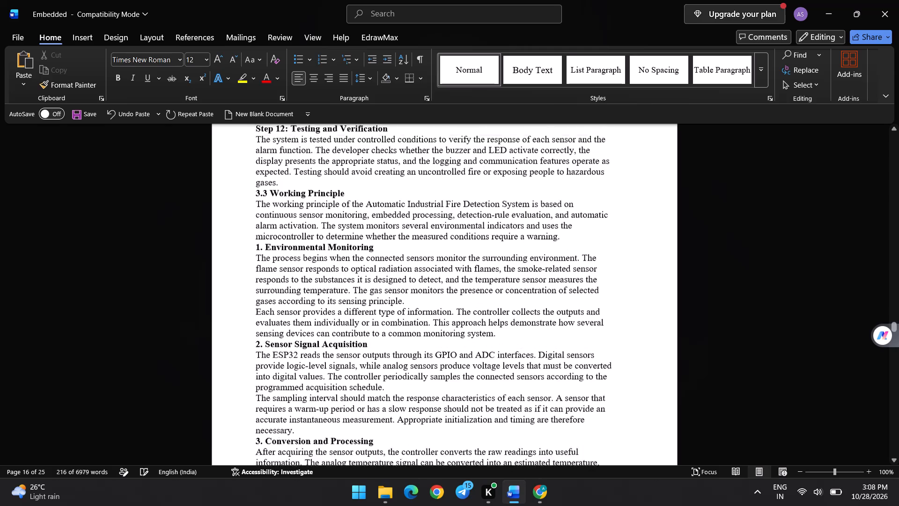
scroll(384, 271, "up", 3)
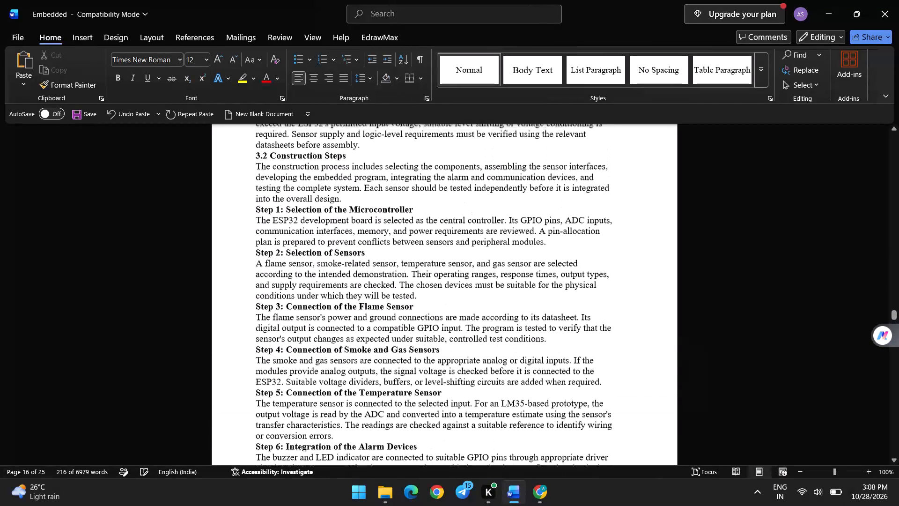
scroll(384, 271, "up", 2)
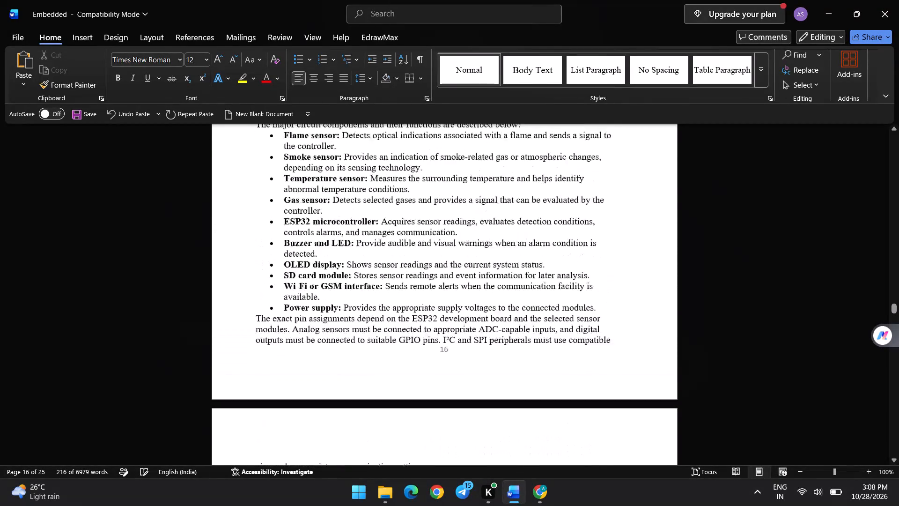
scroll(384, 271, "up", 2)
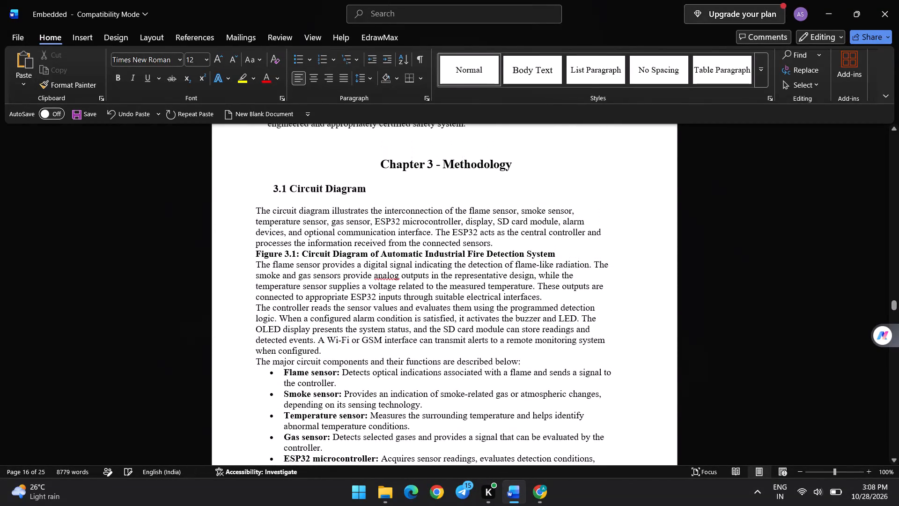
scroll(384, 271, "down", 2)
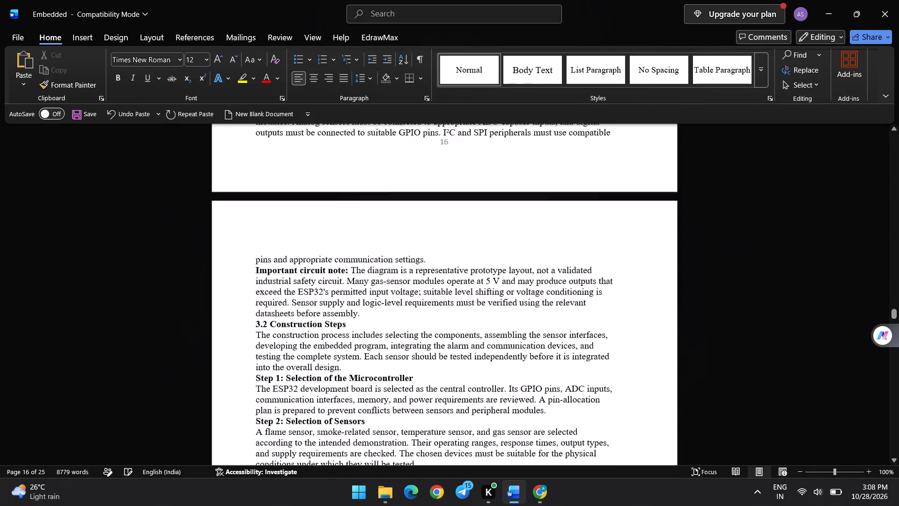
scroll(384, 271, "down", 1)
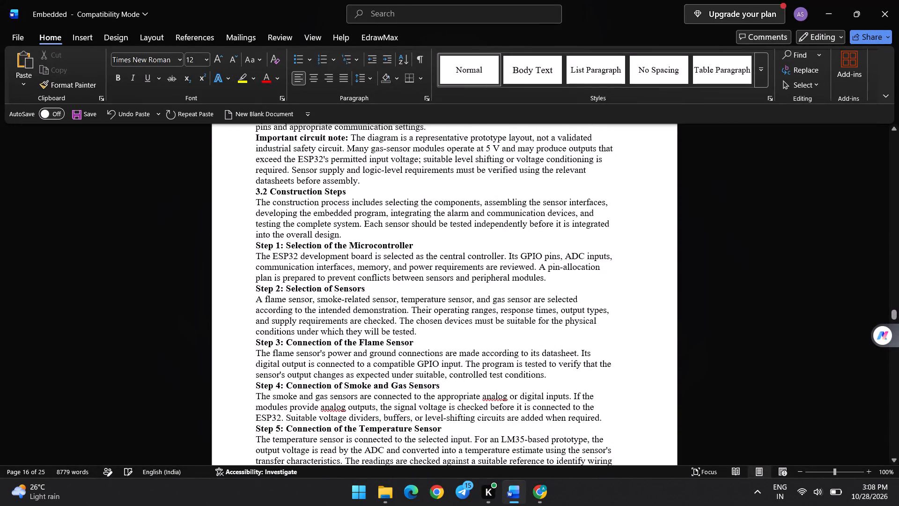
left_click_drag(258, 200, 359, 472)
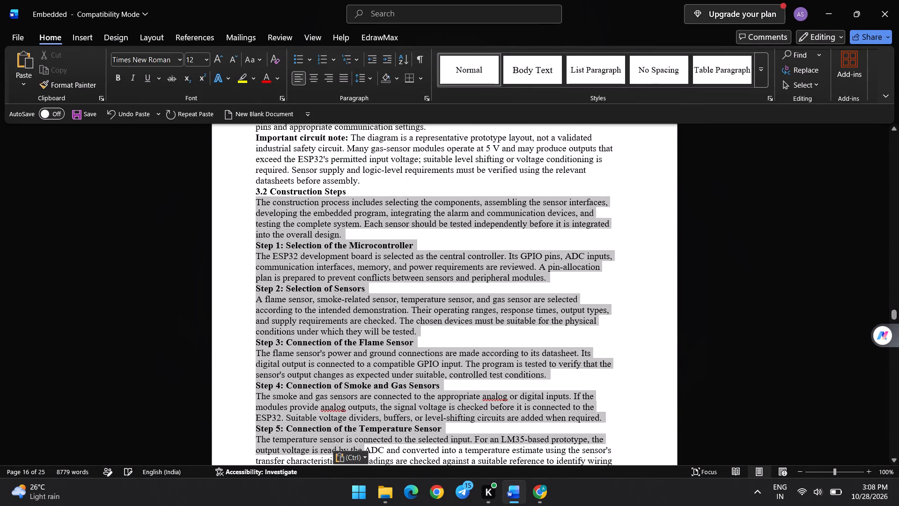
Cut the fire detection construction text under the plain 3.2 Construction Steps heading, from The construction process includes through the end of Step 12.
left_click_drag(359, 472, 359, 479)
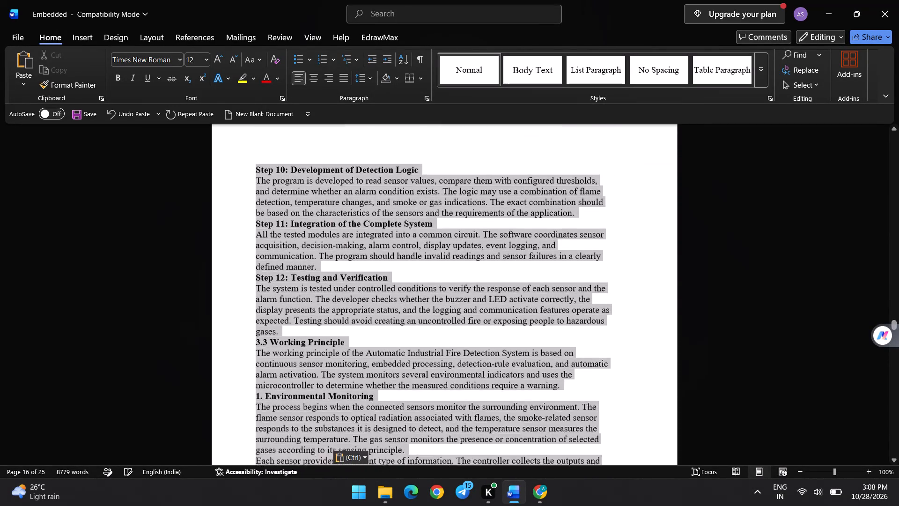
left_click_drag(359, 479, 351, 299)
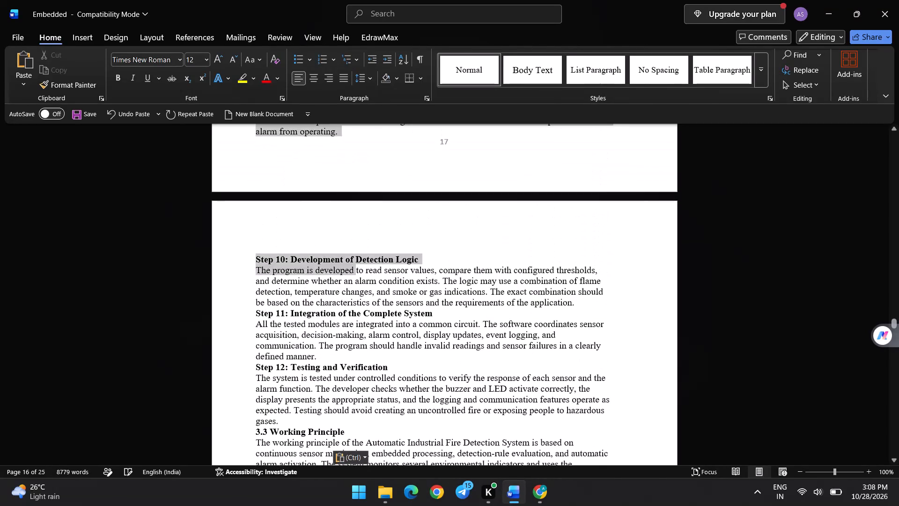
left_click_drag(351, 299, 270, 425)
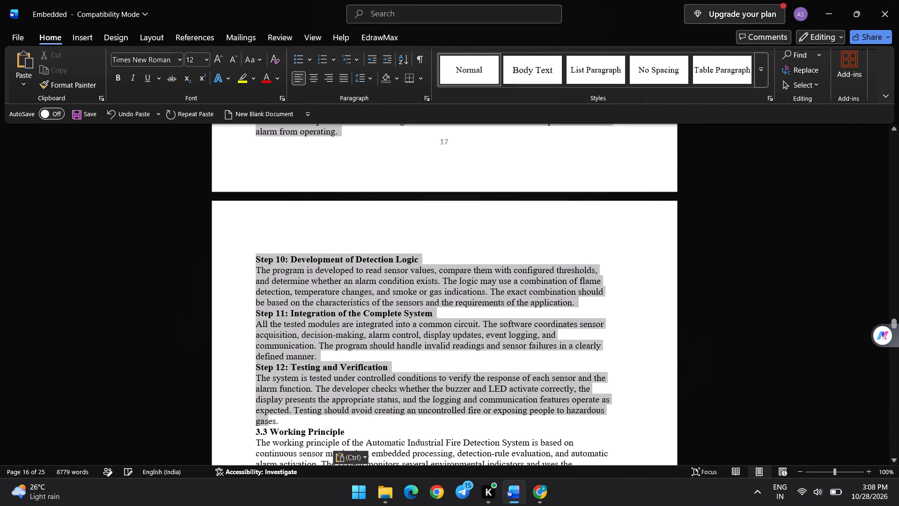
left_click_drag(270, 425, 275, 424)
key("ctrl+x")
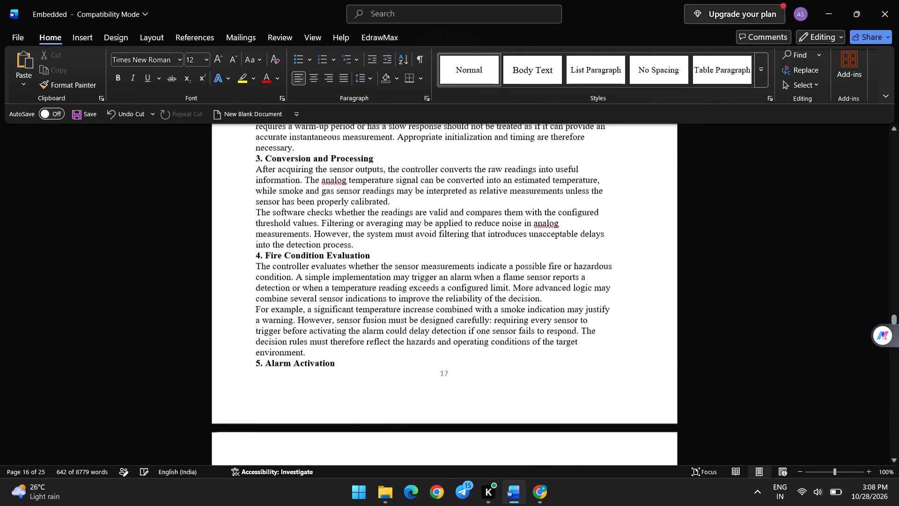
Replace the multi-sensor text under the formatted 3.2 Construction steps heading, through Step 12: System Testing, with the cut fire detection construction text.
scroll(288, 385, "down", 2)
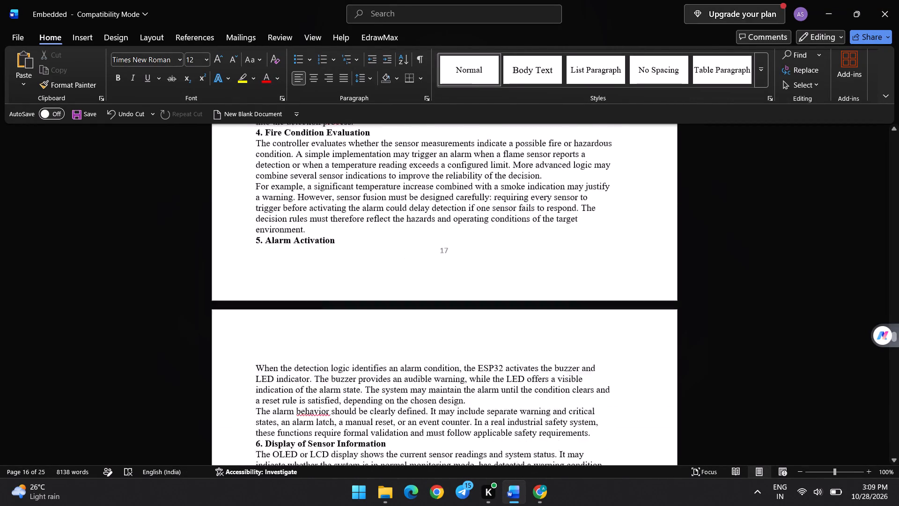
scroll(288, 385, "down", 2)
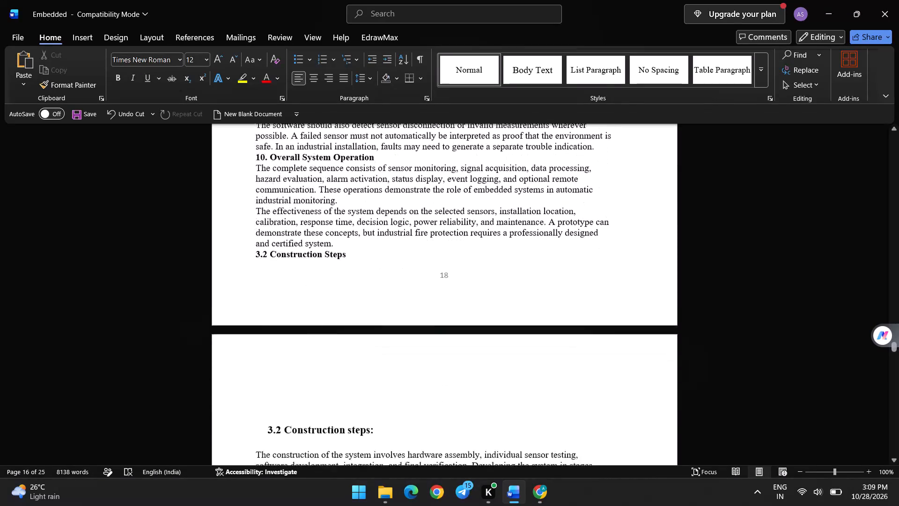
scroll(288, 385, "down", 1)
left_click_drag(257, 305, 306, 502)
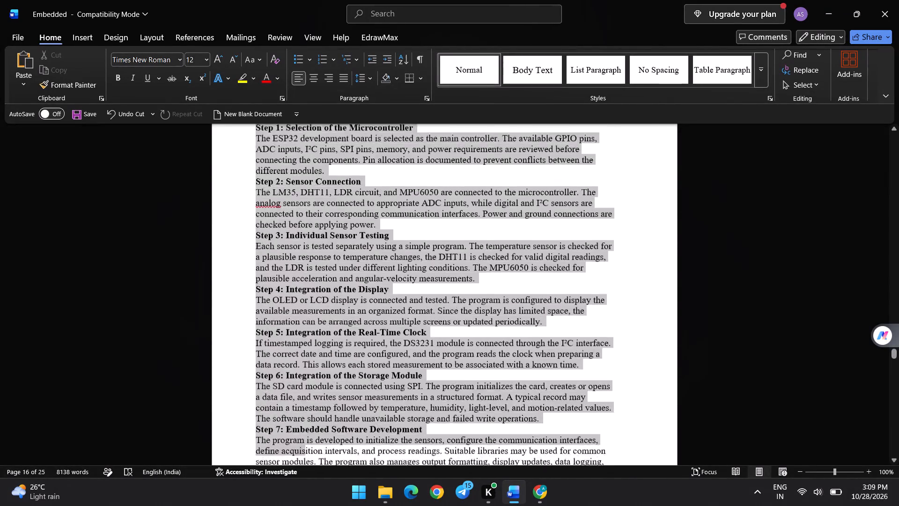
left_click_drag(306, 502, 448, 374)
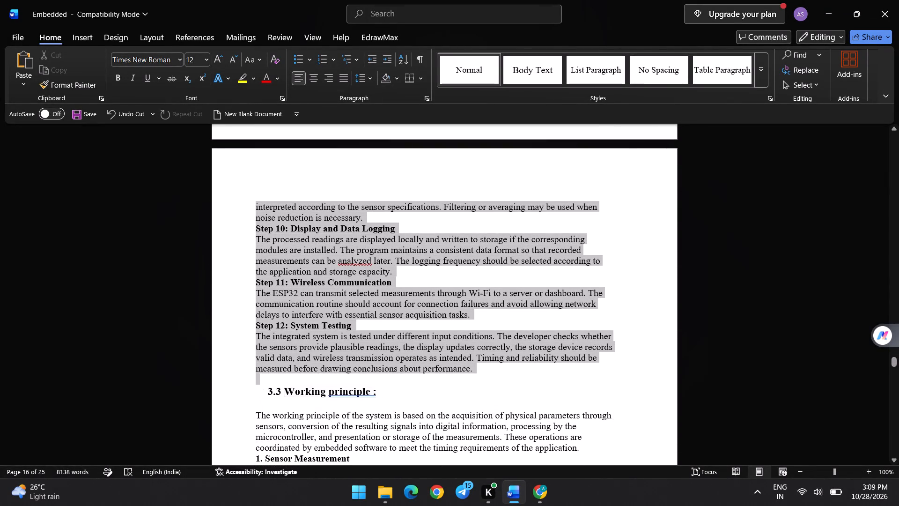
left_click_drag(448, 374, 459, 369)
key("ctrl+v")
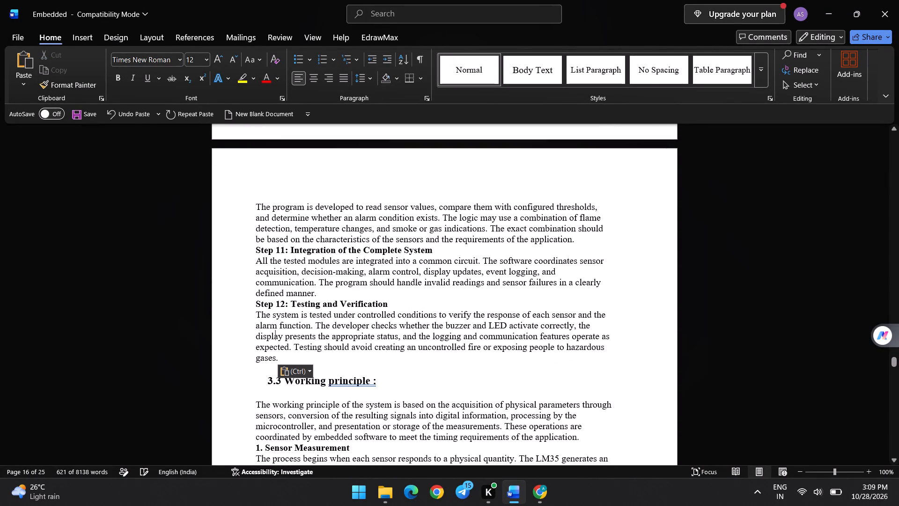
Delete the leftover plain 3.2 Construction Steps heading and its empty line after the 10. Overall System Operation section.
scroll(412, 341, "up", 3)
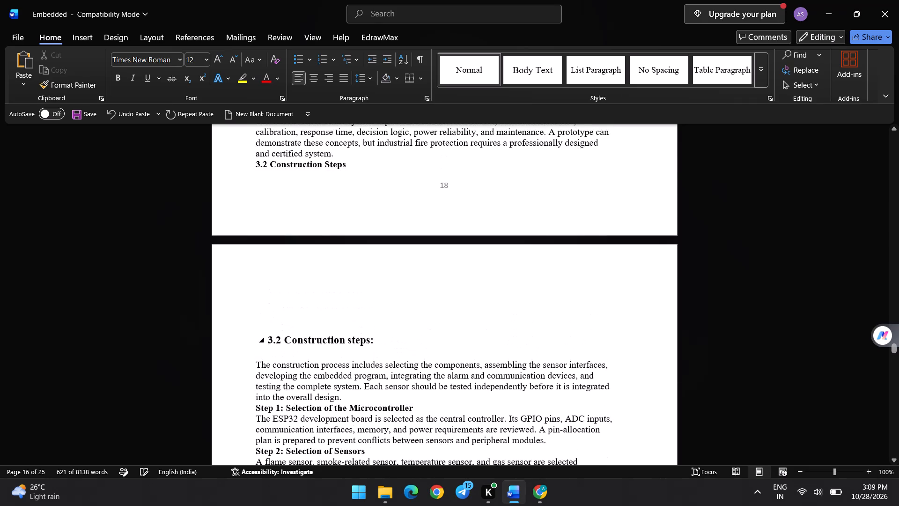
scroll(342, 276, "up", 1)
left_click_drag(353, 319, 251, 317)
key("BackSpace")
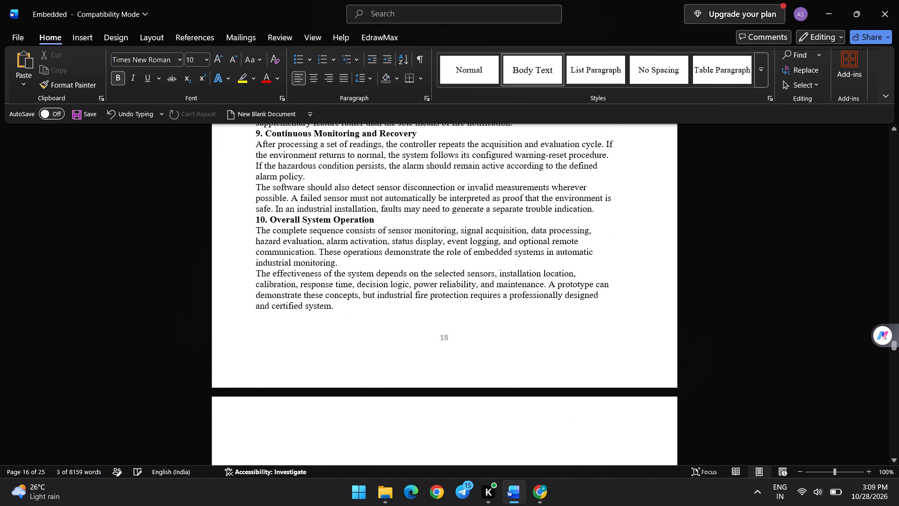
key("BackSpace")
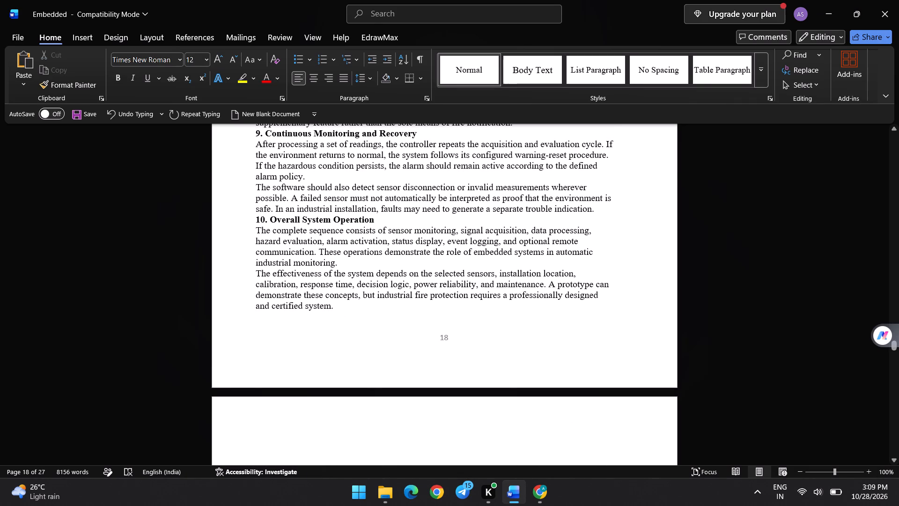
Delete the leftover plain 3.2 Construction Steps heading, the stray period, and the plain 3.3 Working Principle heading after the important circuit note.
scroll(290, 307, "down", 1)
scroll(290, 307, "up", 2)
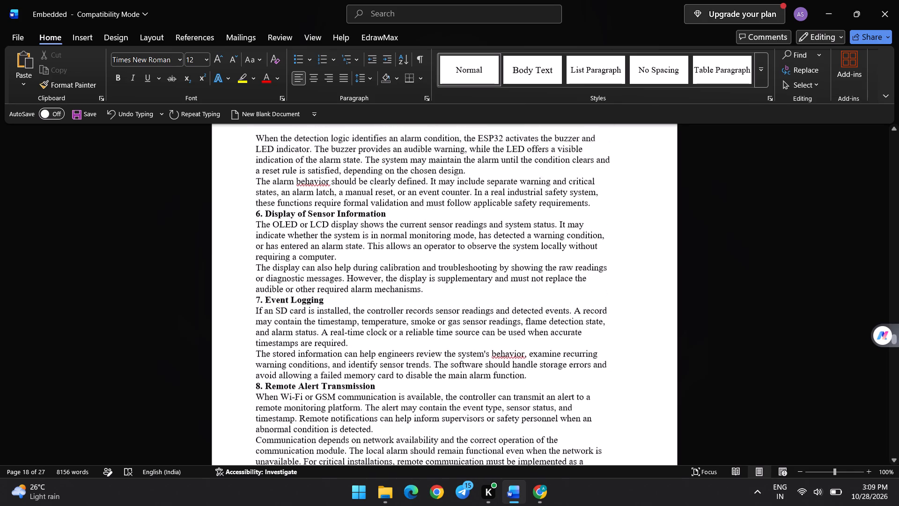
scroll(290, 307, "up", 2)
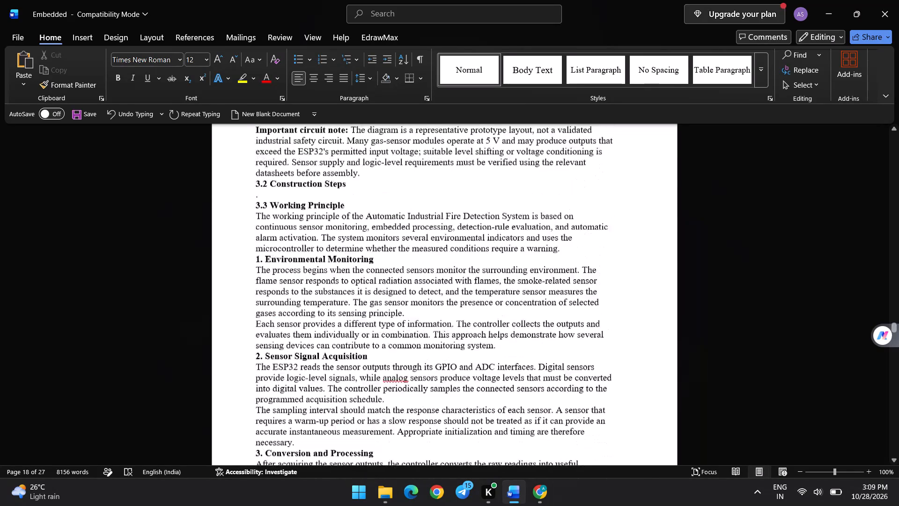
scroll(290, 307, "up", 1)
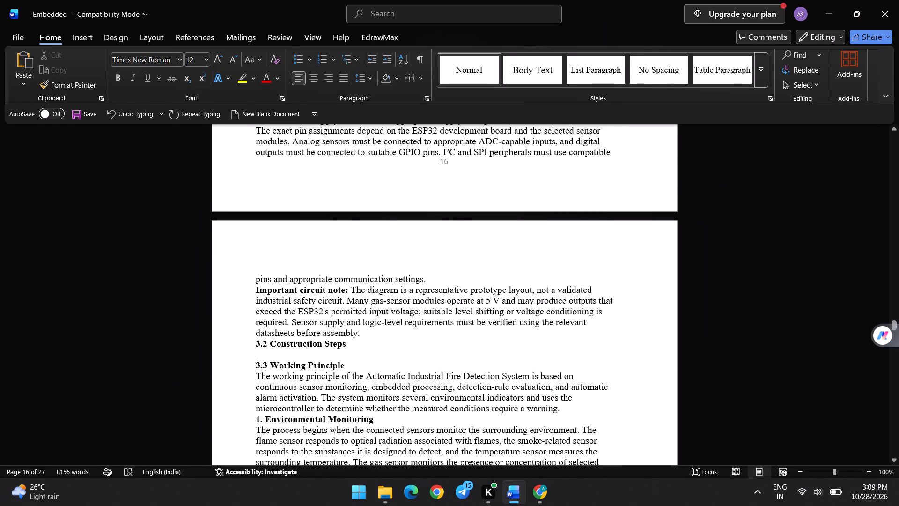
left_click_drag(255, 345, 262, 359)
left_click(262, 359)
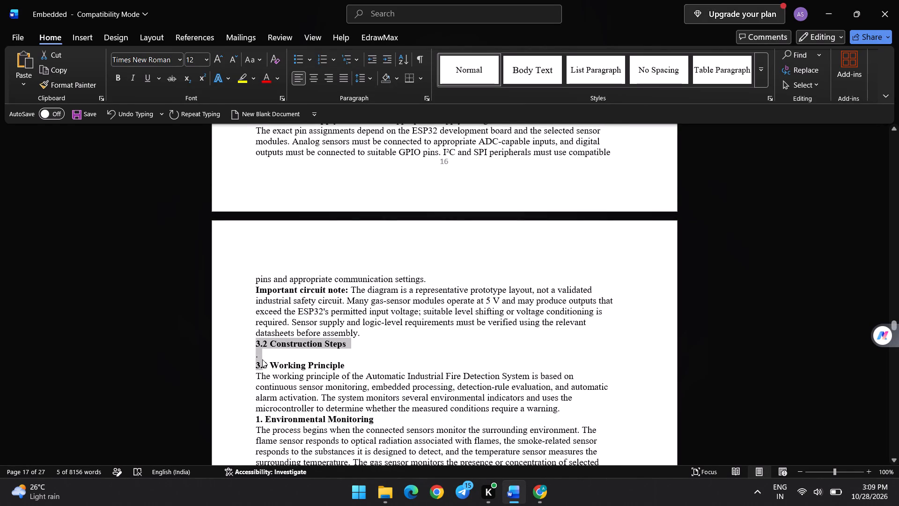
left_click_drag(262, 359, 257, 352)
left_click(257, 352)
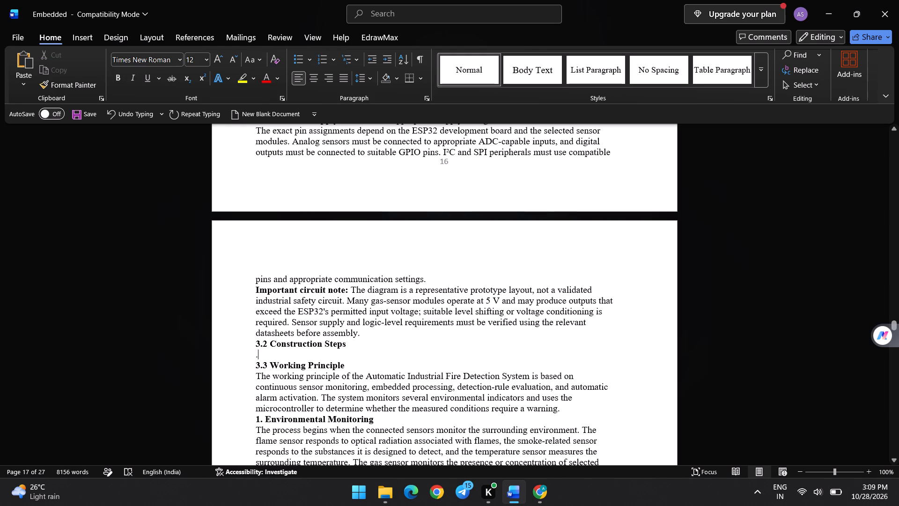
left_click_drag(257, 343, 331, 364)
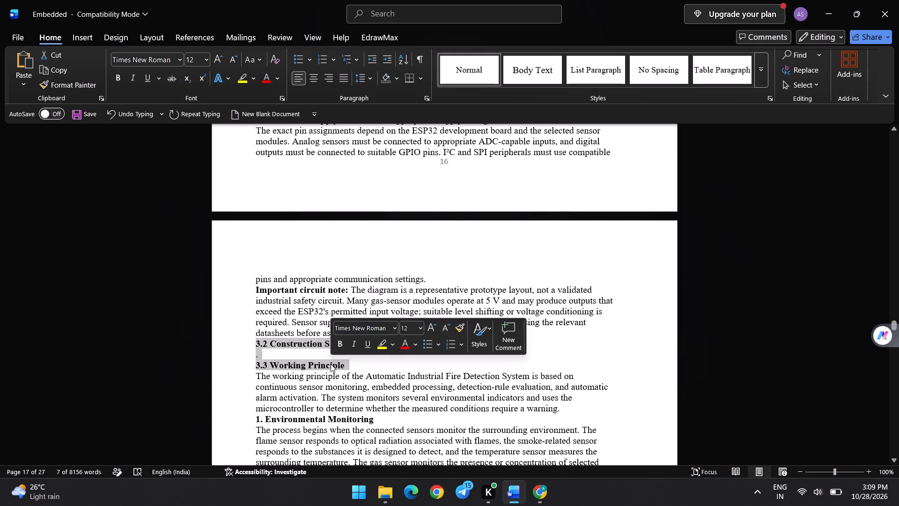
key("BackSpace")
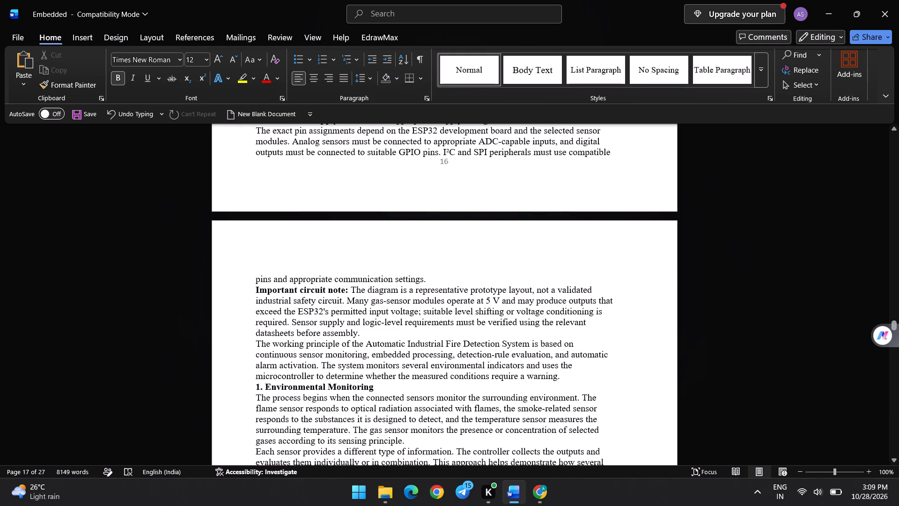
Cut the fire detection working principle text through professionally designed and certified system, and remove the extra blank line above the formatted 3.2 heading.
left_click_drag(258, 343, 334, 473)
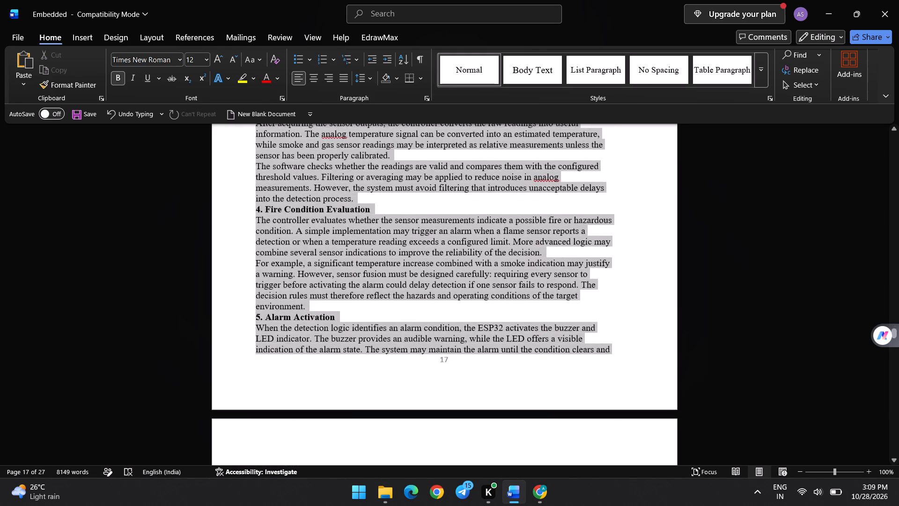
left_click_drag(334, 473, 340, 491)
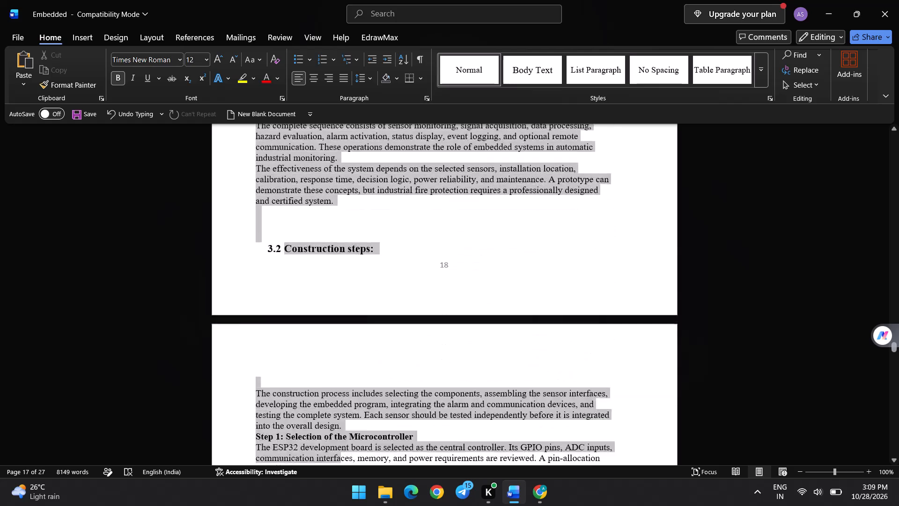
left_click_drag(340, 491, 325, 230)
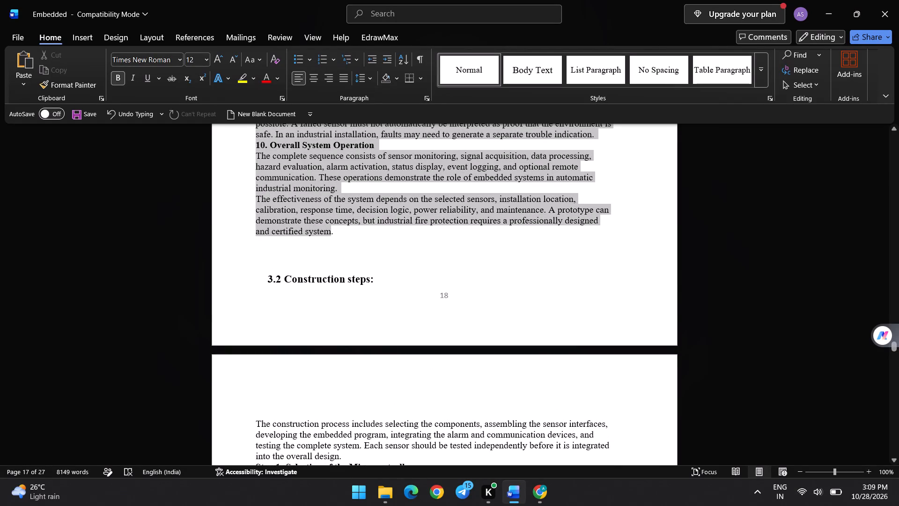
left_click_drag(325, 230, 333, 234)
key("ctrl+x")
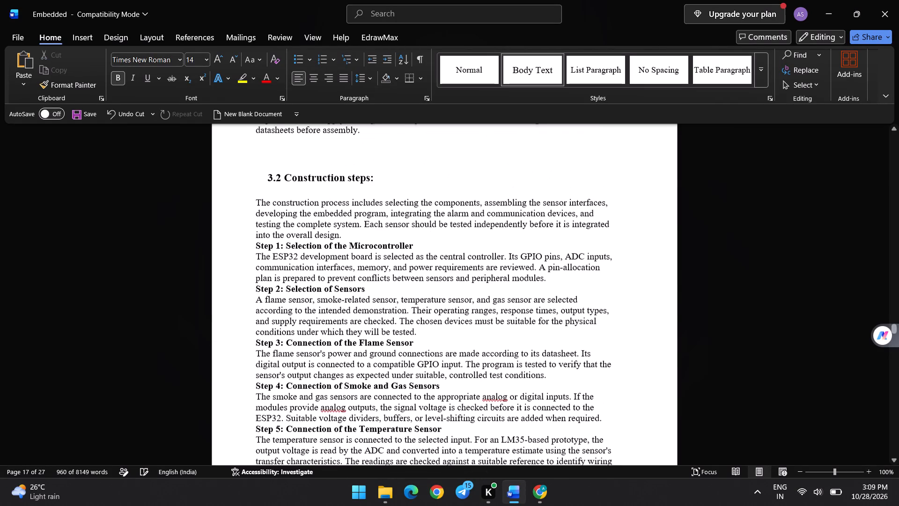
key("BackSpace")
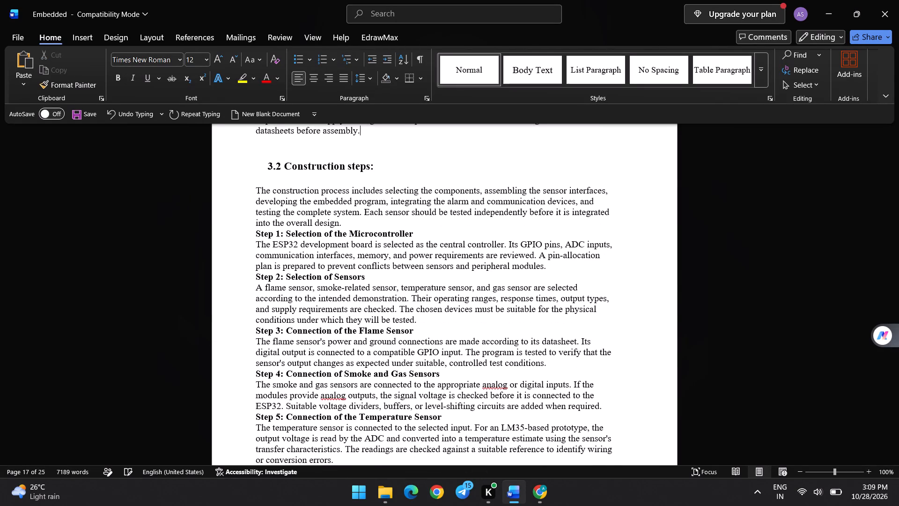
Replace the multi-sensor text under the formatted 3.3 Working principle heading with the cut fire detection text, removing the leftover period and empty line.
scroll(317, 277, "down", 1)
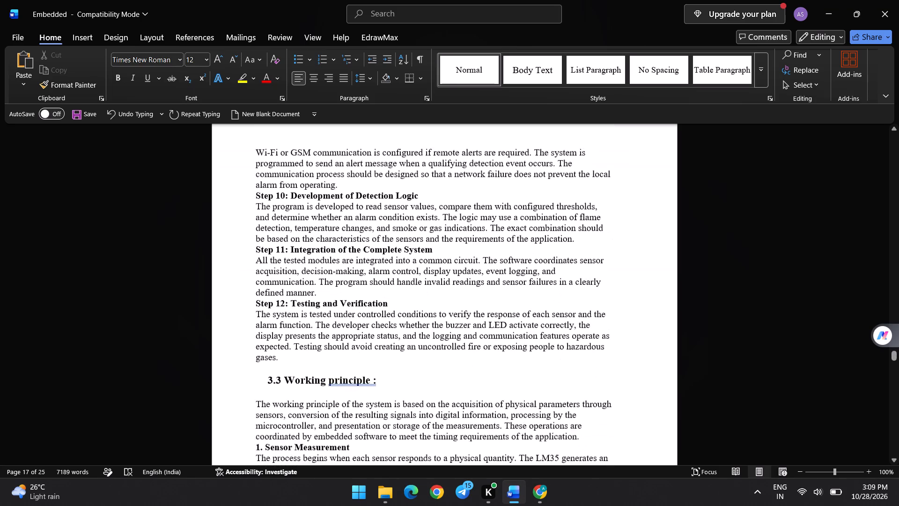
scroll(317, 277, "down", 1)
left_click_drag(257, 325, 276, 374)
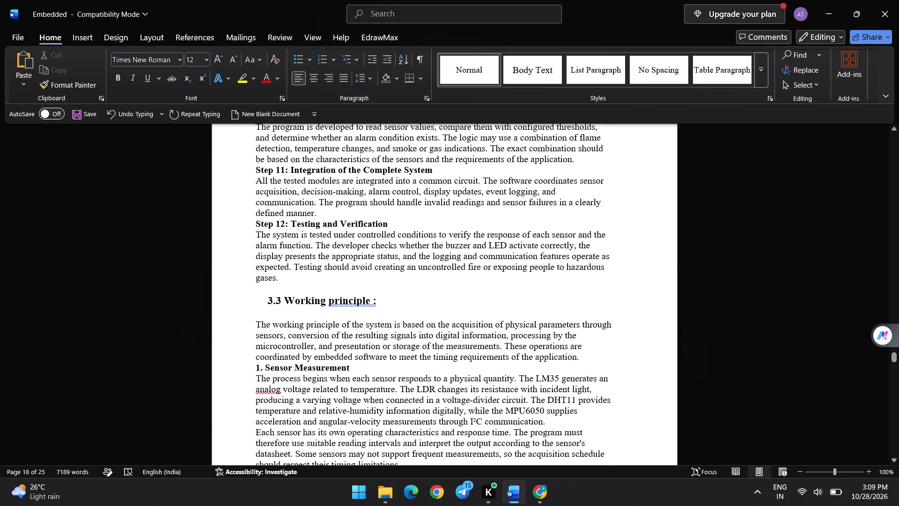
left_click_drag(276, 374, 336, 409)
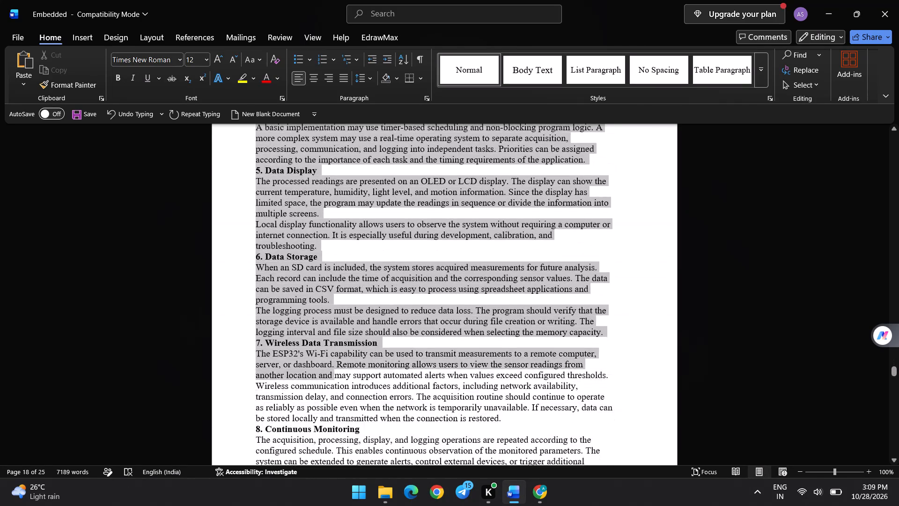
left_click_drag(336, 409, 541, 246)
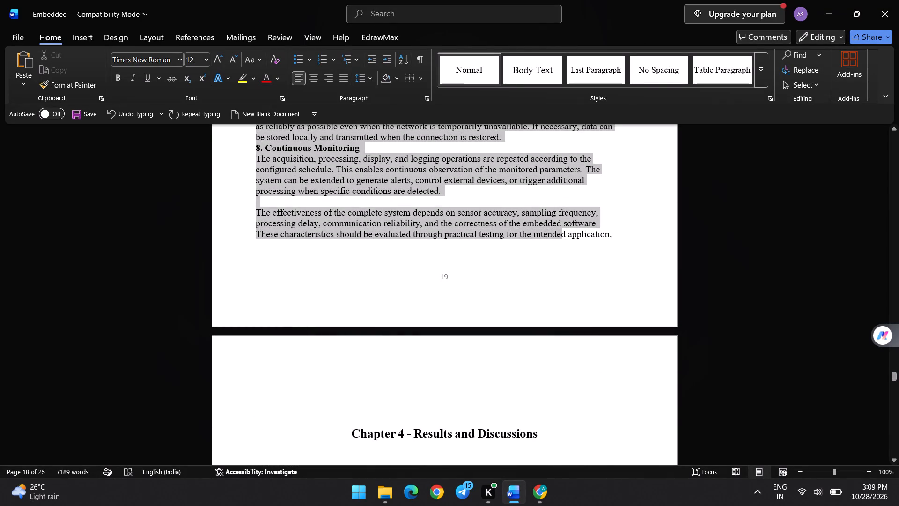
left_click_drag(541, 246, 605, 238)
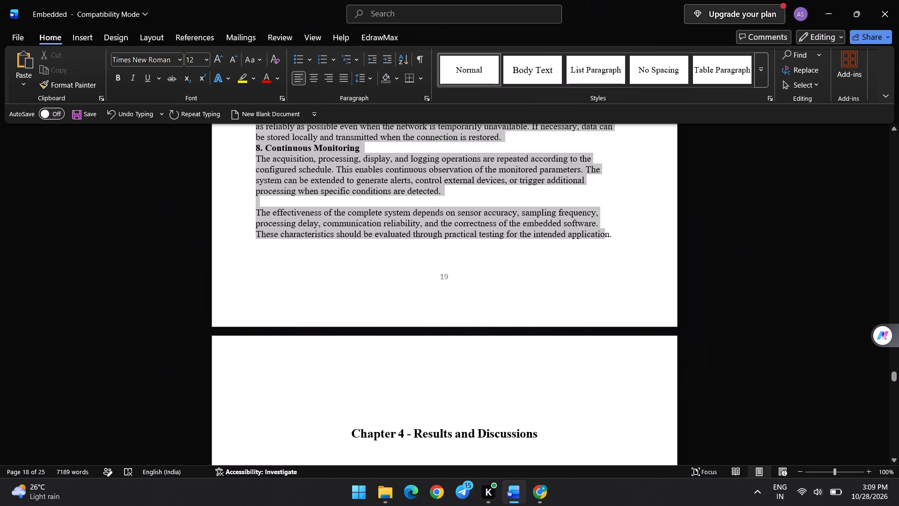
left_click_drag(605, 238, 608, 238)
key("ctrl+v")
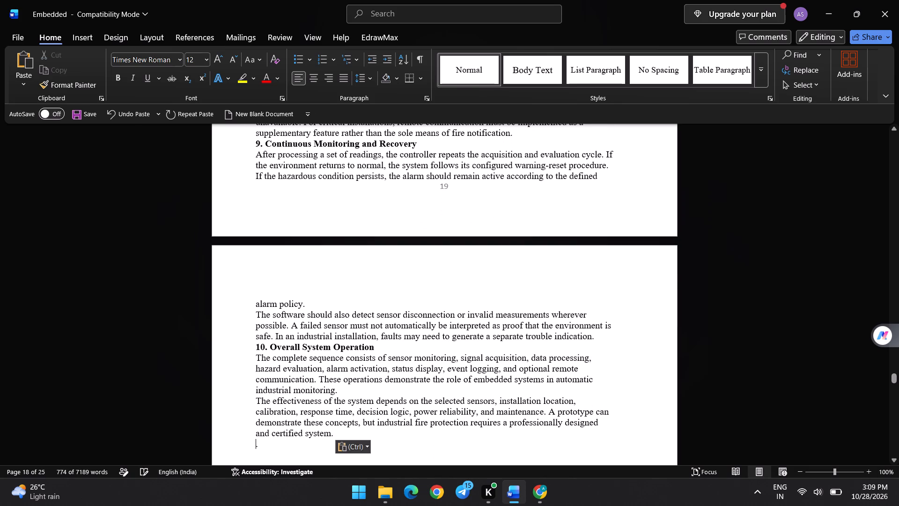
key("Delete")
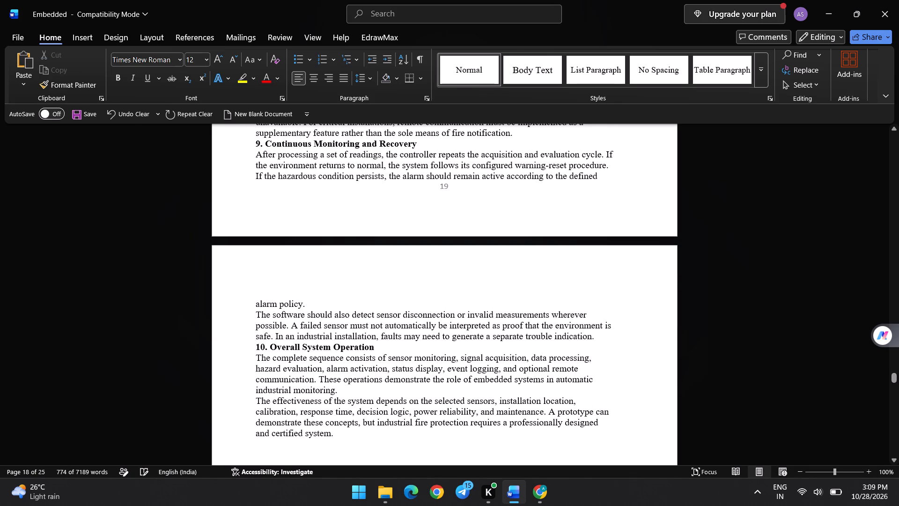
key("BackSpace")
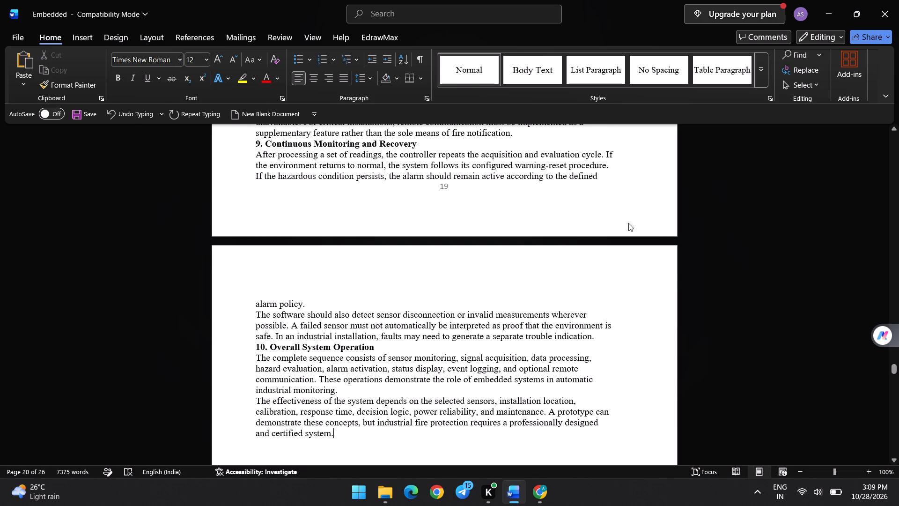
Delete the leftover text line below the block and circuit diagram image on the last page.
scroll(628, 223, "up", 5)
scroll(628, 223, "down", 4)
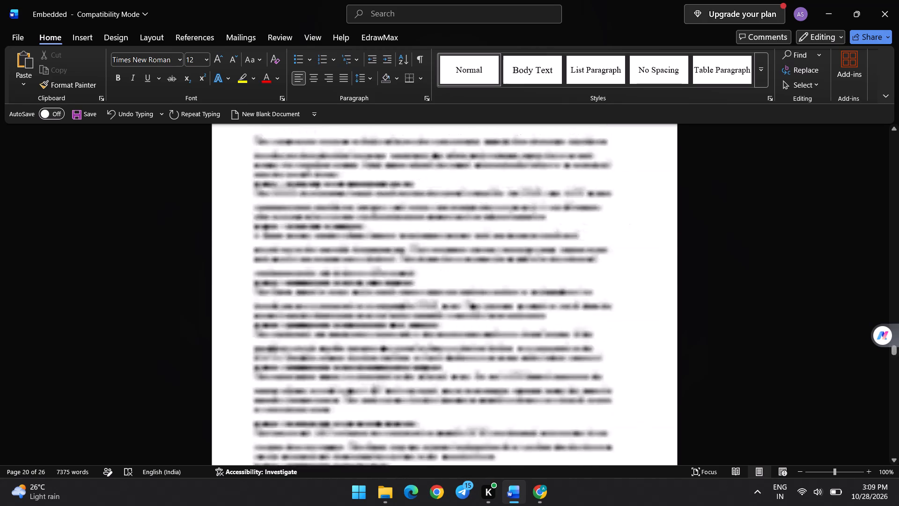
scroll(628, 223, "down", 20)
scroll(628, 223, "down", 9)
left_click_drag(470, 293, 229, 277)
key("BackSpace")
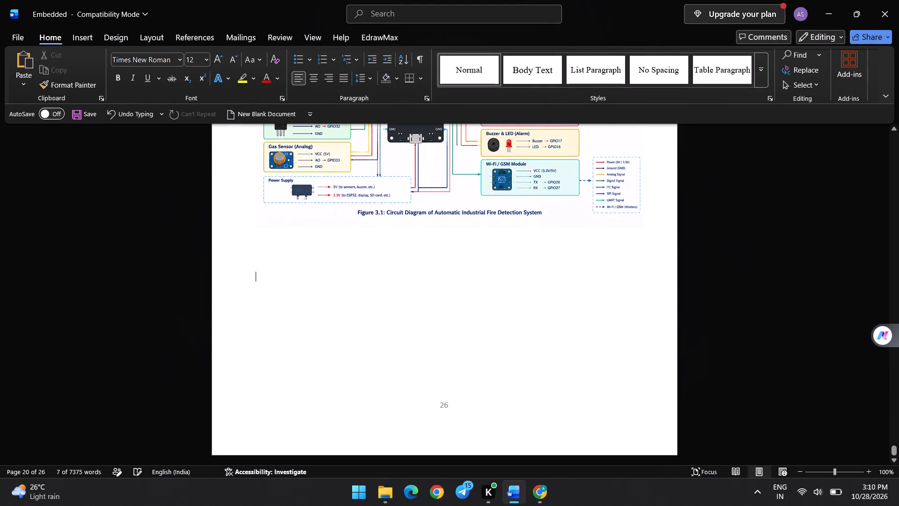
Move the block and circuit diagram image from the last page to a new line above the Figure 3.1 caption under 3.1 Circuit Diagram.
scroll(354, 261, "up", 1)
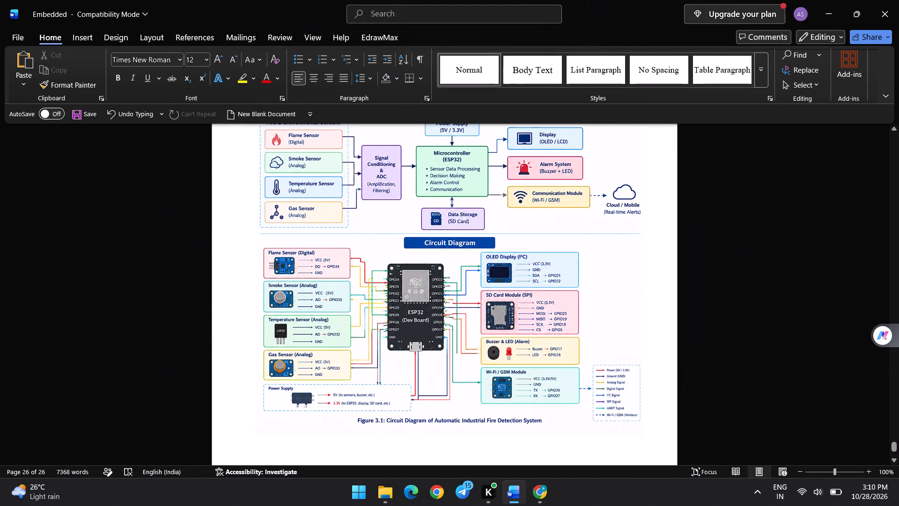
left_click(404, 261)
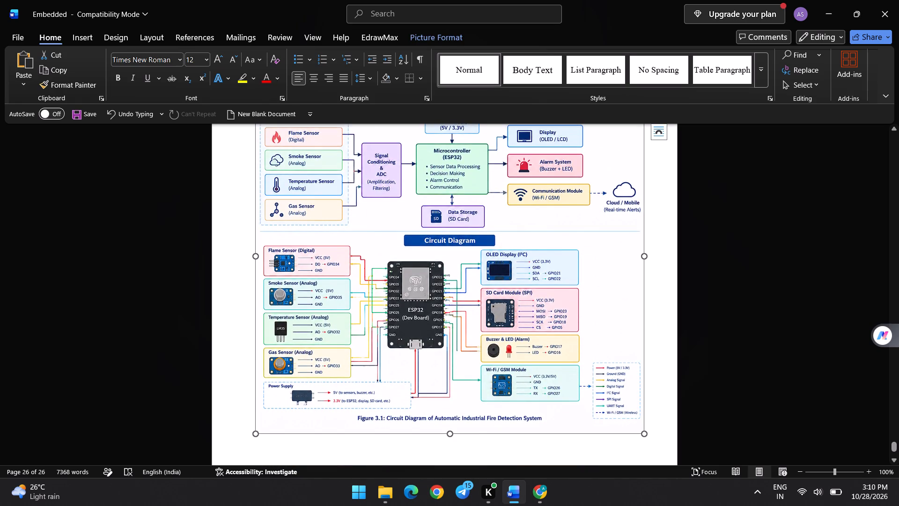
key("ctrl+x")
scroll(404, 261, "up", 4)
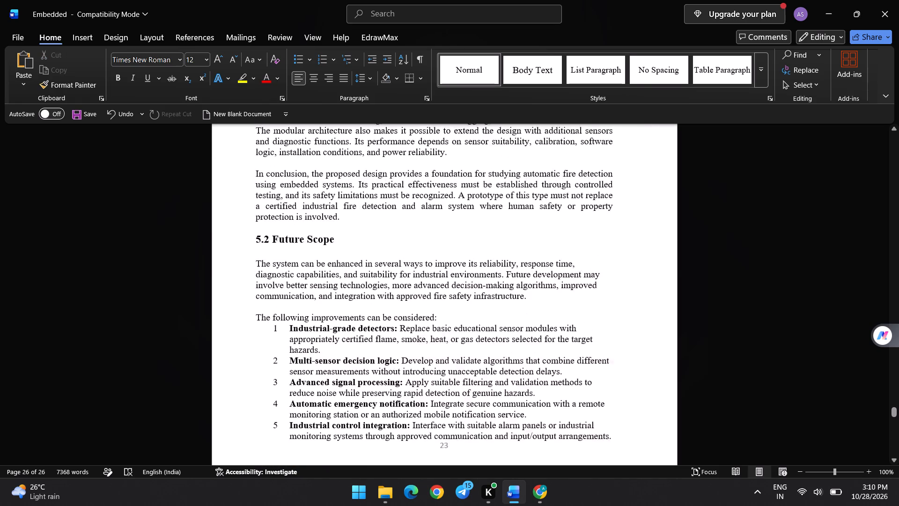
scroll(404, 261, "up", 6)
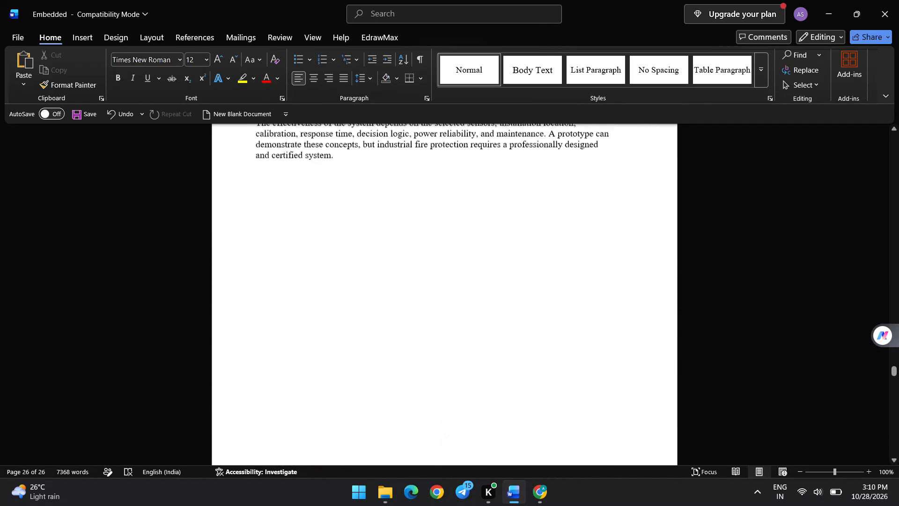
scroll(404, 261, "up", 2)
scroll(404, 261, "down", 2)
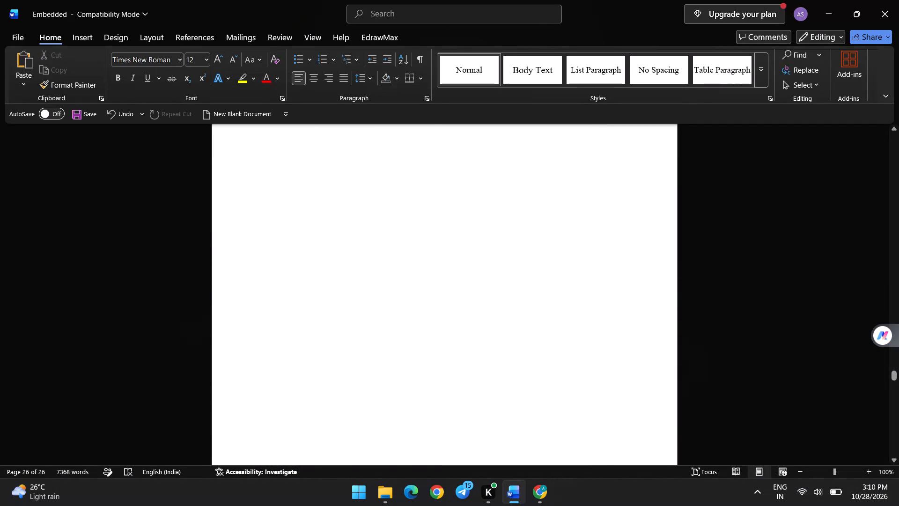
scroll(404, 261, "up", 2)
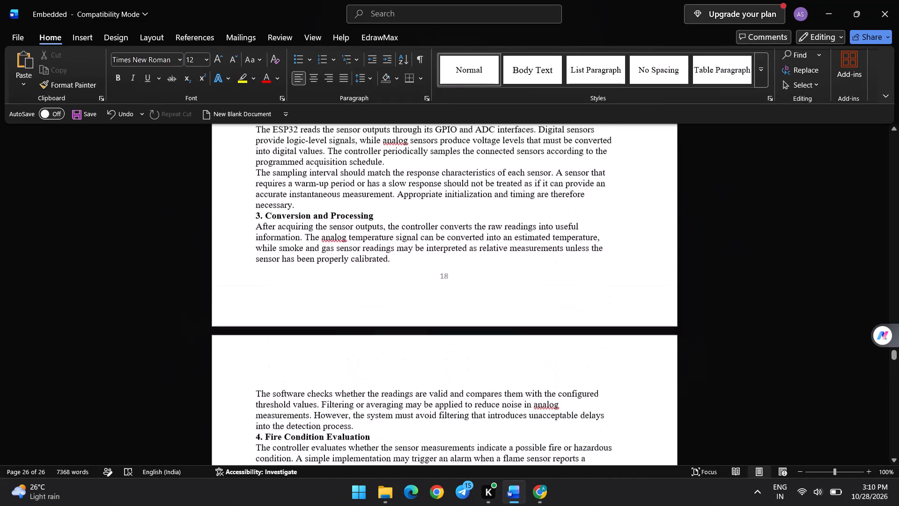
scroll(404, 261, "up", 3)
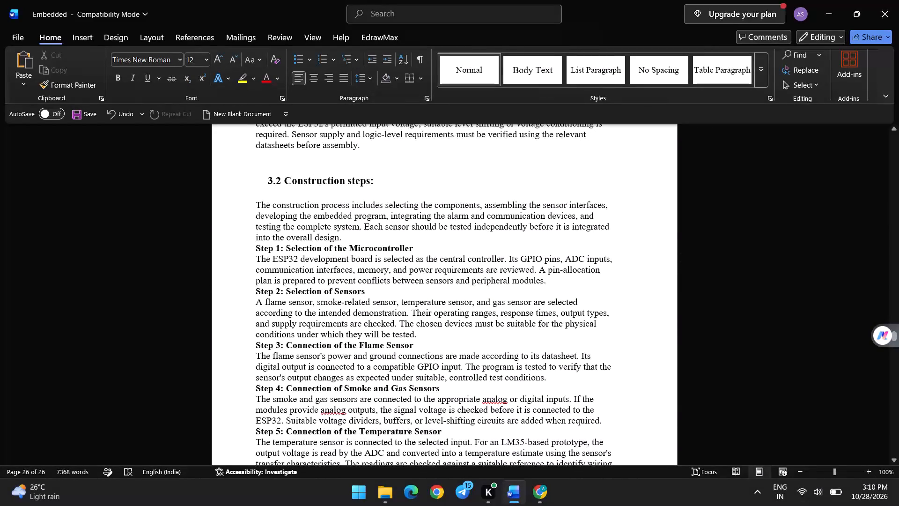
scroll(404, 261, "up", 2)
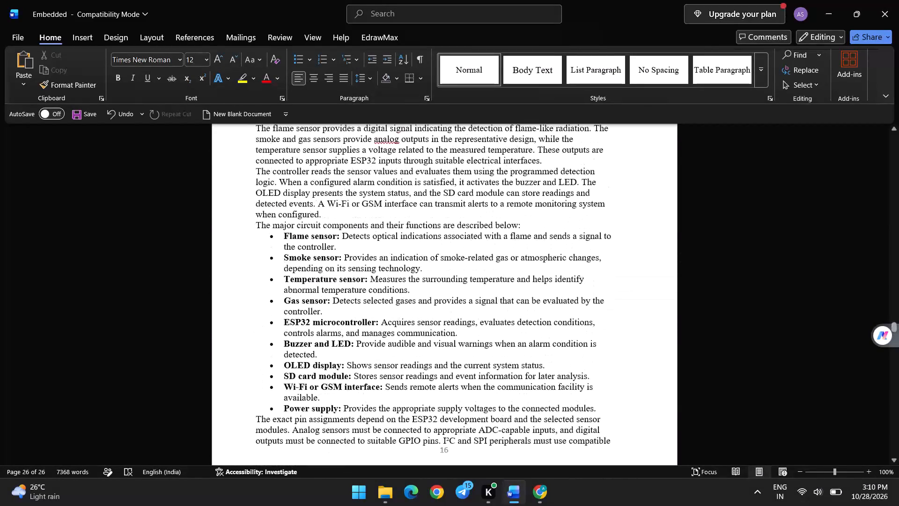
scroll(404, 261, "up", 1)
left_click(497, 245)
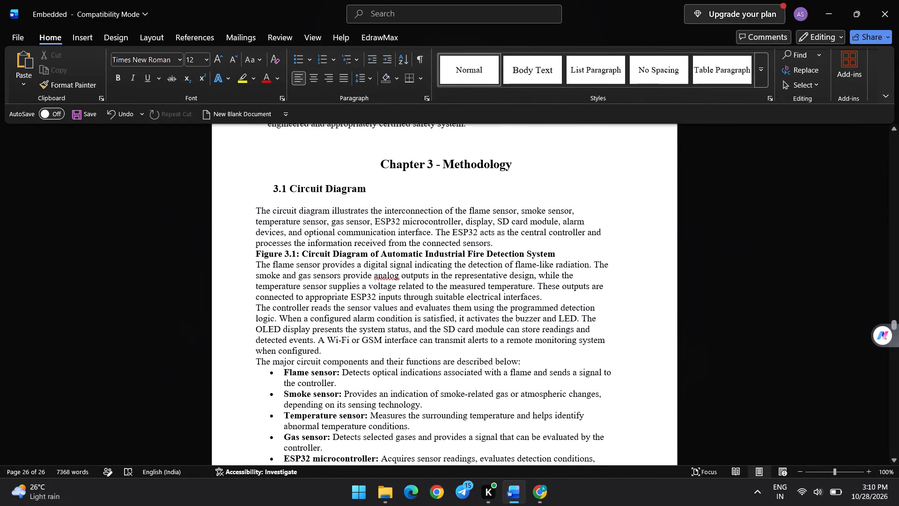
key("Return")
key("ctrl+v")
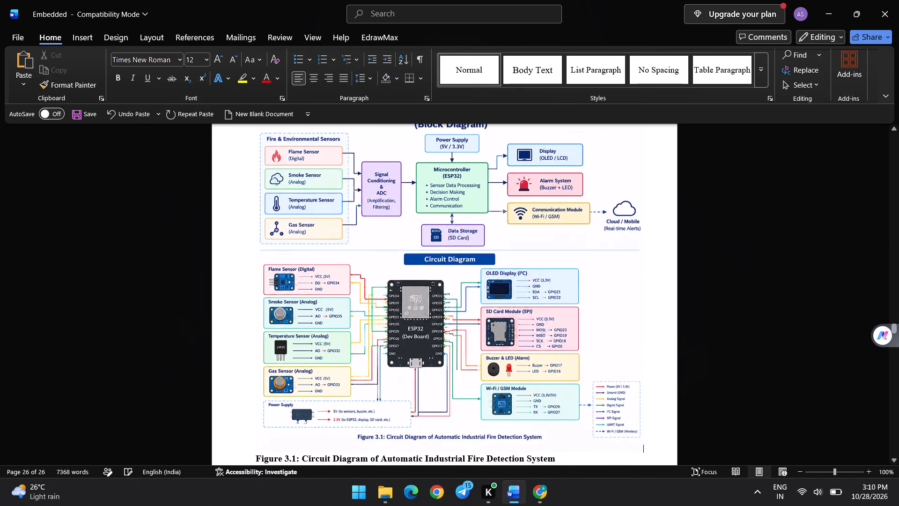
Shrink the pasted diagram proportionally so it sits within the text margins on the same page as the 3.1 introduction and its caption.
scroll(437, 282, "up", 3)
scroll(437, 282, "down", 1)
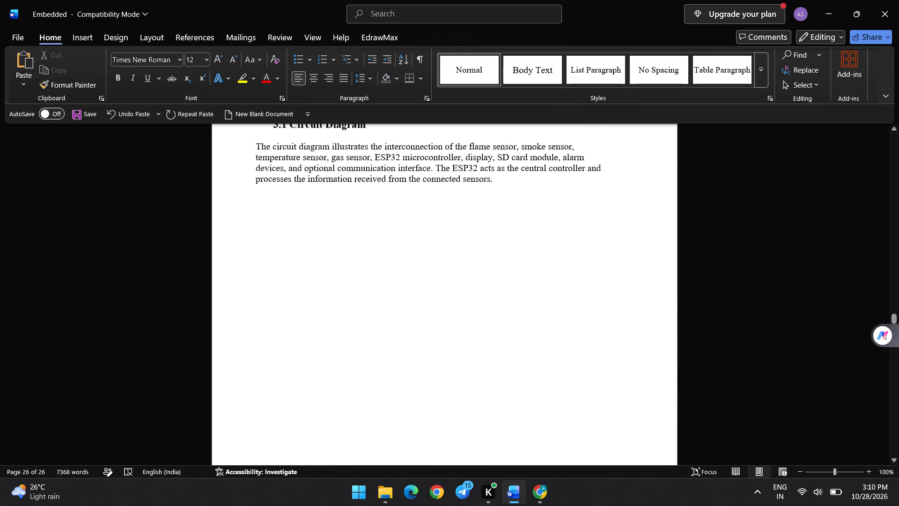
scroll(437, 282, "down", 1)
scroll(480, 207, "up", 1)
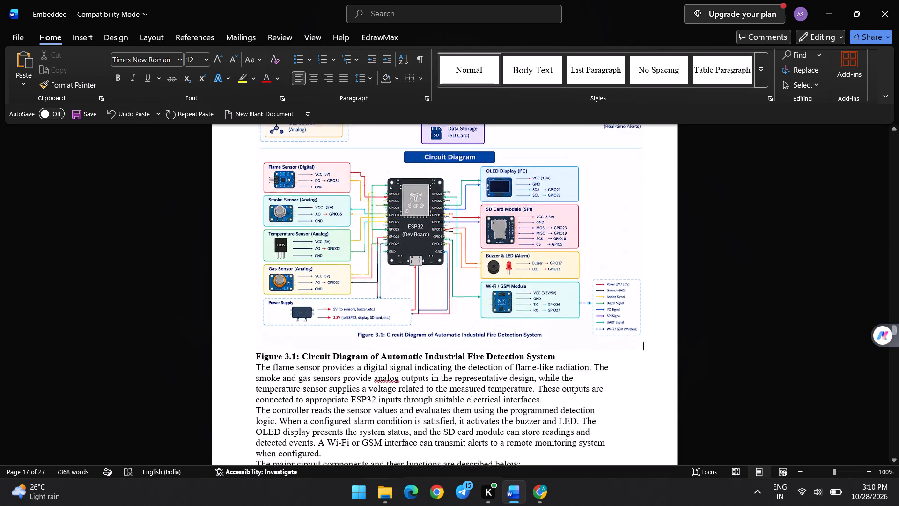
left_click(480, 207)
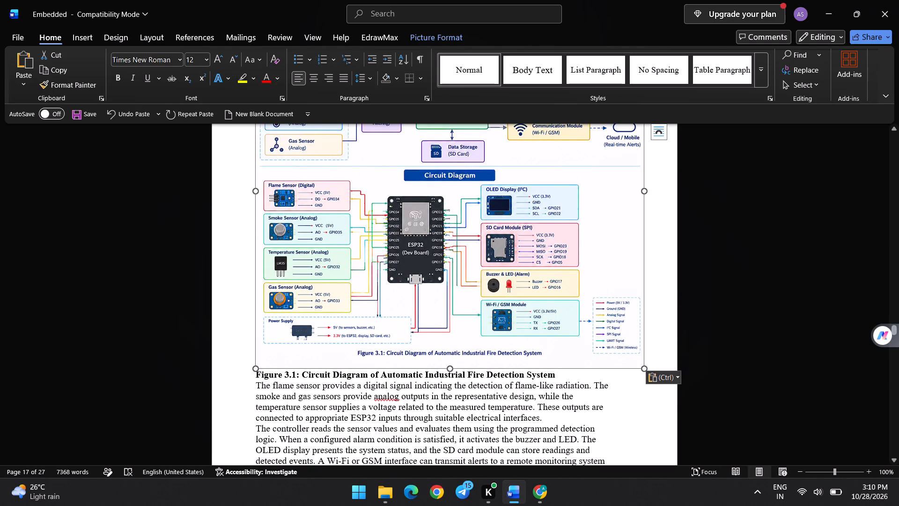
left_click_drag(643, 365, 572, 136)
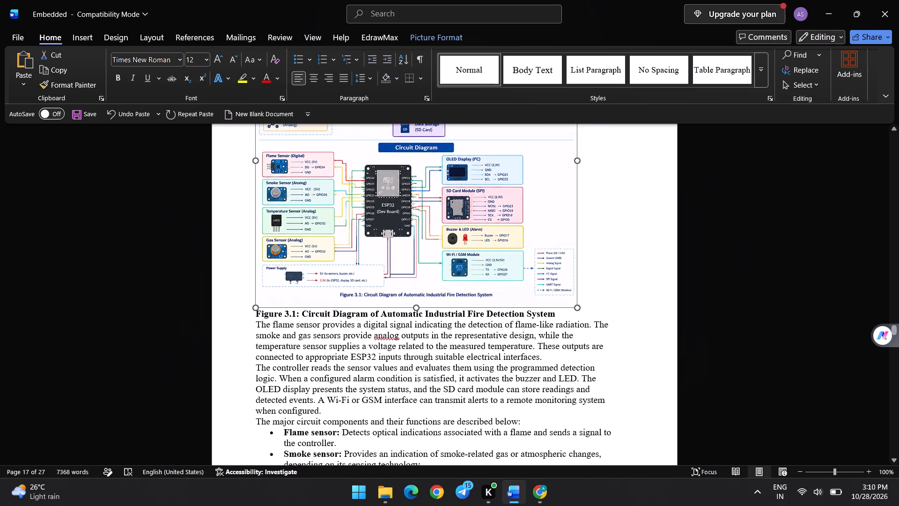
left_click_drag(572, 136, 560, 131)
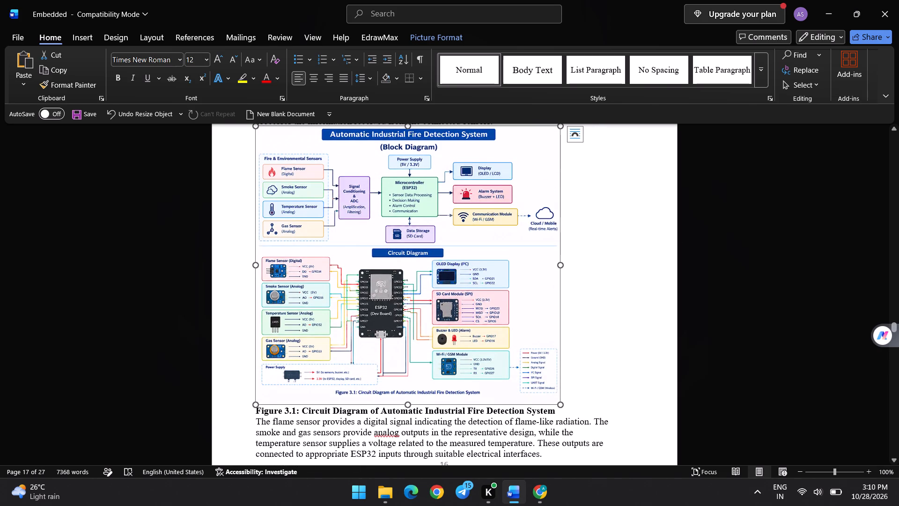
Check the page layout of Chapter 3 from the circuit diagram through the construction steps and the 3.3 Working principle heading.
scroll(446, 262, "up", 1)
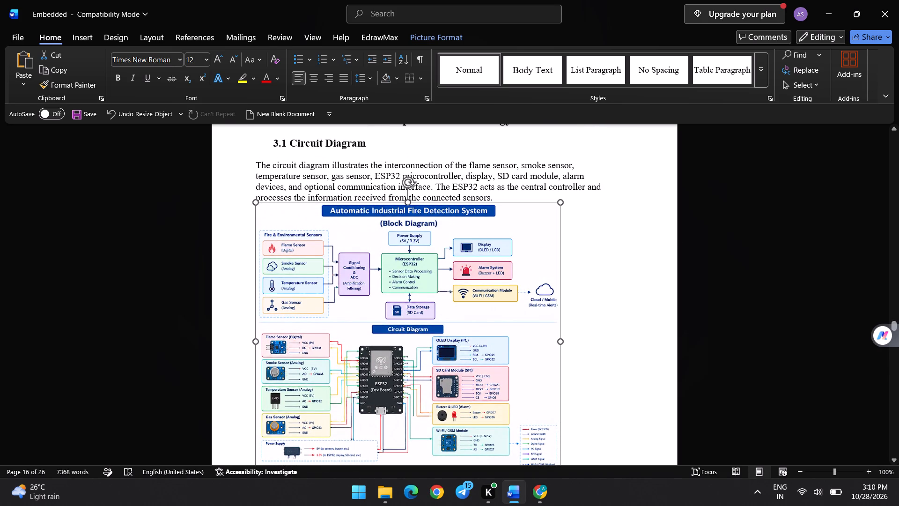
scroll(451, 377, "down", 2)
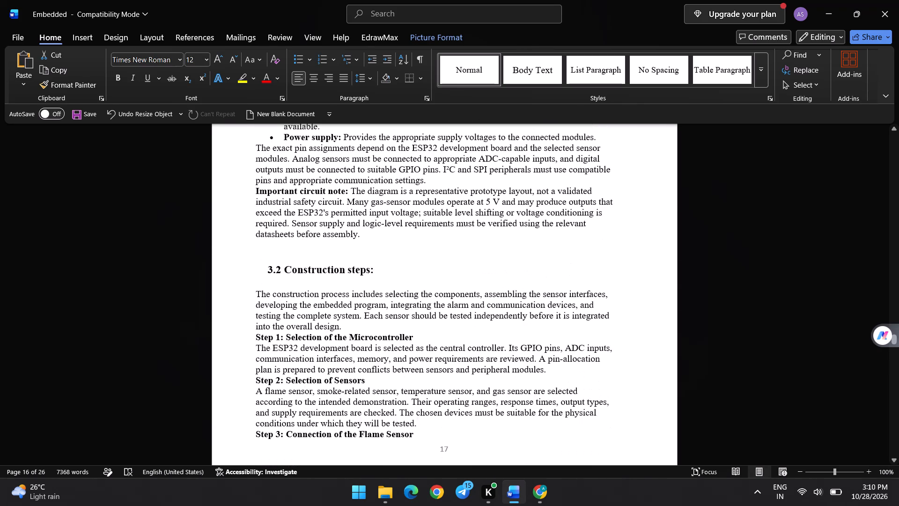
scroll(451, 377, "down", 2)
scroll(451, 377, "up", 1)
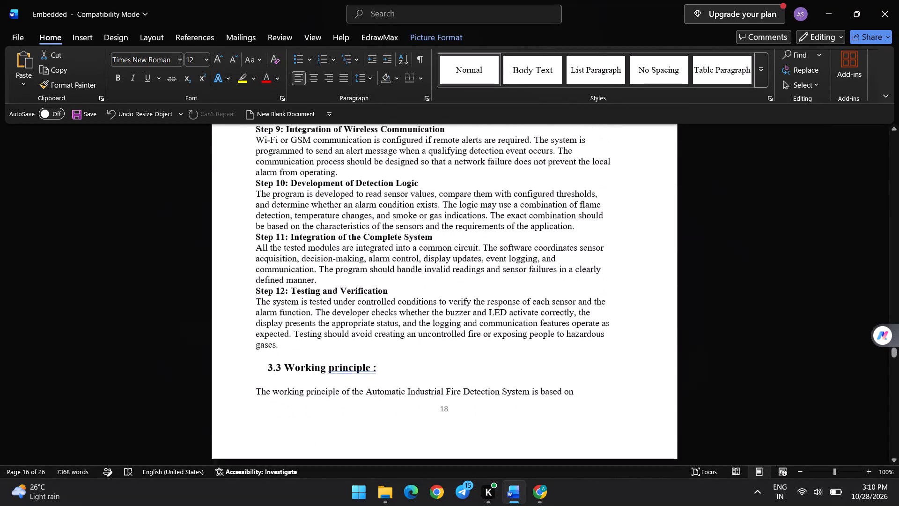
scroll(451, 377, "up", 6)
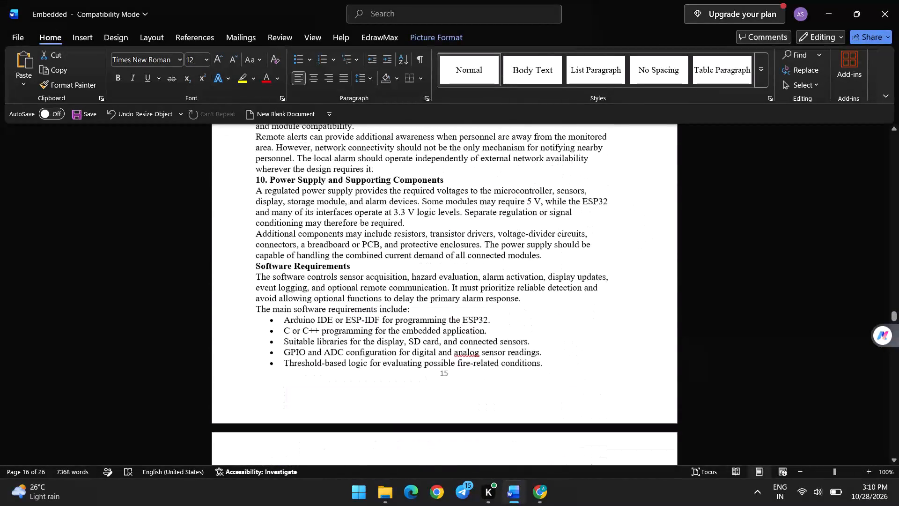
Apply justified alignment to the diagram image under 3.1 Circuit Diagram.
scroll(451, 377, "down", 2)
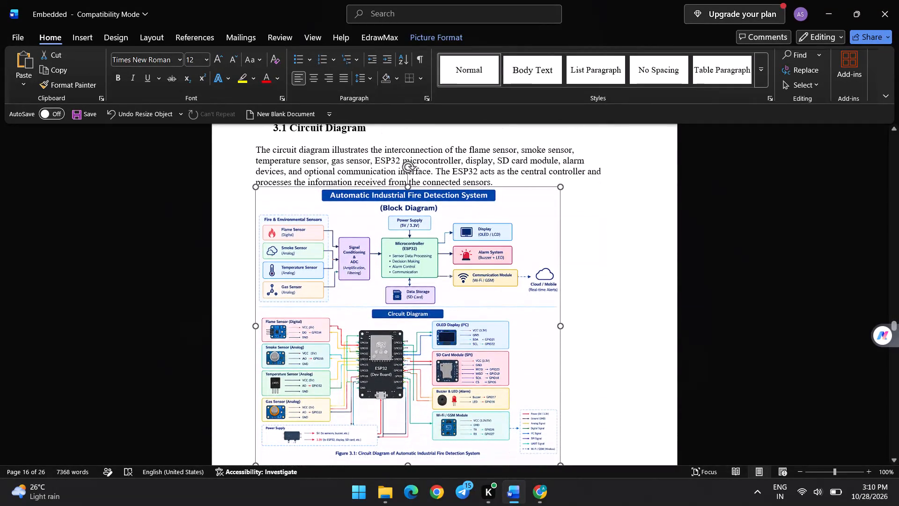
left_click(413, 344)
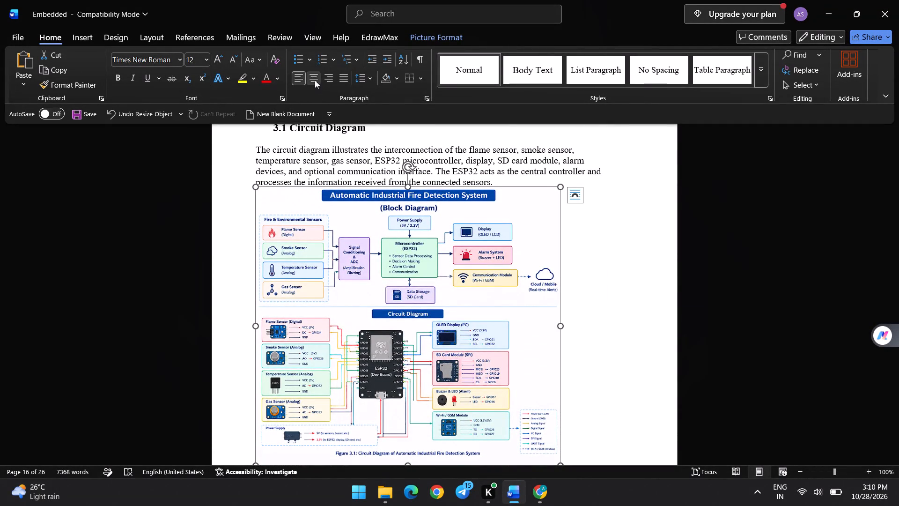
left_click(340, 80)
Reduce the circuit diagram image a little more, making it slightly narrower than the Figure 3.1 caption line, and deselect it.
scroll(369, 288, "down", 1)
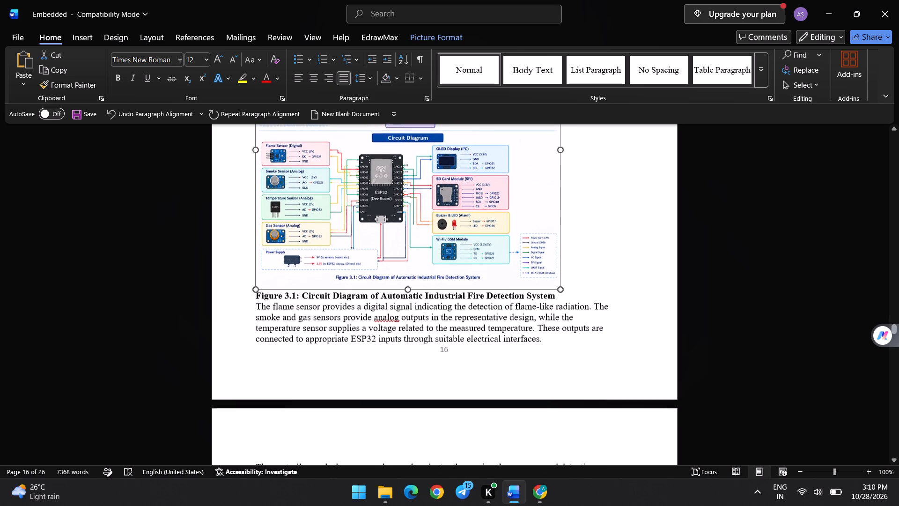
left_click_drag(561, 290, 517, 229)
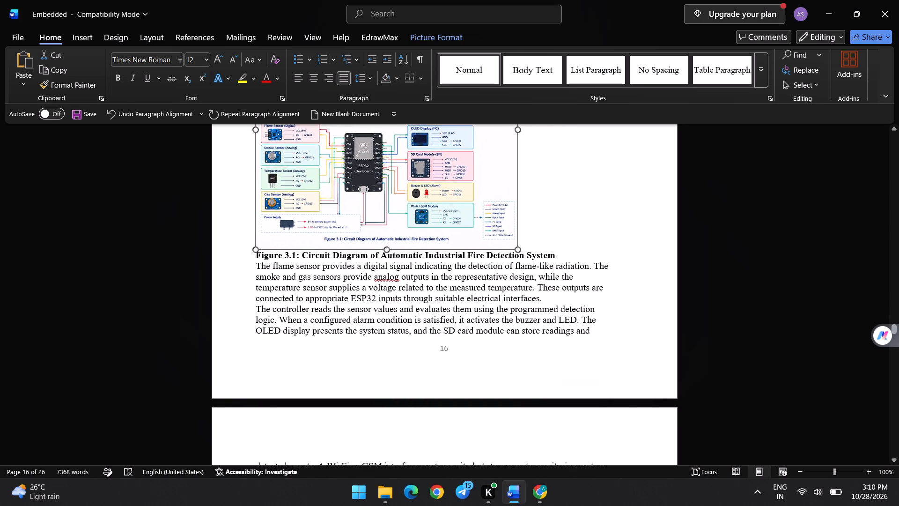
left_click_drag(517, 229, 543, 250)
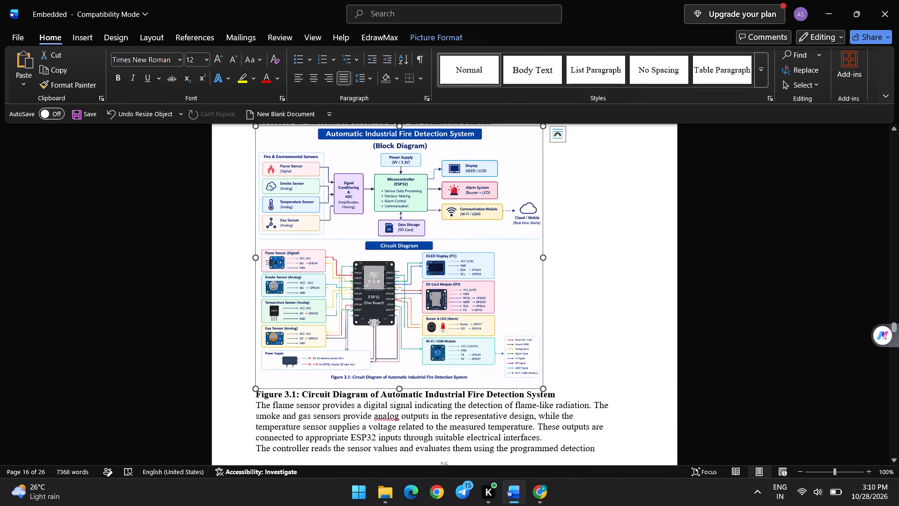
scroll(444, 304, "up", 1)
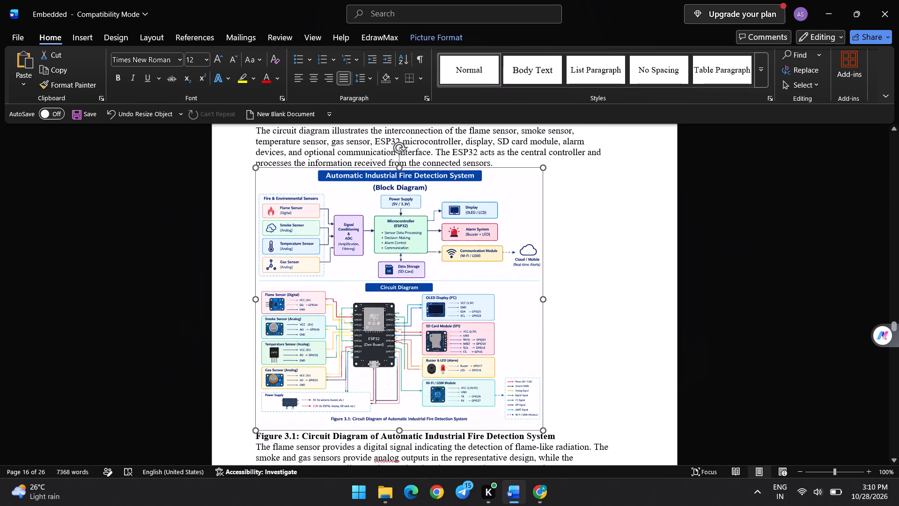
left_click(580, 248)
Save the Embedded document and close it.
scroll(580, 248, "down", 8)
scroll(580, 248, "down", 14)
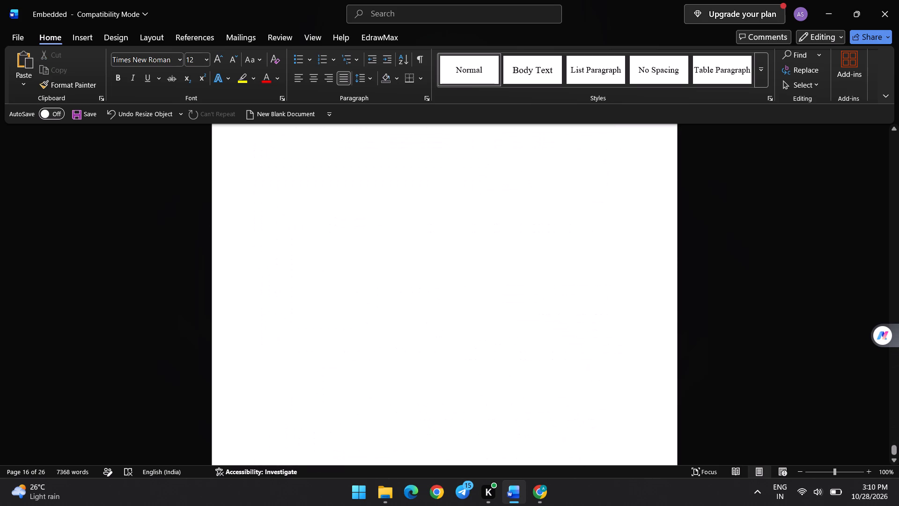
key("ctrl+s")
scroll(580, 248, "up", 5)
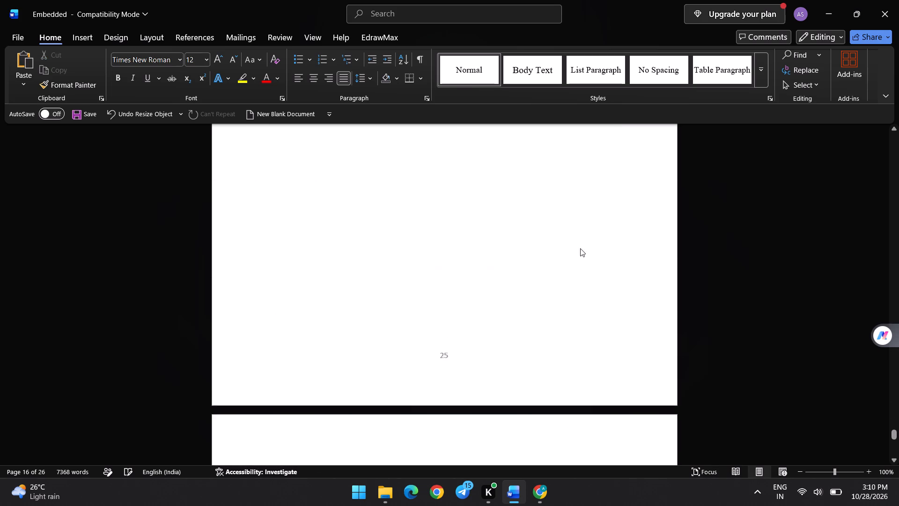
scroll(580, 248, "up", 2)
left_click(891, 3)
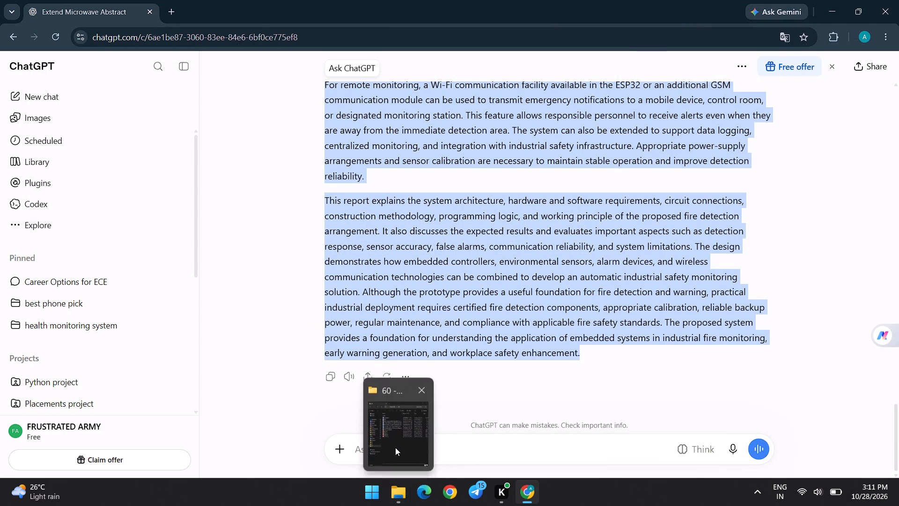
Open the MRE document from the Downloads folder 60 and maximize its window.
left_click(395, 446)
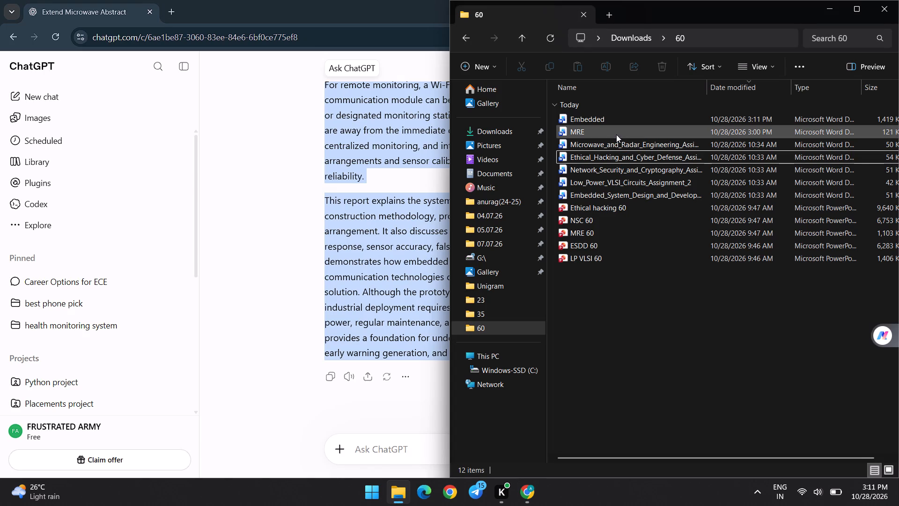
double_click(611, 131)
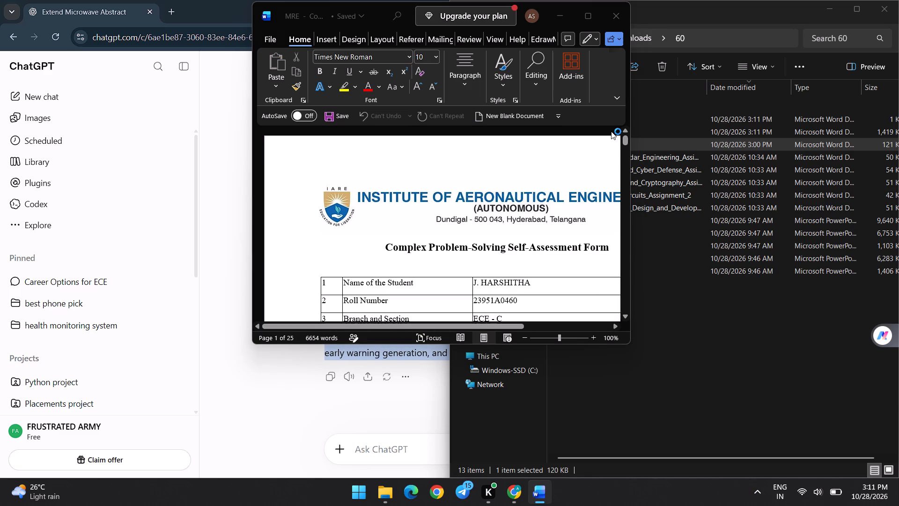
left_click(591, 14)
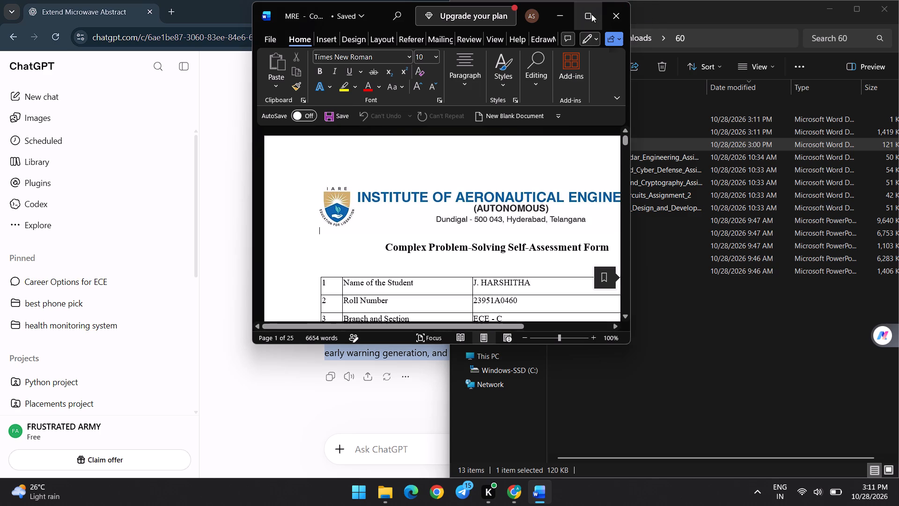
left_click(590, 15)
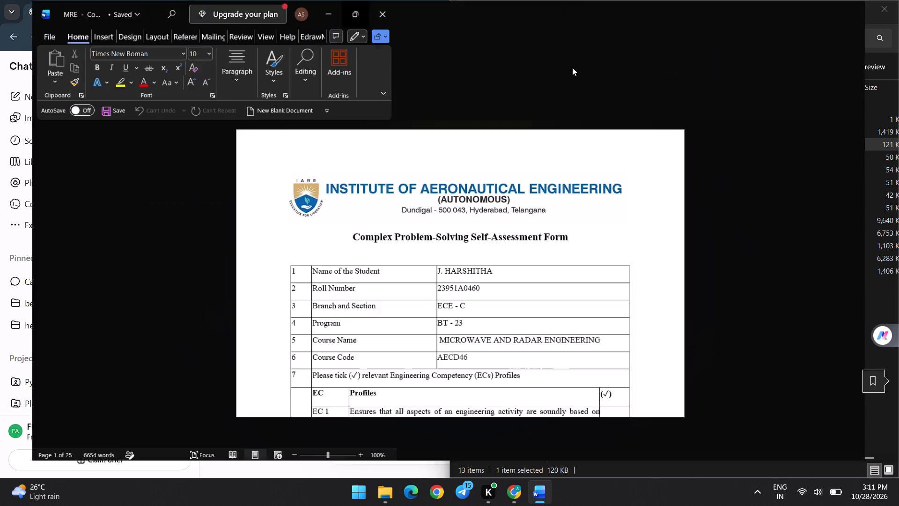
Delete the leftover plain outline at the end of MRE, from WAVEGUIDE POWER DISTRIBUTION SYSTEM through REFERENCES.
scroll(509, 304, "down", 20)
scroll(509, 304, "down", 9)
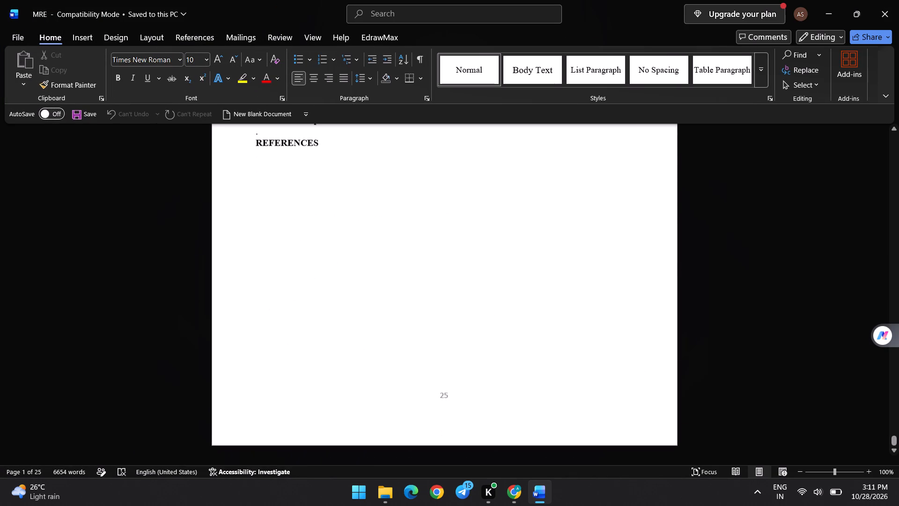
scroll(509, 304, "up", 1)
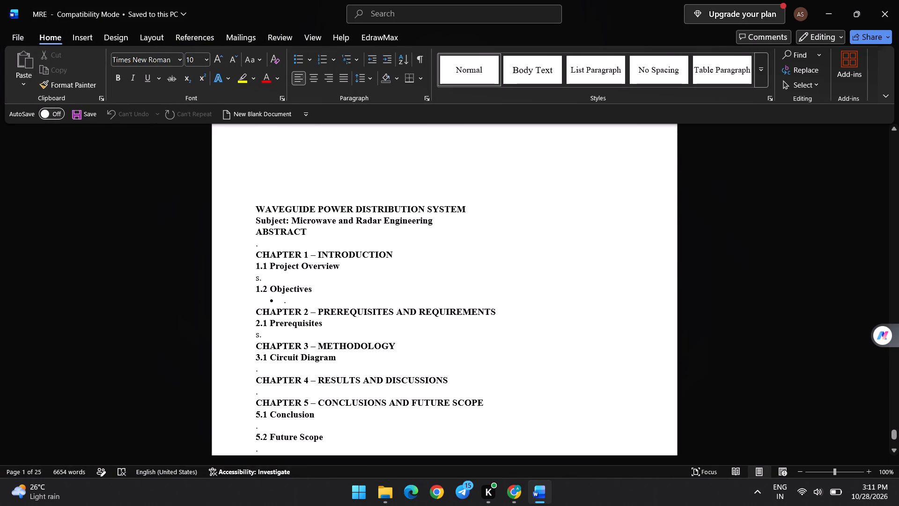
left_click_drag(253, 209, 392, 505)
key("BackSpace")
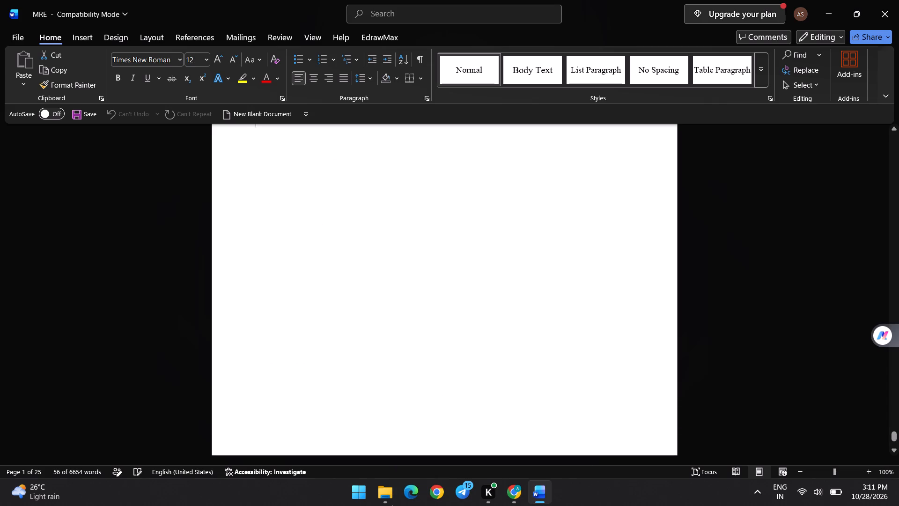
Remove leftover blank lines at the end of MRE, after the references.
key("BackSpace")
key("BackSpace")
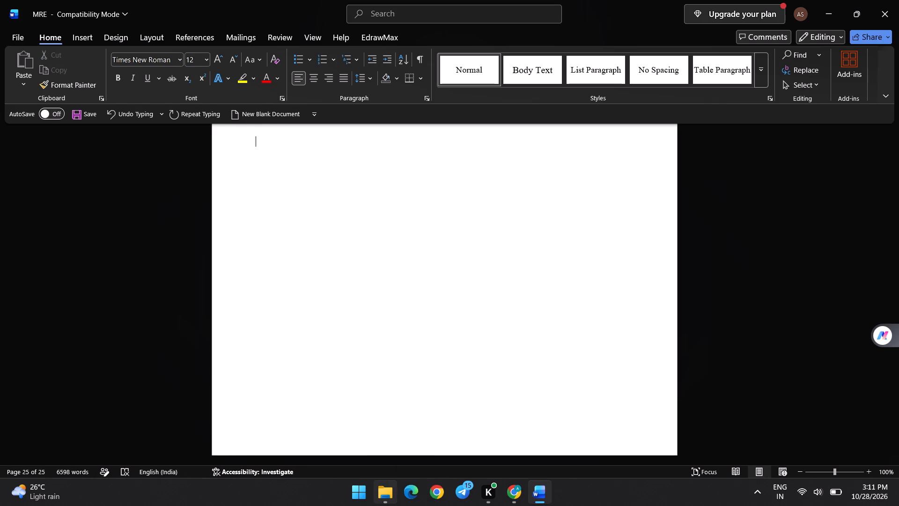
scroll(387, 505, "up", 1)
scroll(359, 357, "up", 1)
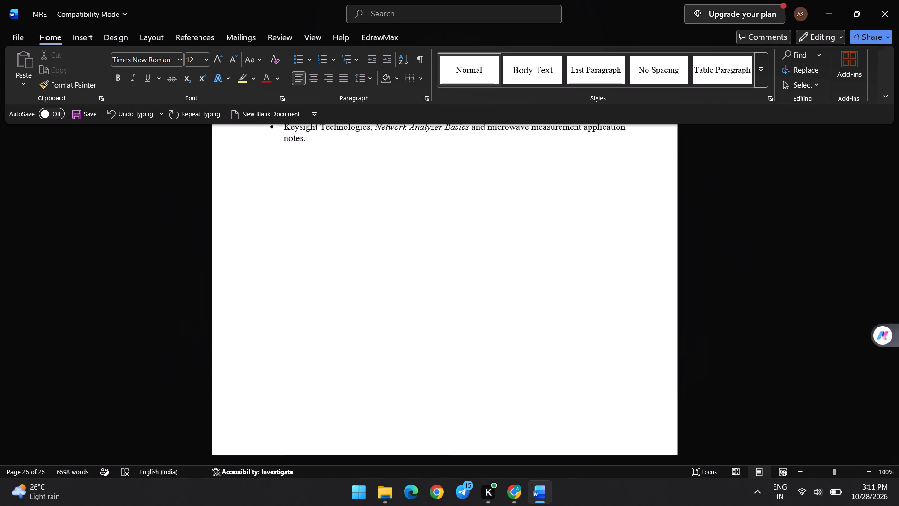
scroll(359, 357, "up", 1)
key("BackSpace")
key("BackSpace")
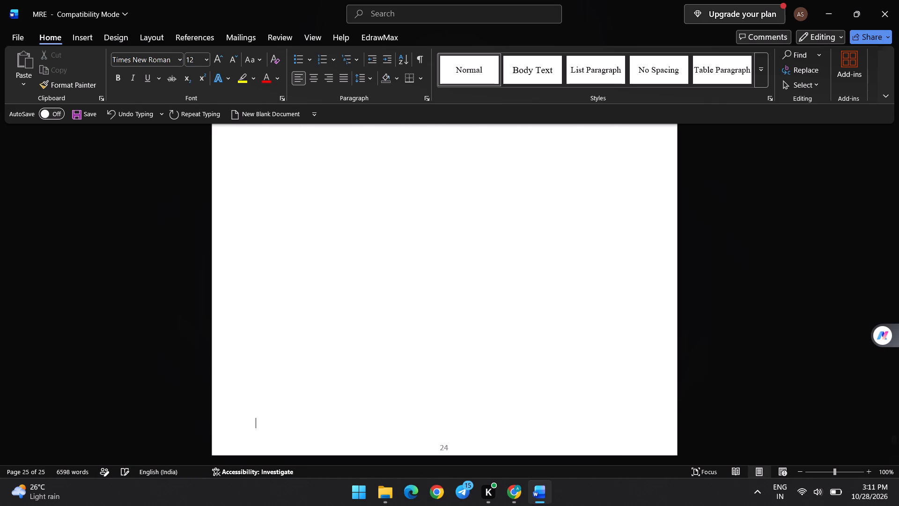
Save the cleaned-up MRE document and close it.
scroll(359, 357, "up", 3)
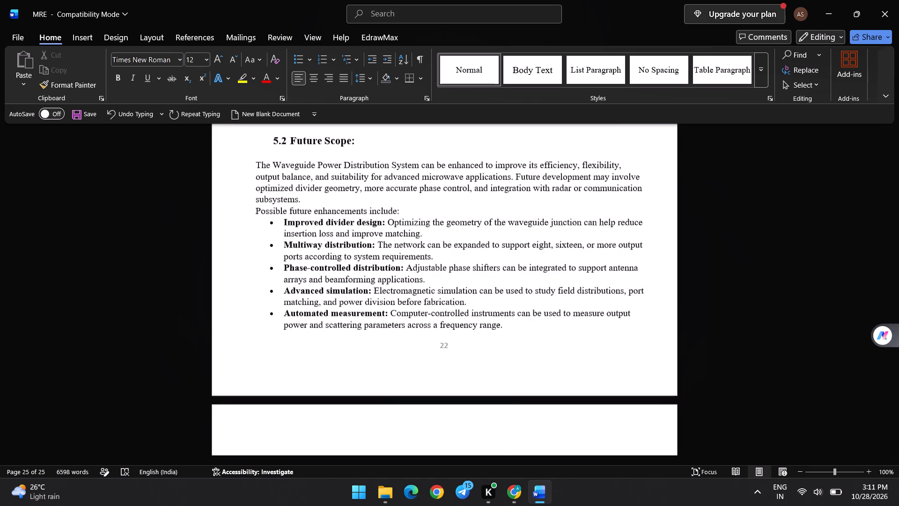
scroll(359, 357, "up", 7)
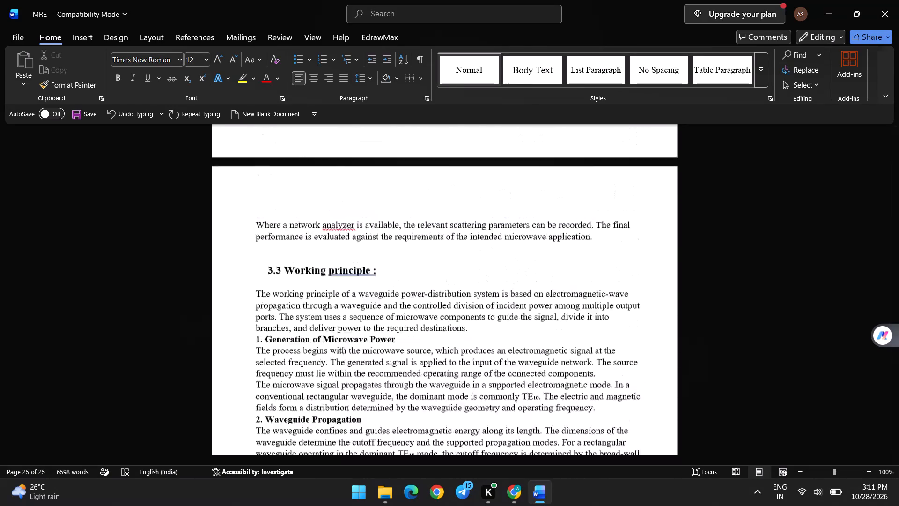
scroll(359, 357, "up", 7)
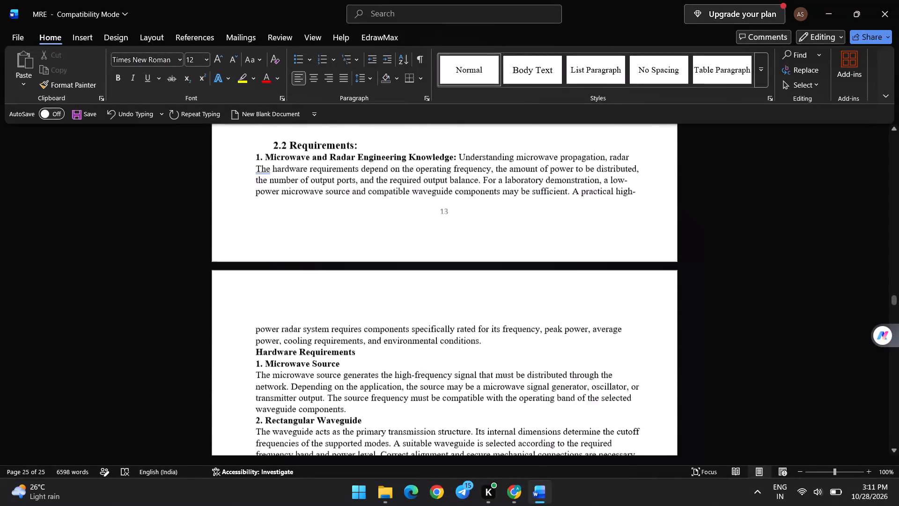
scroll(359, 357, "up", 7)
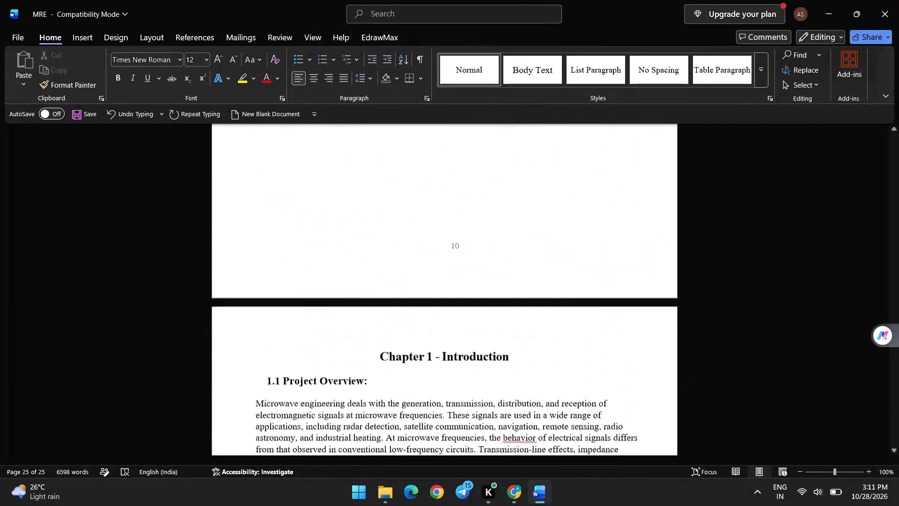
scroll(359, 357, "up", 9)
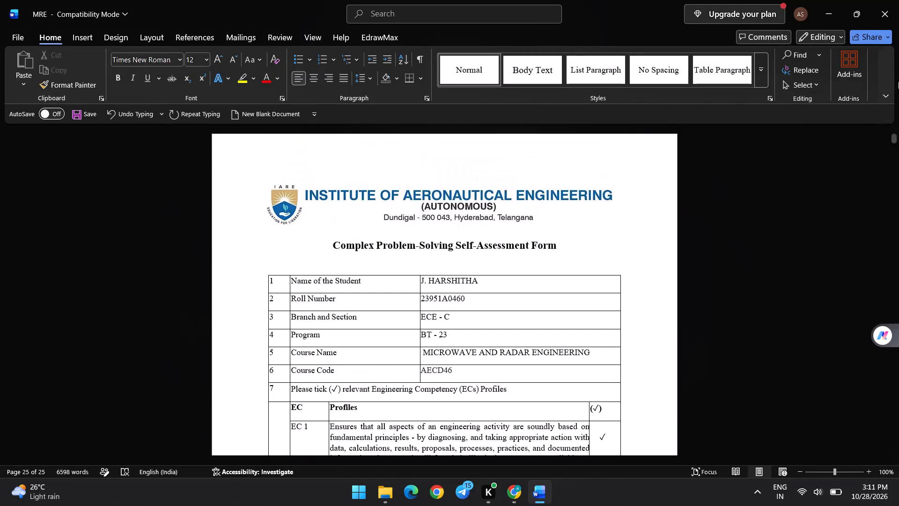
left_click(887, 12)
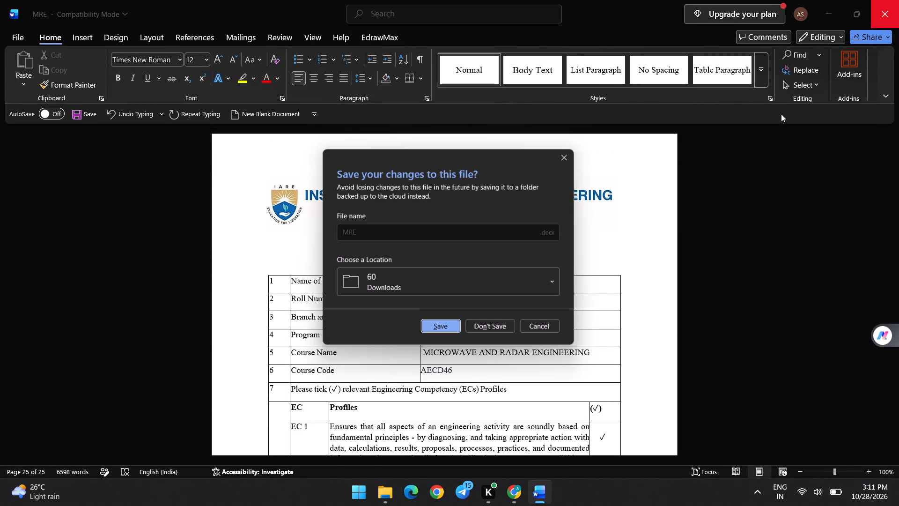
left_click(571, 252)
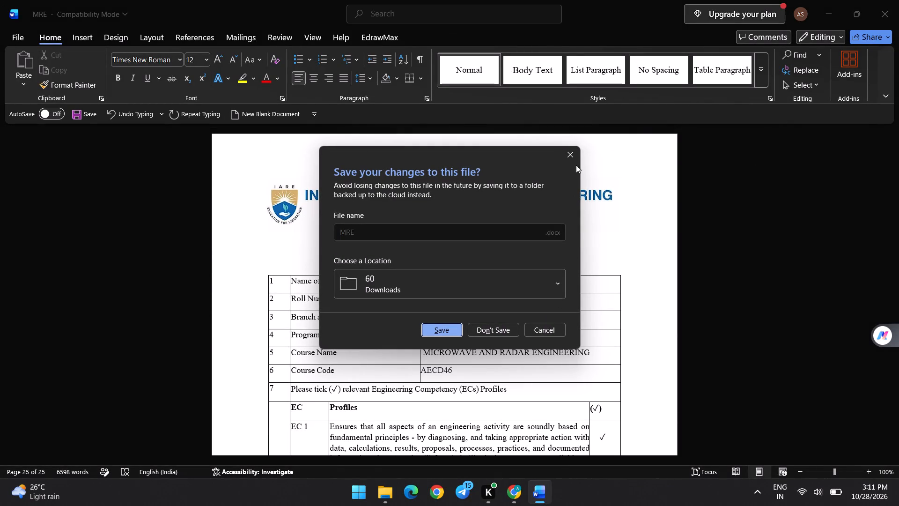
left_click(571, 153)
key("ctrl+s")
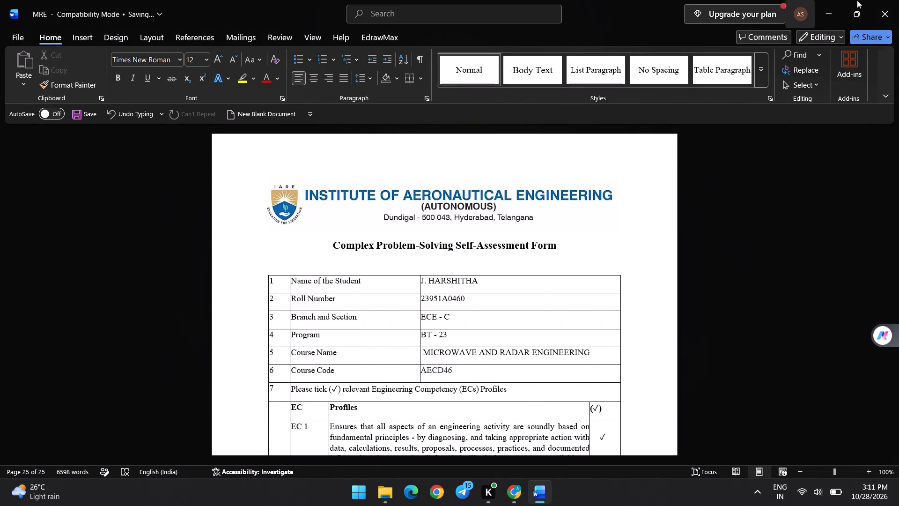
left_click(892, 9)
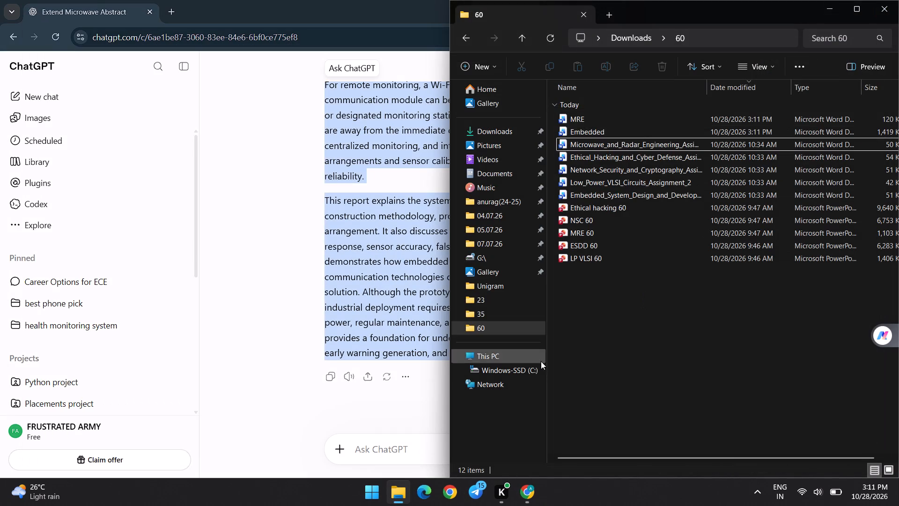
Open the Embedded and MRE Word documents from the Downloads folder 23.
left_click(472, 45)
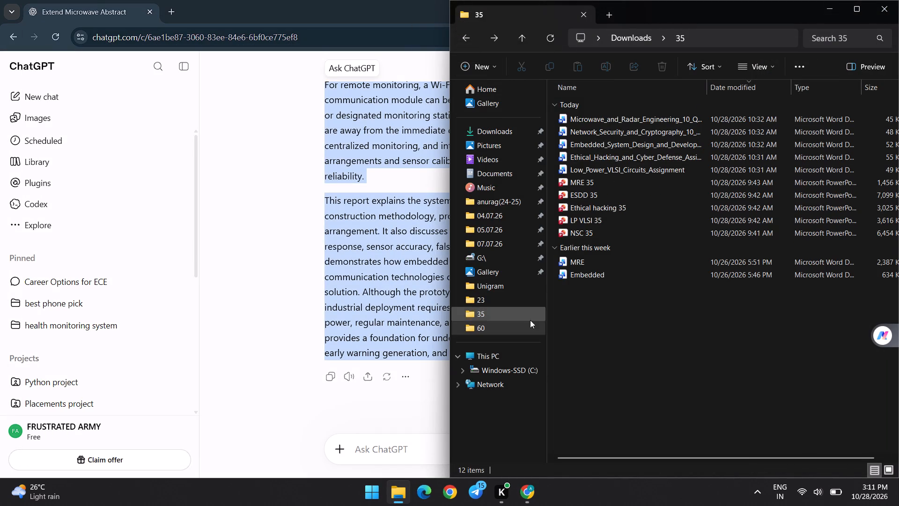
left_click(492, 297)
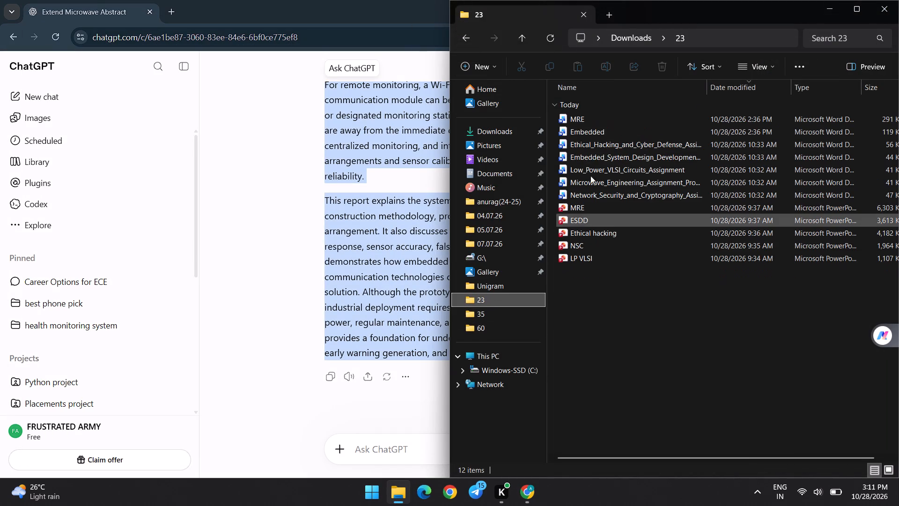
double_click(599, 126)
double_click(591, 118)
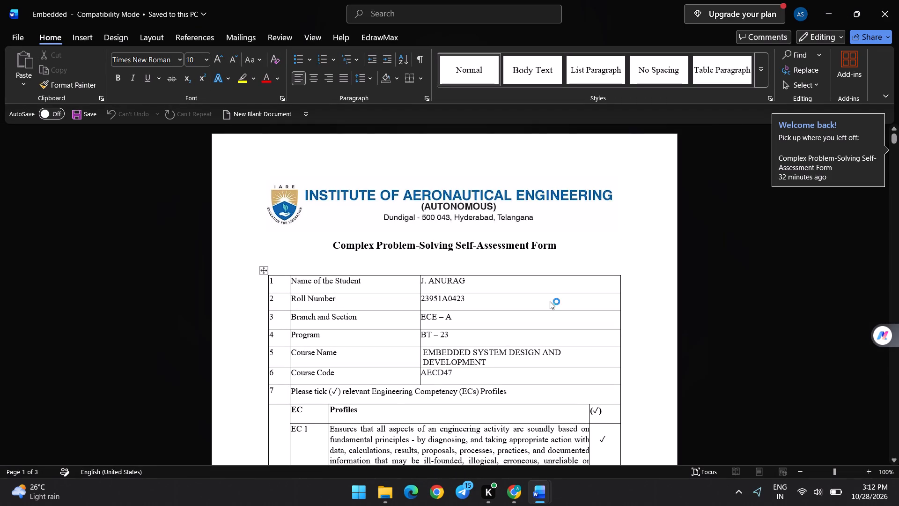
Look through Embedded from the self-assessment form to the last page, checking the certificate, abstract and methodology content, and close it.
scroll(550, 301, "down", 11)
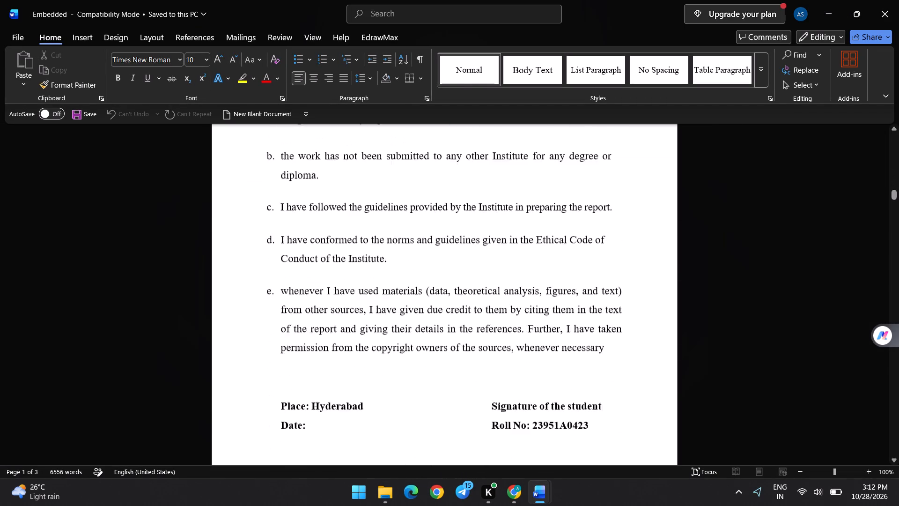
scroll(550, 301, "down", 4)
scroll(550, 301, "up", 1)
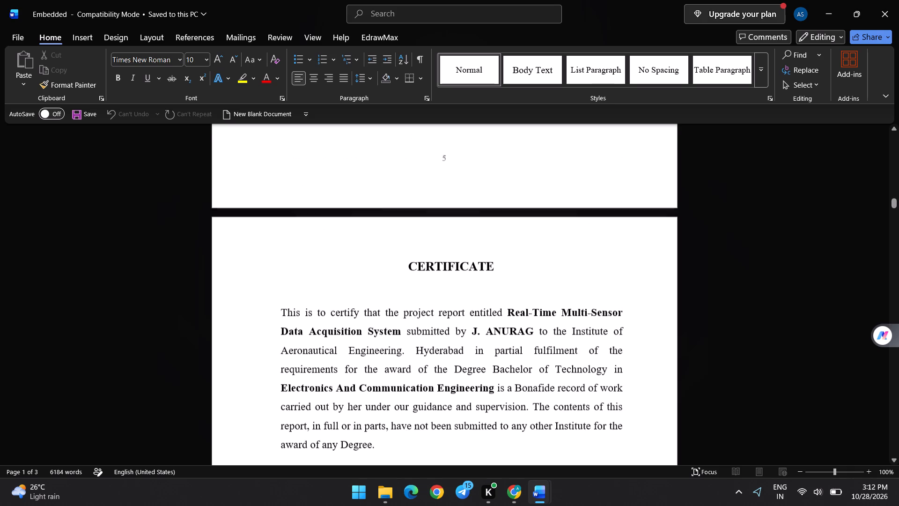
scroll(550, 301, "down", 4)
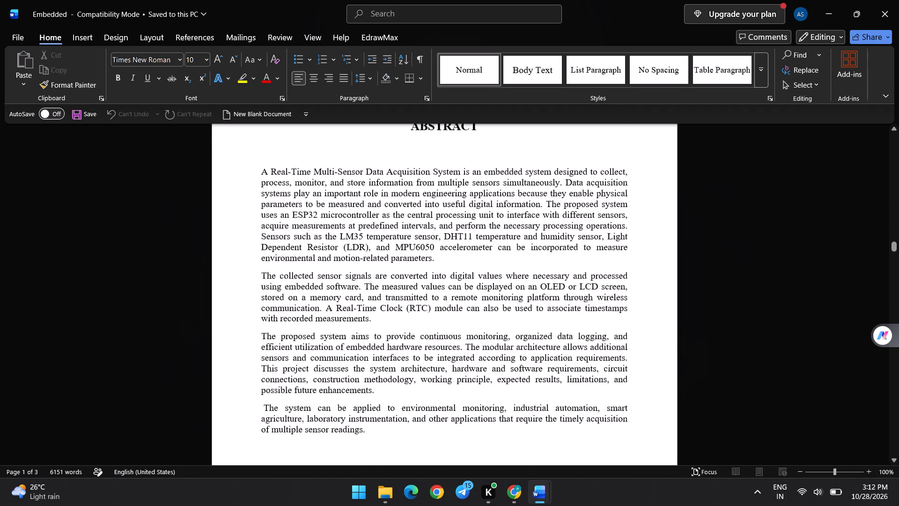
scroll(550, 301, "down", 4)
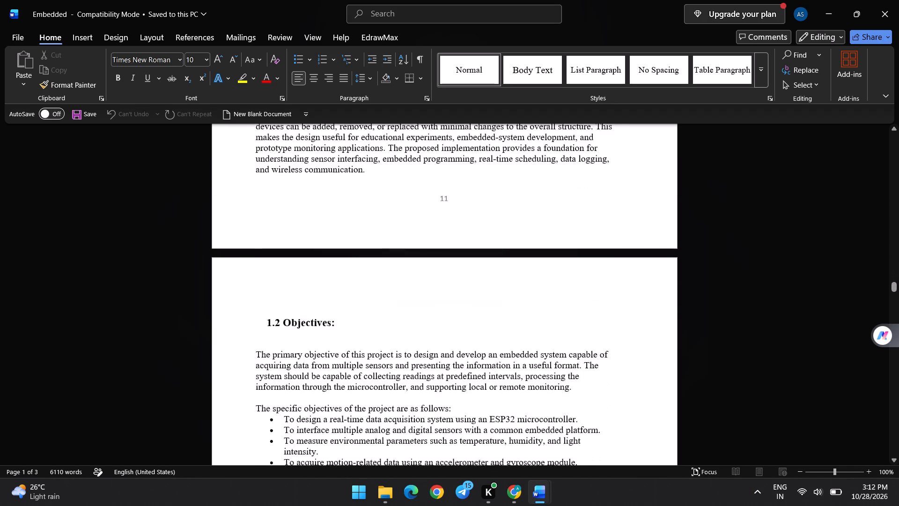
scroll(550, 301, "down", 4)
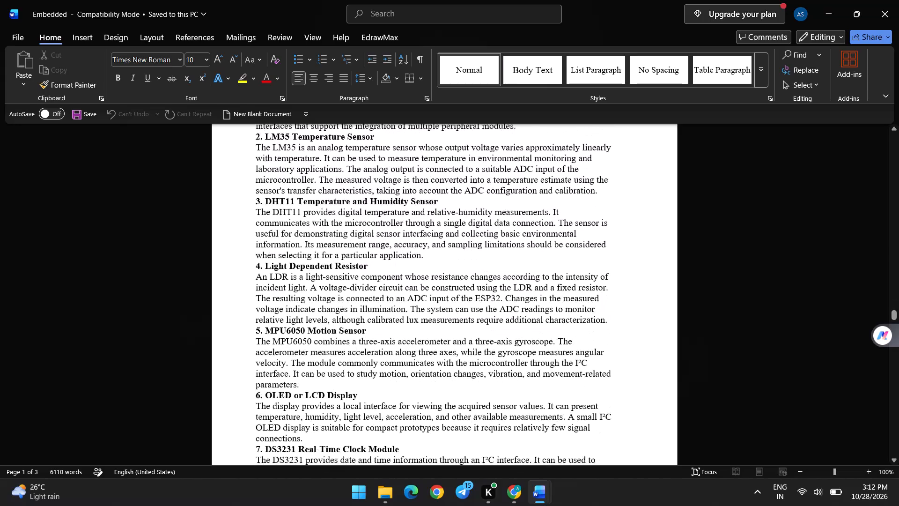
scroll(550, 301, "down", 3)
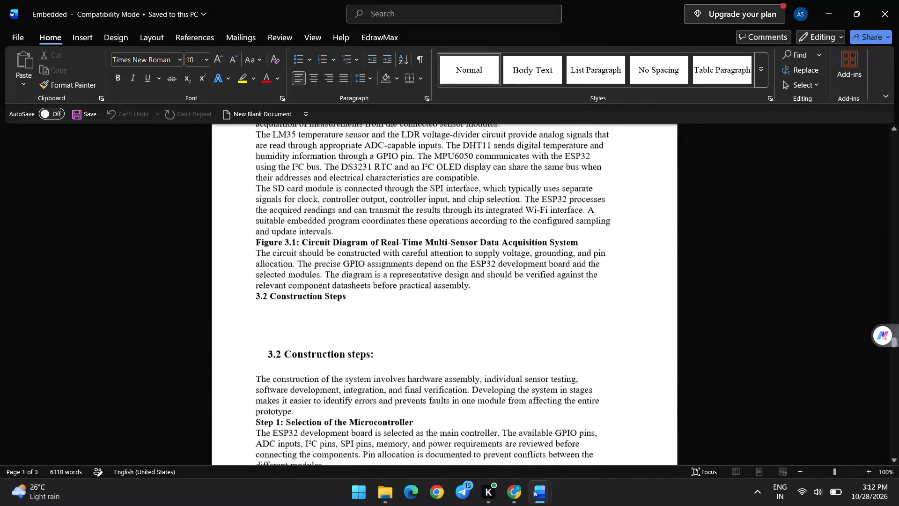
scroll(550, 301, "down", 1)
scroll(550, 301, "up", 1)
scroll(550, 301, "down", 1)
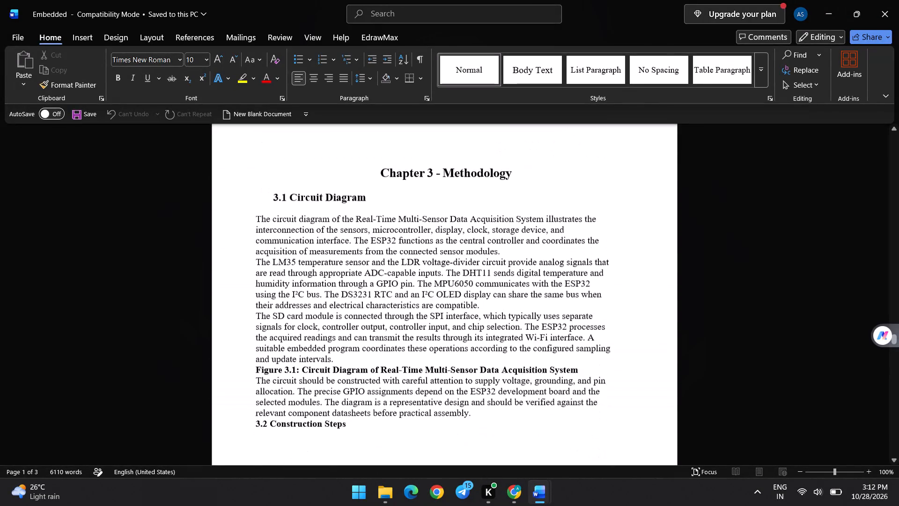
scroll(550, 301, "down", 17)
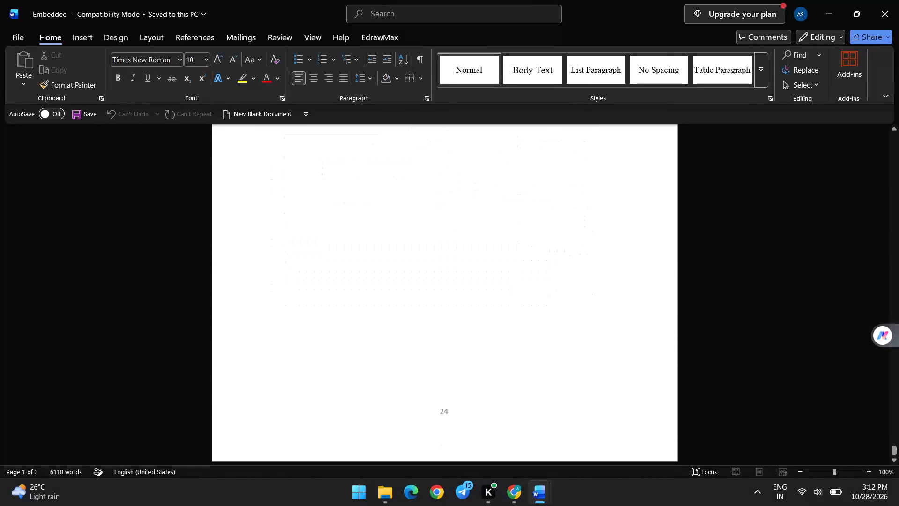
left_click(887, 8)
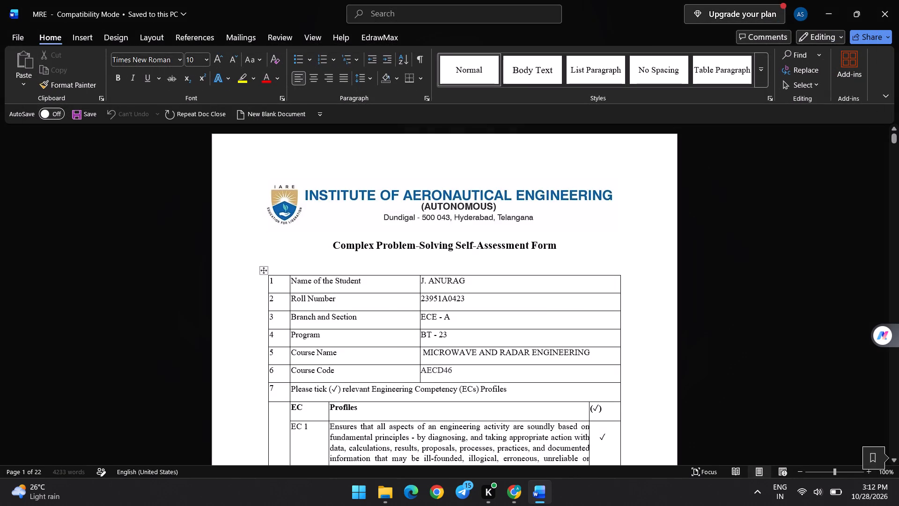
In MRE, delete the CMOS VLSI leakage current diagram under 3.1 Circuit Diagram and the blank line beneath that heading.
scroll(580, 306, "down", 10)
scroll(580, 306, "up", 7)
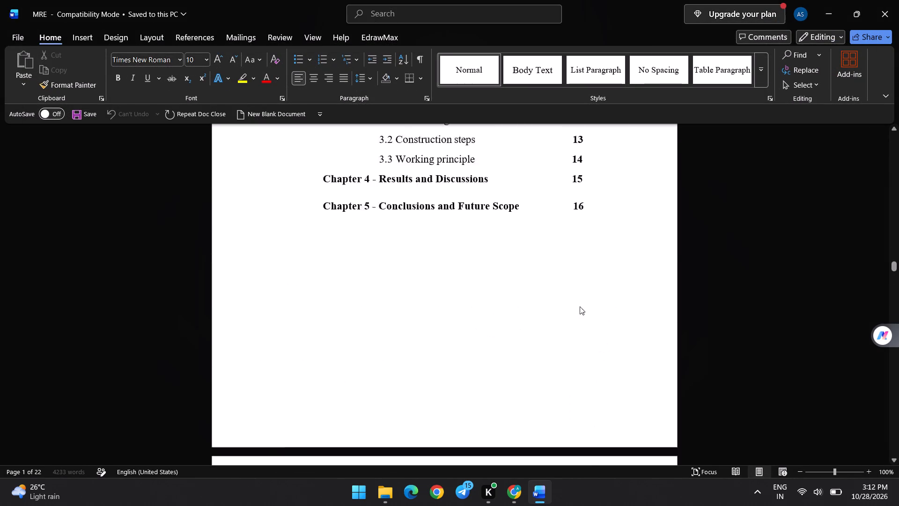
scroll(580, 306, "up", 5)
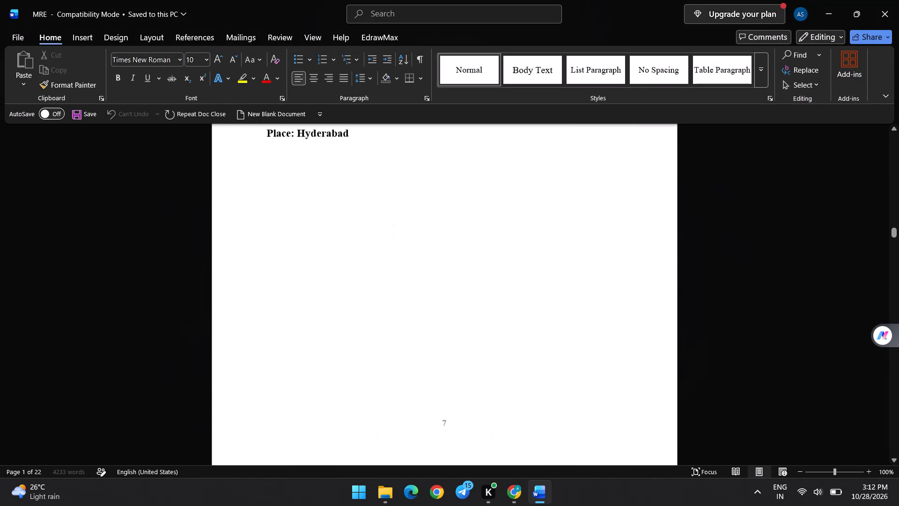
scroll(580, 306, "up", 1)
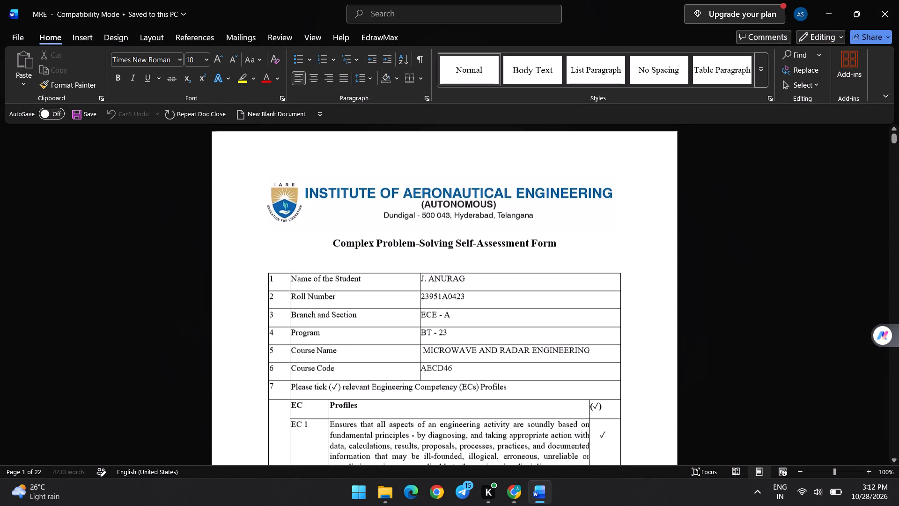
scroll(580, 306, "up", 1)
scroll(531, 359, "down", 2)
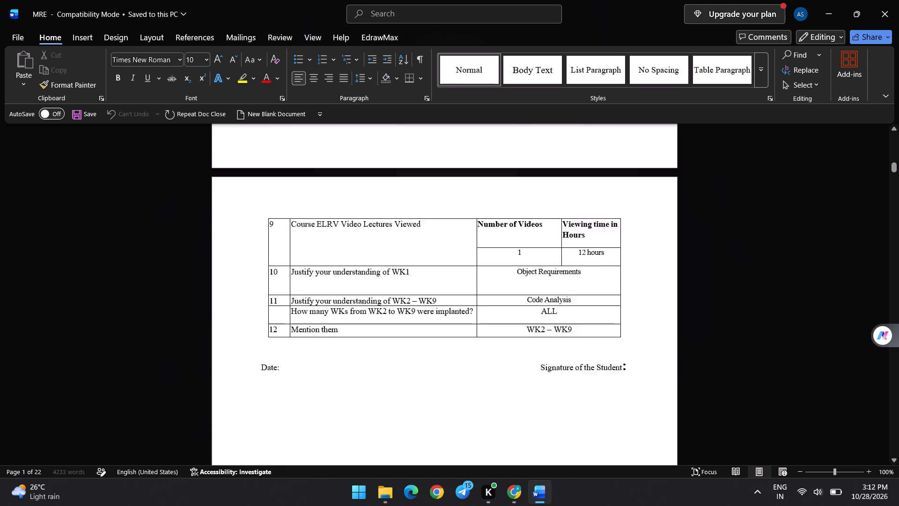
scroll(531, 359, "down", 7)
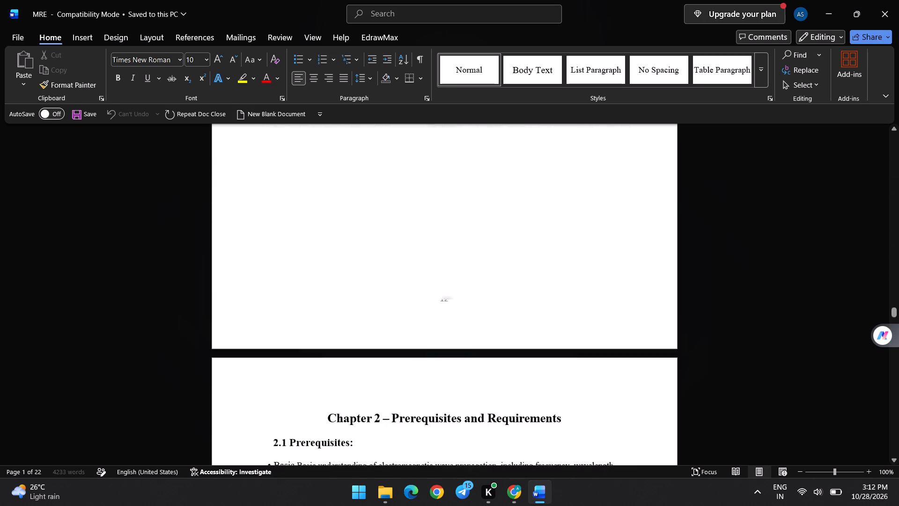
scroll(531, 359, "down", 4)
scroll(531, 359, "up", 3)
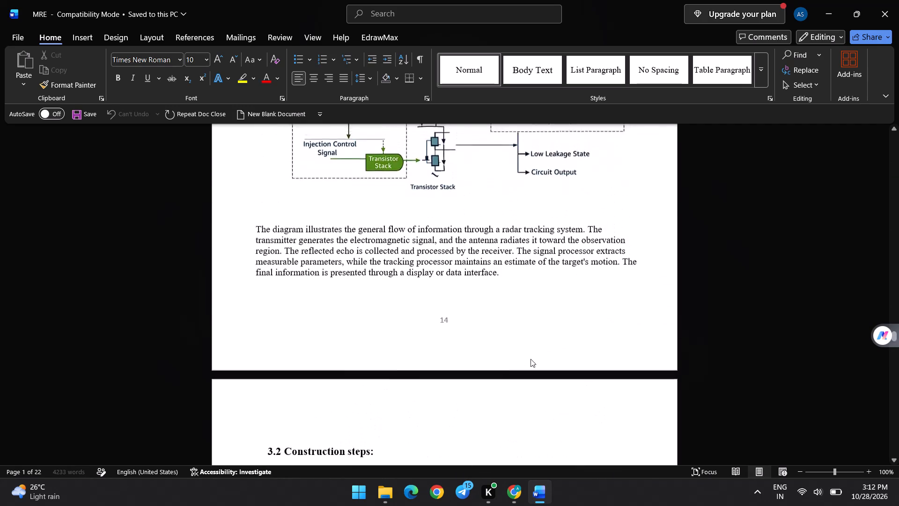
scroll(531, 359, "up", 1)
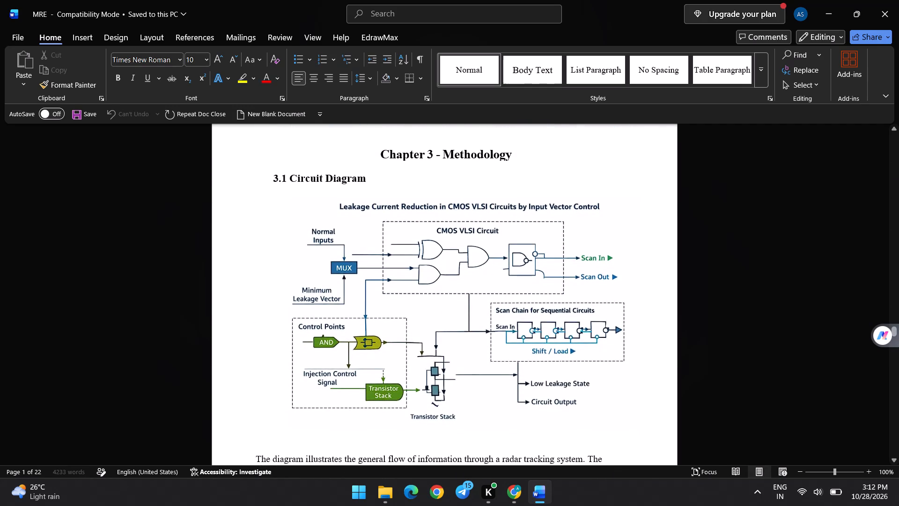
left_click(460, 320)
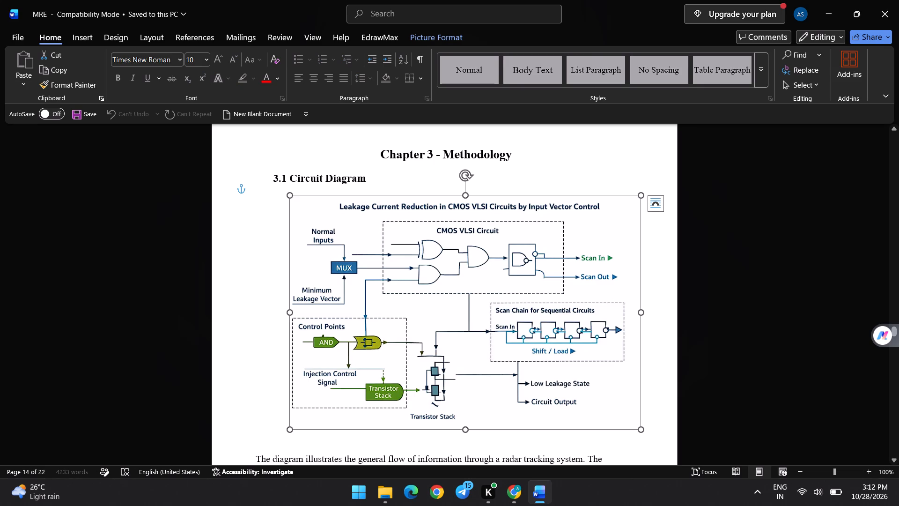
key("BackSpace")
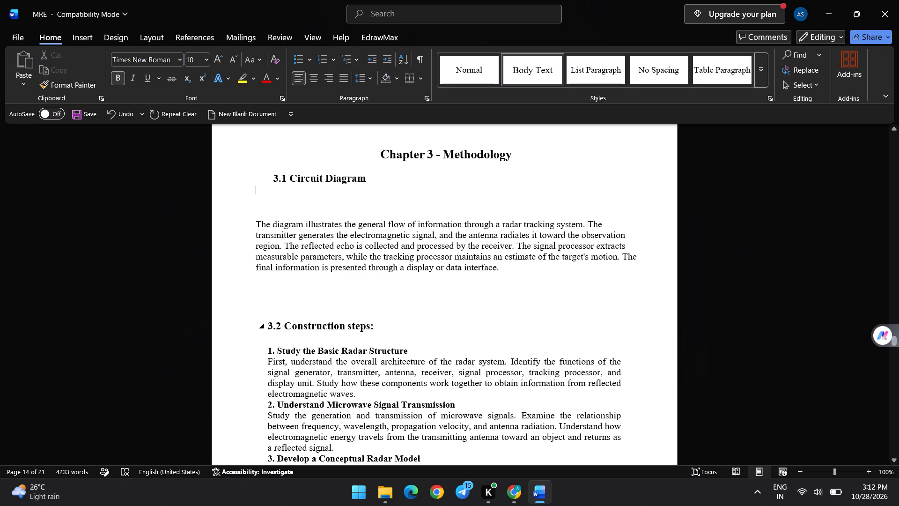
key("BackSpace")
Save the MRE document from folder 23.
scroll(454, 350, "up", 1)
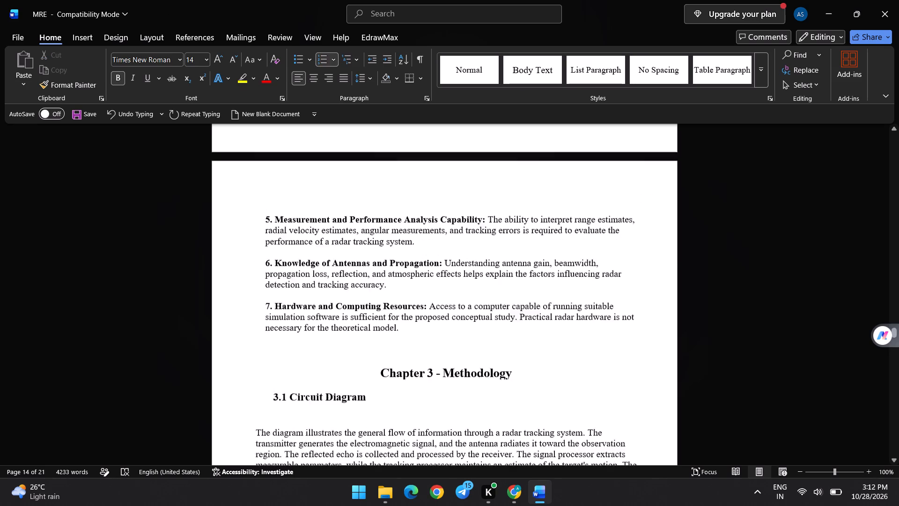
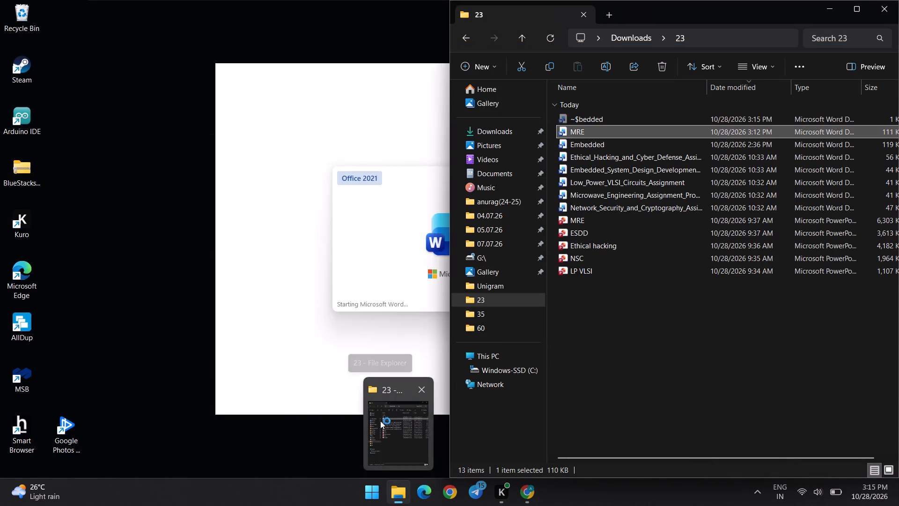
Bring the File Explorer window forward and show the Downloads folder containing the diagram images.
left_click(380, 421)
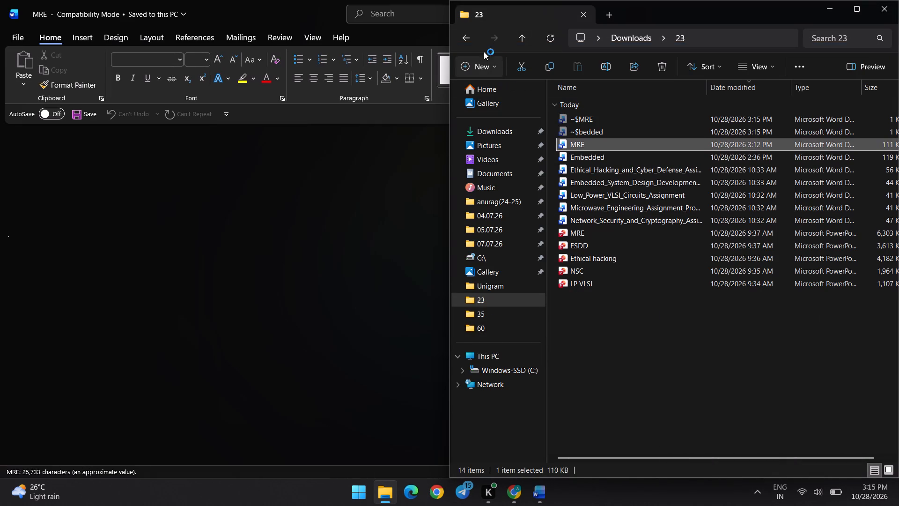
left_click(464, 38)
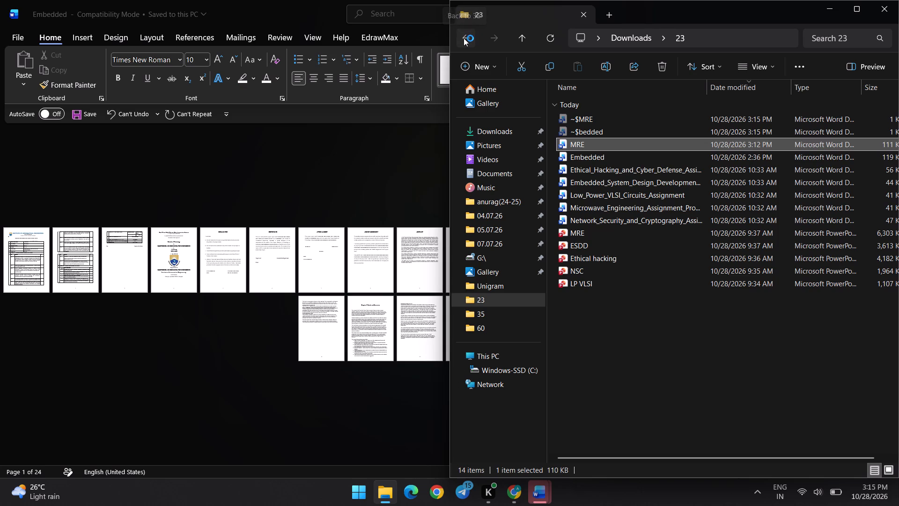
left_click(486, 129)
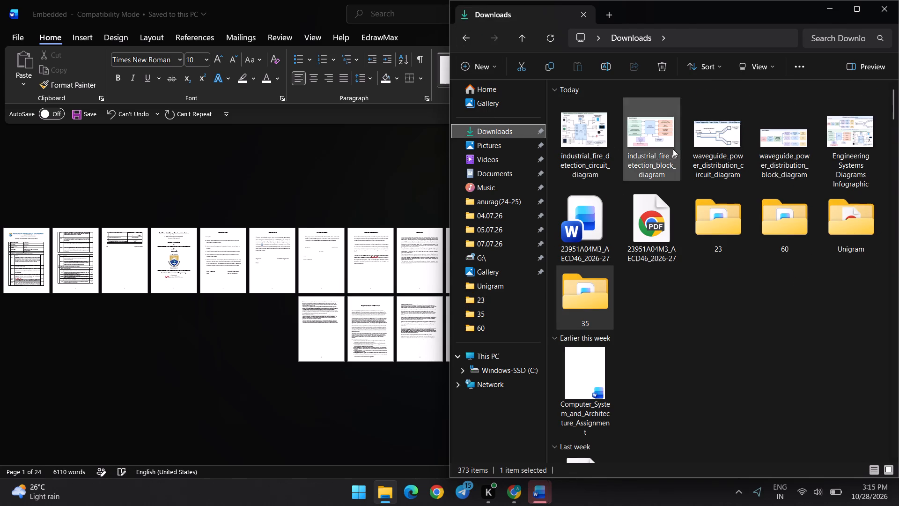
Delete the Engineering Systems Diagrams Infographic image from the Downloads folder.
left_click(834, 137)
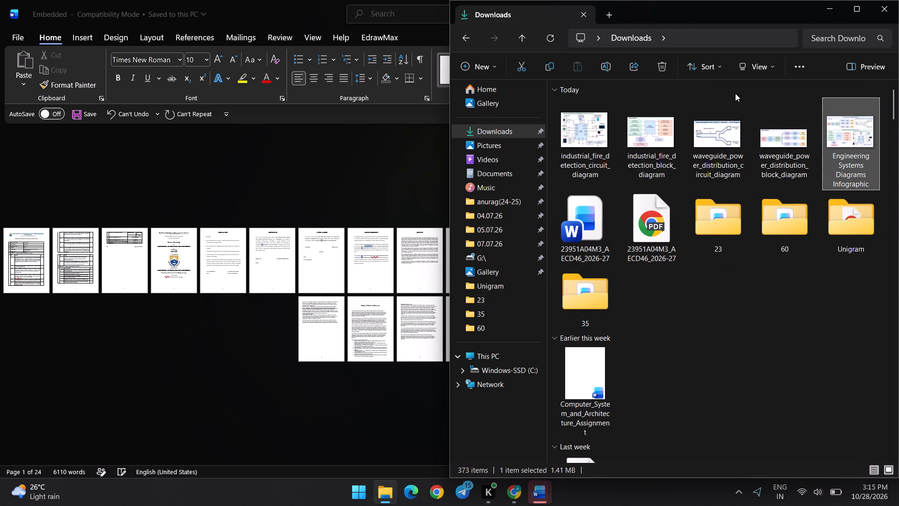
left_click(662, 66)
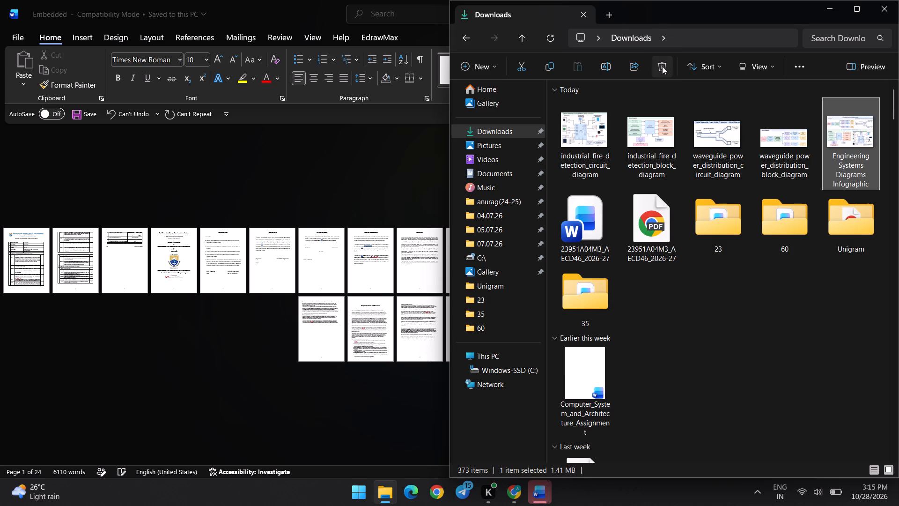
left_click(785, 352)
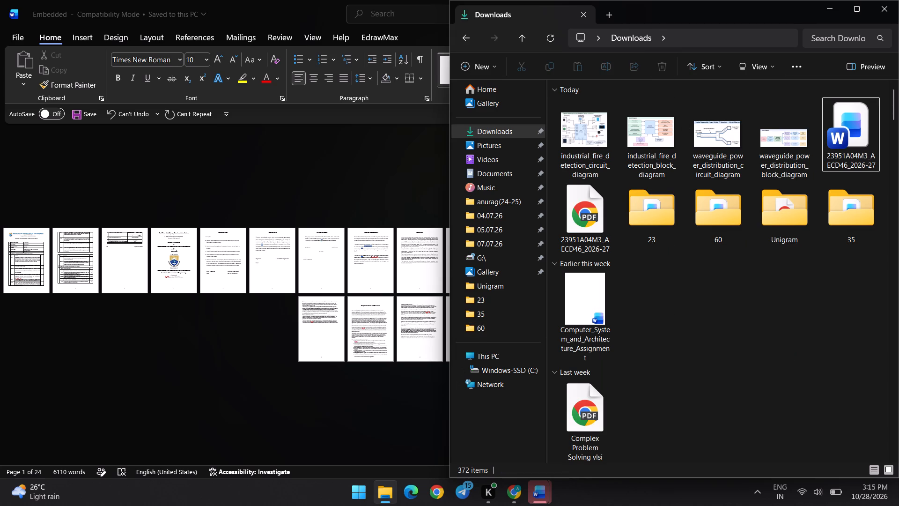
Examine the Embedded report's form pages and title page, and check them against the diagram images in the Downloads folder.
scroll(248, 202, "up", 8, "ctrl")
left_click(164, 248)
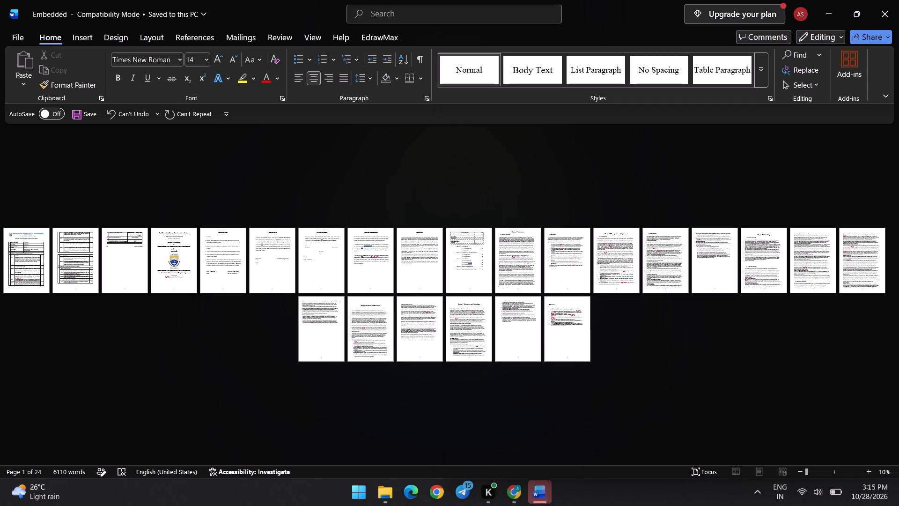
scroll(164, 248, "up", 9, "ctrl")
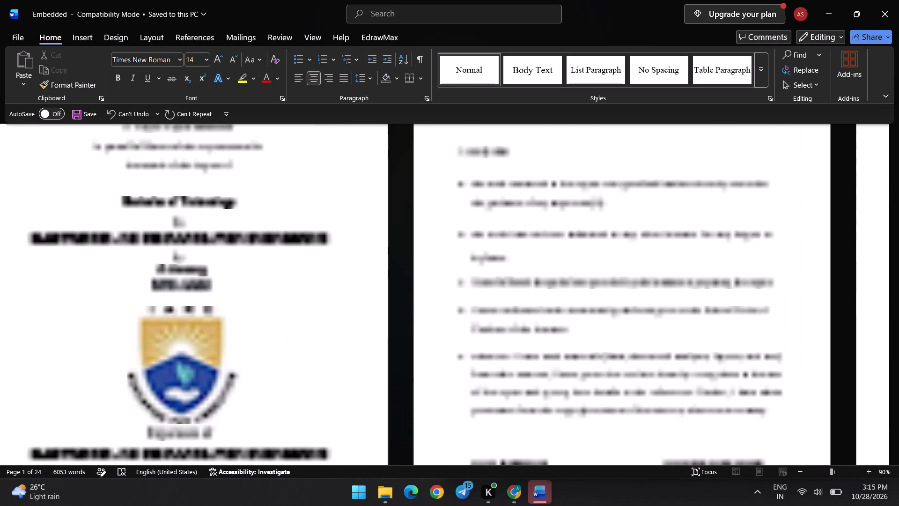
scroll(525, 243, "up", 4, "ctrl")
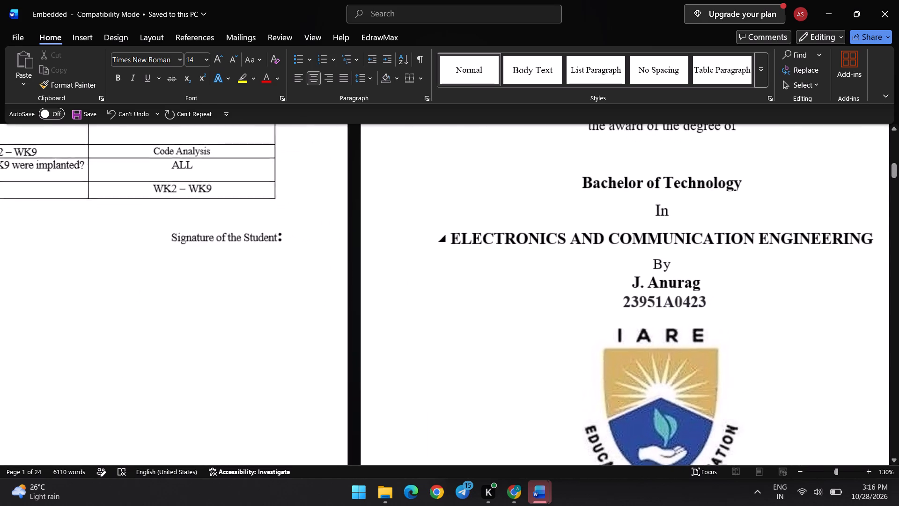
scroll(525, 243, "down", 5, "ctrl")
scroll(525, 243, "up", 1)
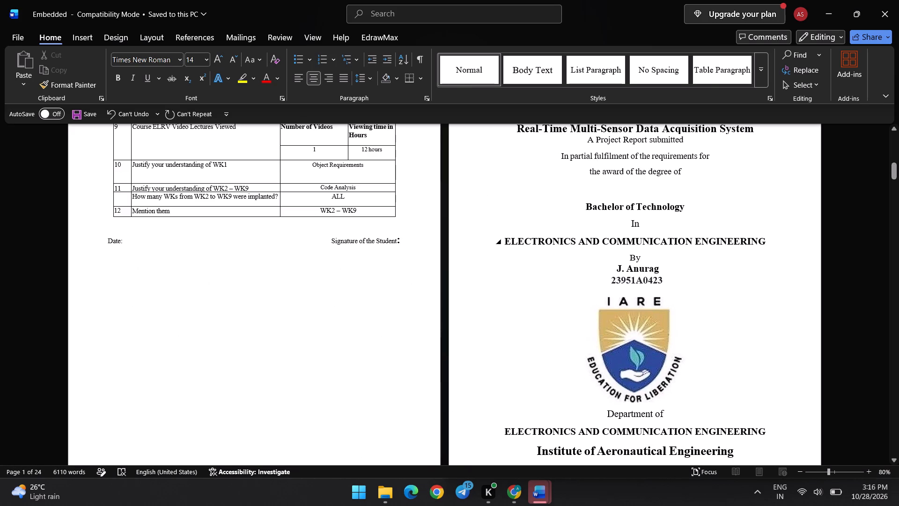
scroll(525, 243, "up", 1)
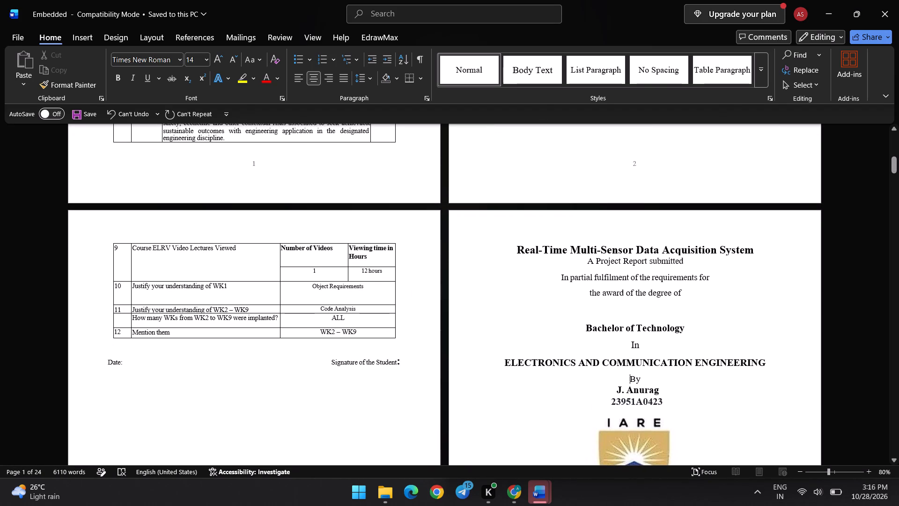
scroll(525, 243, "down", 1)
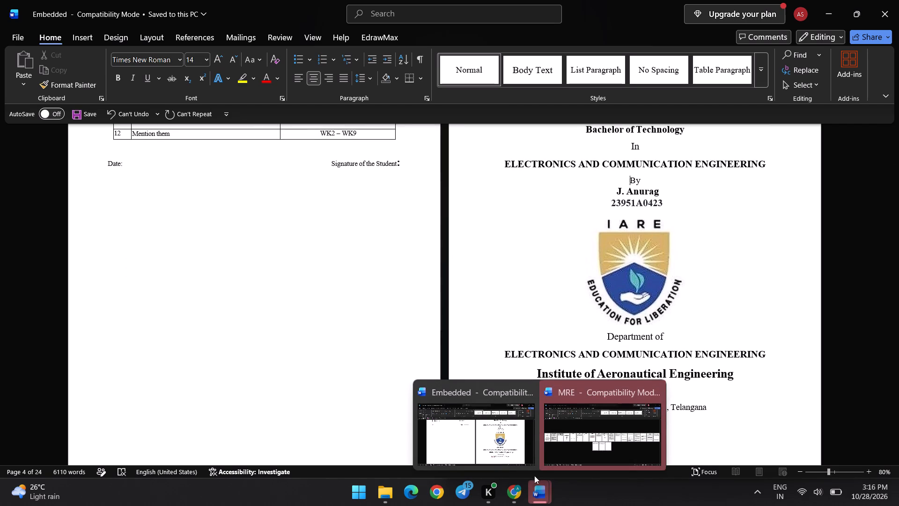
left_click(395, 493)
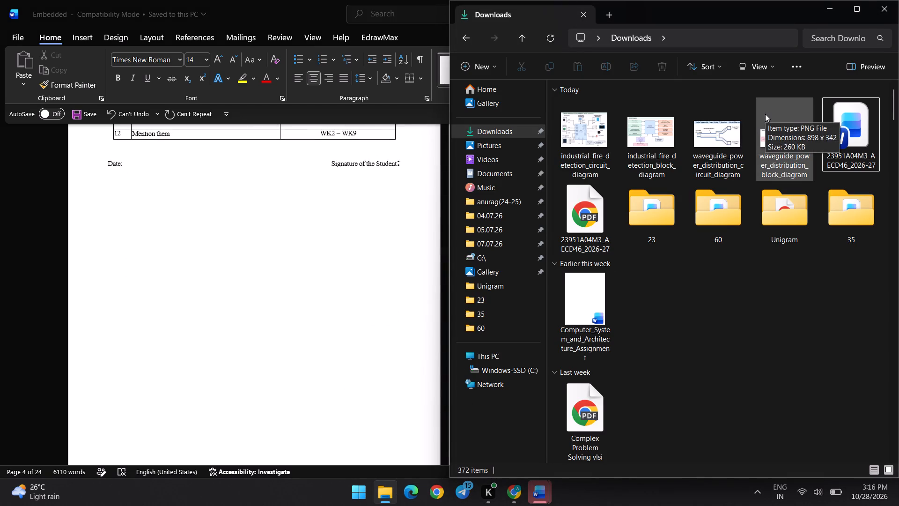
left_click(418, 304)
Look through the Embedded report from its opening forms to the references and the Figure 3.1 section, rechecking the Downloads diagrams.
scroll(616, 258, "up", 1)
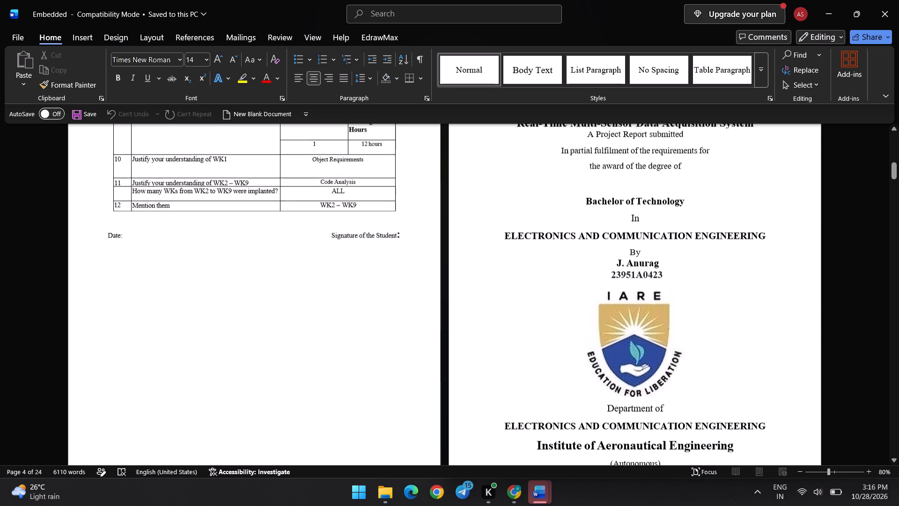
scroll(616, 258, "up", 1)
scroll(616, 258, "down", 1)
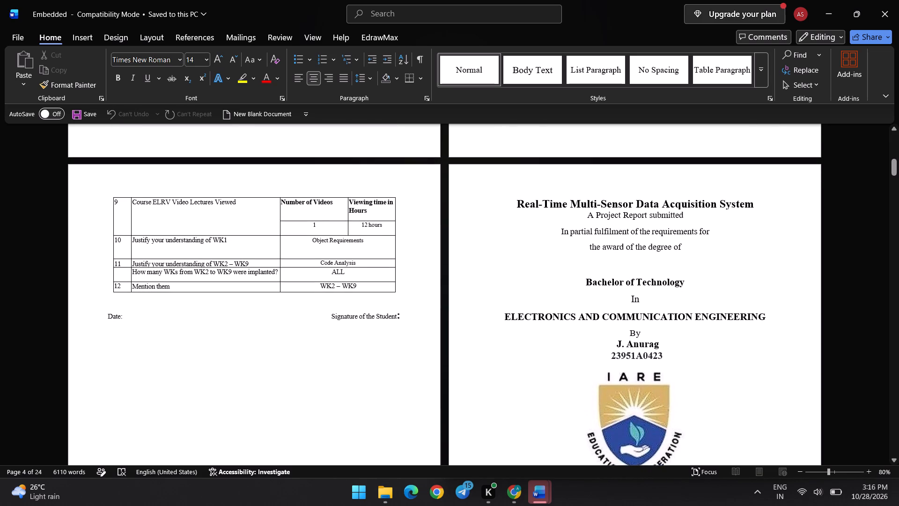
scroll(651, 271, "down", 20)
scroll(651, 271, "down", 20)
scroll(651, 271, "down", 4)
scroll(651, 271, "down", 19)
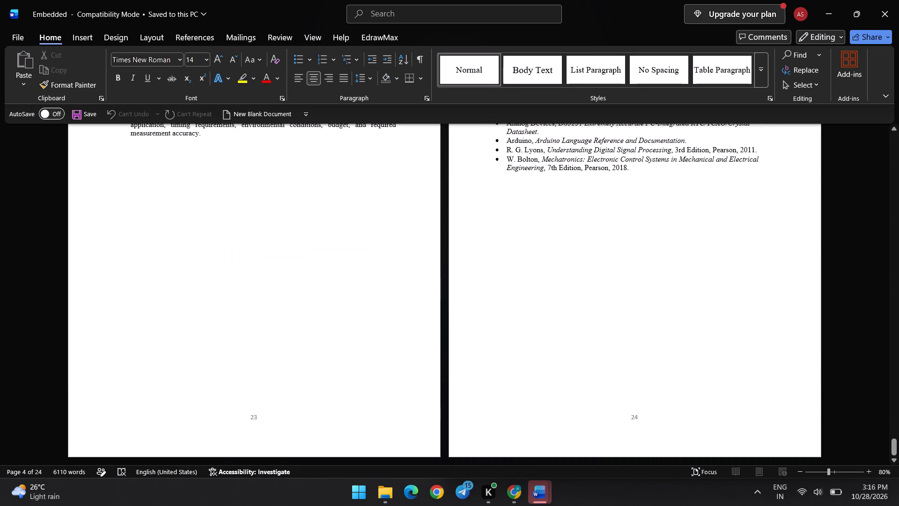
scroll(530, 427, "down", 2)
scroll(587, 300, "up", 2)
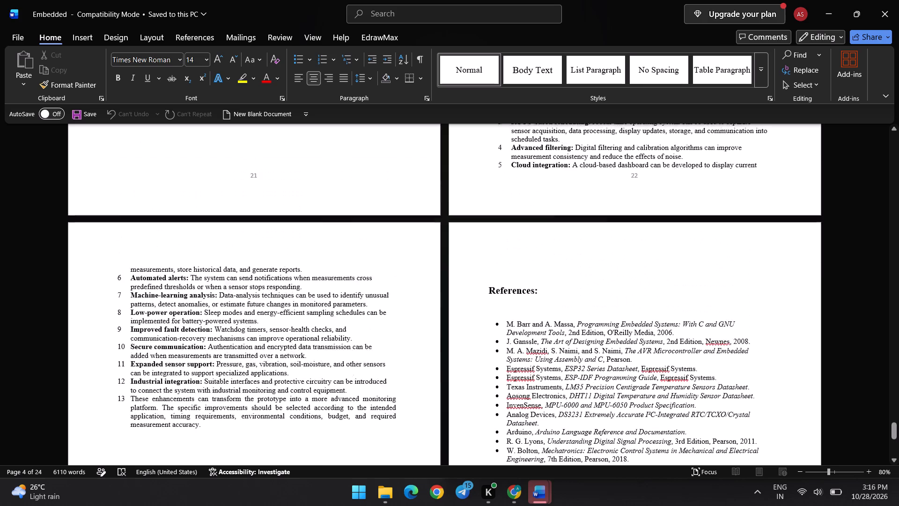
scroll(587, 300, "up", 5)
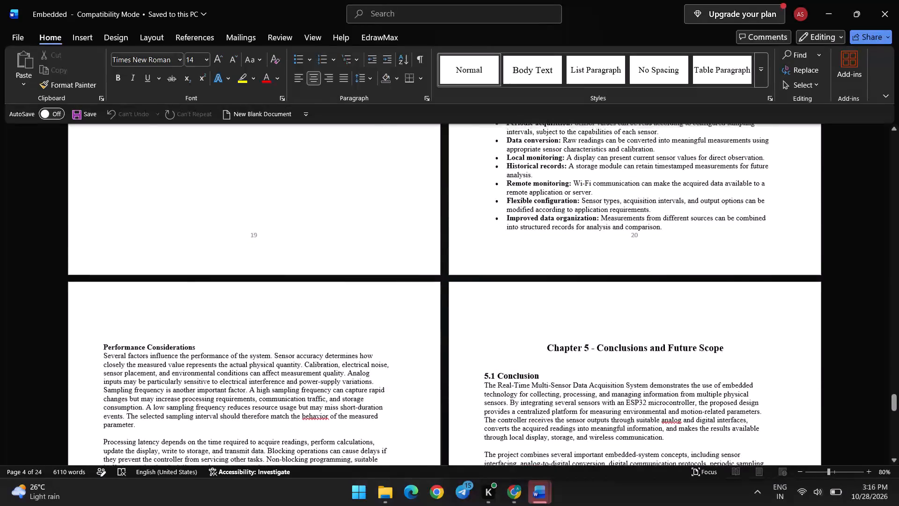
scroll(587, 300, "up", 14)
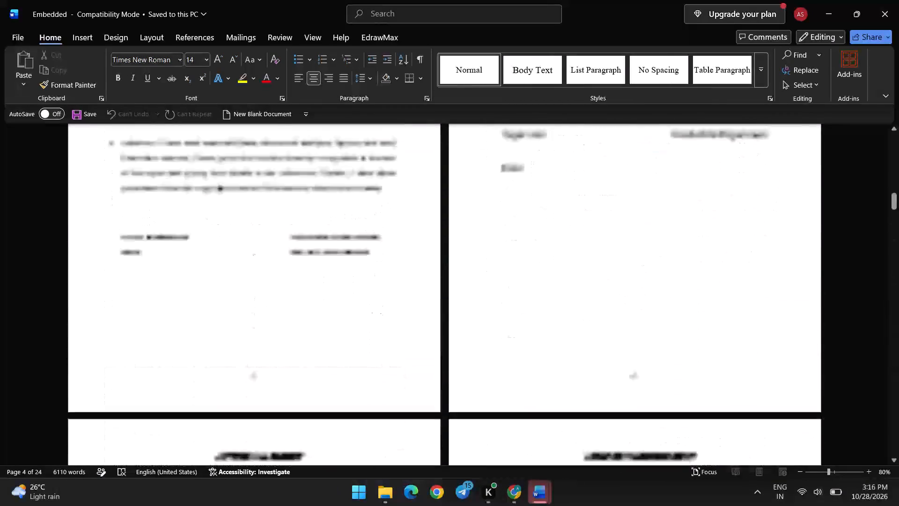
scroll(434, 354, "down", 1)
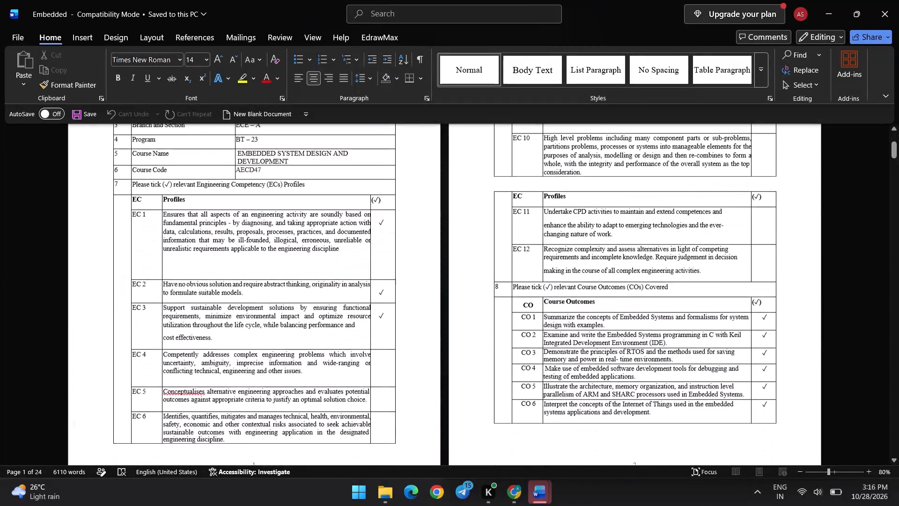
scroll(434, 354, "down", 1)
scroll(434, 354, "up", 1)
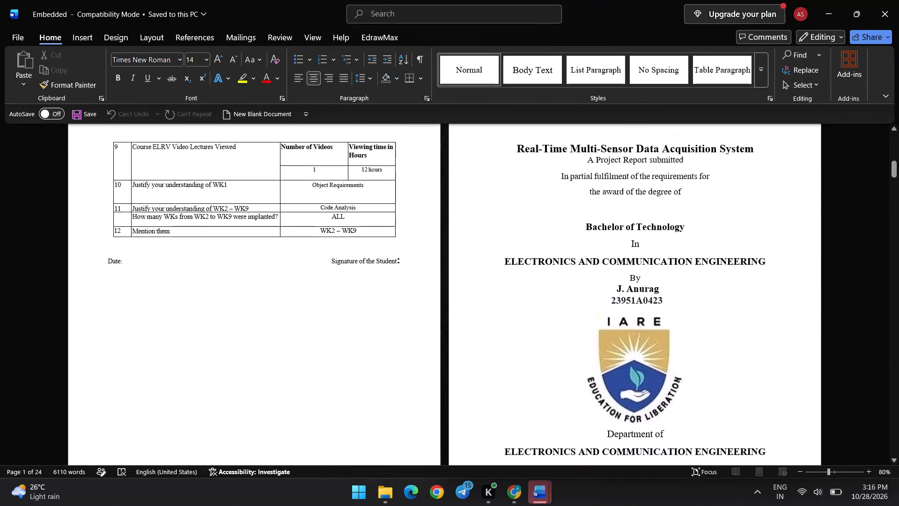
scroll(434, 354, "up", 1)
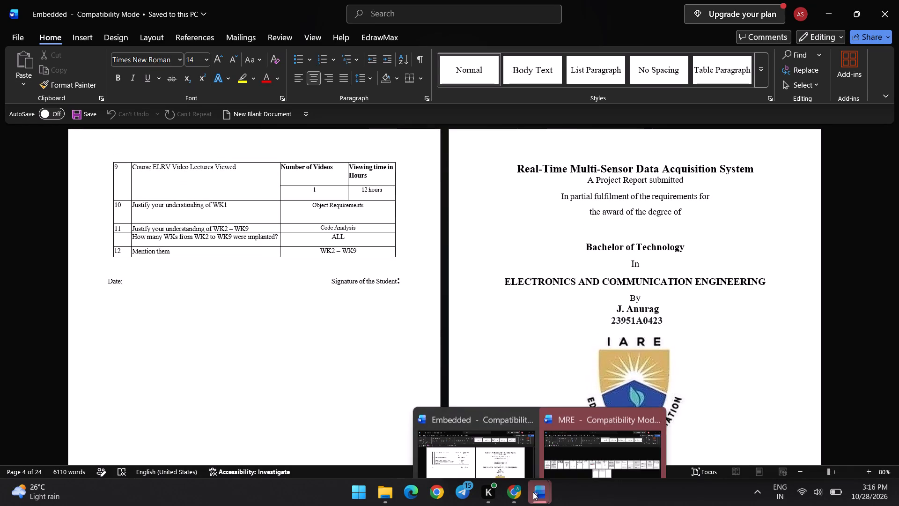
left_click(471, 445)
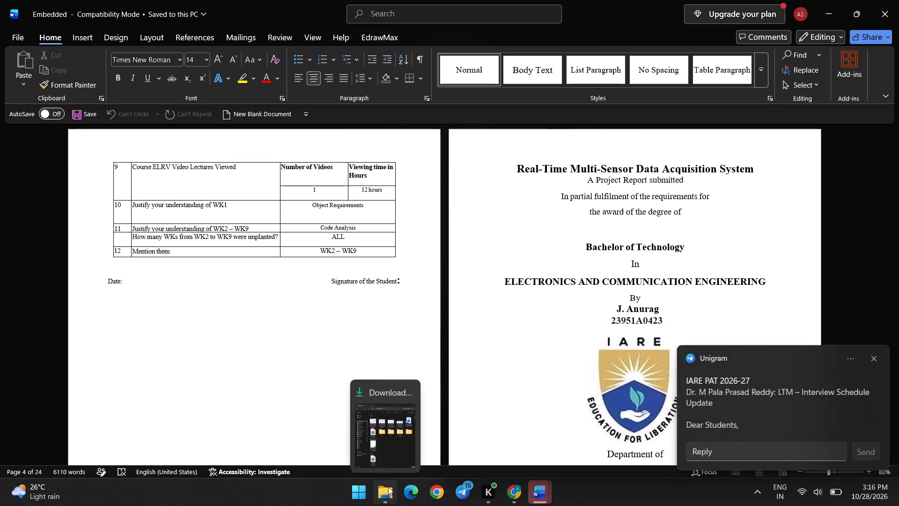
left_click(392, 454)
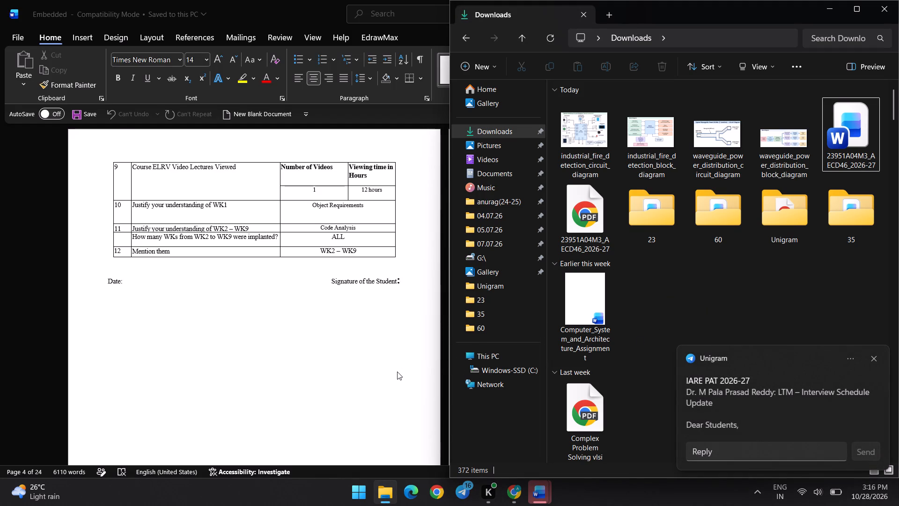
scroll(397, 372, "down", 5)
left_click(353, 401)
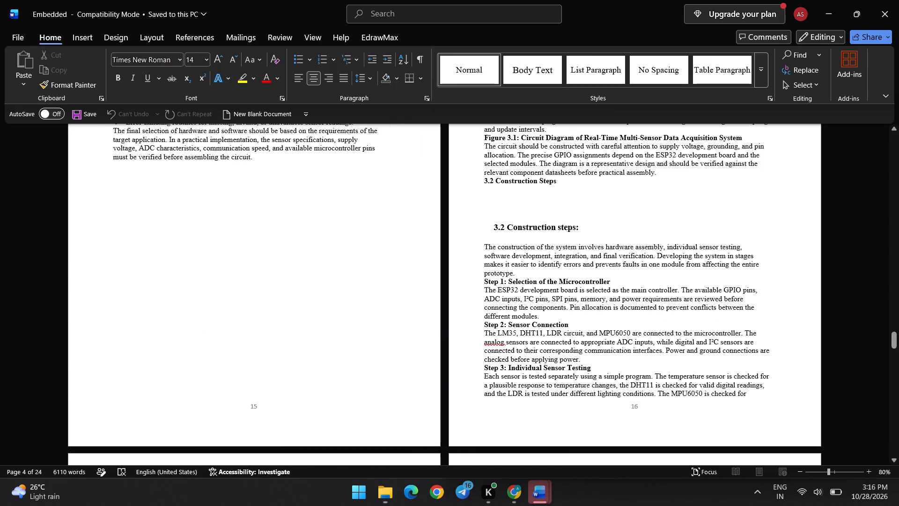
Close the MRE and Embedded documents in Word, keeping the Downloads folder open.
left_click(830, 11)
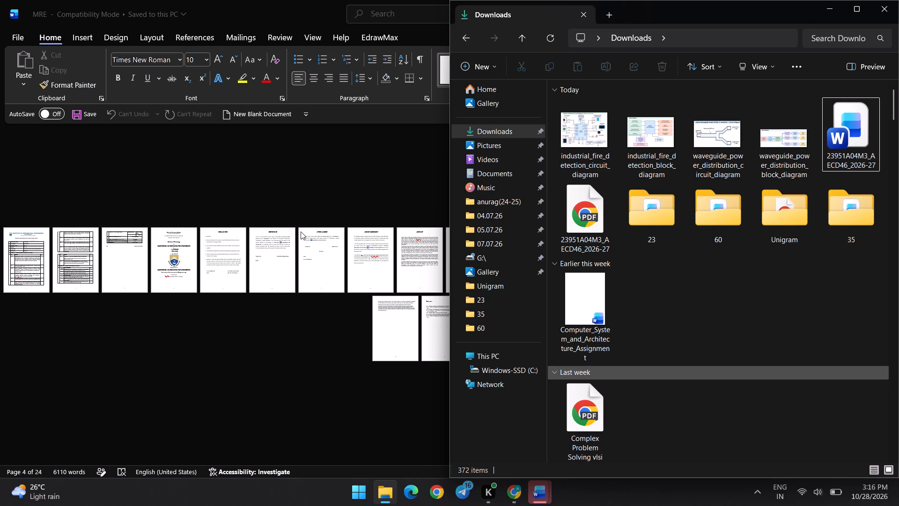
left_click(303, 201)
left_click(879, 7)
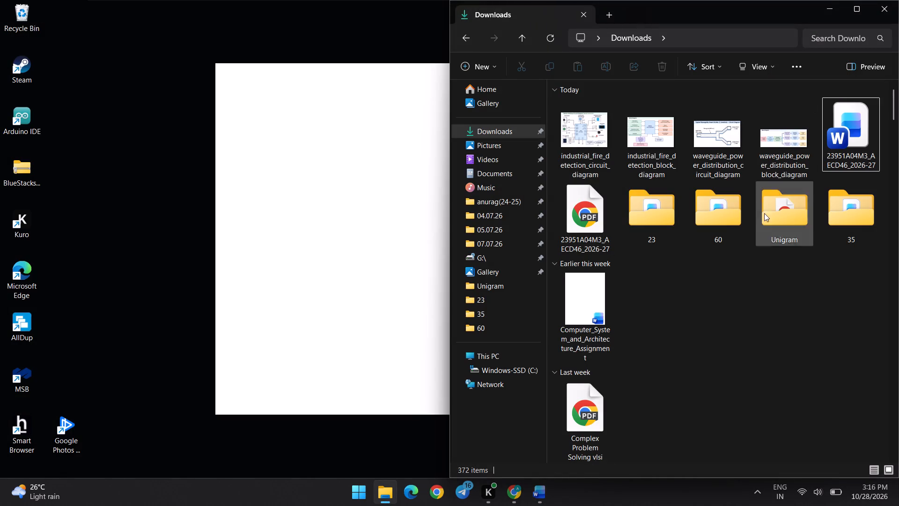
left_click(589, 393)
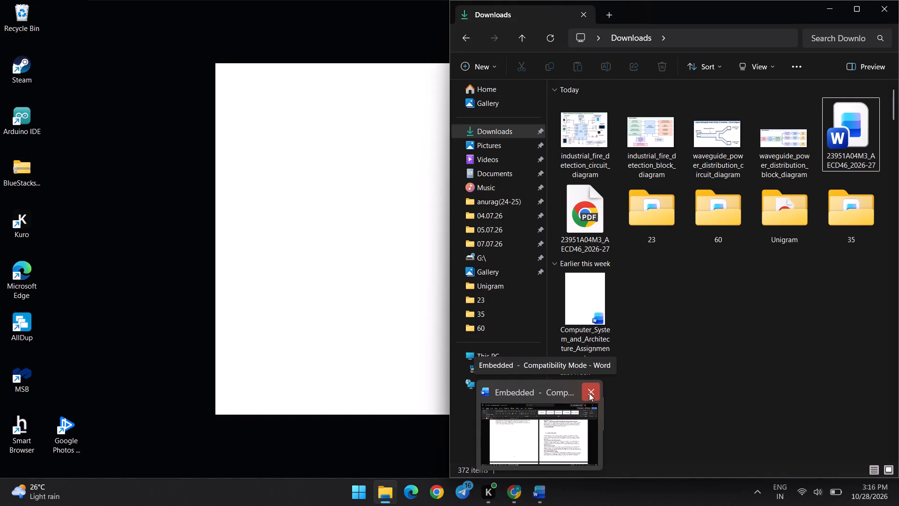
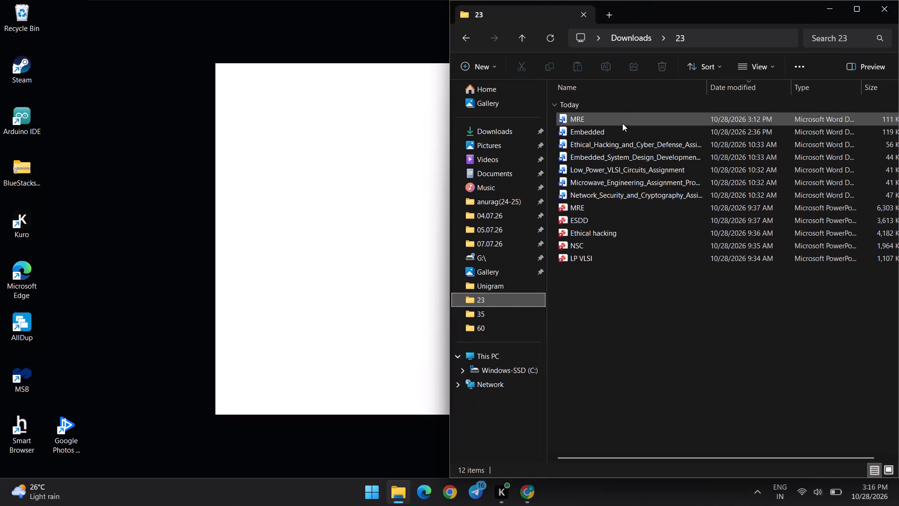
Open the Embedded and MRE reports from folder 23 and compare their project titles with the diagram images in Downloads.
double_click(621, 126)
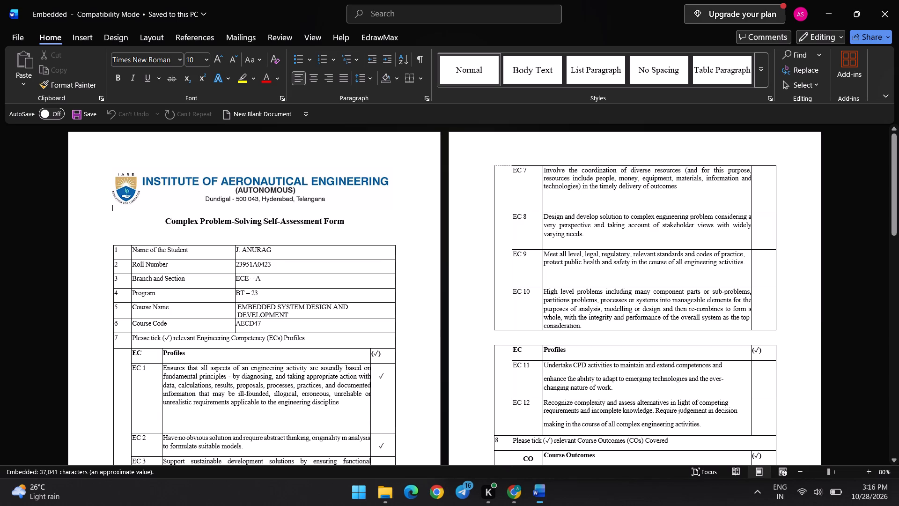
scroll(437, 358, "down", 2)
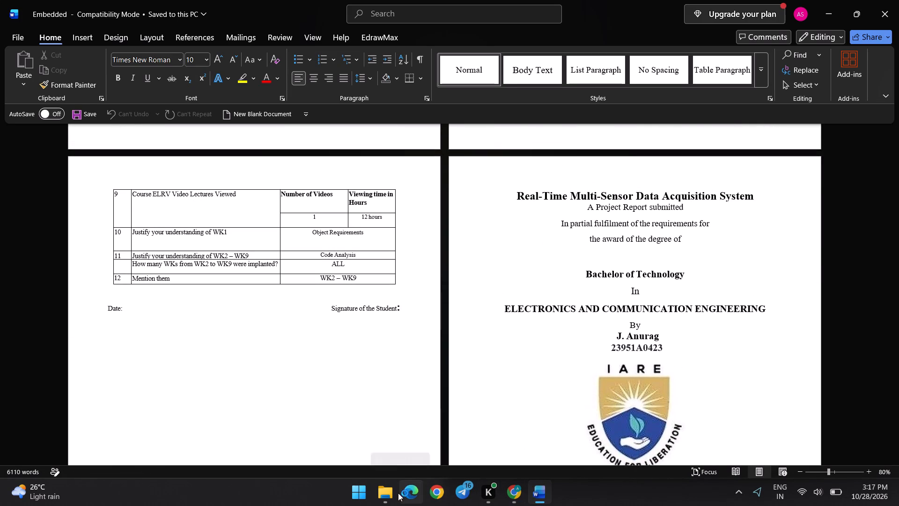
left_click(388, 494)
double_click(588, 132)
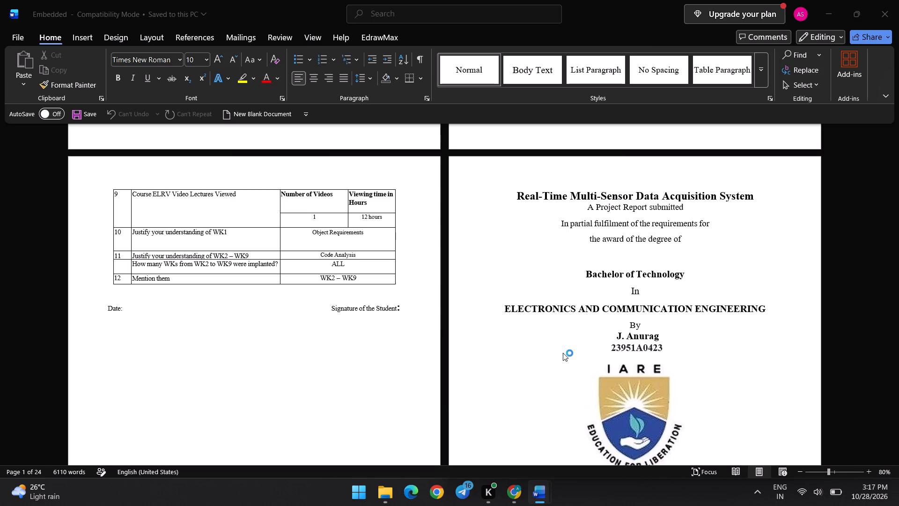
scroll(563, 353, "down", 2)
scroll(563, 353, "up", 1)
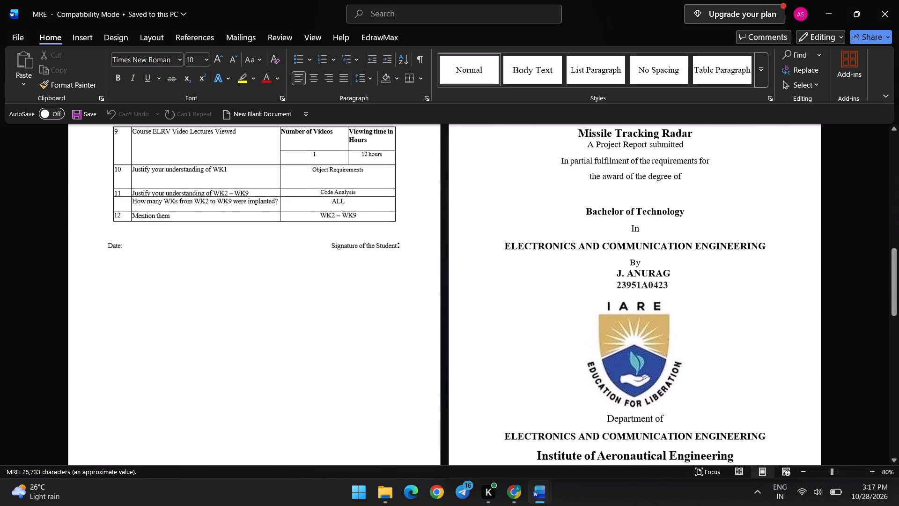
scroll(563, 353, "up", 1)
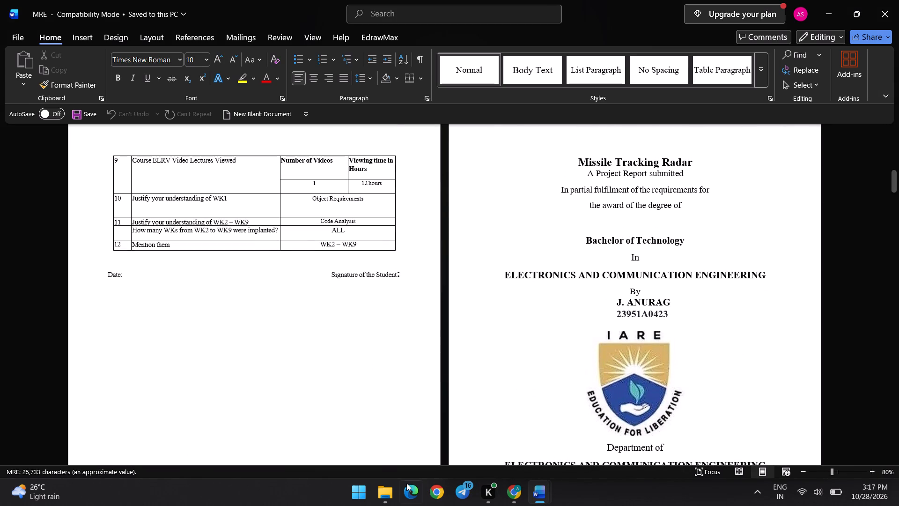
left_click(370, 455)
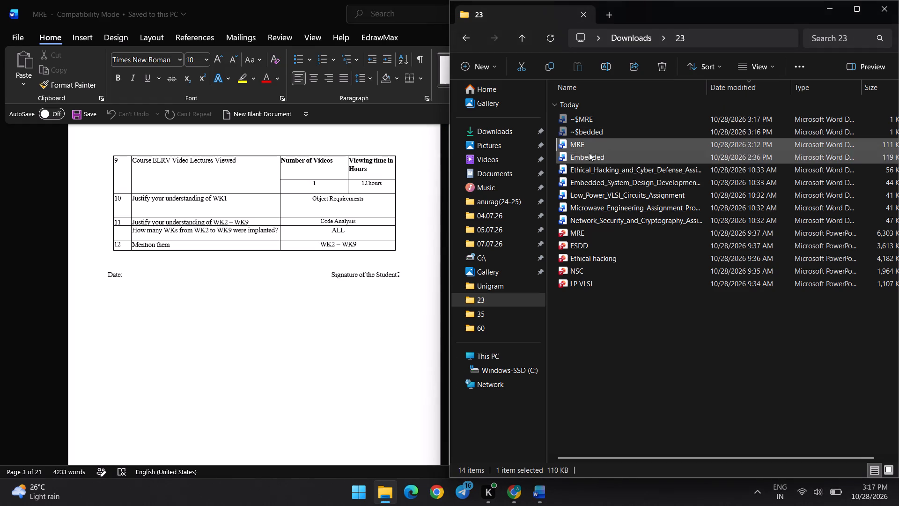
left_click(656, 367)
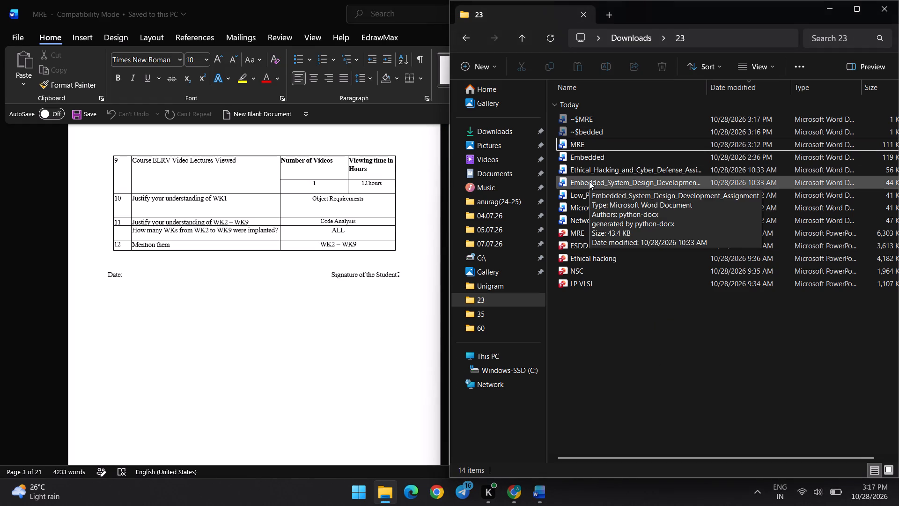
left_click(496, 132)
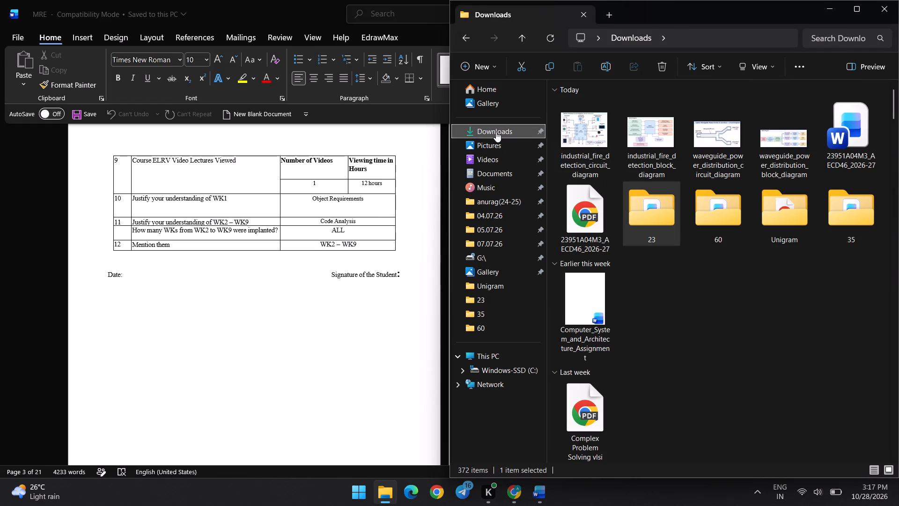
left_click(326, 319)
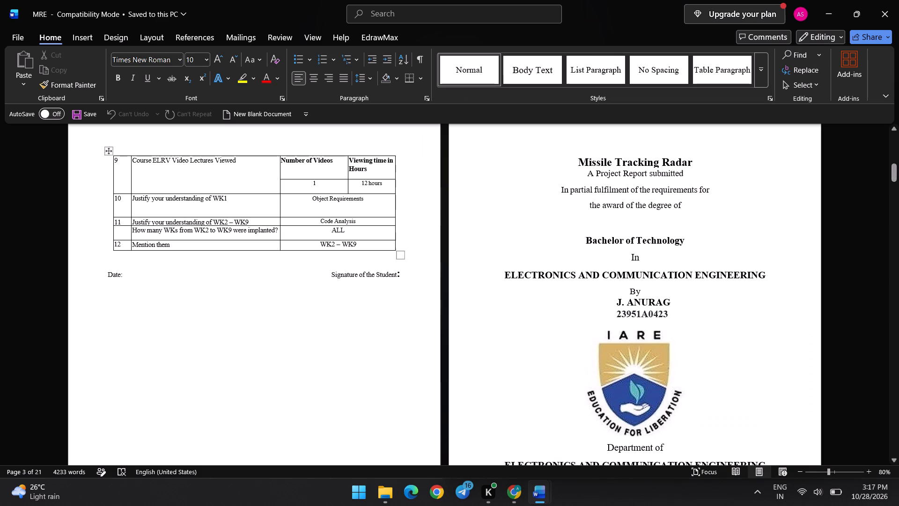
Close both folder 23 reports, MRE and Embedded, in Word.
left_click(898, 1)
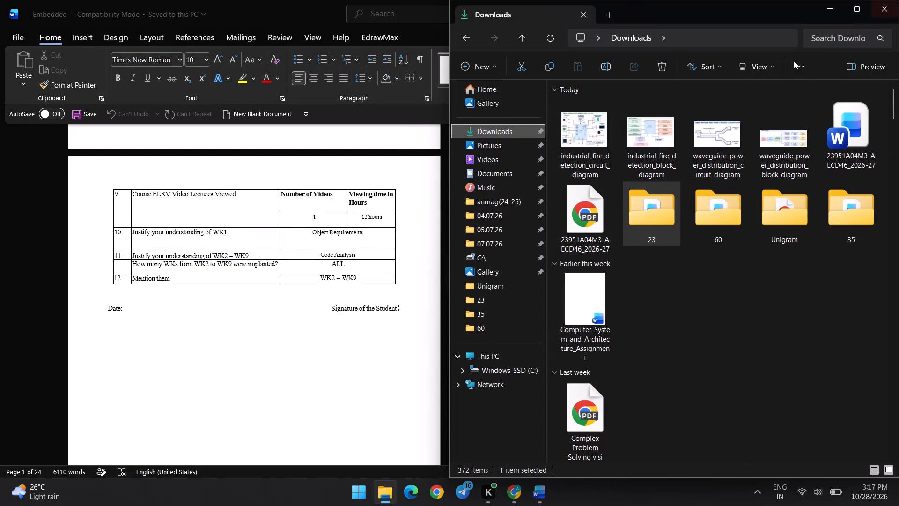
left_click(421, 168)
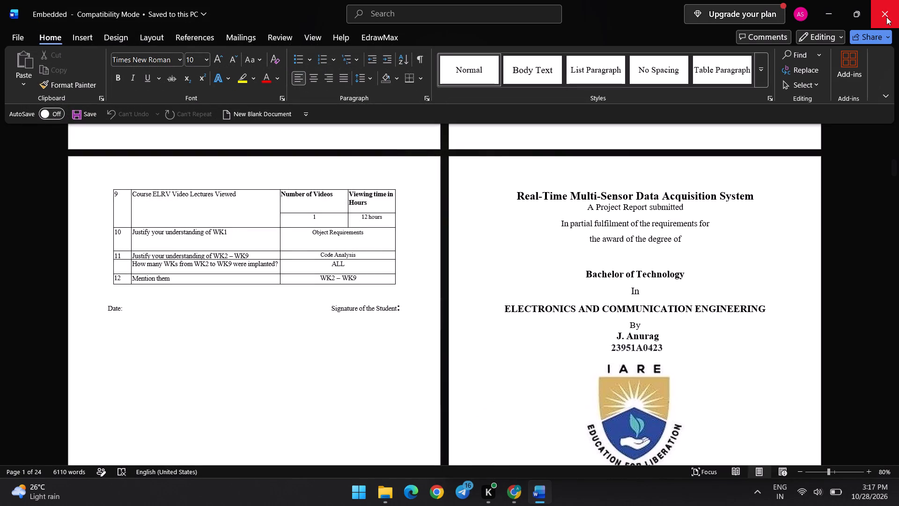
left_click(886, 17)
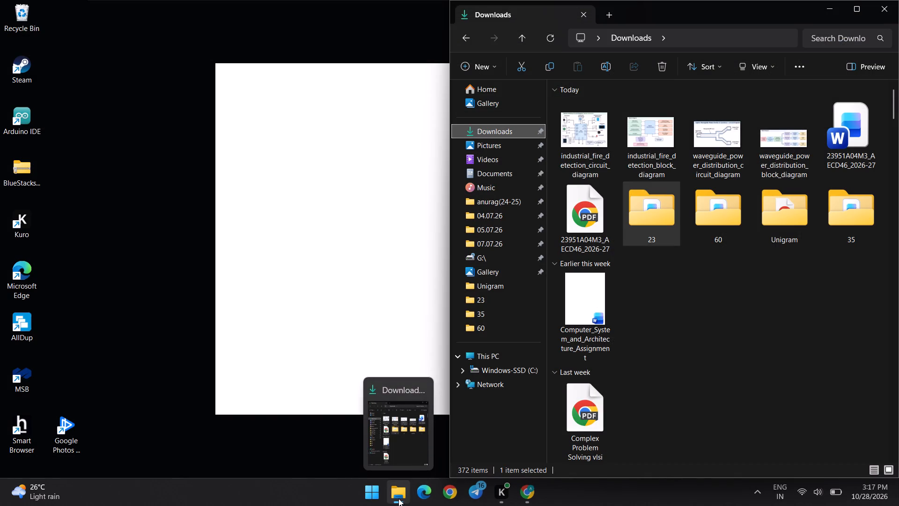
Open the Embedded and MRE reports from folder 60 and check the project titles on their title pages.
left_click(491, 325)
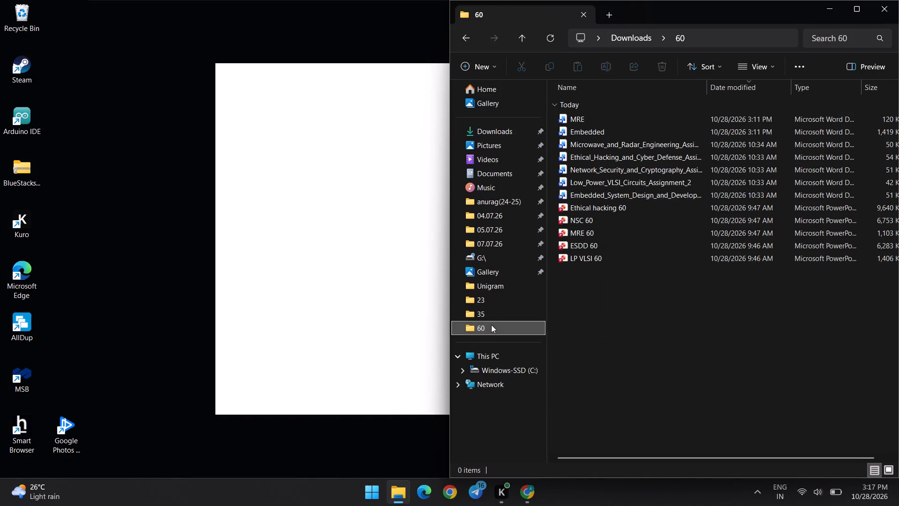
double_click(599, 135)
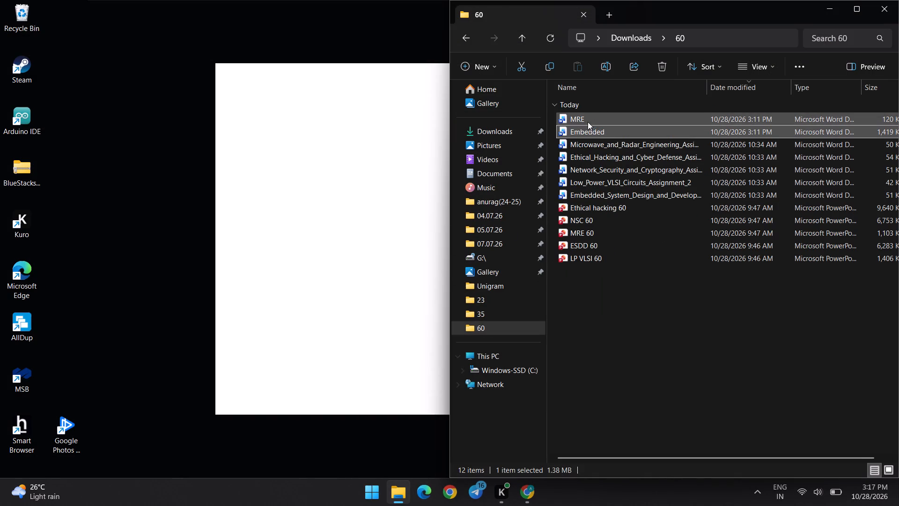
double_click(588, 121)
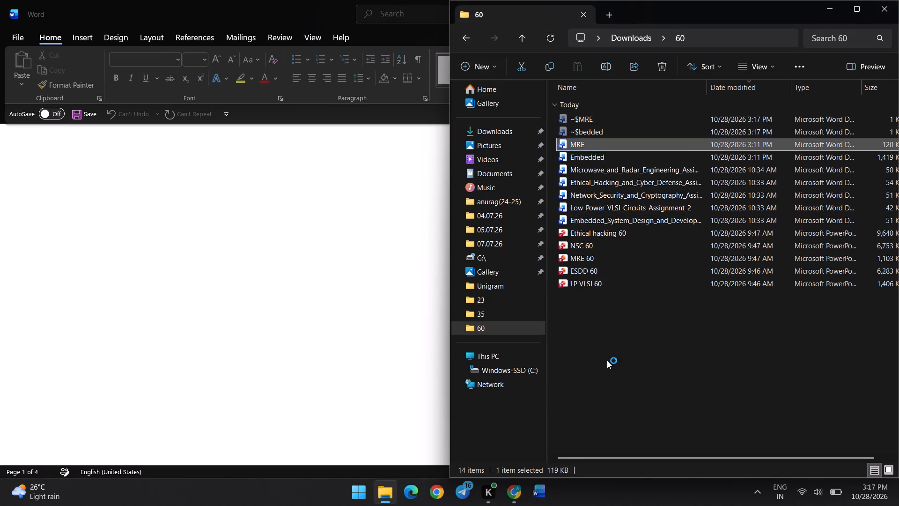
scroll(425, 318, "down", 1)
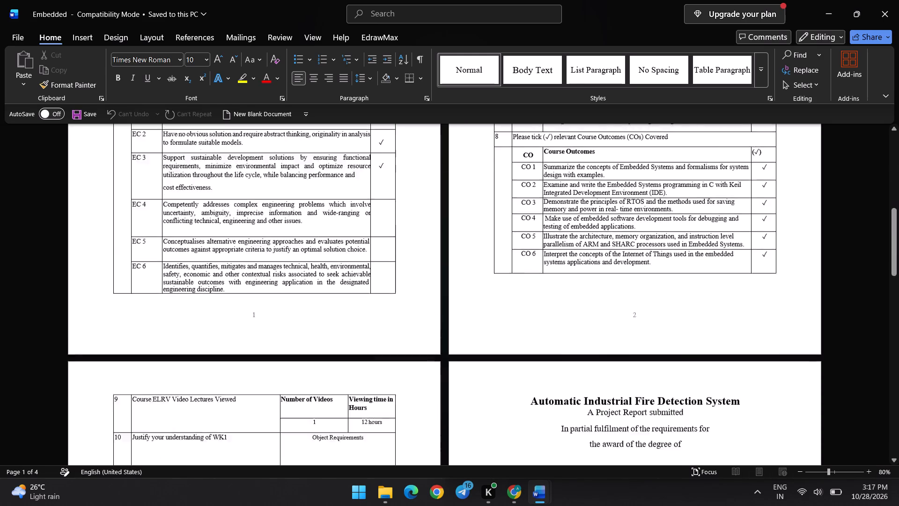
scroll(425, 318, "down", 1)
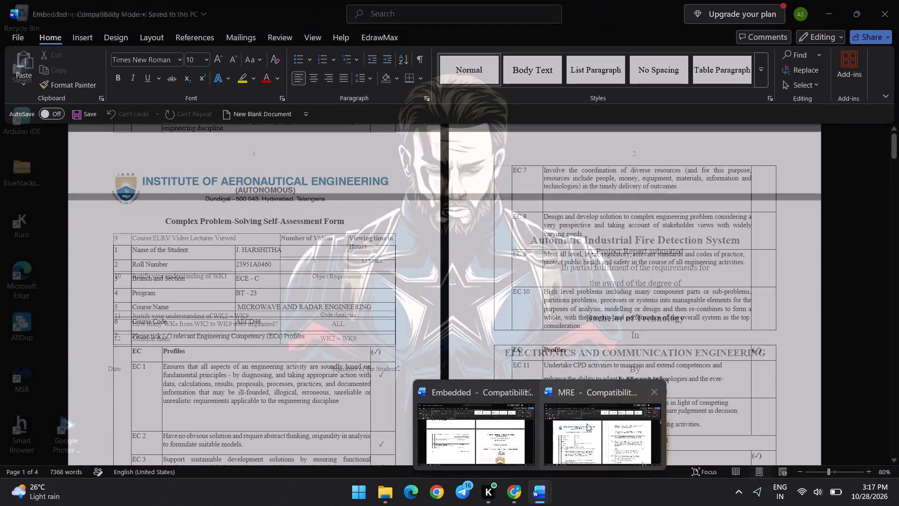
left_click(589, 424)
scroll(589, 424, "down", 1)
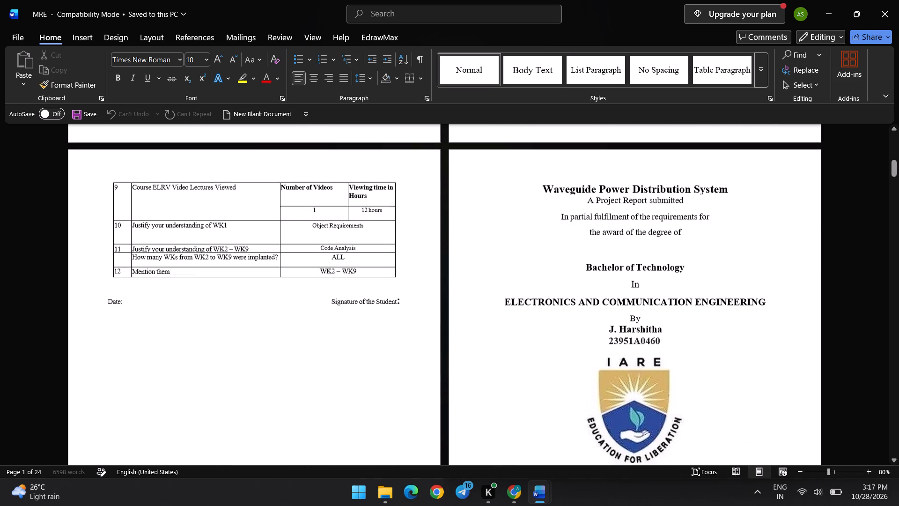
scroll(589, 424, "down", 1)
Arrange the Downloads folder and the MRE report side by side, each filling half the screen.
left_click(383, 460)
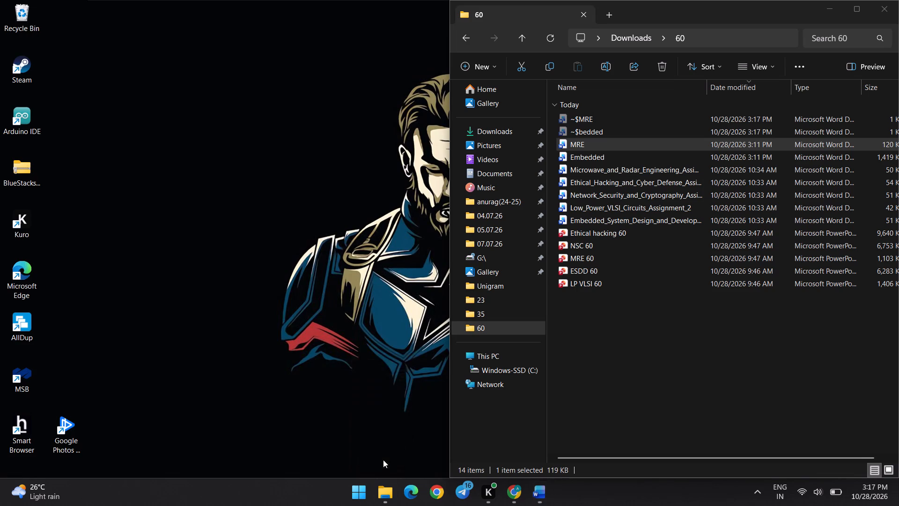
left_click(501, 133)
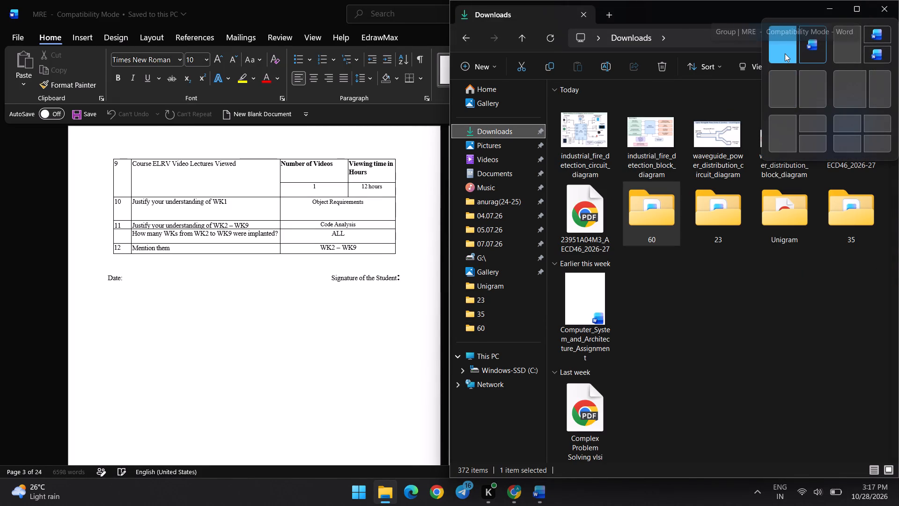
left_click(785, 53)
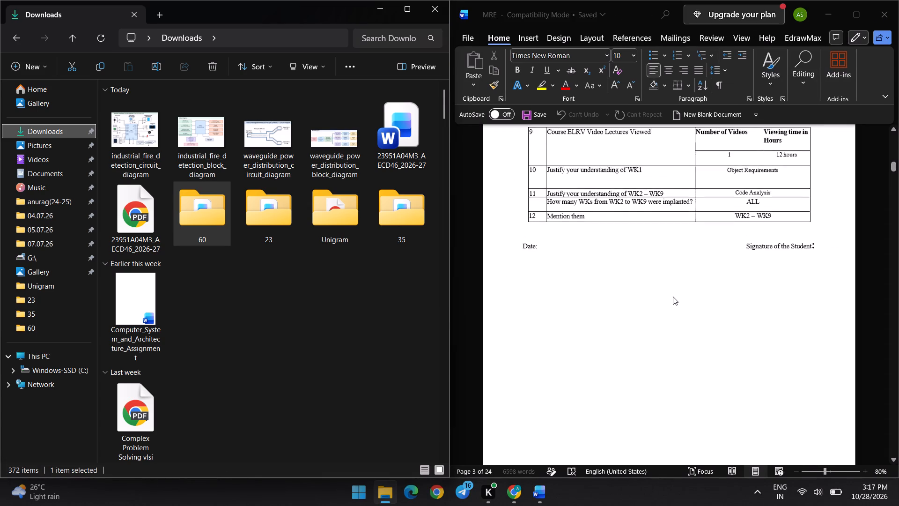
Try to place the waveguide_power_distribution_circuit_diagram image from Downloads above the Figure 3.1 caption in Chapter 3 of the MRE report.
scroll(673, 297, "up", 3)
scroll(673, 297, "down", 2)
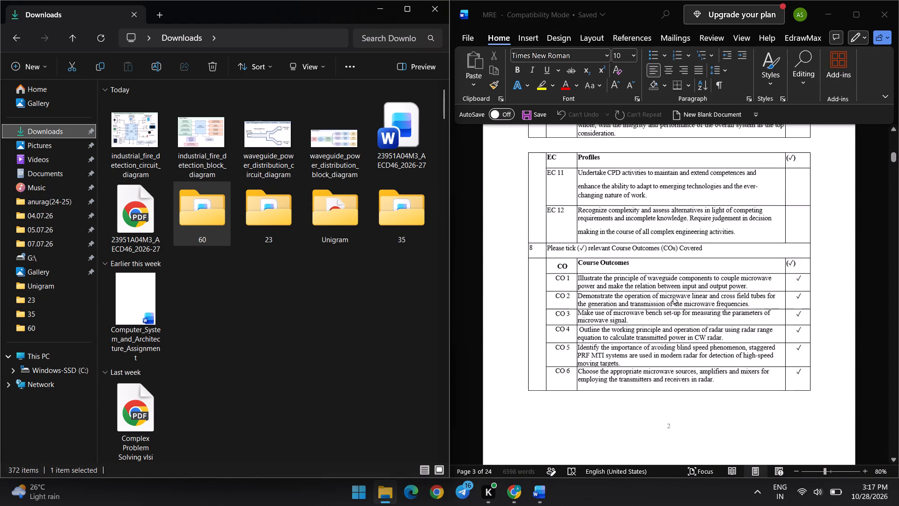
scroll(673, 297, "down", 6)
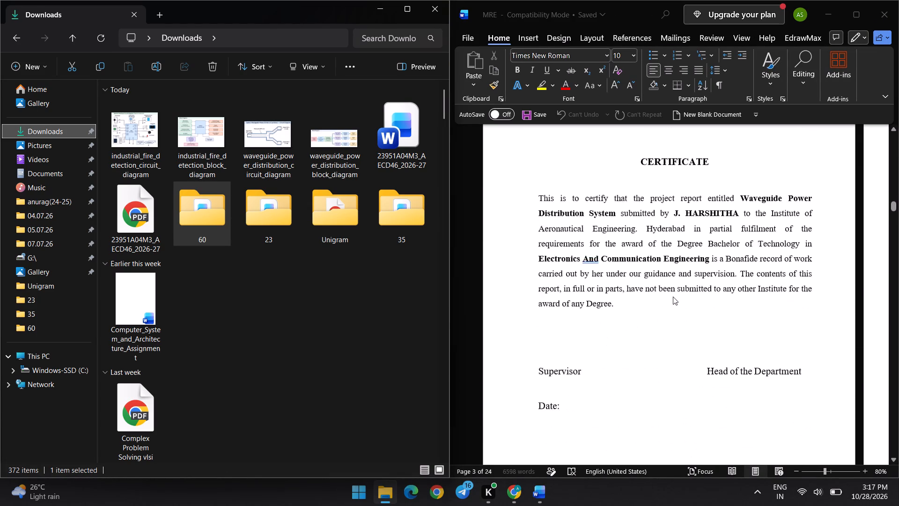
scroll(673, 297, "down", 3)
scroll(673, 297, "down", 1, "ctrl")
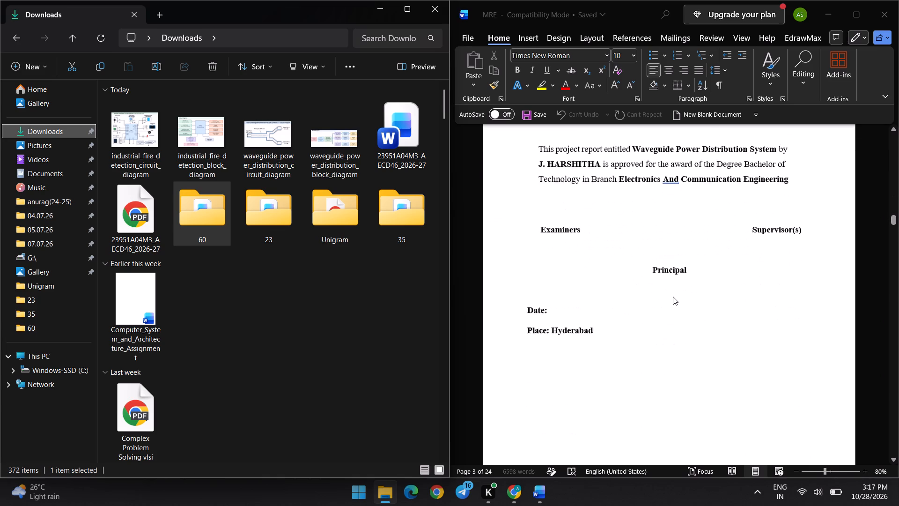
scroll(673, 297, "down", 3)
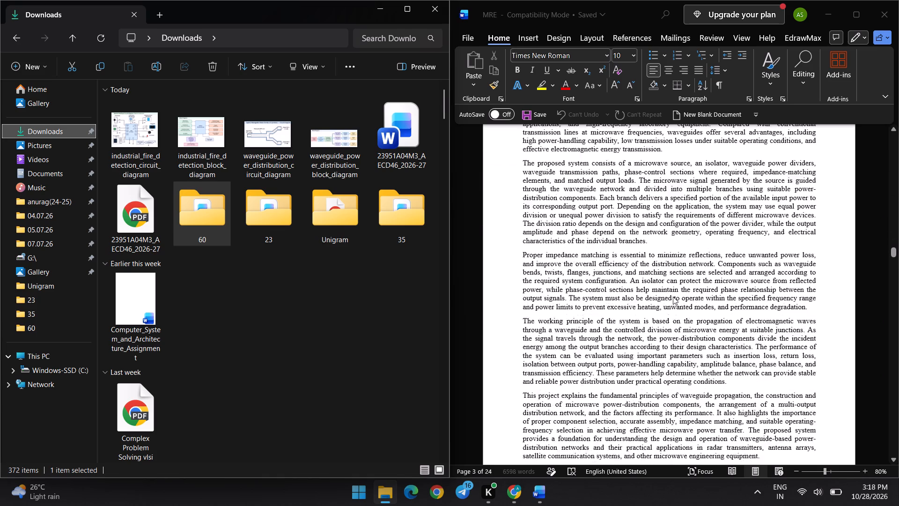
scroll(673, 297, "down", 4)
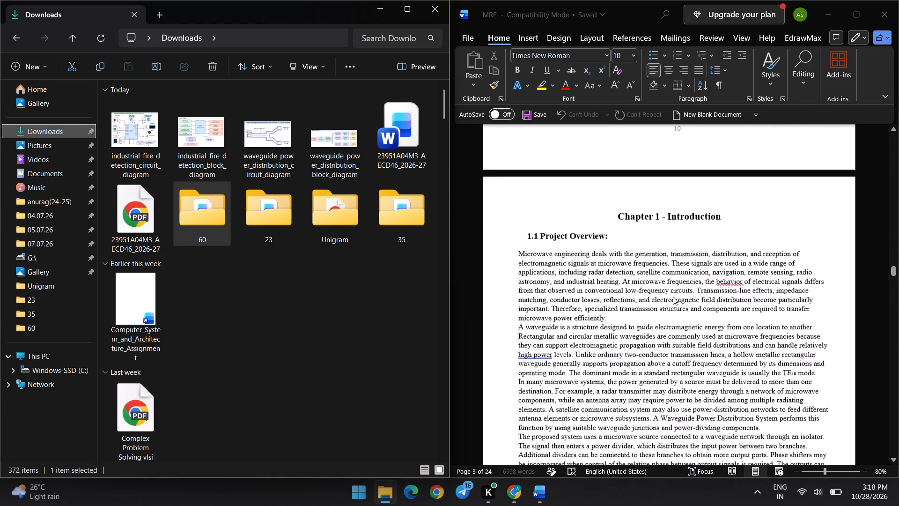
scroll(673, 297, "down", 3)
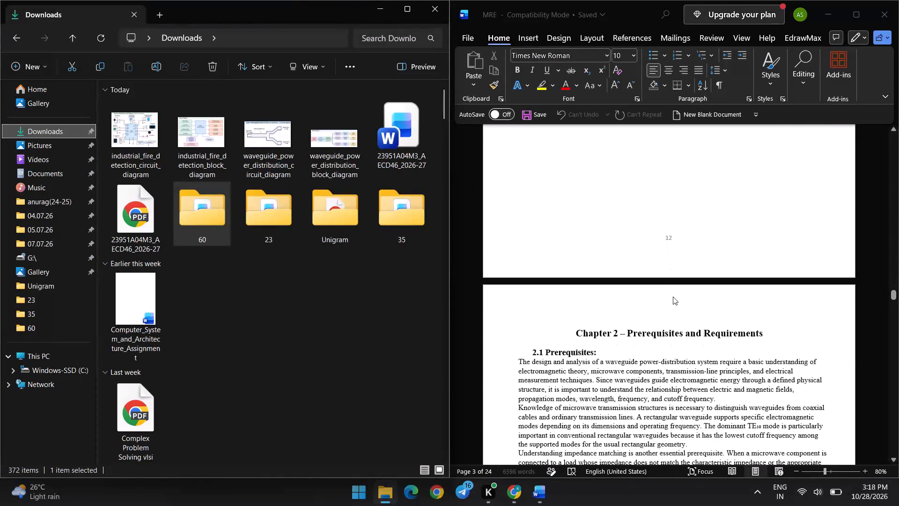
scroll(673, 297, "down", 3)
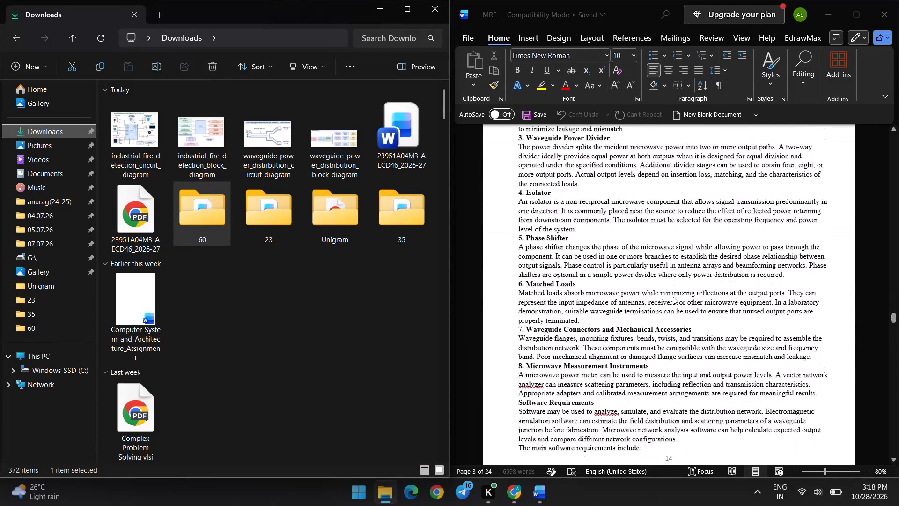
scroll(673, 297, "down", 2)
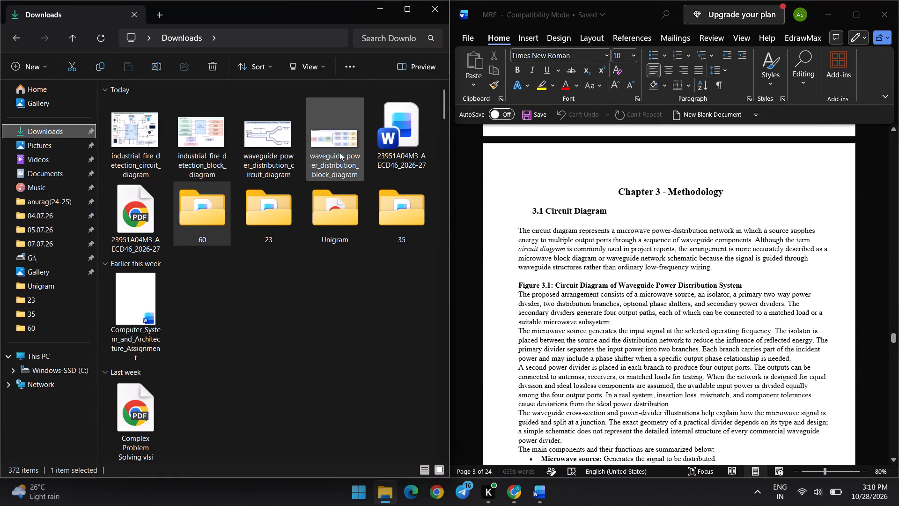
left_click(277, 146)
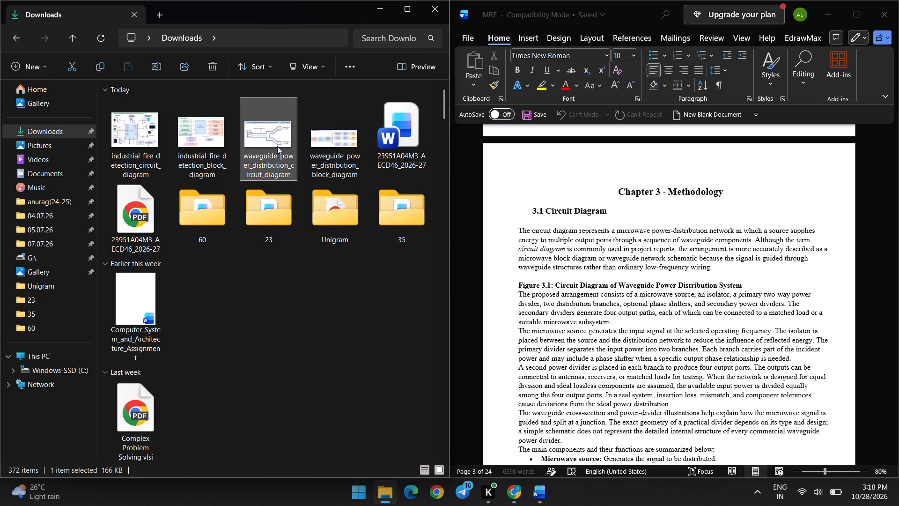
key("ctrl+c")
left_click_drag(277, 146, 521, 298)
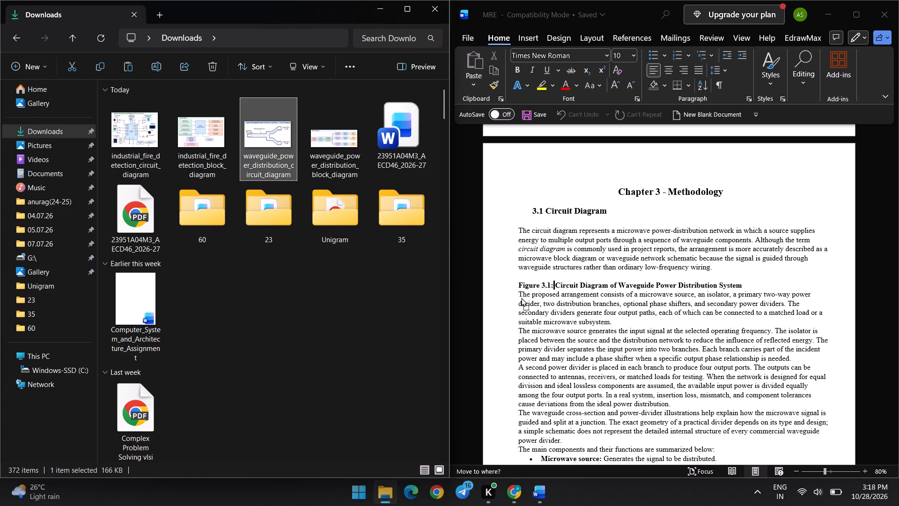
left_click_drag(521, 298, 516, 278)
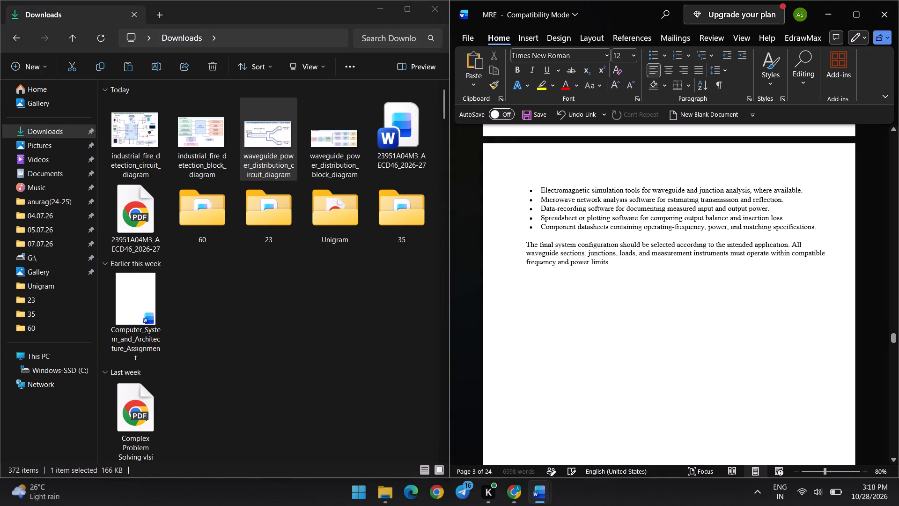
scroll(566, 283, "up", 1)
scroll(566, 283, "down", 2)
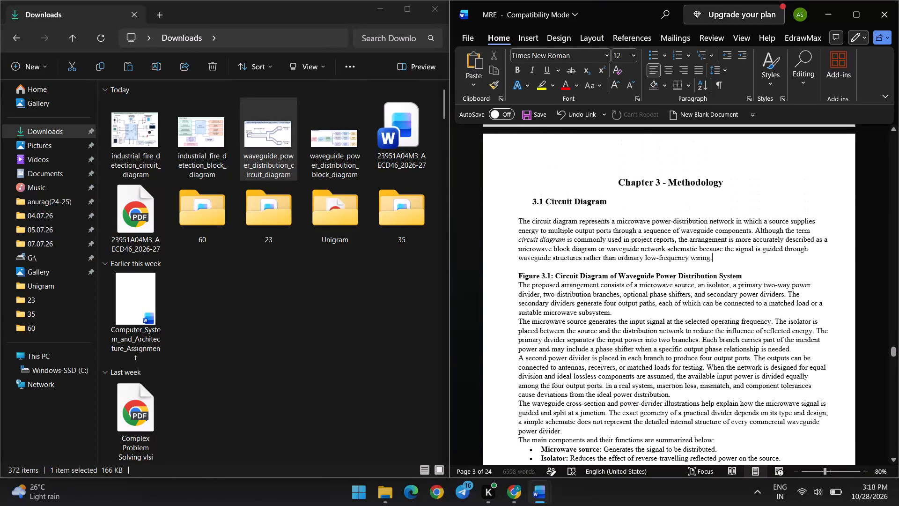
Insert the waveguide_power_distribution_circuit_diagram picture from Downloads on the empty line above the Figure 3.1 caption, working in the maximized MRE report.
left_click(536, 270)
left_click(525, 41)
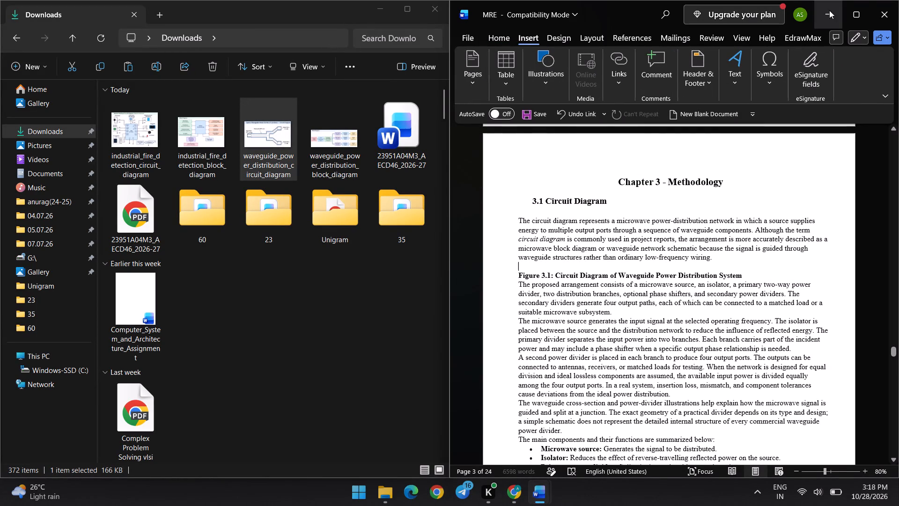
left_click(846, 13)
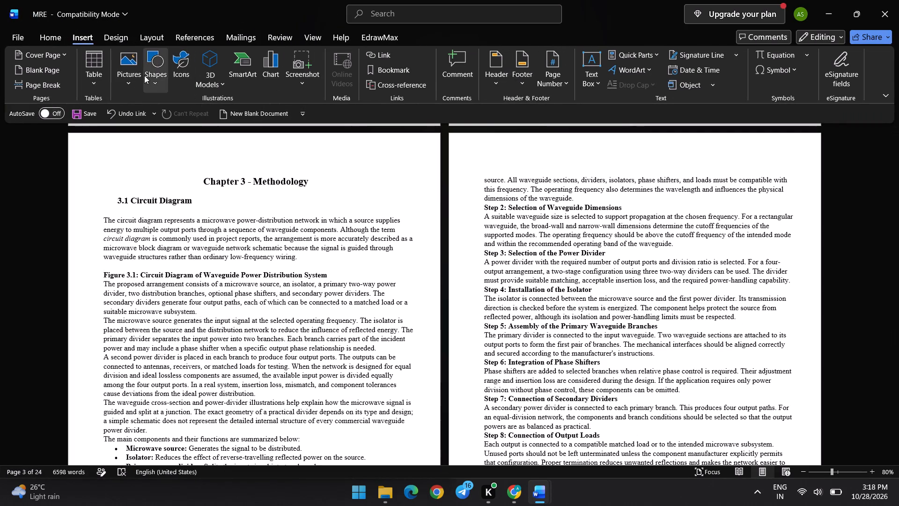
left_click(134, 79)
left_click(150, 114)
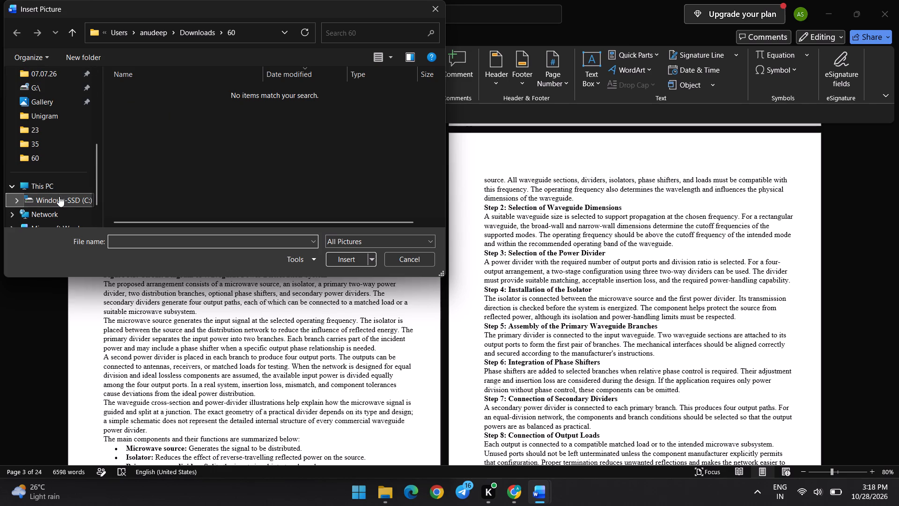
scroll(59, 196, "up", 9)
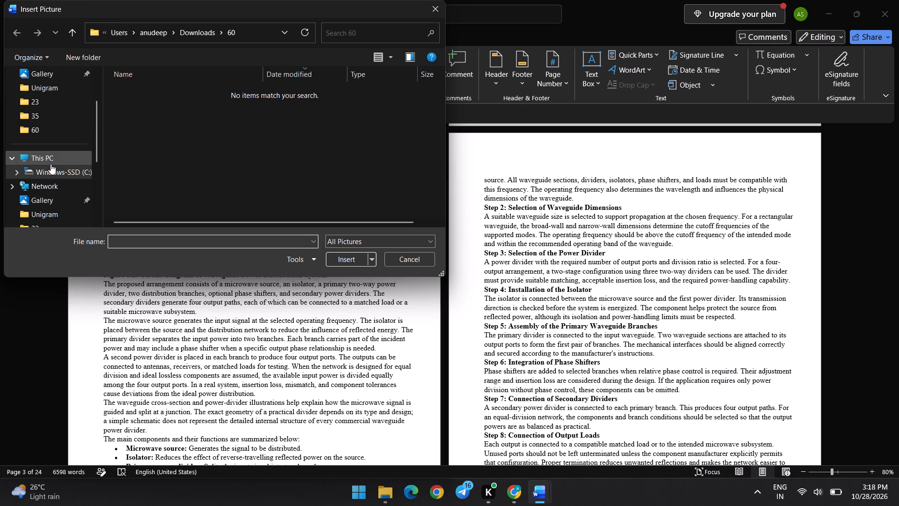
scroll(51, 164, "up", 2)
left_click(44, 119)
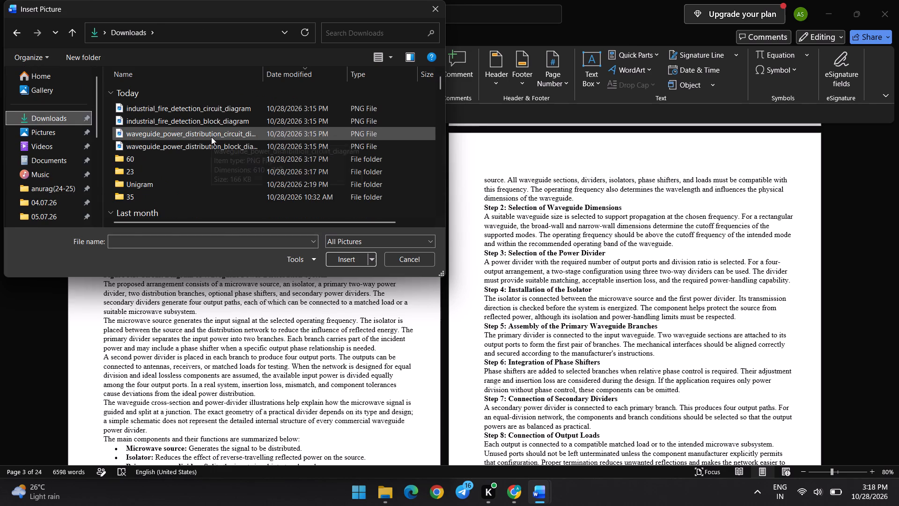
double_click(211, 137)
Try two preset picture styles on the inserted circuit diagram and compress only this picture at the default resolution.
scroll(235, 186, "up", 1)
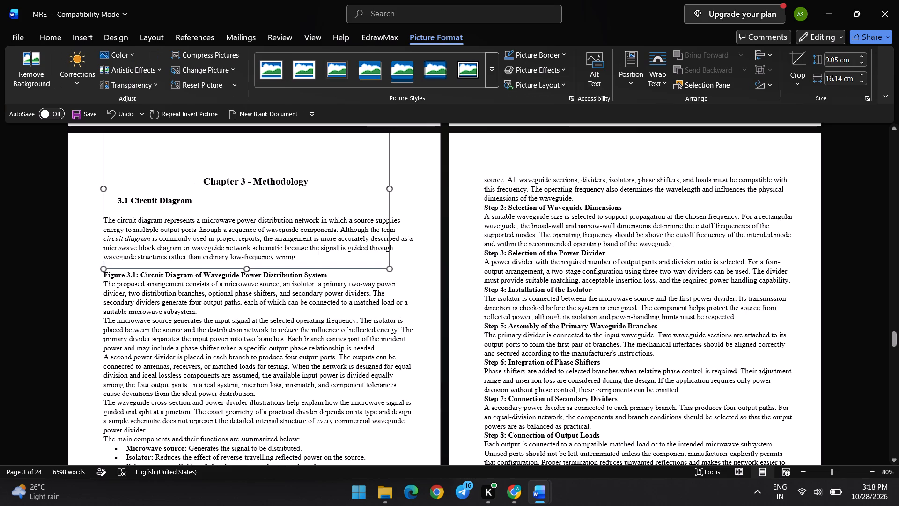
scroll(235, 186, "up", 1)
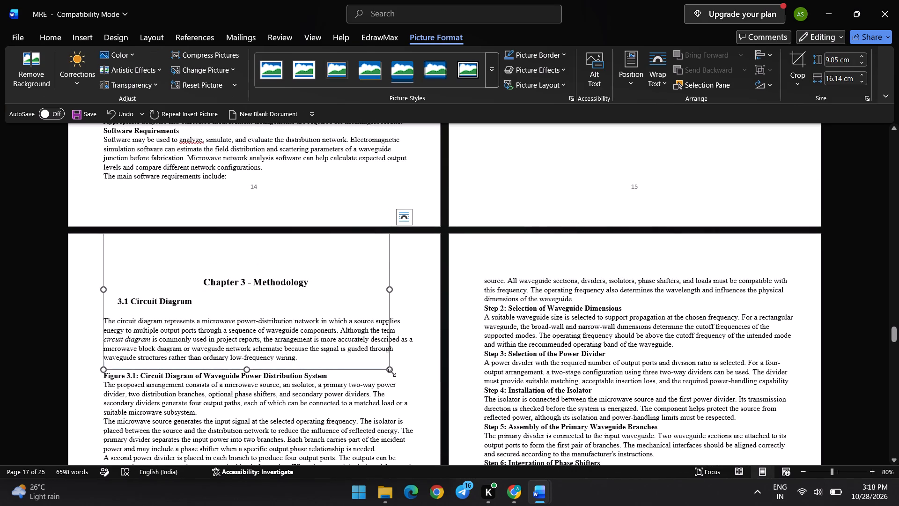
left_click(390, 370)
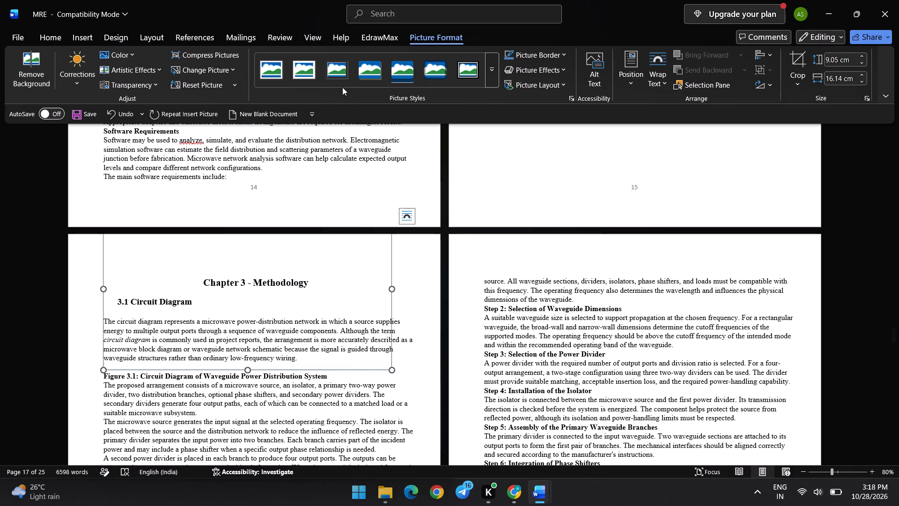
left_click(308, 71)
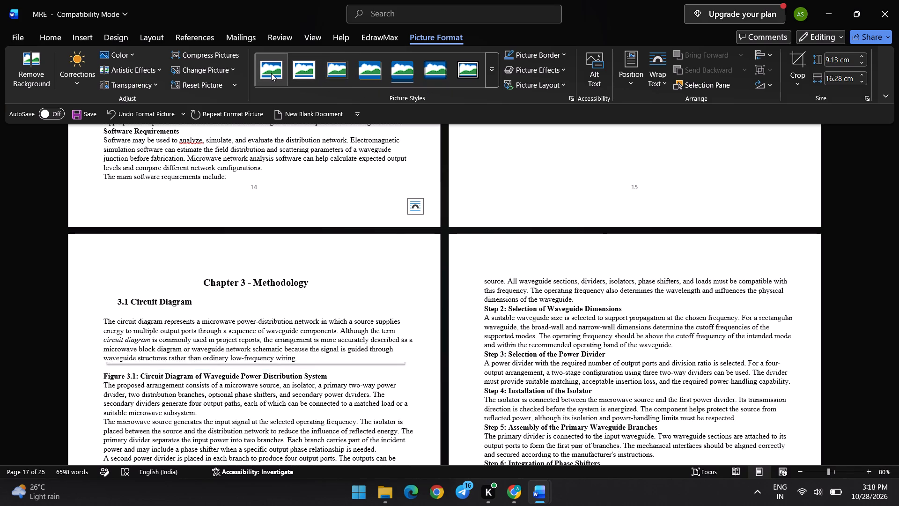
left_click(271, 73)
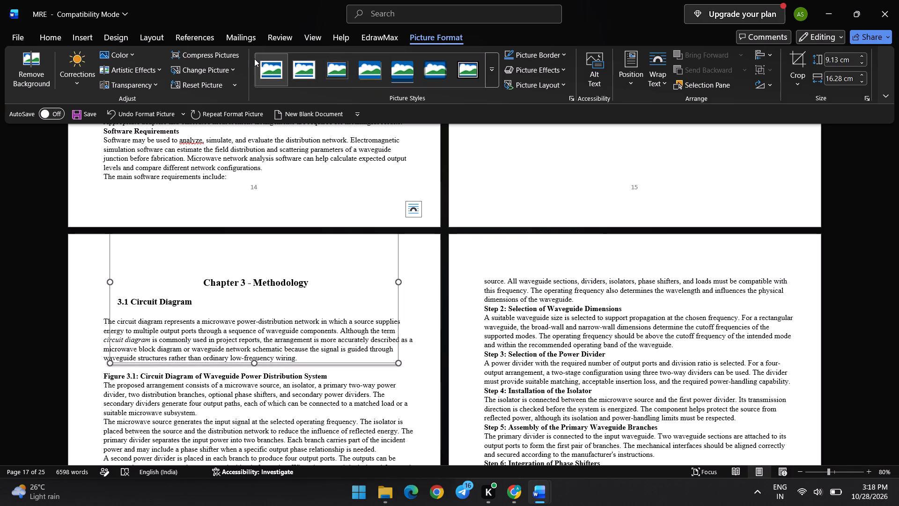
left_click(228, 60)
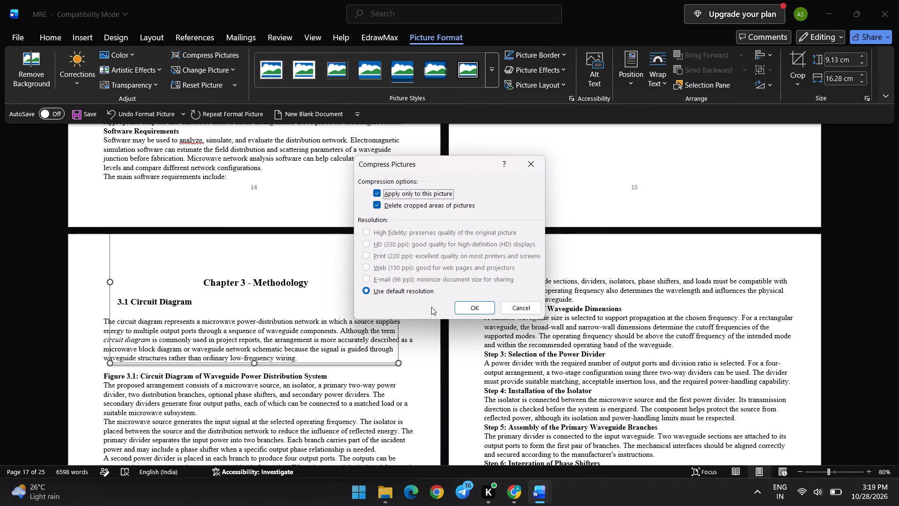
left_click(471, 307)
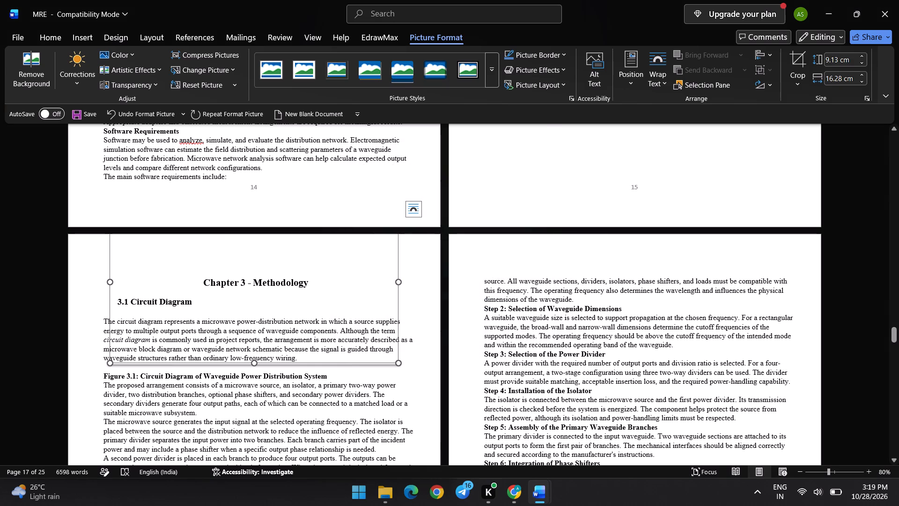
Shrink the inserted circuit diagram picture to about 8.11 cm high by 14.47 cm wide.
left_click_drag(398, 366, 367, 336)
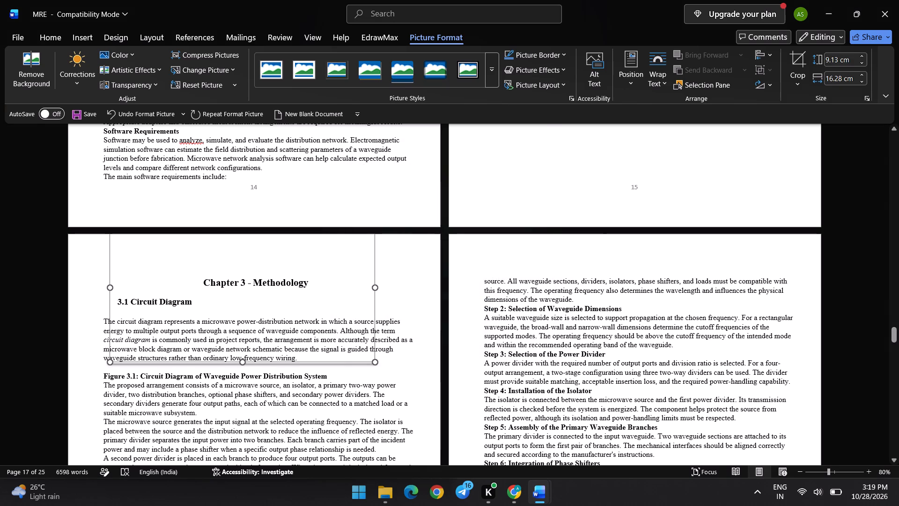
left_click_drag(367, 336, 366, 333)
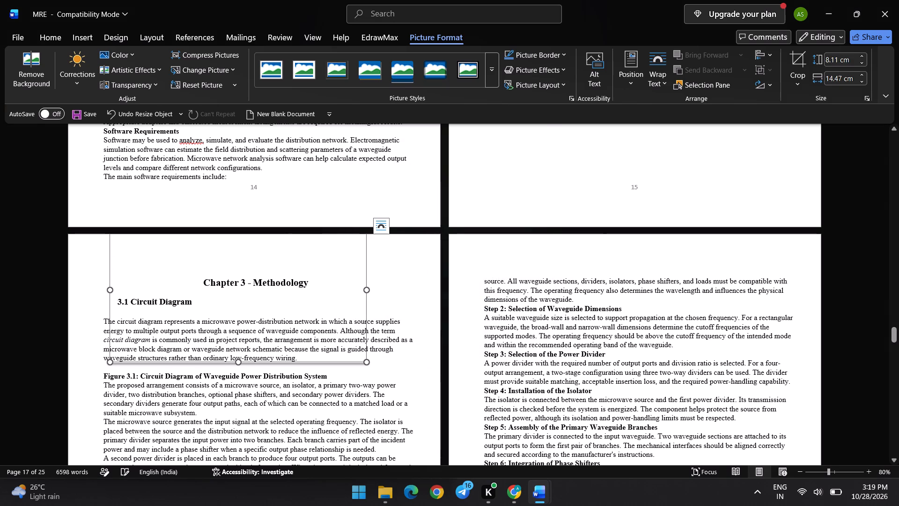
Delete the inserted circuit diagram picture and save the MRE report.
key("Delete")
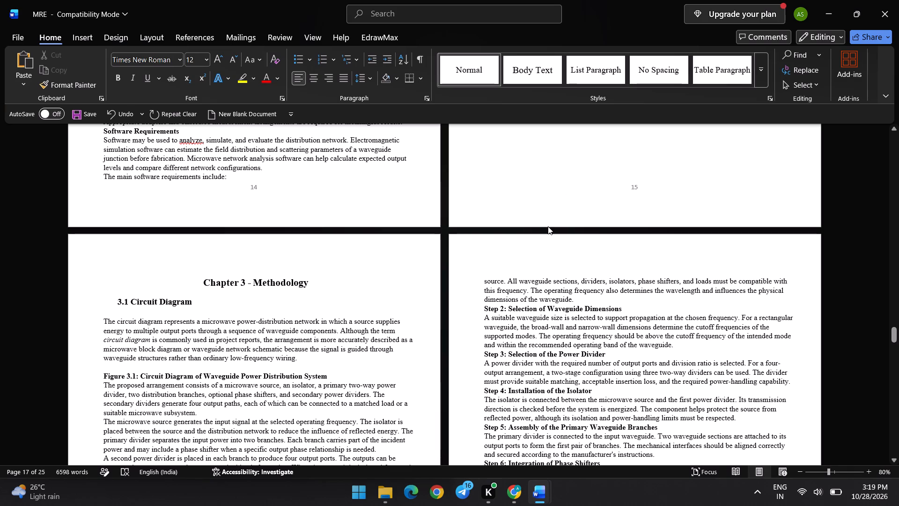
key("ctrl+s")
Return the report to half-screen beside Downloads and place waveguide_power_distribution_block_diagram from there on the empty line above the Figure 3.1 caption.
scroll(548, 226, "up", 7)
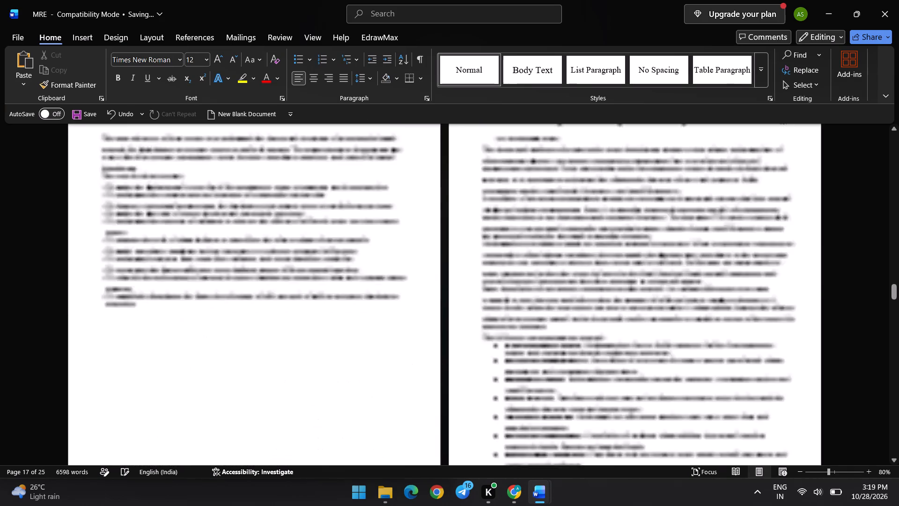
scroll(548, 226, "up", 1)
scroll(548, 226, "down", 20)
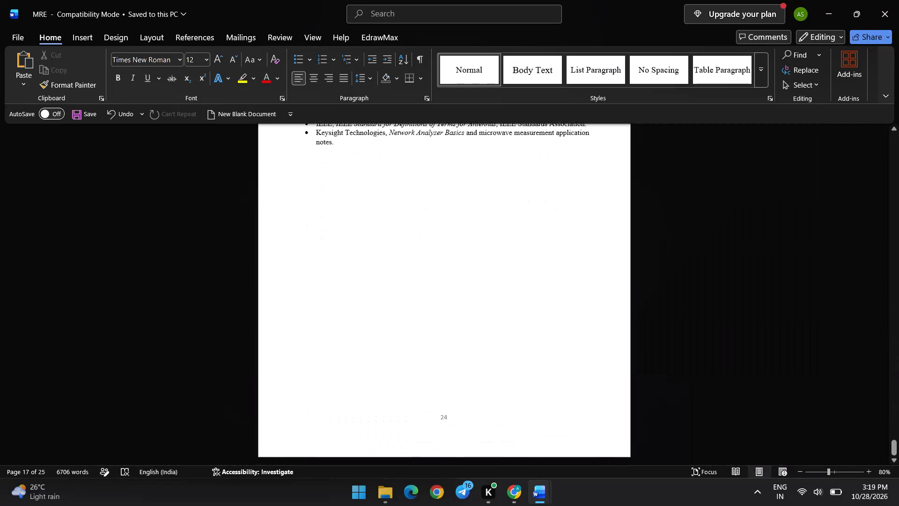
scroll(548, 226, "up", 8)
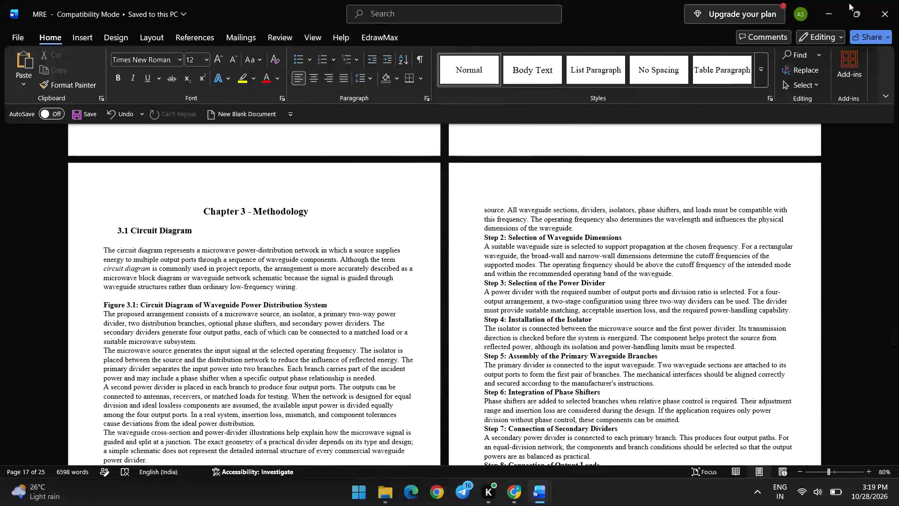
left_click(815, 86)
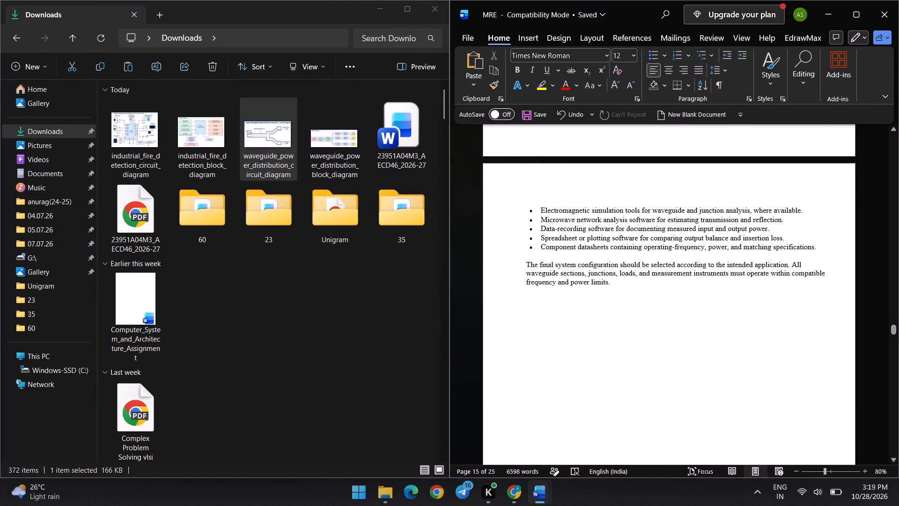
scroll(583, 292, "up", 3)
scroll(583, 292, "down", 1)
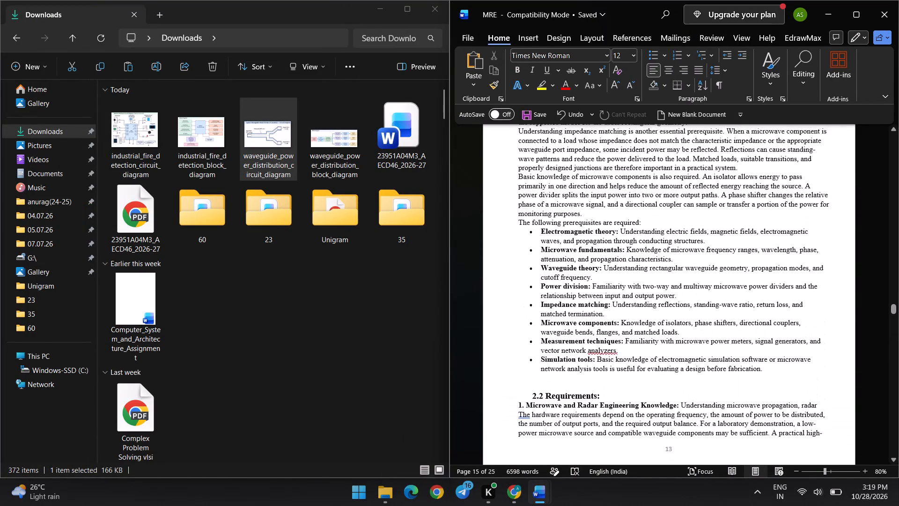
scroll(583, 292, "down", 1)
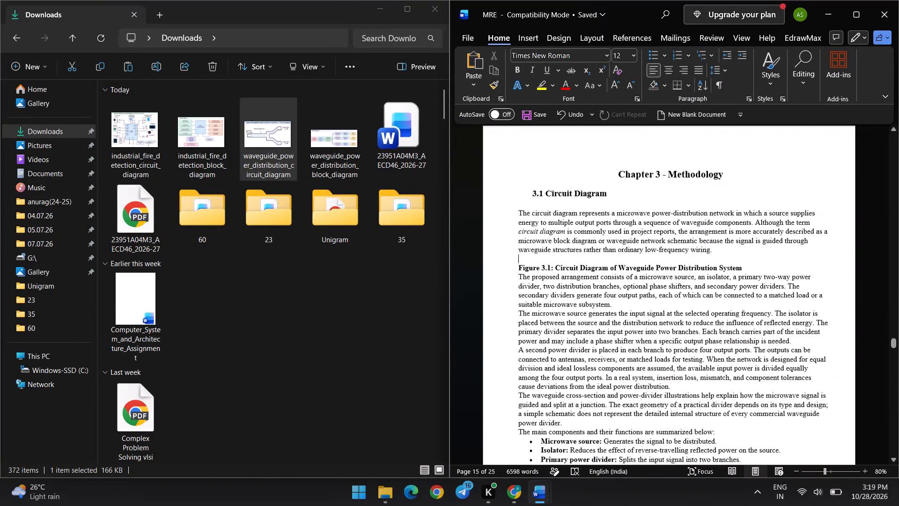
scroll(583, 292, "down", 1)
left_click_drag(339, 138, 513, 244)
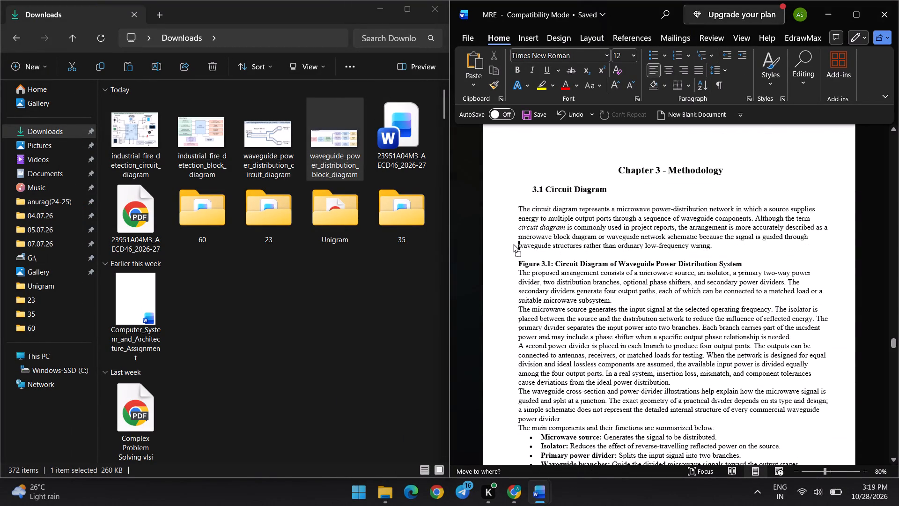
left_click_drag(513, 244, 524, 252)
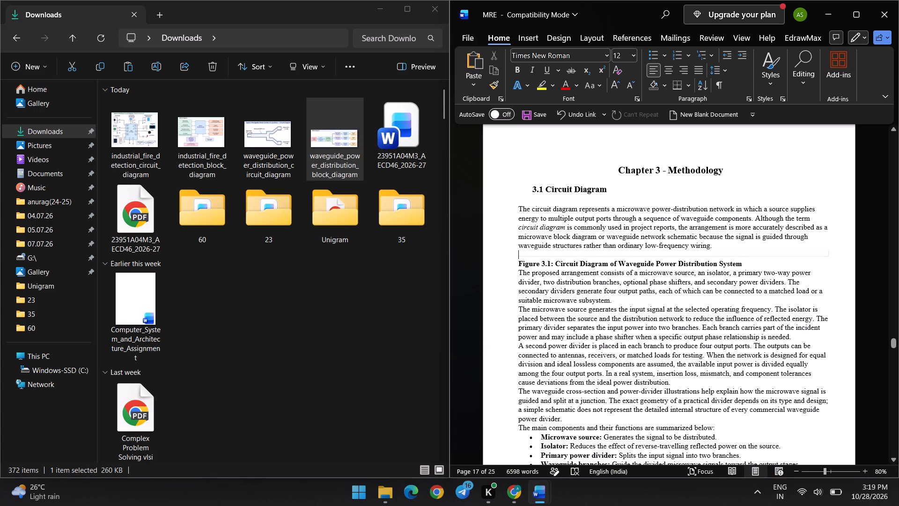
Set the position of the newly placed block diagram picture to In Line with Text.
left_click(529, 251)
left_click_drag(529, 251, 540, 252)
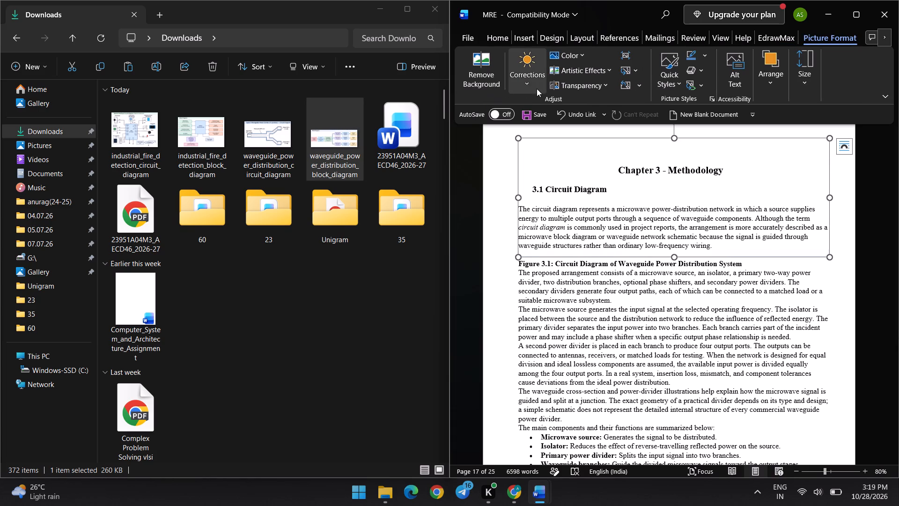
left_click(764, 80)
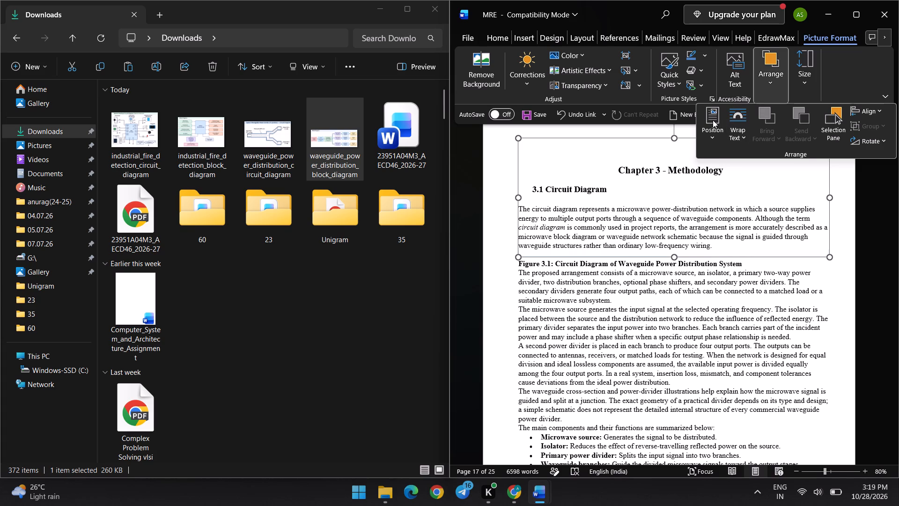
left_click(713, 135)
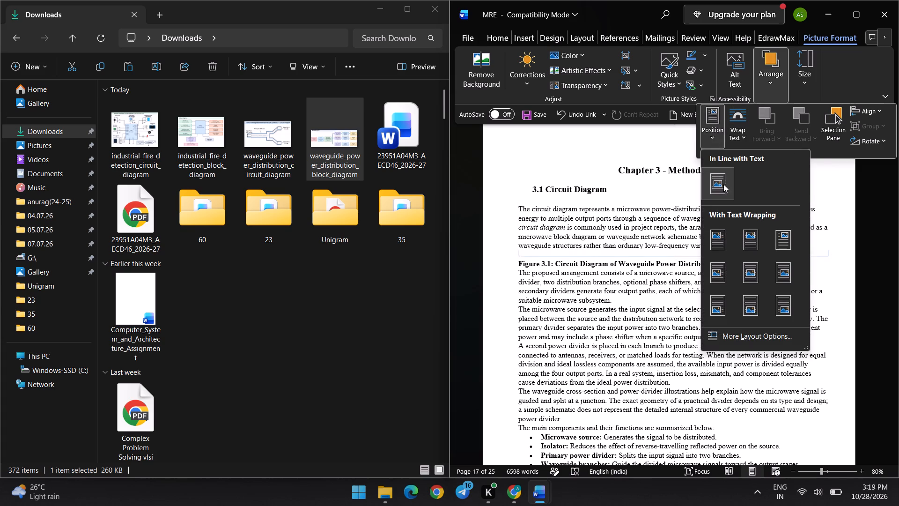
left_click(720, 184)
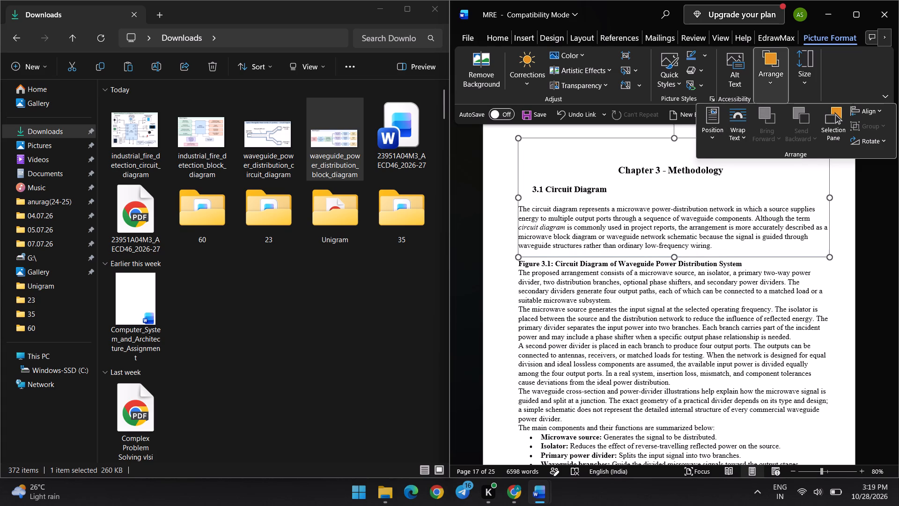
left_click(696, 222)
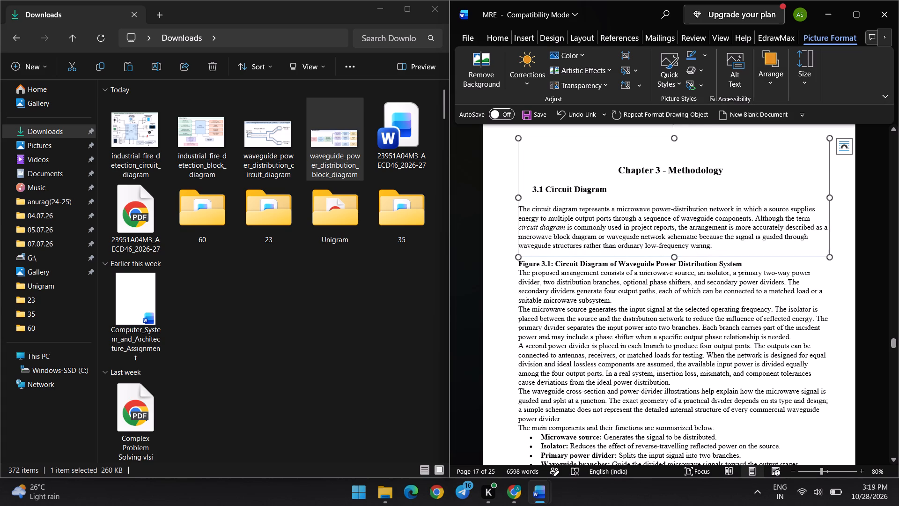
left_click(696, 222)
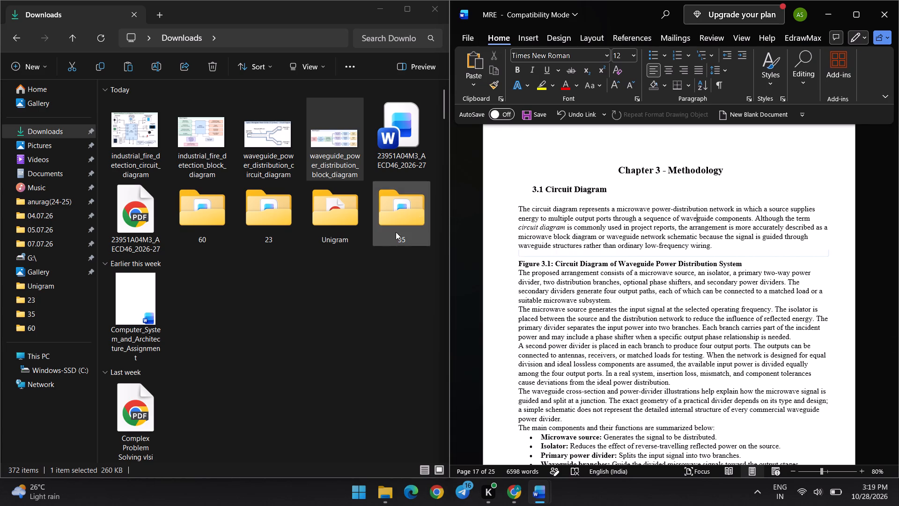
Close the MRE report.
left_click(872, 11)
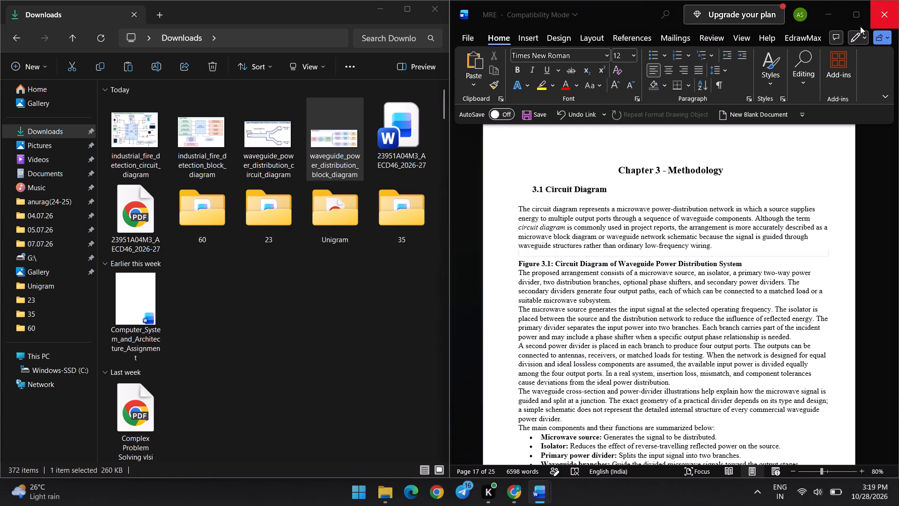
left_click(710, 333)
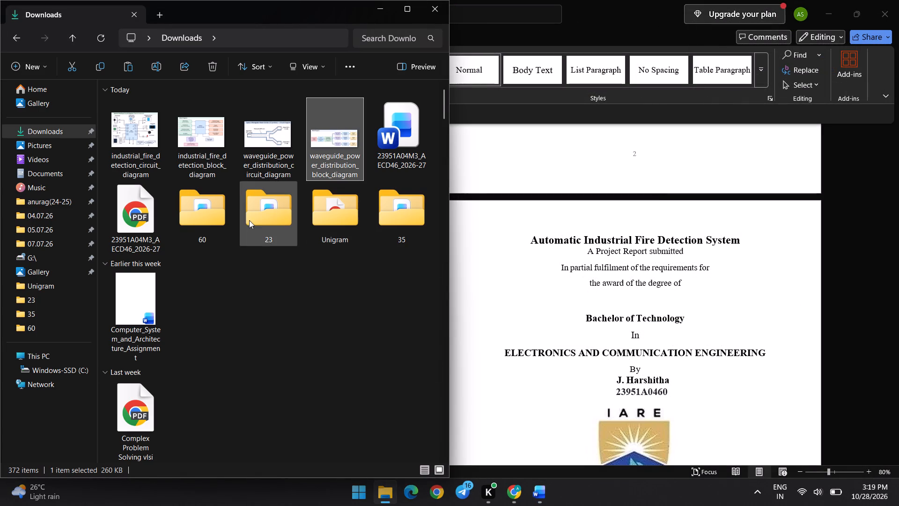
double_click(202, 204)
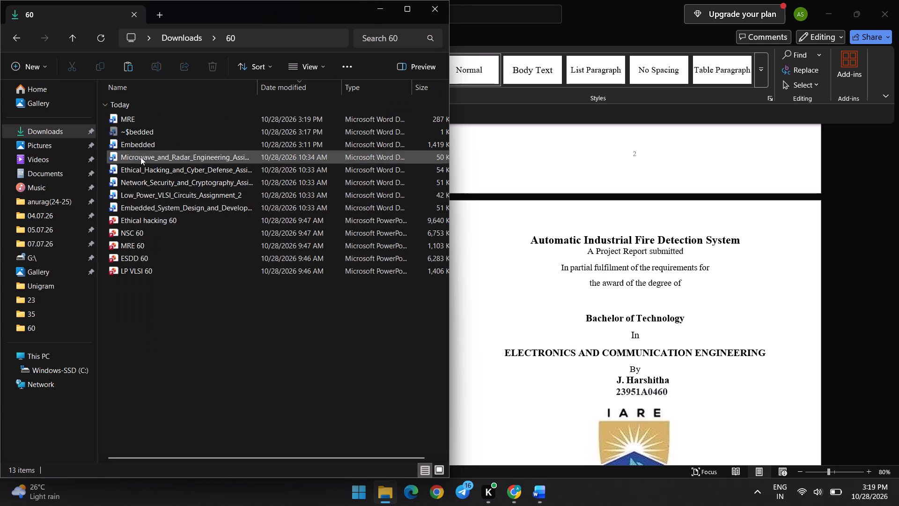
double_click(155, 143)
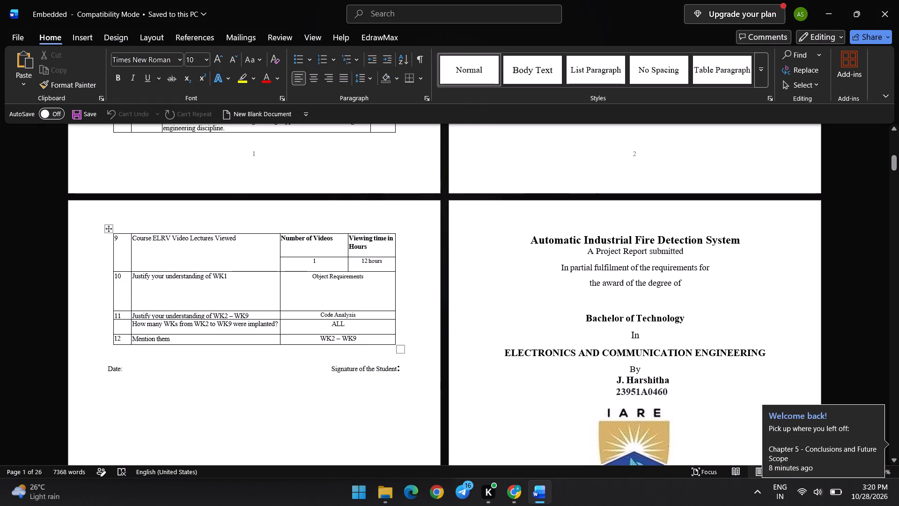
scroll(590, 294, "down", 5)
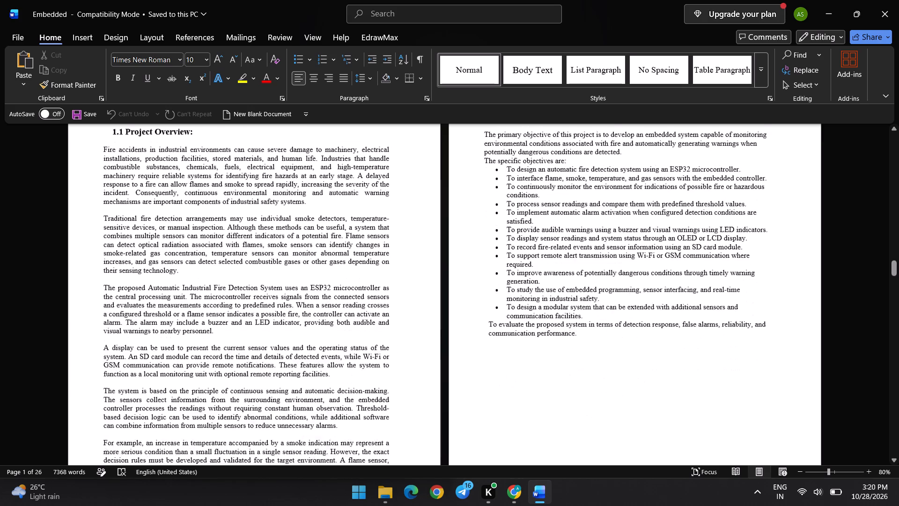
scroll(590, 294, "down", 5)
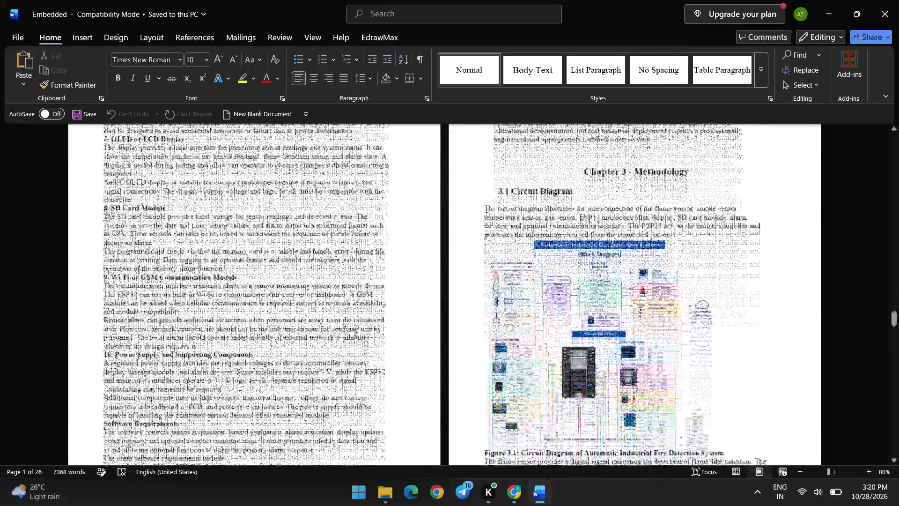
scroll(590, 294, "down", 2)
left_click(590, 294)
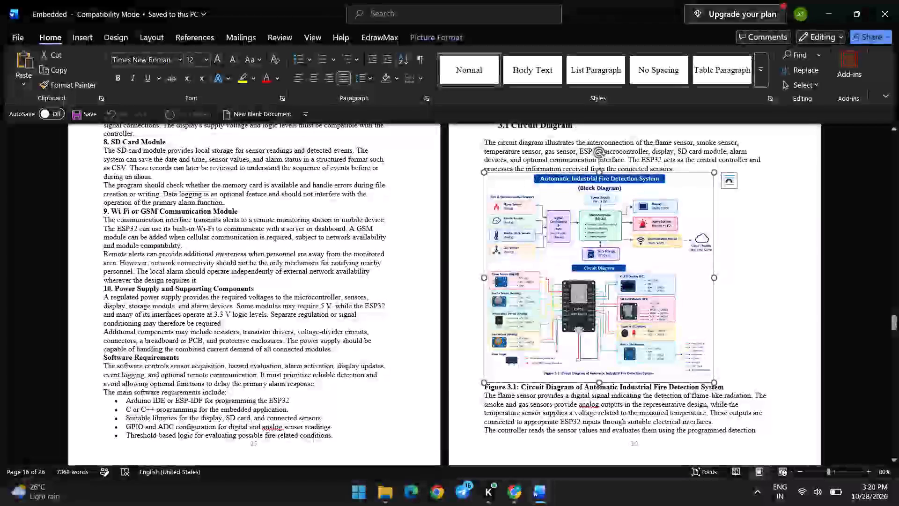
left_click(774, 260)
left_click(663, 257)
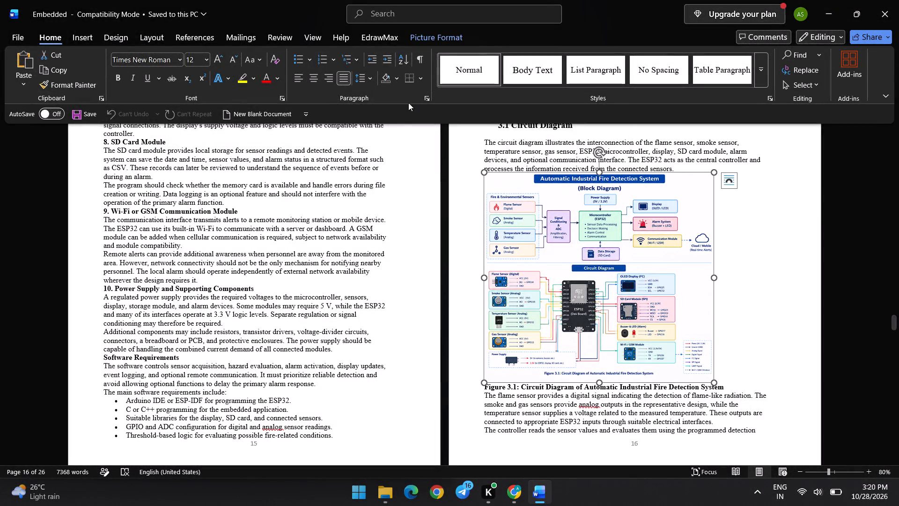
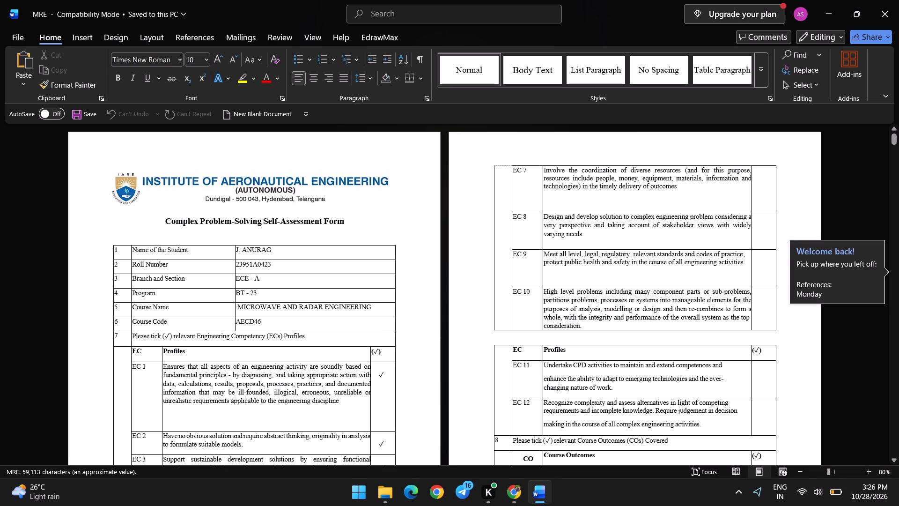
Set the section to C in the Branch and Section row of the self-assessment form.
left_click(264, 280)
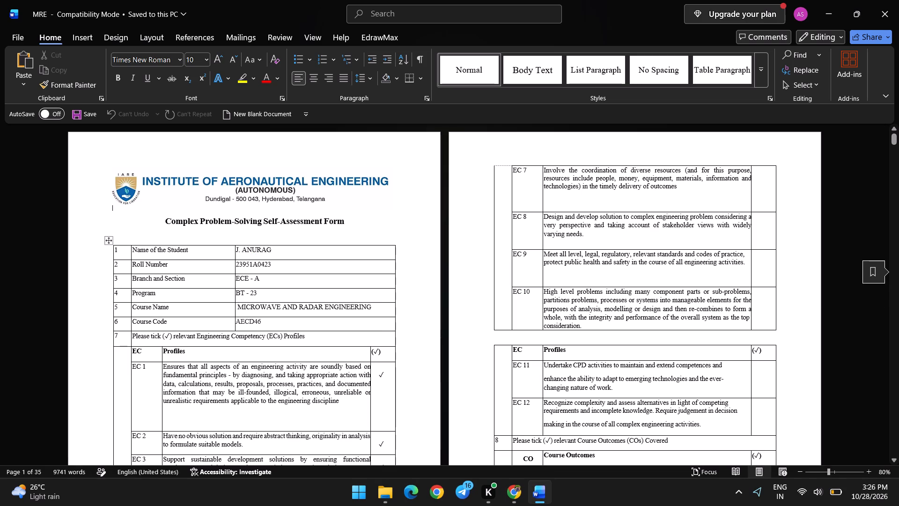
key("BackSpace")
key("c")
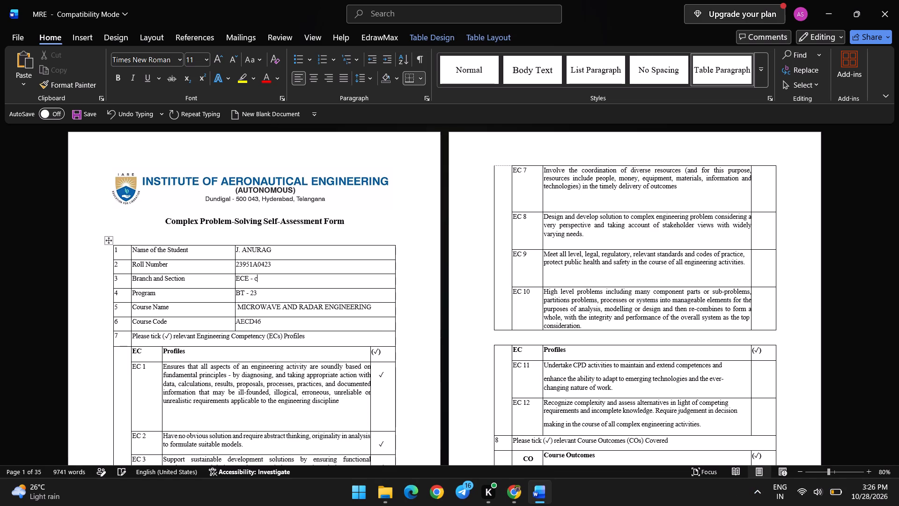
key("c")
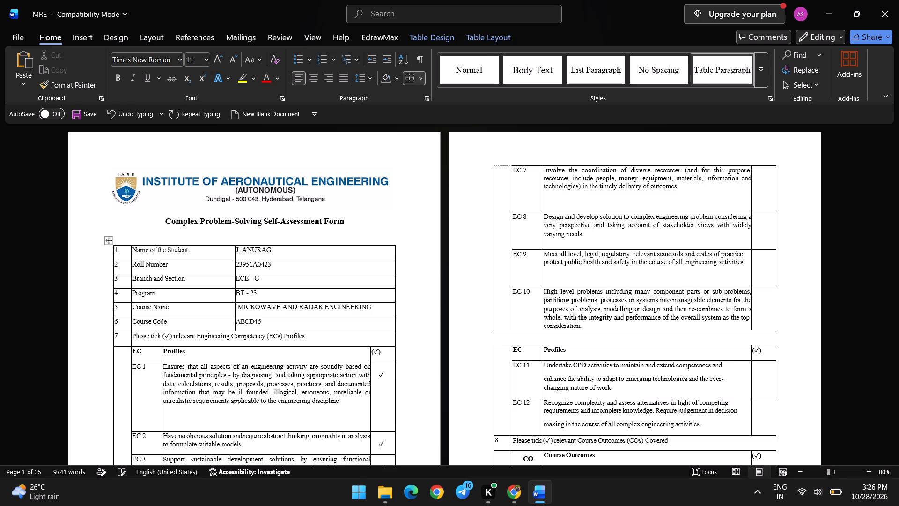
Change the roll number in the self-assessment form to the folder 35 student's number.
key("Up")
key("Right")
key("Right")
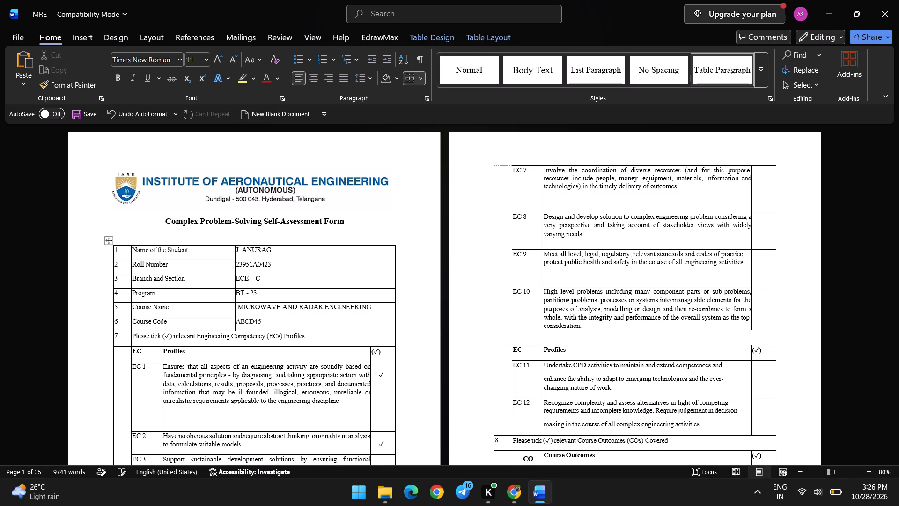
key("Delete")
key("Right")
key("5")
Replace the student name in the self-assessment form with the folder 35 student's name.
key("Up")
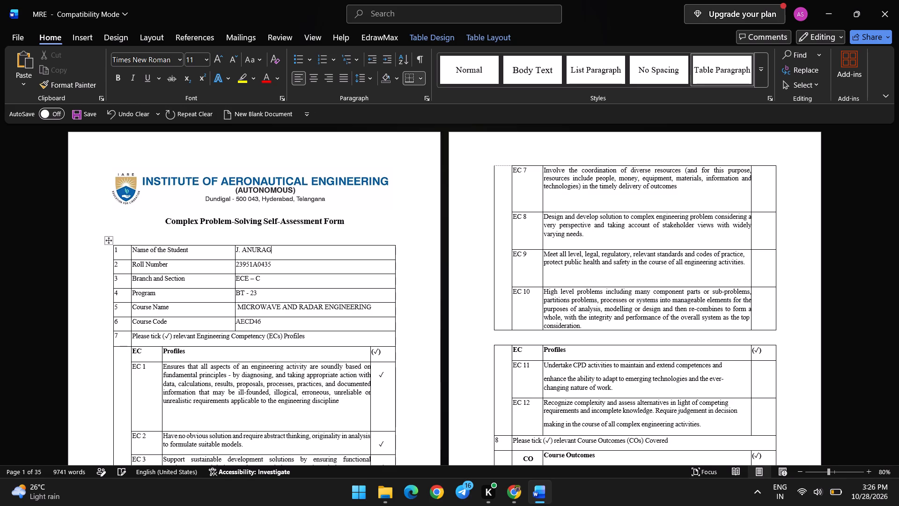
key("BackSpace")
key("BackSpace")
key("BackSpace")
key("BackSpace")
key("BackSpace")
key("BackSpace")
key("BackSpace")
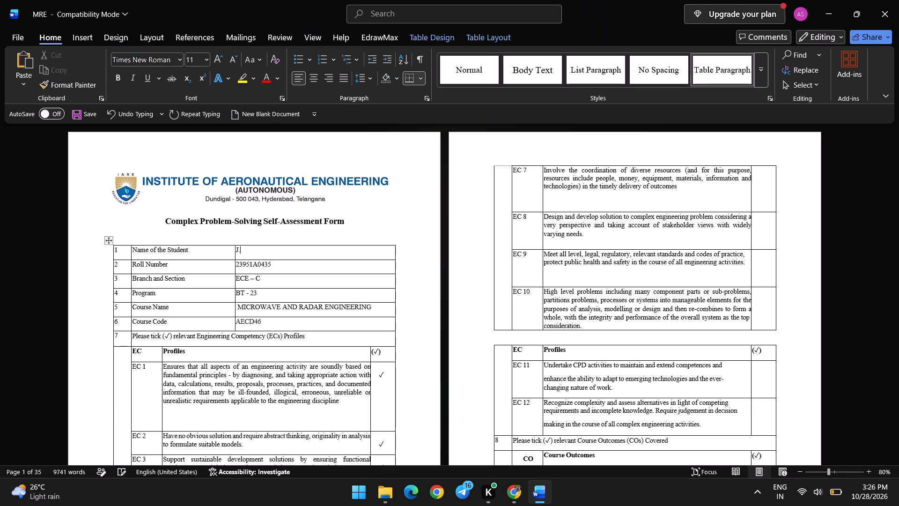
key("BackSpace")
key("BackSpace")
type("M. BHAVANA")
Shrink the height of the "Justify your understanding of WK2 – WK9" row on page 3 to a few lines.
scroll(283, 338, "down", 1)
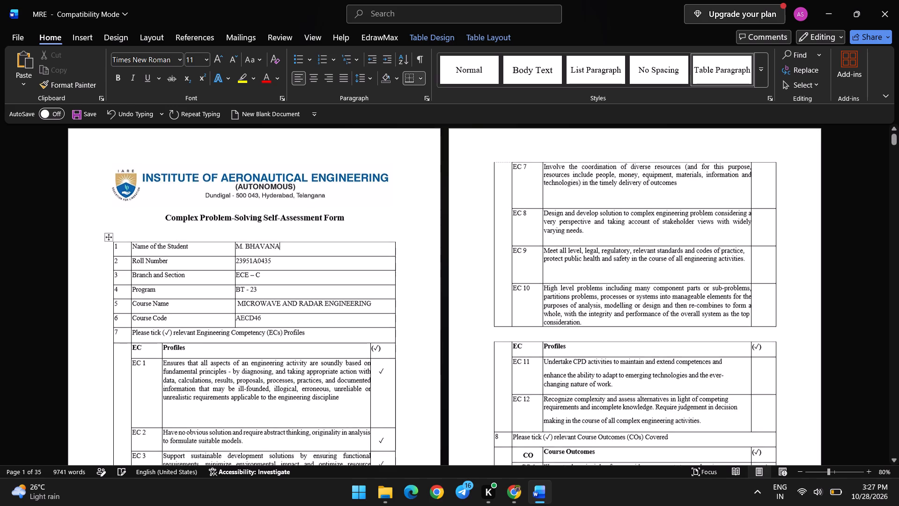
scroll(283, 338, "down", 1)
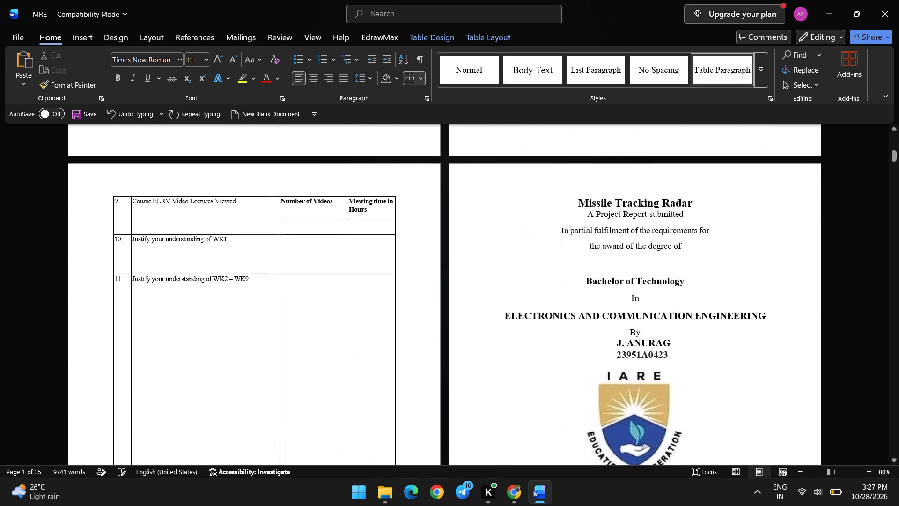
scroll(283, 338, "down", 2)
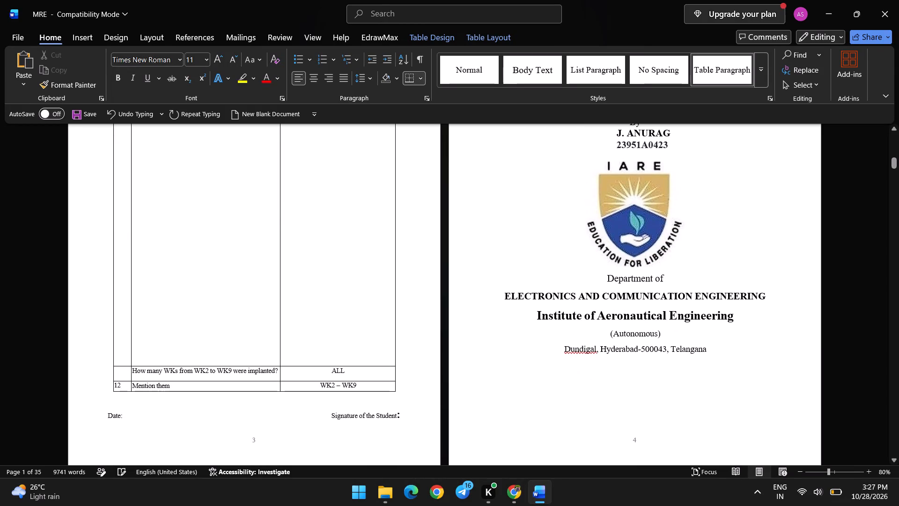
left_click_drag(290, 366, 295, 148)
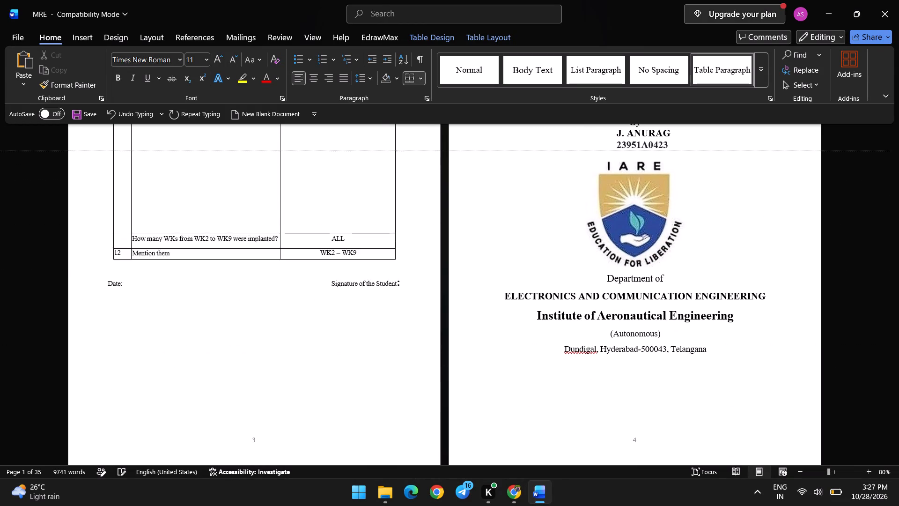
left_click_drag(295, 148, 298, 130)
scroll(292, 226, "up", 1)
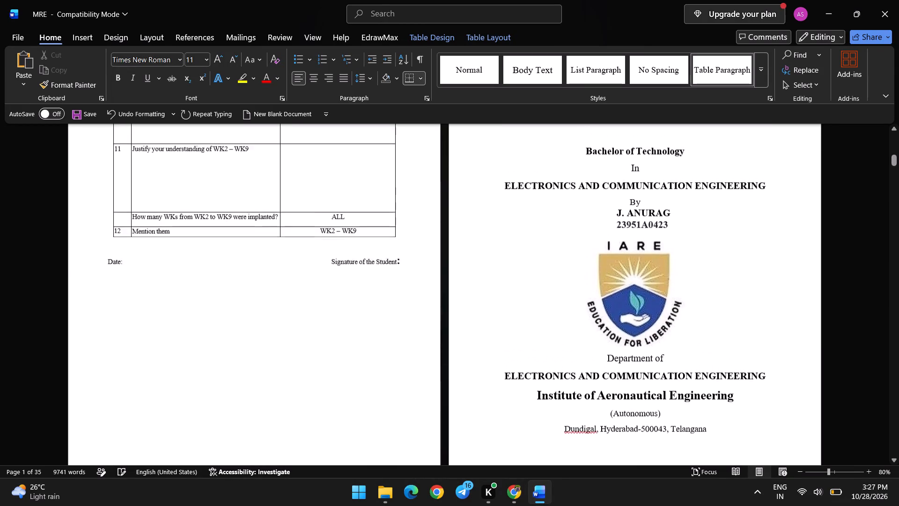
scroll(292, 226, "up", 1)
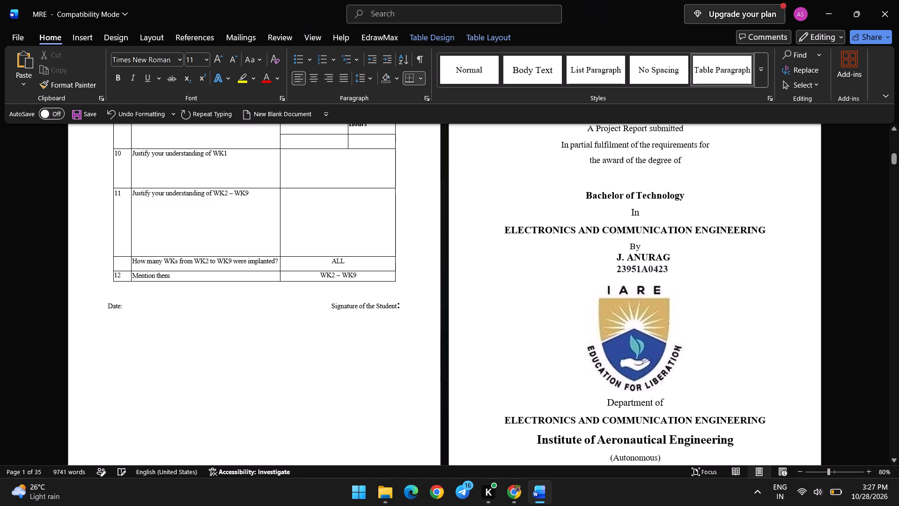
left_click_drag(289, 257, 291, 219)
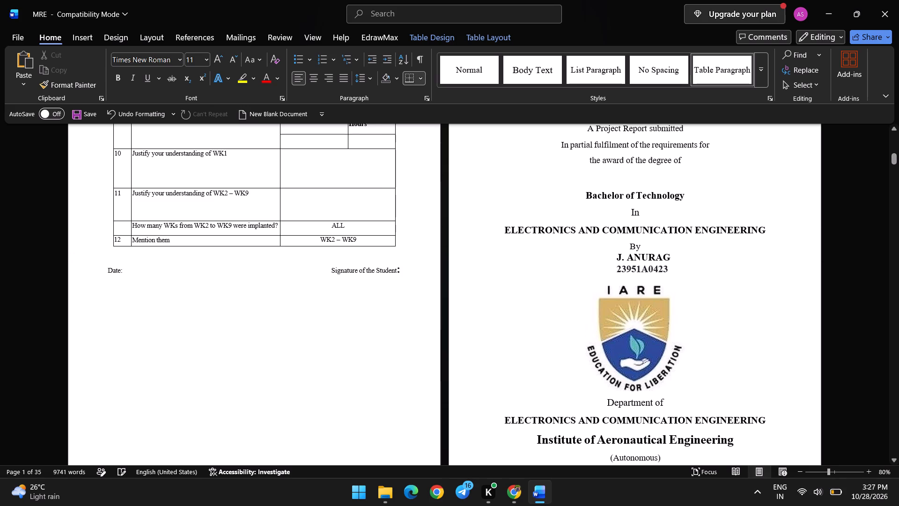
Change the roll number on the Missile Tracking Radar title page to the folder 35 student's number.
left_click(663, 268)
key("BackSpace")
key("Right")
key("5")
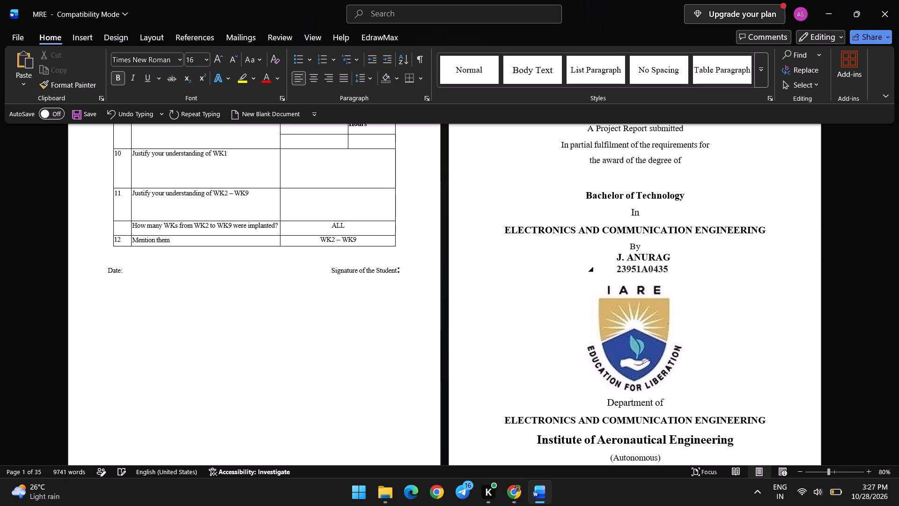
Replace the student name on the Missile Tracking Radar title page with the folder 35 student's name in capitals.
key("Up")
key("BackSpace")
key("BackSpace")
key("BackSpace")
key("BackSpace")
key("BackSpace")
key("BackSpace")
key("BackSpace")
key("BackSpace")
key("BackSpace")
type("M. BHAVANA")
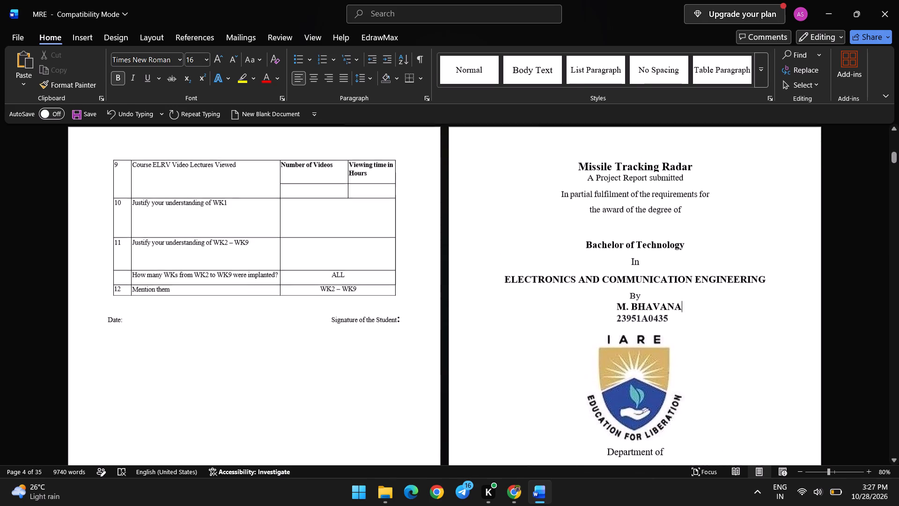
Open the MRE report from folder 60.
scroll(633, 276, "up", 1)
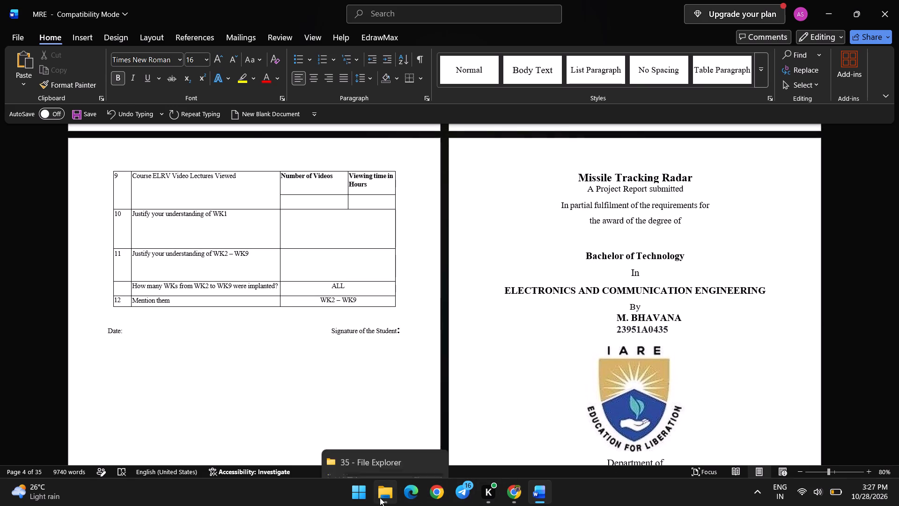
left_click(376, 453)
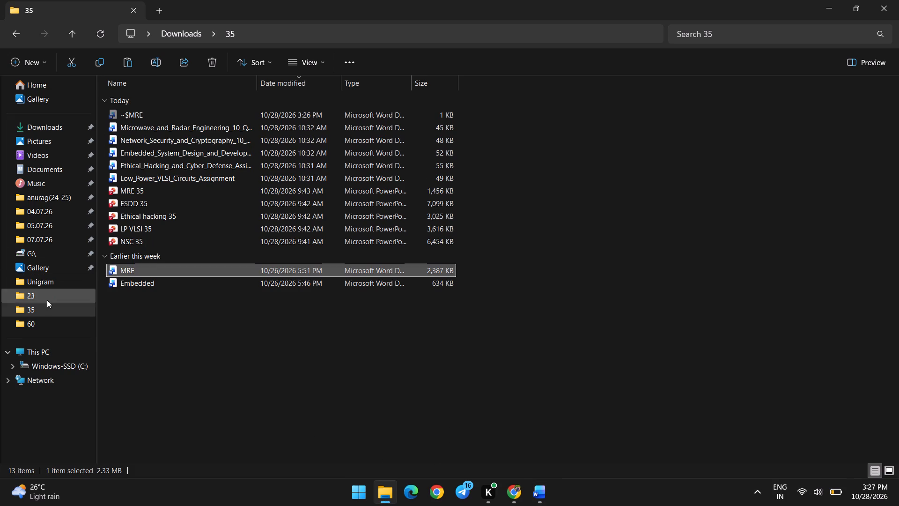
left_click(34, 321)
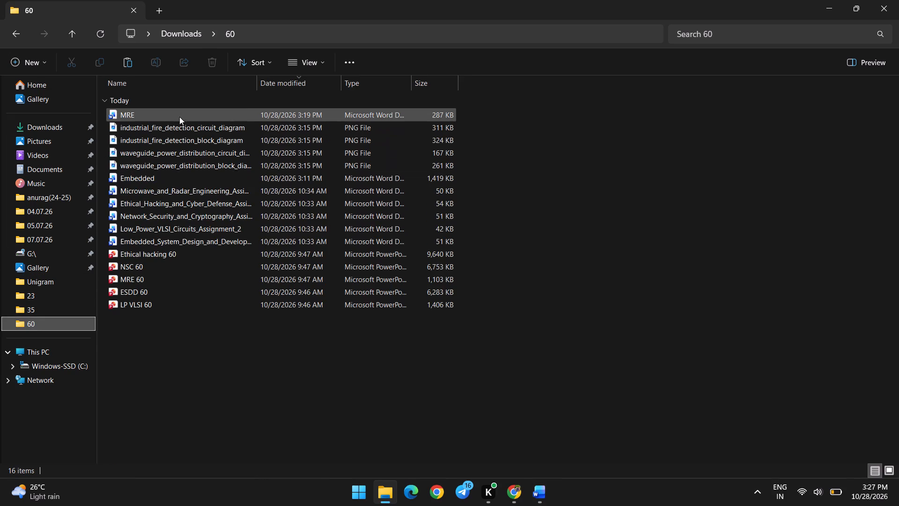
double_click(172, 114)
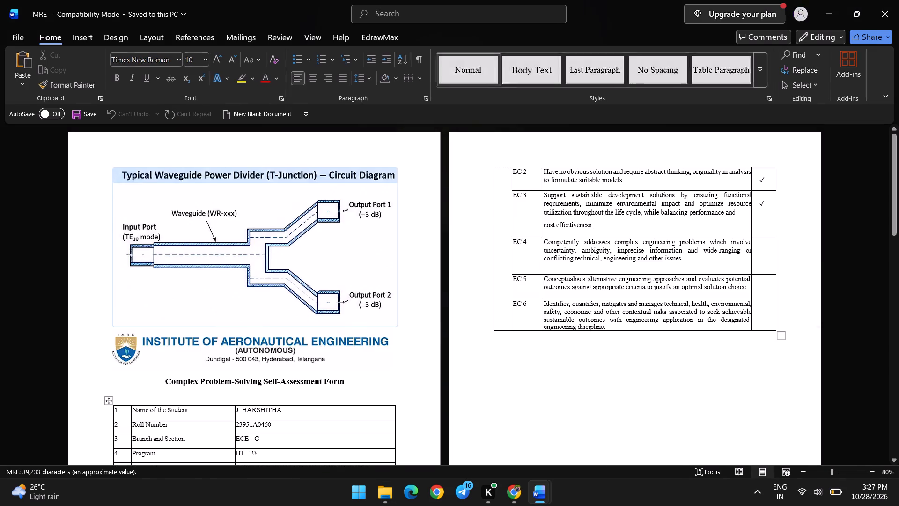
Delete the waveguide power divider circuit diagram above the institute header on folder 60's MRE first page and save the report.
left_click(329, 261)
left_click(329, 261)
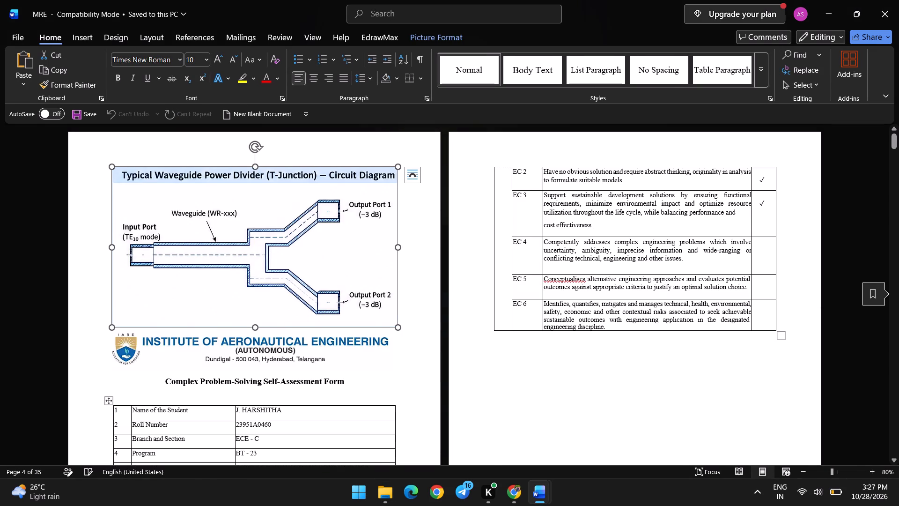
key("BackSpace")
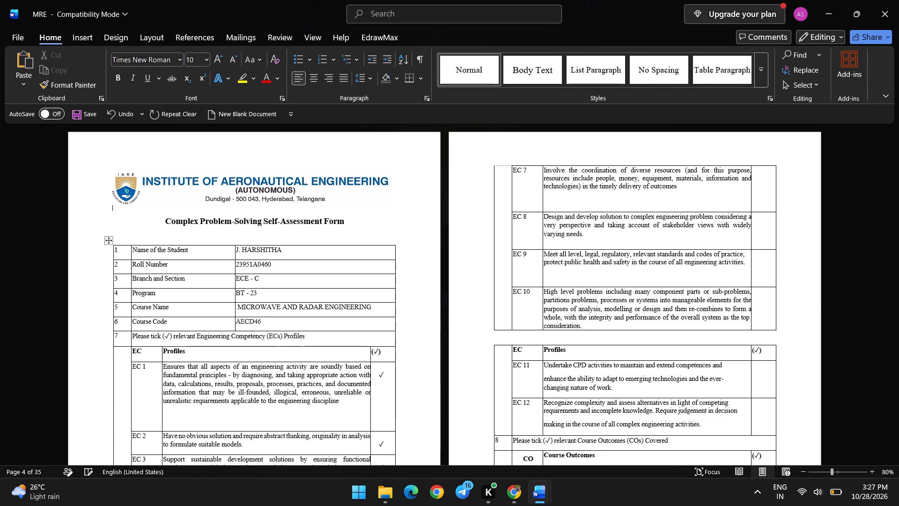
key("ctrl+s")
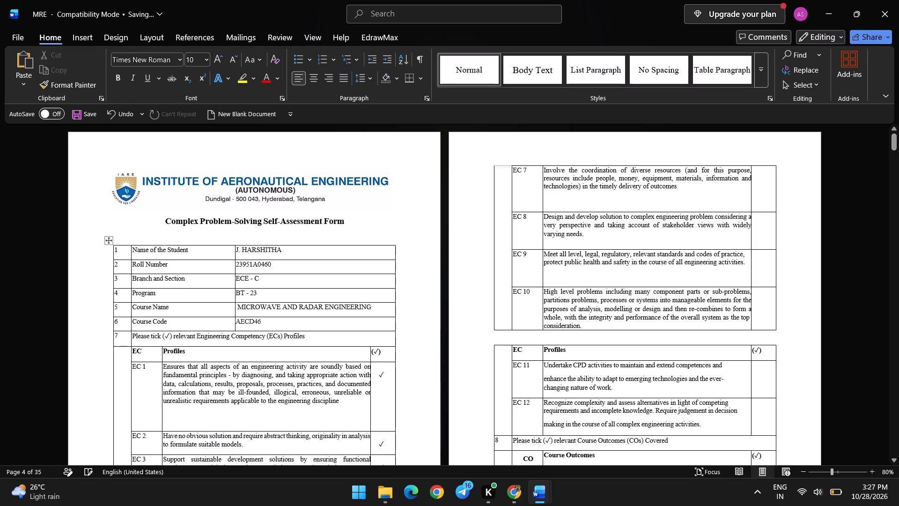
Copy the answers 1, 12 hours, Object Requirements and Code Analysis from folder 60's MRE form into the blank cells of folder 35's MRE form.
scroll(402, 331, "down", 2)
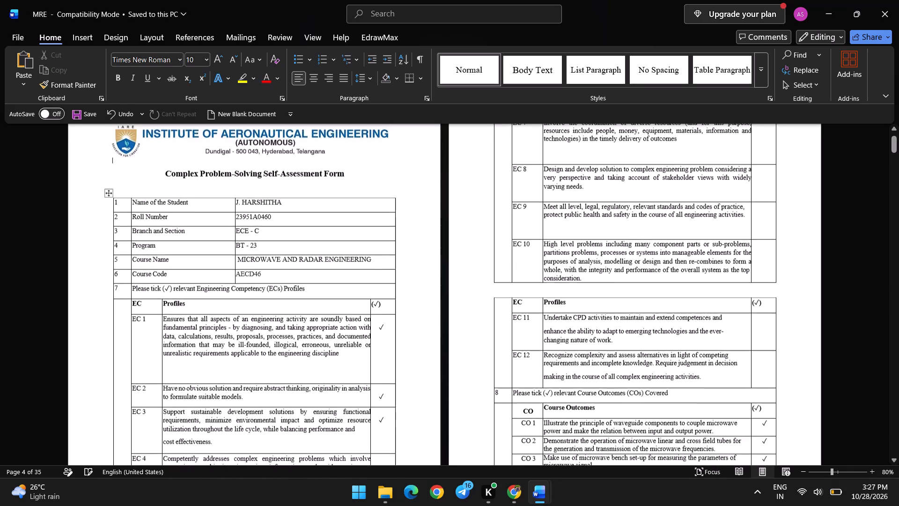
scroll(402, 331, "down", 1)
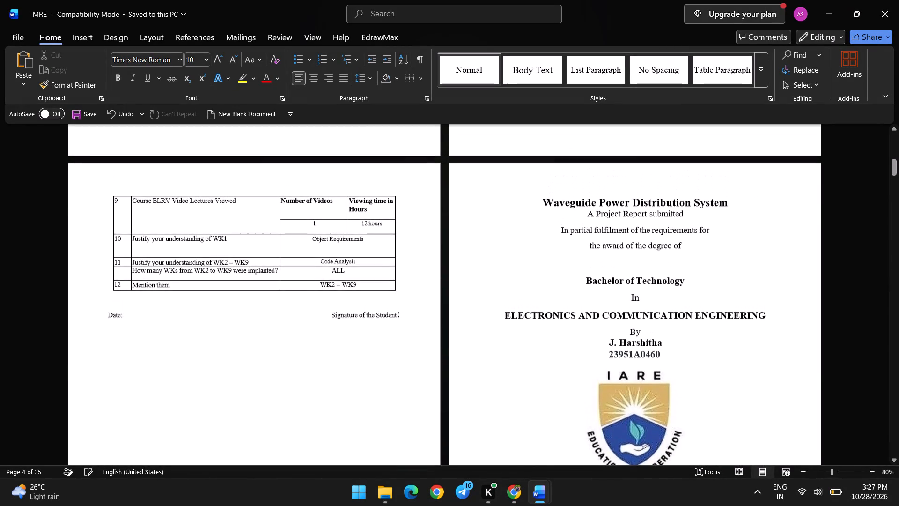
left_click_drag(301, 228, 354, 272)
key("ctrl+c")
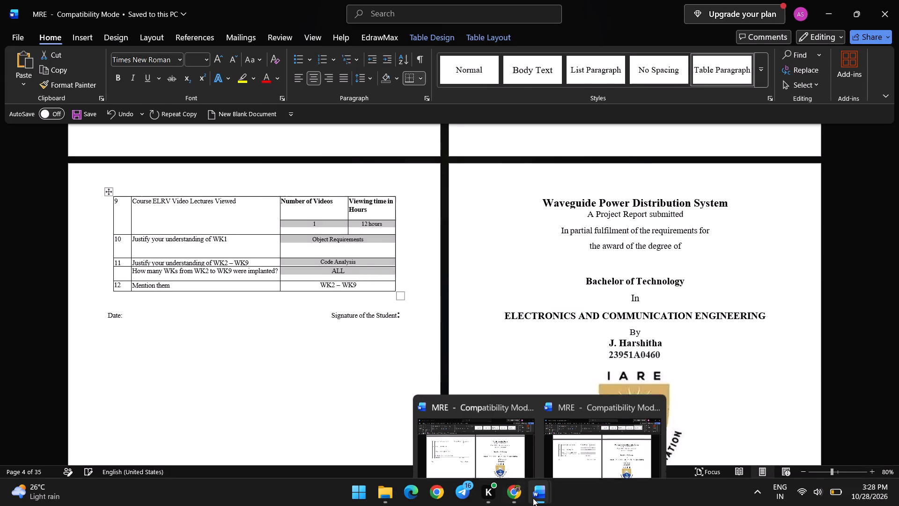
left_click(556, 447)
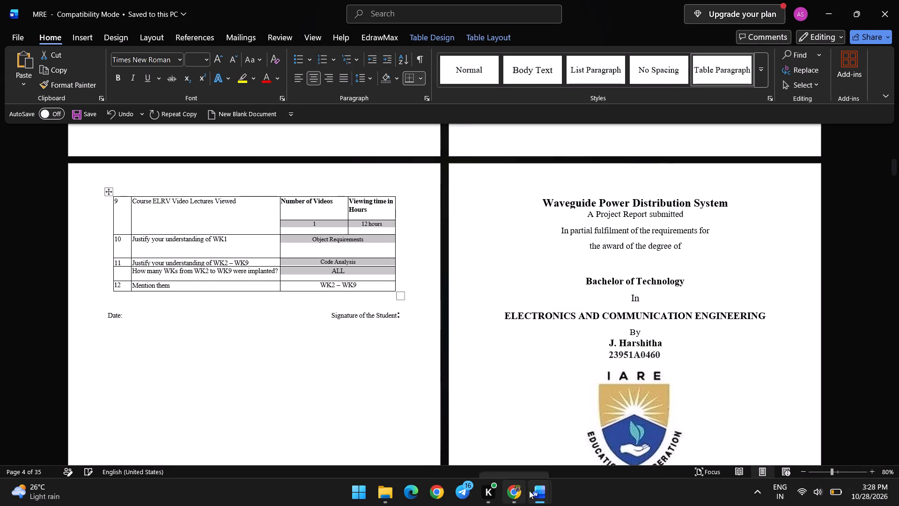
left_click(495, 455)
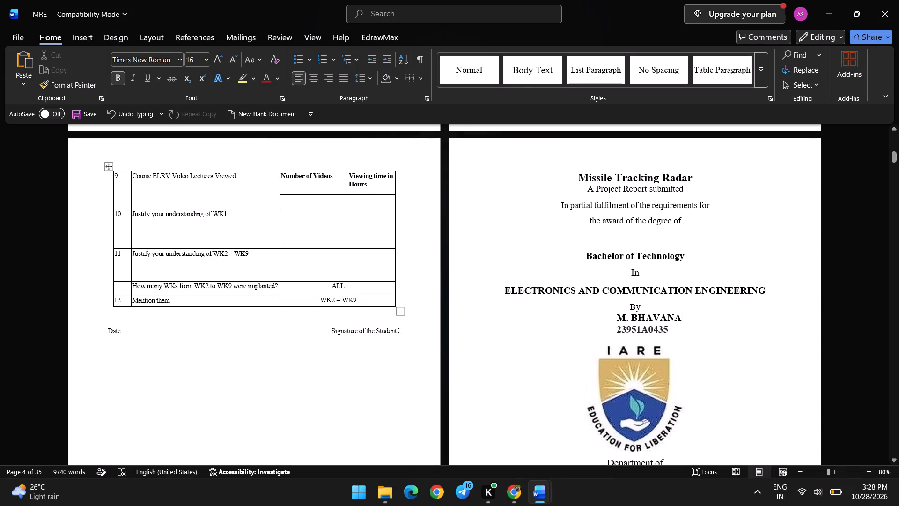
left_click_drag(290, 201, 368, 260)
key("ctrl+v")
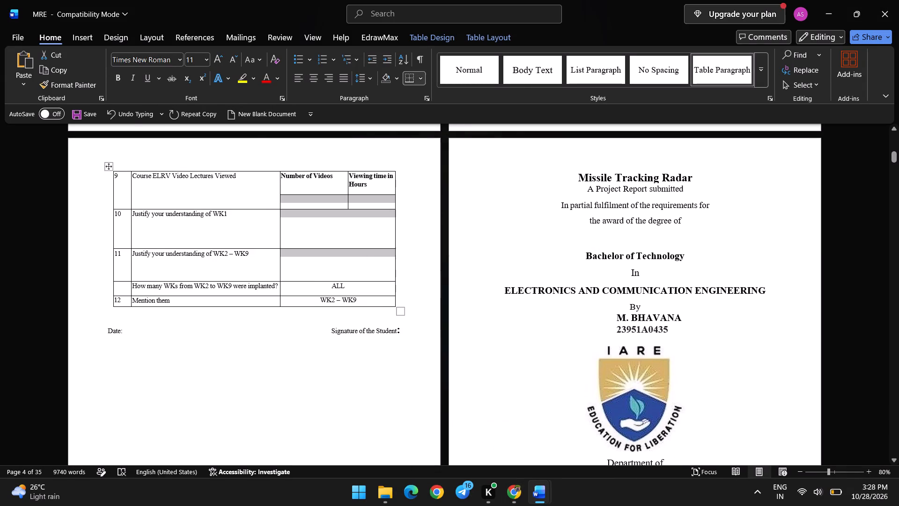
Centre the pasted answers in rows 9 to 11 of folder 35's MRE form and save the report.
left_click(373, 205)
left_click_drag(368, 266, 343, 243)
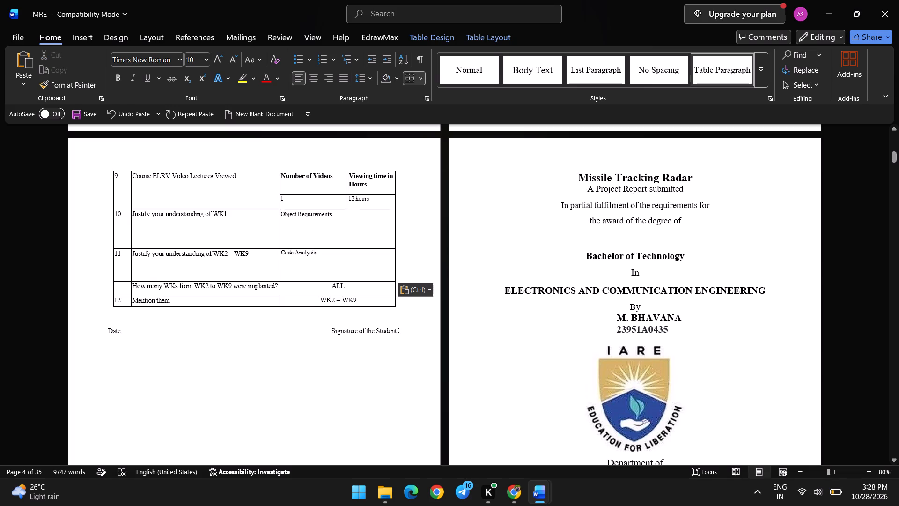
left_click_drag(343, 243, 287, 204)
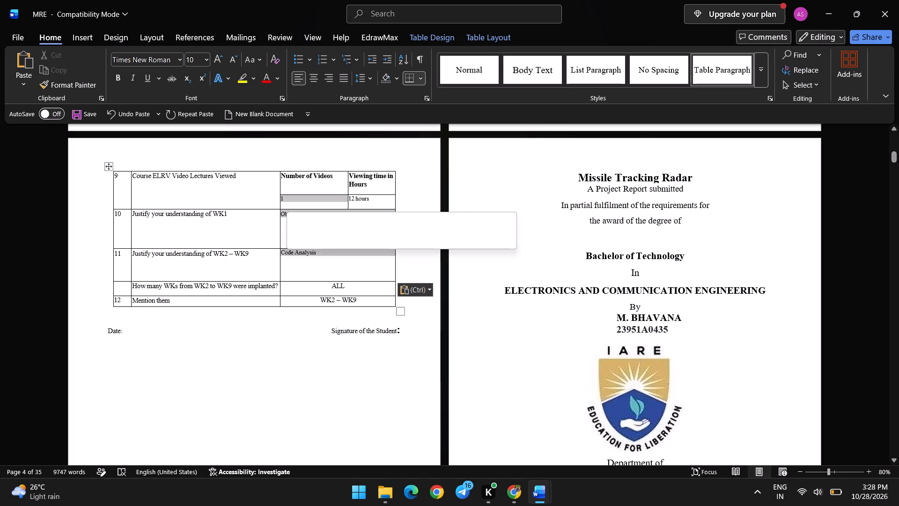
left_click(375, 205)
left_click(375, 205)
left_click_drag(375, 205, 332, 208)
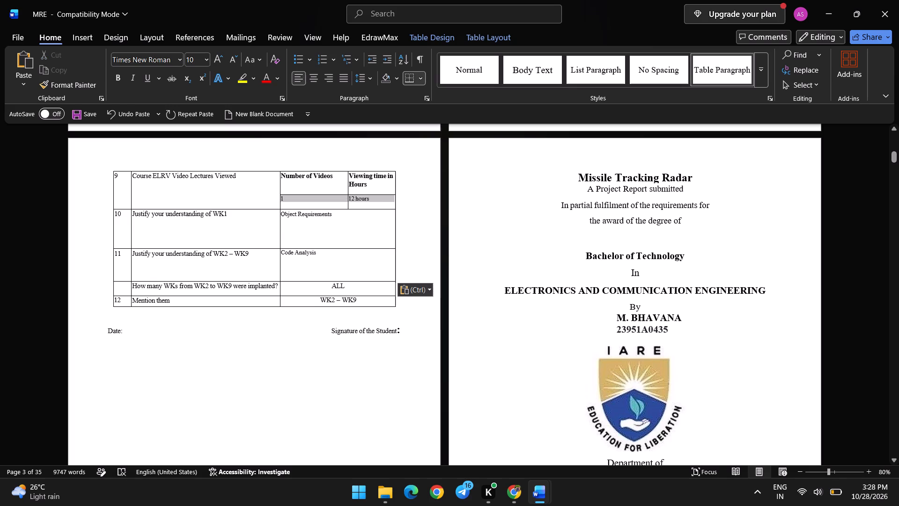
left_click_drag(332, 208, 317, 261)
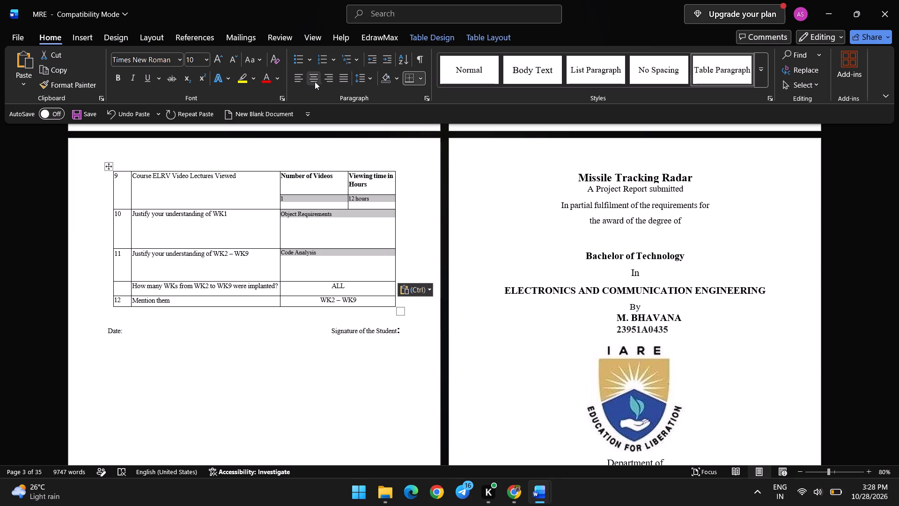
left_click(318, 81)
key("ctrl+s")
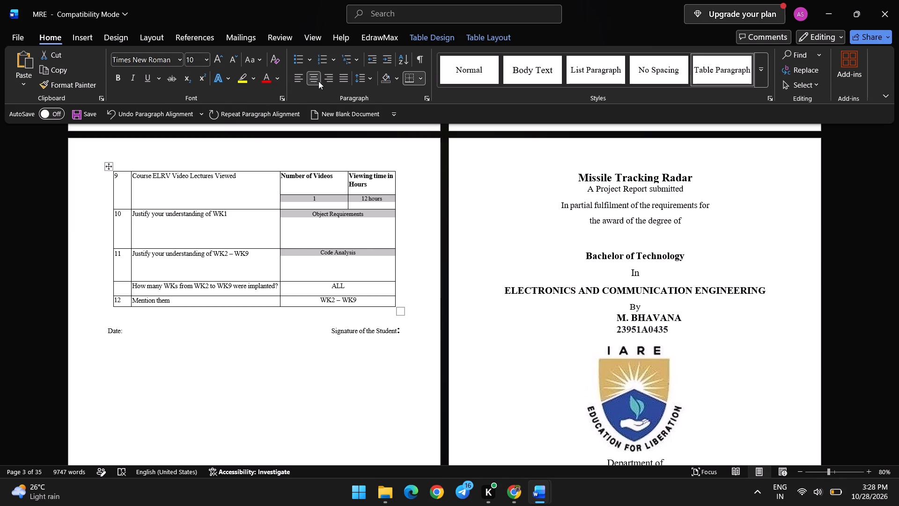
left_click(599, 200)
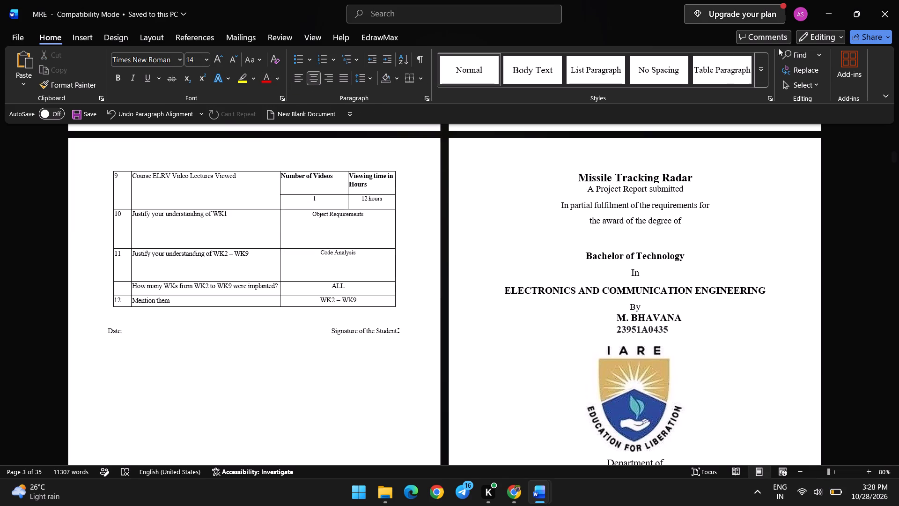
Open the Embedded report from folder 35.
left_click(826, 10)
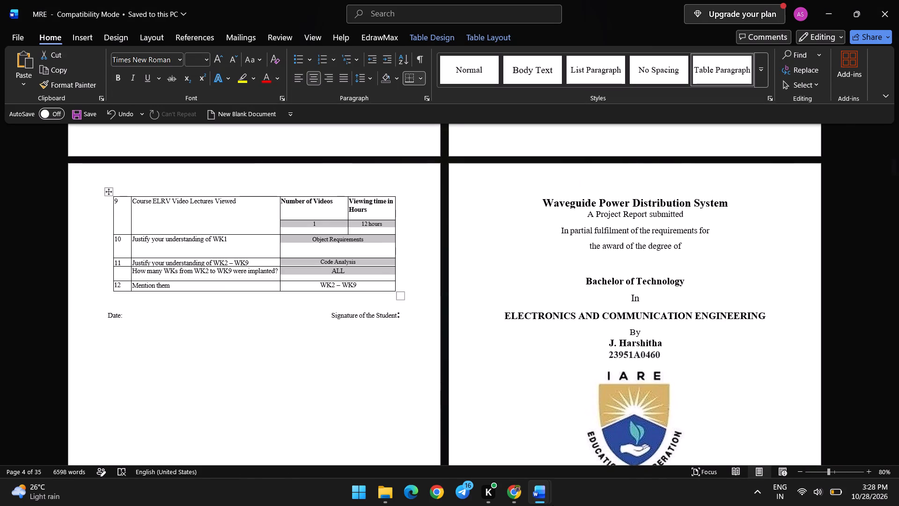
left_click(385, 497)
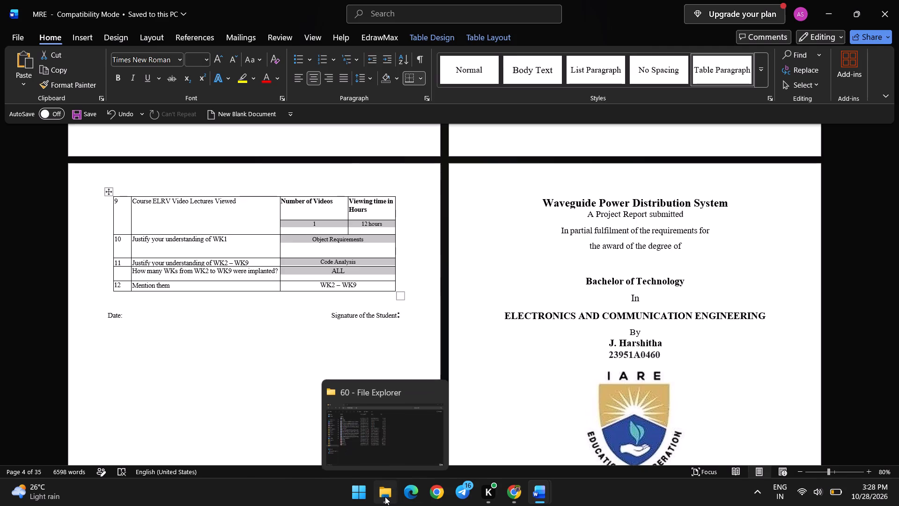
left_click(59, 312)
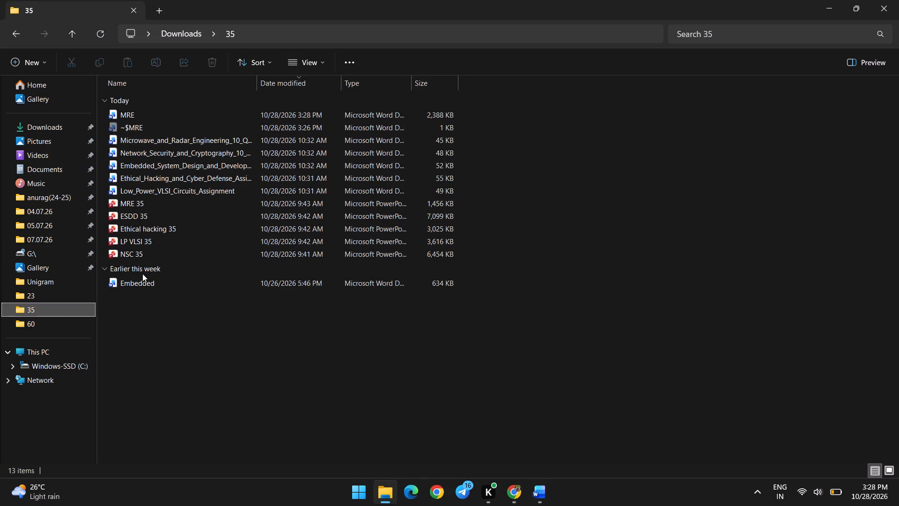
double_click(142, 280)
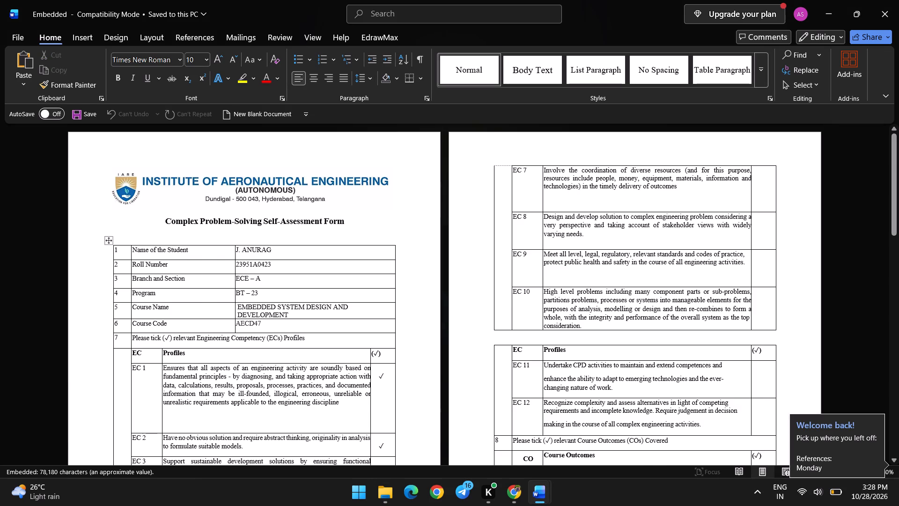
Shrink the height of the "Justify your understanding of WK2 – WK9" row on page 3 to a few lines.
scroll(447, 306, "down", 1)
scroll(306, 383, "down", 1)
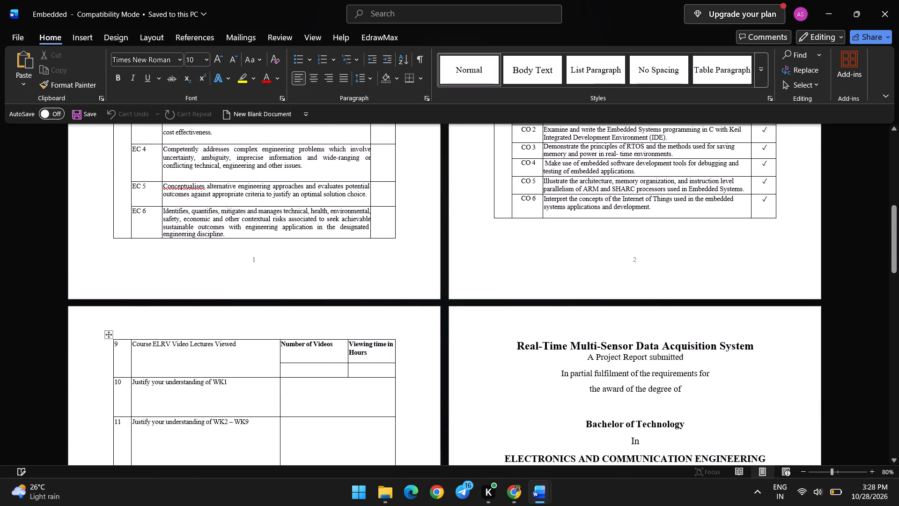
scroll(306, 383, "down", 2)
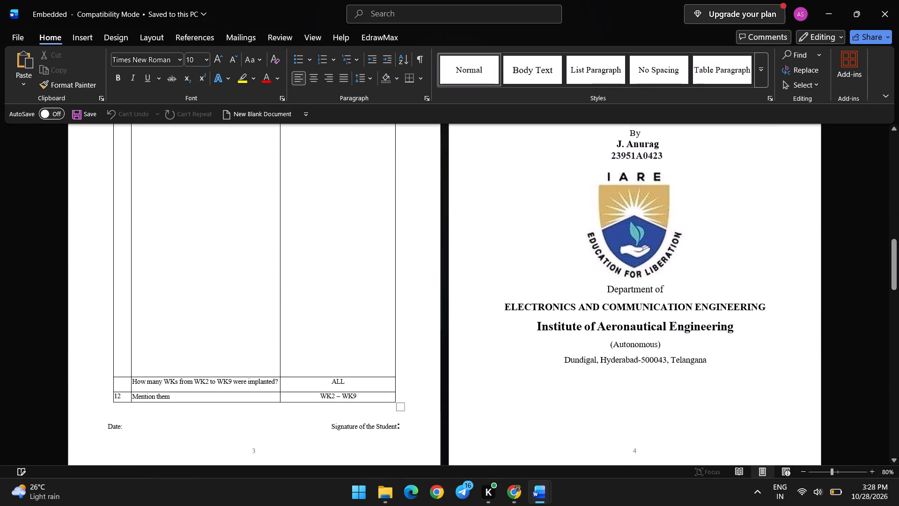
left_click_drag(295, 378, 324, 147)
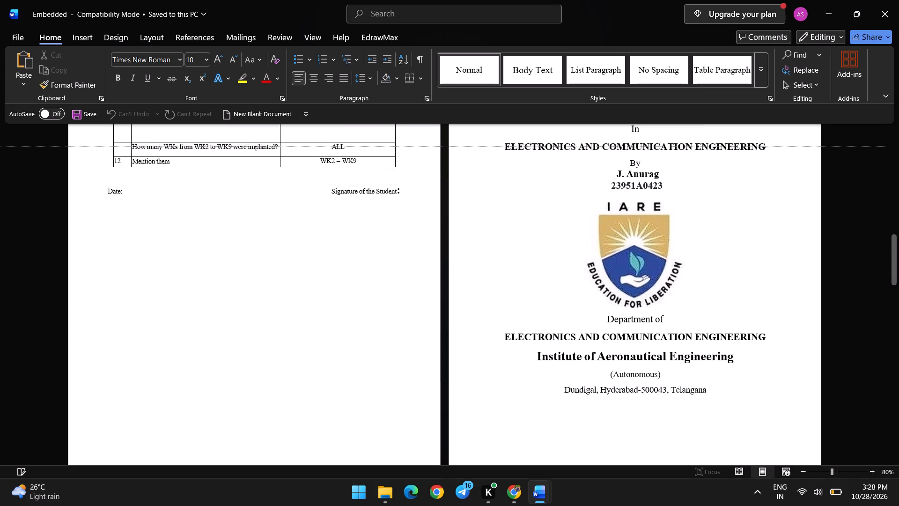
left_click_drag(324, 147, 323, 149)
scroll(230, 250, "up", 1)
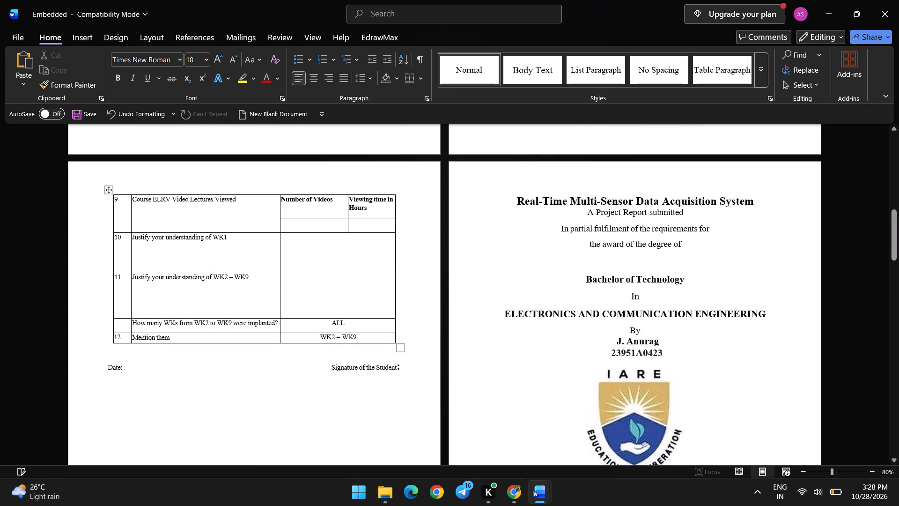
Paste the copied answers 1, 12 hours, Object Requirements and Code Analysis into the blank cells of rows 9 to 11.
left_click_drag(287, 227, 370, 280)
key("ctrl+v")
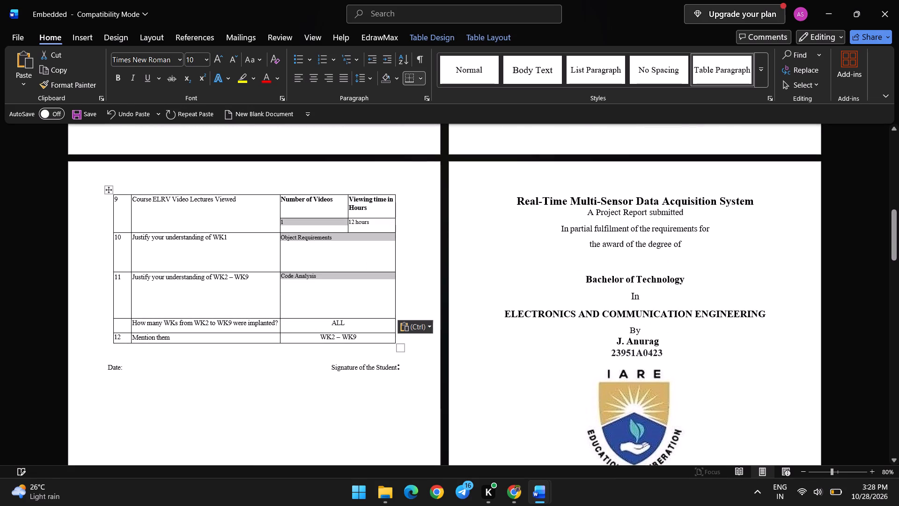
Centre the pasted answers in rows 9 to 11 of folder 35's Embedded form and save the report.
left_click(302, 226)
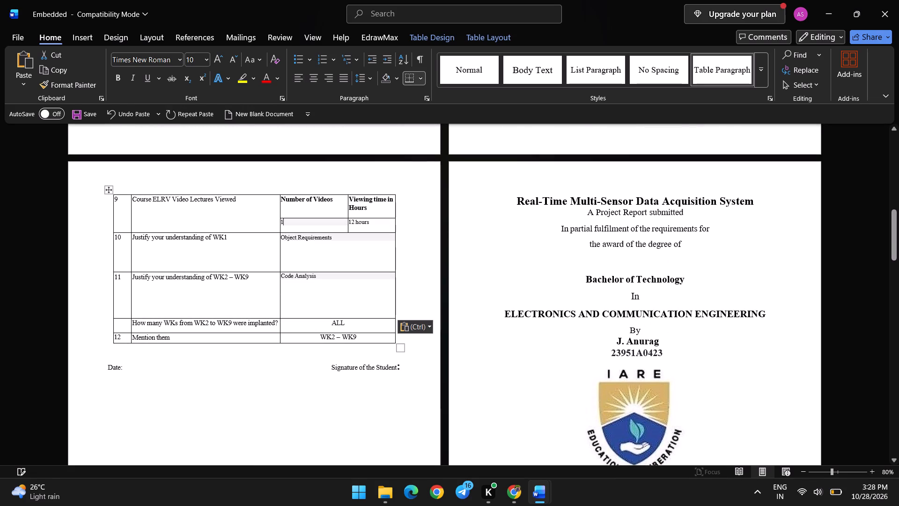
left_click_drag(281, 223, 376, 288)
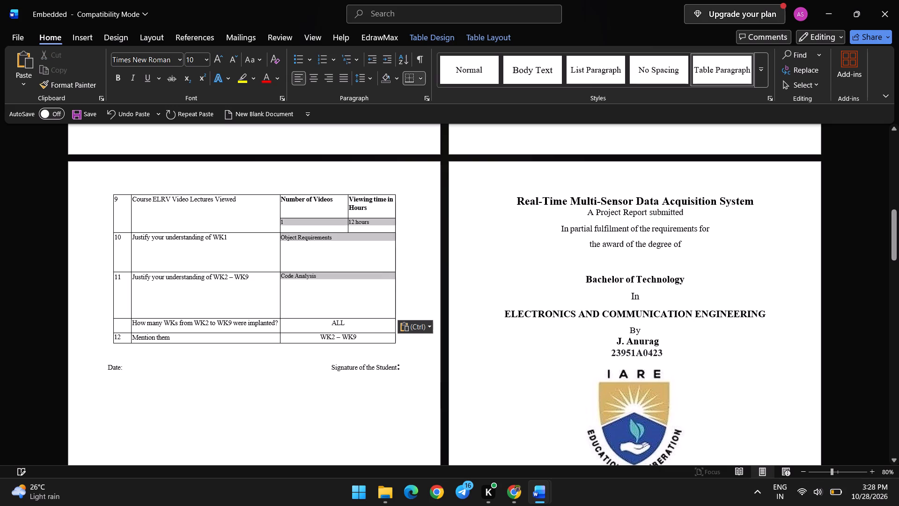
left_click_drag(376, 288, 375, 290)
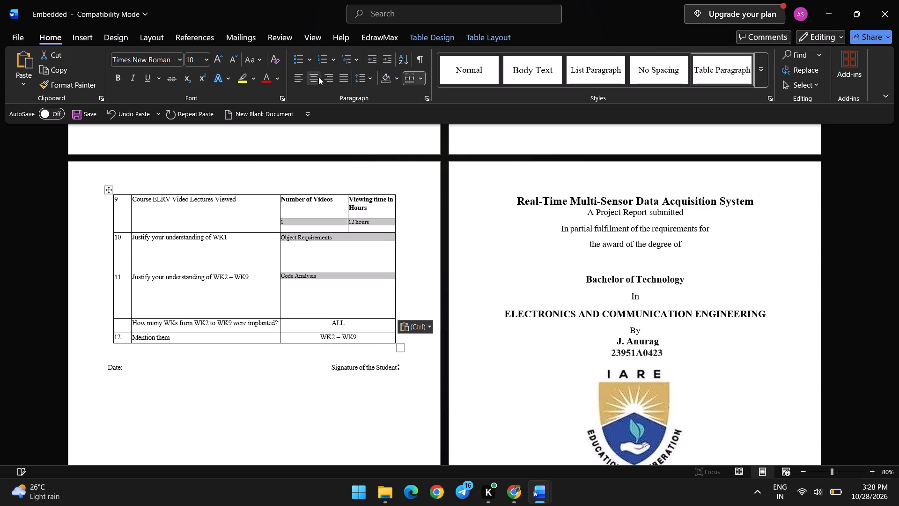
left_click(316, 79)
left_click(401, 140)
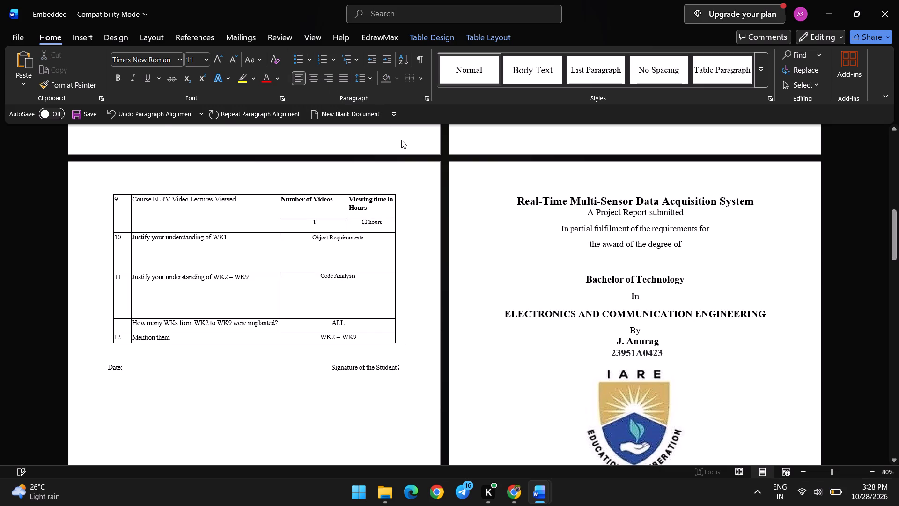
key("ctrl+s")
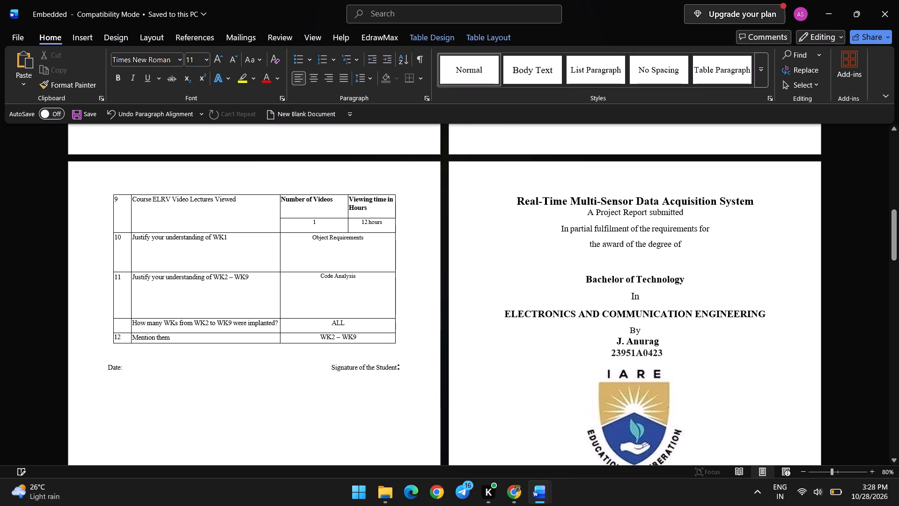
Close the MRE report titled Waveguide Power Distribution System.
scroll(474, 363, "up", 10)
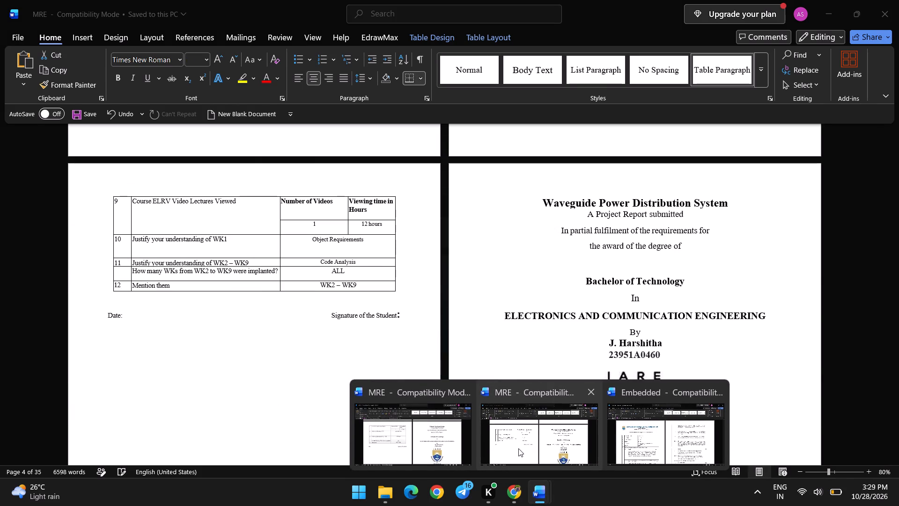
left_click(518, 448)
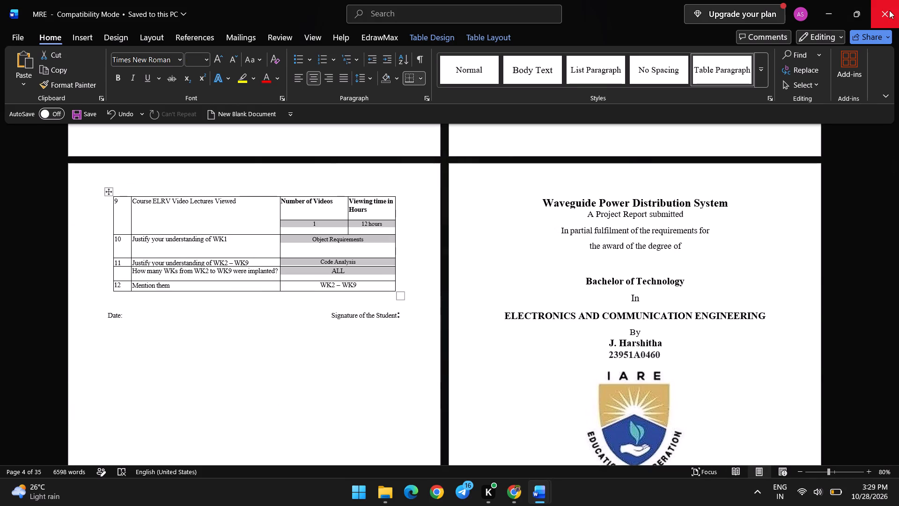
left_click(889, 10)
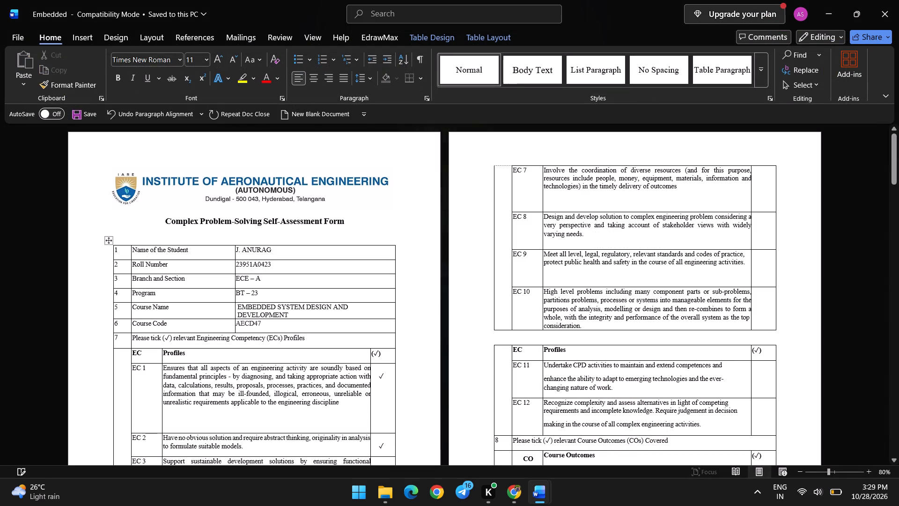
Copy the student name, roll number, section and program from folder 35's MRE form over those in its Embedded form, and save.
left_click(475, 440)
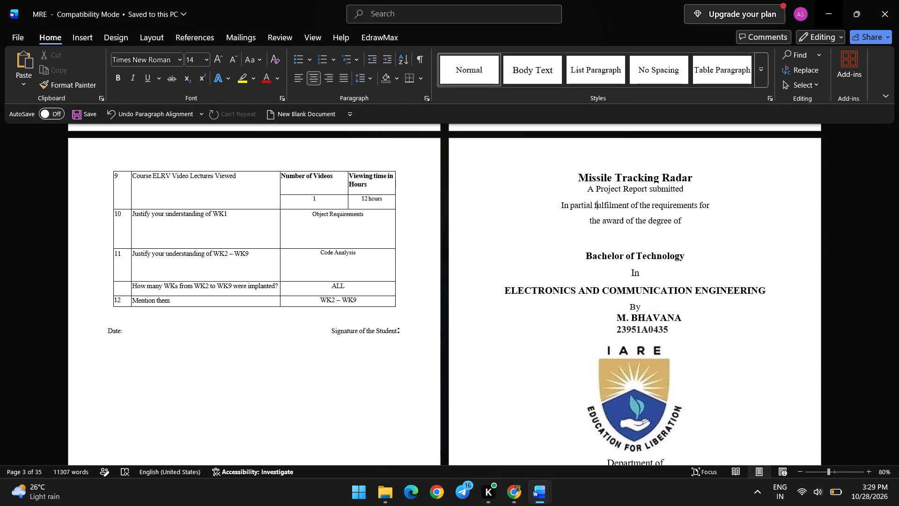
scroll(438, 323, "up", 6)
left_click_drag(264, 294, 236, 253)
key("ctrl+c")
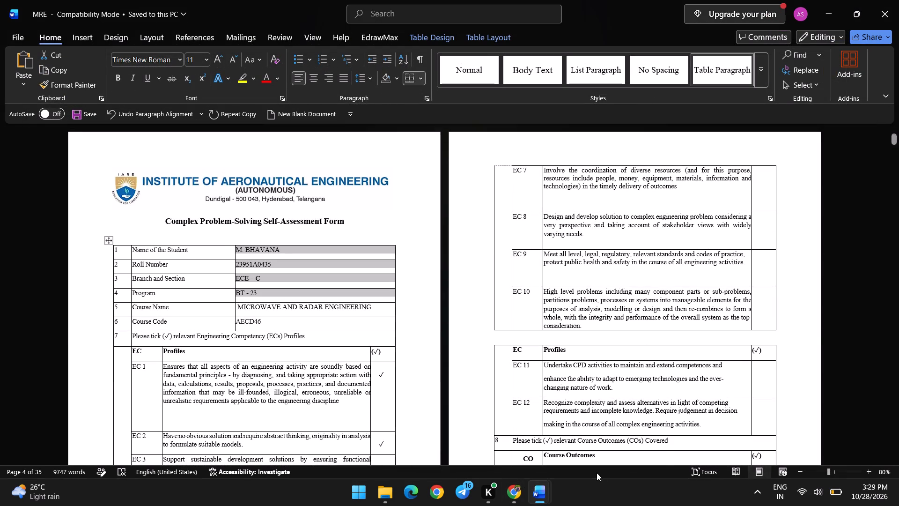
left_click(570, 446)
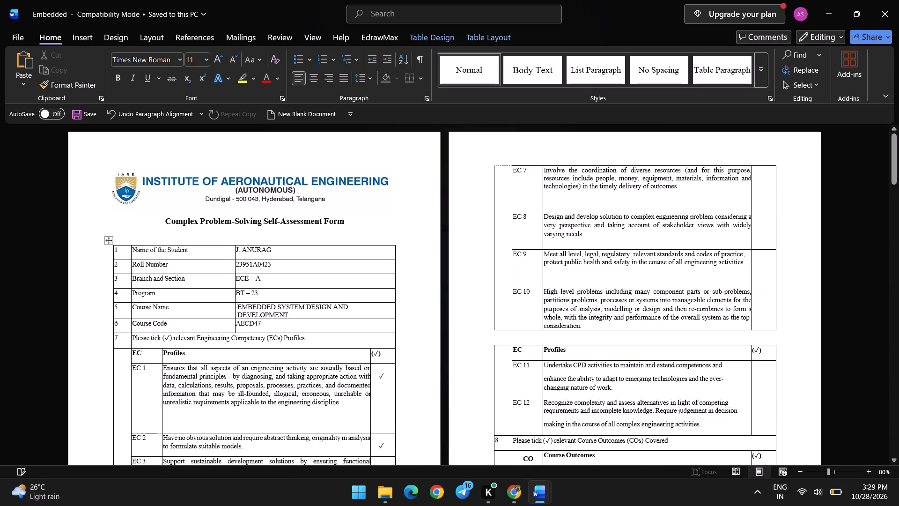
left_click_drag(264, 292, 237, 252)
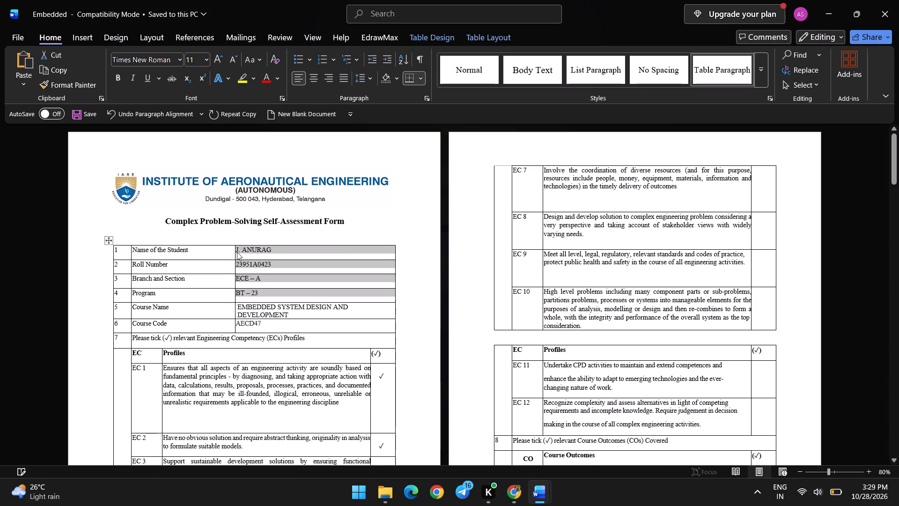
key("ctrl+v")
key("ctrl+s")
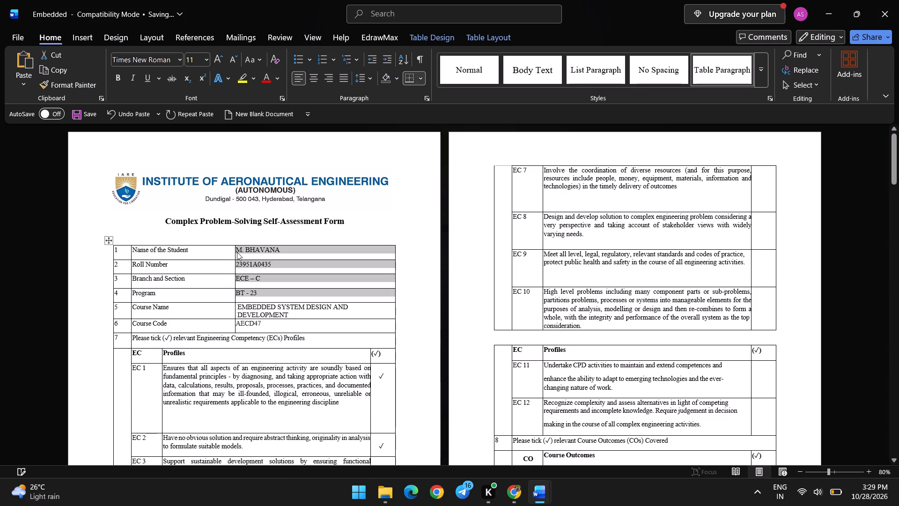
key("ctrl+s")
On the Embedded cover page, replace the student name with folder 35's student, end the roll number in 35, and save.
scroll(528, 255, "down", 1)
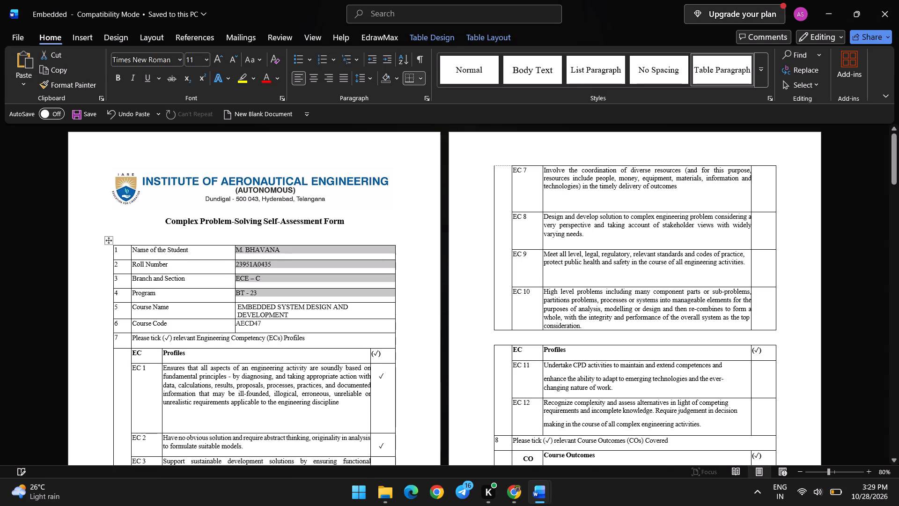
scroll(528, 255, "down", 2)
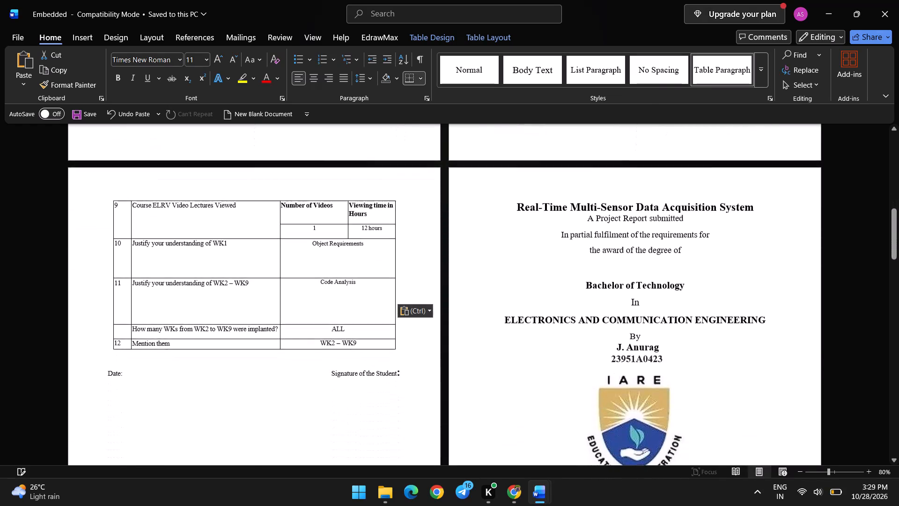
left_click_drag(617, 346, 656, 345)
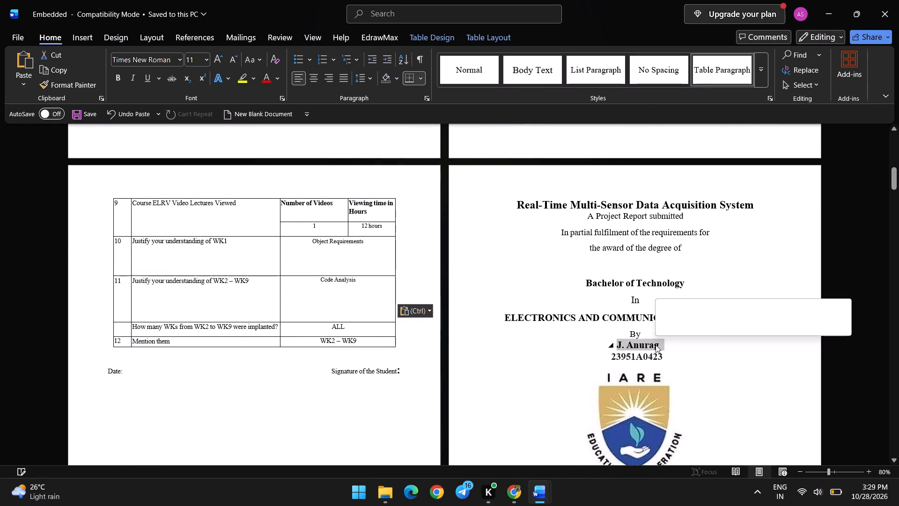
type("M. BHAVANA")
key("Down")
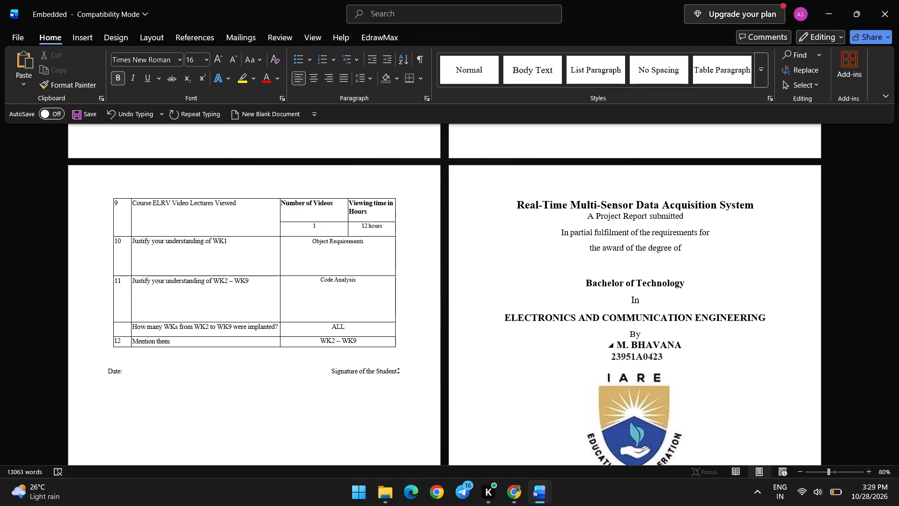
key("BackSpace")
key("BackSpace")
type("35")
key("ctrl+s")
scroll(660, 378, "down", 1)
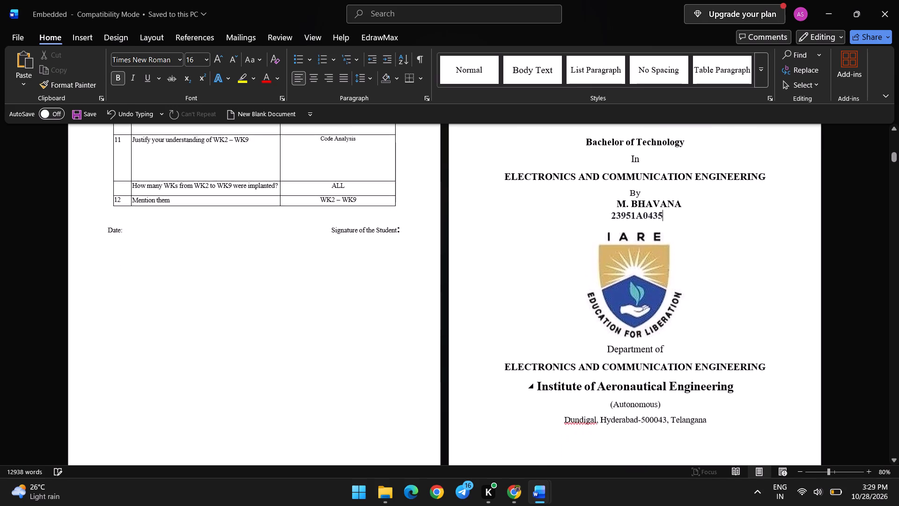
scroll(660, 378, "down", 1)
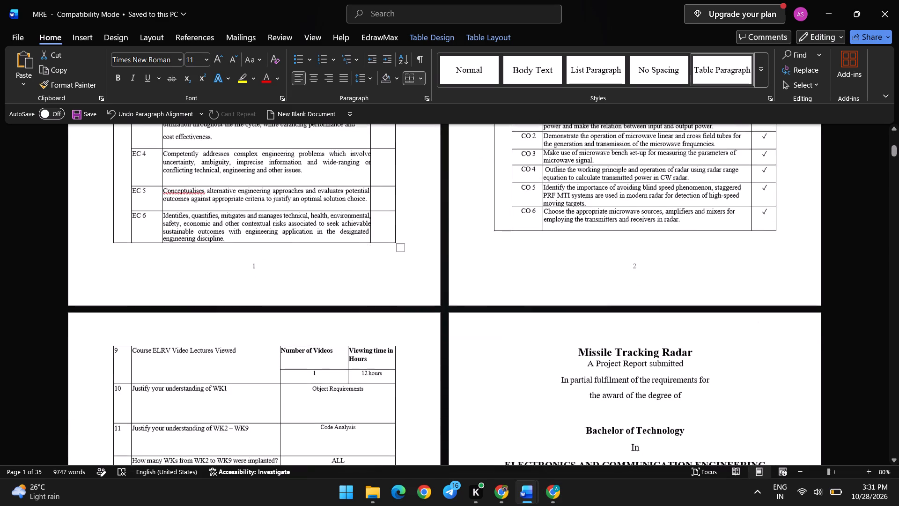
scroll(442, 320, "down", 1)
left_click_drag(579, 185, 641, 181)
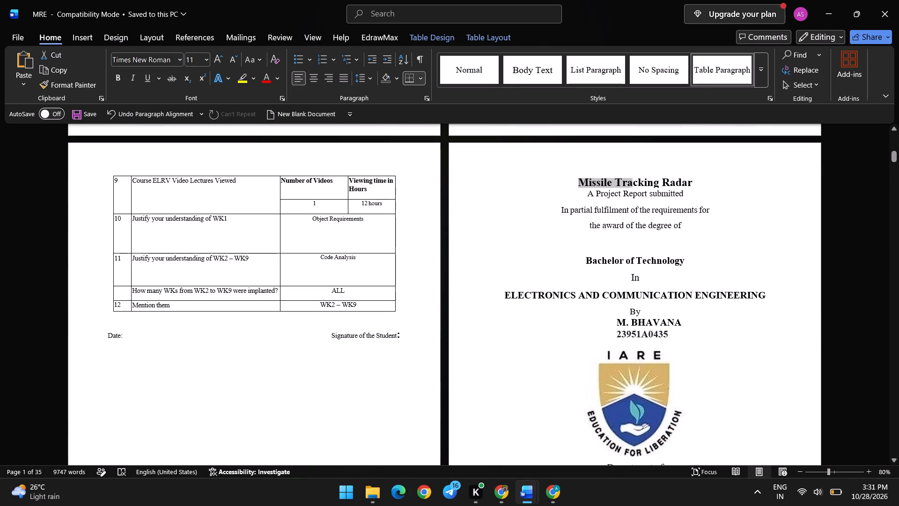
left_click_drag(641, 181, 686, 182)
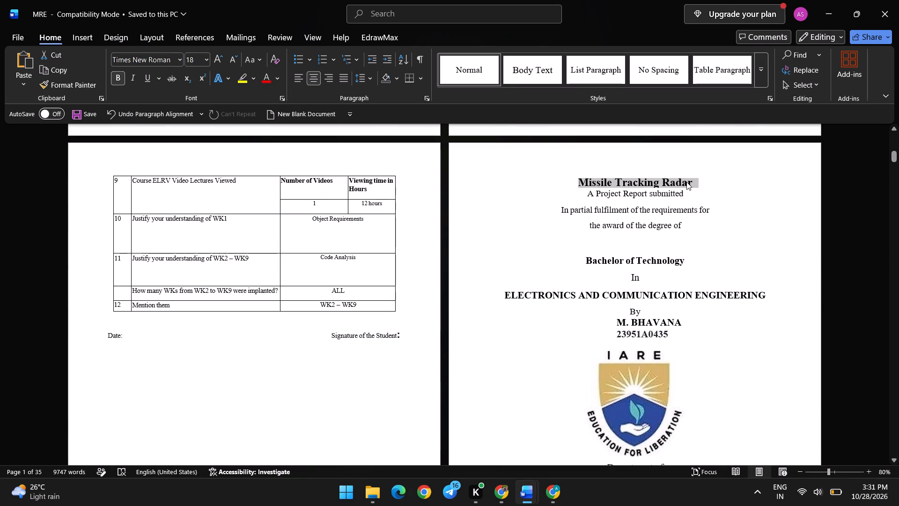
key("ctrl+v")
key("Return")
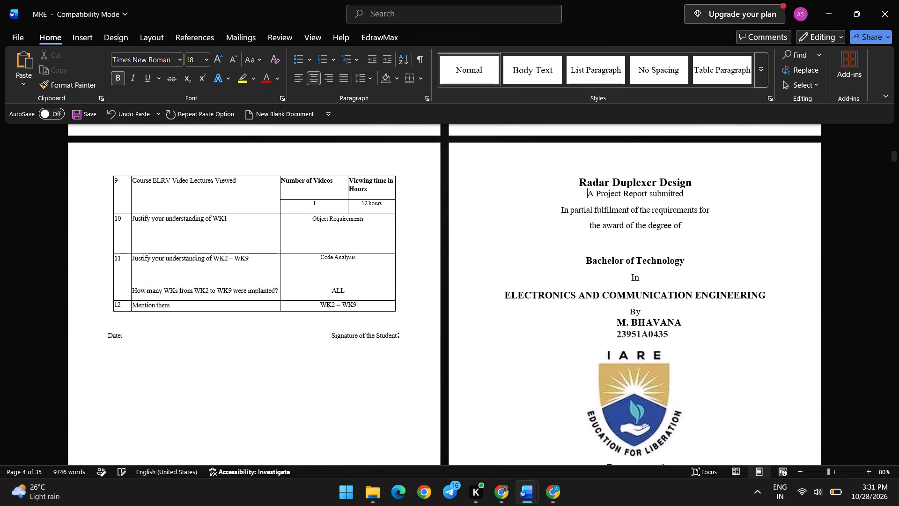
Replace the project title in the Certificate paragraph with Radar Duplexer Design.
scroll(649, 290, "down", 1)
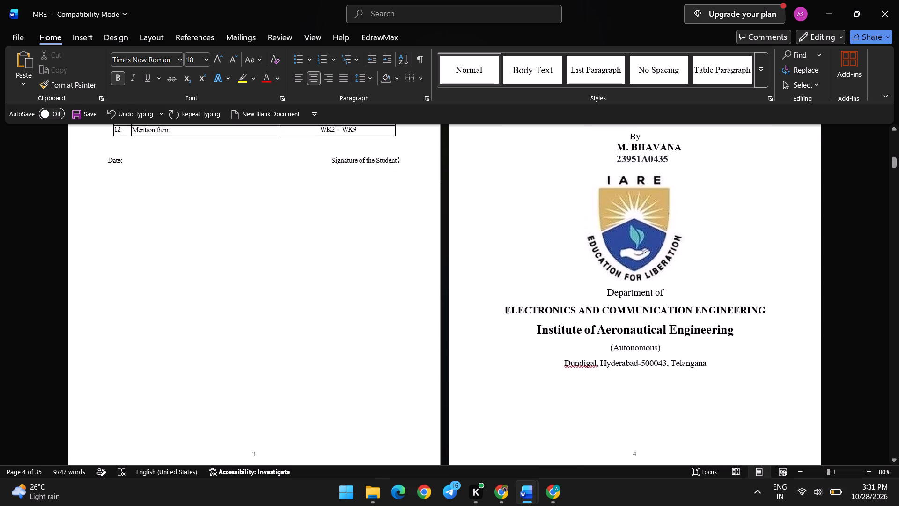
scroll(649, 290, "down", 1)
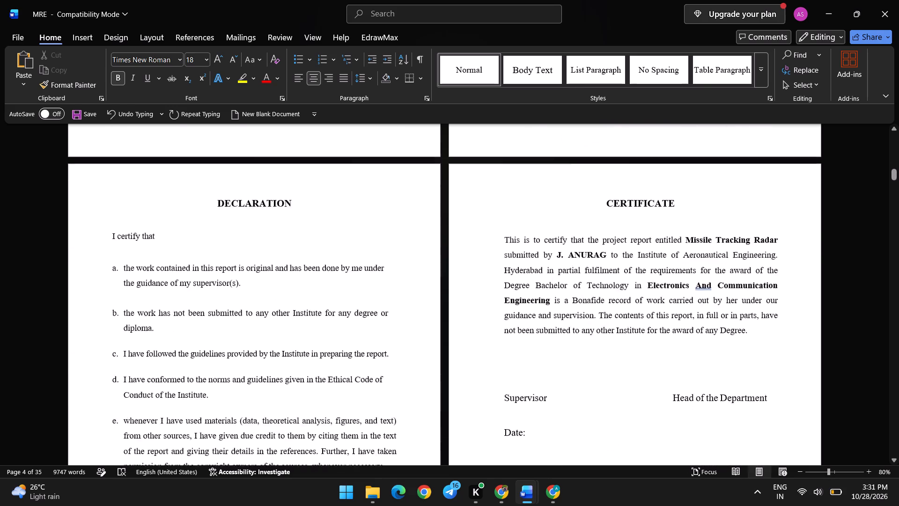
scroll(649, 290, "down", 1)
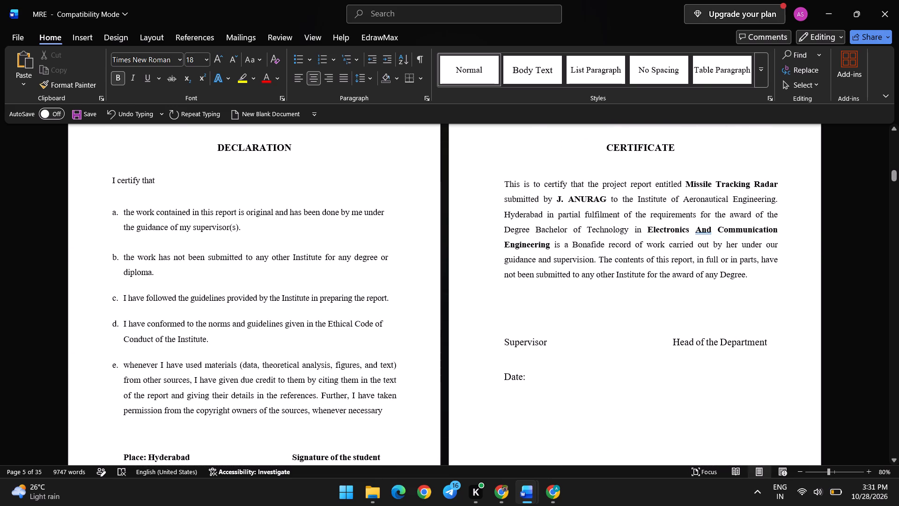
left_click_drag(686, 184, 769, 185)
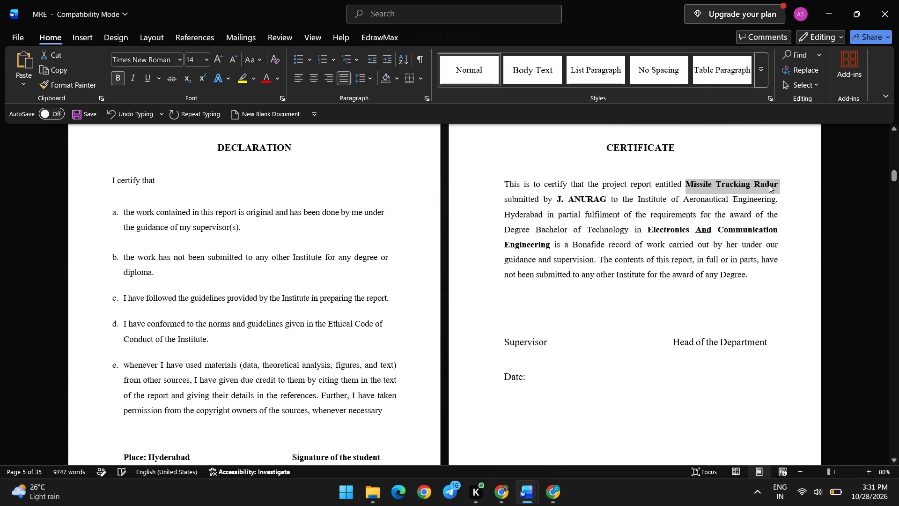
key("ctrl+v")
key("space")
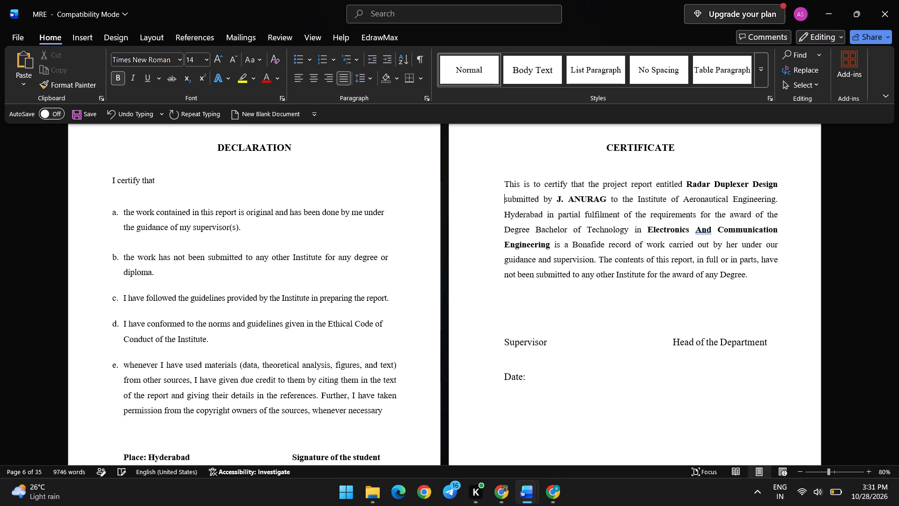
Change the roll number under the Declaration so that it ends in 35.
scroll(642, 256, "down", 1)
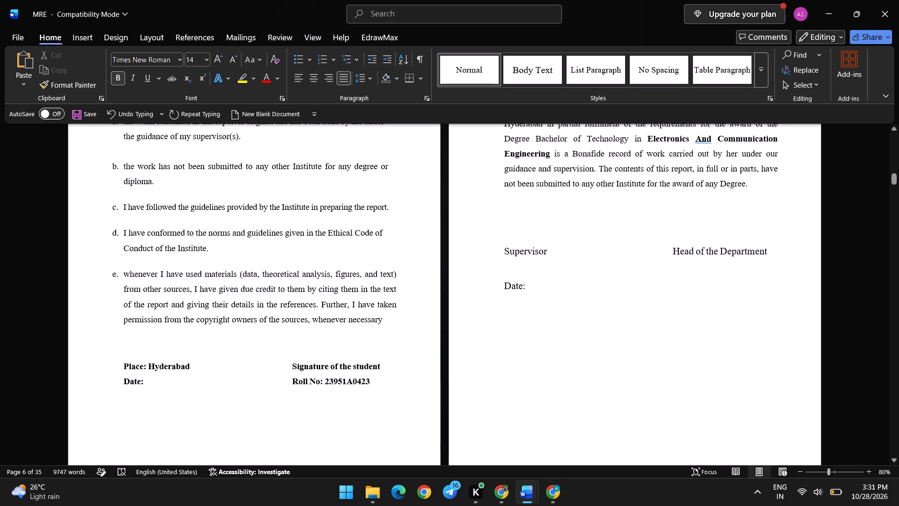
left_click(365, 383)
key("BackSpace")
key("Right")
key("5")
Replace the student name in the Certificate paragraph with folder 35's student, and save the report.
scroll(581, 234, "up", 1)
left_click_drag(557, 194, 605, 195)
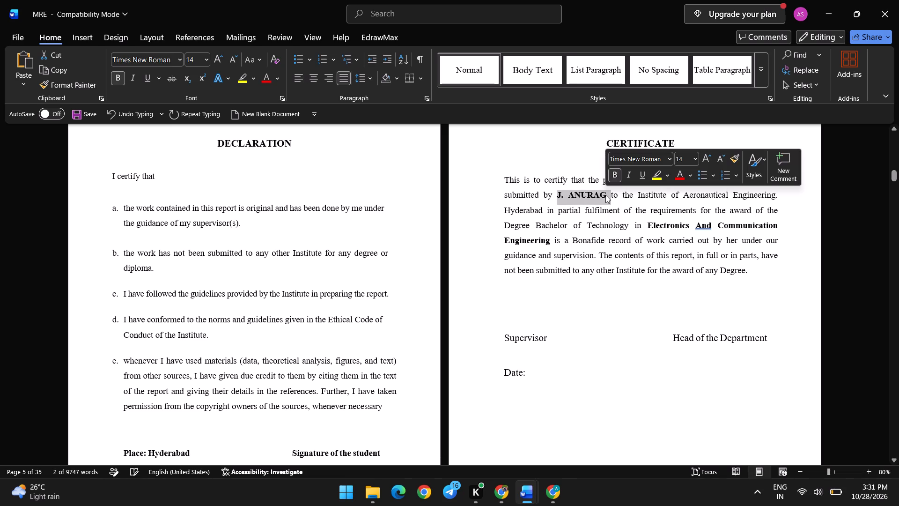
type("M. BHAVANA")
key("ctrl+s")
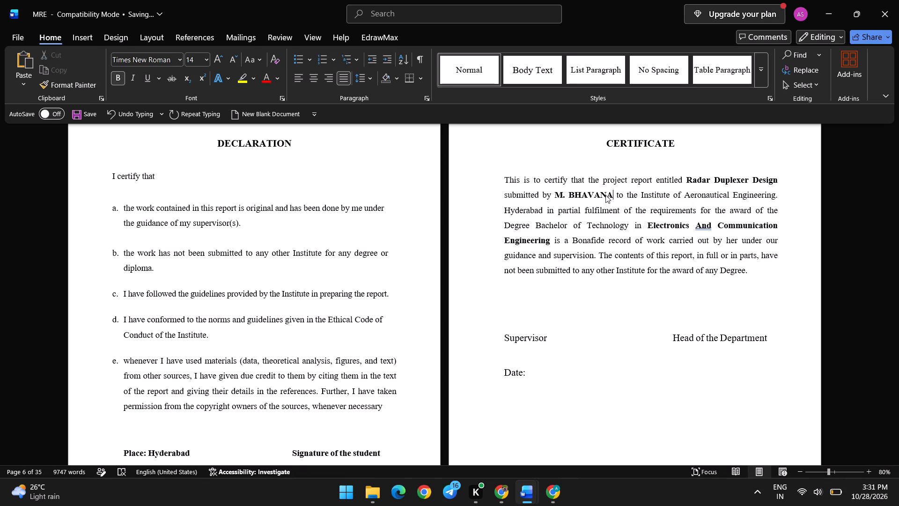
On the Approval Sheet, change the project title to Radar Duplexer Design and the name to folder 35's student, and save.
scroll(581, 278, "down", 1)
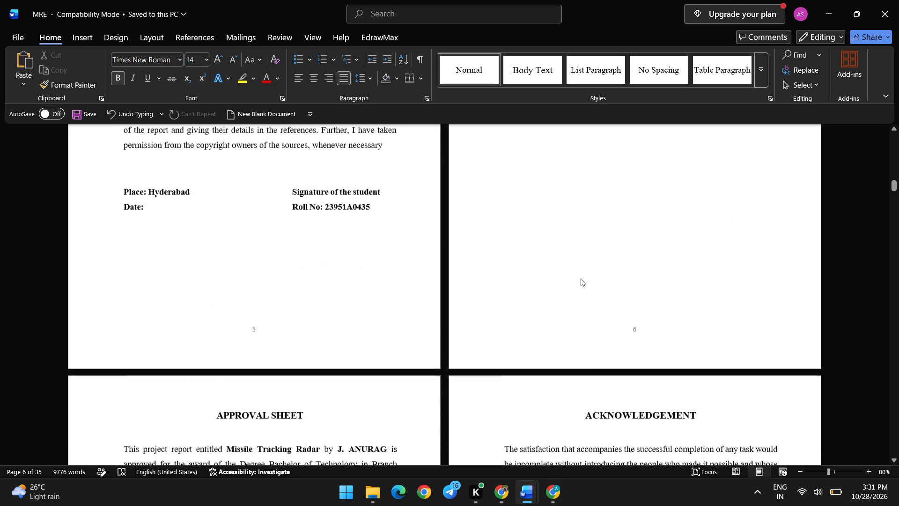
scroll(581, 278, "down", 2)
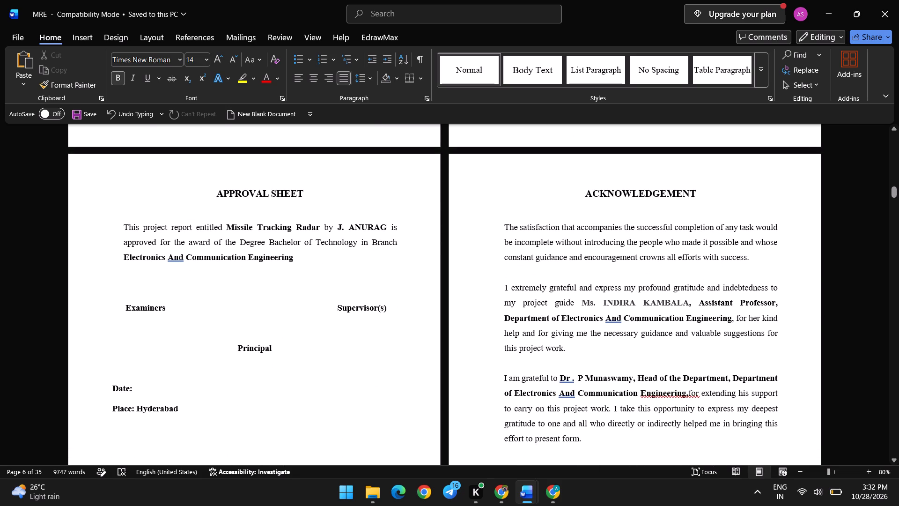
left_click_drag(228, 227, 308, 226)
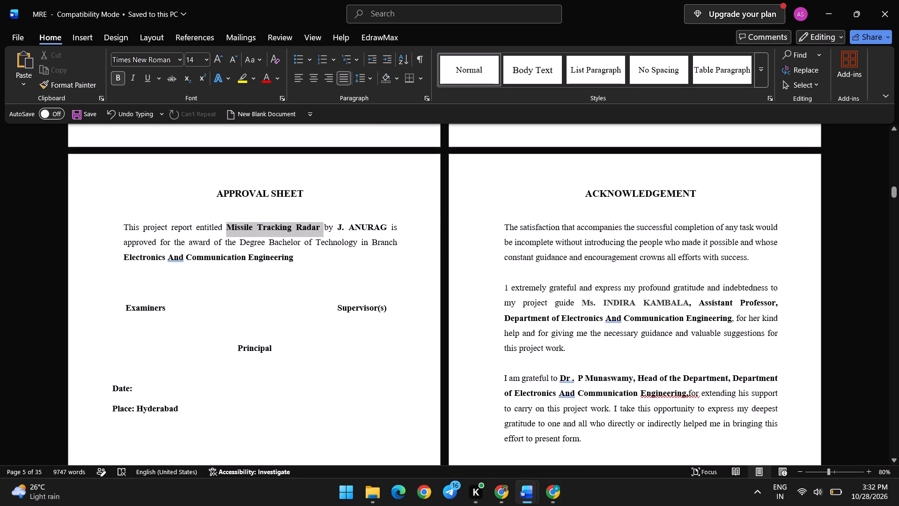
left_click_drag(308, 226, 309, 226)
key("ctrl+v")
key("space")
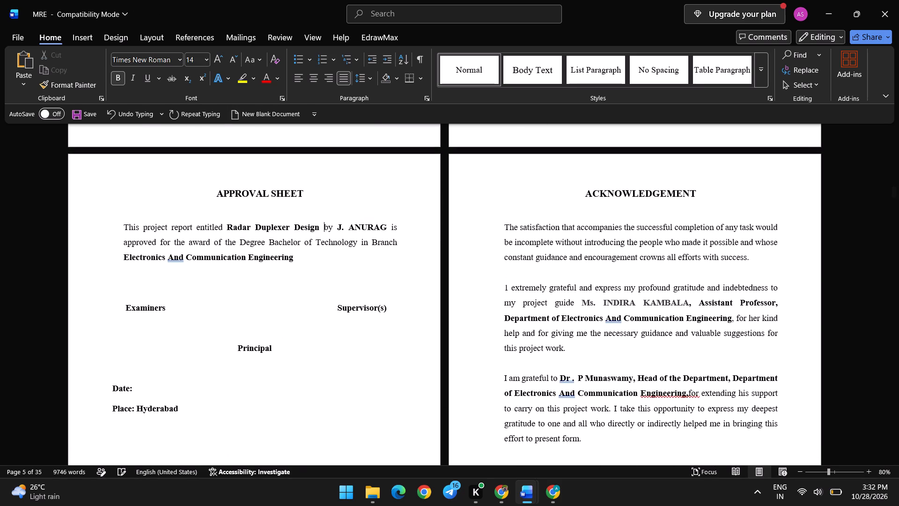
left_click_drag(339, 226, 365, 227)
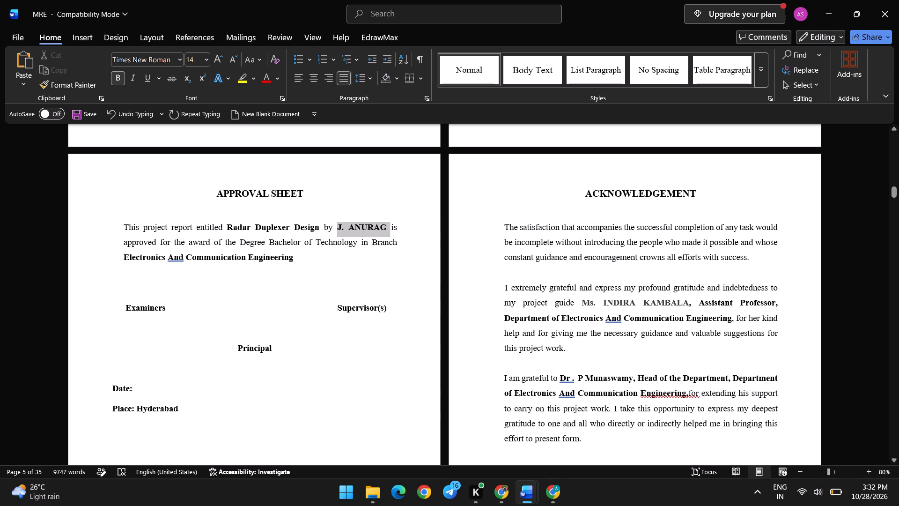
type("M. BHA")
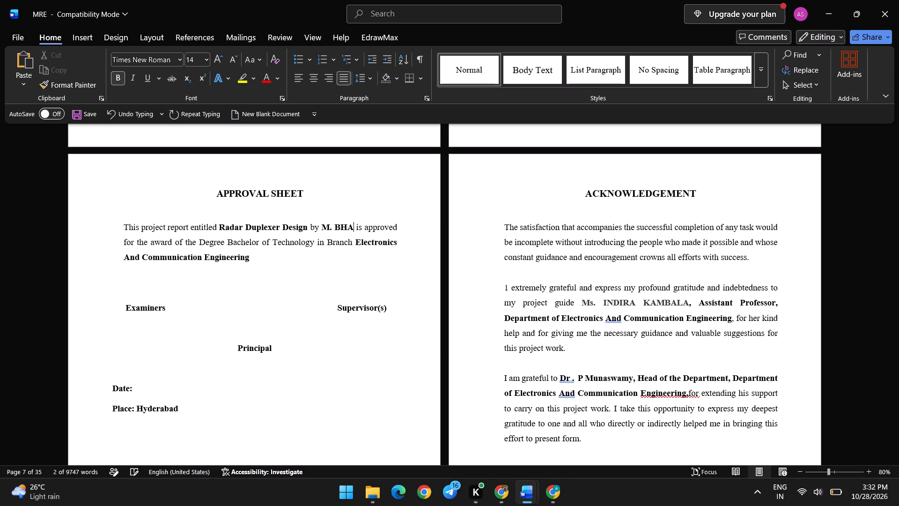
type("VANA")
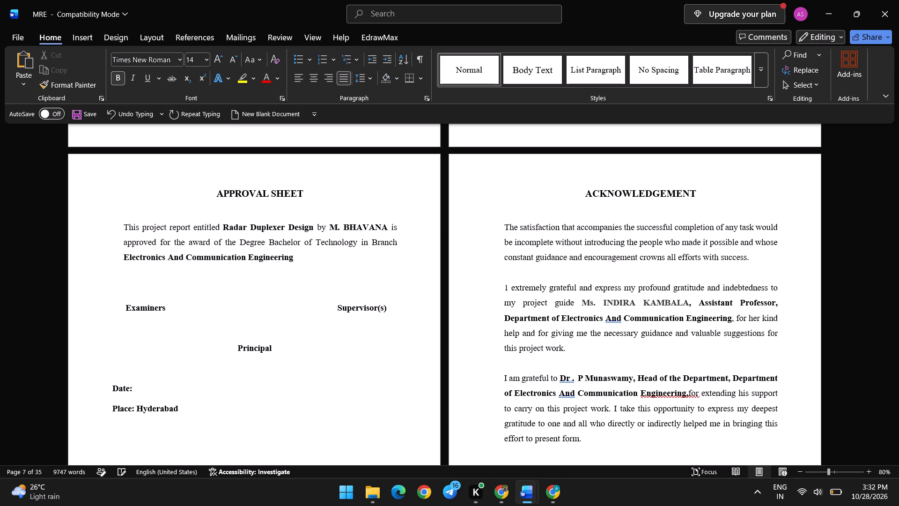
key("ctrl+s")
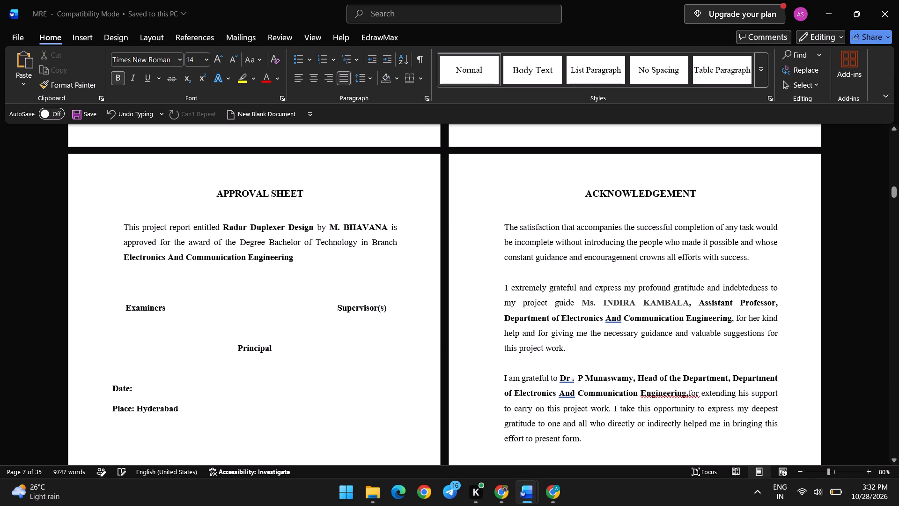
Review the MRE report's front pages, from the Approval Sheet back to the self-assessment form, and check which folder the file is in.
scroll(337, 338, "down", 1)
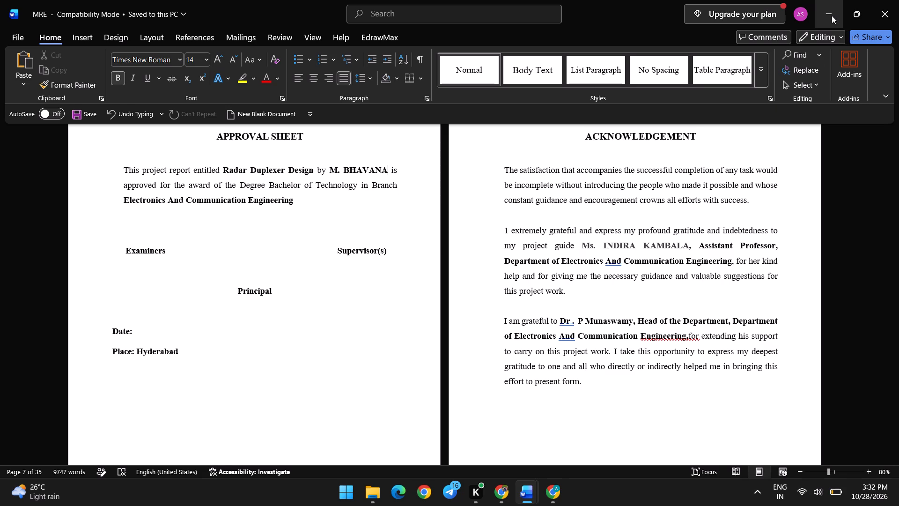
scroll(527, 223, "up", 1)
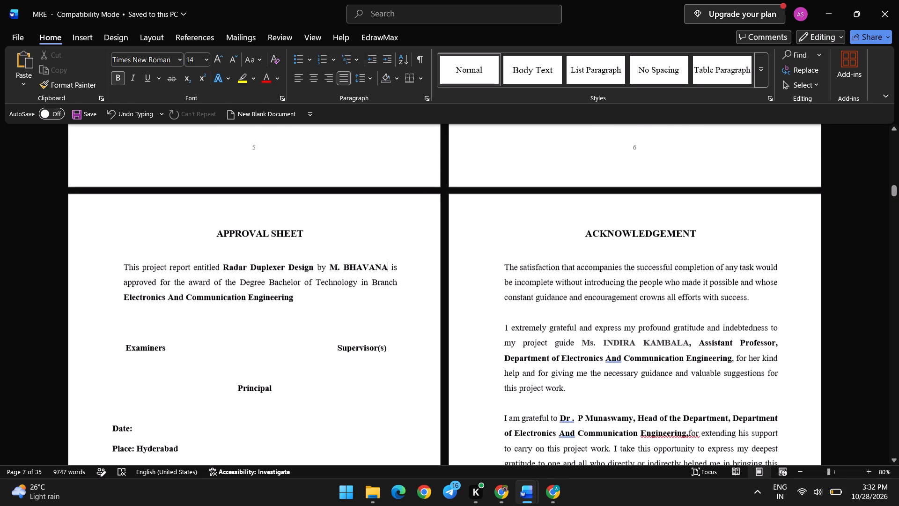
scroll(527, 223, "up", 6)
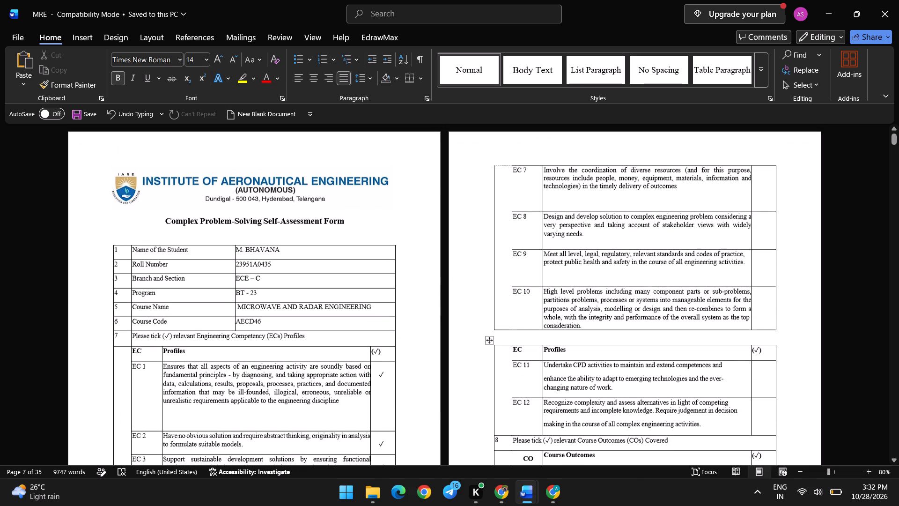
scroll(527, 223, "up", 1)
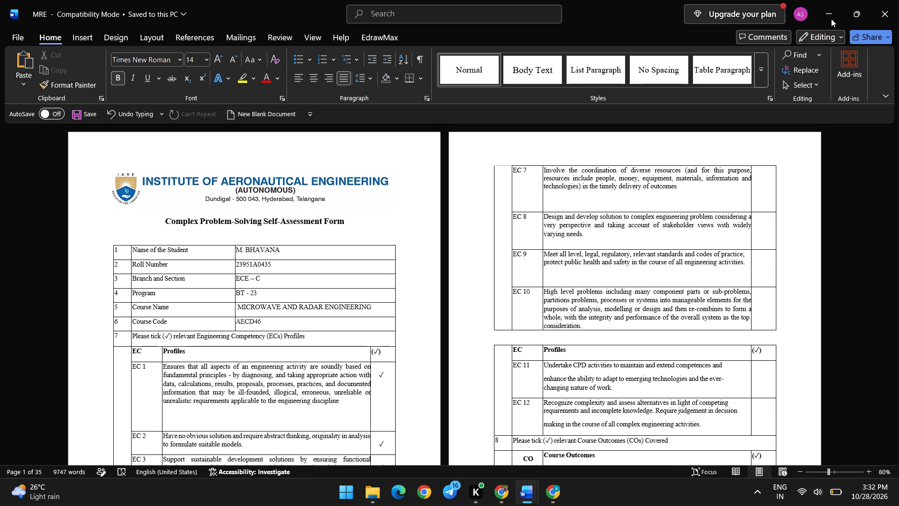
left_click(171, 14)
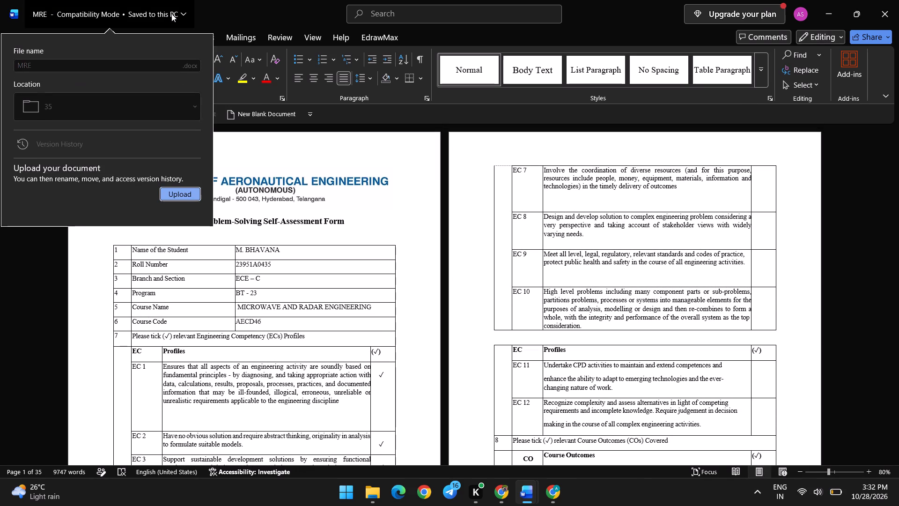
left_click(449, 248)
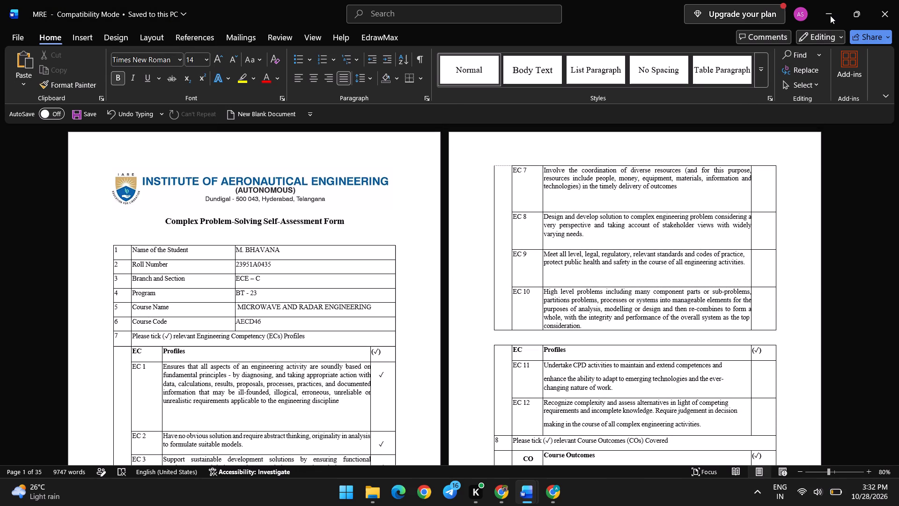
left_click(830, 15)
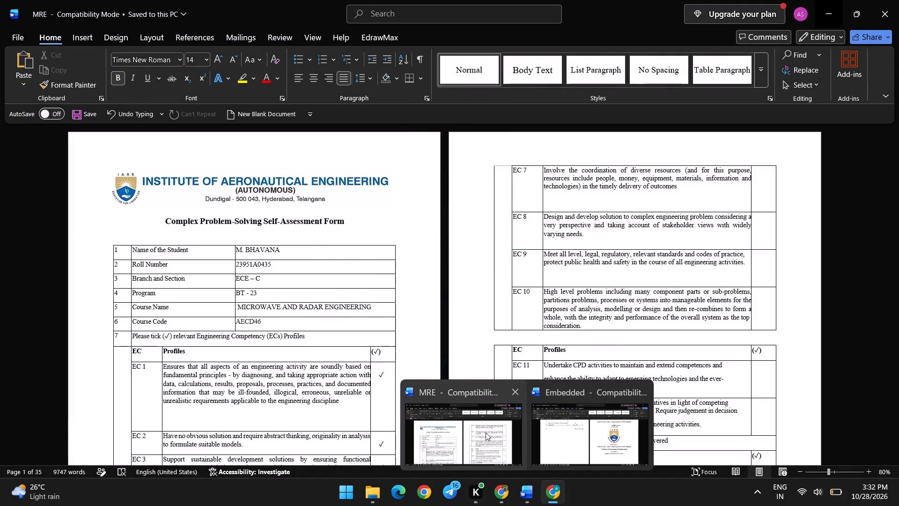
left_click(486, 432)
scroll(476, 334, "down", 2)
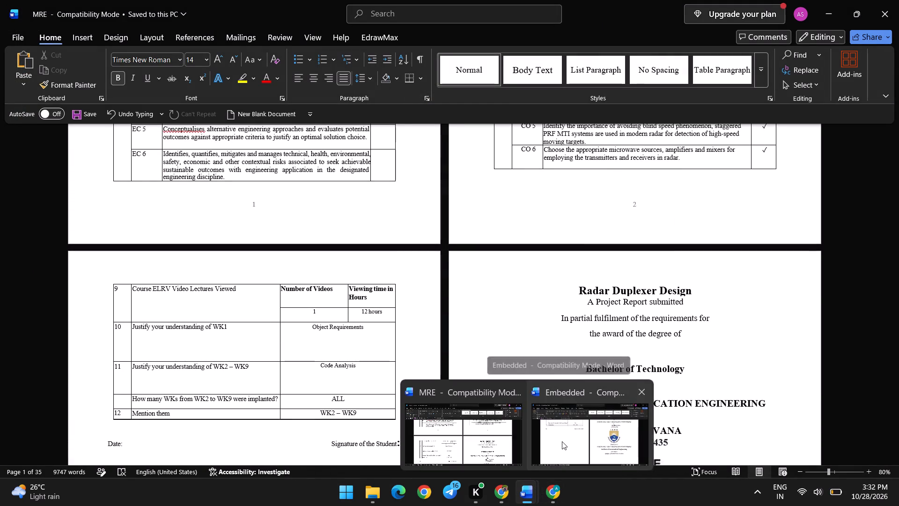
From the Embedded report, switch to Chrome, get the AECD47 question on the AAT-II page, copy its project title, and close that window.
left_click(562, 441)
scroll(572, 373, "up", 1)
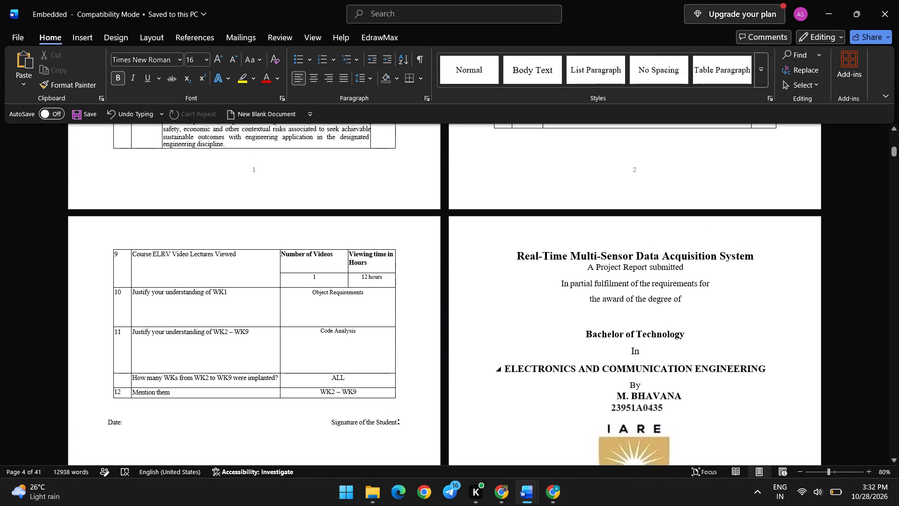
left_click(553, 434)
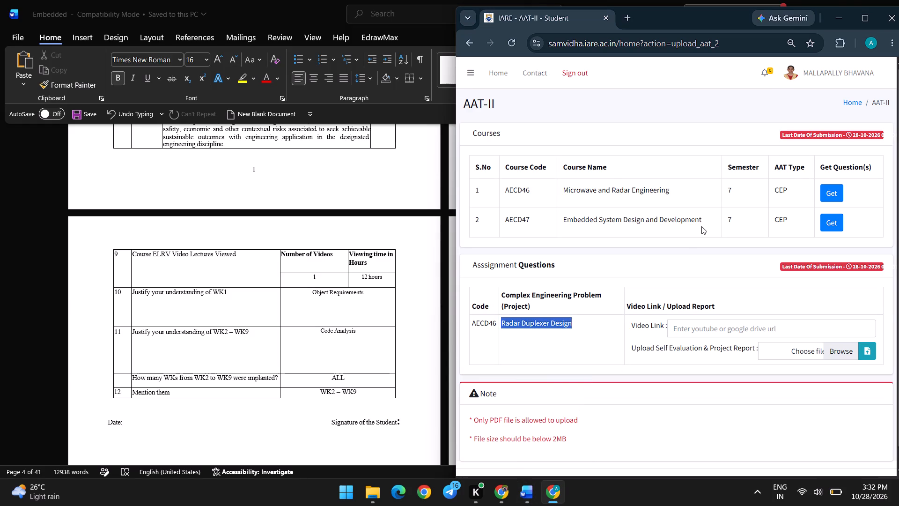
left_click(826, 224)
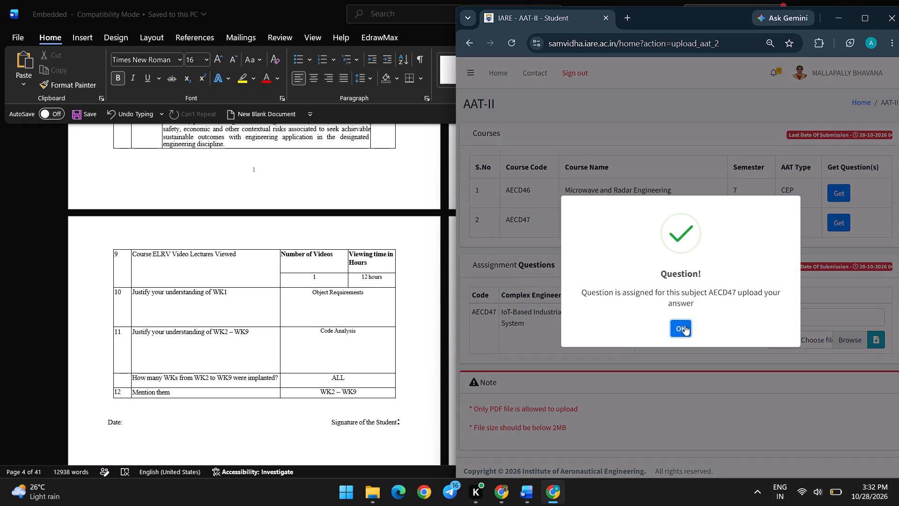
left_click(683, 327)
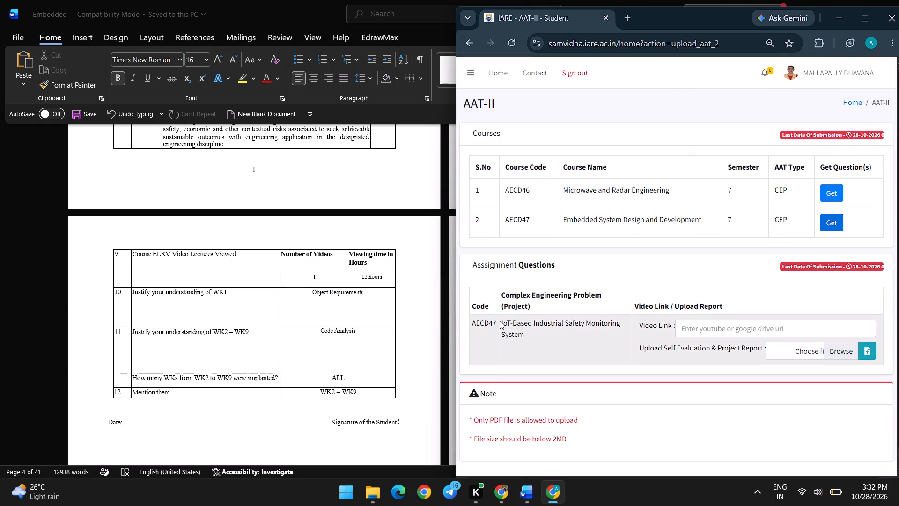
left_click(500, 321)
left_click_drag(500, 321, 527, 333)
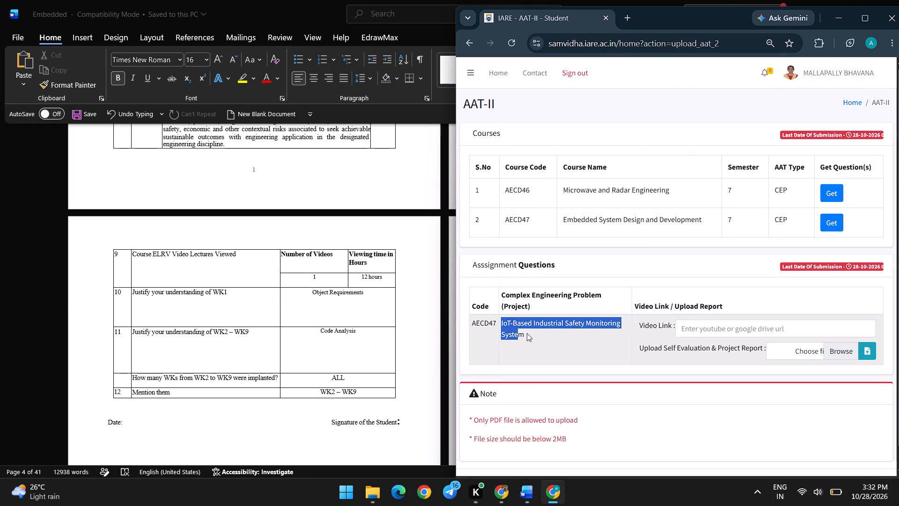
key("ctrl+c")
left_click(889, 15)
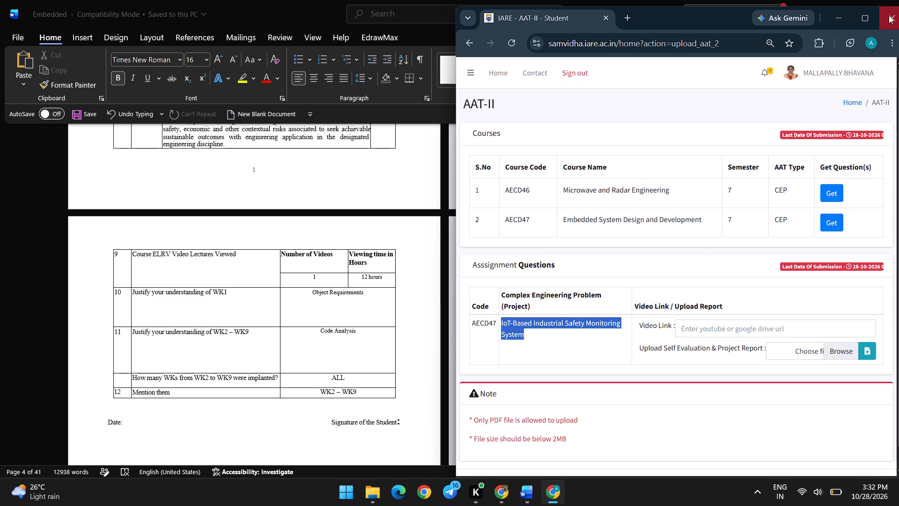
Replace the Embedded report's cover page title with IoT-Based Industrial Safety Monitoring System, keeping it on its own line.
left_click_drag(521, 256, 600, 258)
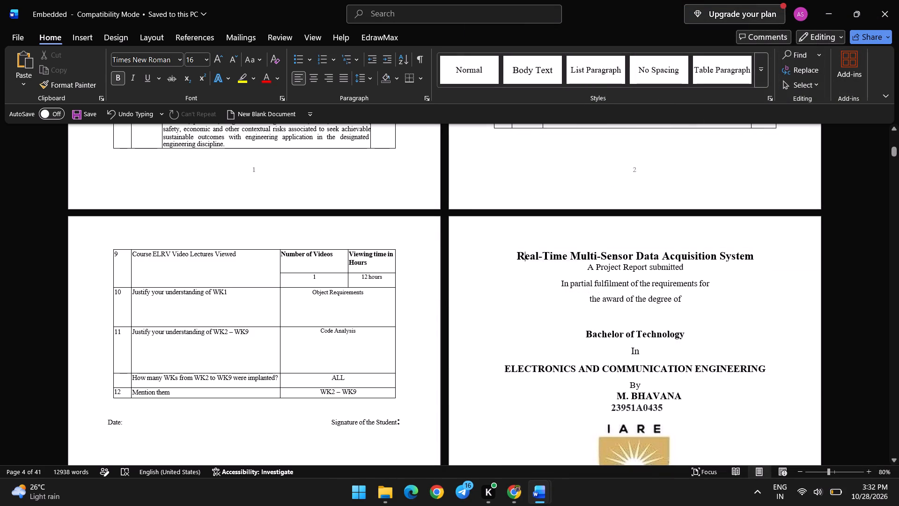
left_click_drag(600, 258, 733, 254)
key("ctrl+v")
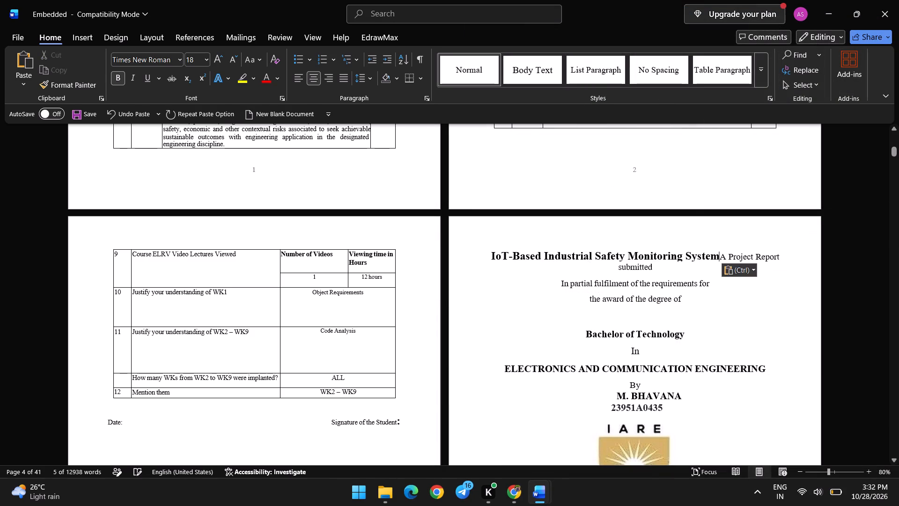
key("Return")
In the Certificate paragraph, change the project title to IoT-Based Industrial Safety Monitoring System and the name to folder 35's student, and save.
scroll(716, 321, "down", 1)
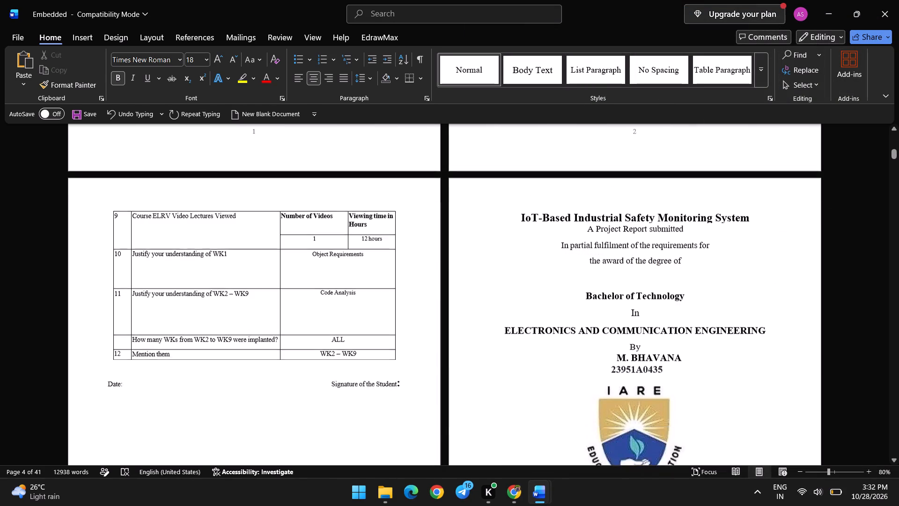
scroll(716, 321, "down", 2)
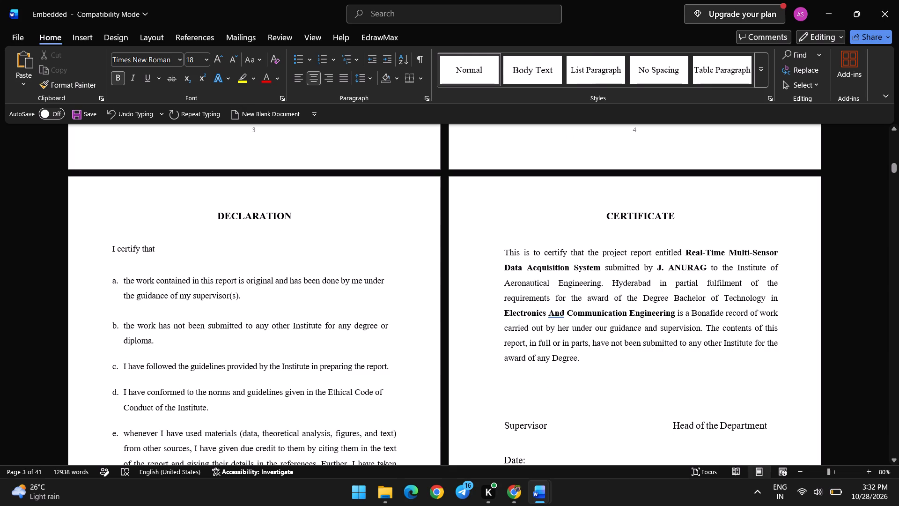
left_click_drag(686, 249, 598, 270)
key("ctrl+v")
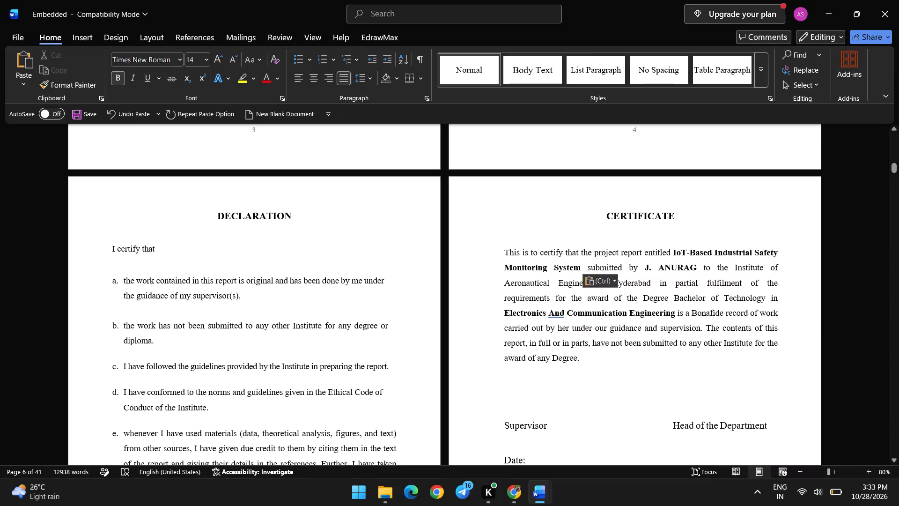
left_click_drag(644, 268, 681, 268)
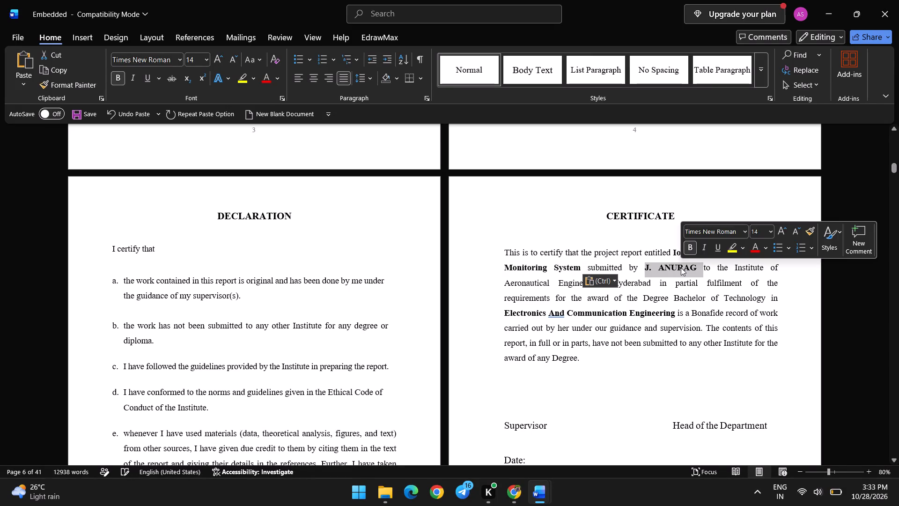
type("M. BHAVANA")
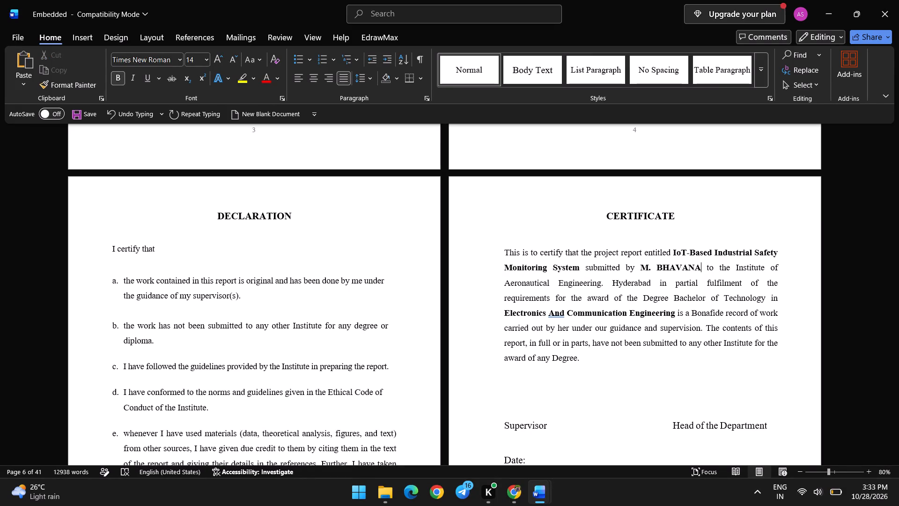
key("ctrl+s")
Change the roll number under the Declaration so that it ends in 35.
scroll(463, 342, "down", 1)
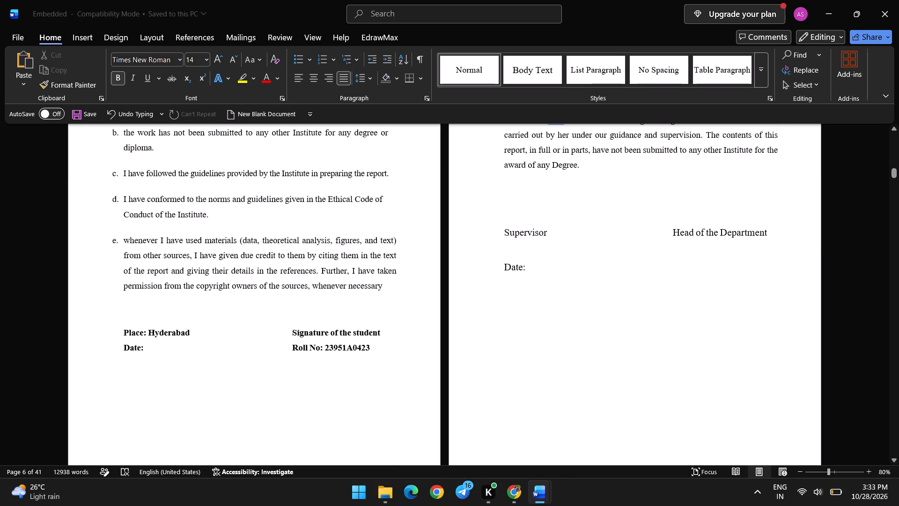
left_click(367, 350)
key("BackSpace")
key("Right")
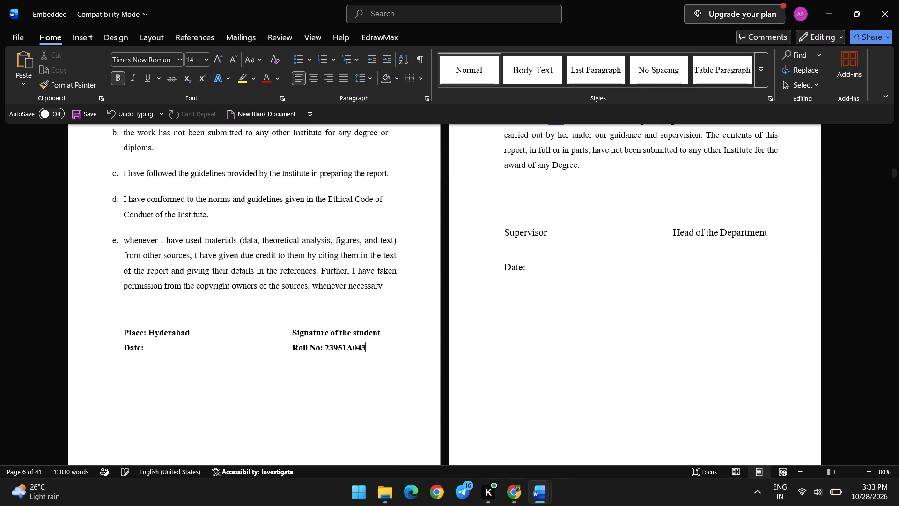
key("5")
On the Approval Sheet, change the project title to IoT-Based Industrial Safety Monitoring System and the name to folder 35's student, and save.
scroll(503, 372, "down", 1)
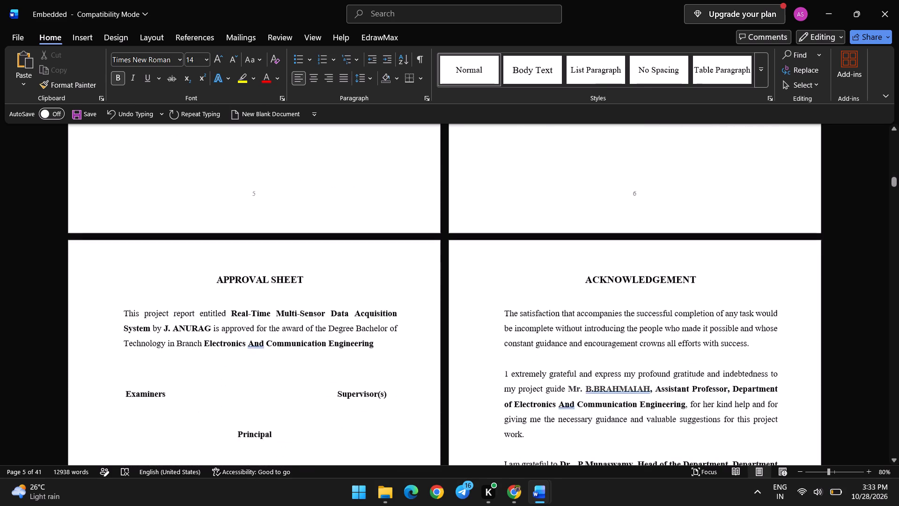
scroll(503, 372, "down", 1)
left_click_drag(232, 254, 226, 254)
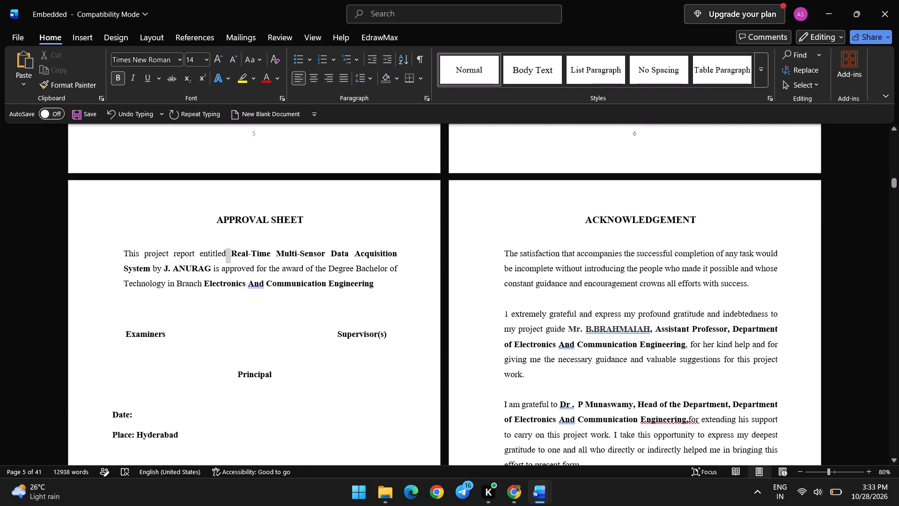
left_click_drag(226, 254, 147, 270)
key("ctrl+v")
key("space")
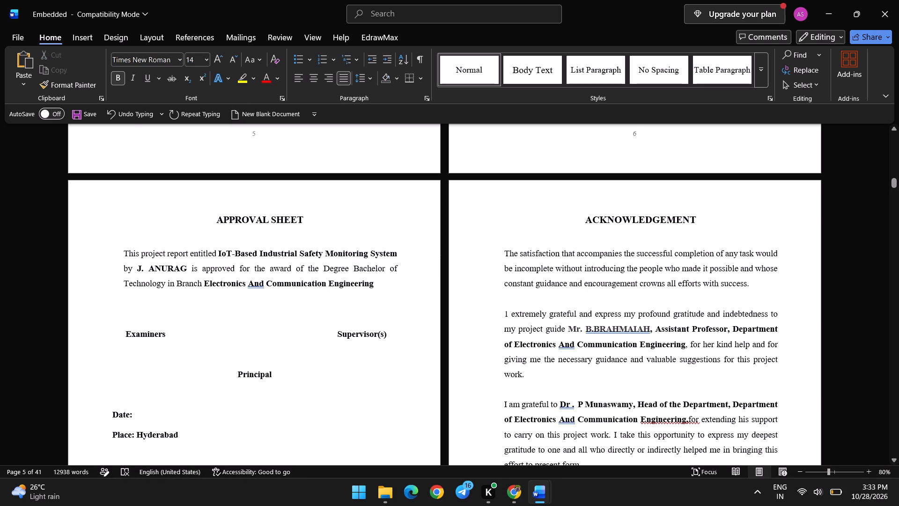
left_click_drag(137, 267, 170, 267)
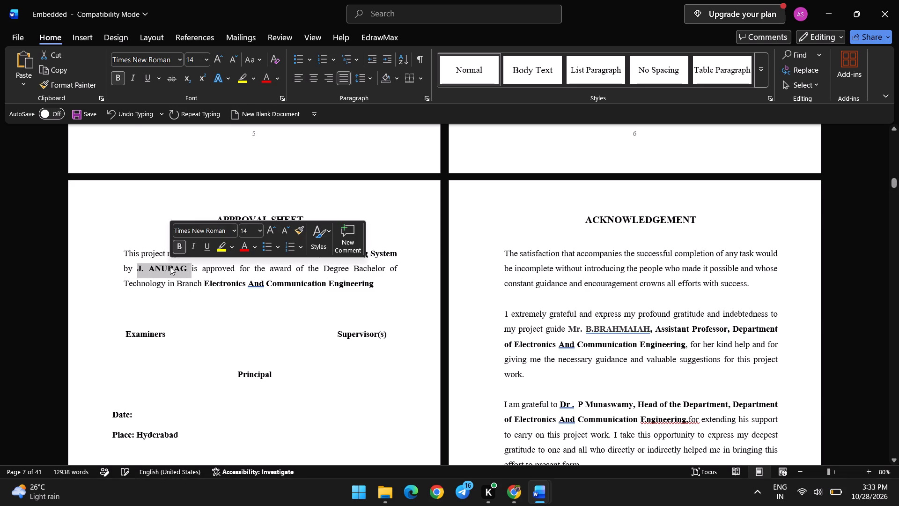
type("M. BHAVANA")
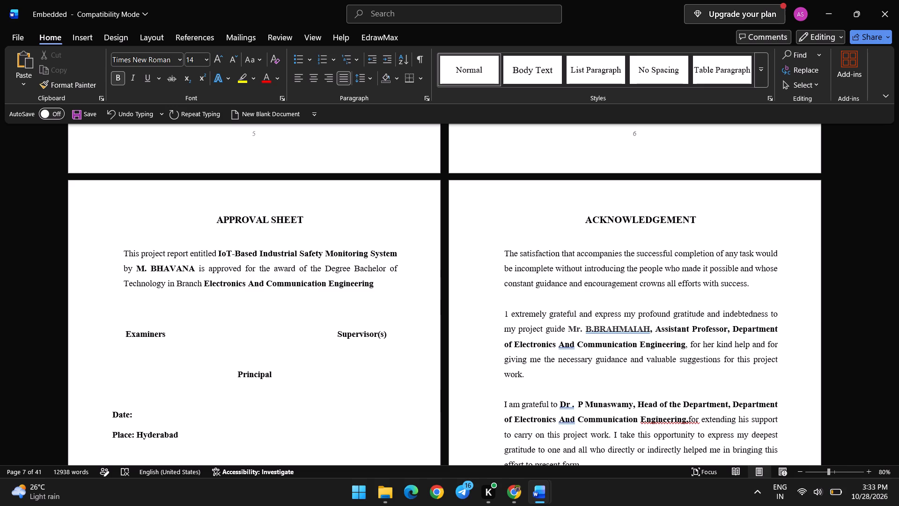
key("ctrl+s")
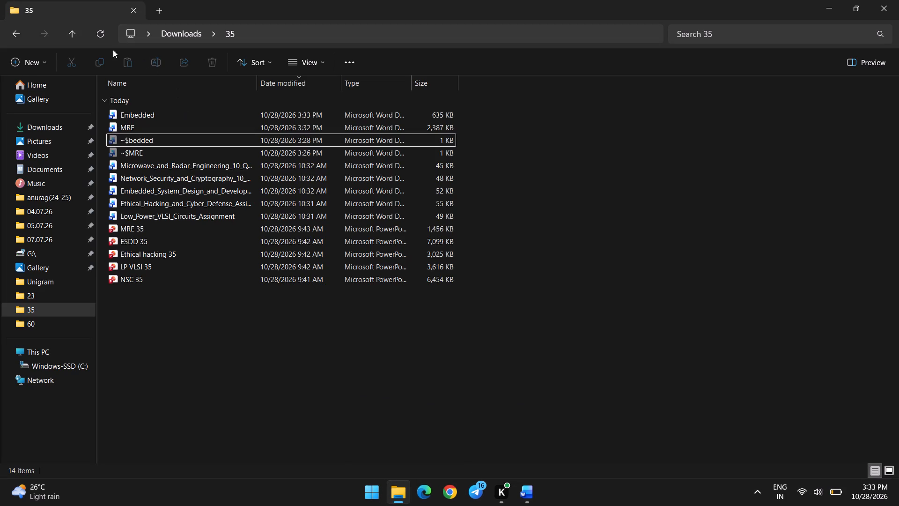
left_click(101, 36)
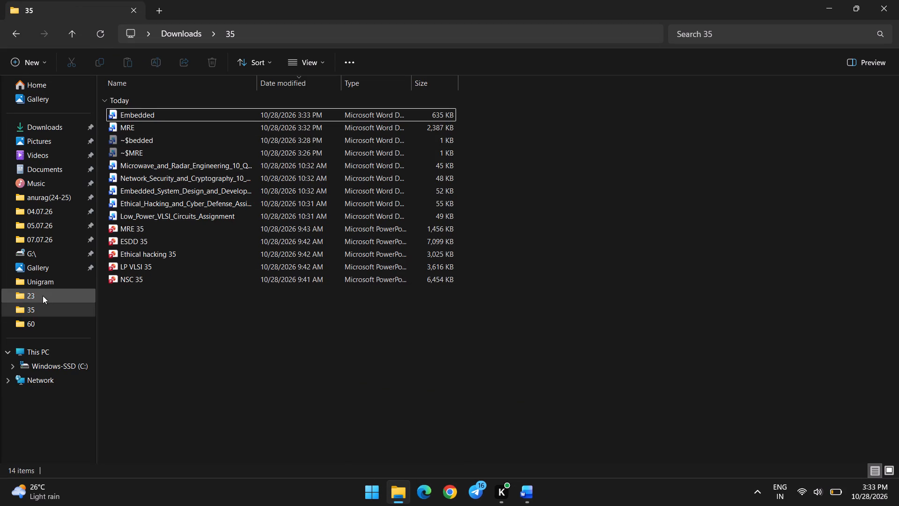
Go to folder 60 and open its MRE and Embedded reports.
double_click(42, 320)
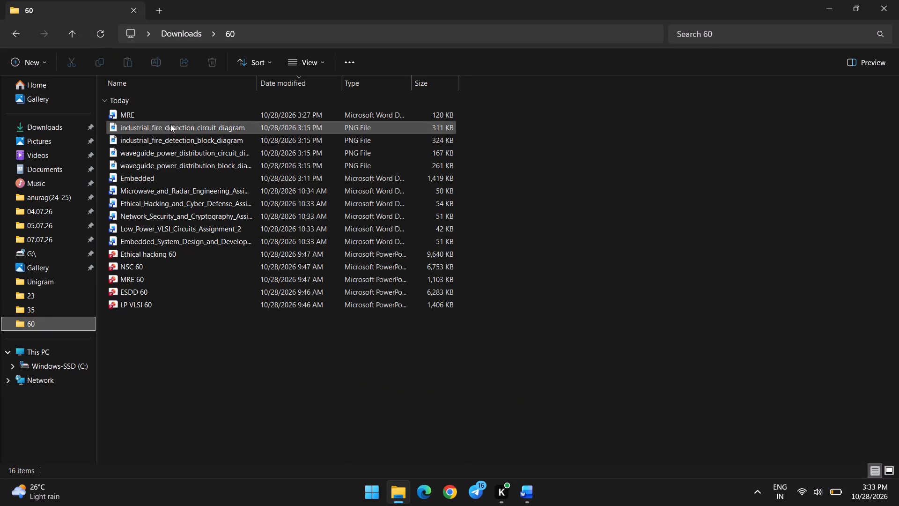
double_click(173, 114)
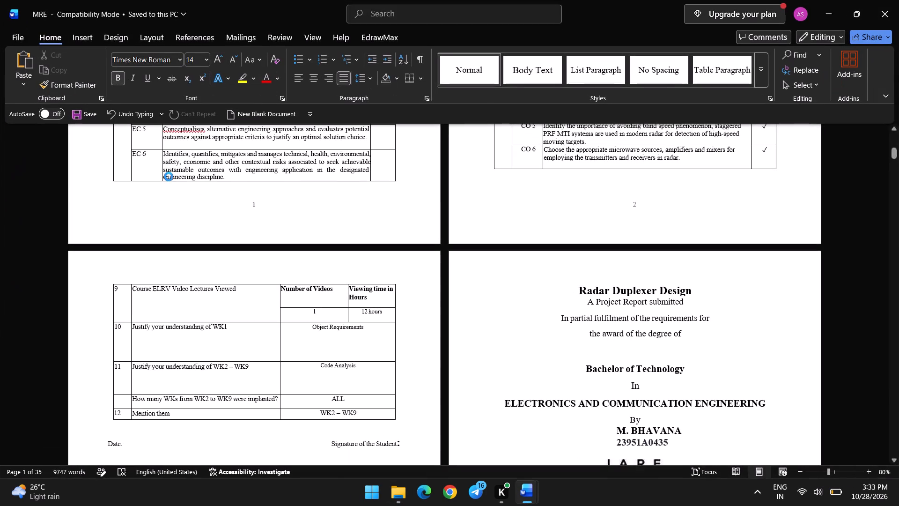
left_click(169, 177)
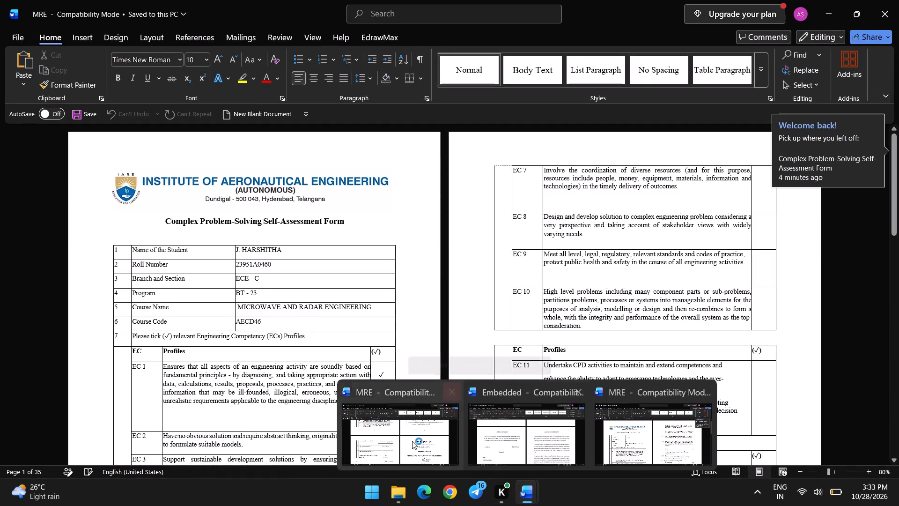
left_click(398, 490)
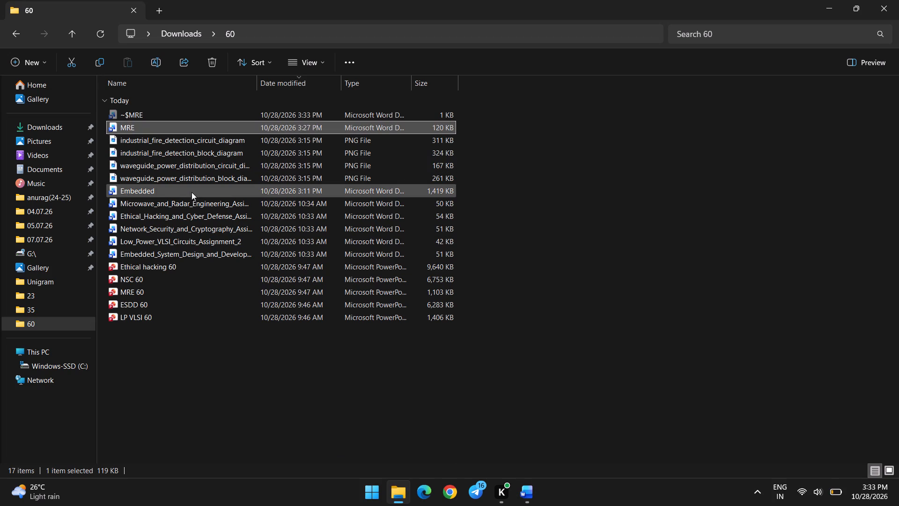
double_click(190, 195)
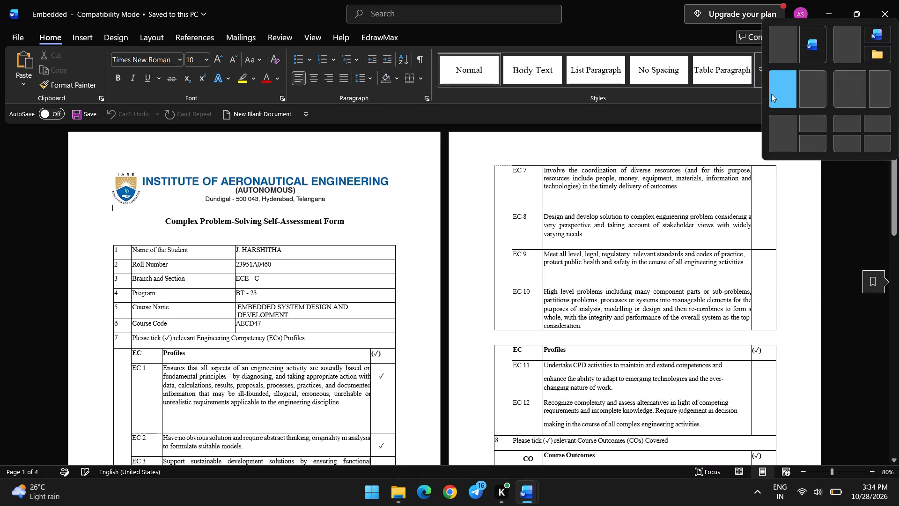
Place folder 60's Embedded report beside folder 35's and compare their front pages through to the Acknowledgement.
left_click(768, 97)
left_click(776, 96)
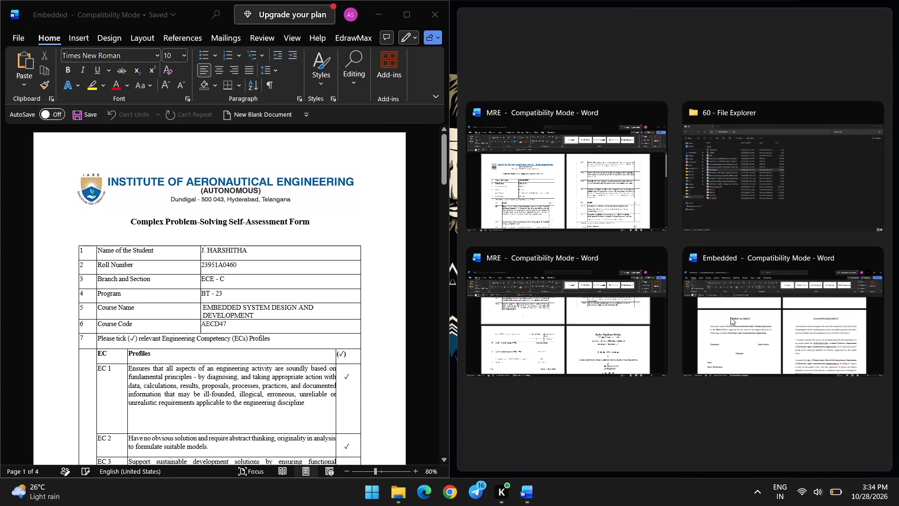
left_click(742, 322)
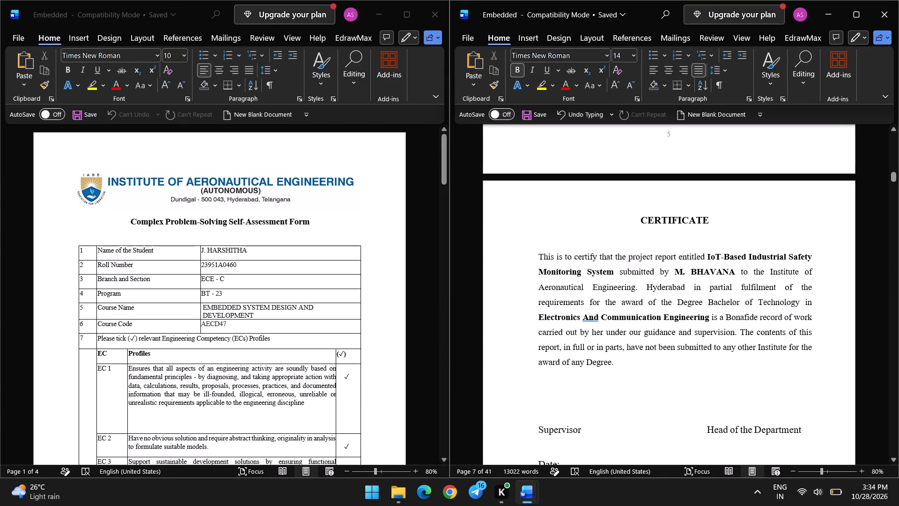
scroll(320, 348, "down", 3)
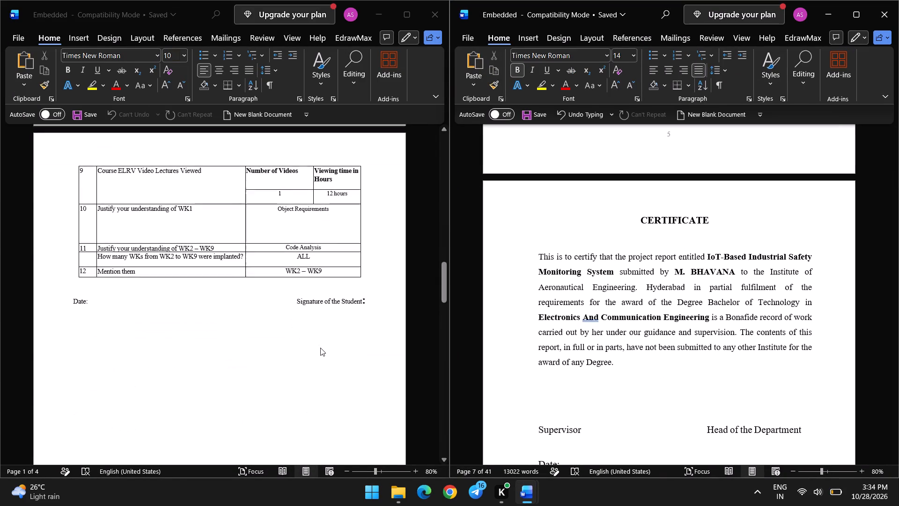
scroll(320, 348, "down", 5)
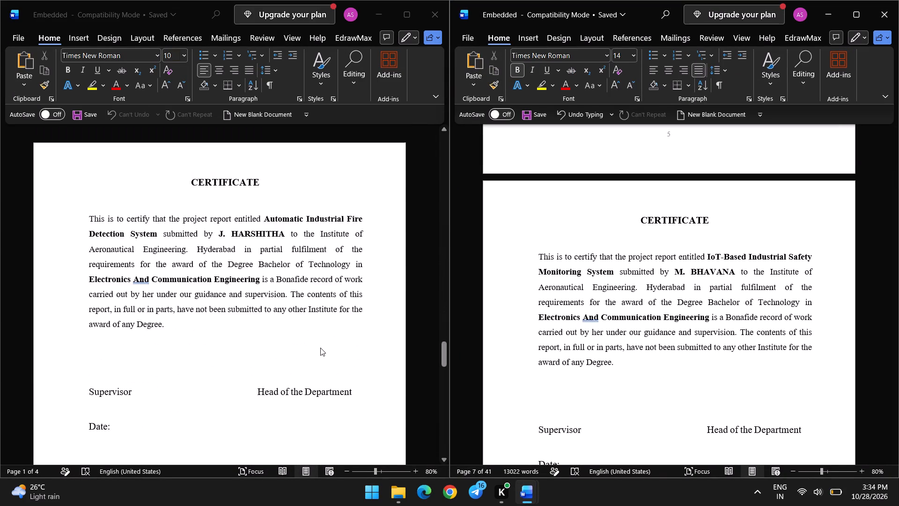
scroll(320, 348, "down", 4)
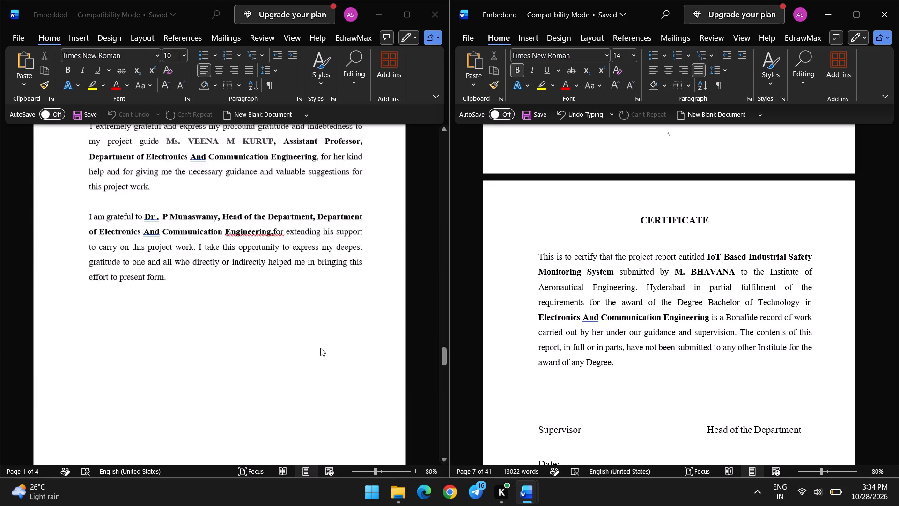
scroll(320, 348, "down", 2)
scroll(320, 348, "up", 1)
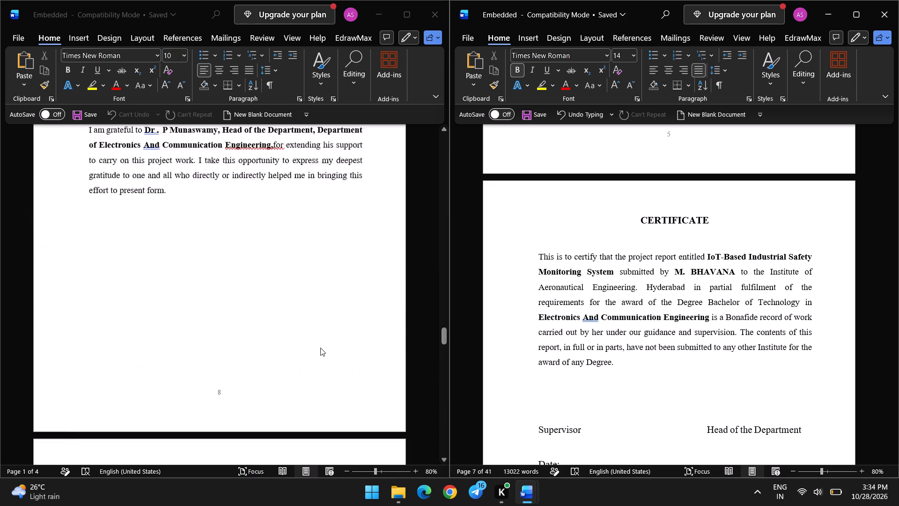
scroll(320, 348, "up", 1)
scroll(575, 299, "down", 2)
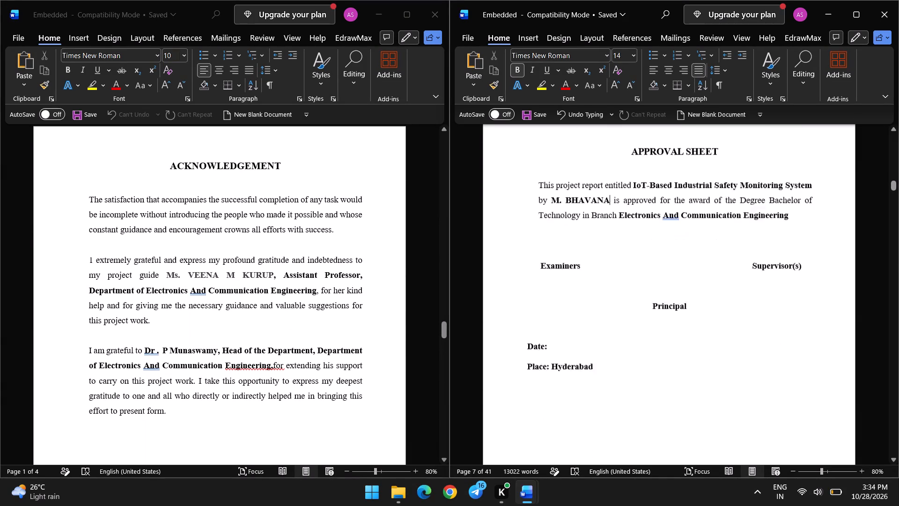
scroll(575, 299, "down", 5)
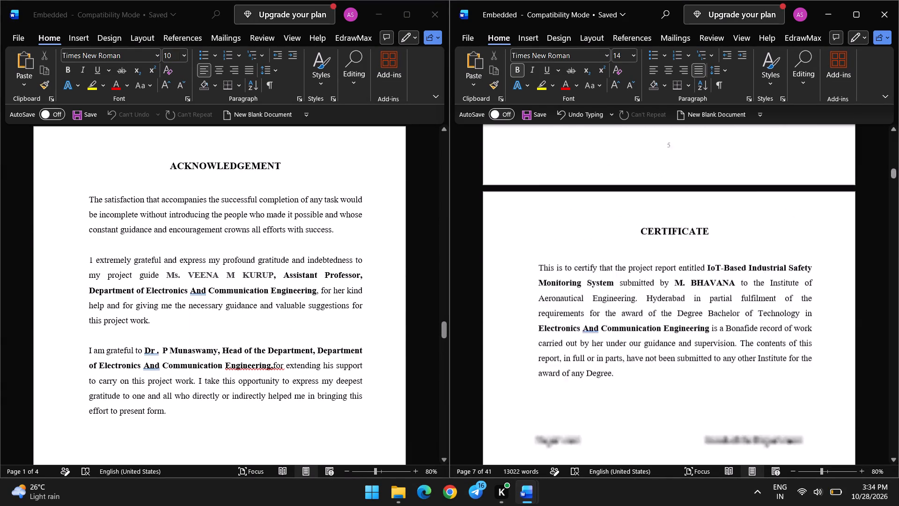
scroll(575, 299, "down", 4)
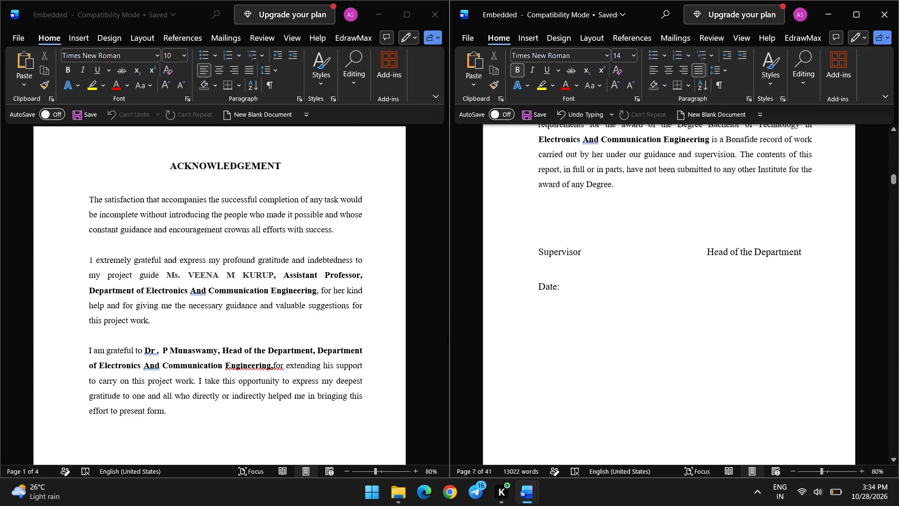
scroll(575, 299, "down", 3)
scroll(575, 299, "up", 1)
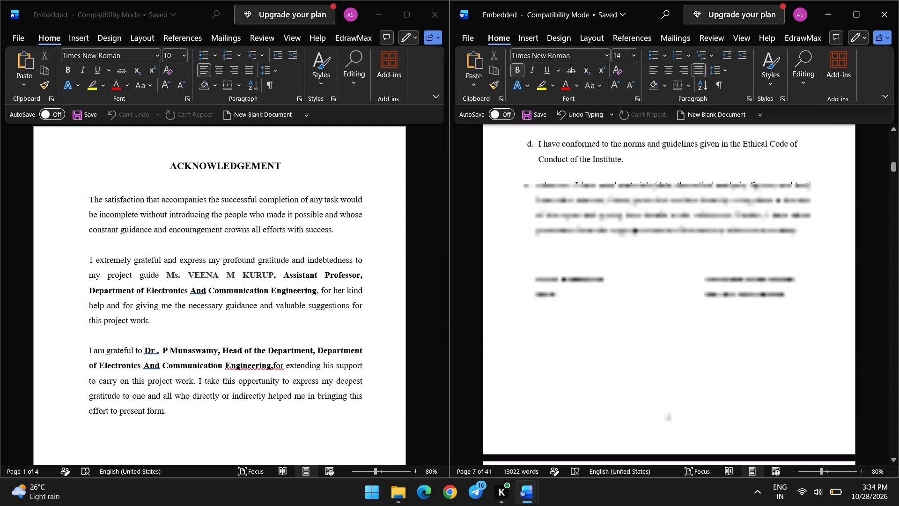
scroll(575, 299, "up", 1)
scroll(575, 299, "down", 5)
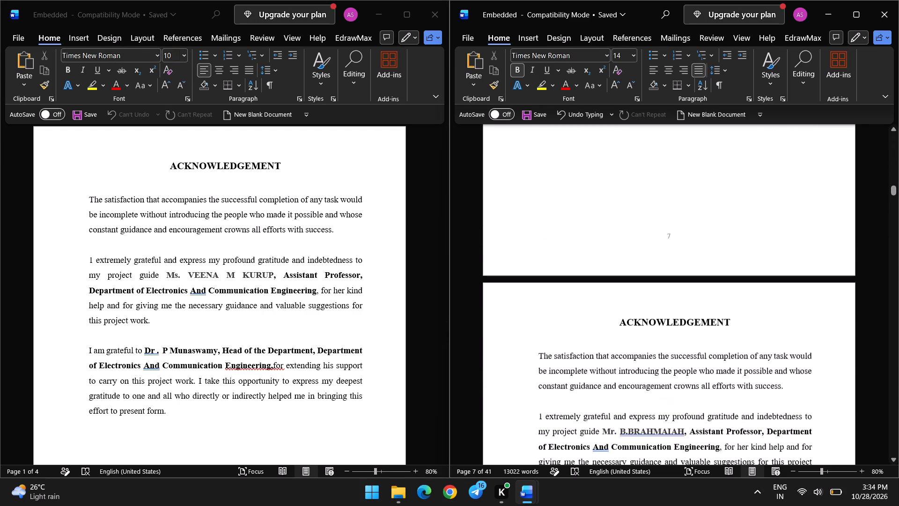
scroll(575, 299, "down", 1)
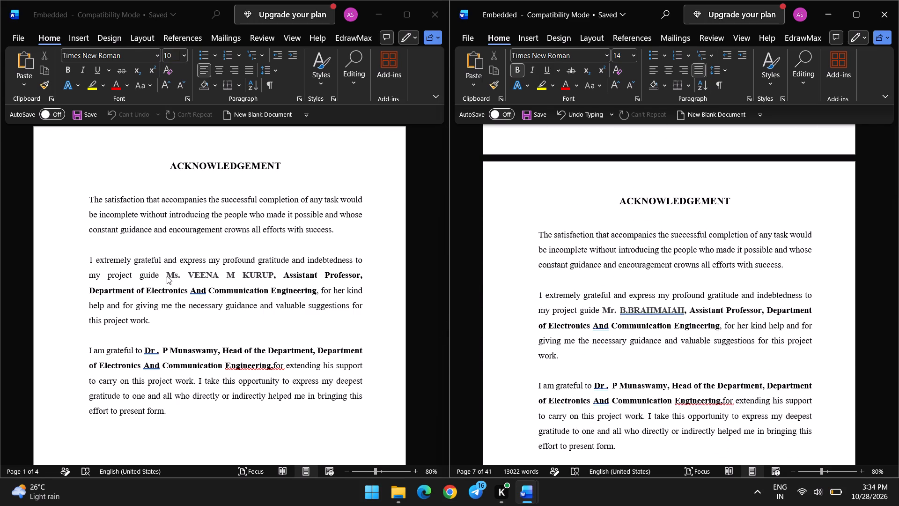
Replace the project guide's name and title in the Acknowledgement of folder 35's Embedded report with folder 60's, and save the report.
left_click(167, 276)
left_click_drag(167, 276, 258, 275)
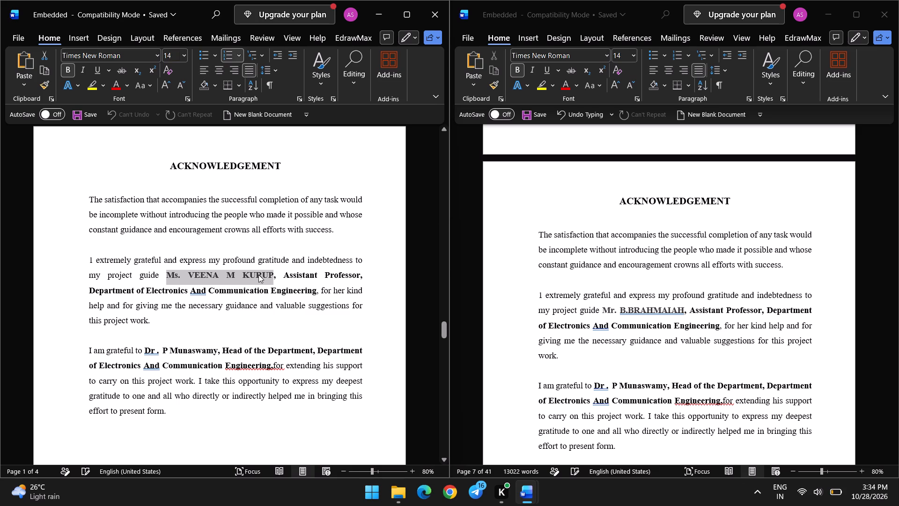
key("ctrl+c")
left_click(610, 290)
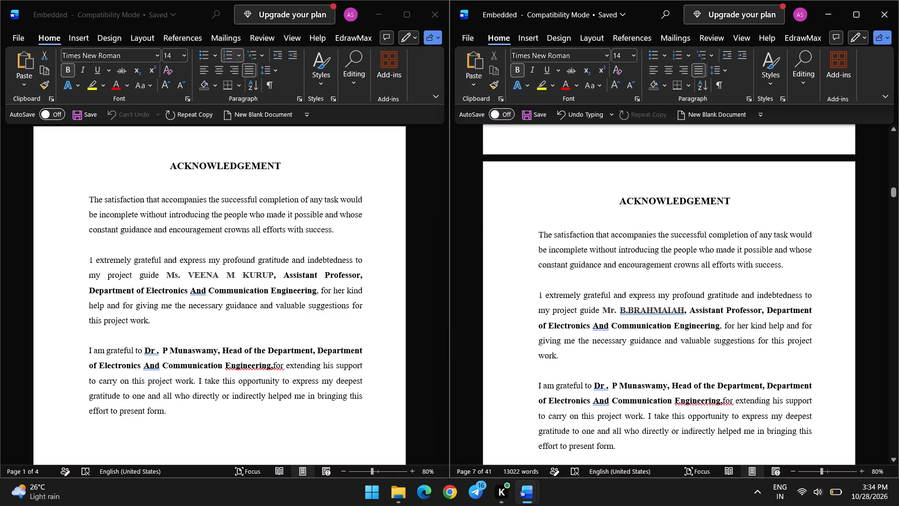
left_click_drag(604, 306, 663, 310)
key("ctrl+v")
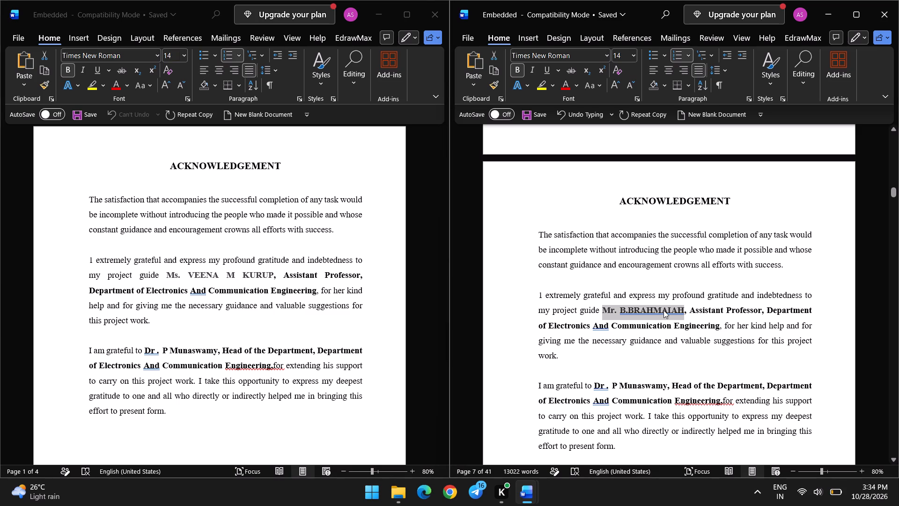
key("ctrl+s")
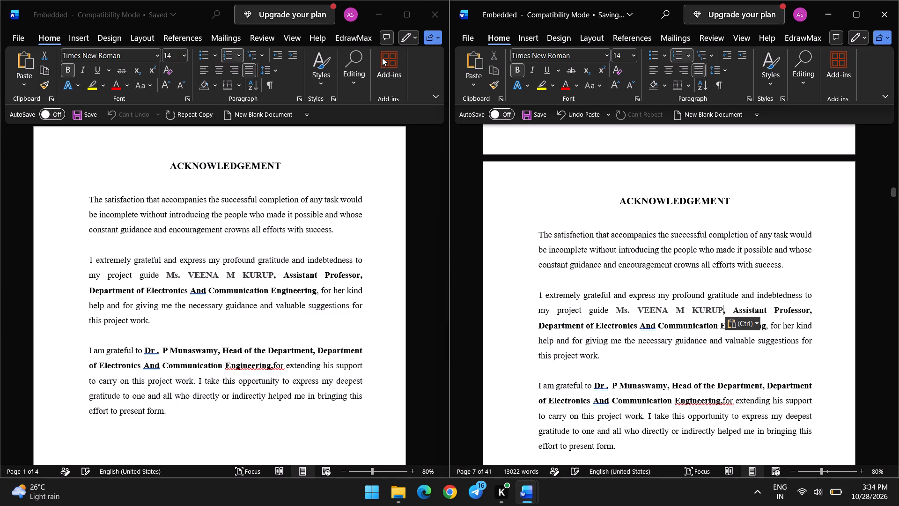
Close folder 60's Embedded report and bring folder 35's Embedded report back to the front.
left_click(427, 26)
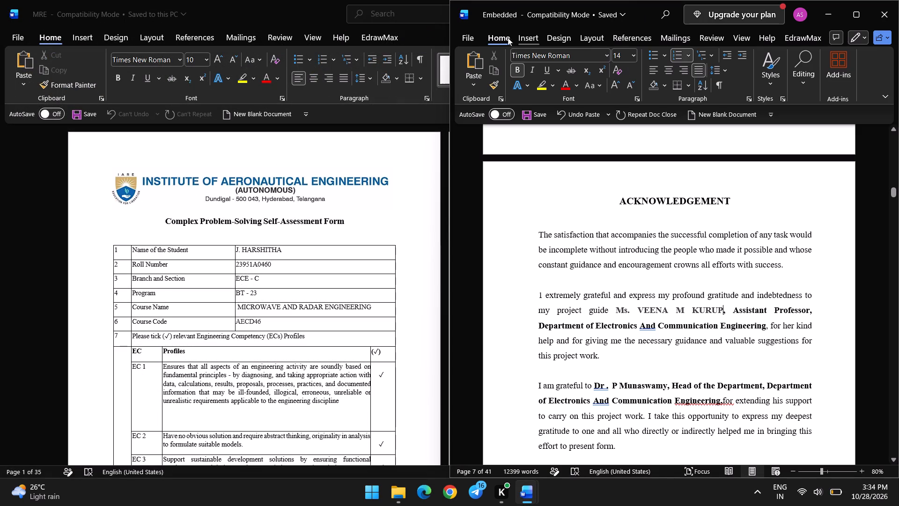
left_click(376, 230)
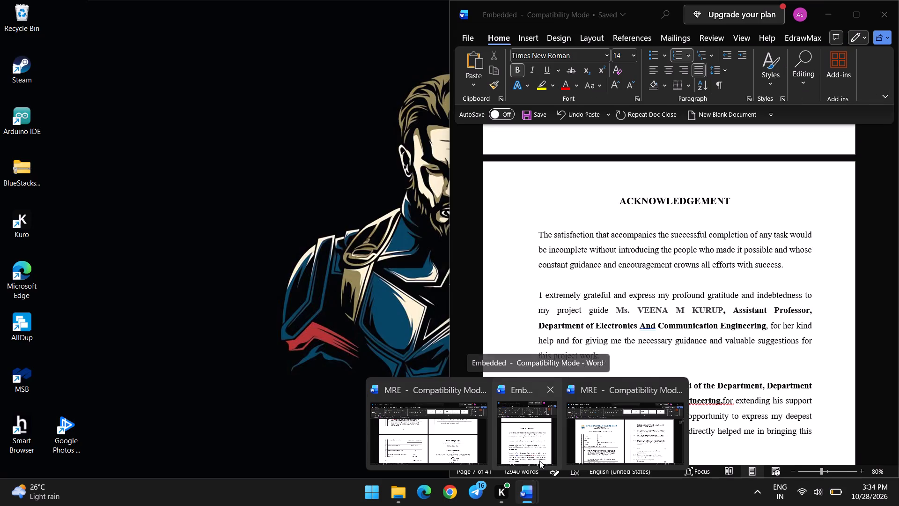
left_click(539, 461)
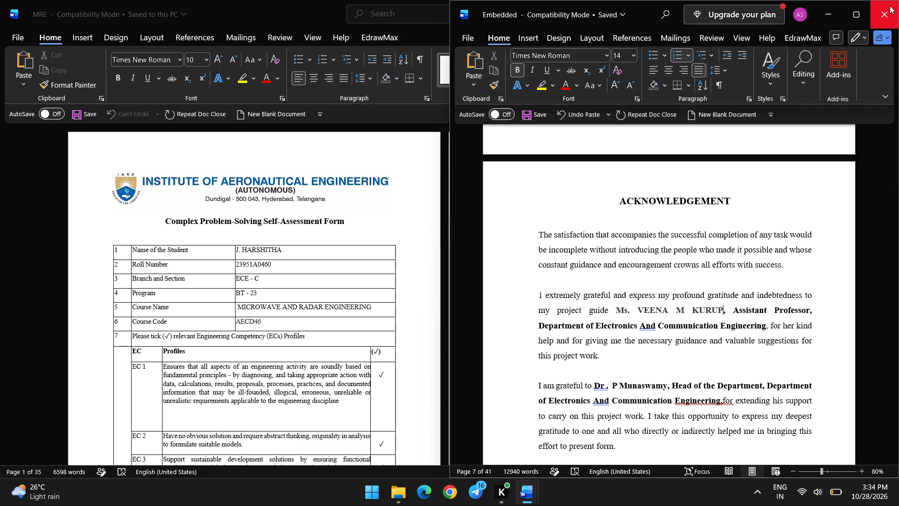
Close folder 35's Embedded report.
left_click(890, 6)
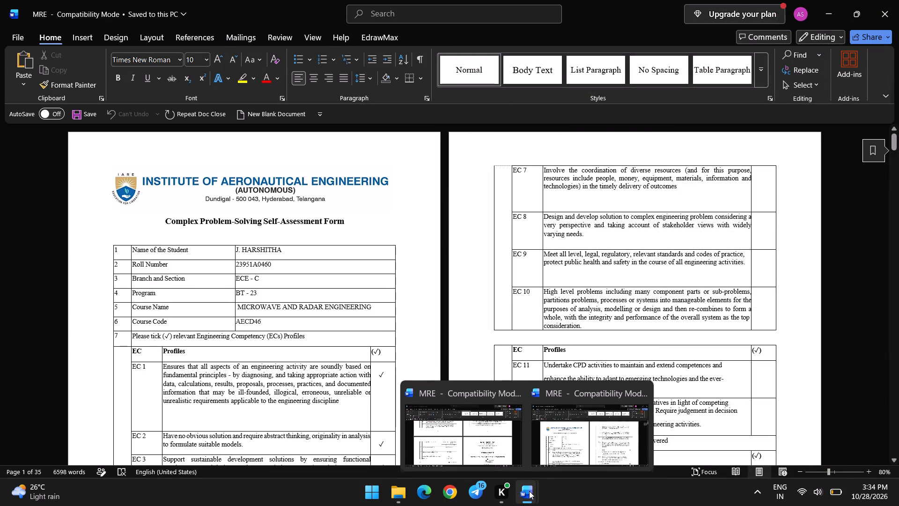
Place folder 35's MRE report beside folder 60's and copy the project guide's name from folder 60's Acknowledgement.
left_click(487, 447)
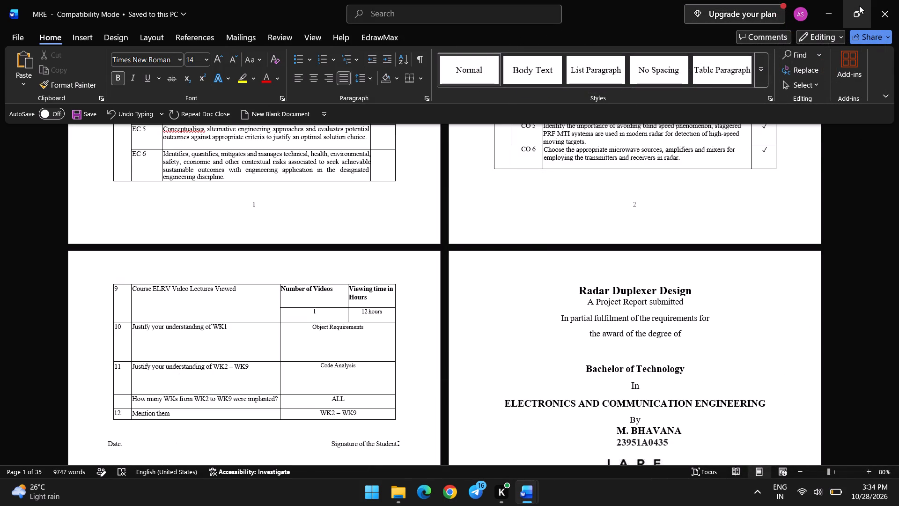
left_click(790, 46)
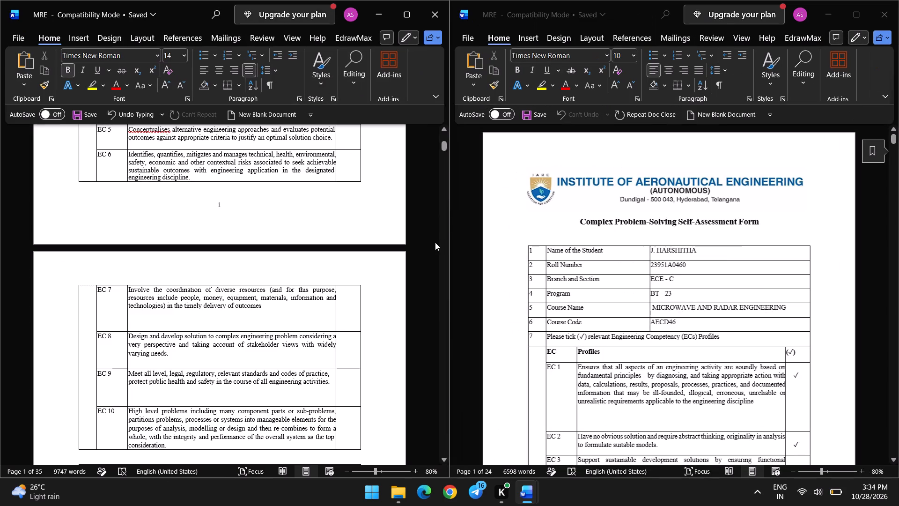
scroll(567, 268, "down", 5)
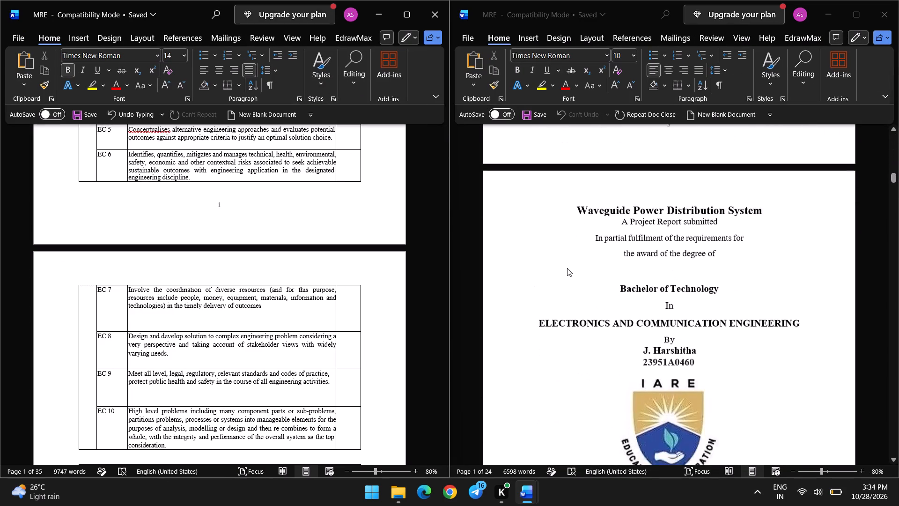
scroll(567, 268, "down", 6)
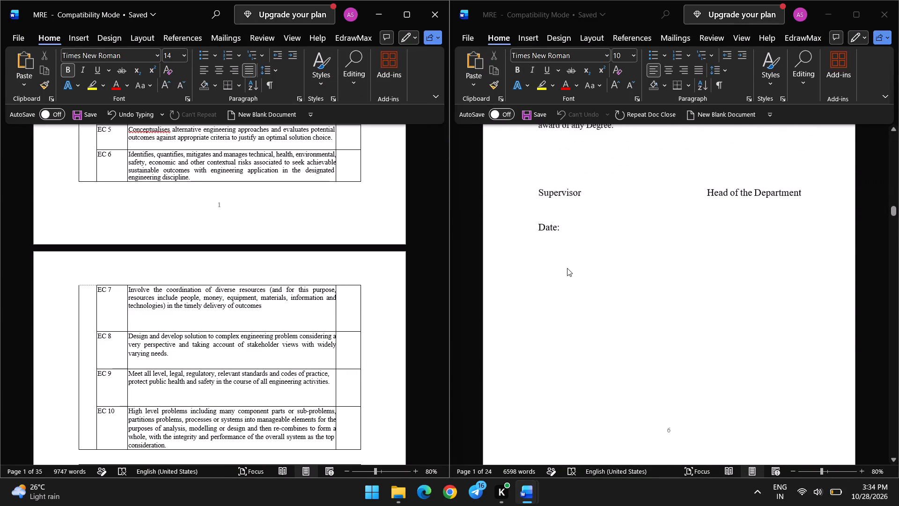
scroll(567, 268, "down", 3)
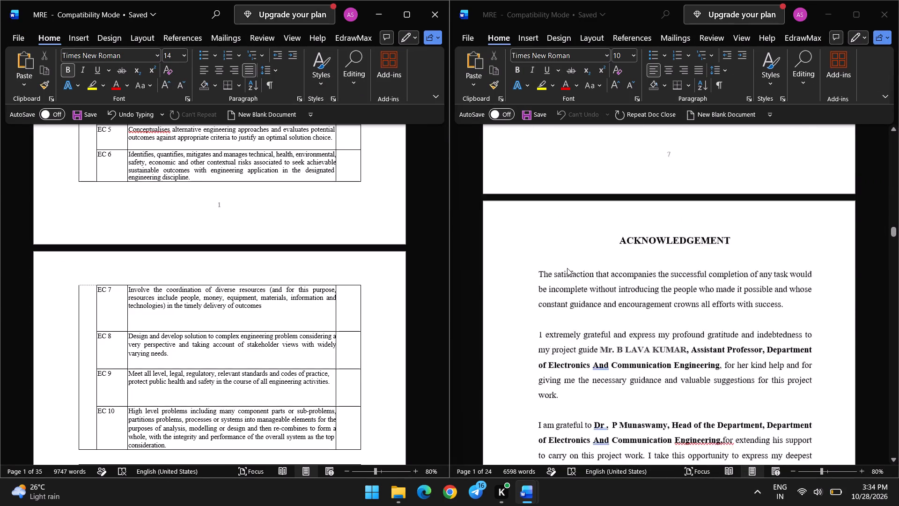
scroll(567, 268, "down", 1)
left_click(602, 244)
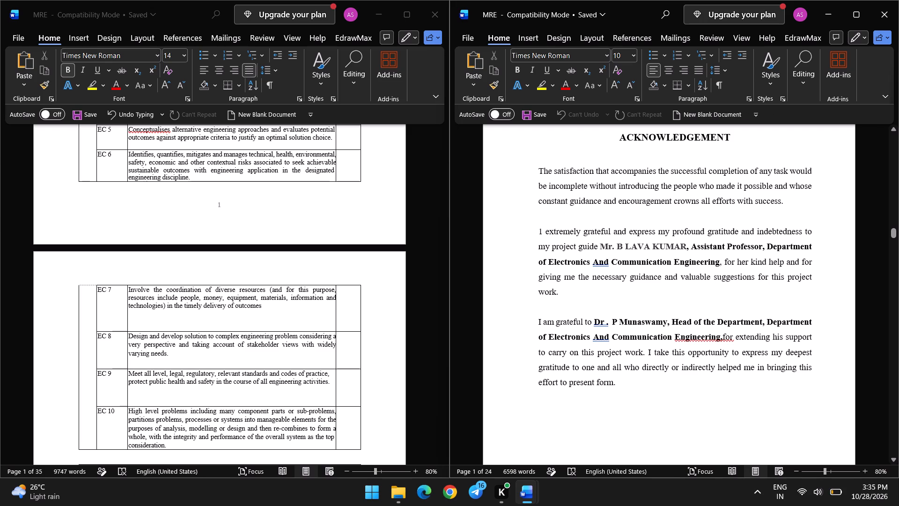
left_click_drag(602, 244, 666, 242)
key("ctrl+c")
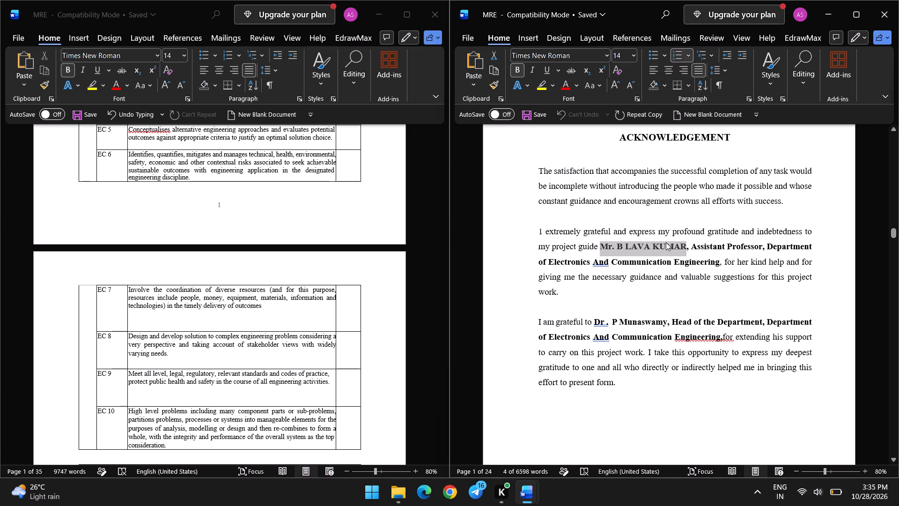
Replace the project guide's name in the Acknowledgement of folder 35's MRE report with the copied name, and save.
scroll(306, 252, "down", 4)
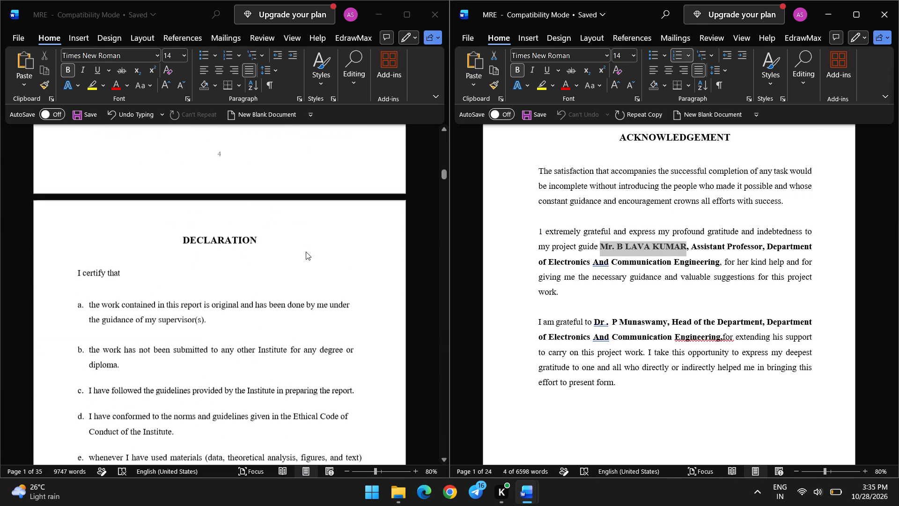
scroll(306, 252, "down", 3)
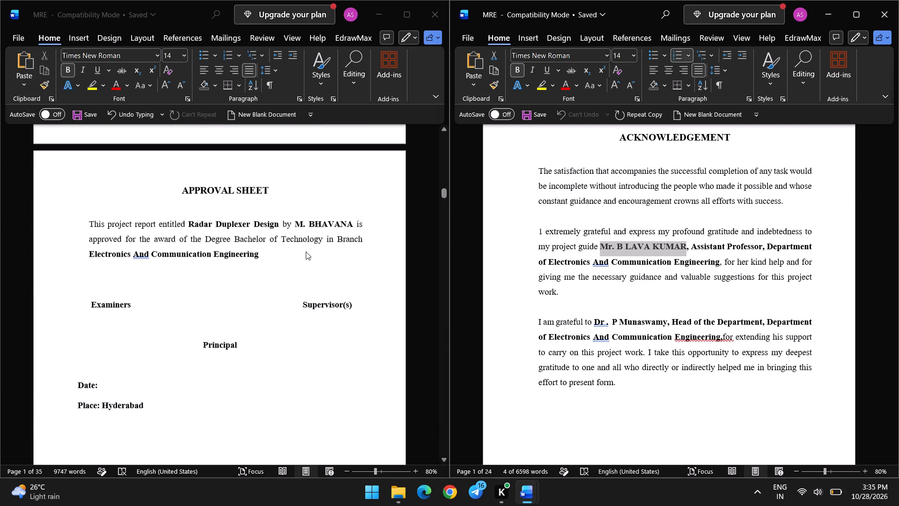
scroll(306, 252, "down", 2)
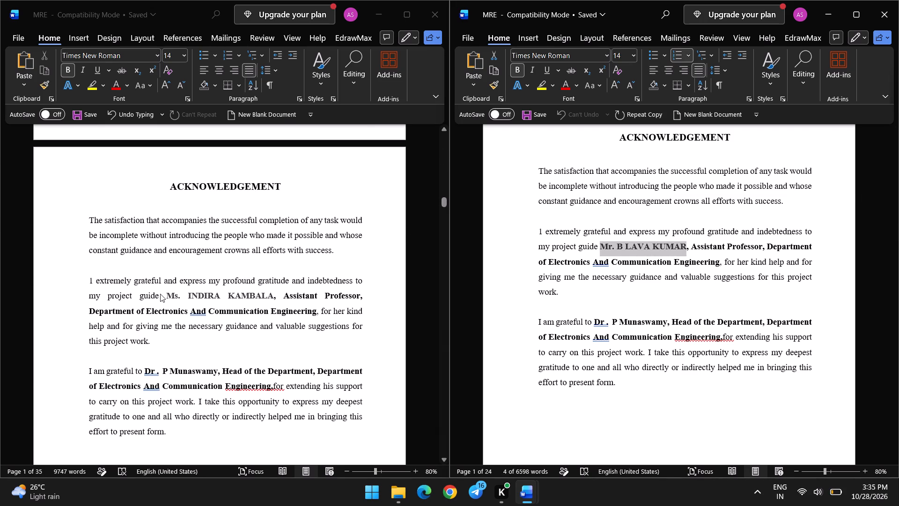
left_click(162, 295)
left_click_drag(167, 296, 251, 288)
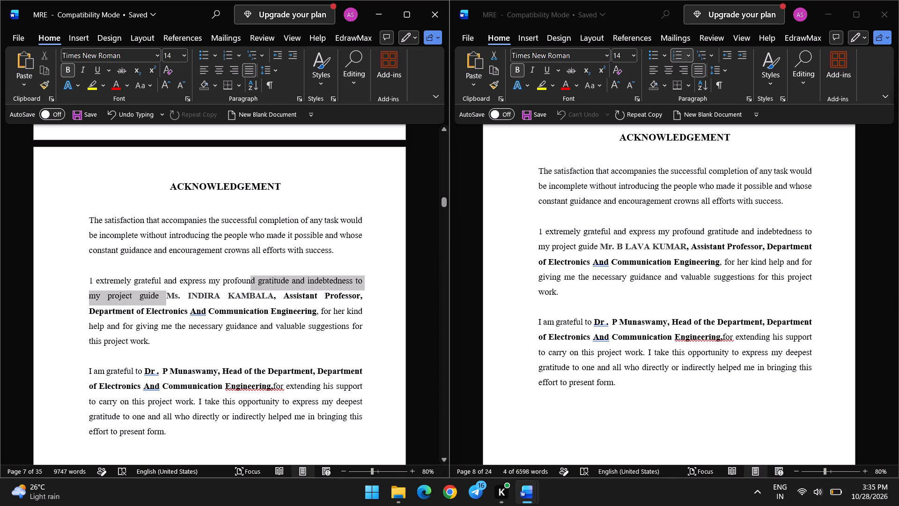
left_click_drag(251, 288, 265, 295)
key("ctrl+v")
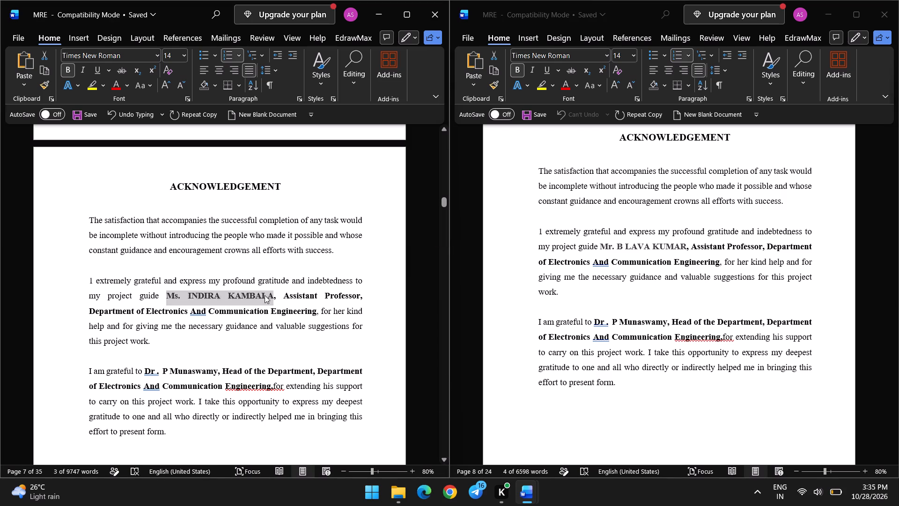
key("ctrl+s")
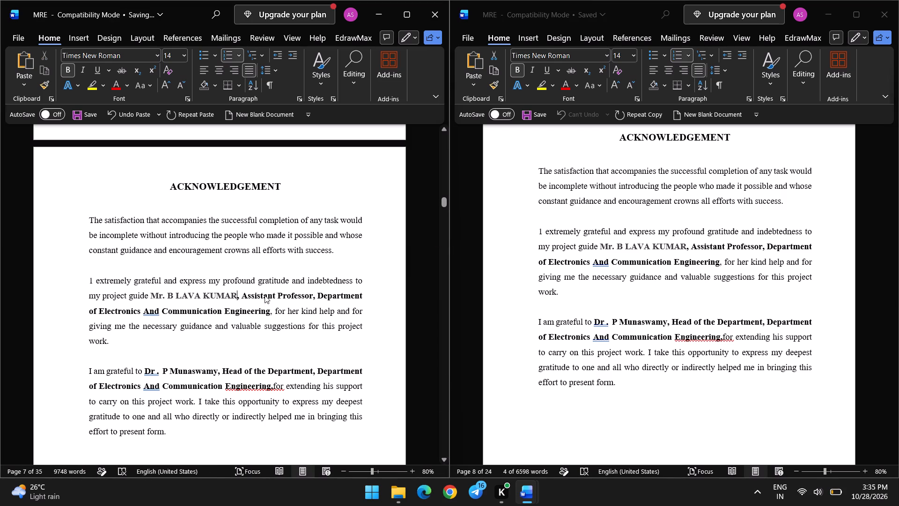
Close both MRE reports.
left_click(433, 20)
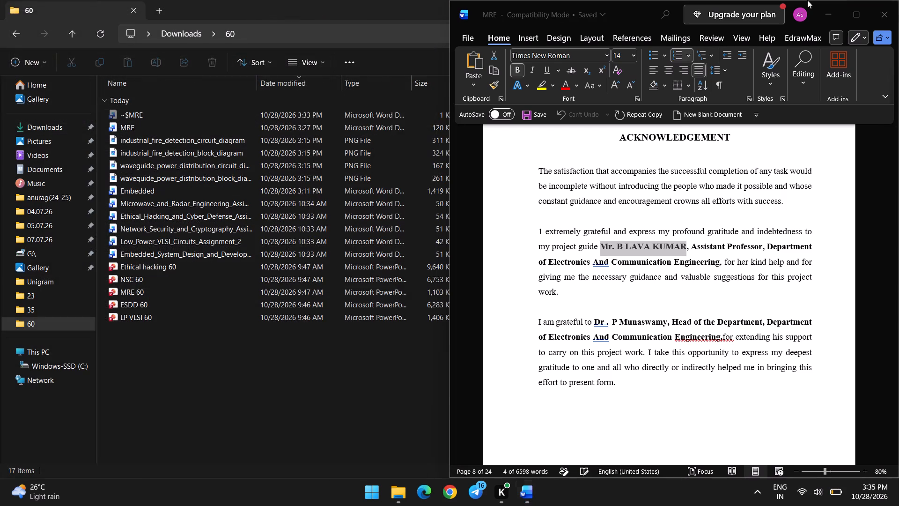
left_click(884, 11)
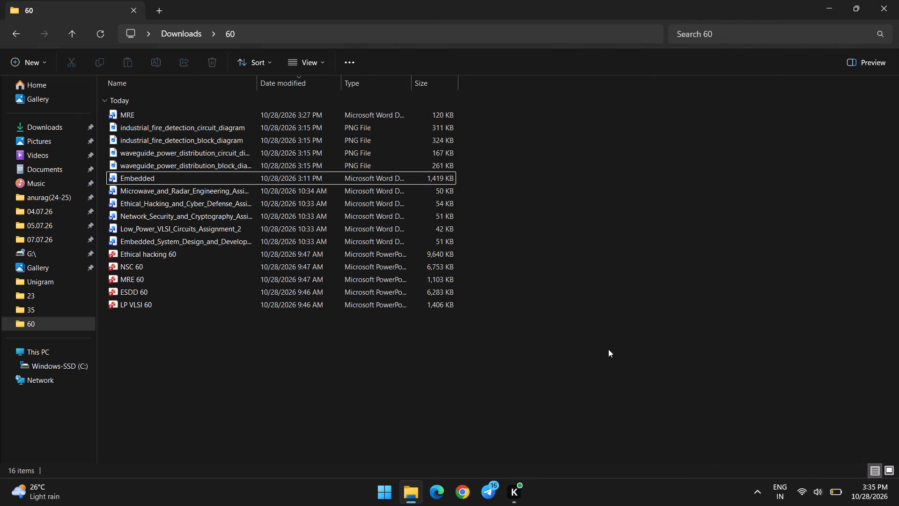
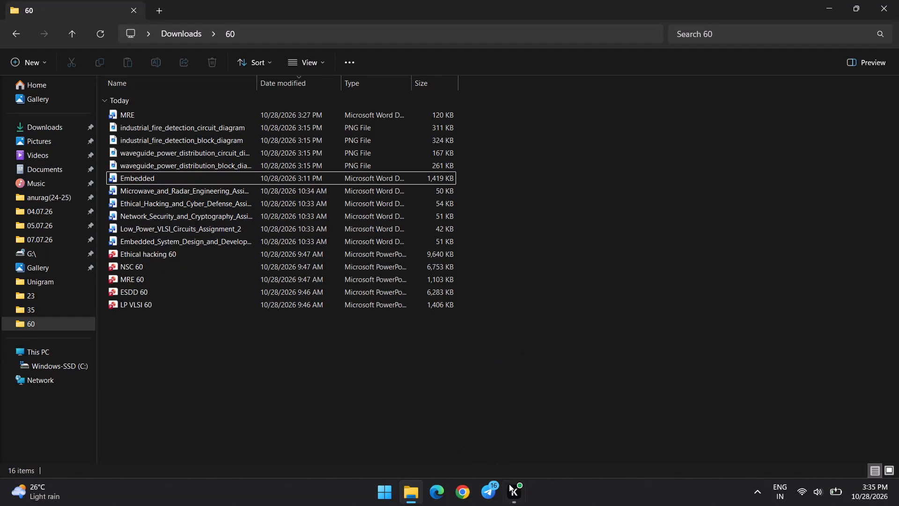
Open the Embedded and MRE reports from folder 35.
double_click(44, 306)
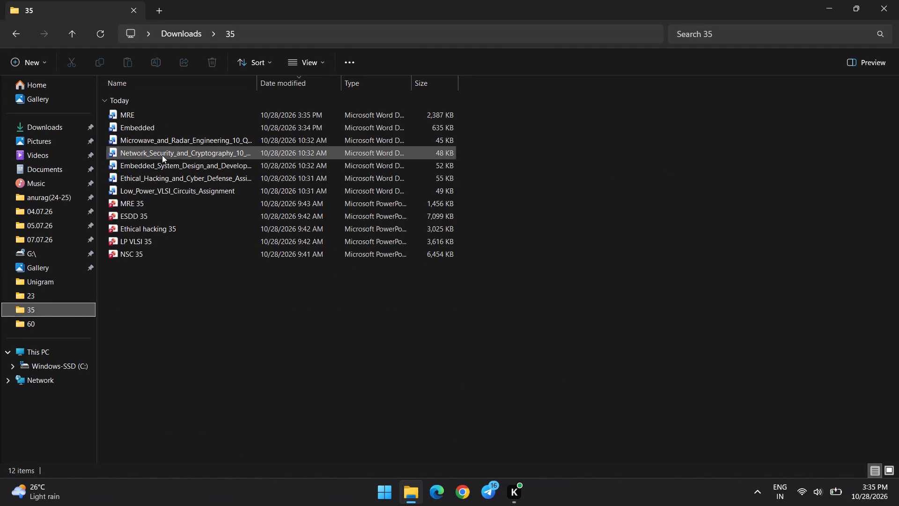
double_click(178, 130)
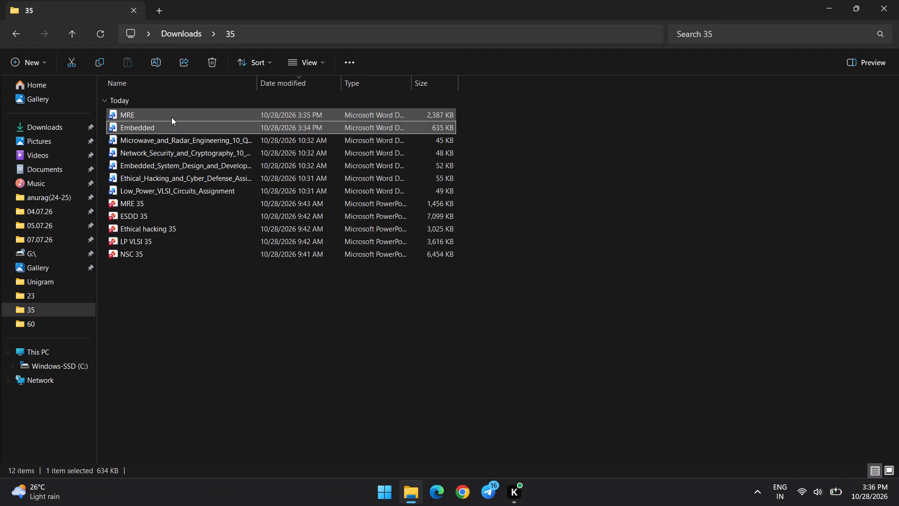
double_click(171, 112)
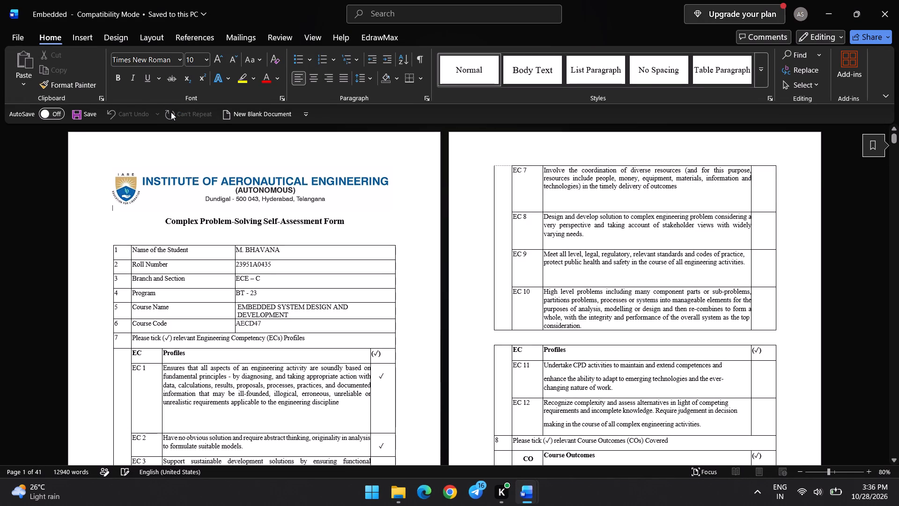
In the Embedded report, cut the ten numbered references under the REFERENCES heading at the end of the document.
scroll(338, 293, "down", 1)
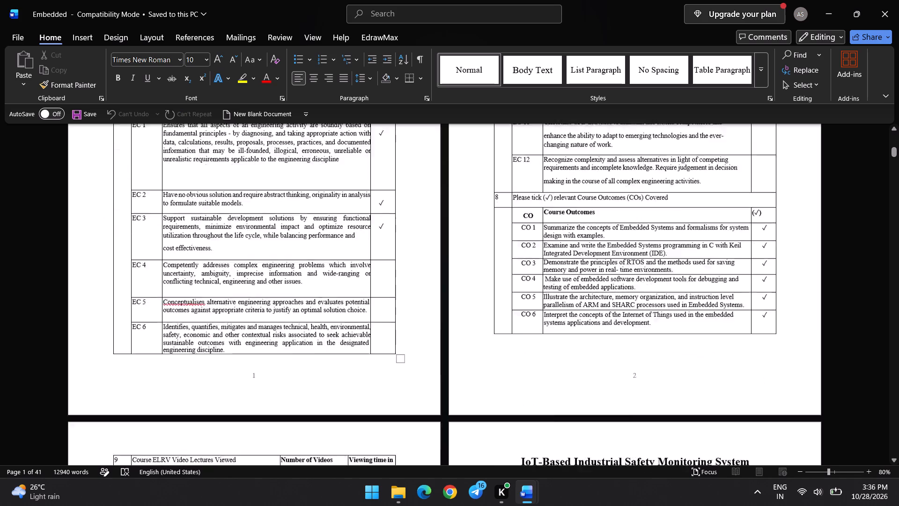
scroll(338, 293, "down", 7)
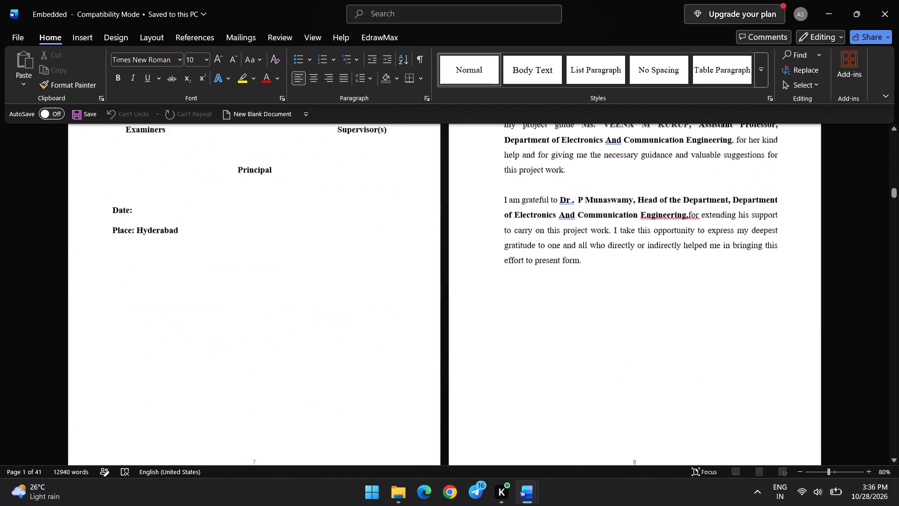
scroll(338, 293, "down", 10)
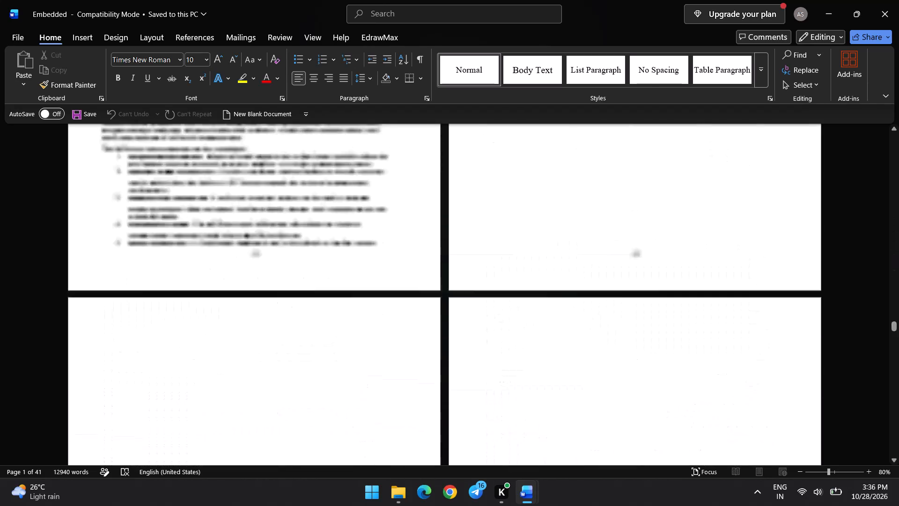
scroll(338, 293, "down", 10)
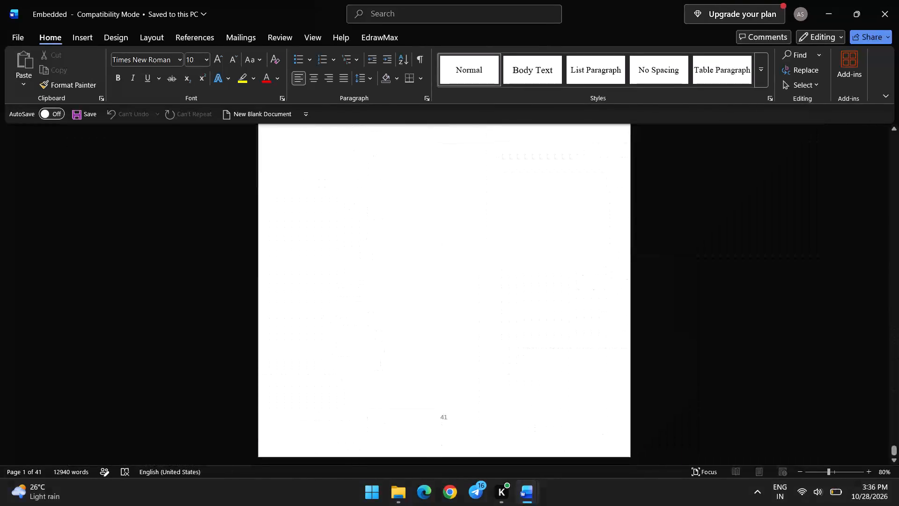
scroll(339, 326, "up", 2)
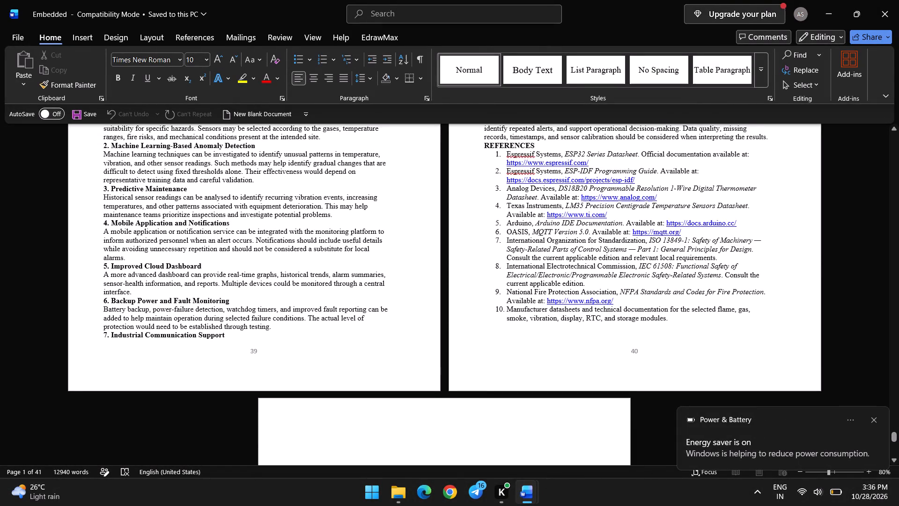
left_click_drag(507, 155, 658, 323)
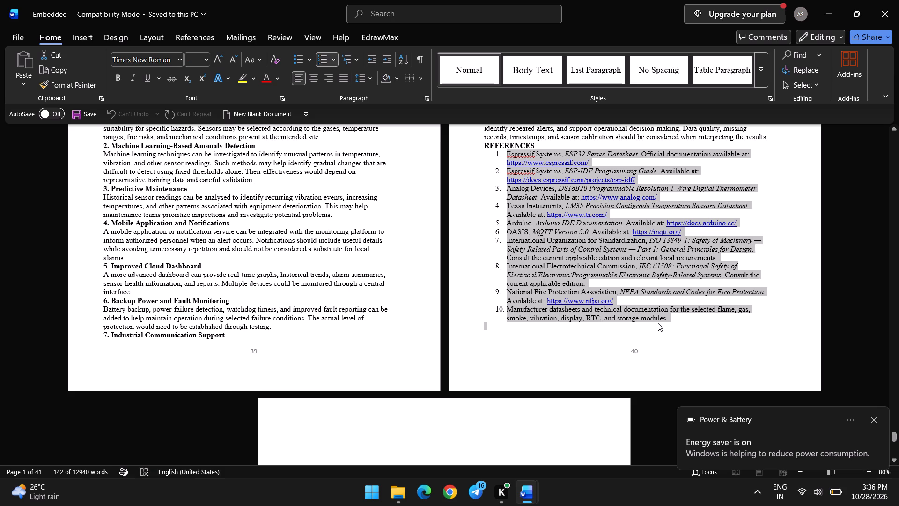
key("ctrl+x")
Replace the bulleted entries under the References heading on page 23 with the cut reference list.
scroll(545, 327, "up", 3)
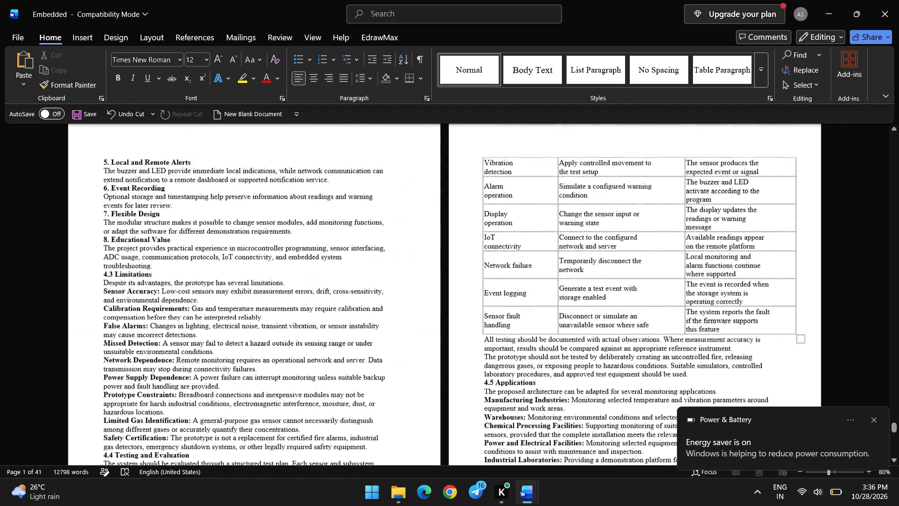
scroll(545, 327, "up", 4)
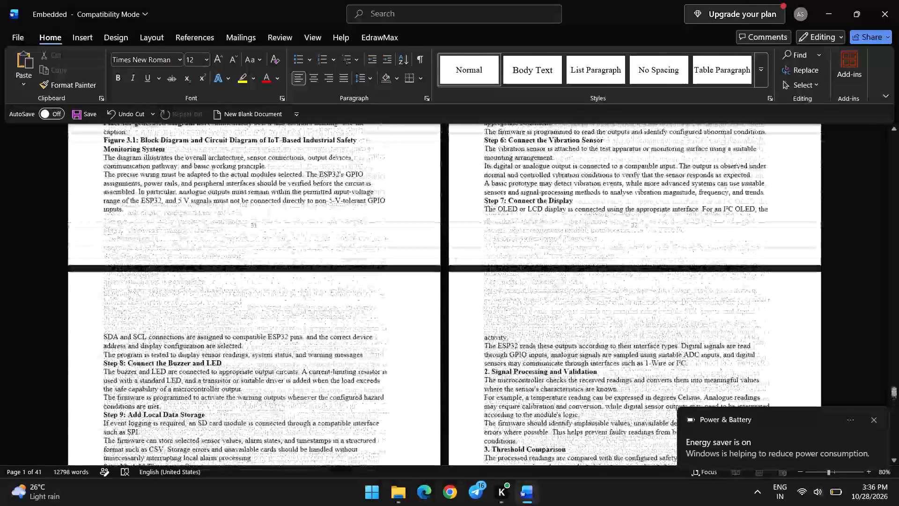
scroll(545, 327, "up", 3)
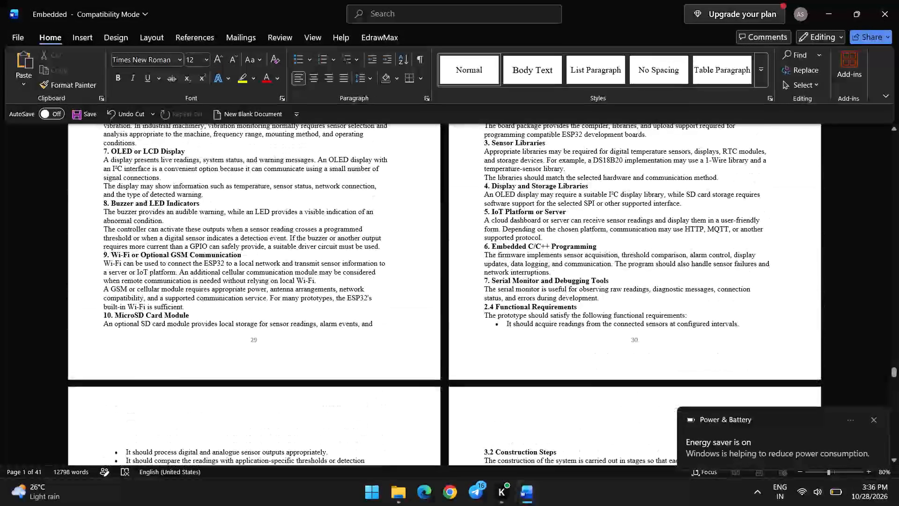
scroll(545, 327, "up", 3)
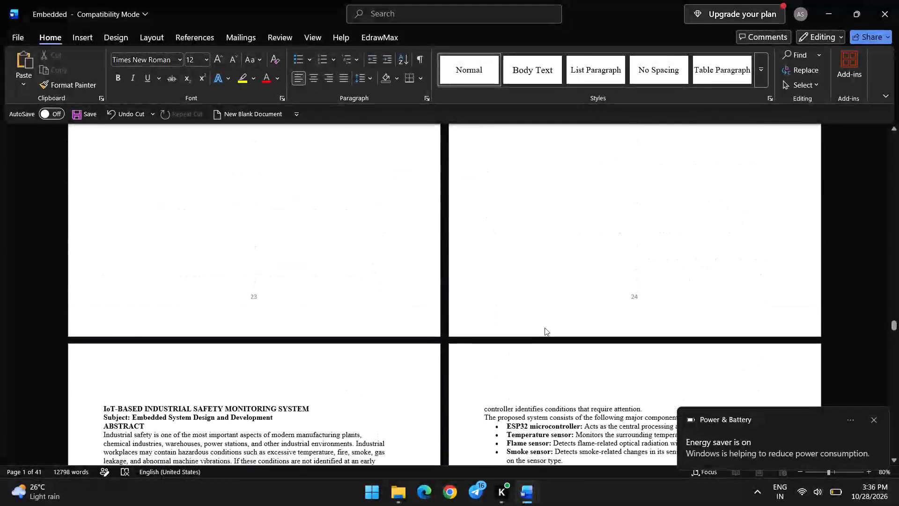
scroll(545, 327, "up", 2)
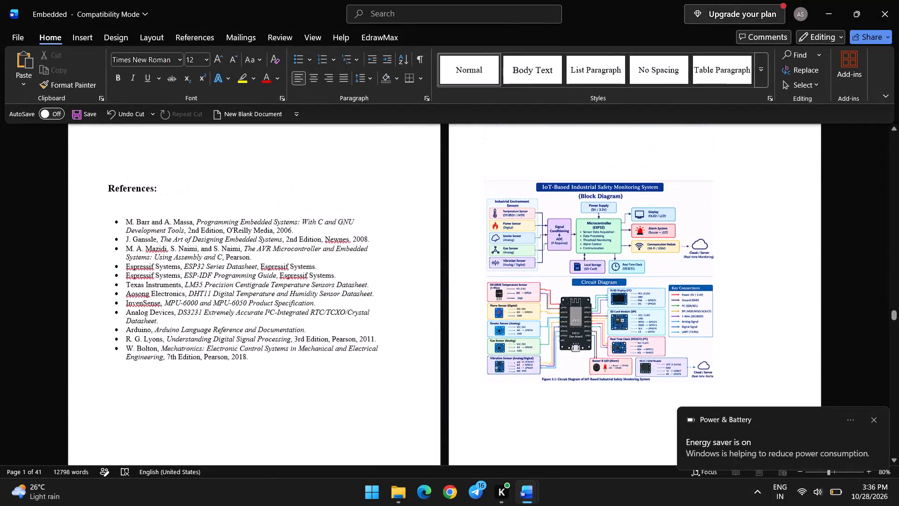
scroll(545, 327, "up", 1)
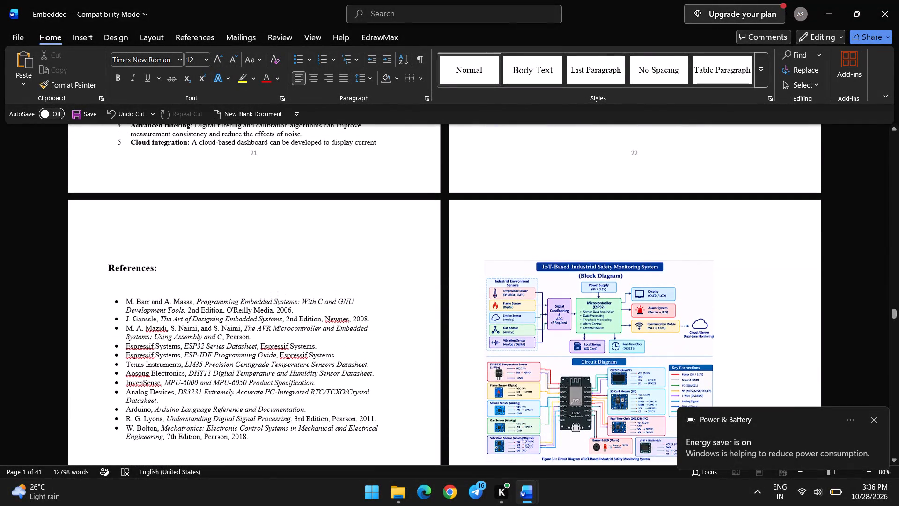
left_click_drag(126, 298, 223, 439)
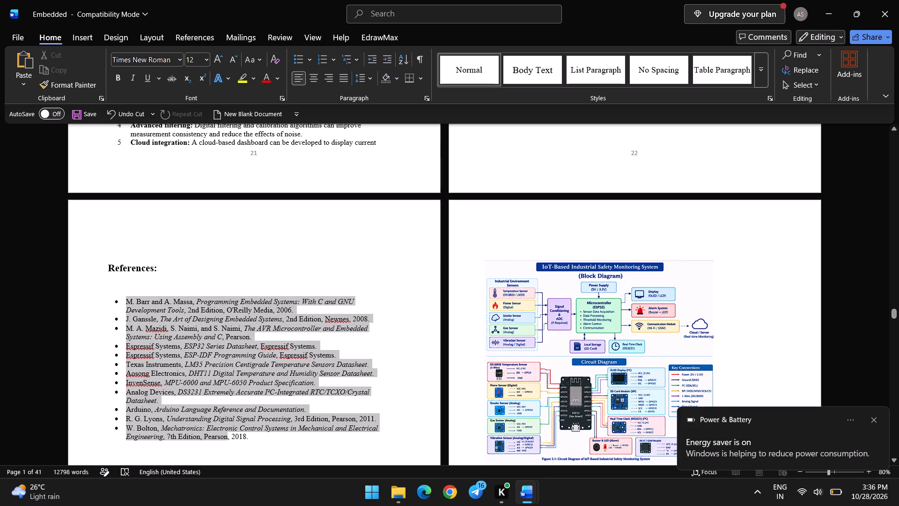
left_click_drag(223, 439, 244, 443)
key("ctrl+v")
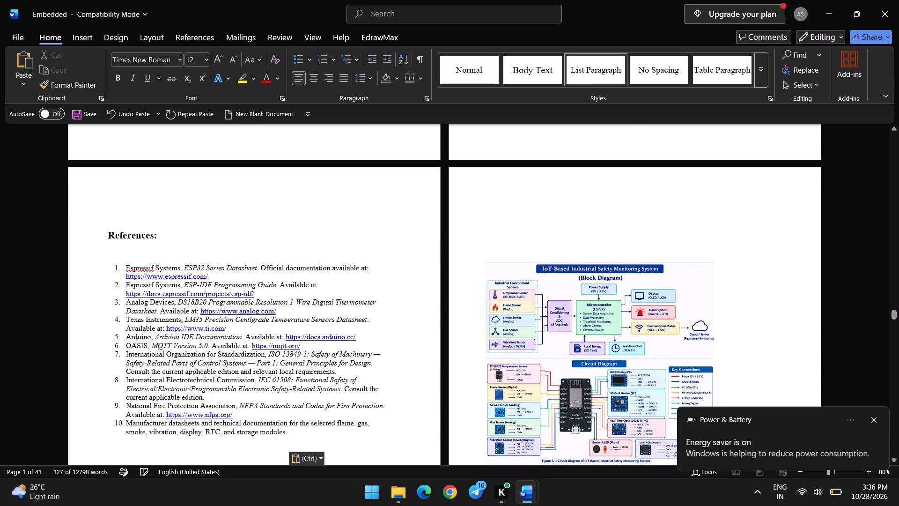
Change the replaced reference list on page 23 from numbering to bullets.
left_click_drag(292, 437, 108, 283)
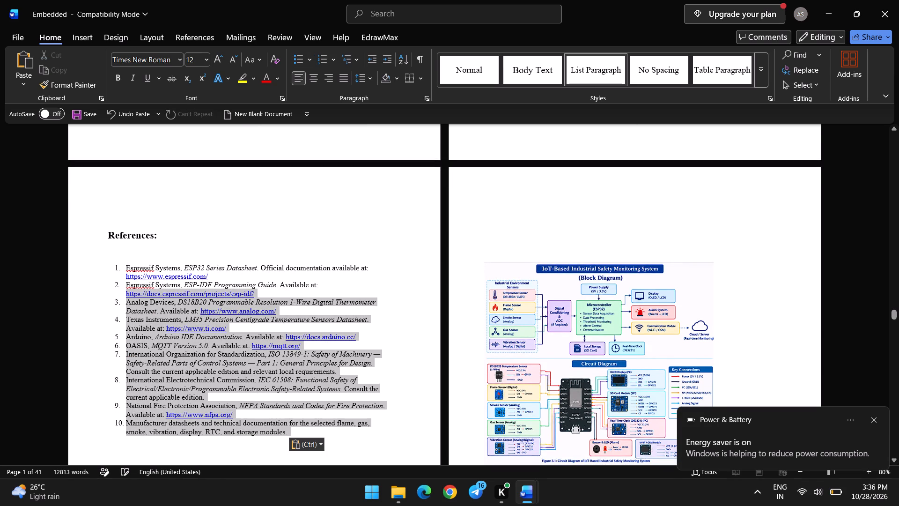
left_click_drag(108, 283, 111, 268)
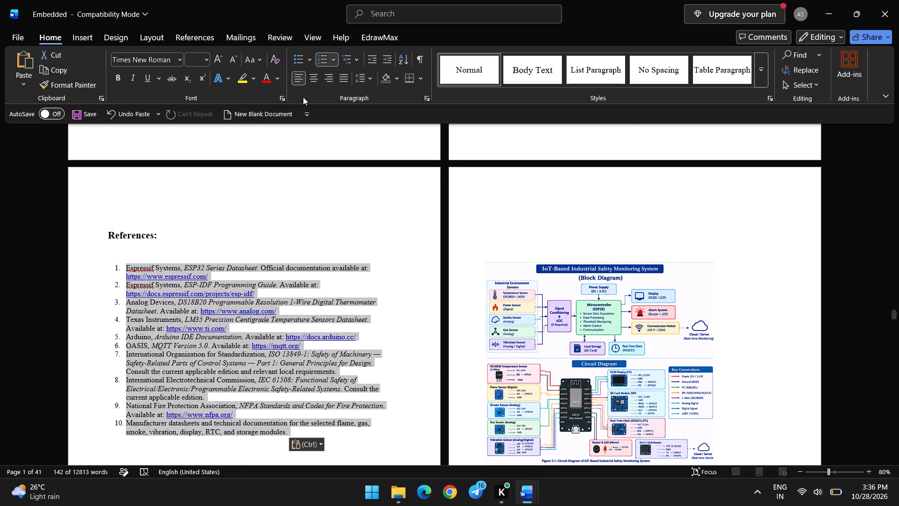
left_click(325, 58)
left_click(302, 61)
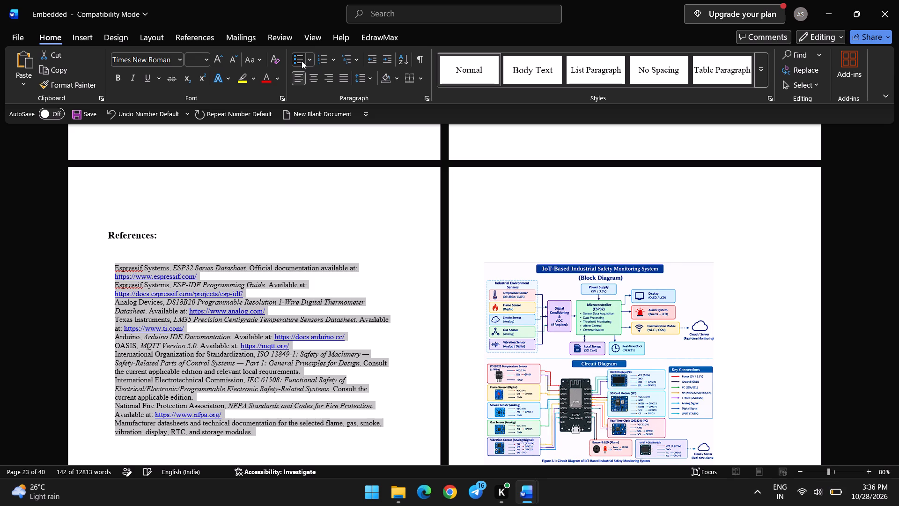
left_click(310, 192)
Cut the abstract text of the IoT-Based Industrial Safety Monitoring System under the ABSTRACT heading on page 25.
scroll(310, 192, "down", 1)
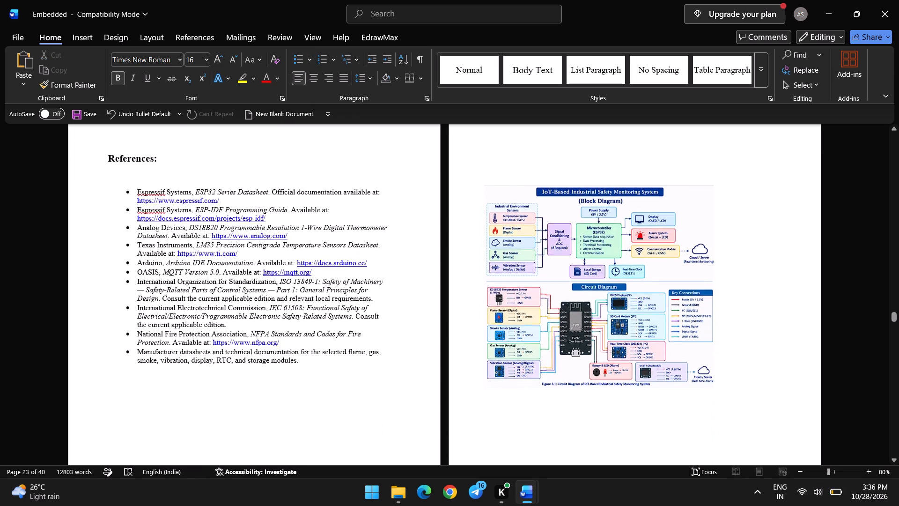
scroll(310, 192, "down", 3)
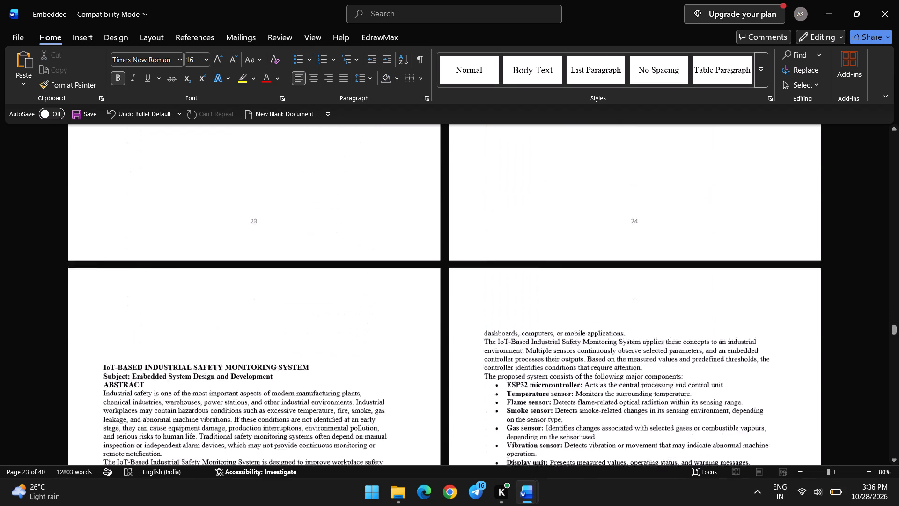
scroll(310, 192, "down", 1)
scroll(310, 192, "up", 1)
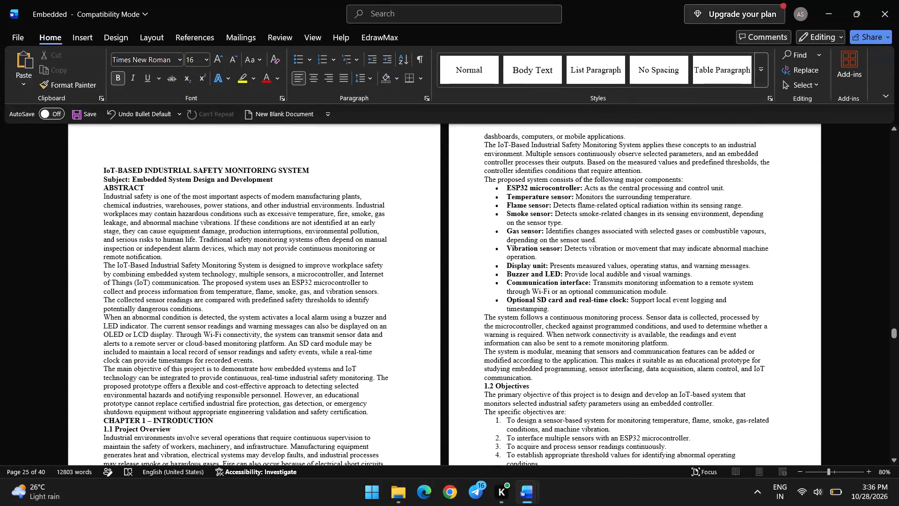
left_click_drag(103, 193, 360, 411)
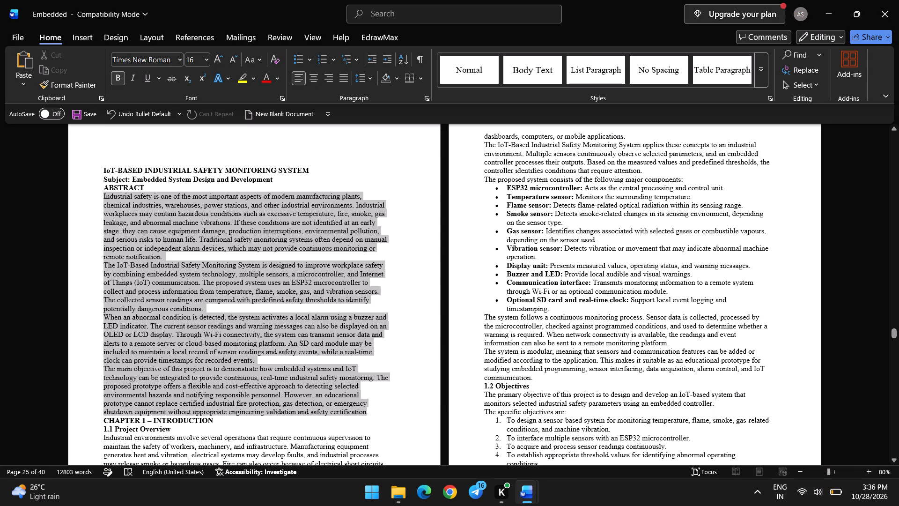
left_click_drag(360, 411, 361, 411)
key("ctrl+x")
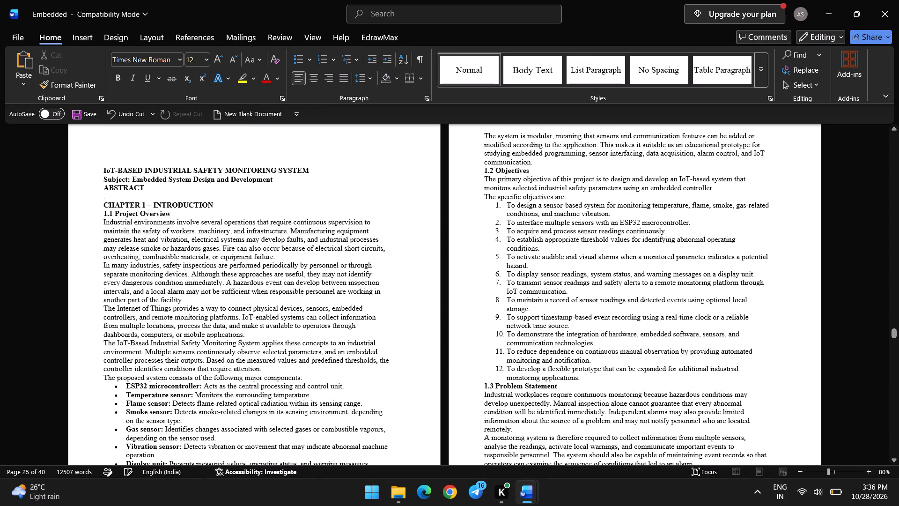
Replace the data acquisition text on the Abstract page with the cut abstract, remove the leftover character at its end, and save.
scroll(347, 300, "up", 6)
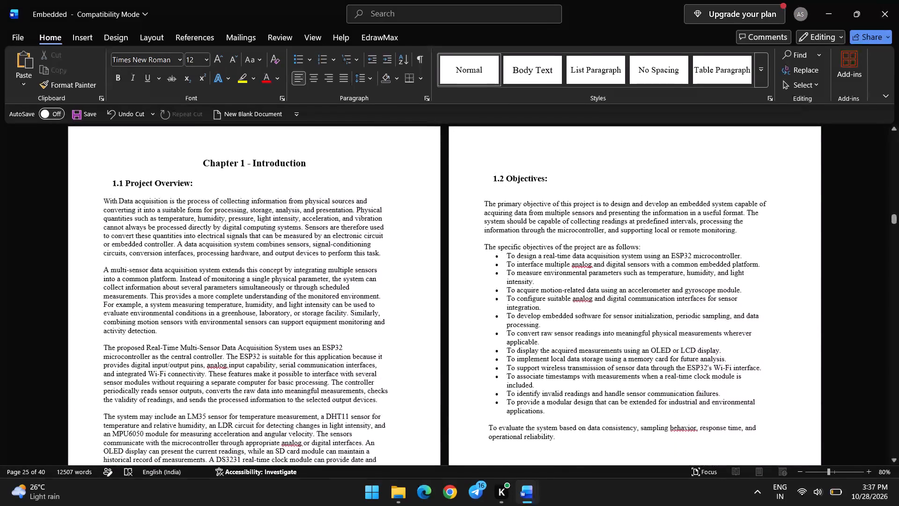
scroll(272, 230, "up", 2)
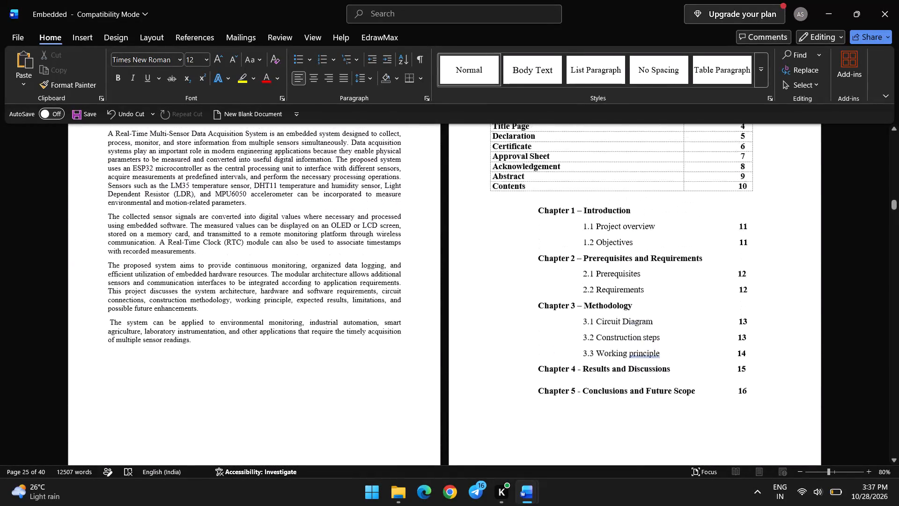
scroll(272, 230, "up", 1)
left_click_drag(109, 156, 189, 366)
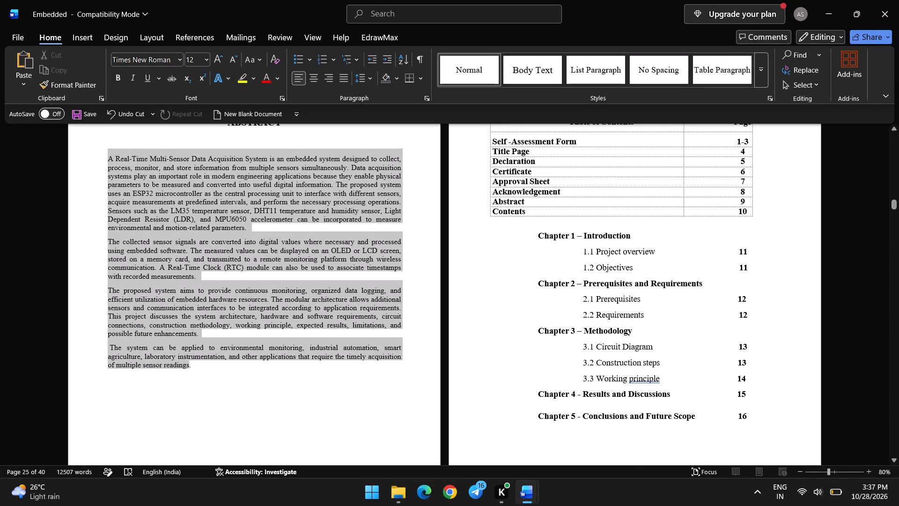
left_click_drag(189, 366, 187, 364)
key("ctrl+v")
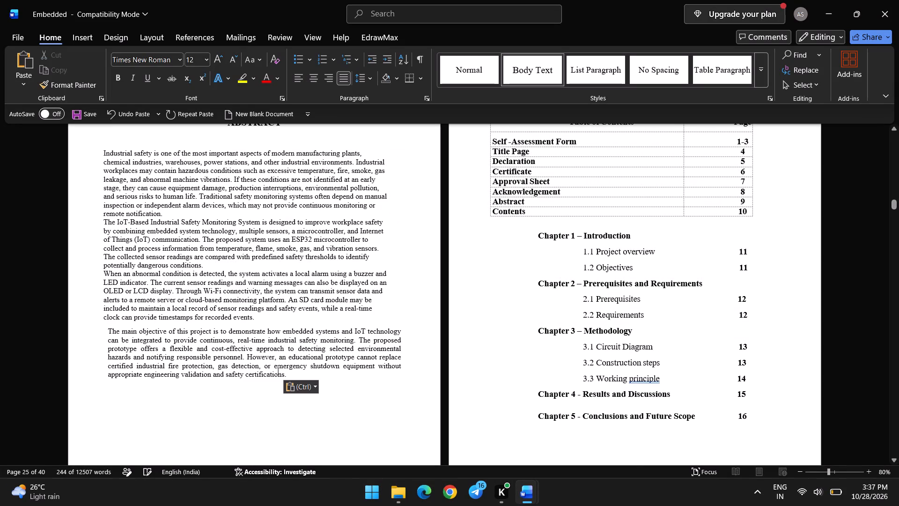
key("Delete")
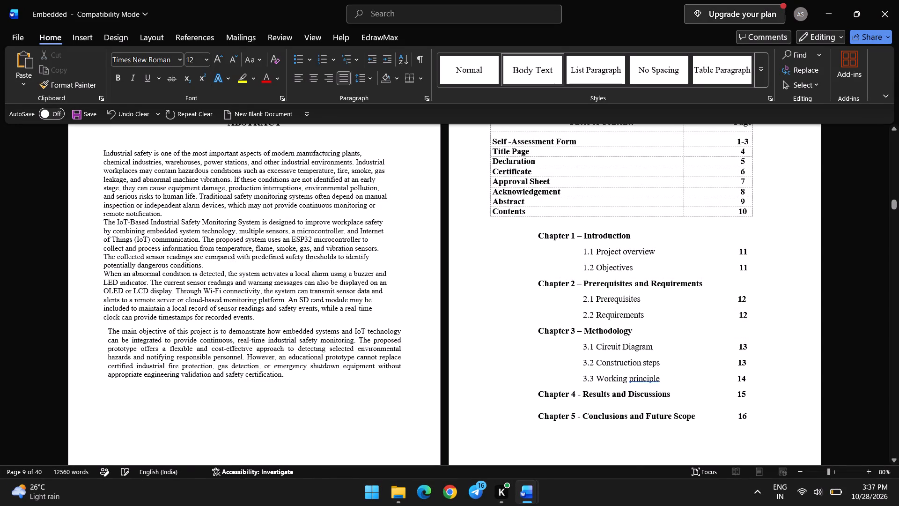
key("ctrl+s")
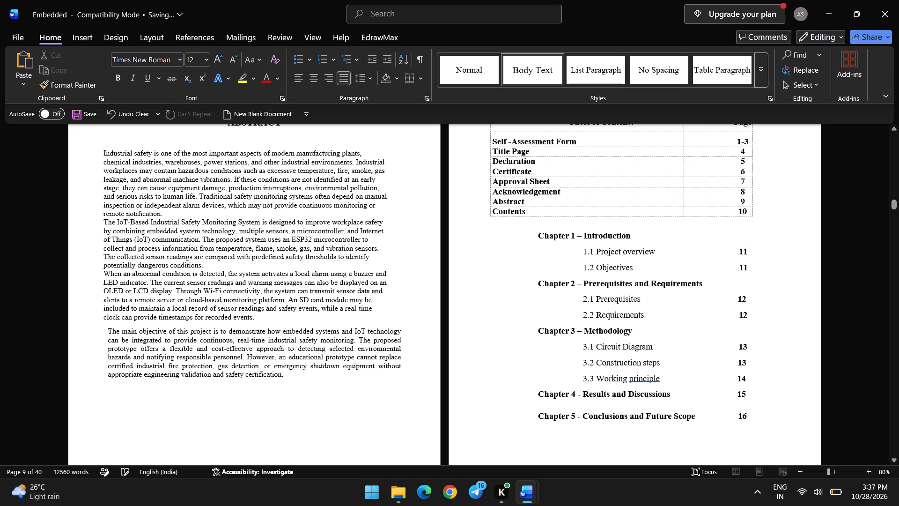
Decrease the indent of the Abstract's last paragraph to align it with the paragraphs above.
left_click_drag(107, 332, 287, 390)
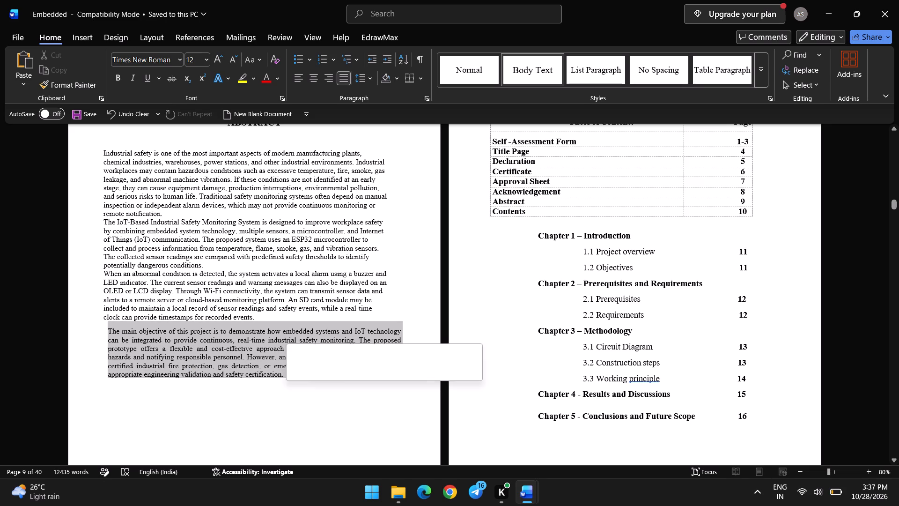
left_click(367, 62)
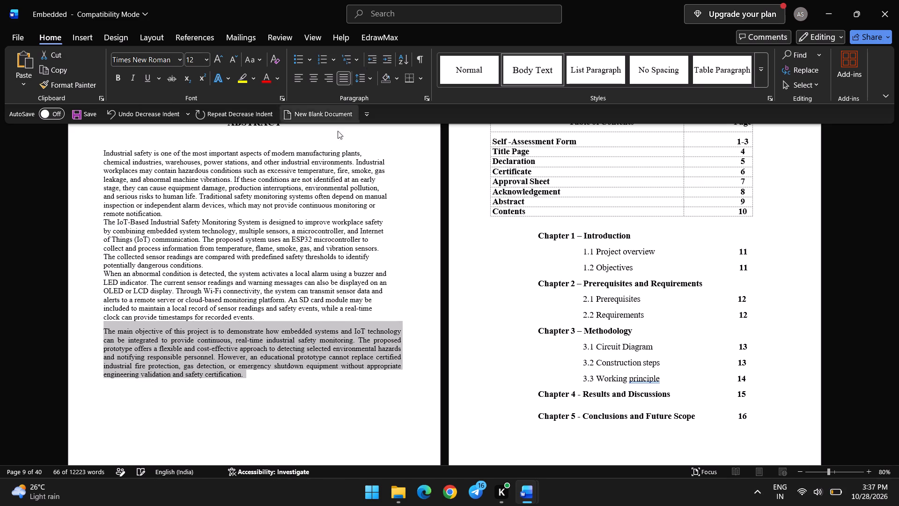
left_click(288, 314)
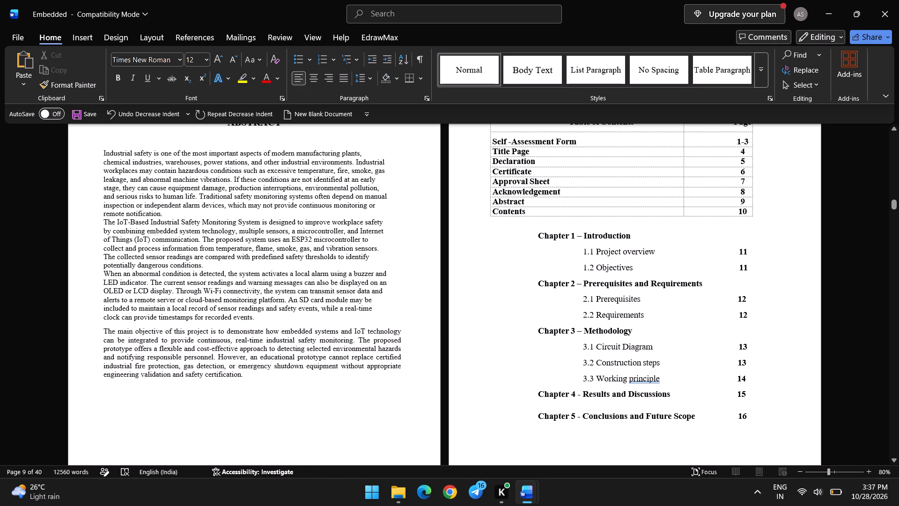
Insert a blank line between the first and second paragraphs of the Abstract.
left_click(224, 215)
key("Return")
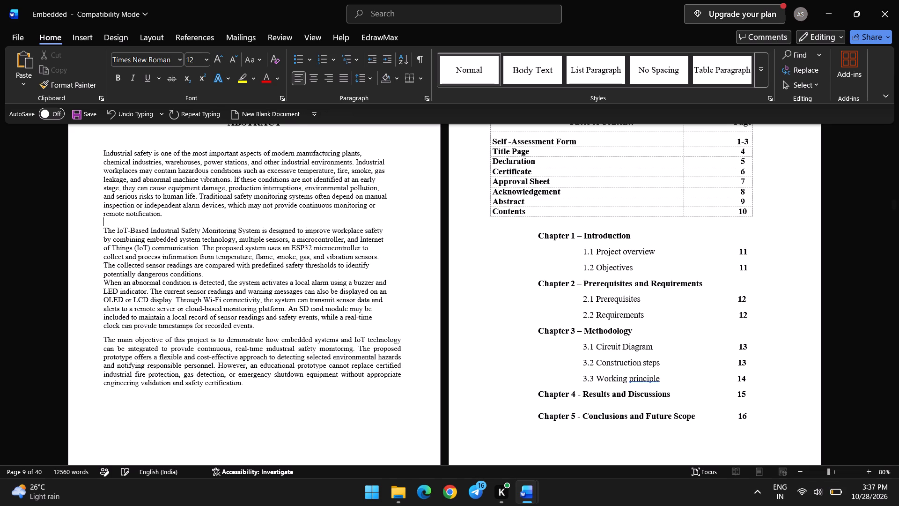
Insert a blank line between the second and third paragraphs of the Abstract and save the document.
left_click(223, 271)
key("Return")
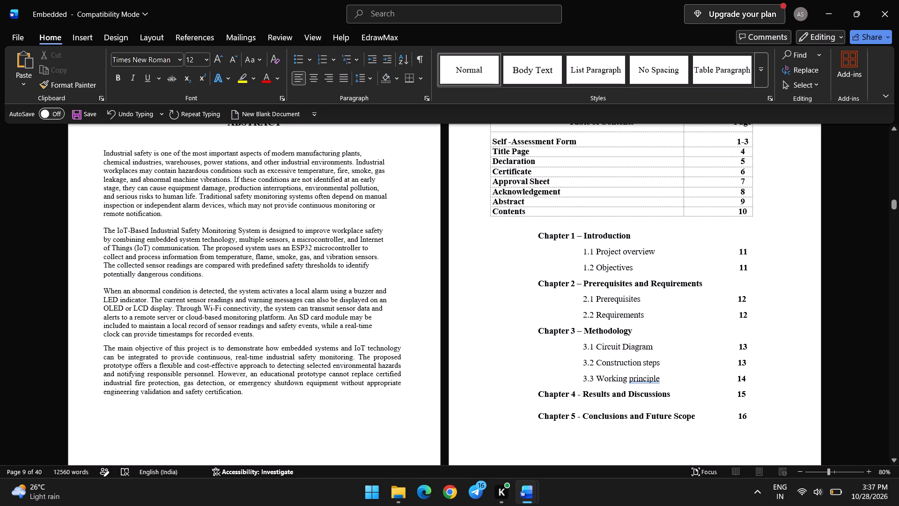
key("ctrl+s")
Cut the 1.1 Project Overview text of the IoT-Based Industrial Safety Monitoring System, from "Industrial environments" through "IoT communication", starting on page 25.
scroll(264, 342, "down", 1)
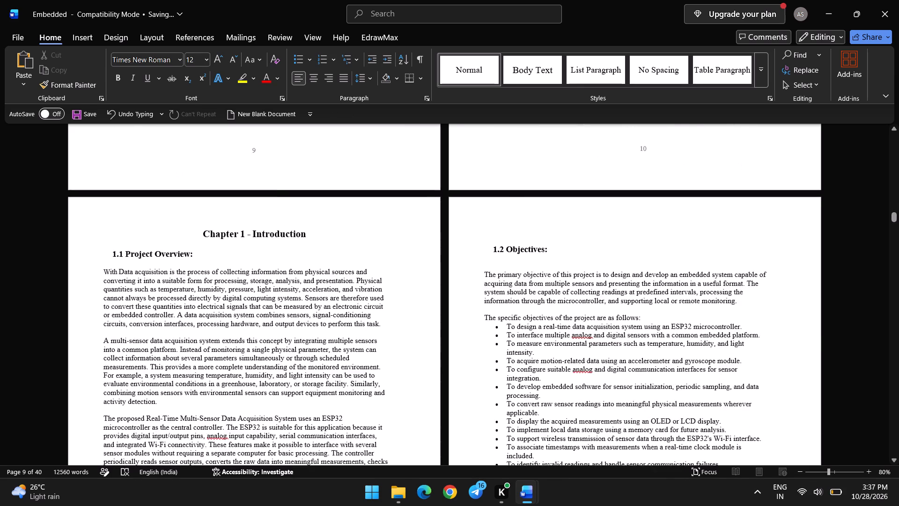
scroll(264, 342, "down", 14)
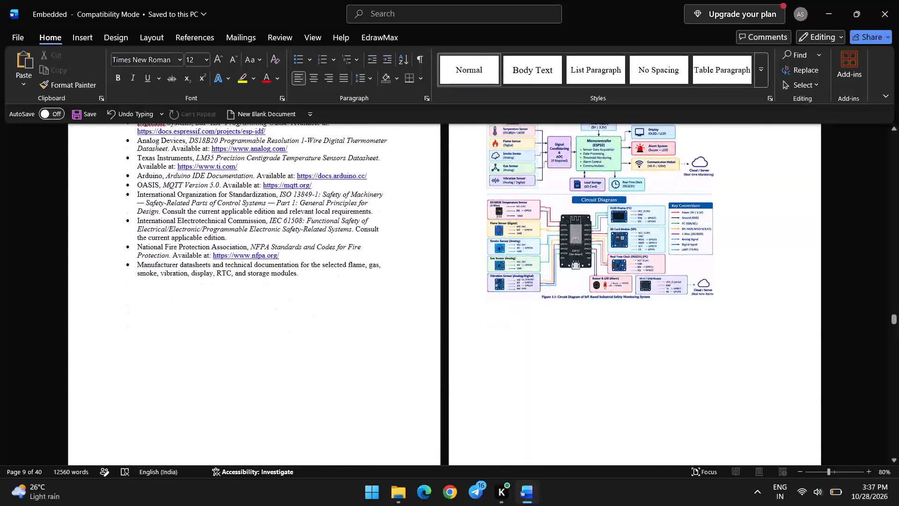
scroll(264, 342, "down", 1)
scroll(264, 342, "up", 1)
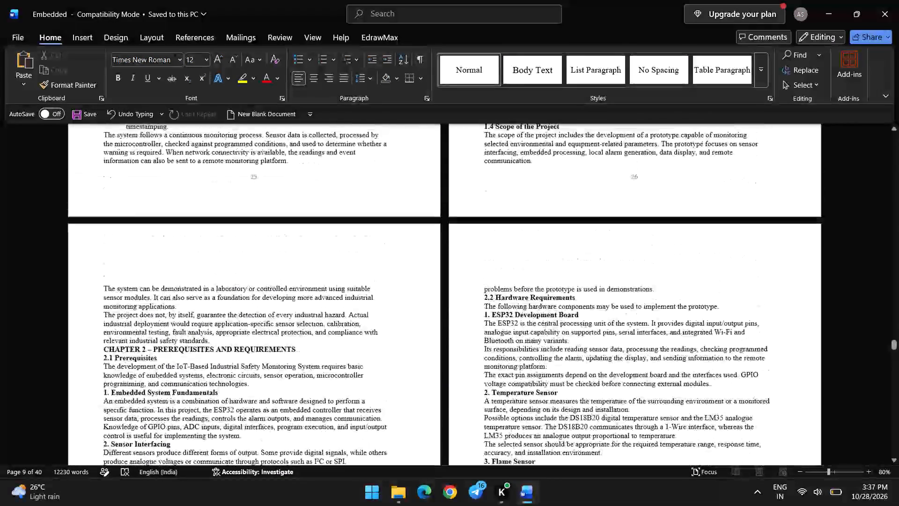
scroll(264, 342, "up", 2)
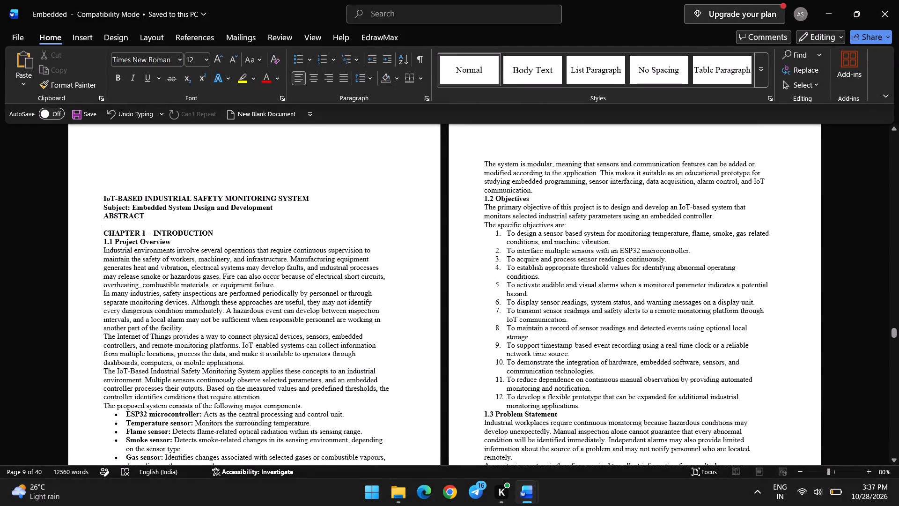
left_click_drag(103, 250, 543, 99)
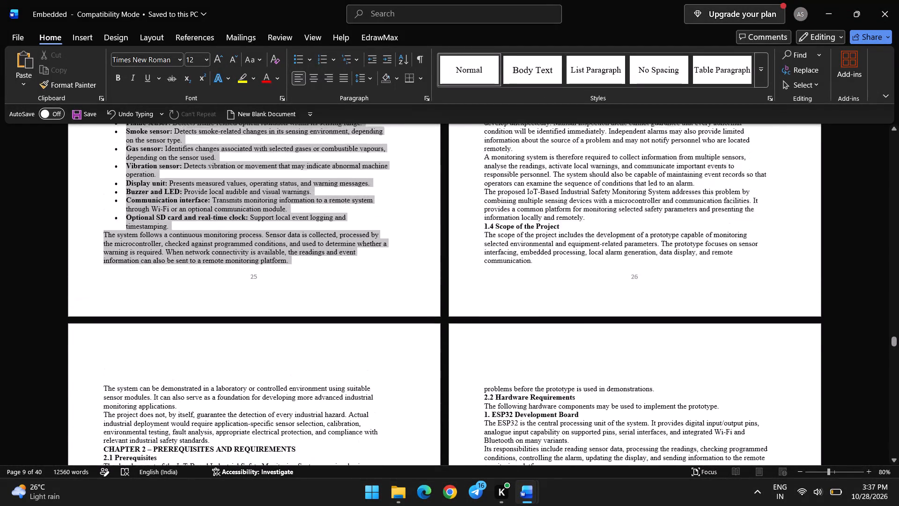
left_click_drag(543, 99, 525, 413)
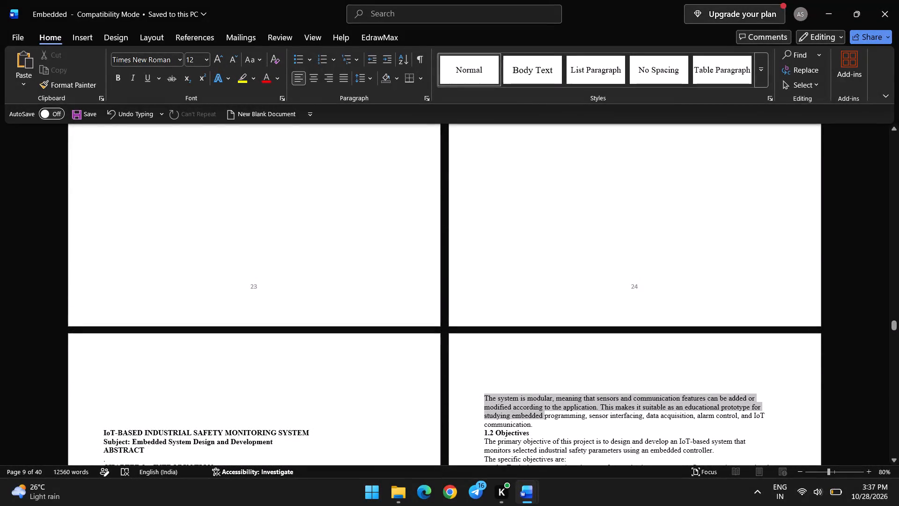
left_click_drag(525, 413, 533, 427)
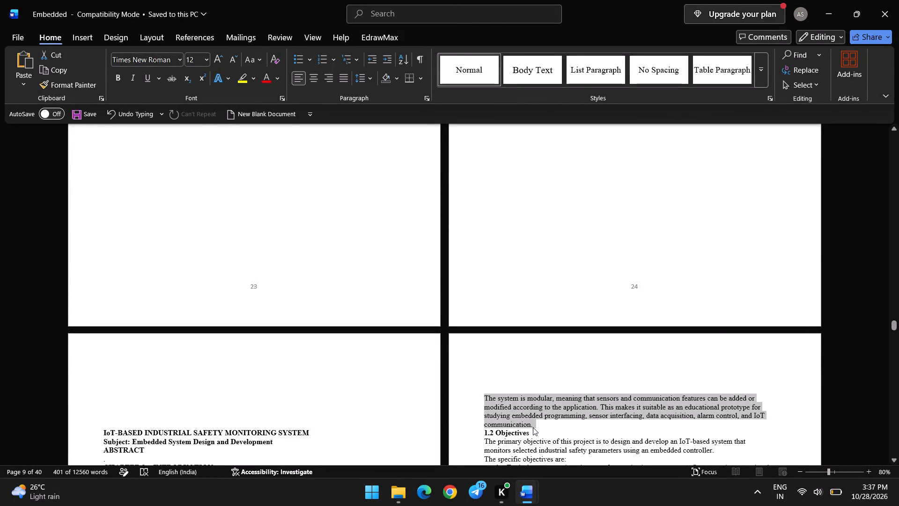
key("ctrl+x")
Replace the data acquisition text under 1.1 Project Overview in Chapter 1 with the cut overview and adjust the line breaks after it.
scroll(483, 299, "up", 3)
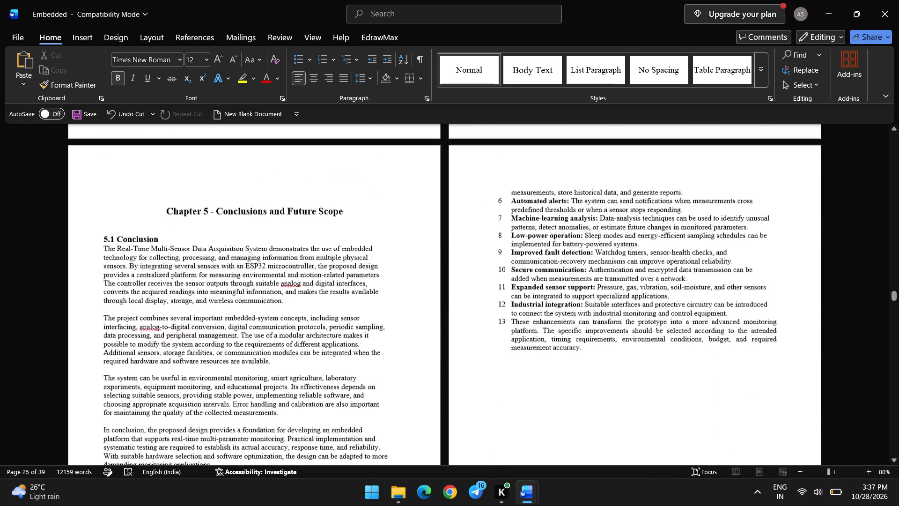
scroll(483, 299, "up", 4)
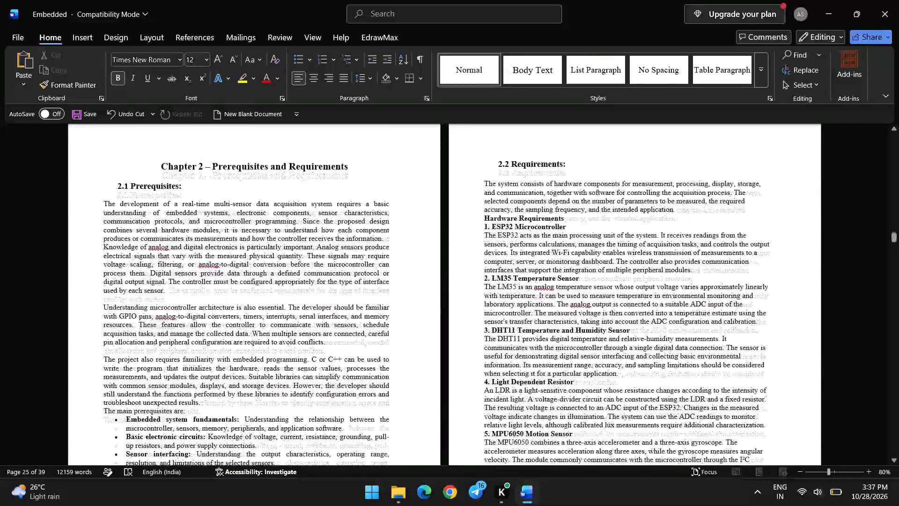
scroll(483, 299, "up", 2)
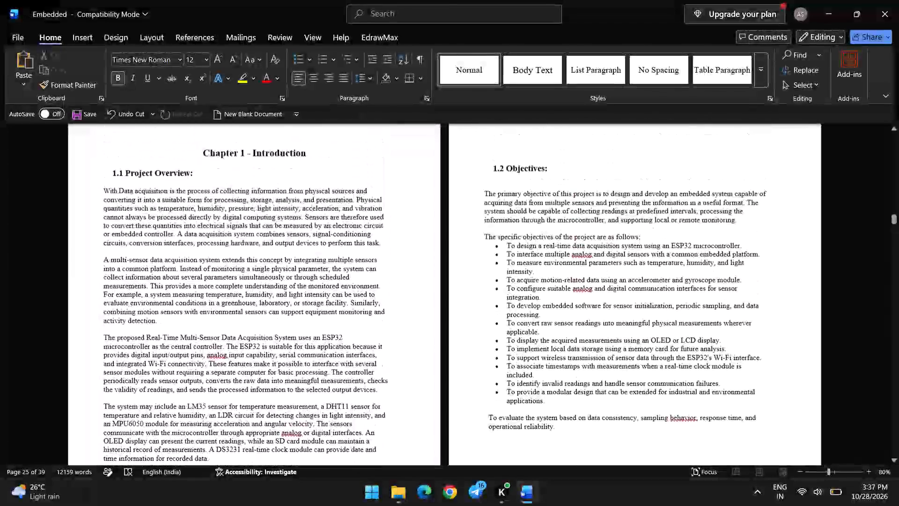
scroll(483, 299, "up", 1)
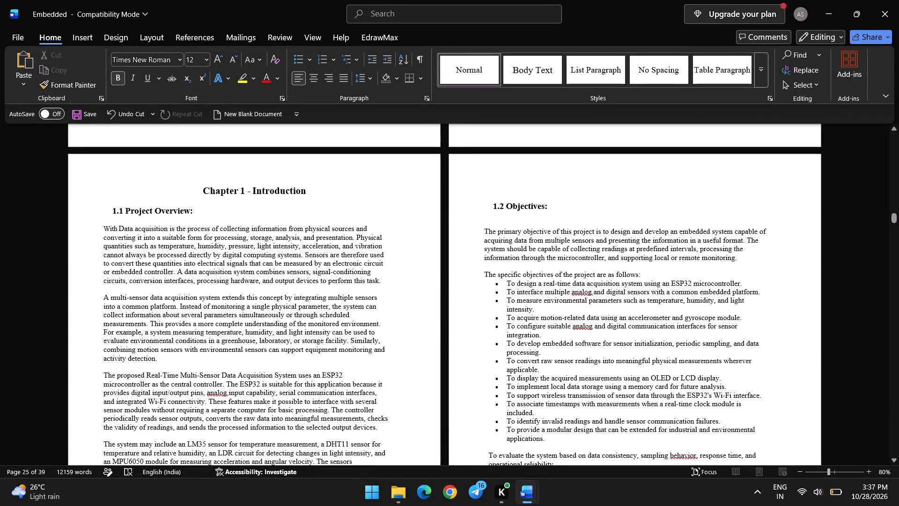
left_click_drag(107, 229, 291, 365)
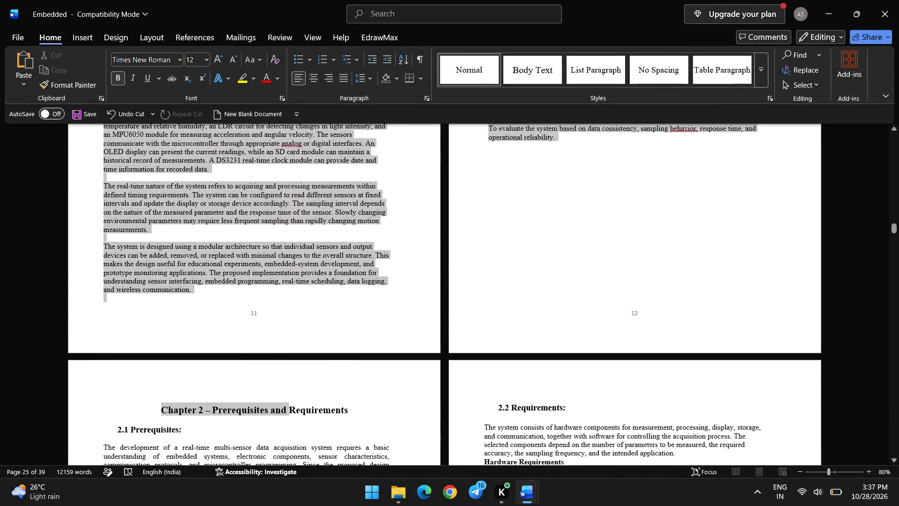
left_click_drag(291, 365, 188, 287)
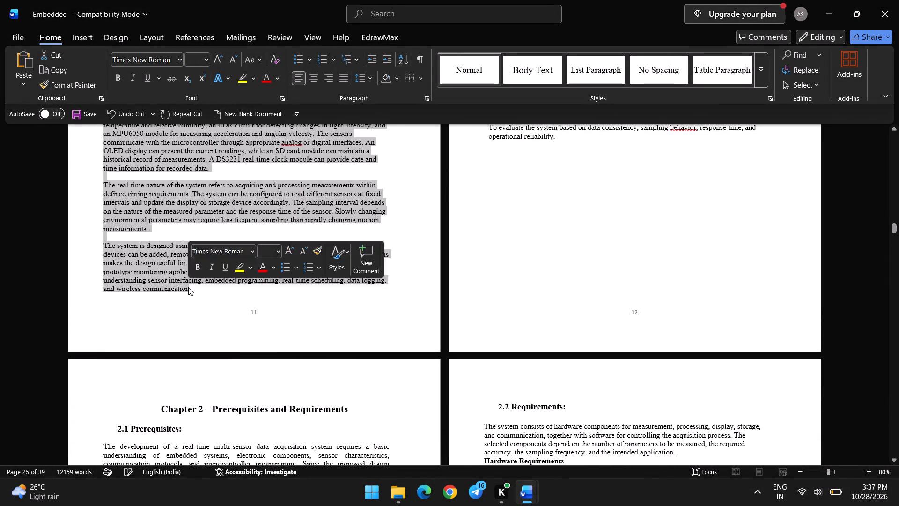
key("ctrl+v")
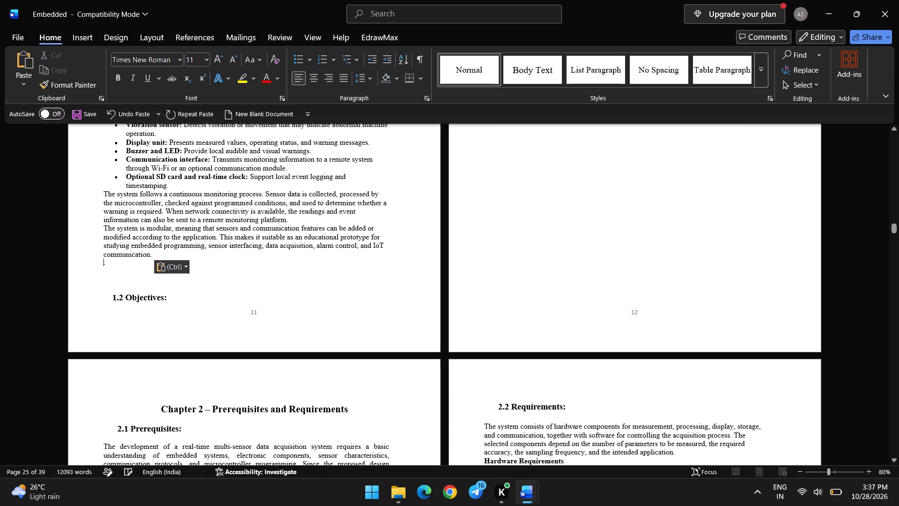
key("Delete")
scroll(188, 287, "down", 2)
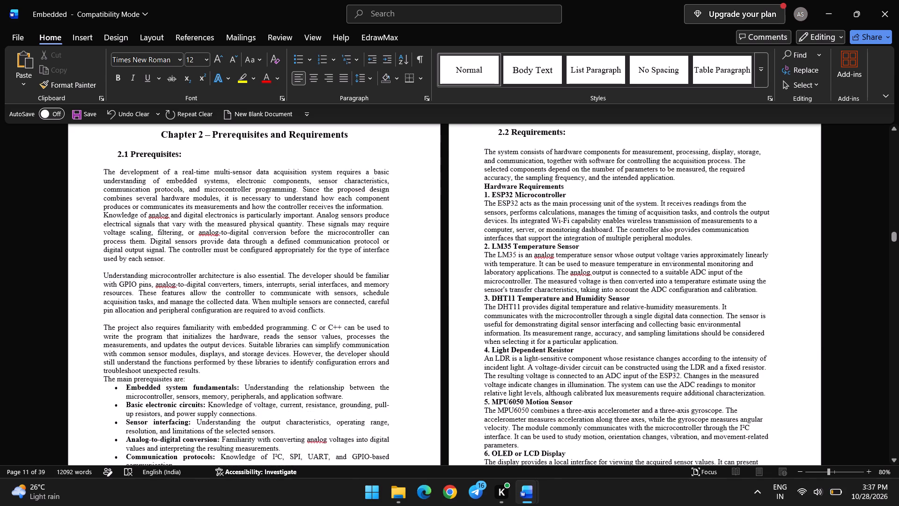
scroll(188, 287, "down", 1)
key("Return")
Cut the industrial safety project's 1.2 Objectives text, including its twelve numbered objectives, from the source content near the document's end.
scroll(188, 287, "down", 2)
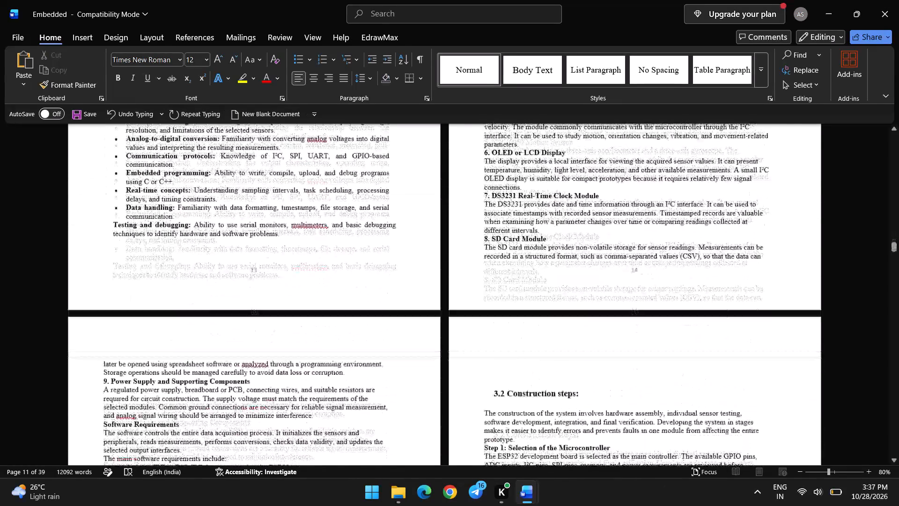
scroll(188, 287, "down", 5)
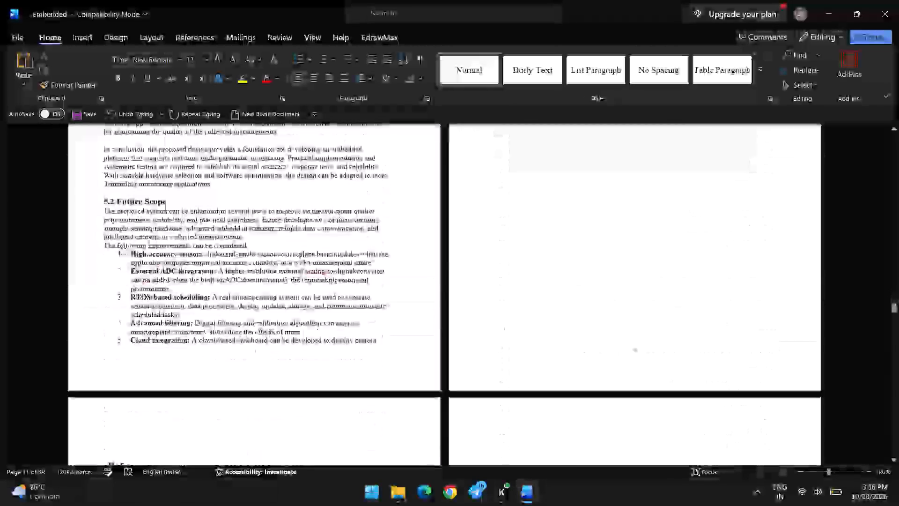
scroll(188, 287, "down", 1)
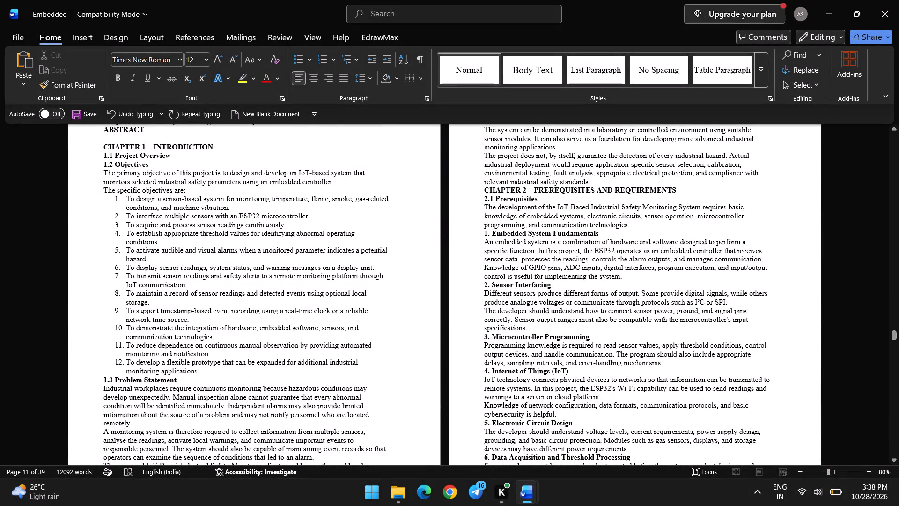
left_click_drag(102, 172, 190, 392)
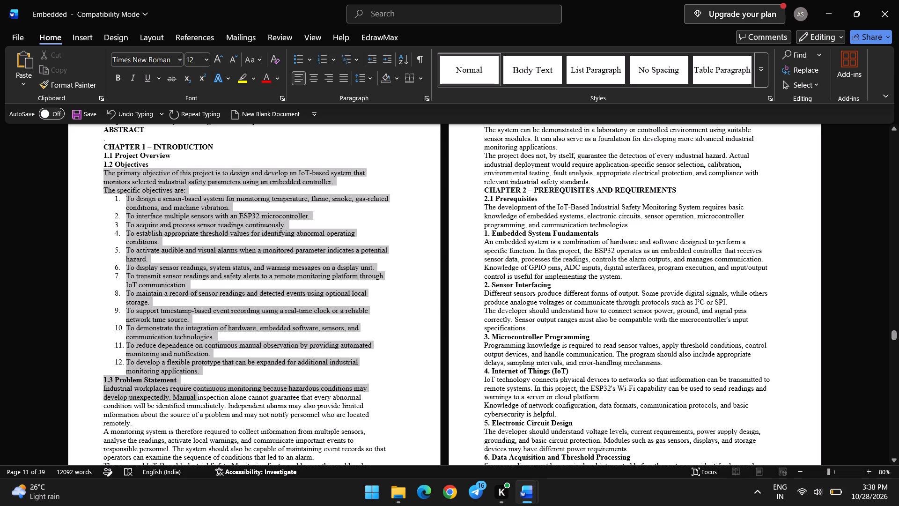
left_click_drag(190, 392, 196, 372)
key("ctrl+x")
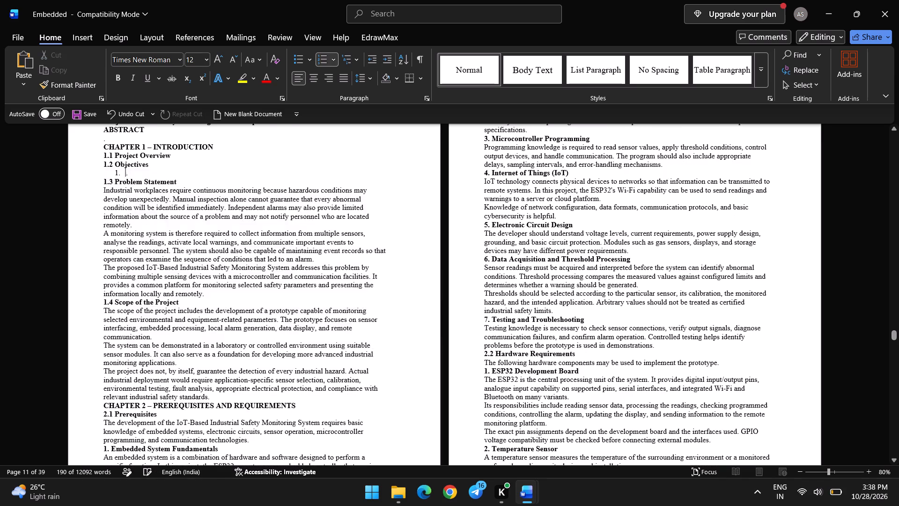
Replace the data acquisition objectives under 1.2 Objectives on page 12 with the cut industrial safety objectives.
scroll(196, 372, "up", 9)
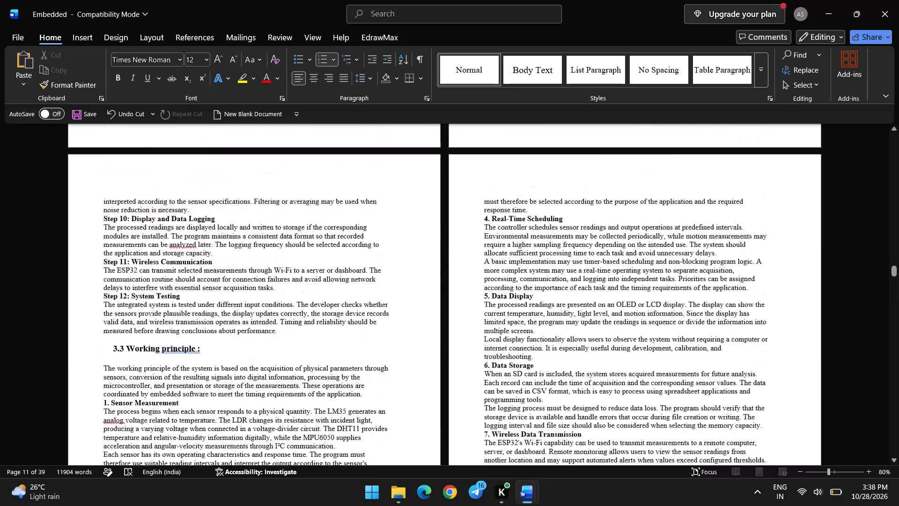
scroll(196, 372, "up", 2)
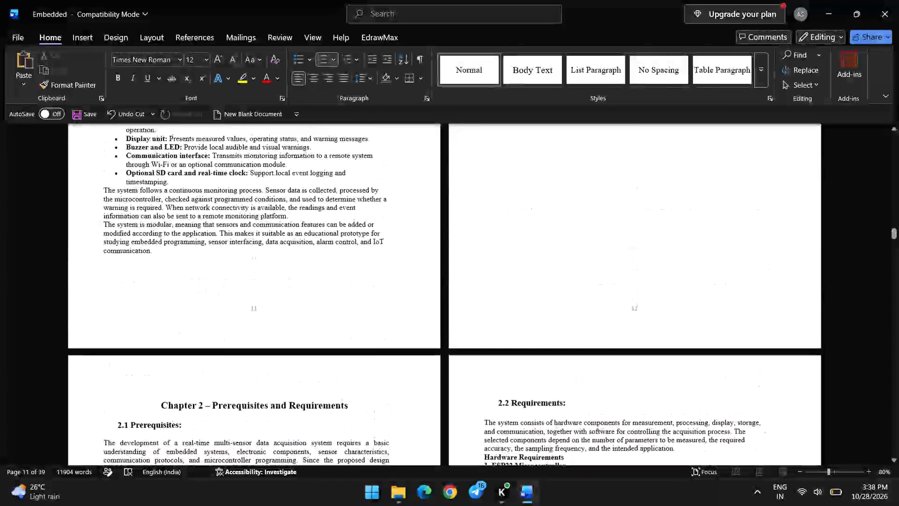
scroll(196, 372, "up", 2)
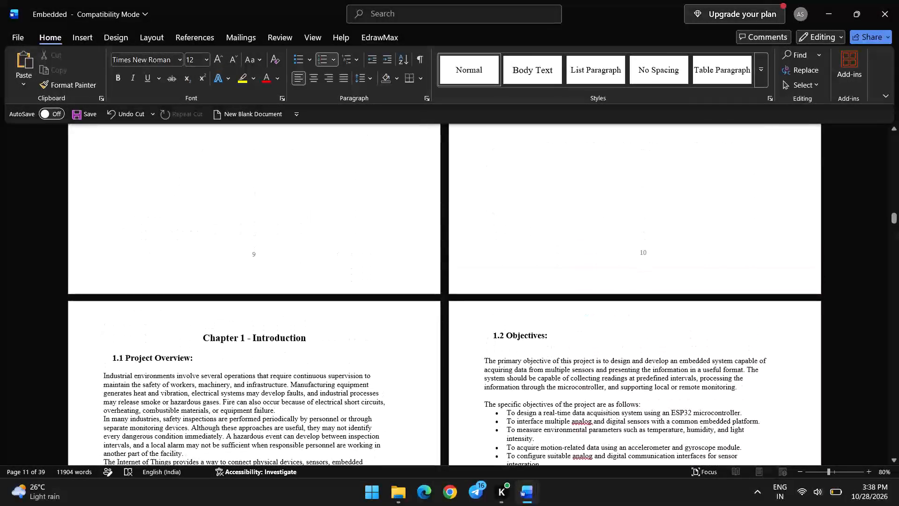
left_click_drag(487, 361, 492, 369)
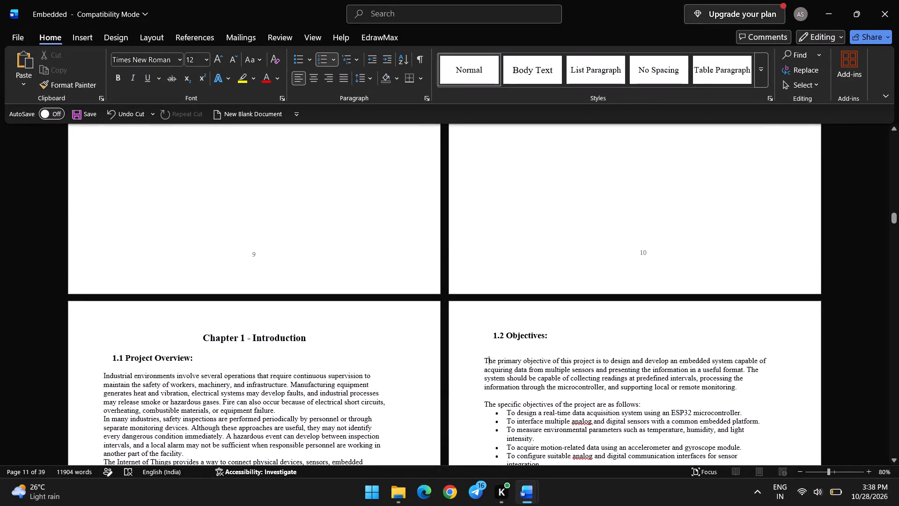
left_click_drag(492, 369, 551, 166)
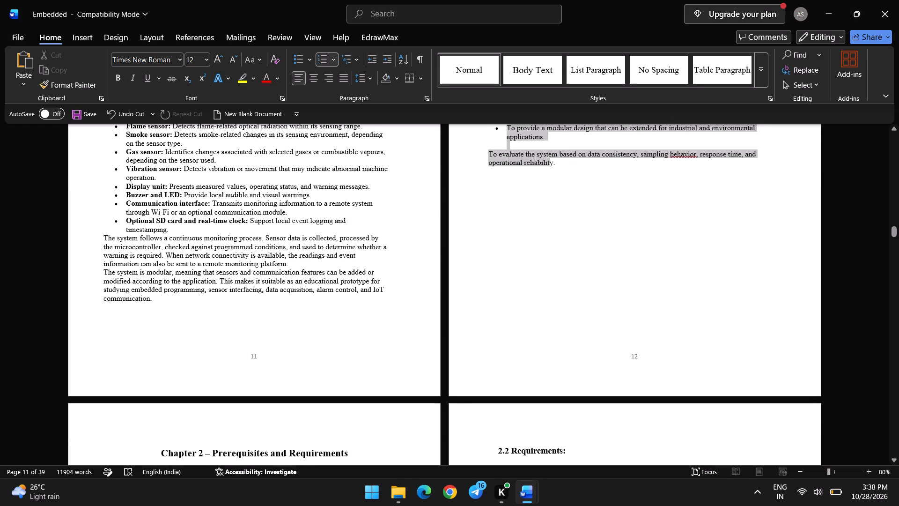
left_click_drag(551, 166, 552, 162)
key("ctrl+v")
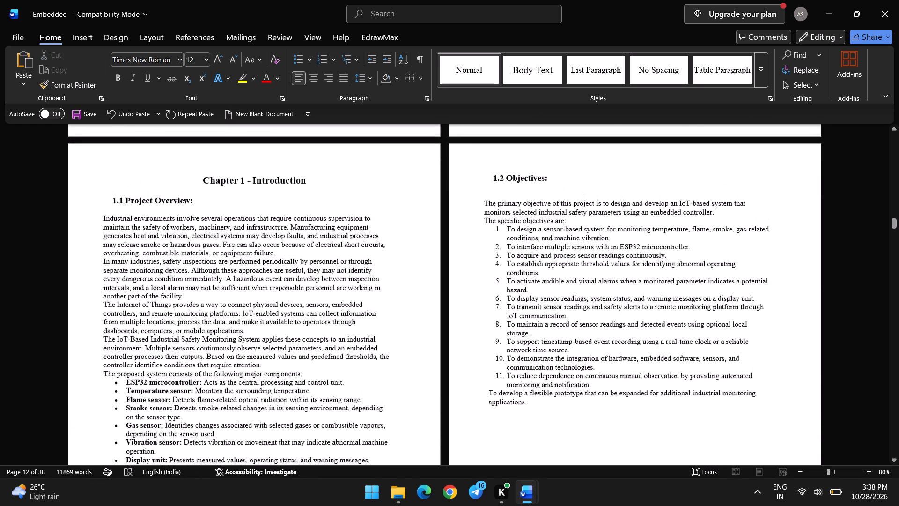
Delete the leftover source content on page 25 from the Subject line through the end of 1.4 Scope of the Project.
scroll(524, 233, "down", 8)
scroll(524, 233, "up", 1)
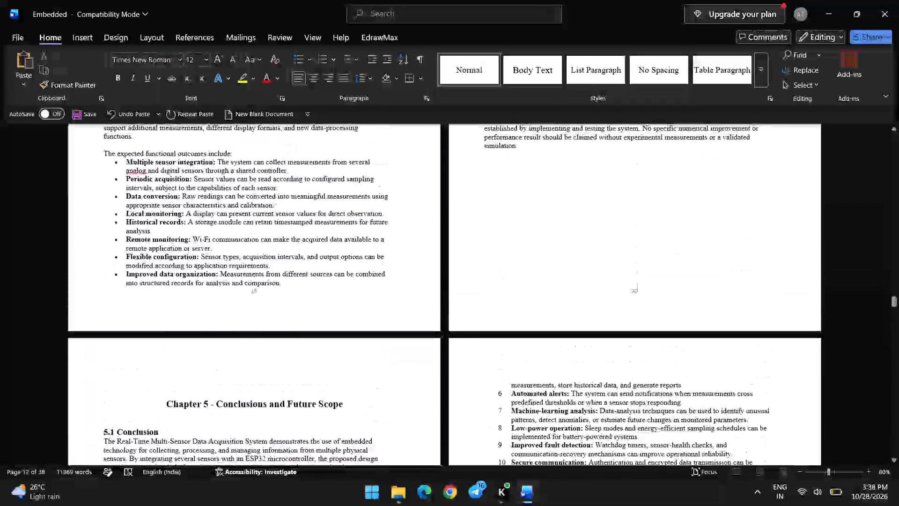
scroll(381, 339, "down", 1)
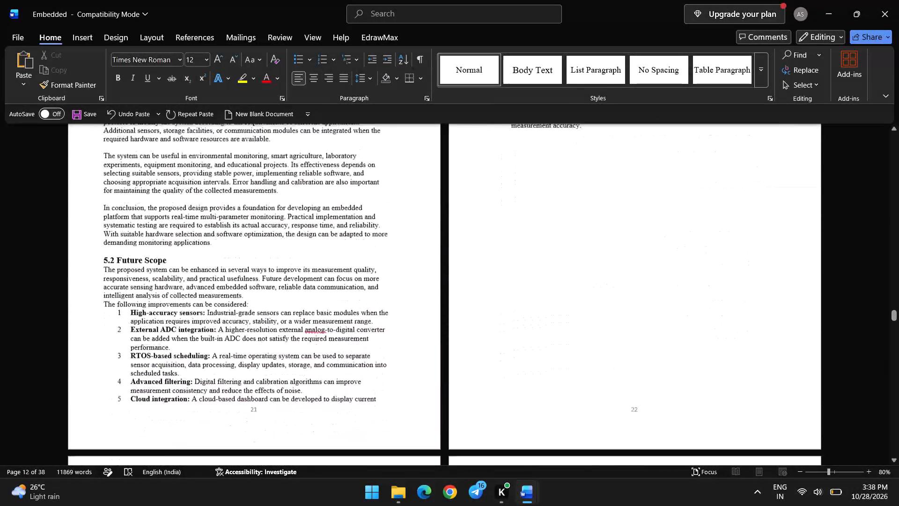
scroll(381, 339, "down", 4)
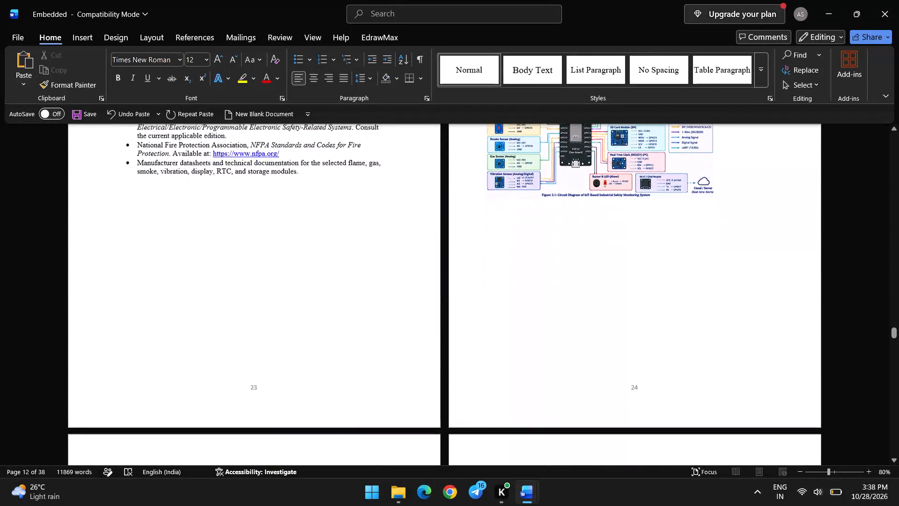
scroll(381, 339, "down", 3)
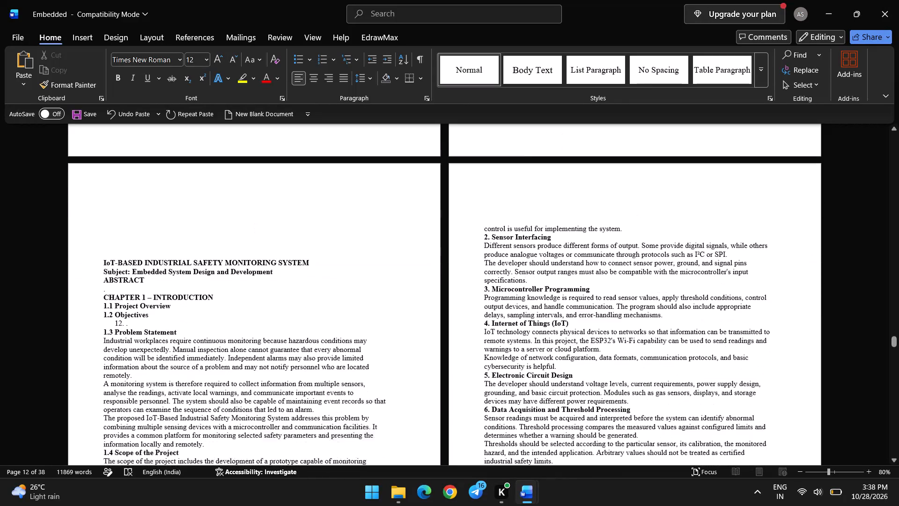
scroll(381, 339, "down", 2)
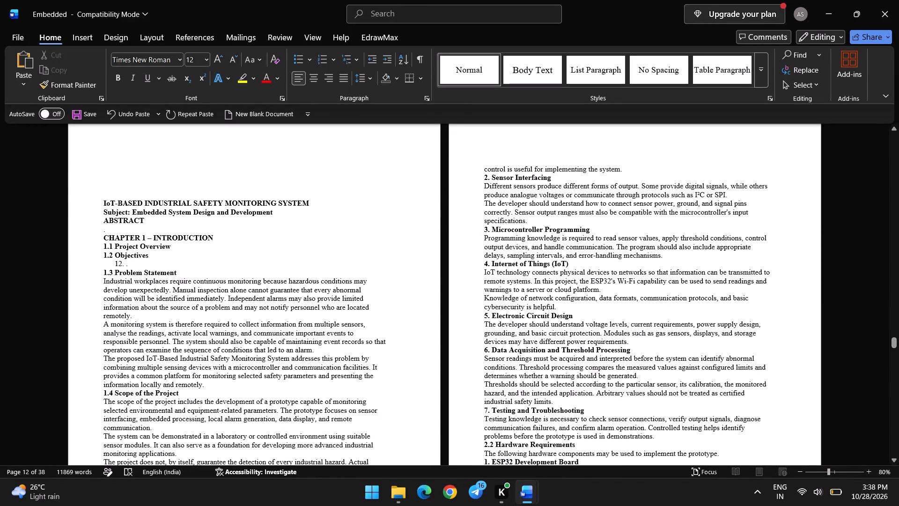
scroll(207, 386, "down", 1)
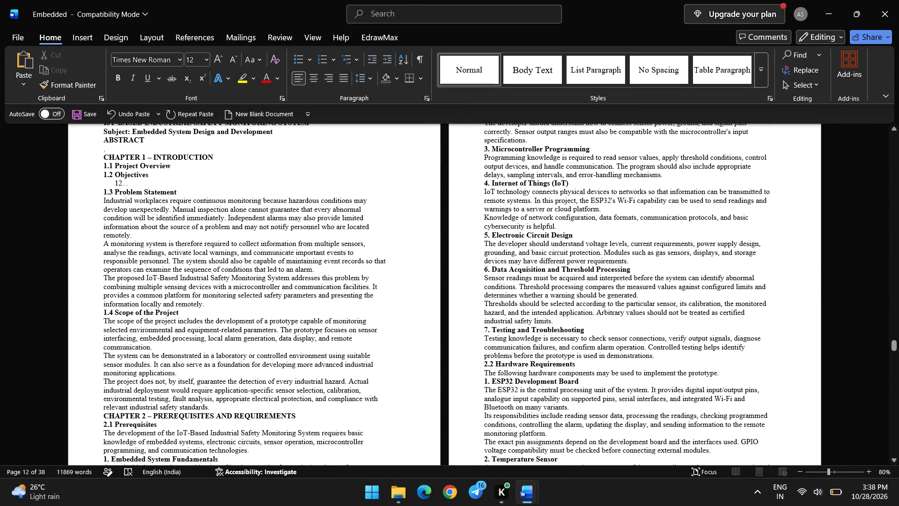
left_click_drag(211, 409, 104, 129)
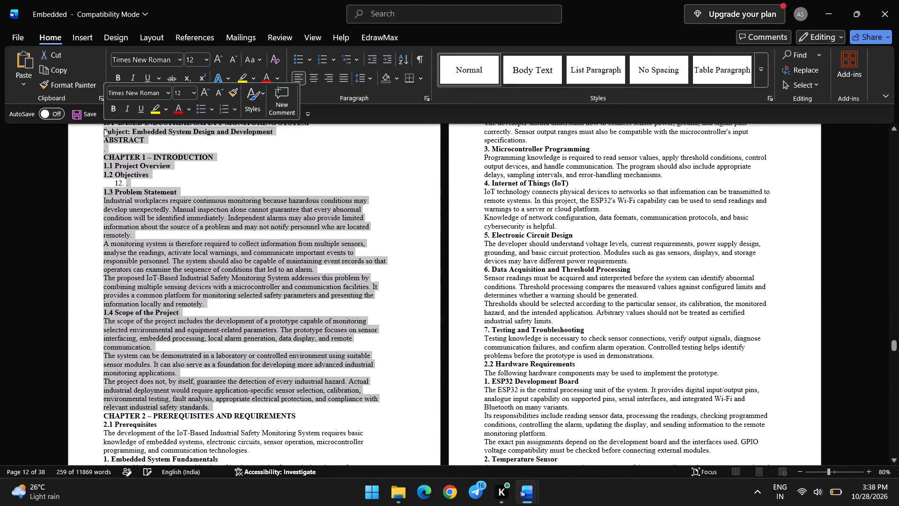
key("BackSpace")
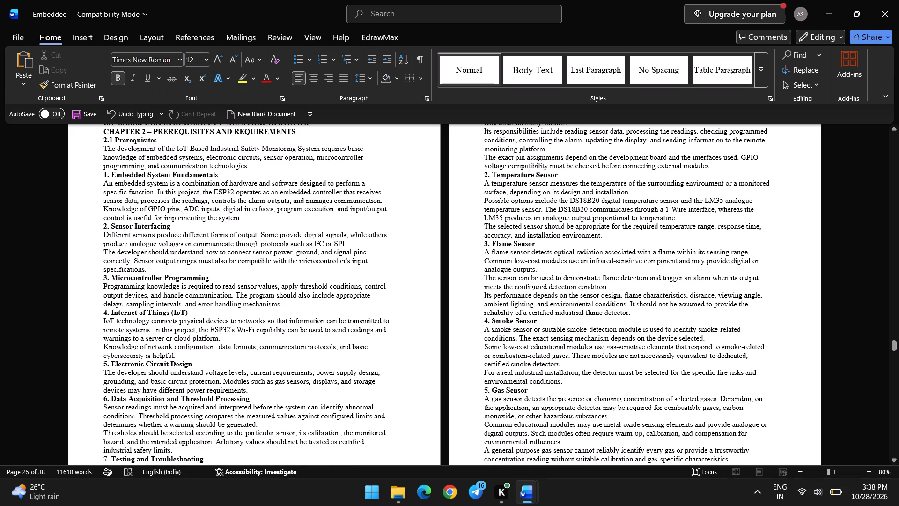
Cut the industrial safety project's 2.1 Prerequisites text, from its introduction through 7. Testing and Troubleshooting, from the source content on page 25.
left_click_drag(104, 150, 186, 444)
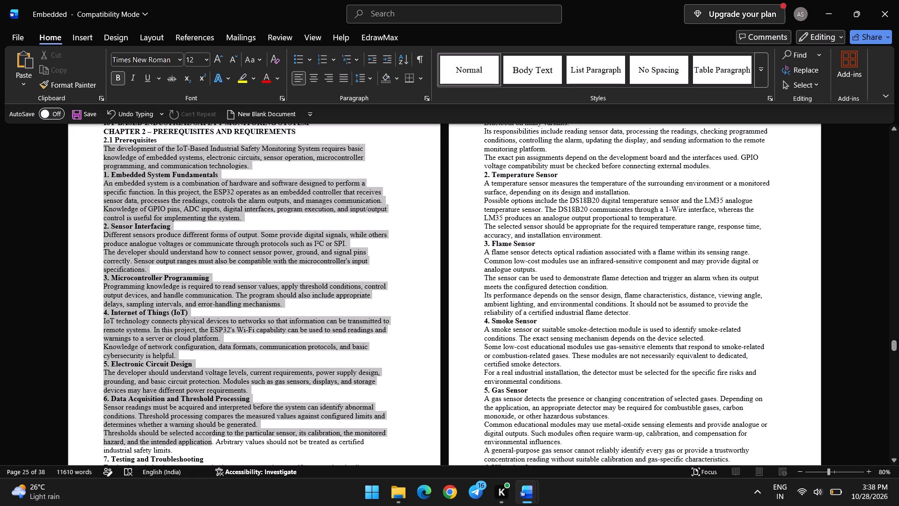
left_click_drag(186, 444, 252, 198)
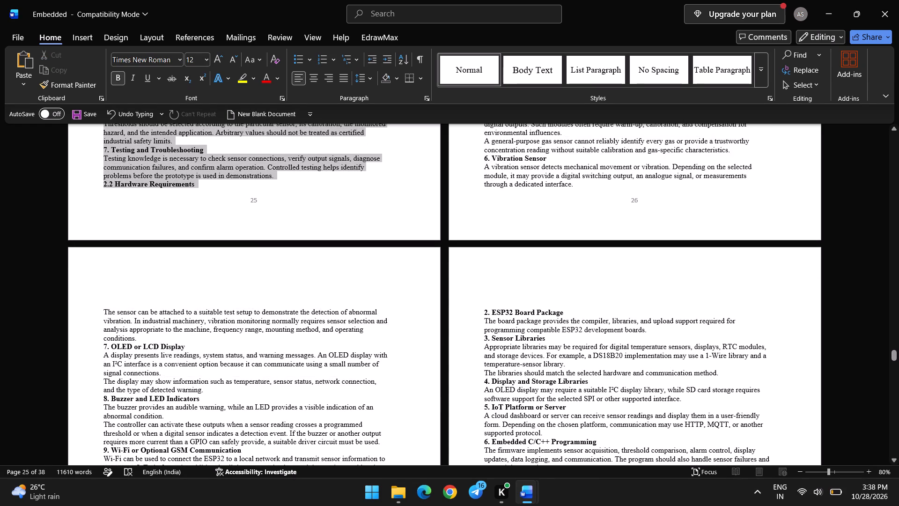
left_click_drag(252, 198, 261, 370)
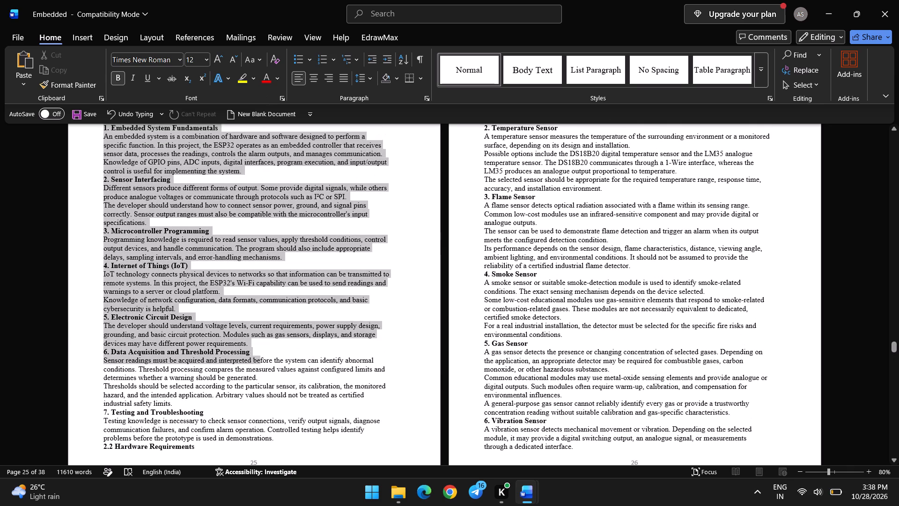
left_click_drag(261, 370, 273, 438)
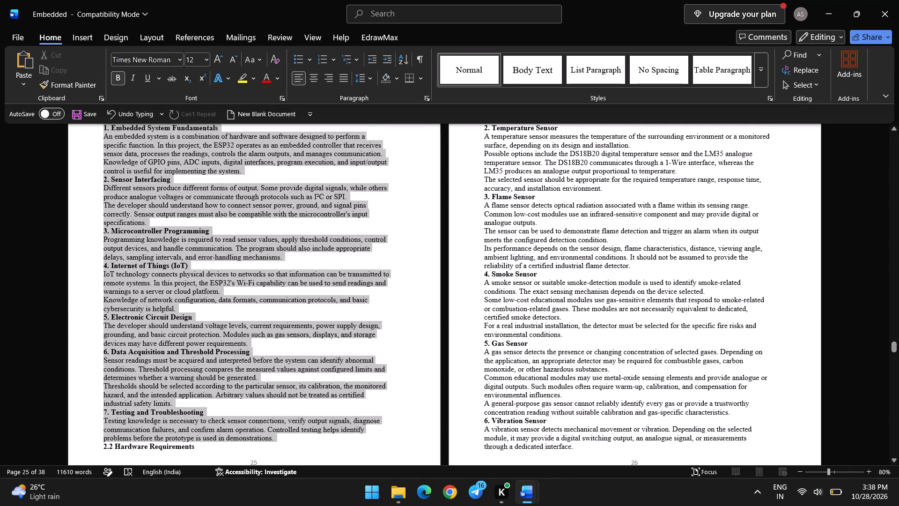
left_click_drag(273, 438, 269, 438)
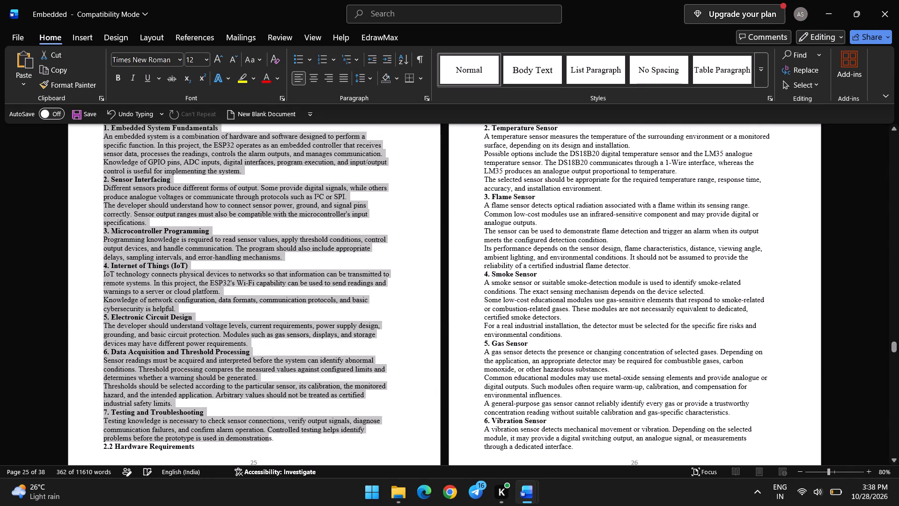
key("ctrl+x")
Replace the data acquisition text under 2.1 Prerequisites in Chapter 2 on page 13 with the cut industrial safety prerequisites.
scroll(408, 276, "up", 2)
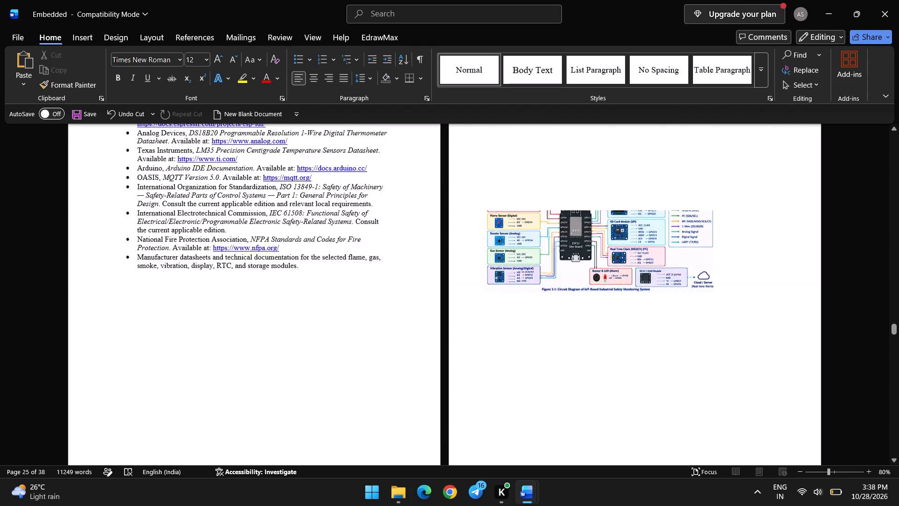
scroll(408, 276, "up", 6)
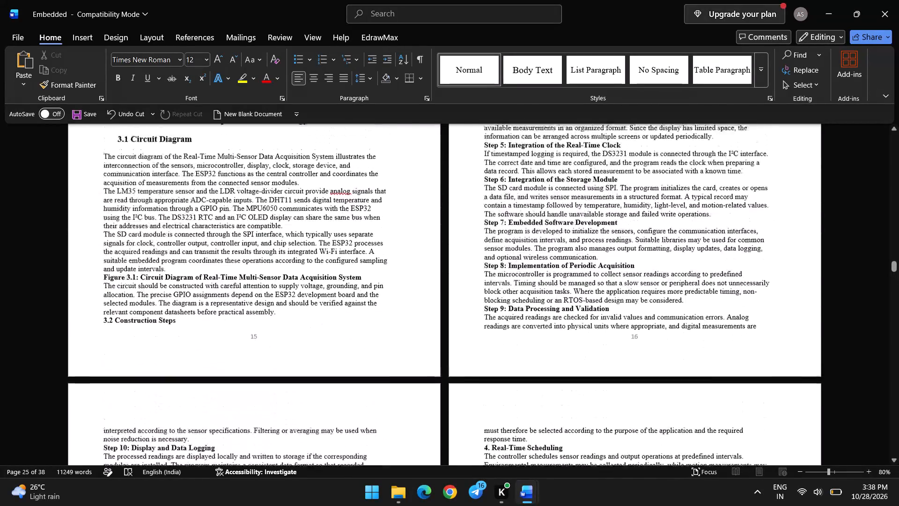
scroll(408, 276, "up", 4)
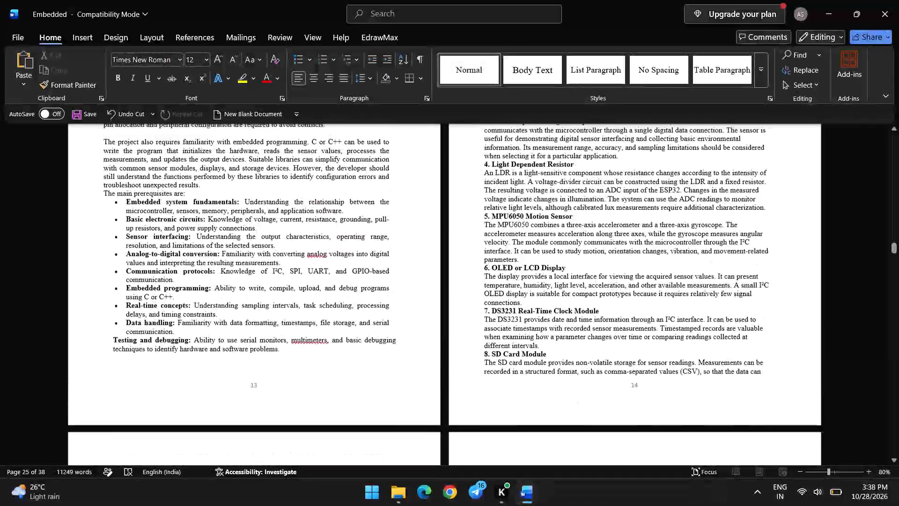
scroll(408, 276, "up", 1)
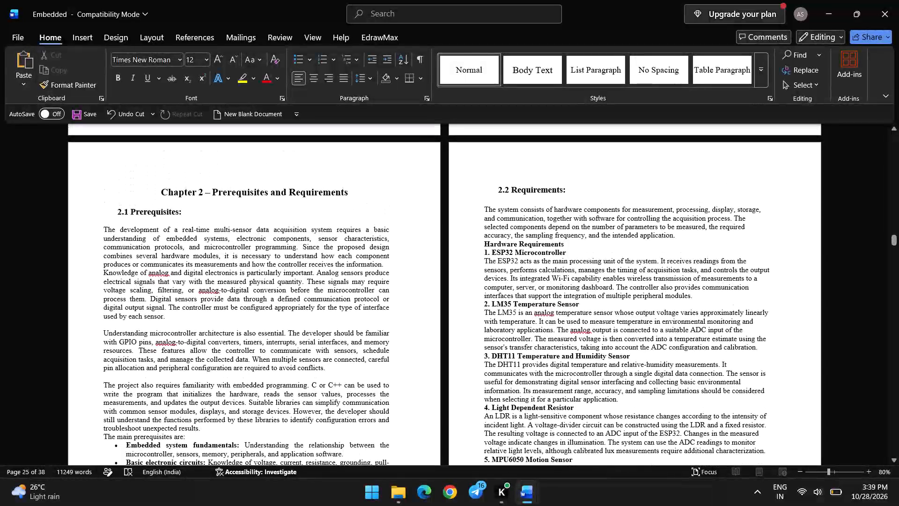
left_click_drag(102, 230, 189, 394)
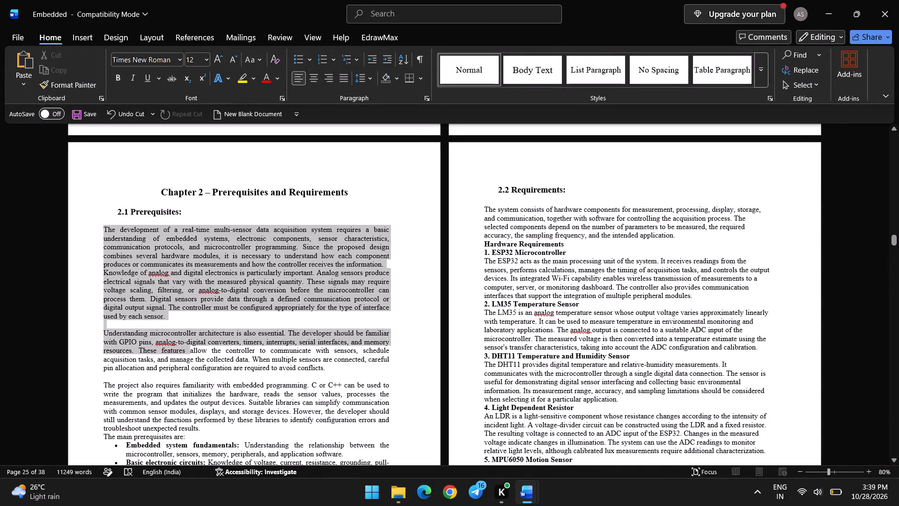
left_click_drag(189, 394, 276, 266)
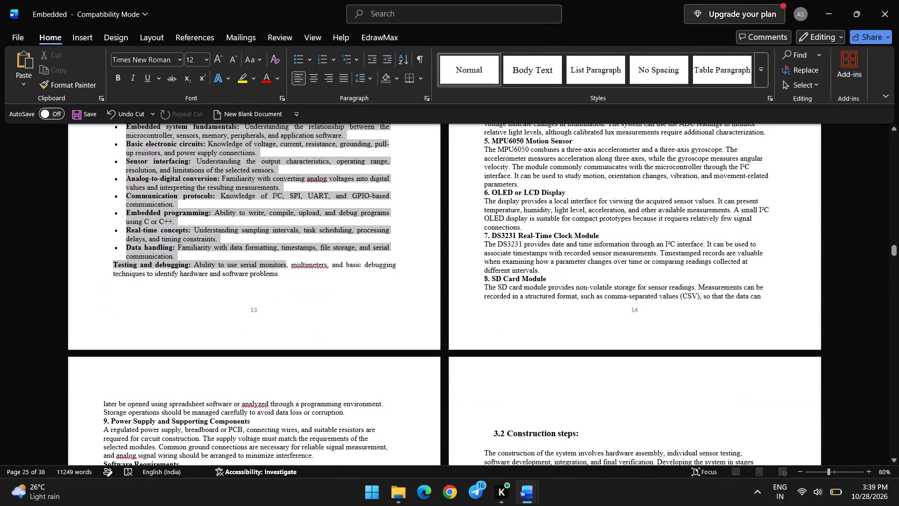
left_click_drag(276, 266, 276, 273)
key("ctrl+v")
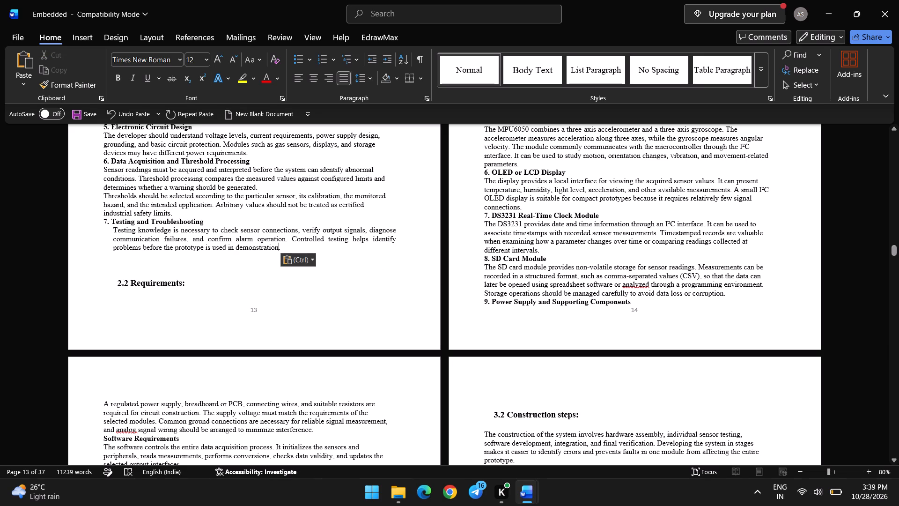
key("s")
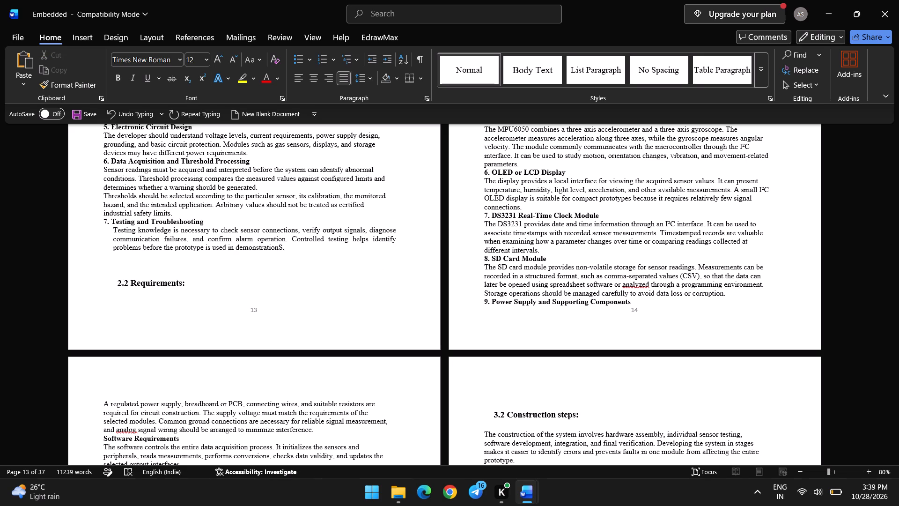
key("BackSpace")
Adjust the blank lines after the pasted prerequisites to push the 2.2 Requirements heading onto page 14.
key("Down")
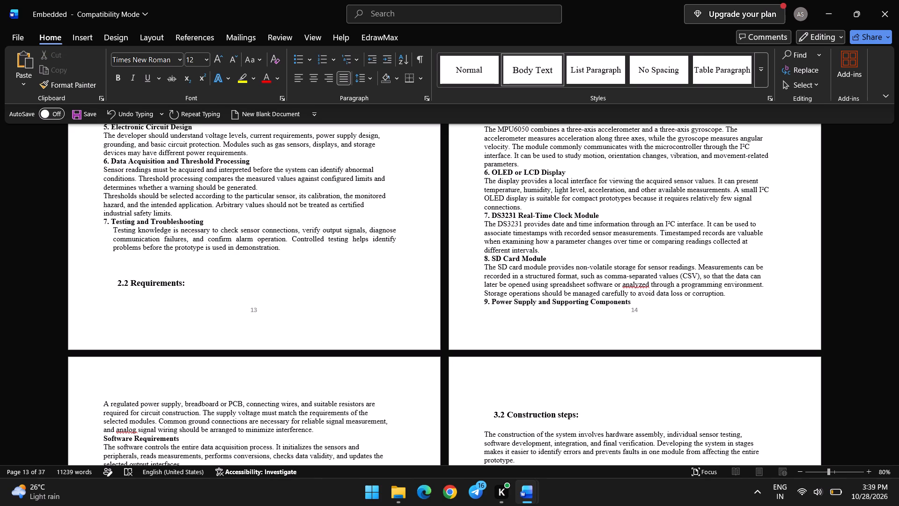
key("Delete")
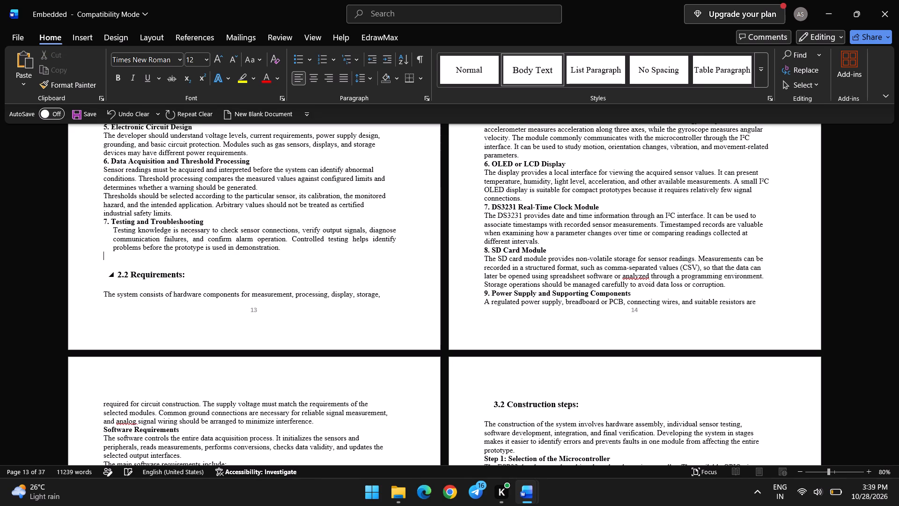
key("Return")
key("Return")
key("Return")
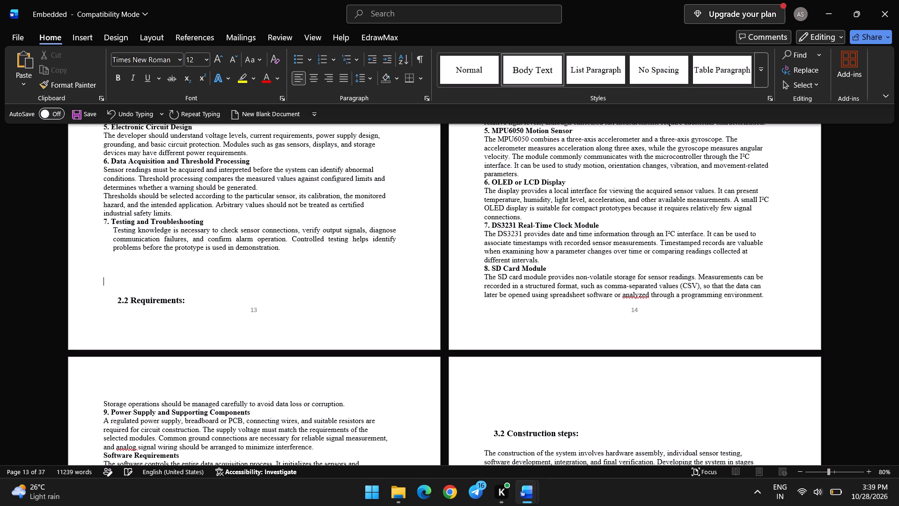
key("Return")
Cut the industrial safety requirements text from the source content, from below 2.2 Hardware Requirements to the Safety item under 2.5 Non-Functional Requirements.
scroll(285, 349, "down", 1)
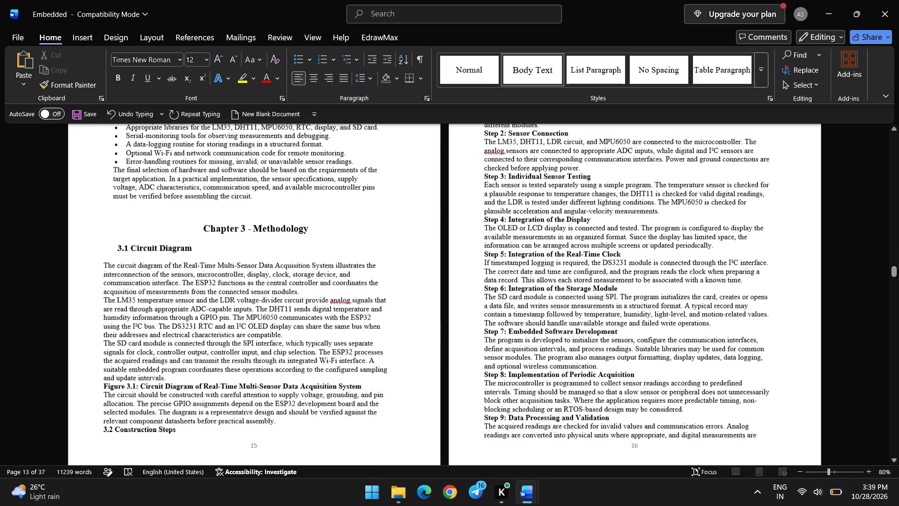
scroll(285, 349, "down", 4)
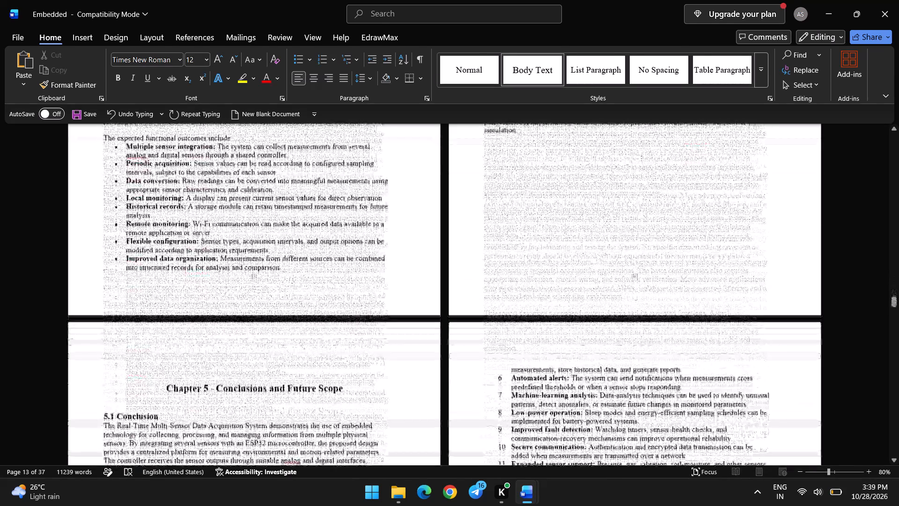
scroll(285, 349, "down", 4)
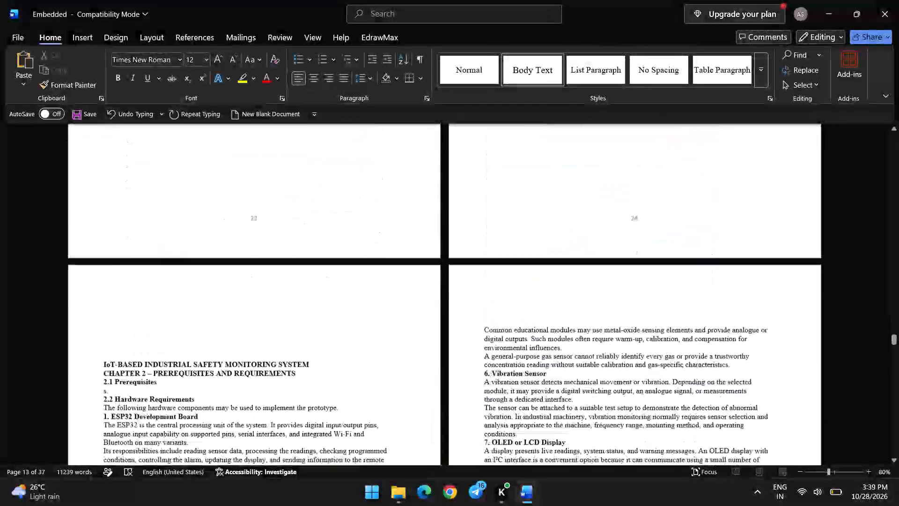
scroll(285, 349, "down", 2)
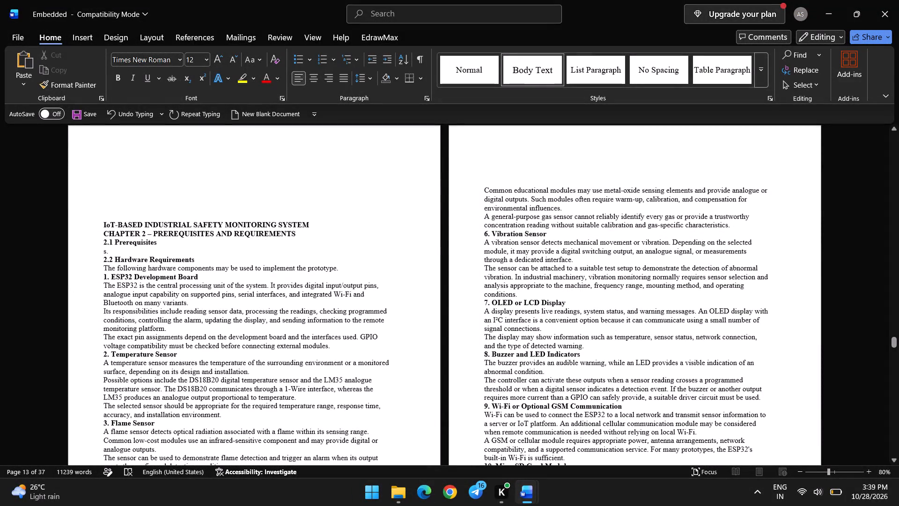
left_click_drag(102, 267, 386, 153)
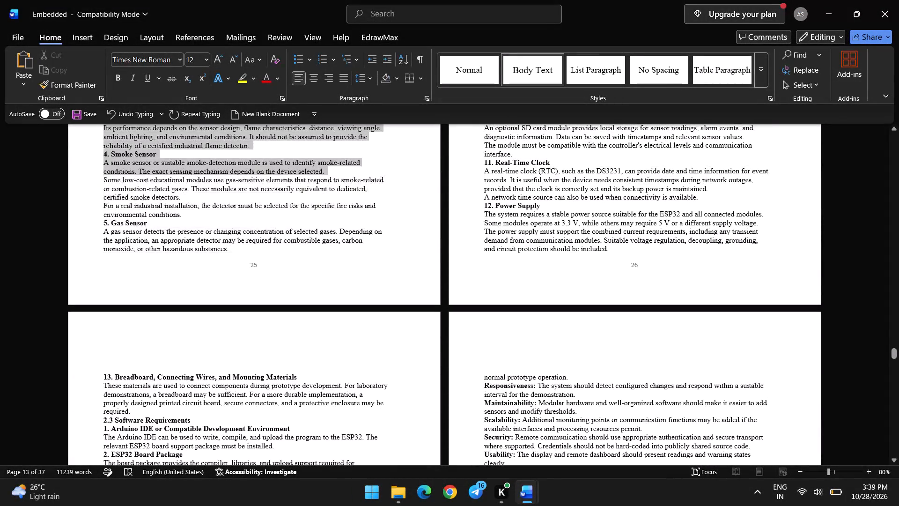
left_click_drag(386, 153, 408, 145)
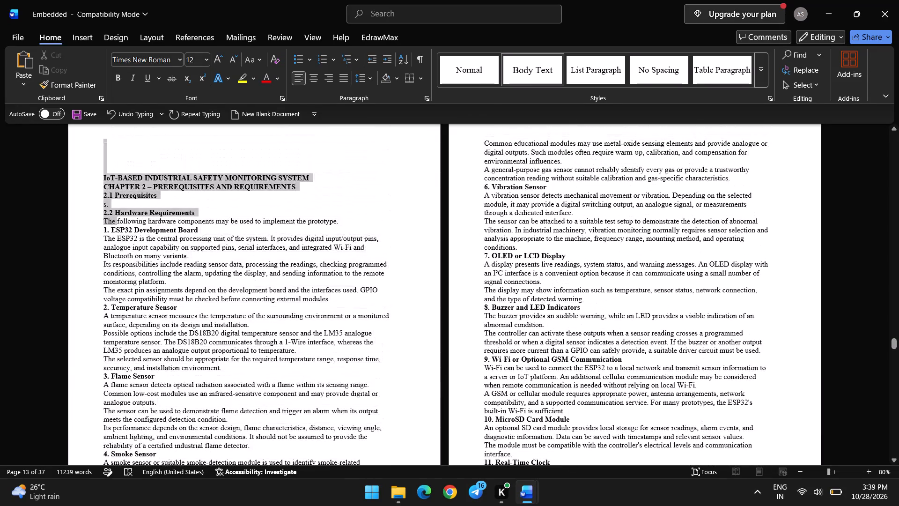
left_click_drag(408, 145, 290, 448)
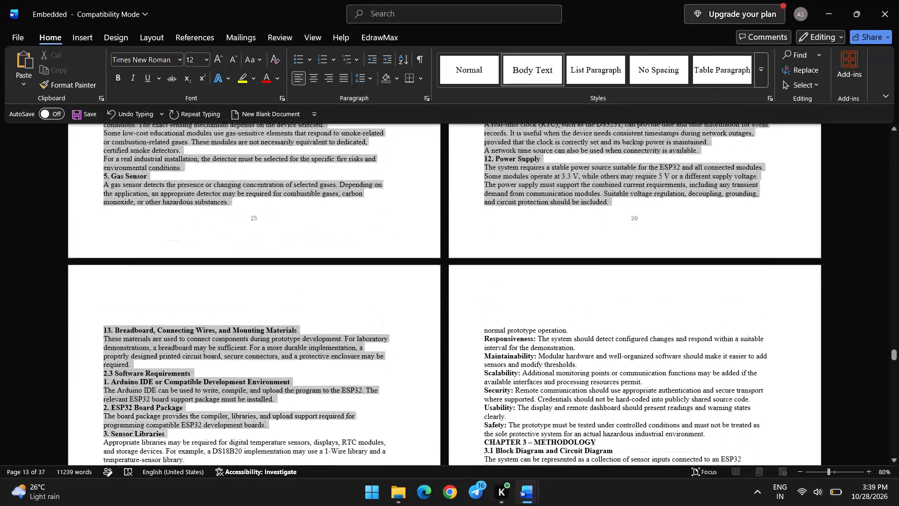
left_click_drag(290, 448, 306, 328)
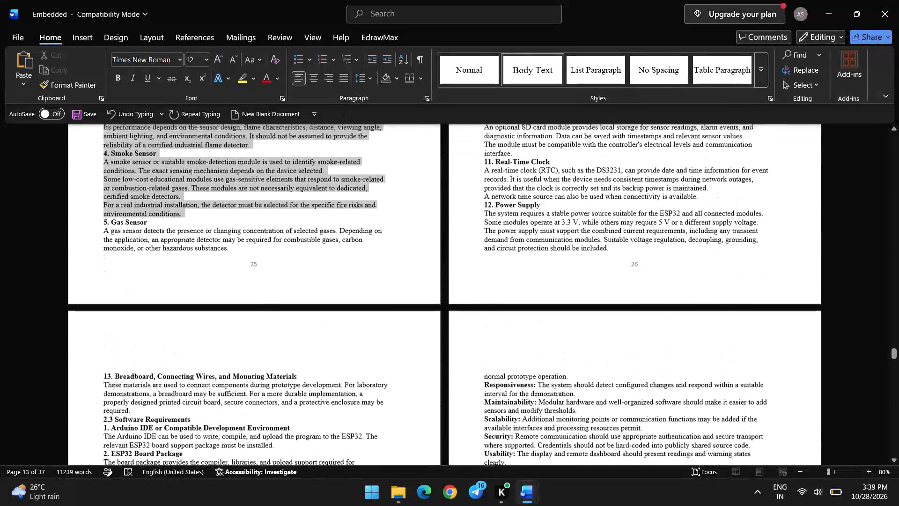
left_click_drag(306, 328, 269, 253)
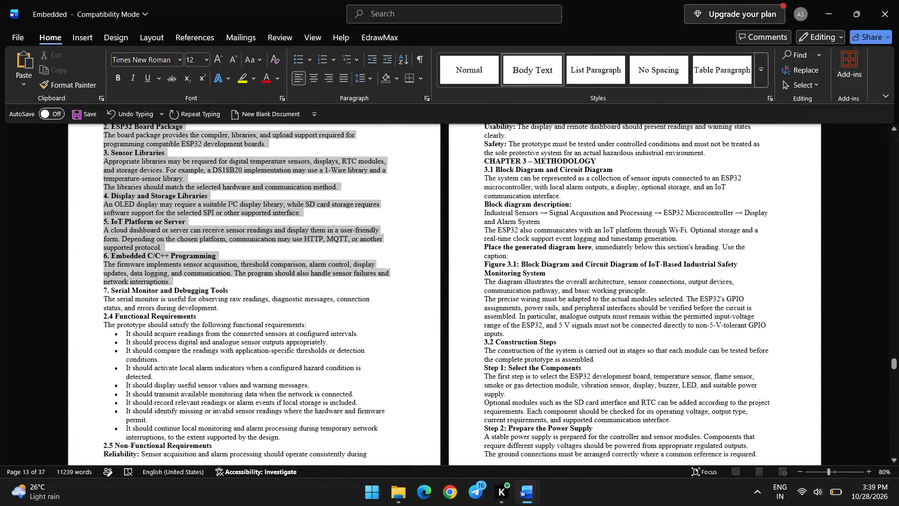
left_click_drag(269, 253, 230, 252)
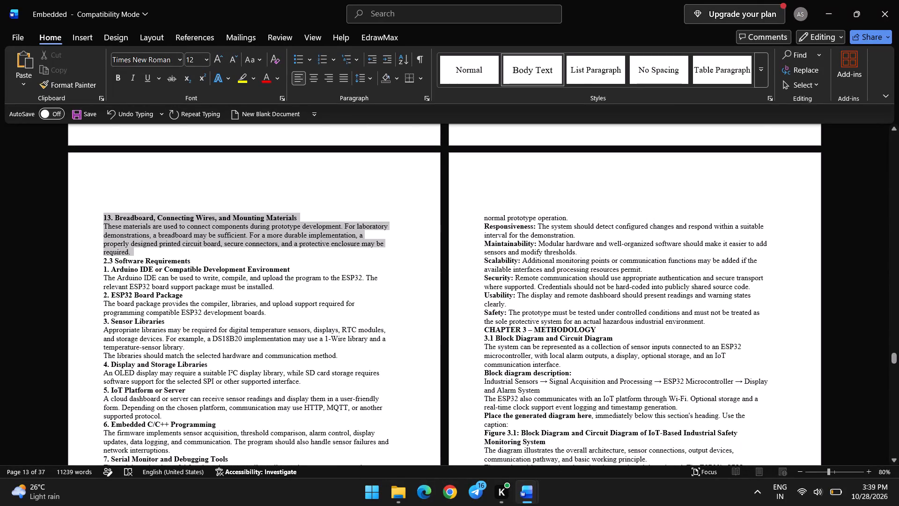
left_click_drag(230, 252, 143, 236)
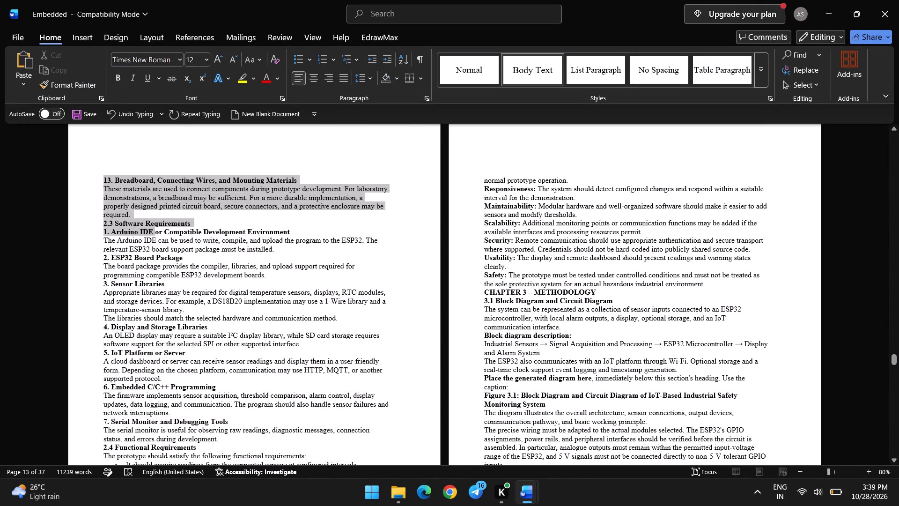
left_click_drag(143, 236, 310, 251)
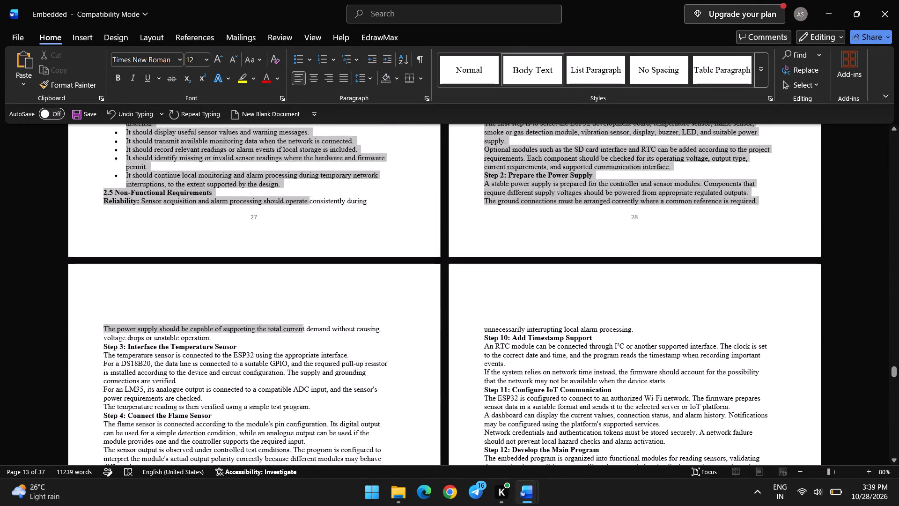
left_click_drag(310, 251, 493, 476)
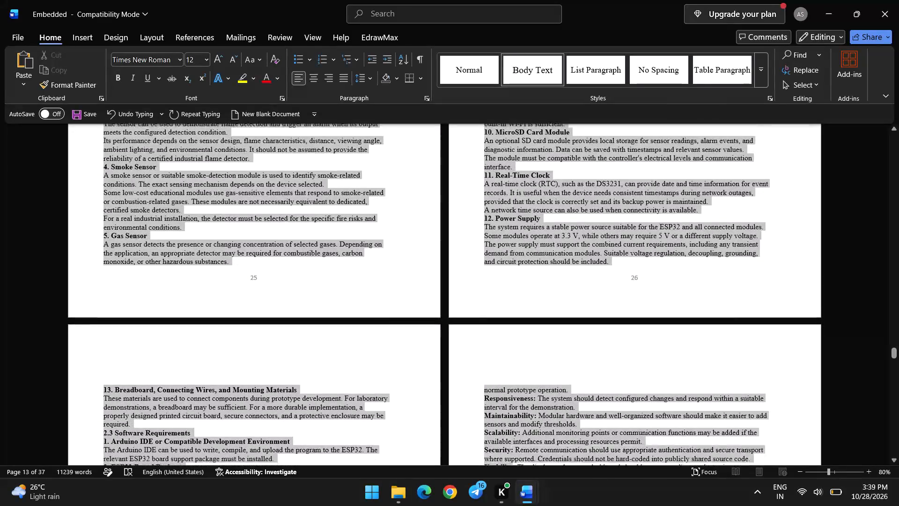
left_click_drag(493, 476, 593, 197)
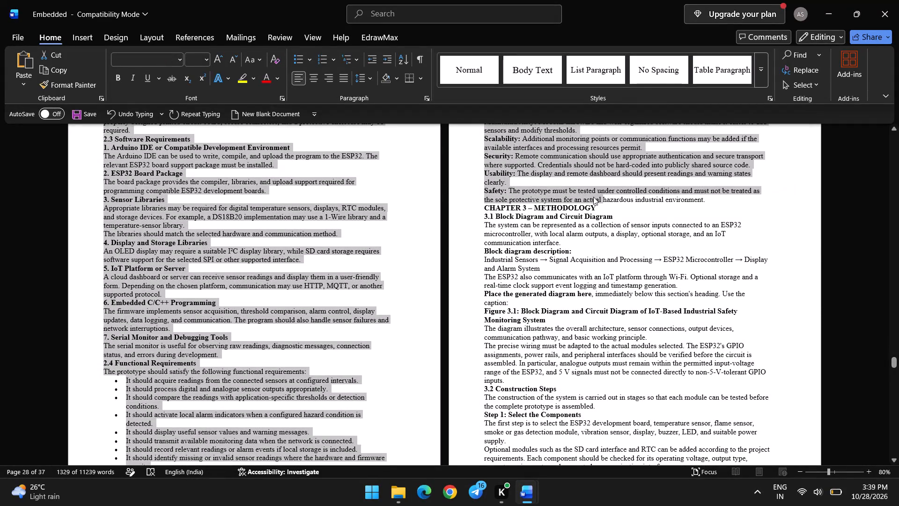
key("ctrl+x")
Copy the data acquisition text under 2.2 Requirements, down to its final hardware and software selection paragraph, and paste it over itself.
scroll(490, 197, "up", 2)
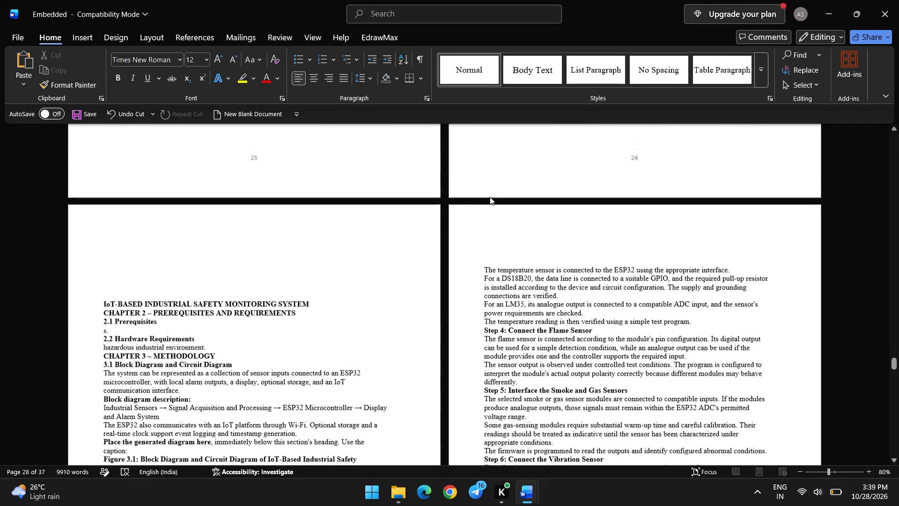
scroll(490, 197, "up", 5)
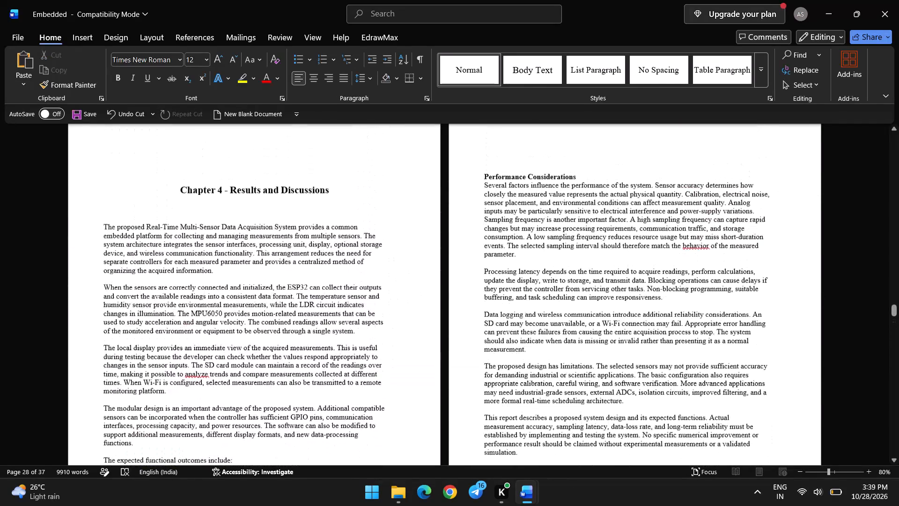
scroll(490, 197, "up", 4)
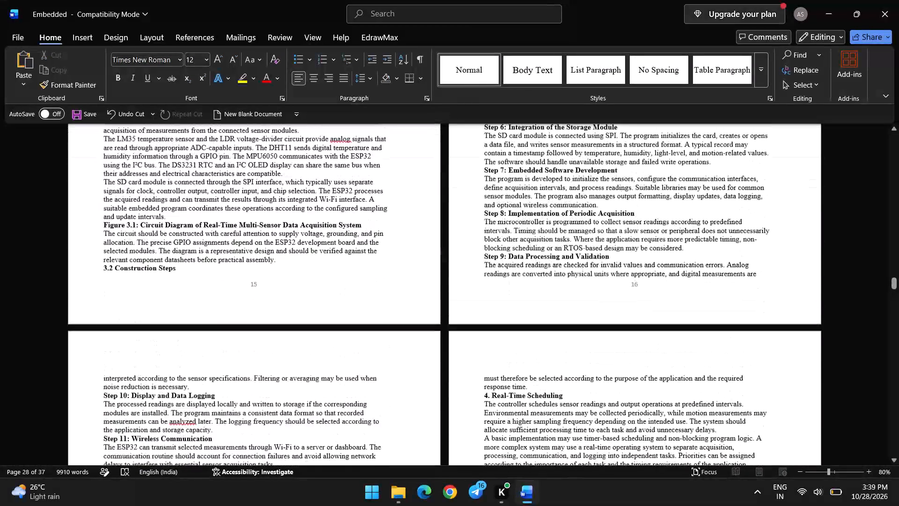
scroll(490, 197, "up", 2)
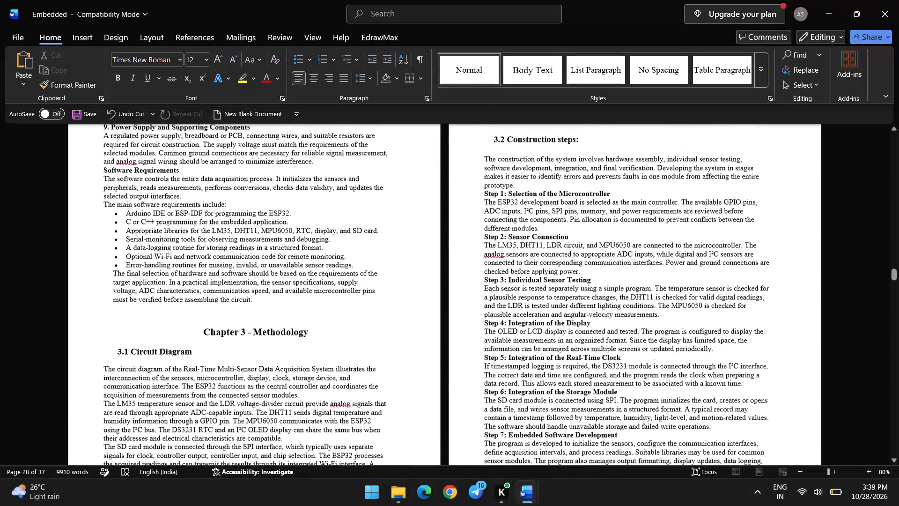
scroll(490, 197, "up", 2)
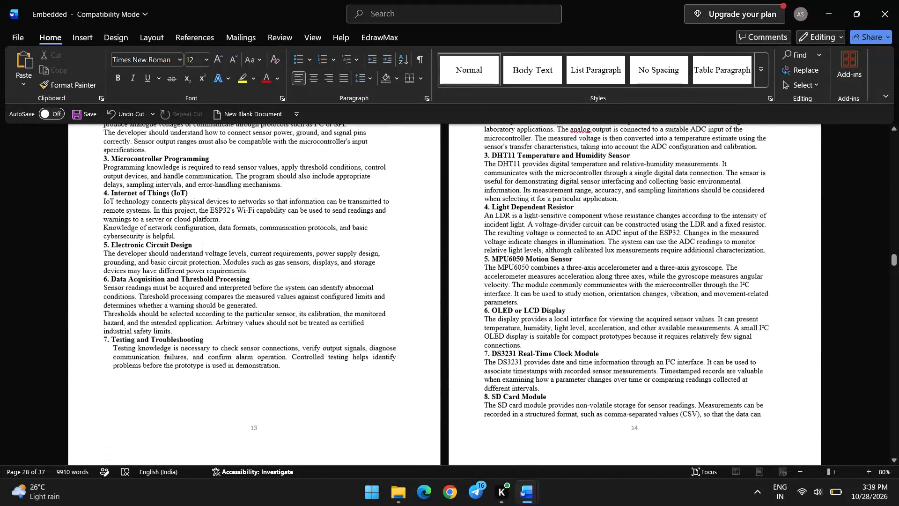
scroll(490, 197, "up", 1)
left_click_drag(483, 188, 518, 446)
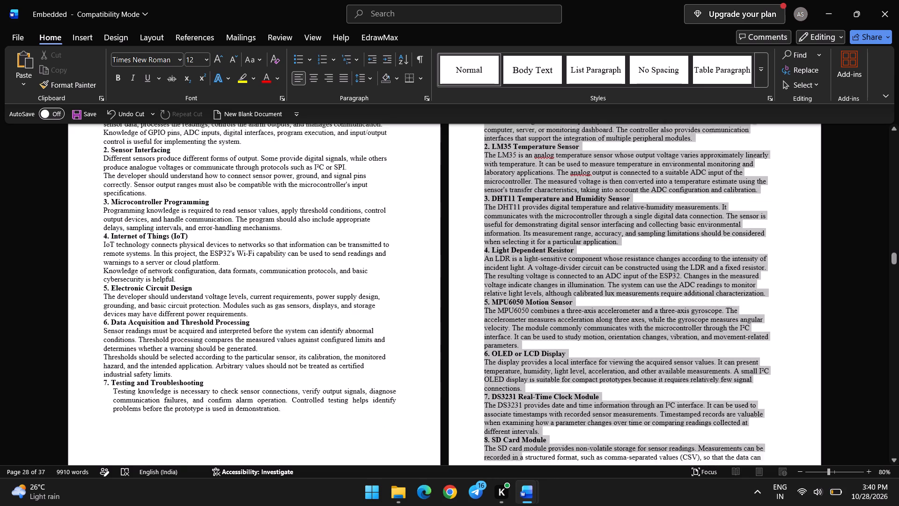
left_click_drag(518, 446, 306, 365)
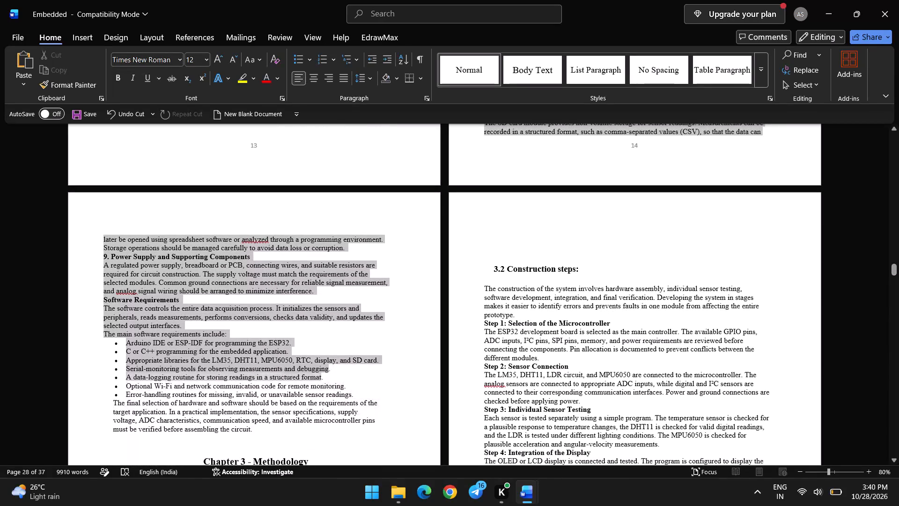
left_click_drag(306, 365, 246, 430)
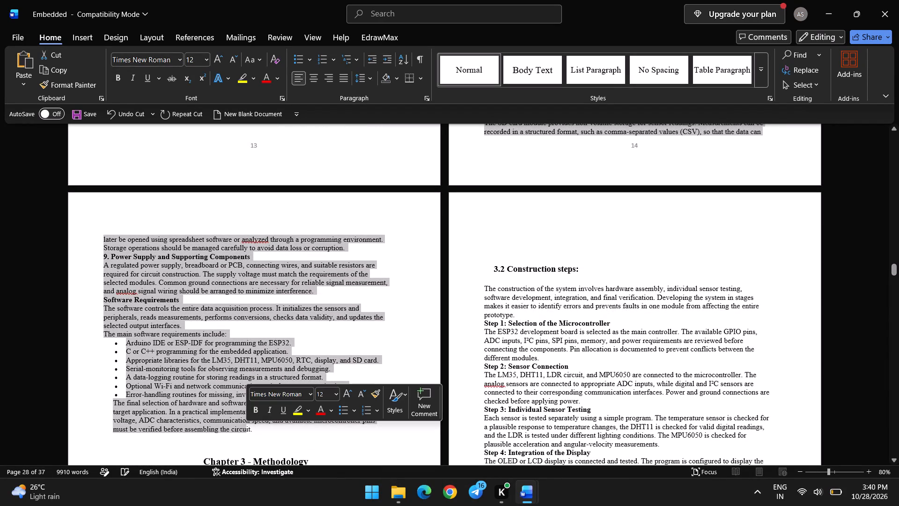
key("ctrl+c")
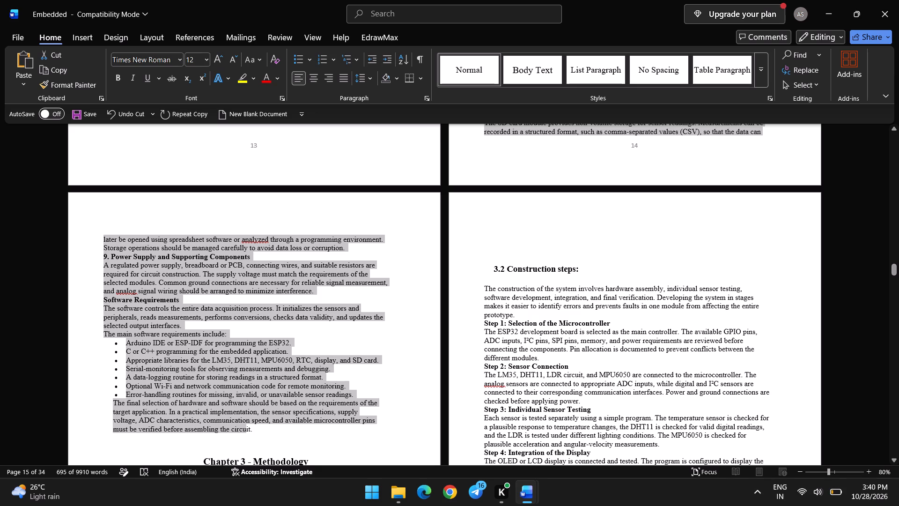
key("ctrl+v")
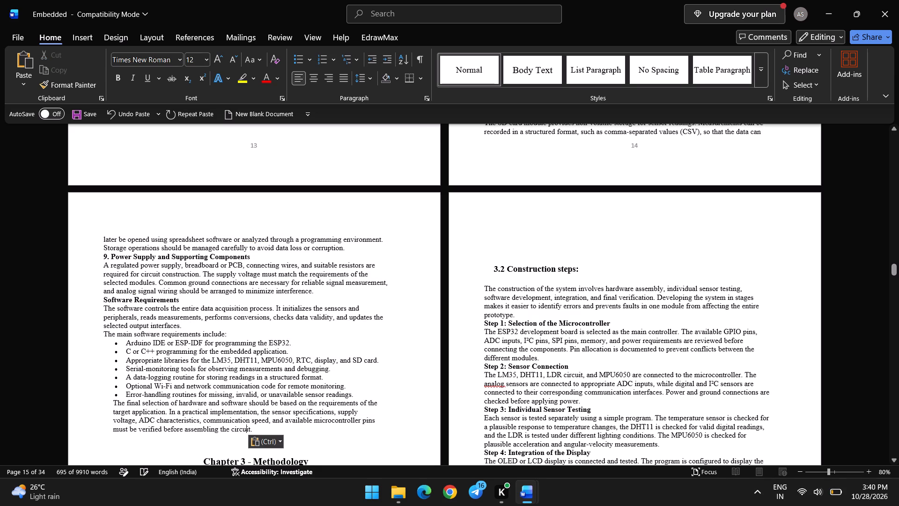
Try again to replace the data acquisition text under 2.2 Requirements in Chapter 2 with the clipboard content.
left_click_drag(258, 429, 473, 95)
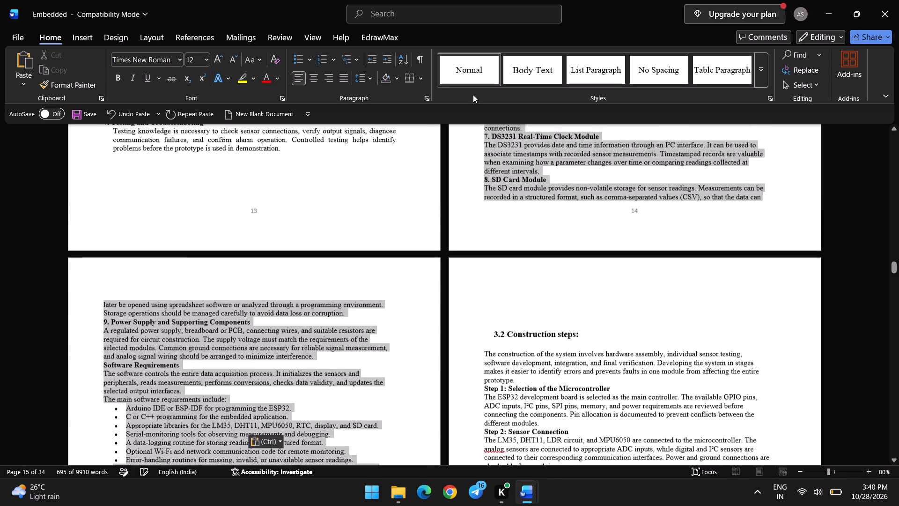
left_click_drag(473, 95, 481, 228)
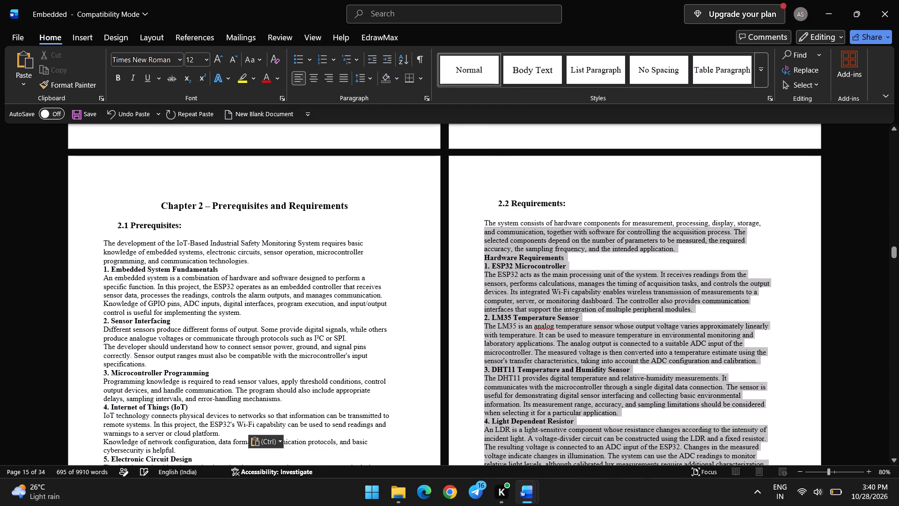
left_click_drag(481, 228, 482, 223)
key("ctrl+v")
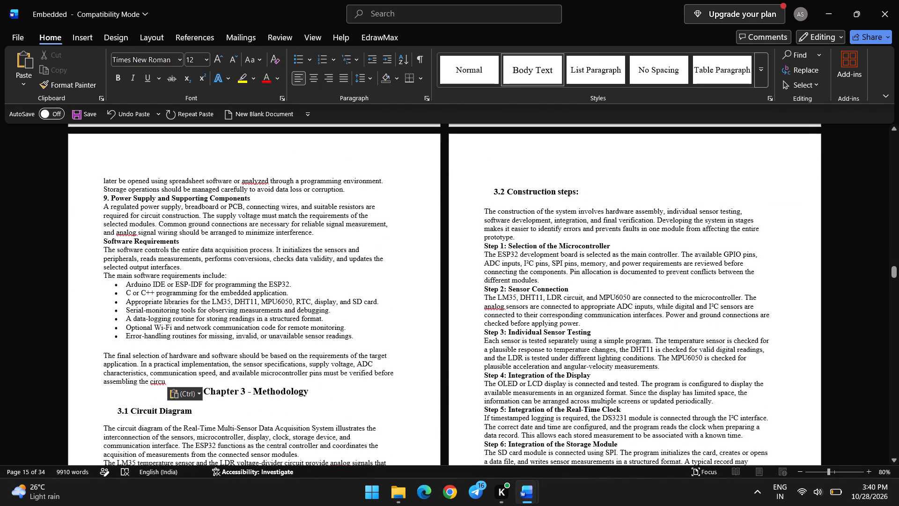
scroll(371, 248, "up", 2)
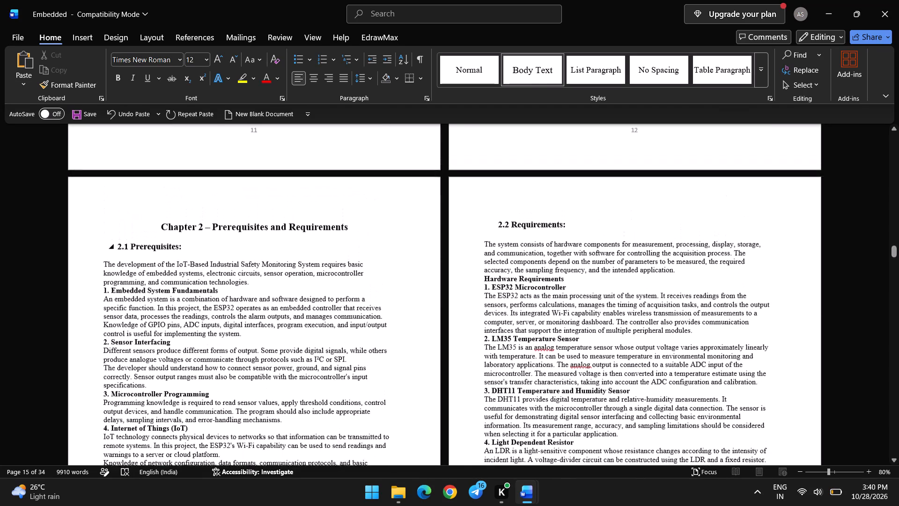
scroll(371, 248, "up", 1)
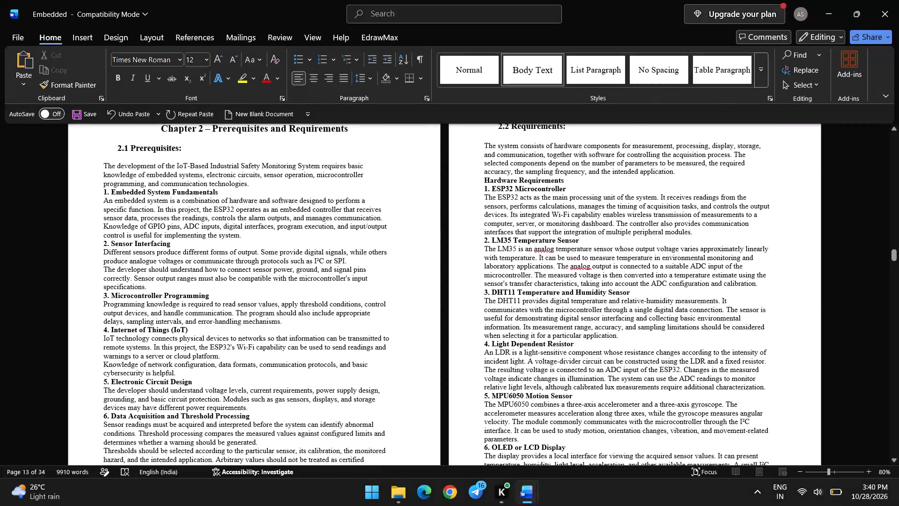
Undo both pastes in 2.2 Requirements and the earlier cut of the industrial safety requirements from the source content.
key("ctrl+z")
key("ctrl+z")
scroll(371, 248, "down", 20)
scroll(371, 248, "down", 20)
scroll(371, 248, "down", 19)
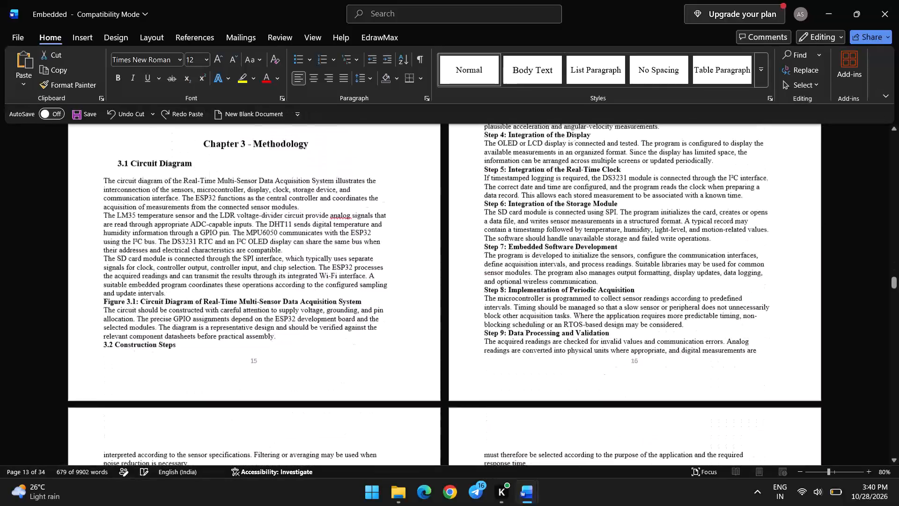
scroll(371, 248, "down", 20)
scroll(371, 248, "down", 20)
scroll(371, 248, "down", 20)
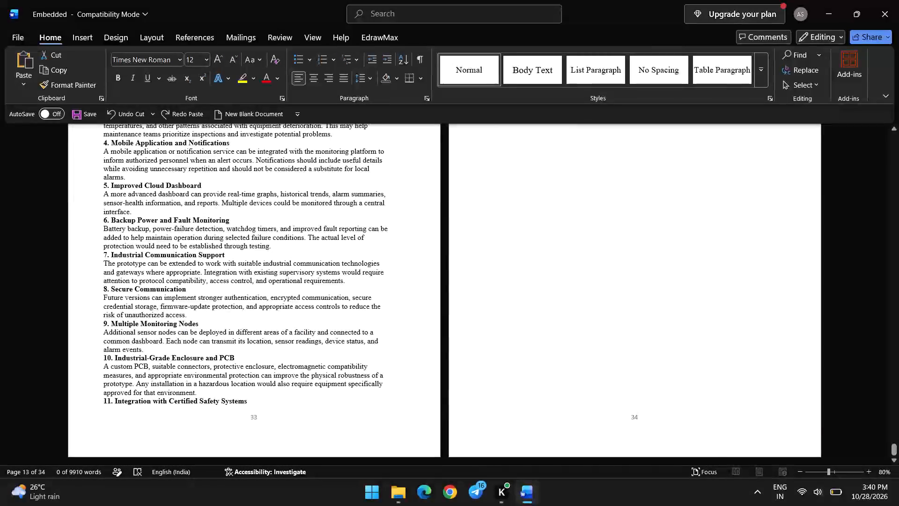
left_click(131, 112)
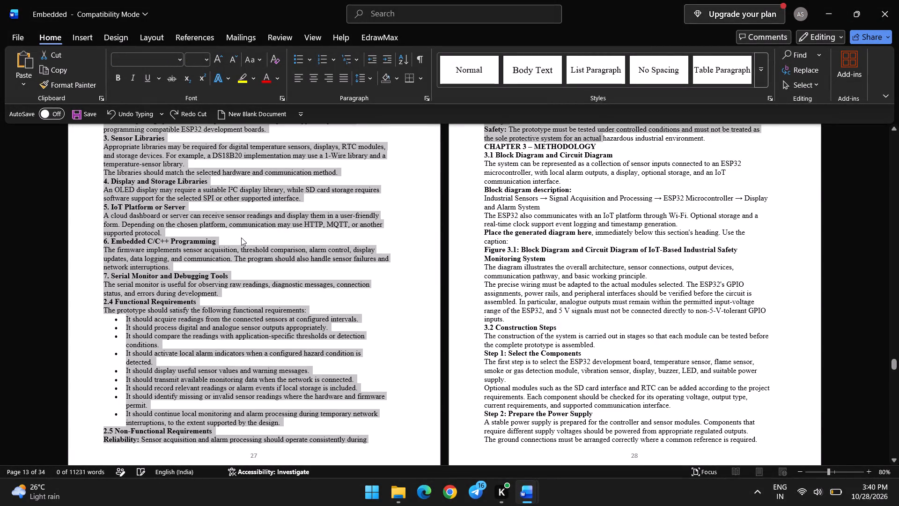
Cut the industrial safety requirements from the source content, from 1. ESP32 Development Board through the Safety item under 2.5 Non-Functional Requirements.
scroll(241, 238, "up", 1)
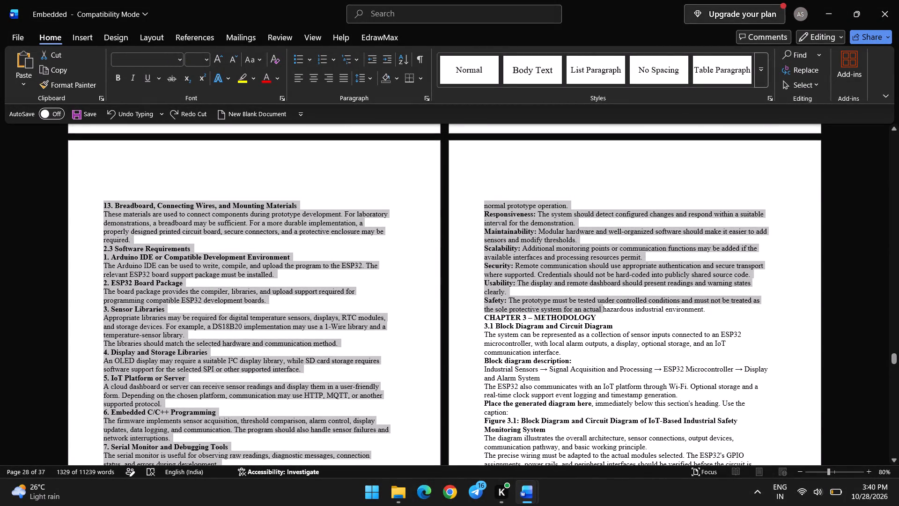
left_click_drag(705, 309, 538, 109)
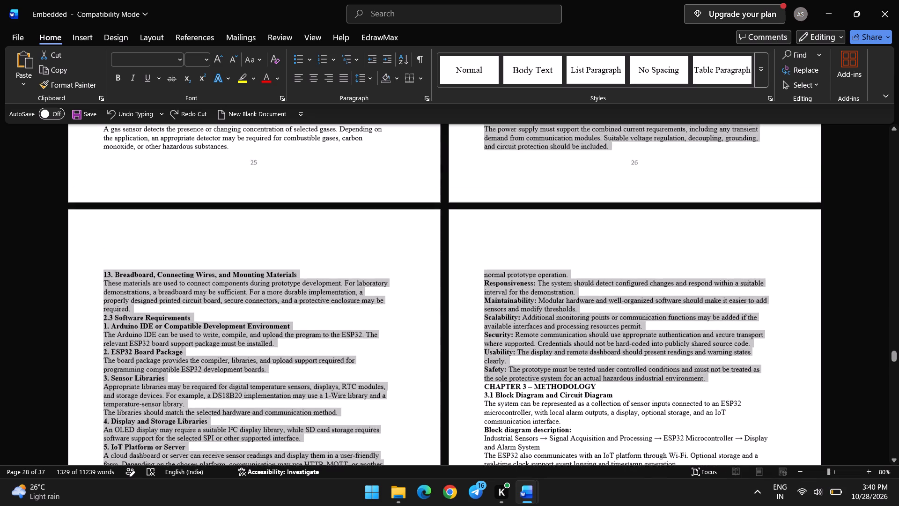
left_click_drag(538, 109, 479, 344)
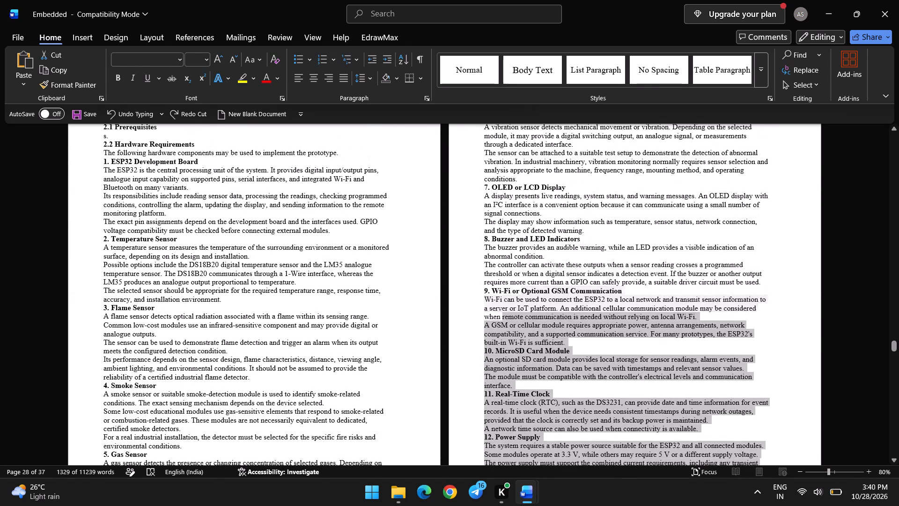
left_click_drag(479, 344, 403, 405)
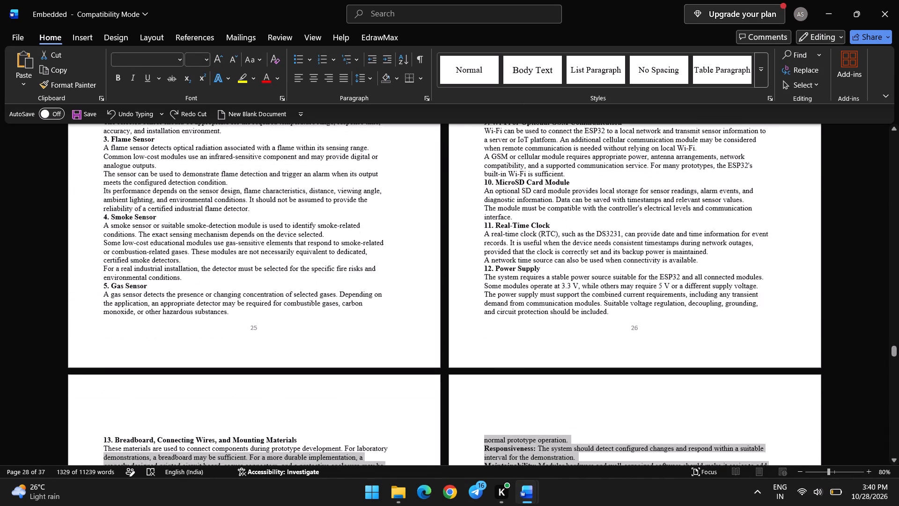
left_click_drag(403, 405, 504, 120)
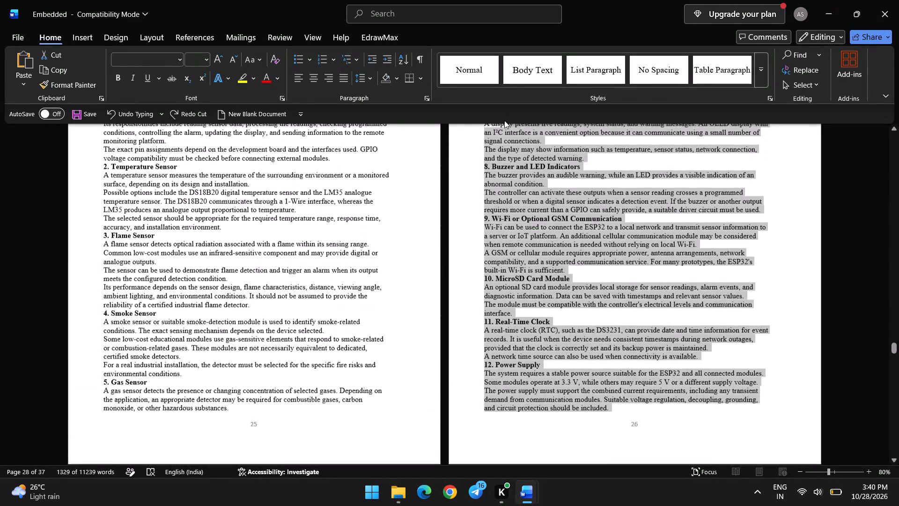
left_click_drag(504, 120, 266, 241)
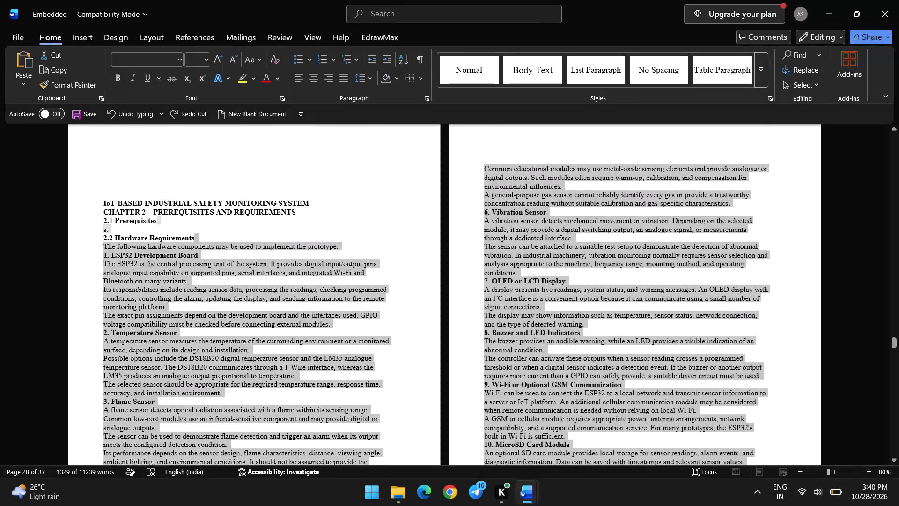
left_click_drag(266, 241, 59, 255)
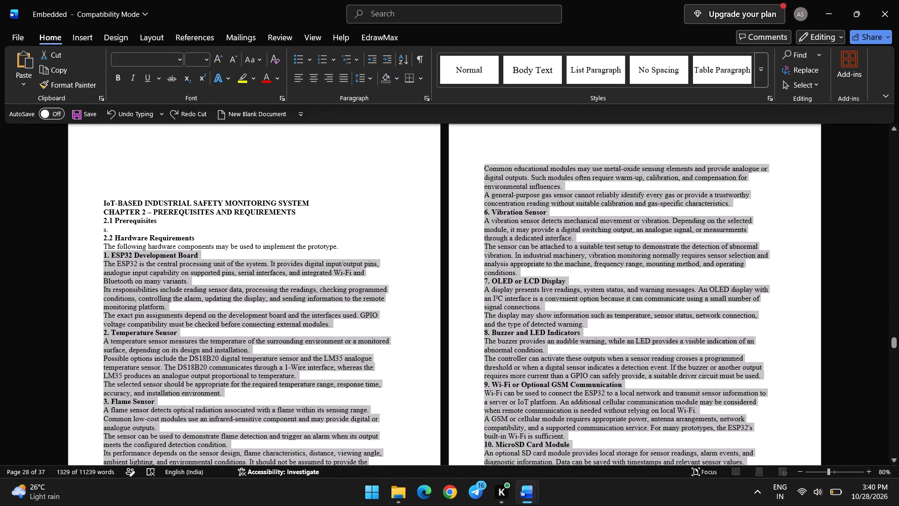
left_click_drag(59, 255, 85, 251)
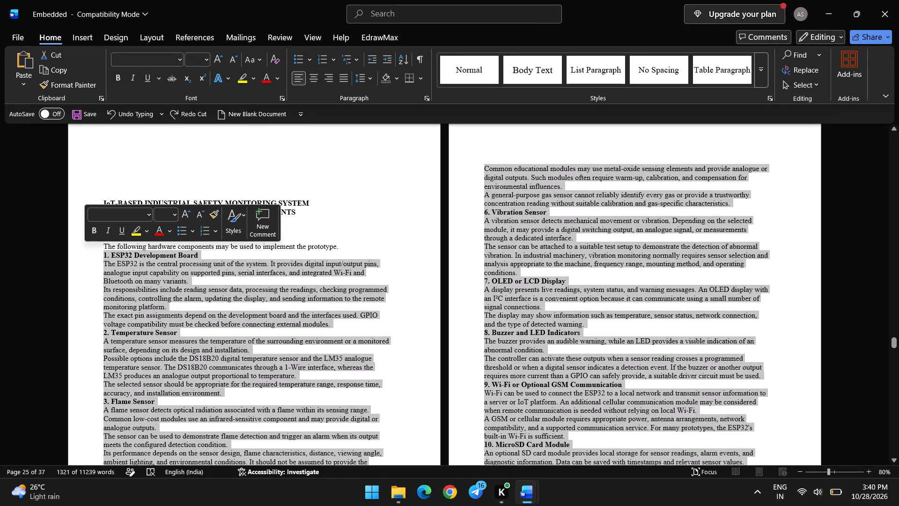
key("ctrl+x")
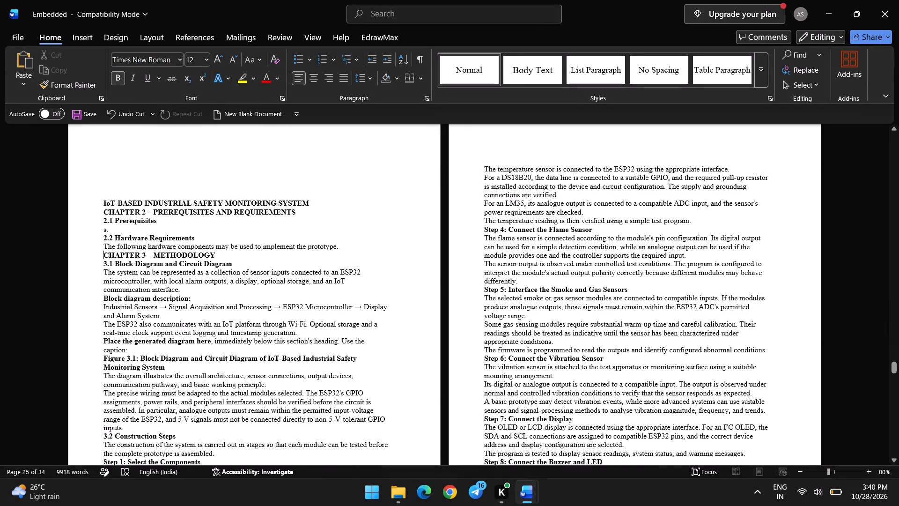
Replace the data acquisition text under 2.2 Requirements in Chapter 2 with the cut industrial safety requirements.
scroll(297, 249, "up", 6)
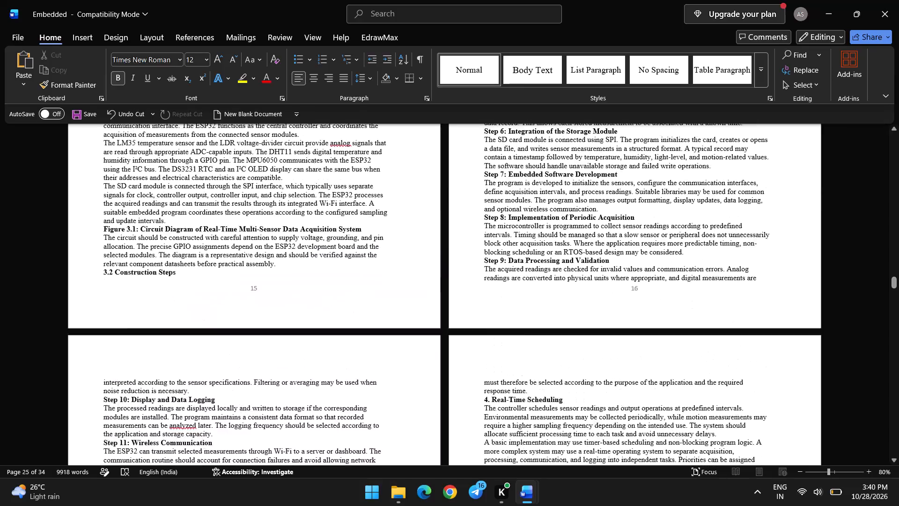
scroll(297, 249, "up", 2)
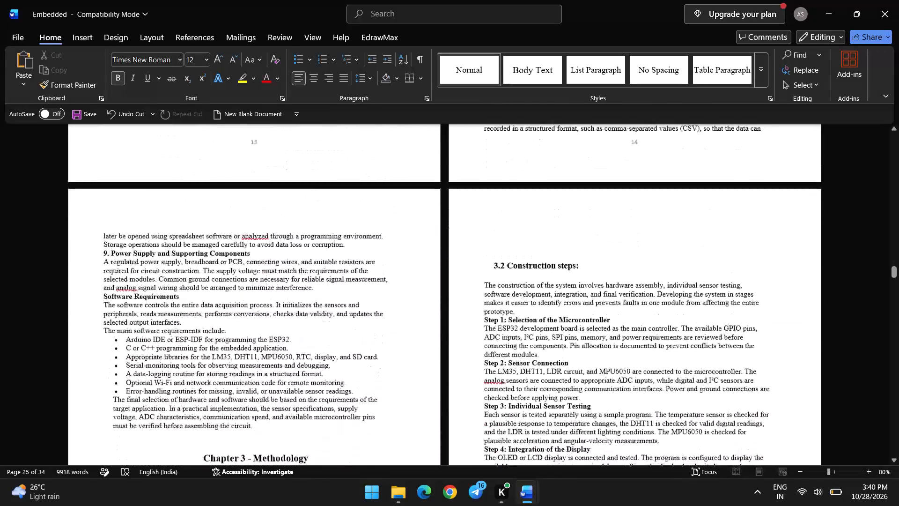
scroll(297, 249, "up", 1)
left_click_drag(257, 338, 451, 112)
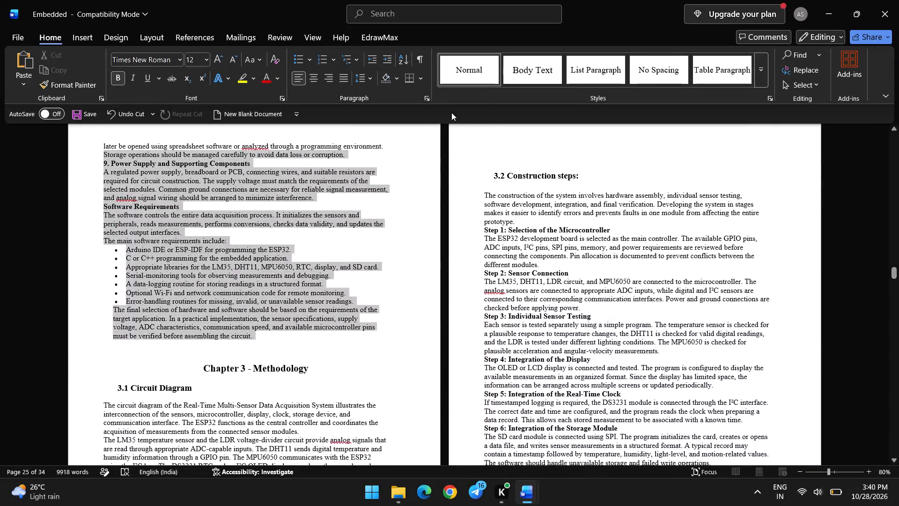
left_click_drag(451, 112, 491, 164)
key("ctrl+v")
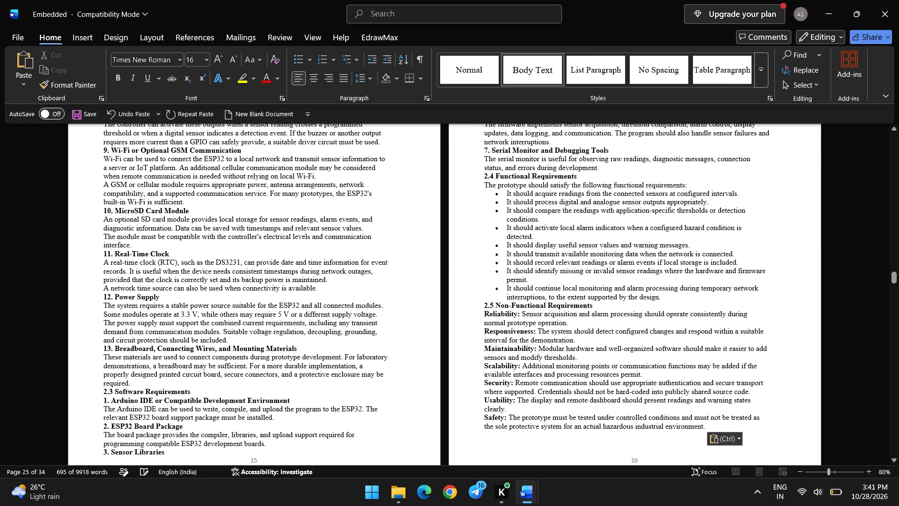
Cut the sentence "The following hardware components may be used to implement the prototype." from 2.2 Hardware Requirements in the source content.
scroll(491, 164, "down", 4)
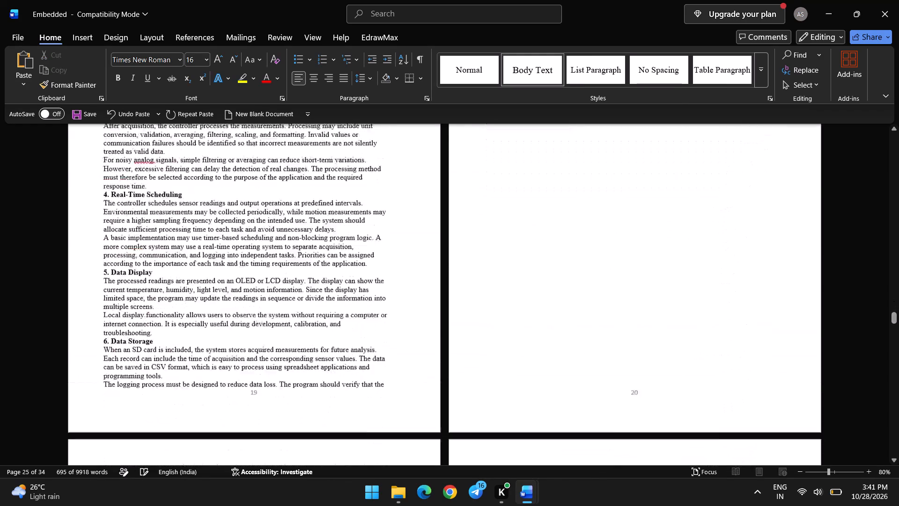
scroll(491, 164, "down", 1)
scroll(351, 180, "down", 2)
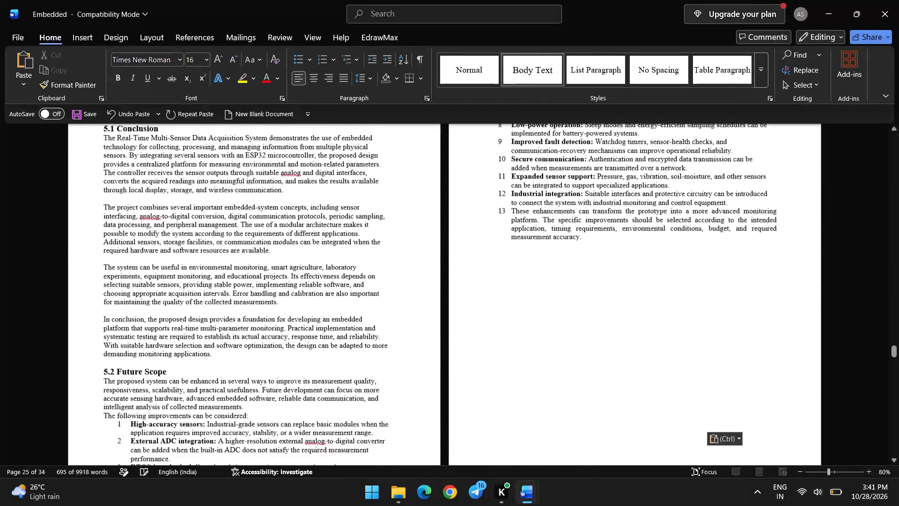
scroll(351, 180, "down", 2)
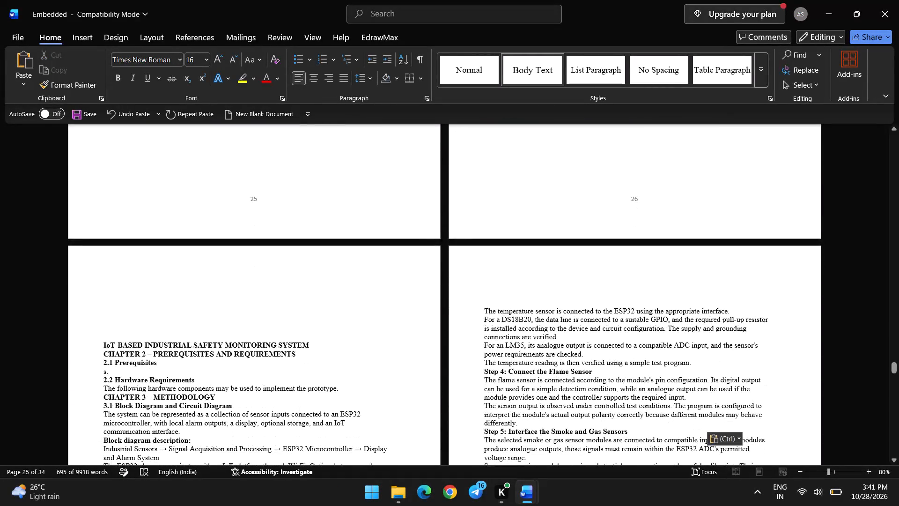
left_click_drag(103, 388, 354, 390)
key("ctrl+x")
Insert the cut sentence about hardware components above 1. ESP32 Development Board under 2.2 Requirements in Chapter 2 and save the document.
scroll(354, 390, "up", 8)
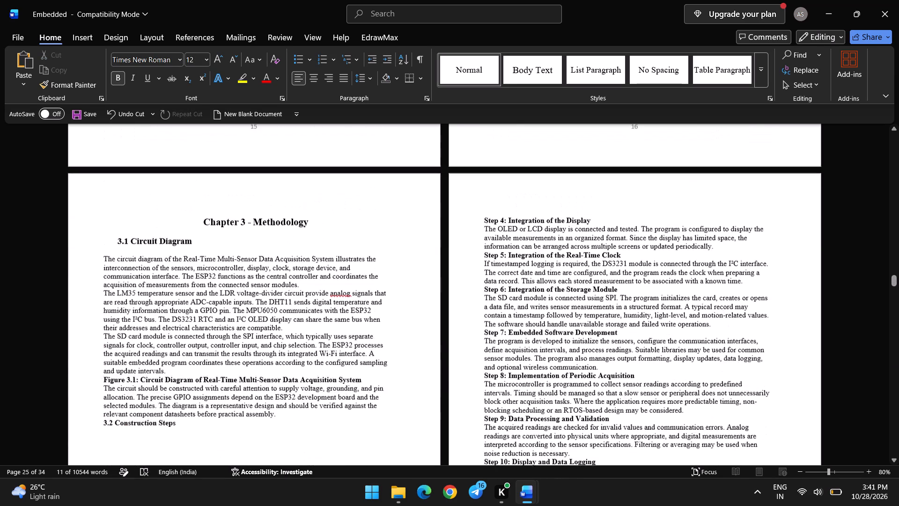
scroll(354, 390, "up", 2)
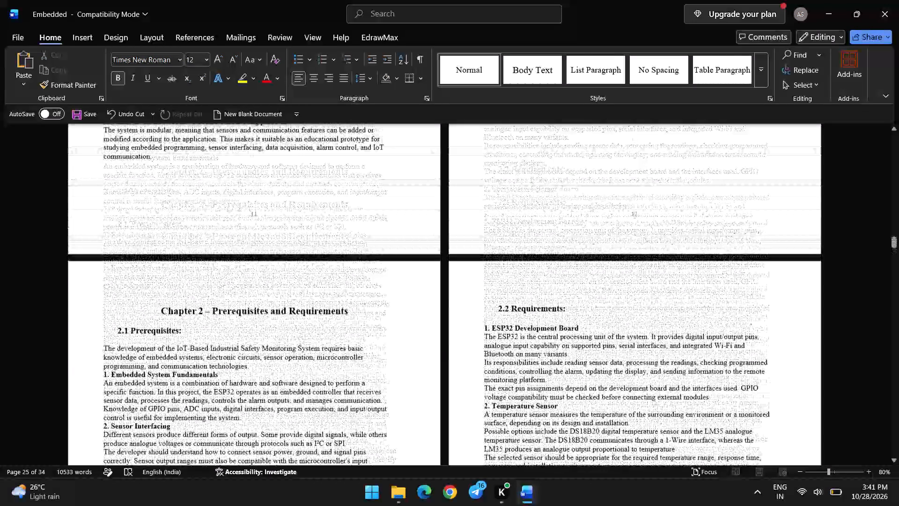
left_click(483, 329)
key("Return")
key("Up")
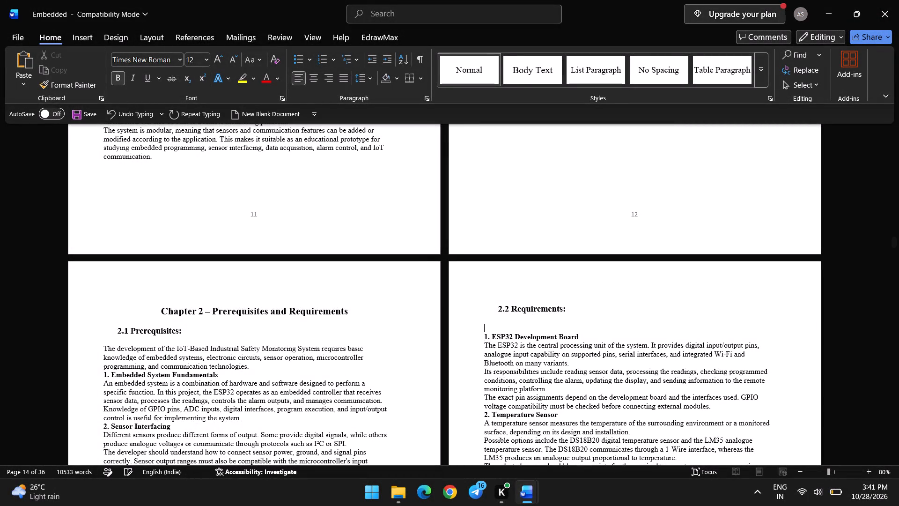
key("ctrl+v")
key("BackSpace")
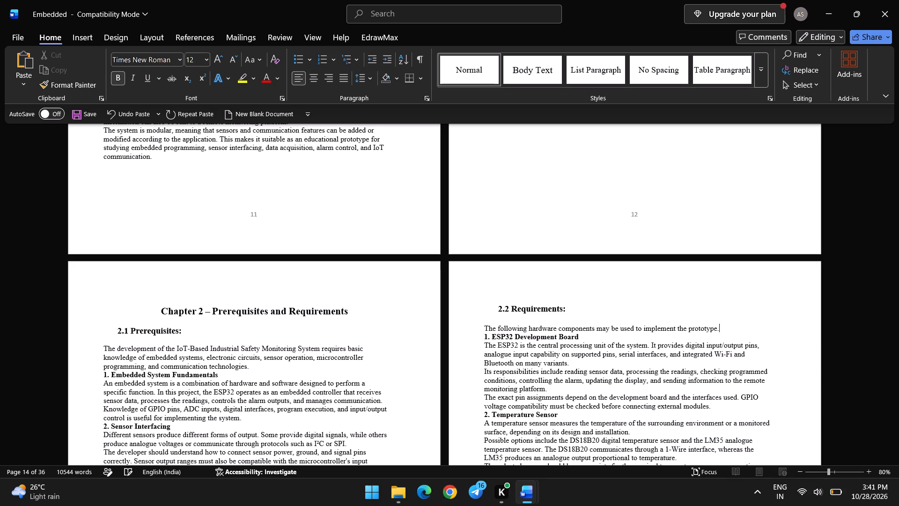
key("ctrl+s")
Cut 3.1 Block Diagram and Circuit Diagram and 3.2 Construction Steps, through Step 13, from the industrial safety source content.
scroll(483, 329, "down", 3)
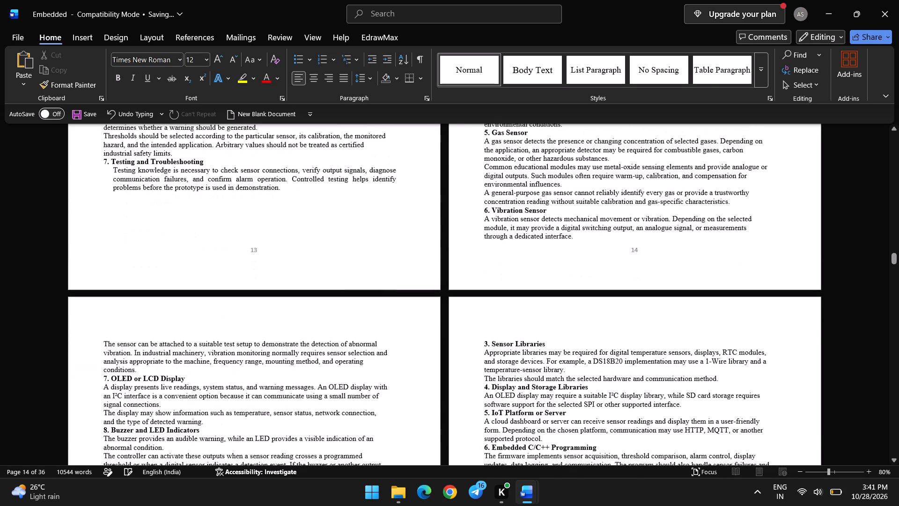
scroll(483, 329, "down", 3)
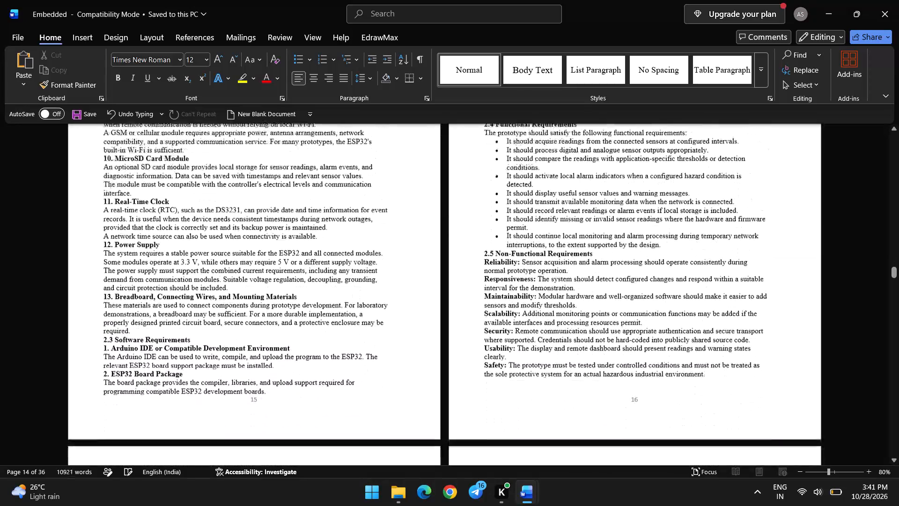
scroll(483, 329, "down", 7)
scroll(483, 329, "up", 1)
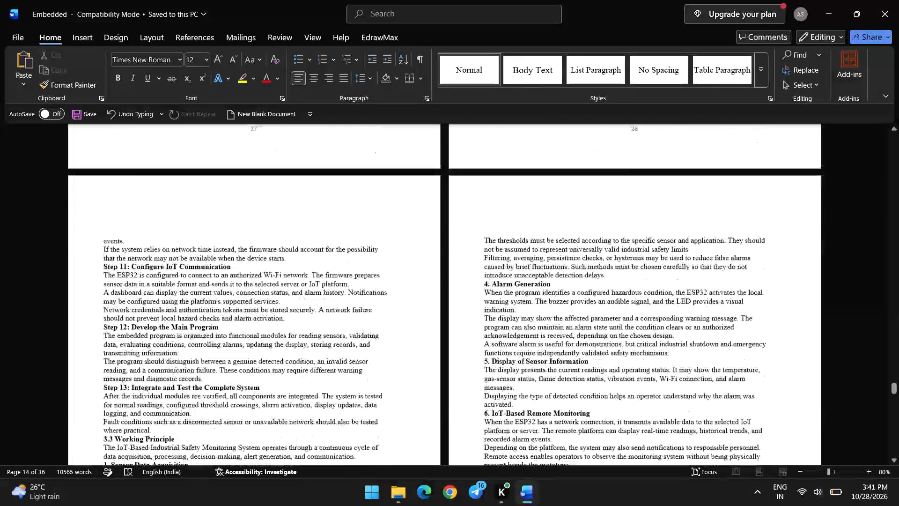
scroll(483, 329, "up", 1)
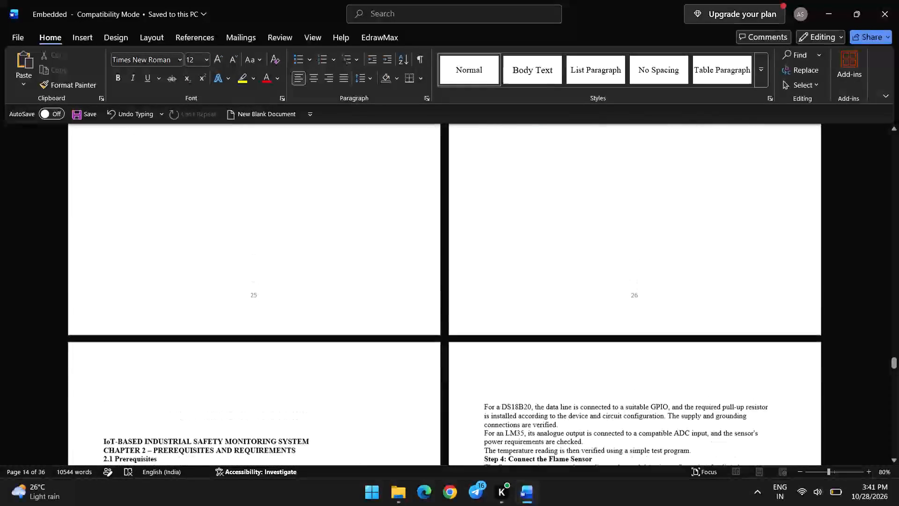
scroll(483, 329, "up", 1)
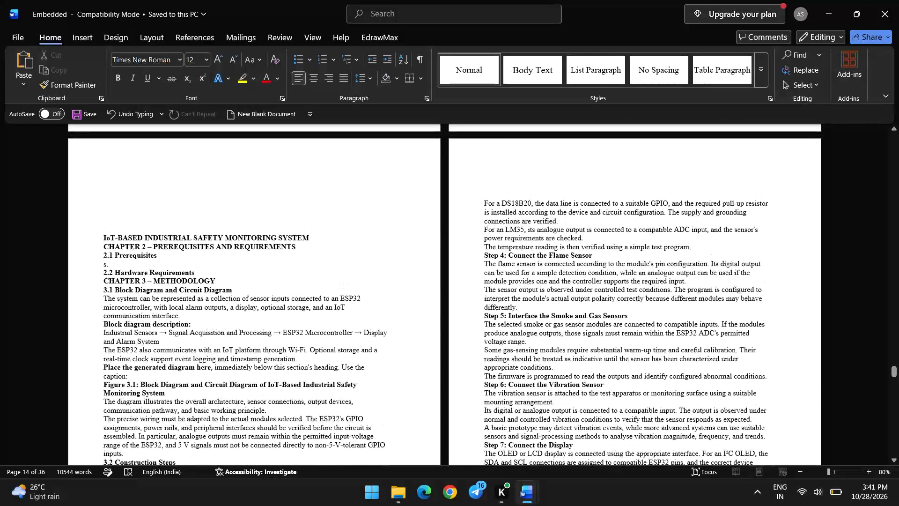
left_click_drag(103, 290, 163, 397)
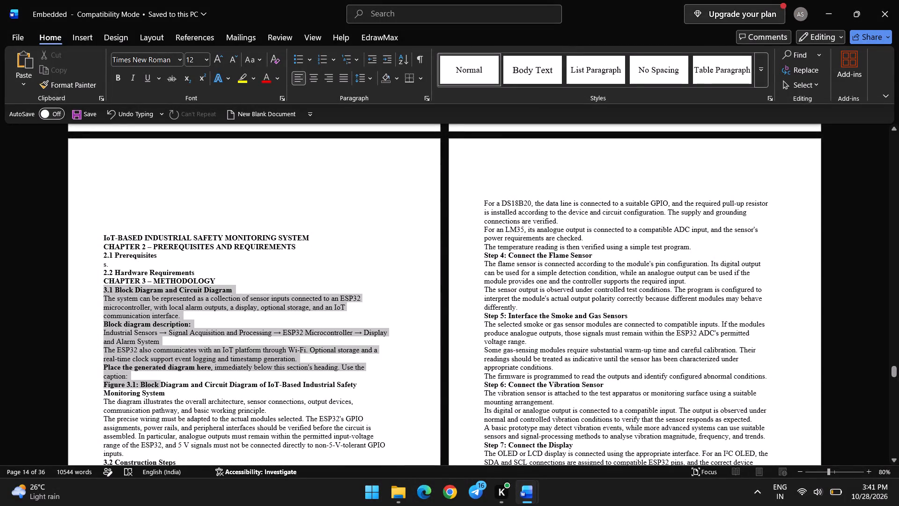
left_click_drag(163, 397, 415, 122)
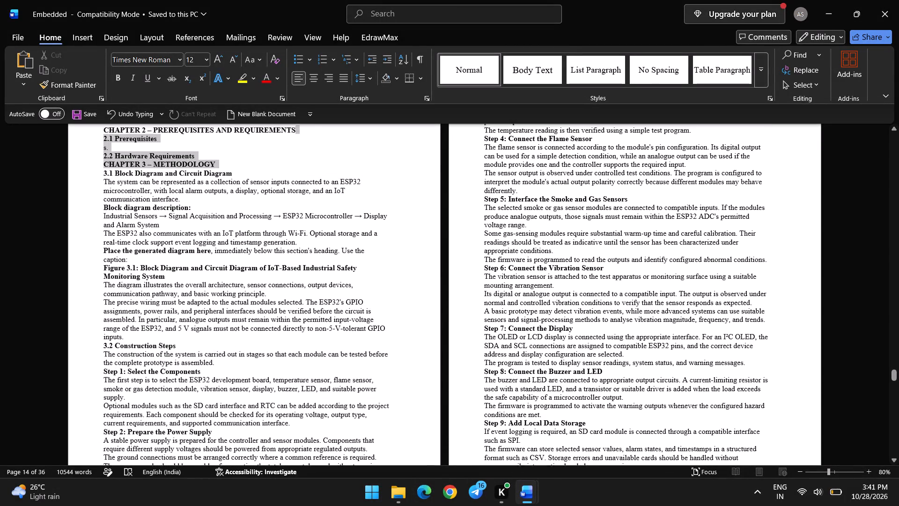
left_click_drag(415, 122, 328, 249)
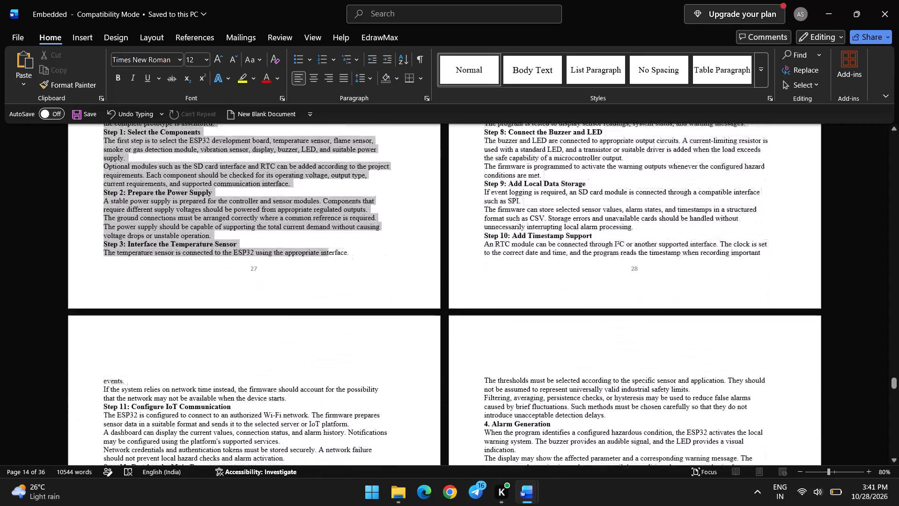
left_click_drag(328, 249, 336, 206)
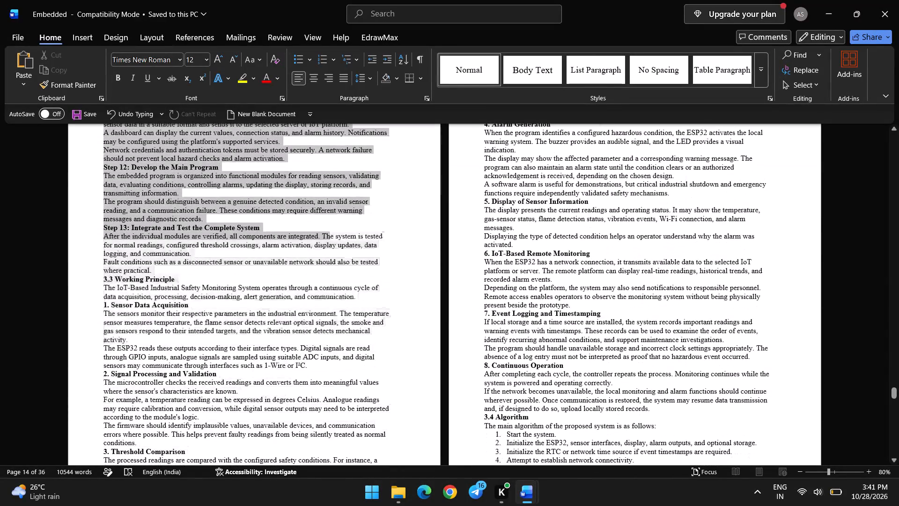
left_click_drag(336, 206, 240, 390)
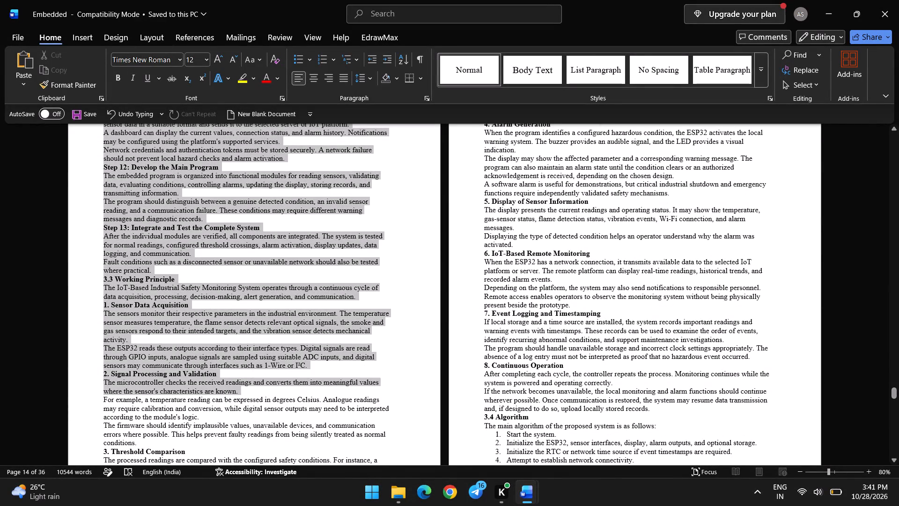
left_click_drag(240, 390, 153, 271)
key("ctrl+x")
Replace the data acquisition text and leftover 3.2 Construction Steps line under 3.1 Circuit Diagram in Chapter 3 with the cut content.
scroll(257, 263, "up", 1)
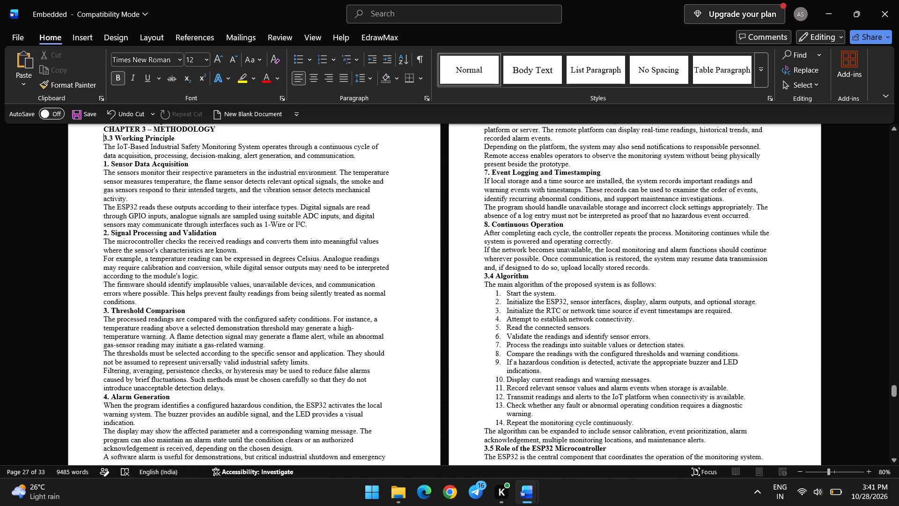
scroll(257, 263, "up", 3)
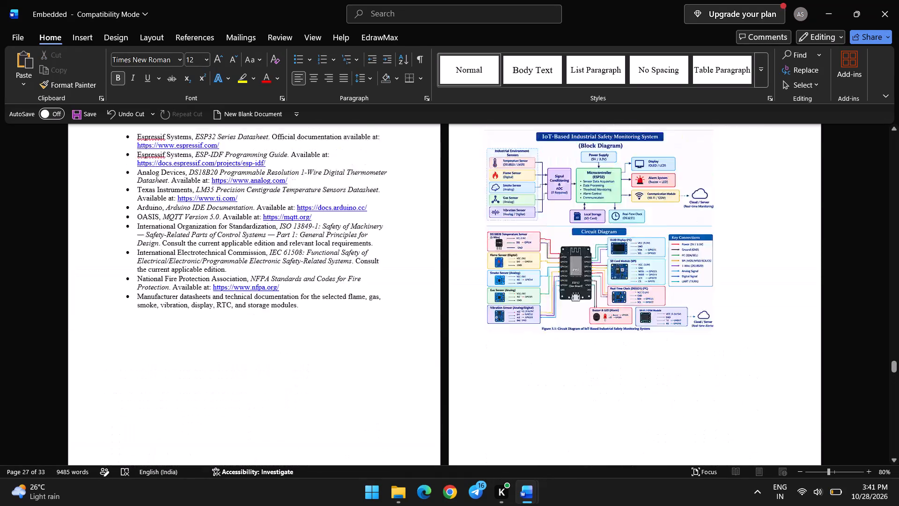
scroll(257, 263, "up", 3)
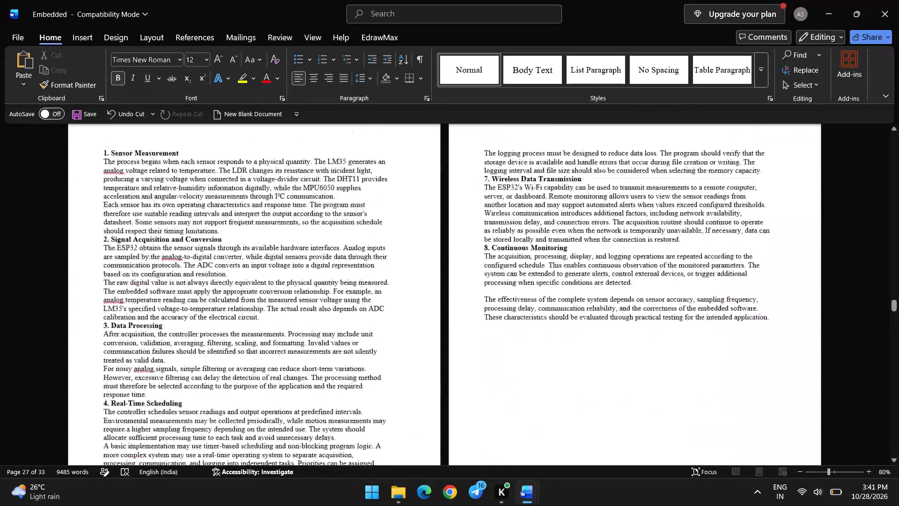
scroll(257, 263, "up", 4)
left_click_drag(179, 367, 121, 244)
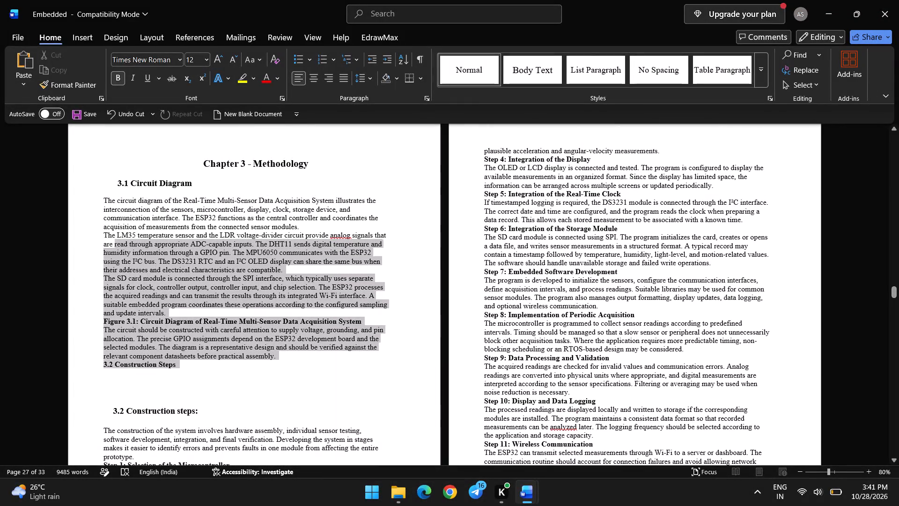
left_click_drag(121, 244, 105, 203)
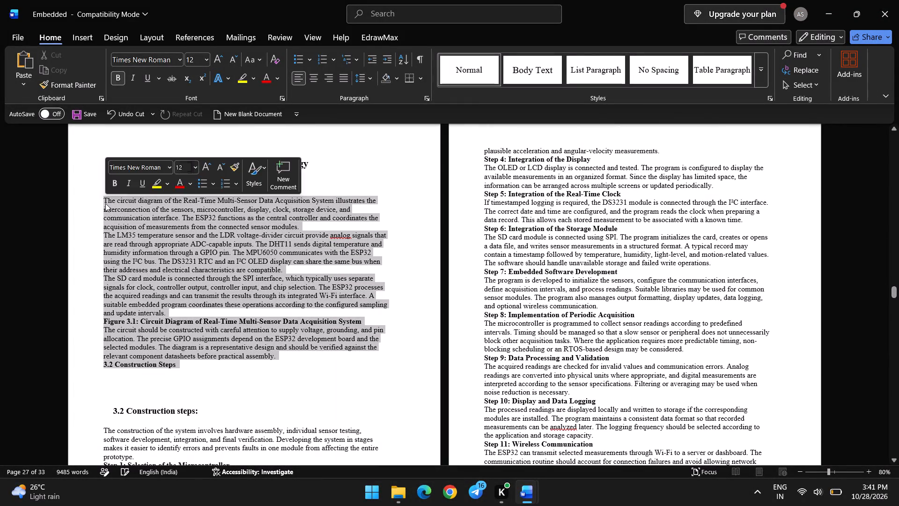
key("ctrl+v")
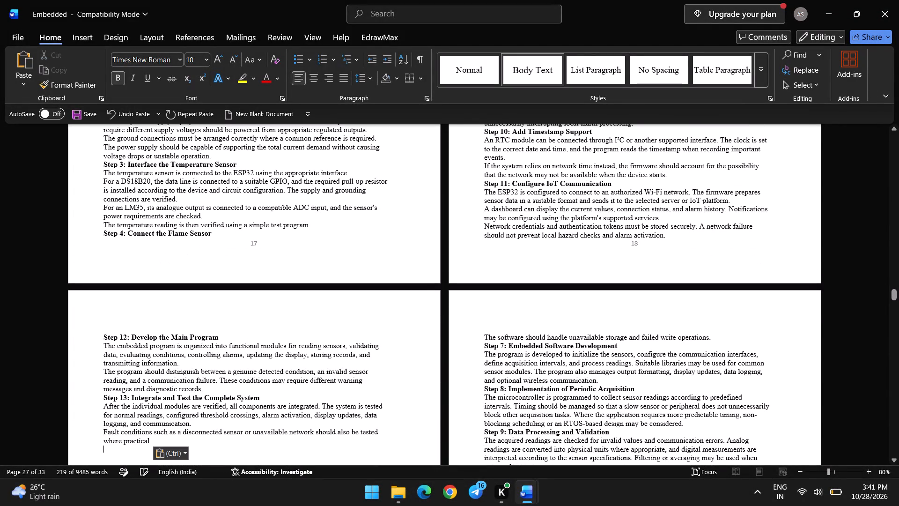
Cut the construction text below the pasted 3.2 Construction Steps line in Chapter 3, from its introductory sentence through Step 13.
scroll(217, 240, "up", 2)
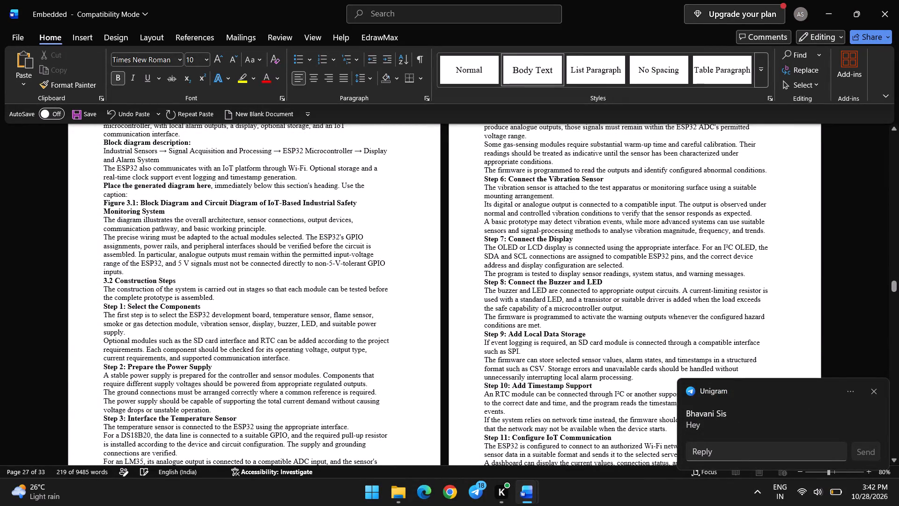
left_click_drag(104, 291, 262, 386)
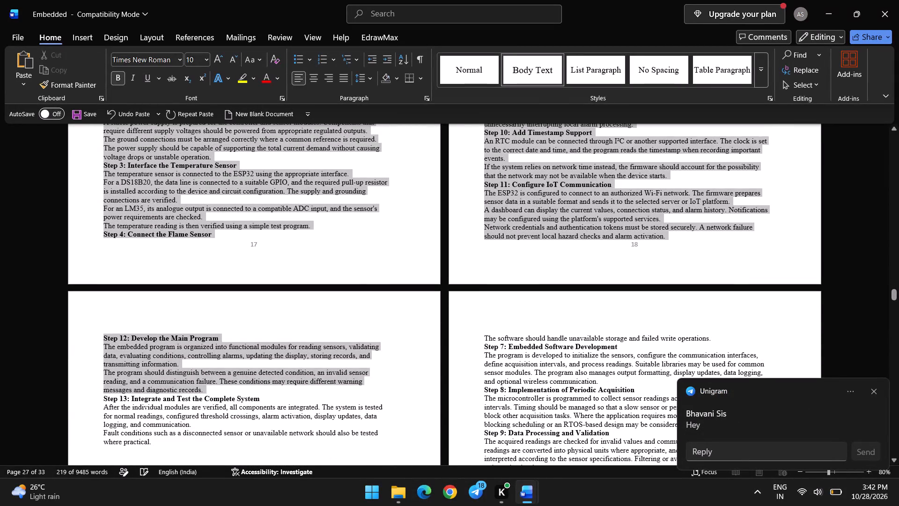
left_click_drag(262, 386, 169, 363)
key("ctrl+x")
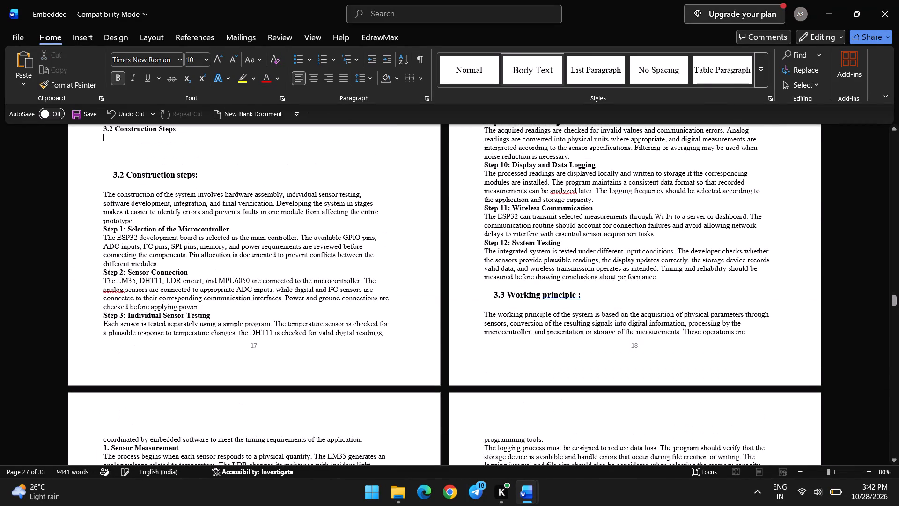
Delete the duplicate 3.2 Construction Steps line and the extra blank line above the formatted 3.2 Construction steps heading.
scroll(289, 315, "up", 1)
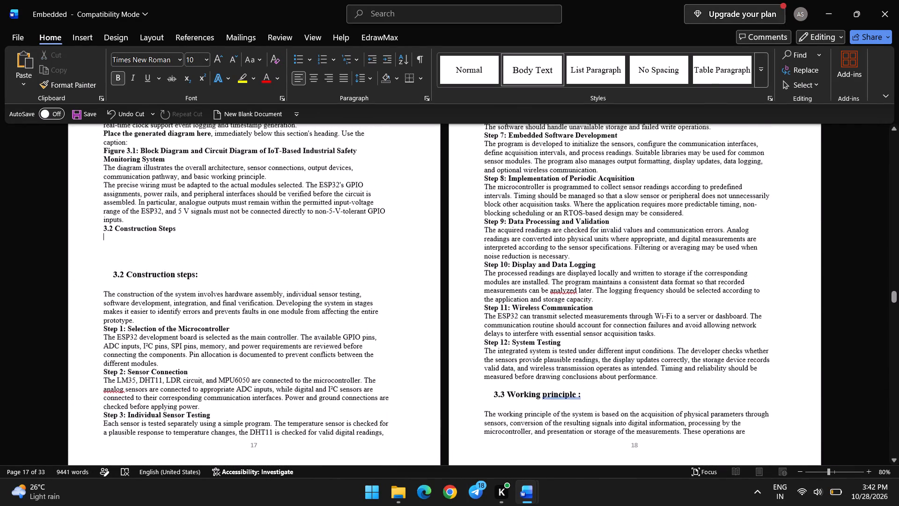
left_click_drag(121, 248, 94, 231)
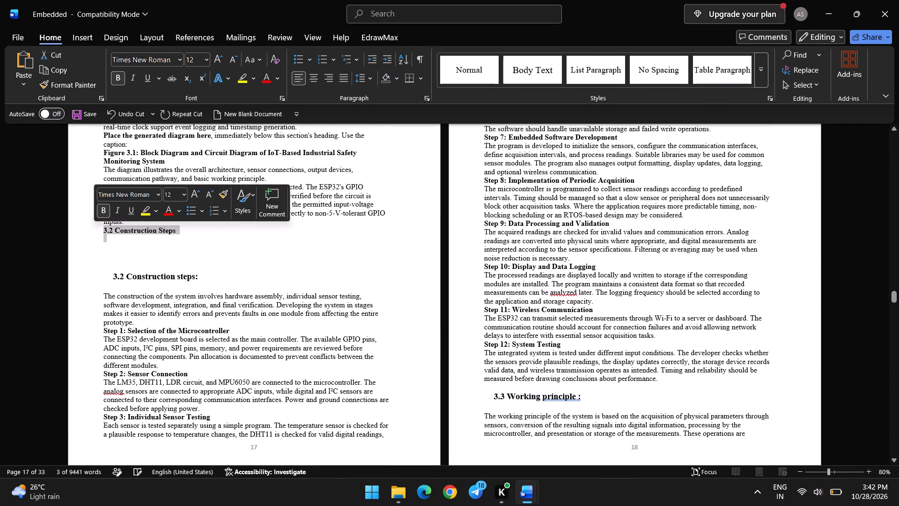
key("BackSpace")
key("BackSpace")
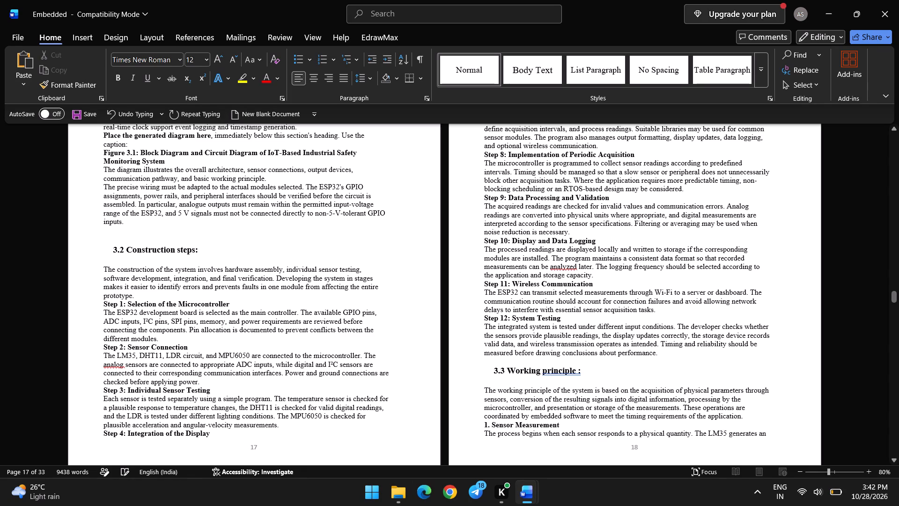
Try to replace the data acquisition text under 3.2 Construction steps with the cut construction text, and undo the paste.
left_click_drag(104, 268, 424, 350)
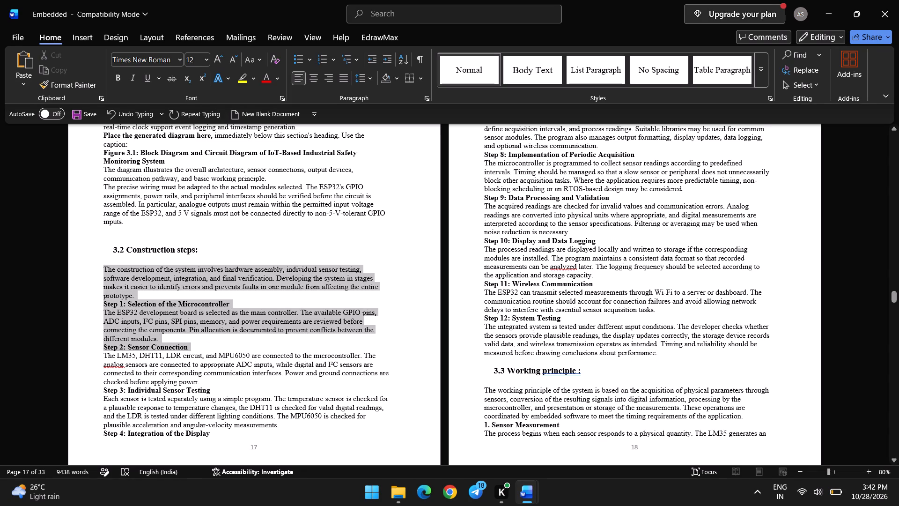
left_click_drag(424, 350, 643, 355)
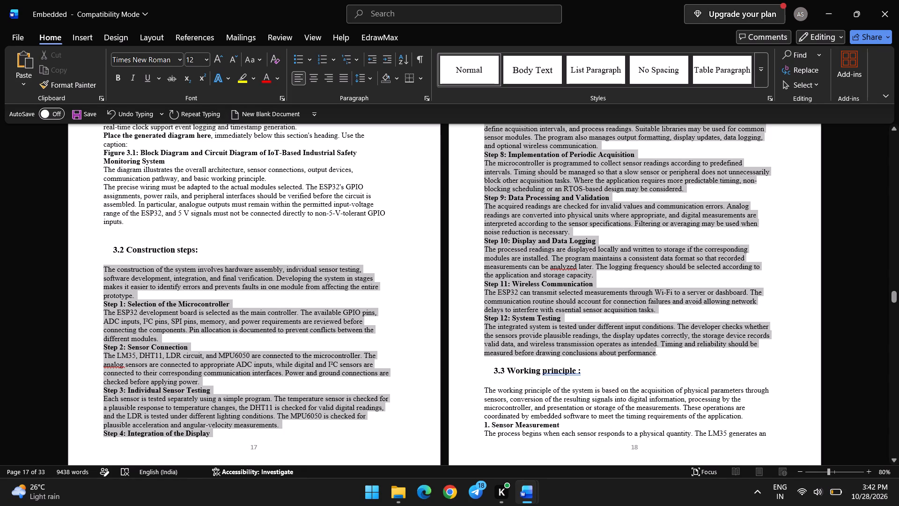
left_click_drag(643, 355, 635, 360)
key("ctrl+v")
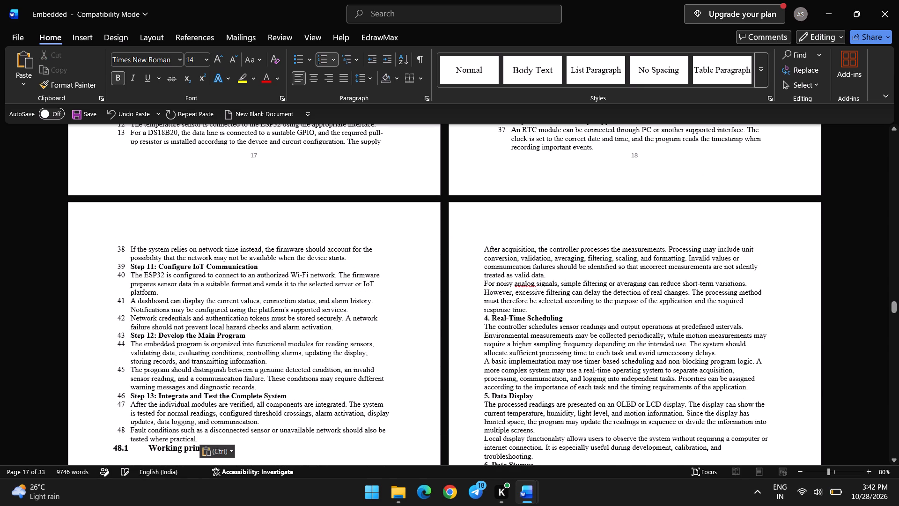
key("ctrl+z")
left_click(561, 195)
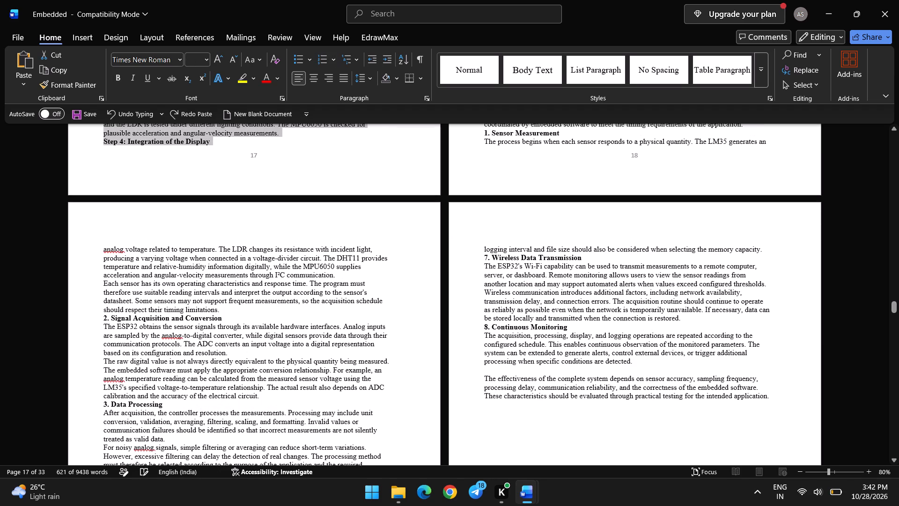
Replace the data acquisition text under 3.2 Construction steps with the cut construction text, remove the trailing blank line, and save the document.
scroll(561, 195, "up", 1)
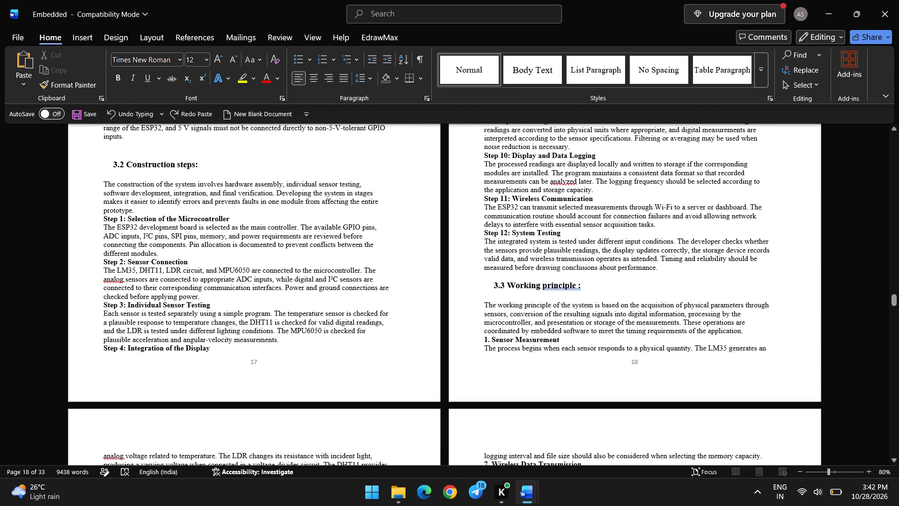
left_click_drag(655, 269, 138, 231)
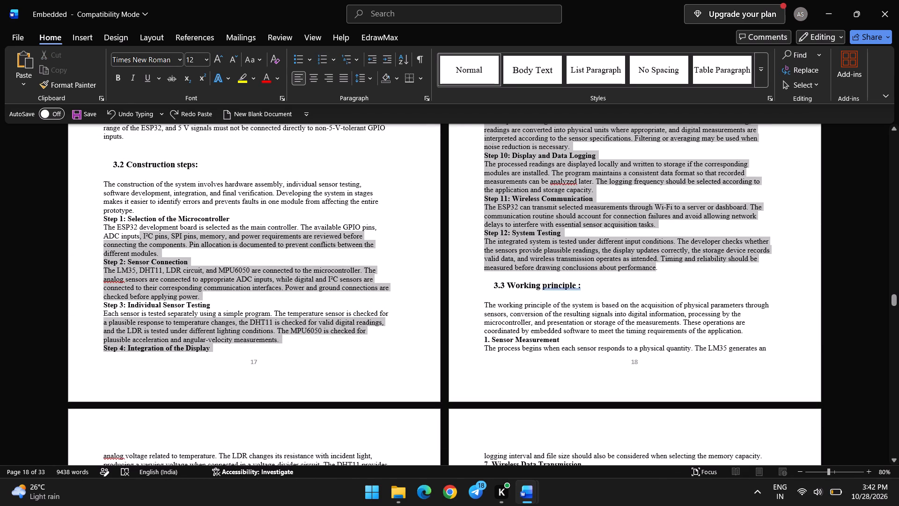
left_click_drag(138, 231, 105, 186)
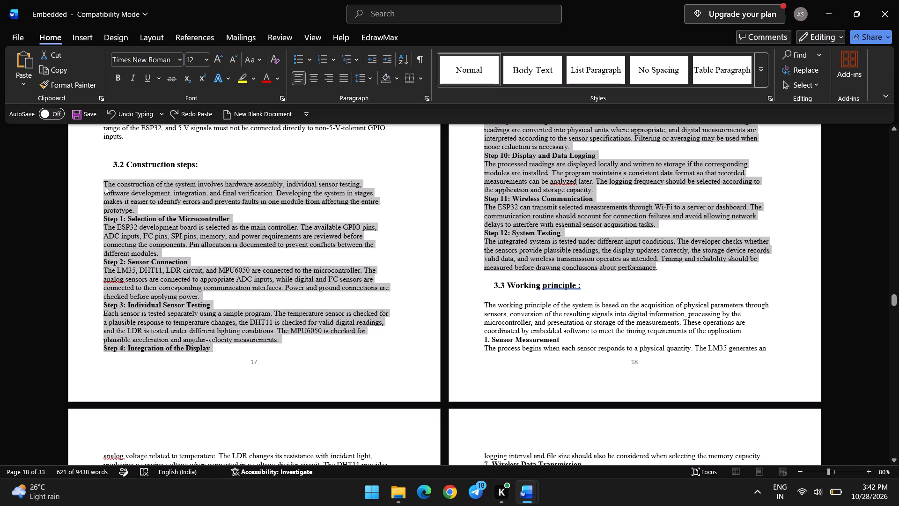
key("ctrl+v")
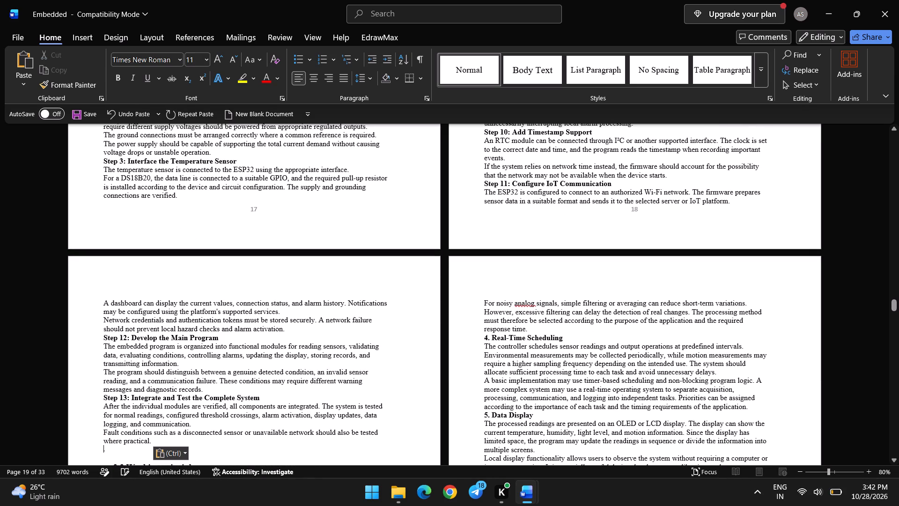
key("Delete")
key("ctrl+s")
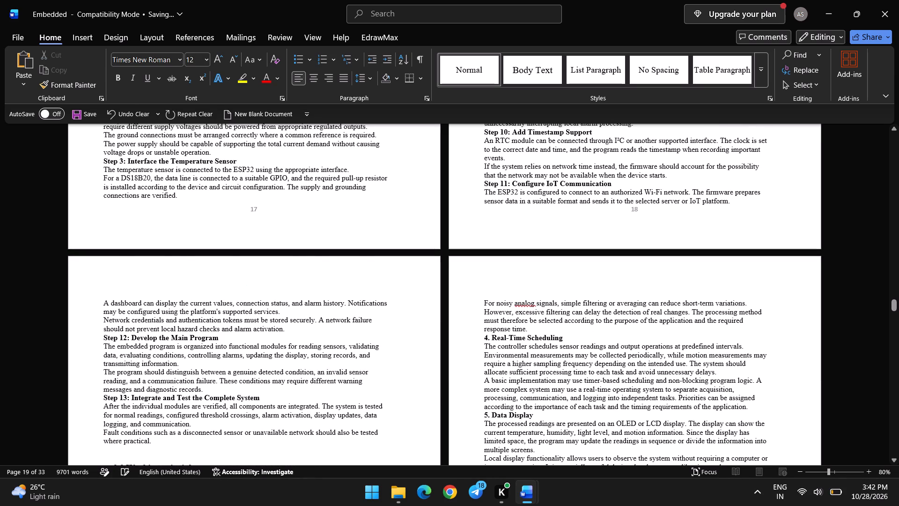
Cut the pasted safety-monitoring text below the 3.3 Working Principle line, from its introductory sentence through the end of section 3.6.
scroll(243, 321, "down", 4)
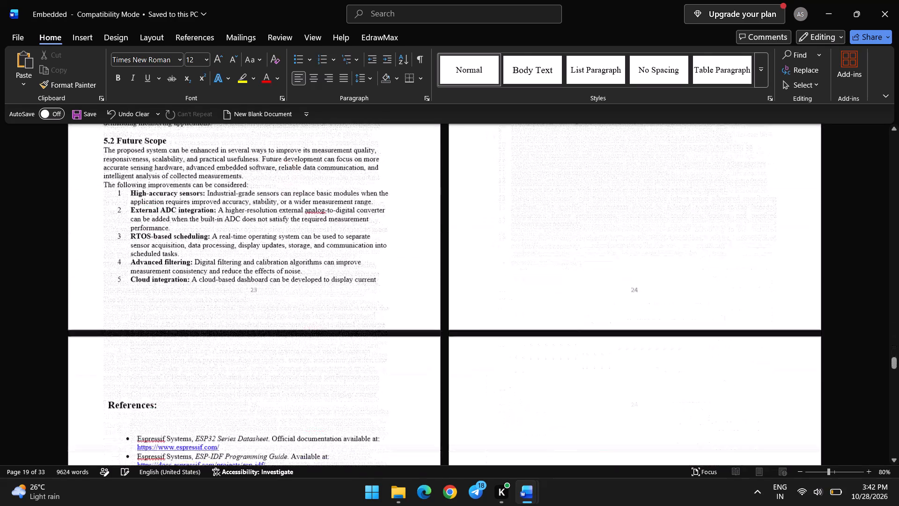
scroll(243, 321, "down", 4)
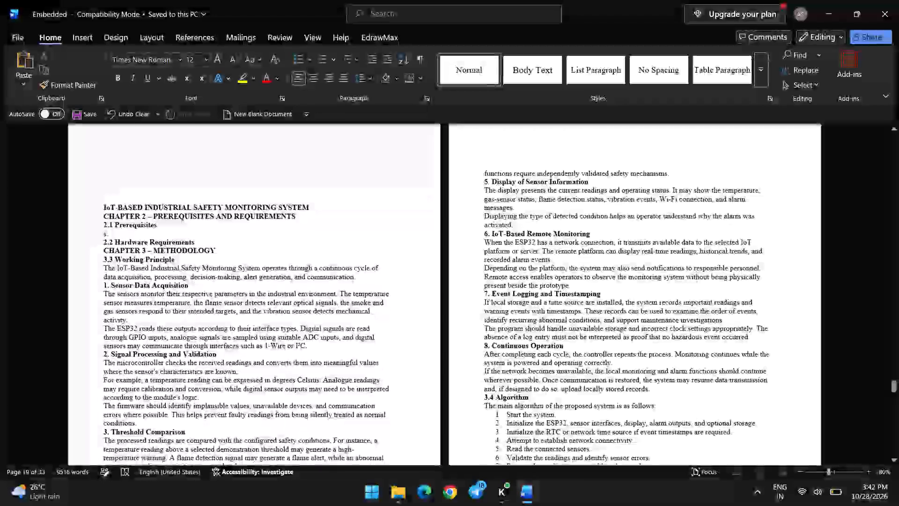
left_click_drag(105, 267, 285, 377)
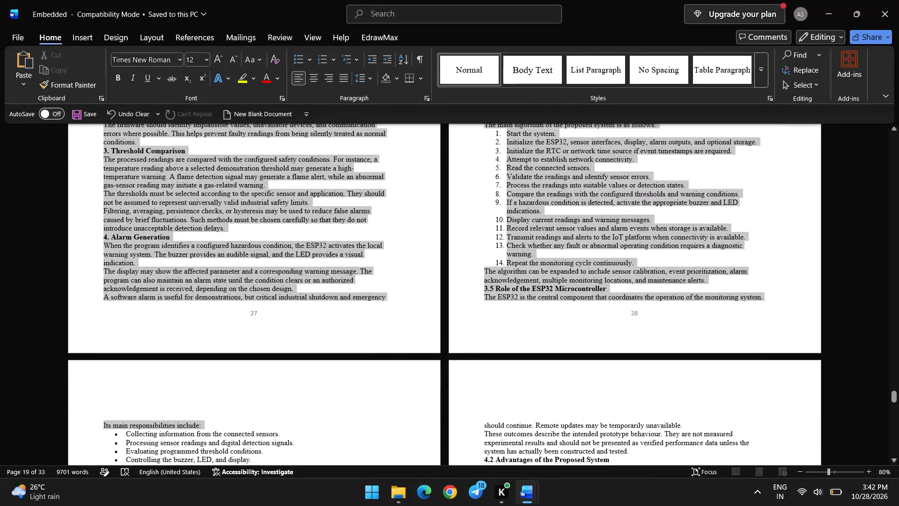
left_click_drag(285, 377, 326, 420)
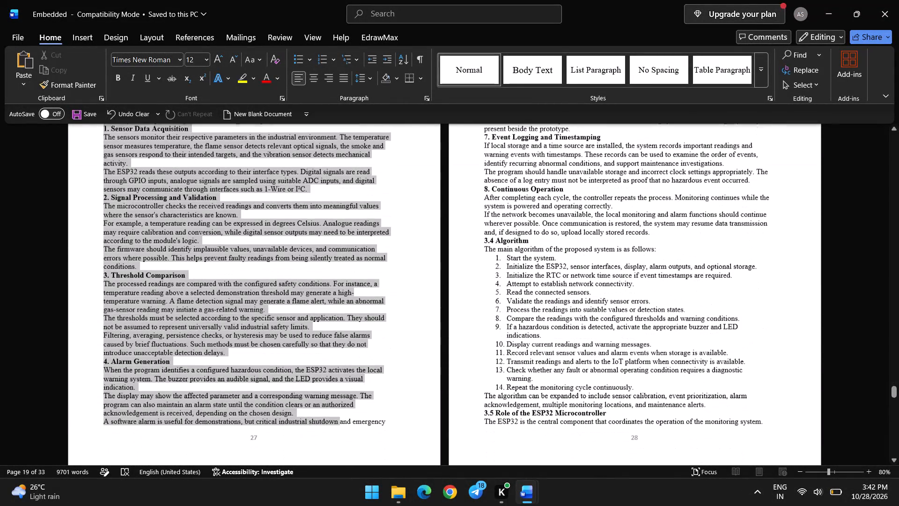
left_click_drag(326, 420, 326, 392)
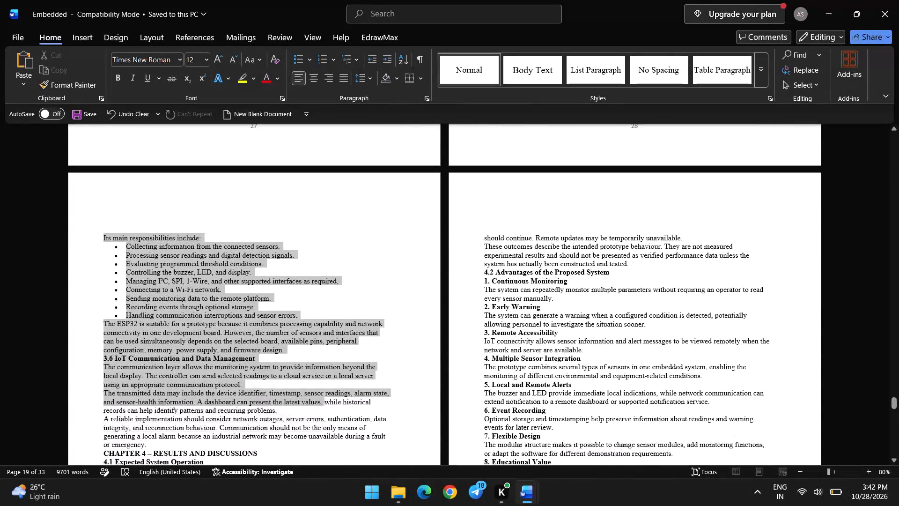
left_click_drag(326, 392, 152, 352)
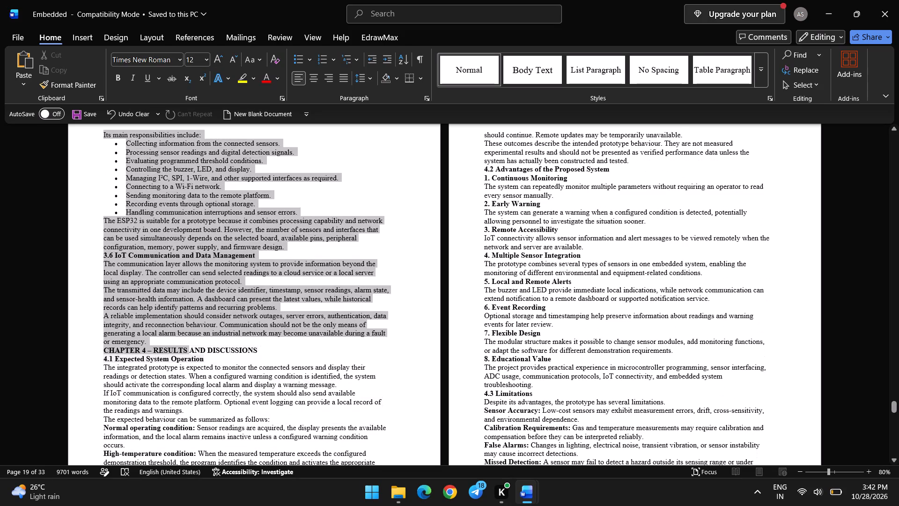
left_click_drag(152, 352, 147, 343)
key("ctrl+x")
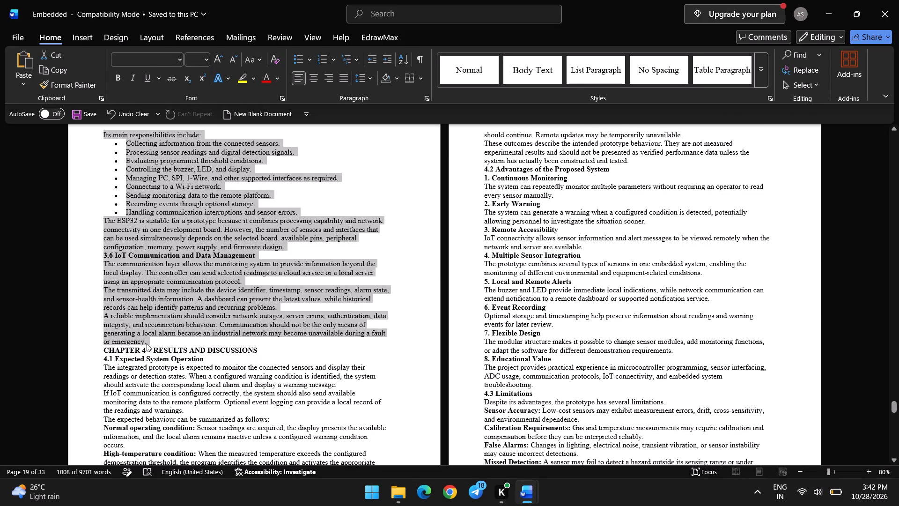
Replace the data acquisition text under the formatted 3.3 Working principle heading in Chapter 3 with the cut safety-monitoring text.
scroll(147, 343, "up", 4)
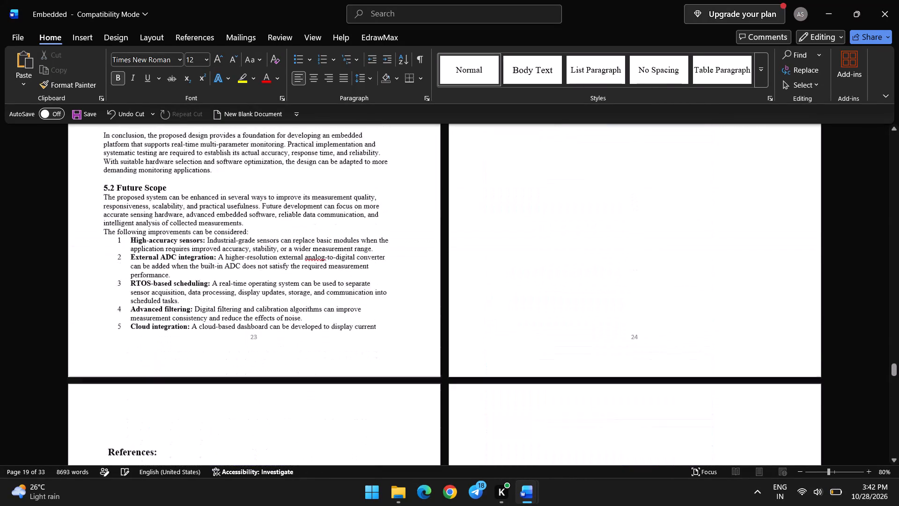
scroll(147, 343, "up", 3)
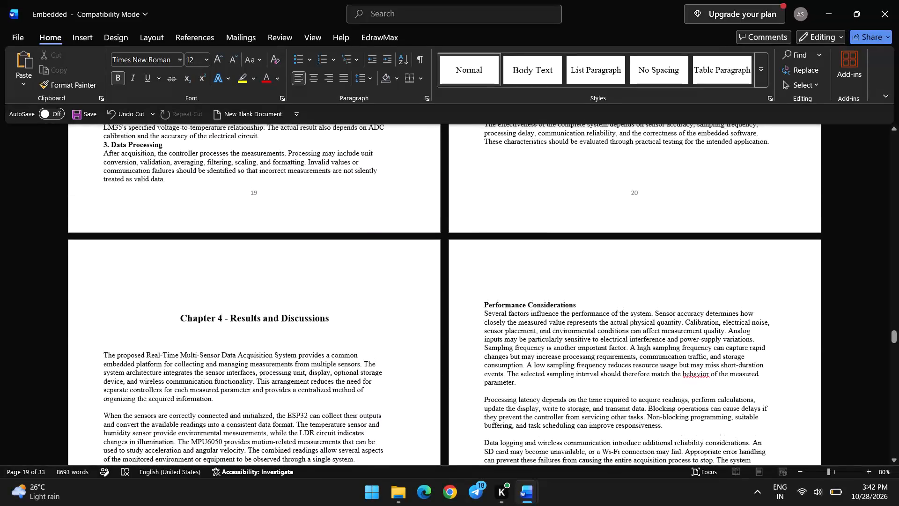
scroll(147, 343, "up", 3)
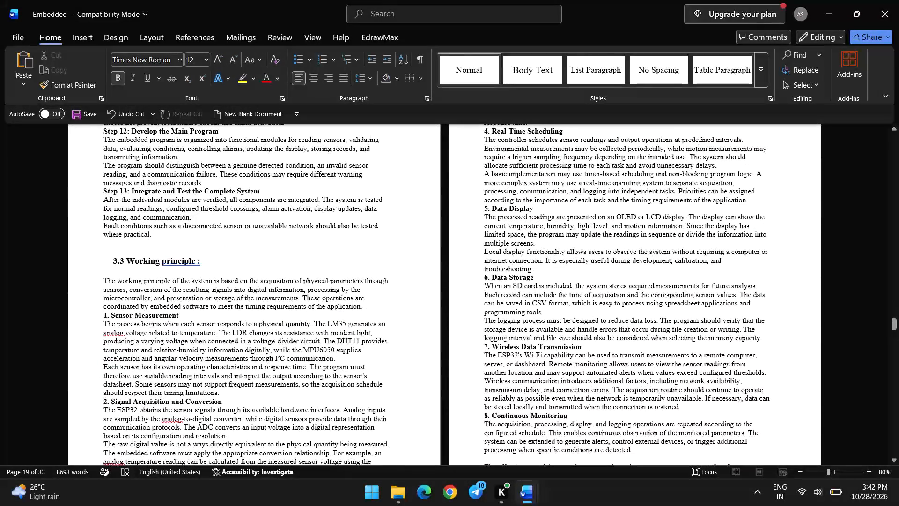
left_click_drag(105, 281, 336, 355)
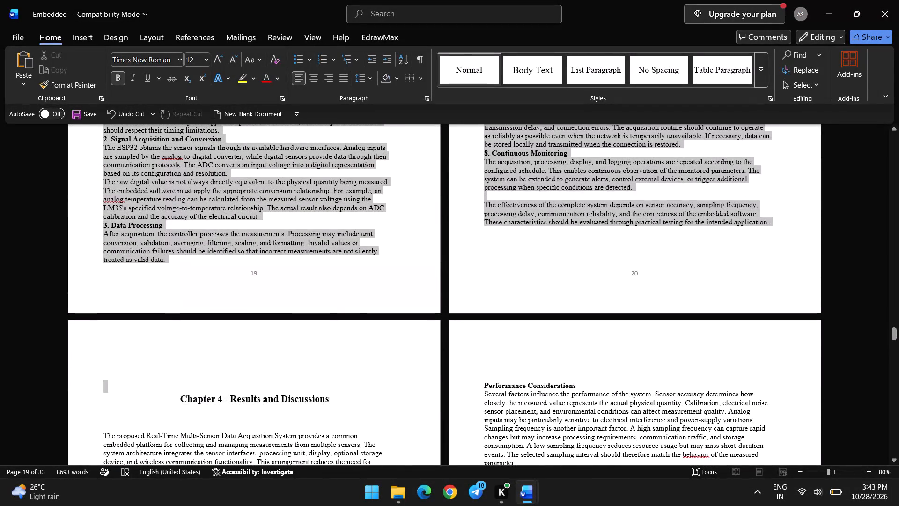
left_click_drag(336, 355, 612, 292)
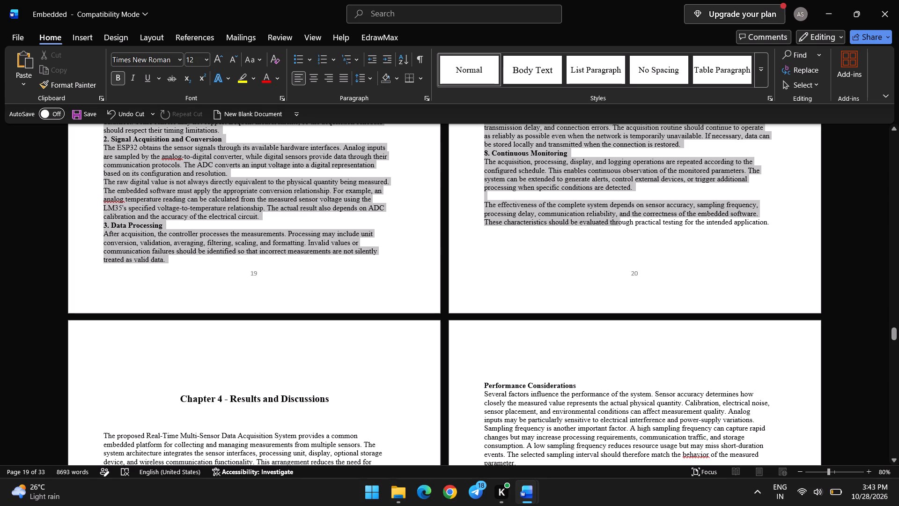
left_click_drag(612, 292, 795, 268)
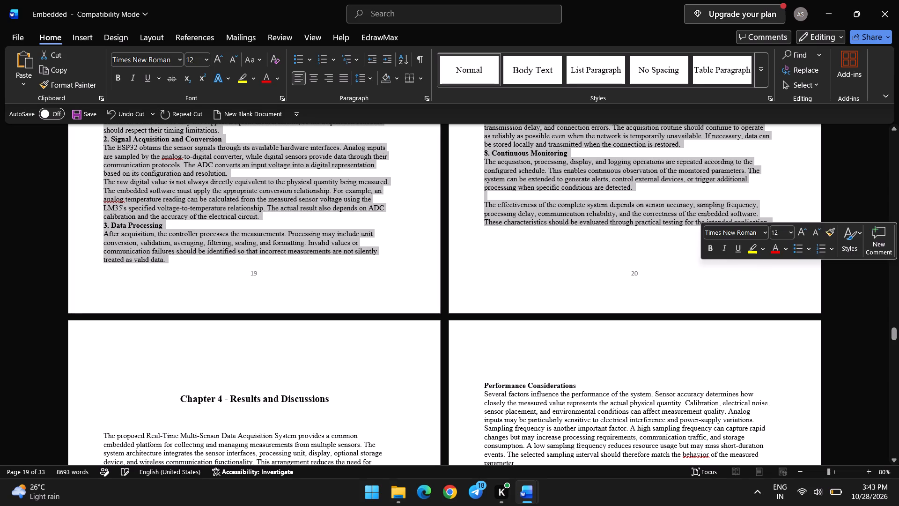
key("ctrl+v")
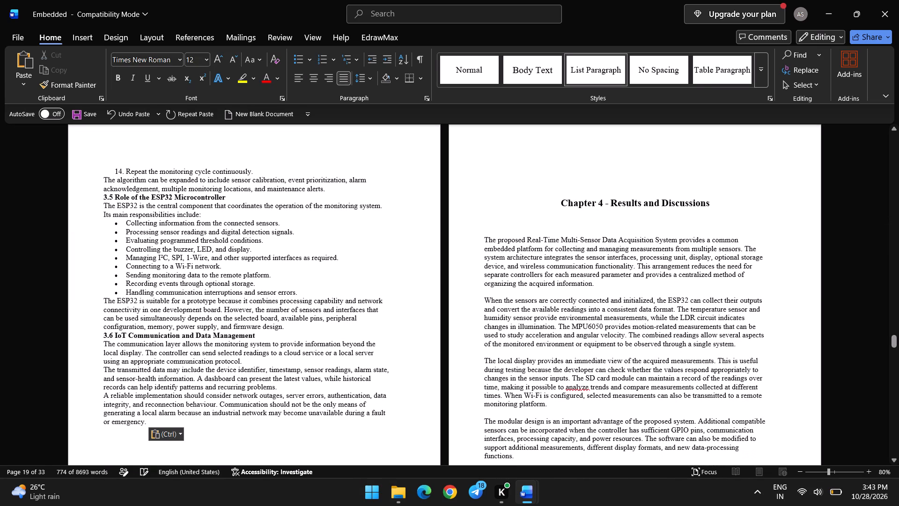
left_click(295, 328)
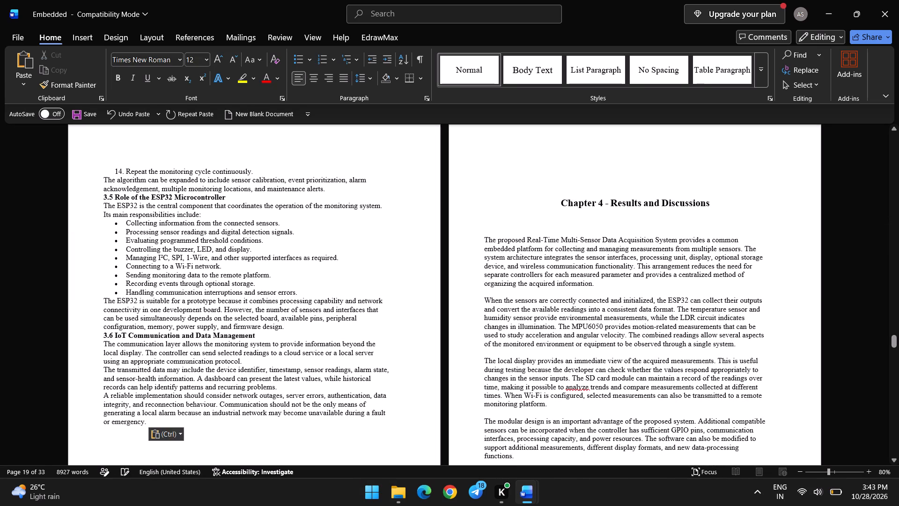
Delete sections 3.4 Algorithm, 3.5 Role of the ESP32 Microcontroller and 3.6 IoT Communication and Data Management from Chapter 3.
scroll(190, 313, "up", 1)
scroll(110, 216, "up", 1)
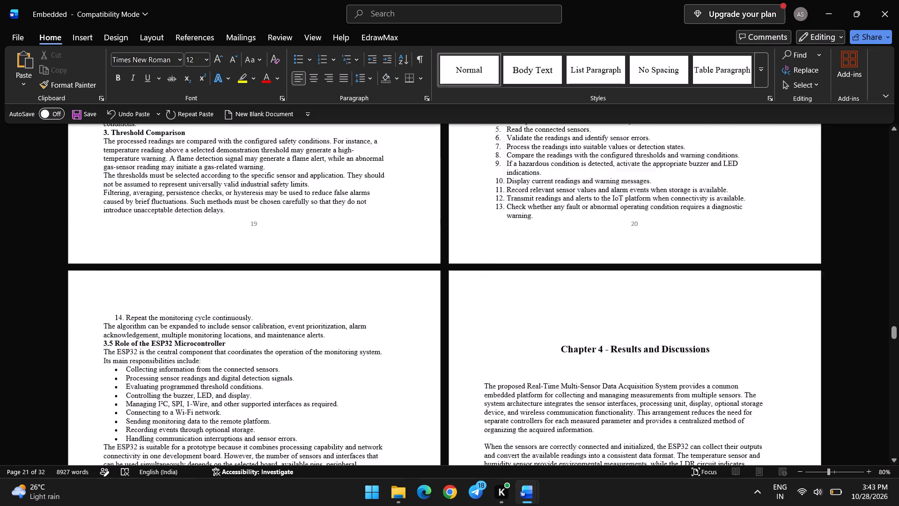
scroll(110, 216, "up", 1)
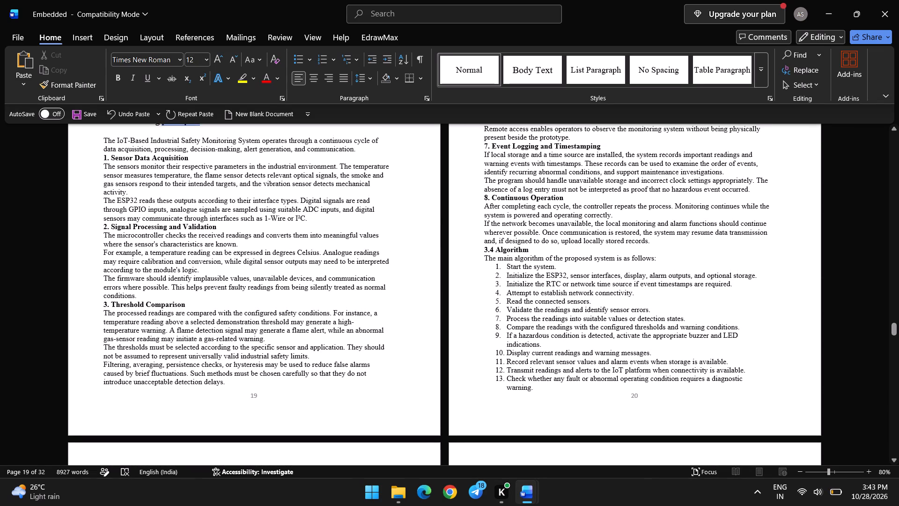
left_click_drag(482, 251, 325, 387)
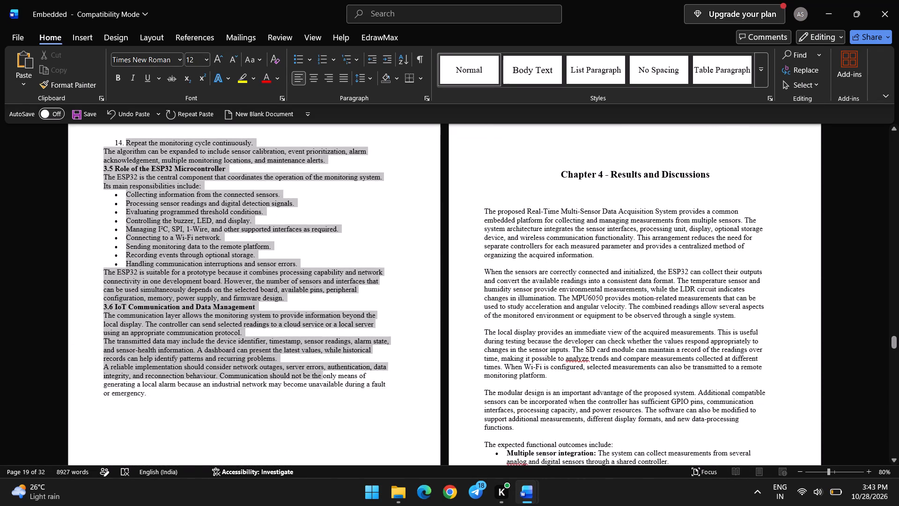
left_click_drag(325, 387, 325, 401)
key("BackSpace")
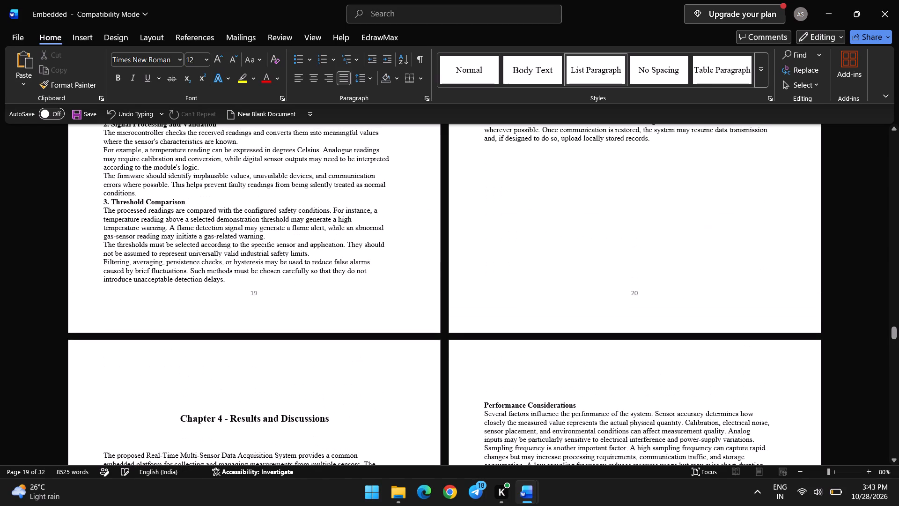
Remove an extra blank line before the Chapter 4 - Results and Discussions heading.
scroll(397, 390, "down", 1)
left_click(264, 363)
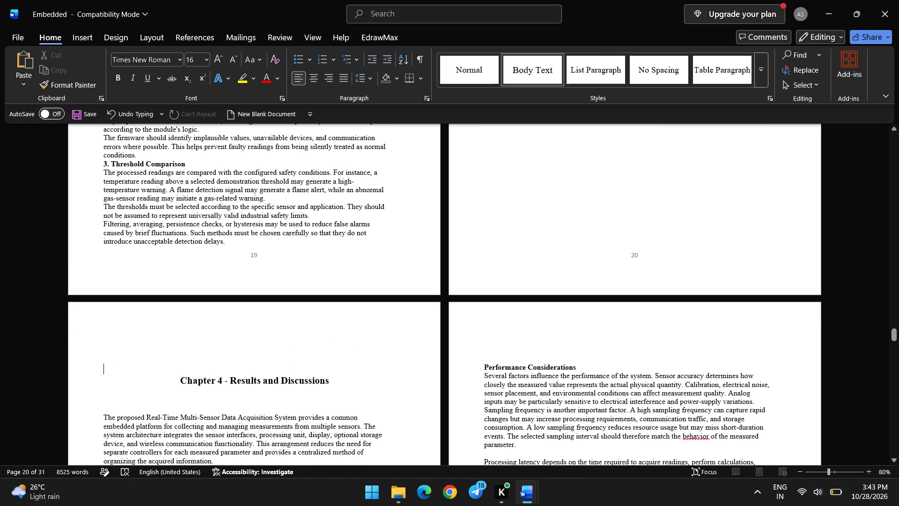
key("BackSpace")
Cut the pasted Chapter 4 content after the references, from 4.1 Expected System Operation through the end of 4.5 Applications.
scroll(258, 325, "down", 1)
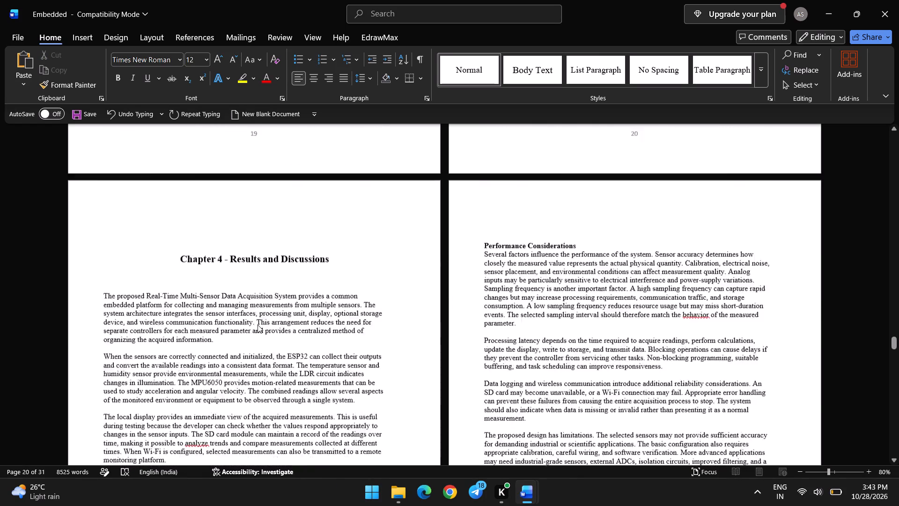
scroll(258, 325, "down", 4)
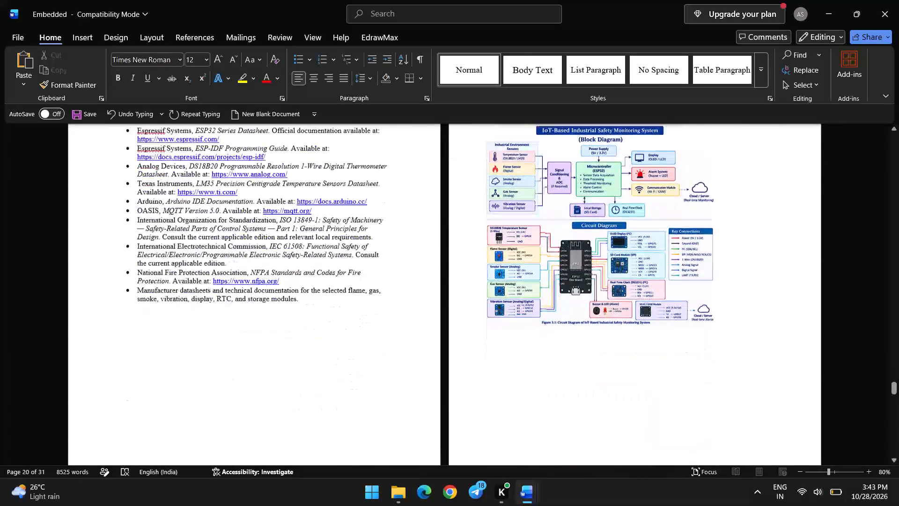
scroll(258, 325, "down", 2)
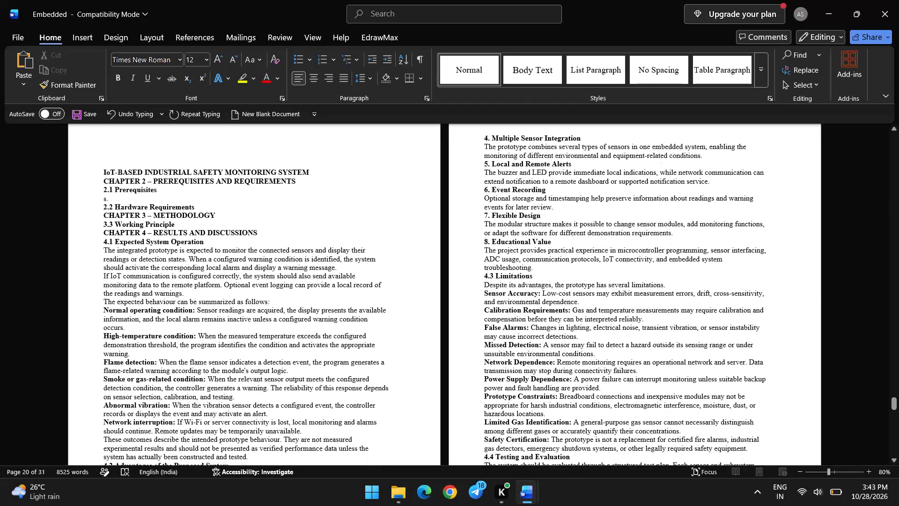
left_click_drag(103, 241, 343, 354)
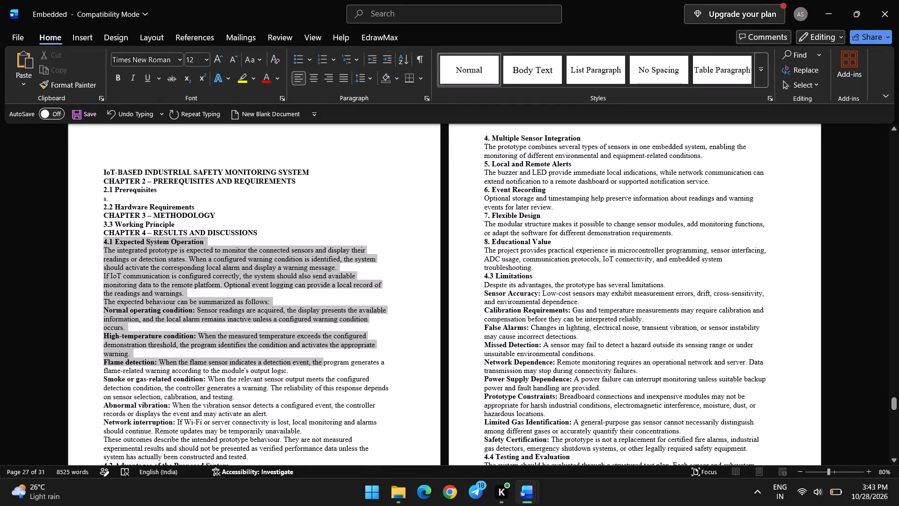
left_click_drag(343, 354, 340, 445)
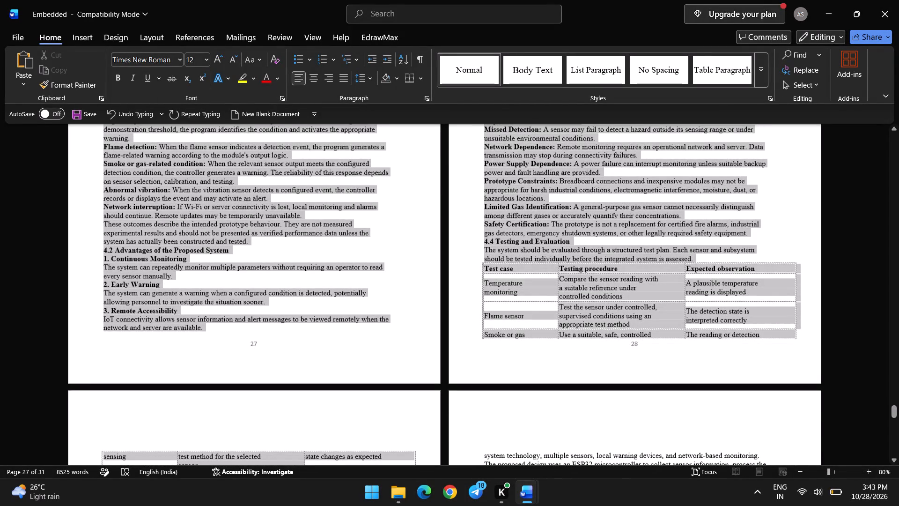
left_click_drag(340, 445, 326, 455)
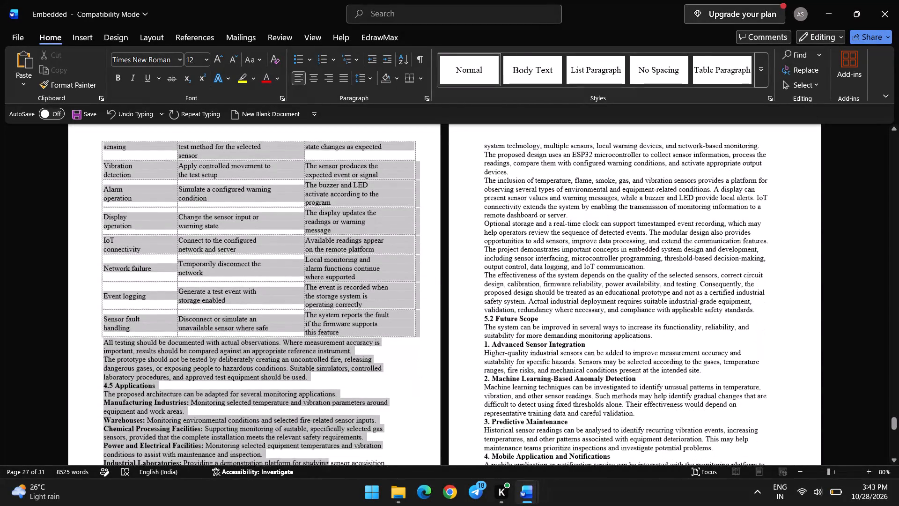
left_click_drag(326, 455, 277, 311)
key("ctrl+x")
Replace the data acquisition text under the Chapter 4 - Results and Discussions heading, including Performance Considerations, with the cut sections 4.1 to 4.5.
scroll(325, 275, "up", 2)
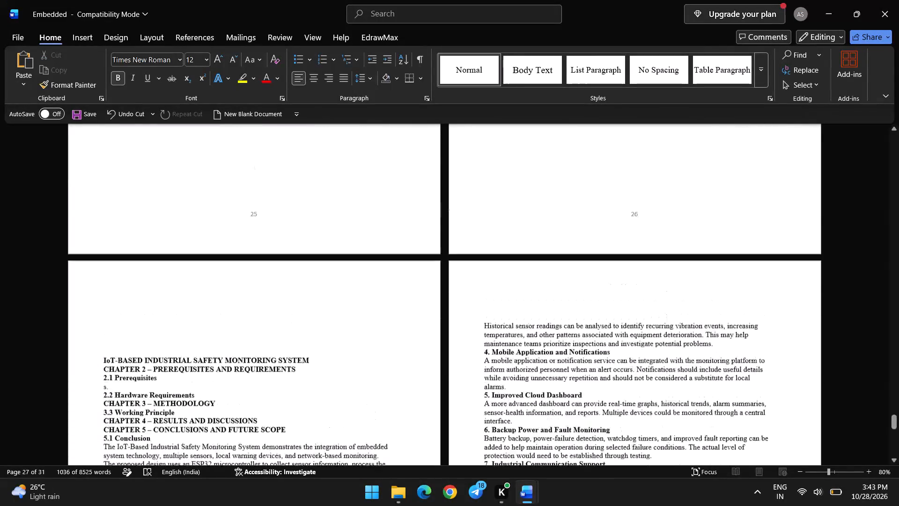
scroll(325, 275, "up", 4)
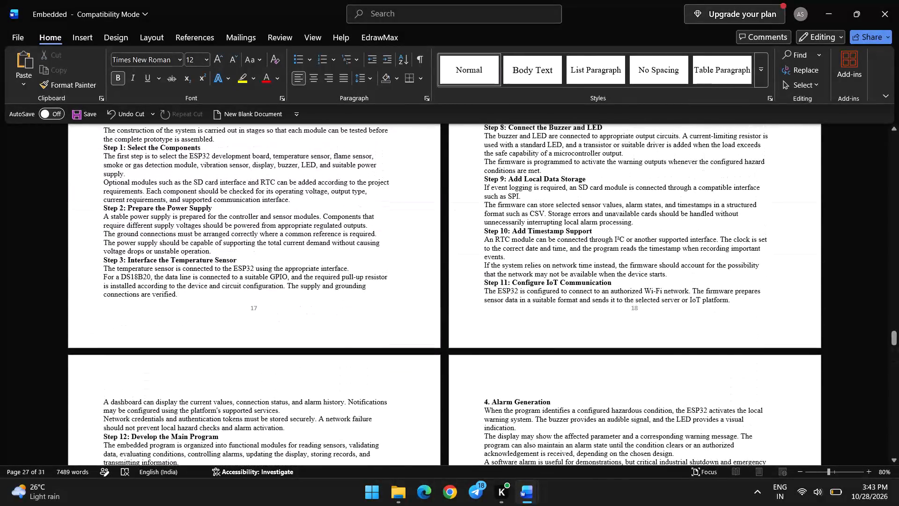
scroll(325, 275, "up", 1)
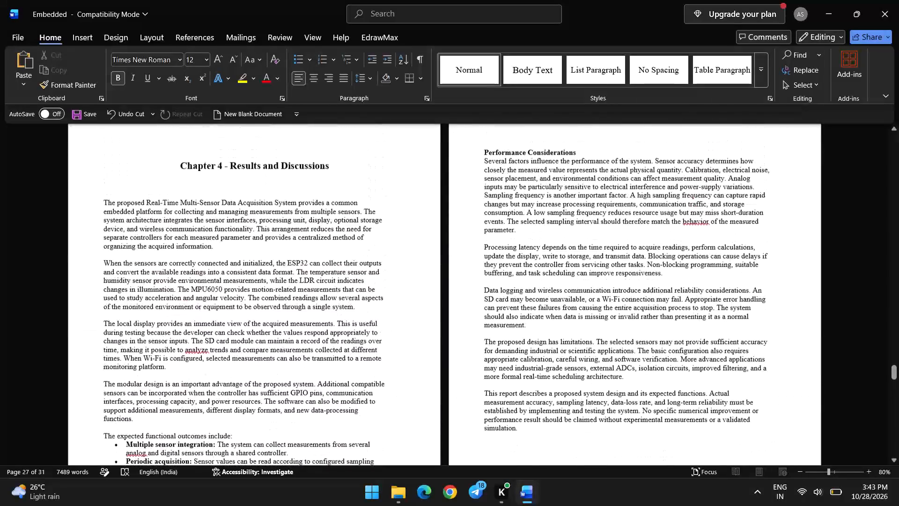
scroll(325, 275, "up", 1)
left_click_drag(103, 329, 379, 353)
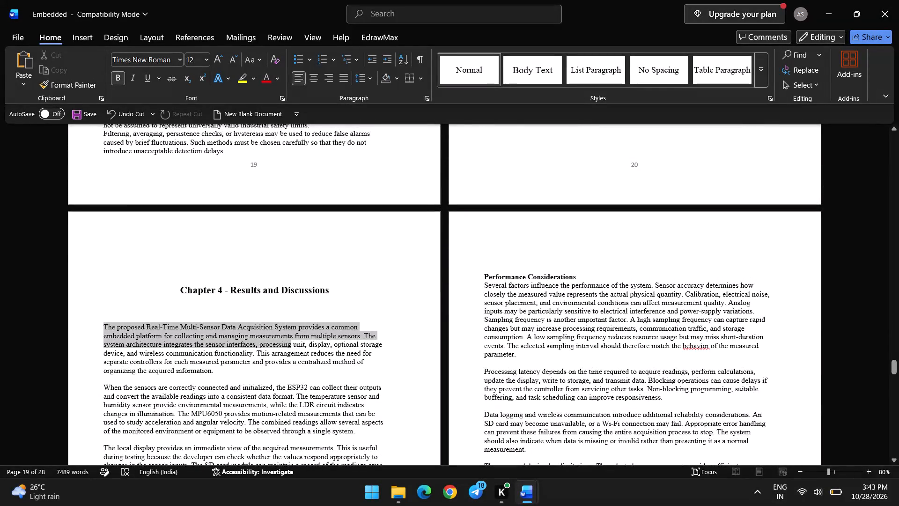
left_click_drag(379, 353, 525, 392)
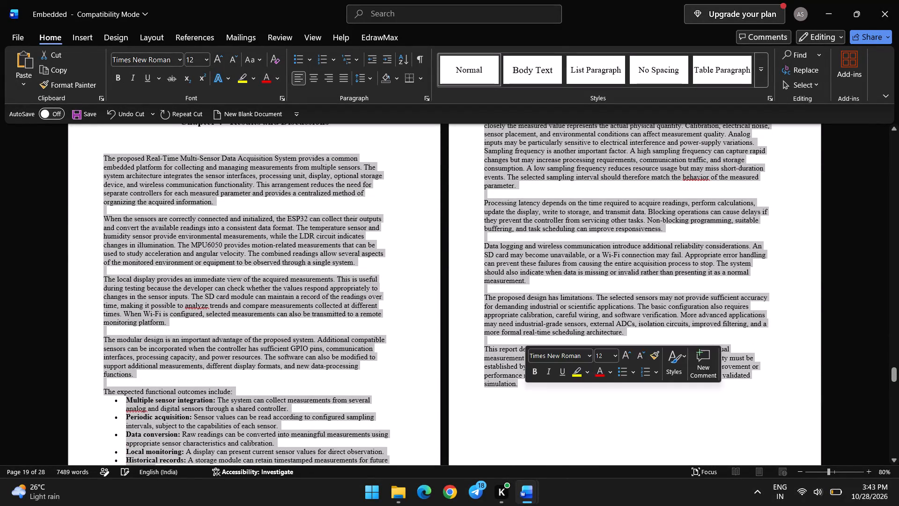
key("ctrl+v")
Adjust the blank lines after 4.5 Applications so the Chapter 5 - Conclusions and Future Scope heading starts at the top of a new page.
scroll(468, 336, "down", 1)
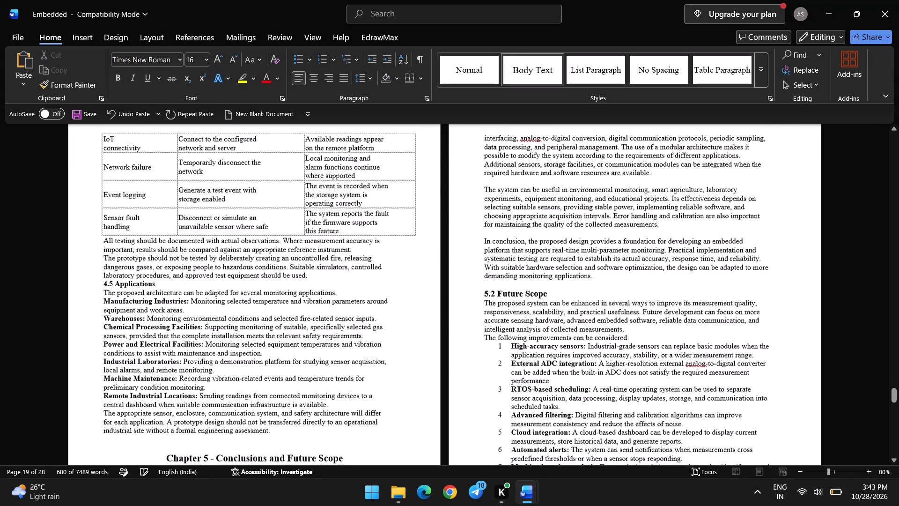
scroll(468, 336, "down", 1)
key("Return")
key("Return")
key("Return")
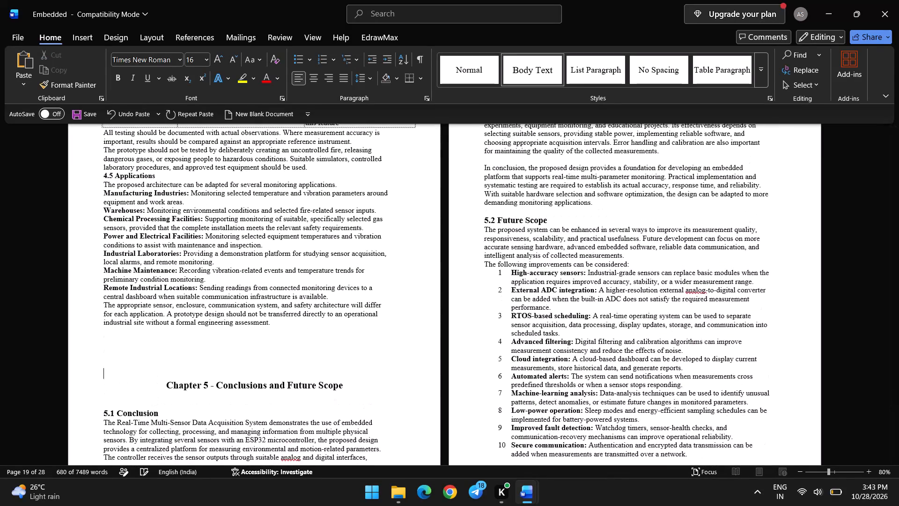
key("Return")
key("Return")
key("Return")
key("Return")
key("Return")
key("Return")
key("BackSpace")
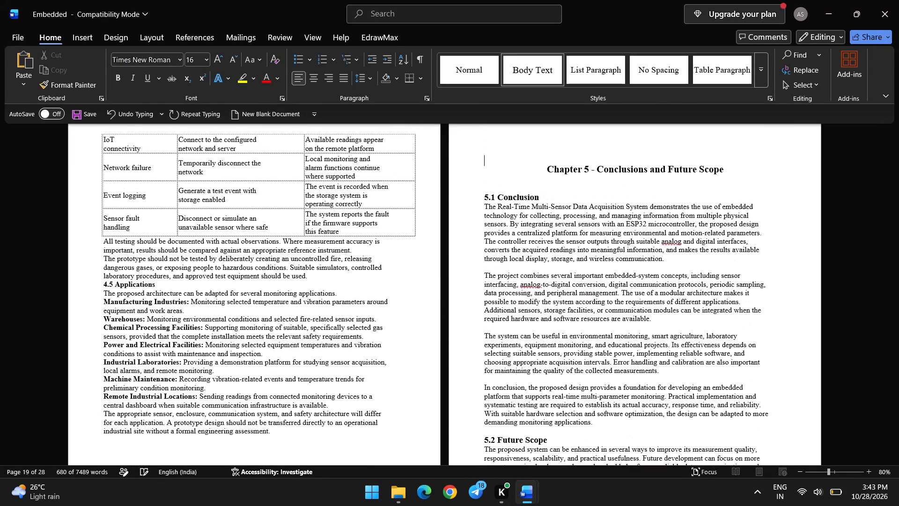
key("BackSpace")
key("BackSpace")
key("Return")
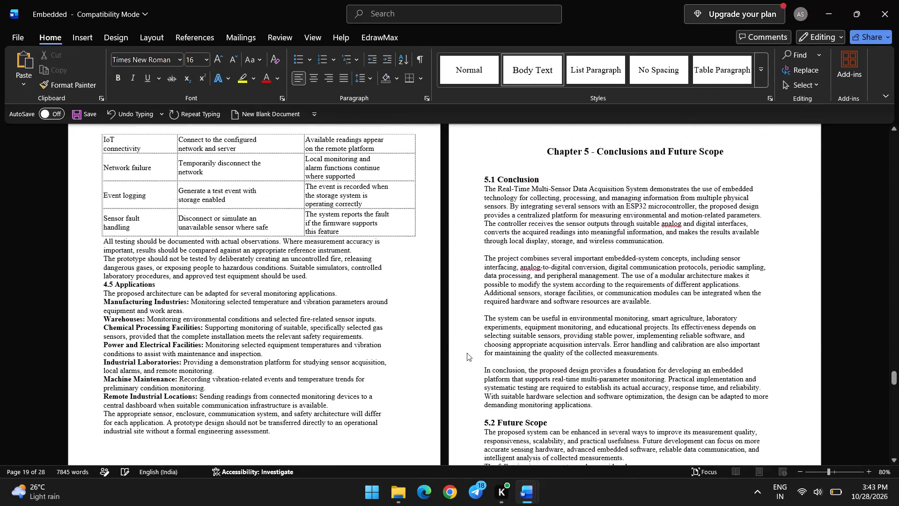
Cut the pasted Chapter 5 content after the references, from the text under 5.1 Conclusion through the REFERENCES heading at the document's end.
scroll(467, 353, "down", 7)
scroll(467, 353, "up", 1)
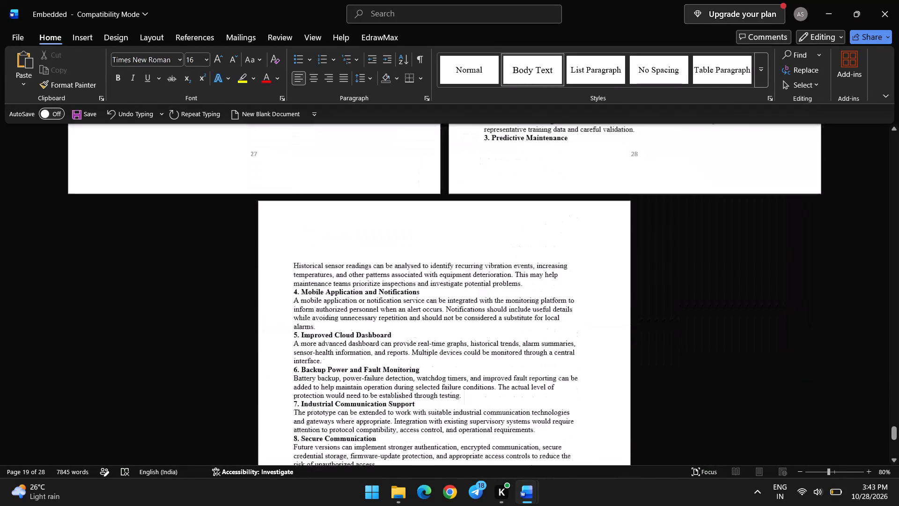
scroll(467, 353, "up", 3)
scroll(467, 353, "down", 1)
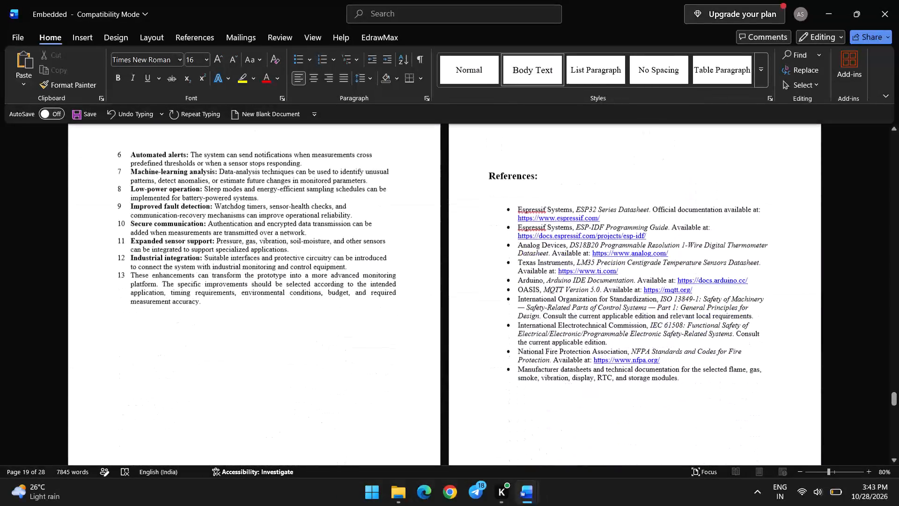
scroll(467, 353, "down", 1)
scroll(487, 290, "down", 1)
scroll(487, 401, "down", 1)
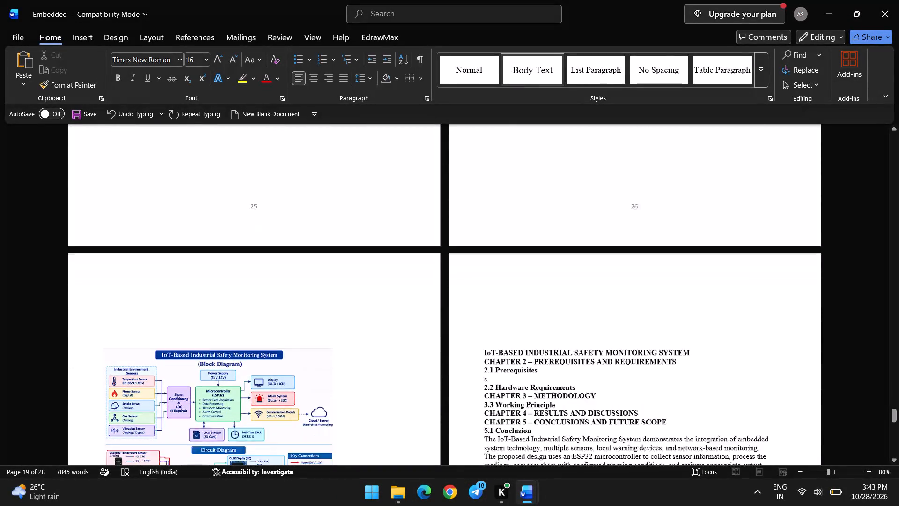
scroll(487, 401, "down", 1)
left_click_drag(484, 327, 487, 336)
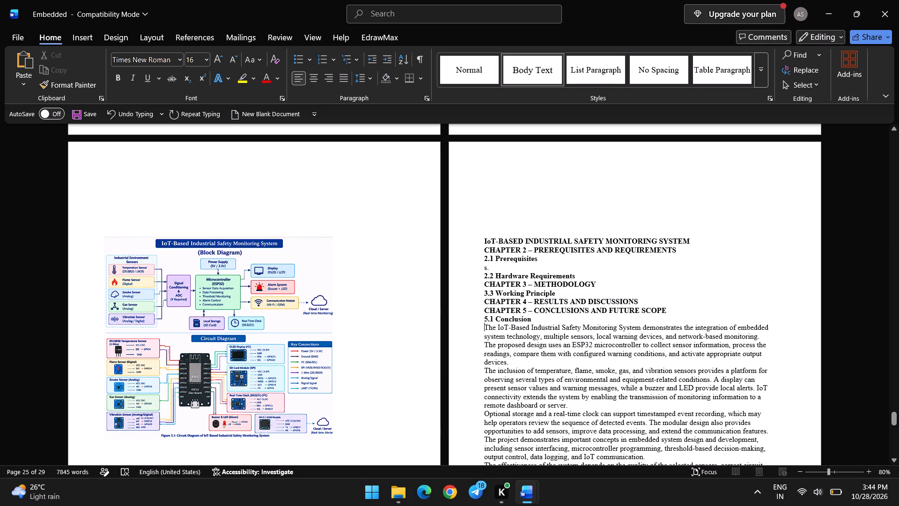
left_click_drag(487, 336, 539, 505)
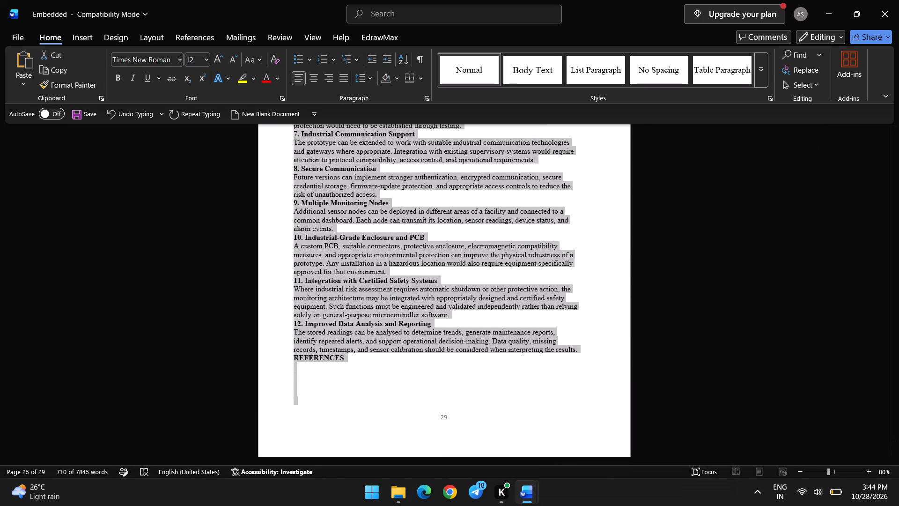
key("ctrl+x")
Replace the data acquisition text under 5.1 Conclusion in Chapter 5 with the cut industrial safety conclusion and future scope content.
scroll(501, 355, "up", 3)
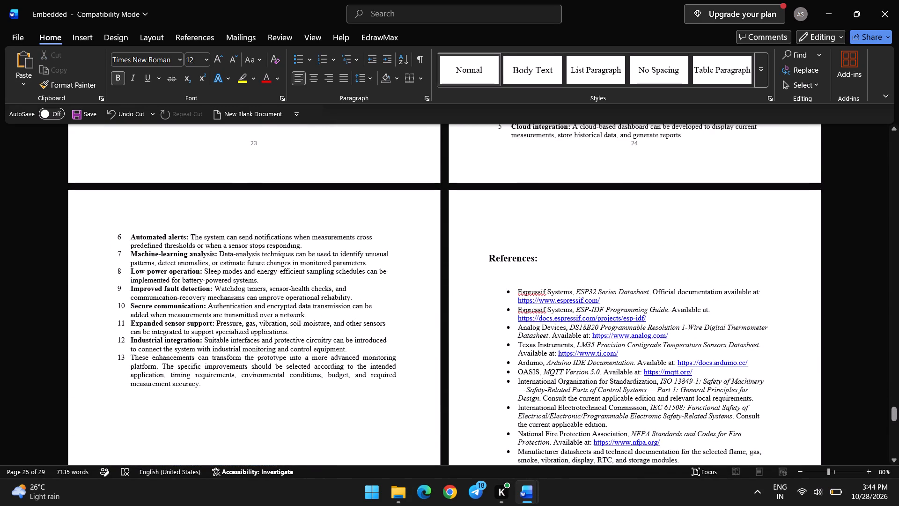
scroll(501, 355, "up", 1)
scroll(492, 292, "up", 1)
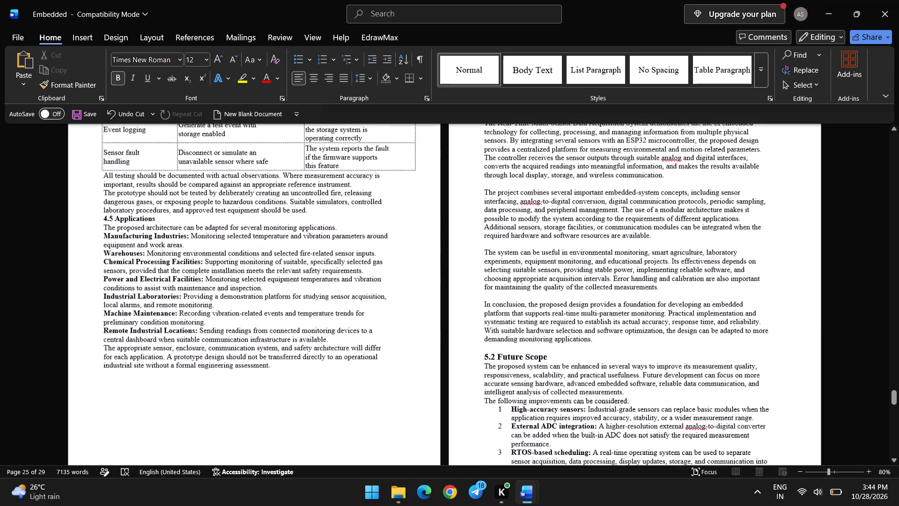
scroll(492, 292, "up", 1)
left_click_drag(485, 205, 549, 393)
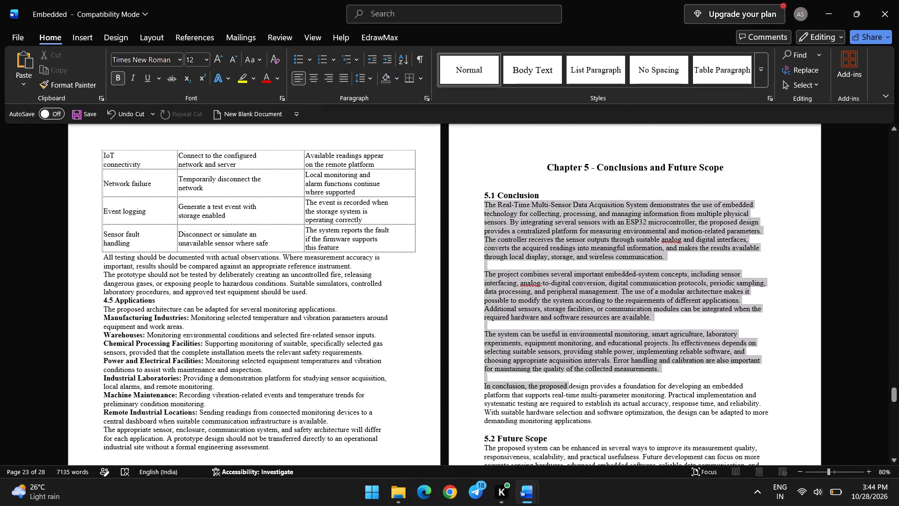
left_click_drag(549, 393, 585, 425)
key("ctrl+v")
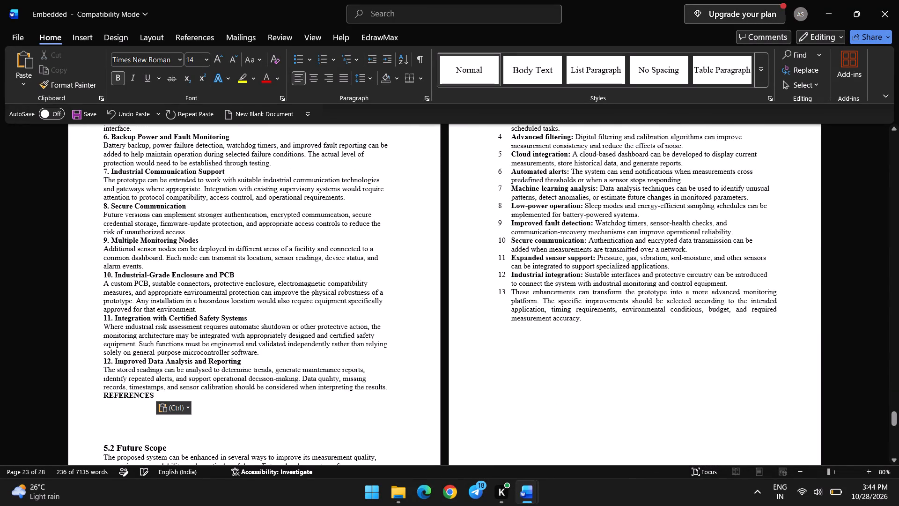
Delete the stray REFERENCES heading after 12. Improved Data Analysis and Reporting.
left_click_drag(159, 398, 118, 398)
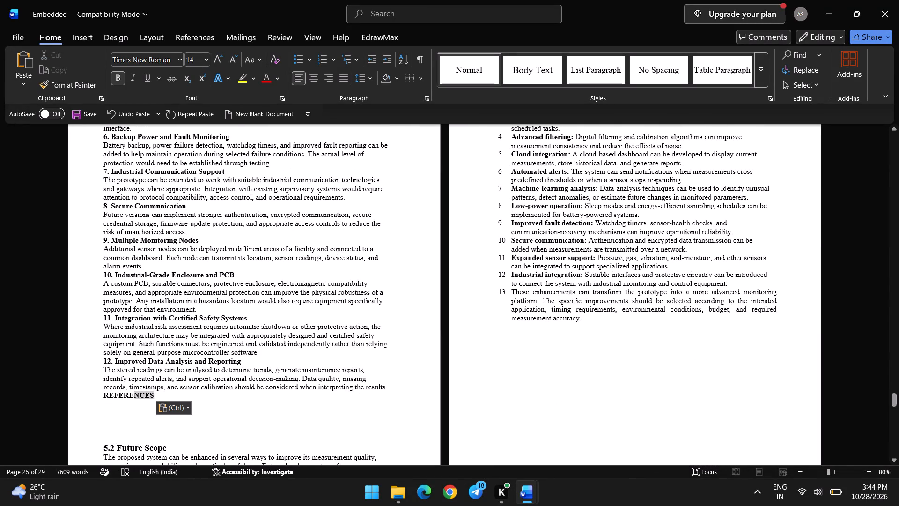
left_click_drag(118, 398, 88, 398)
key("BackSpace")
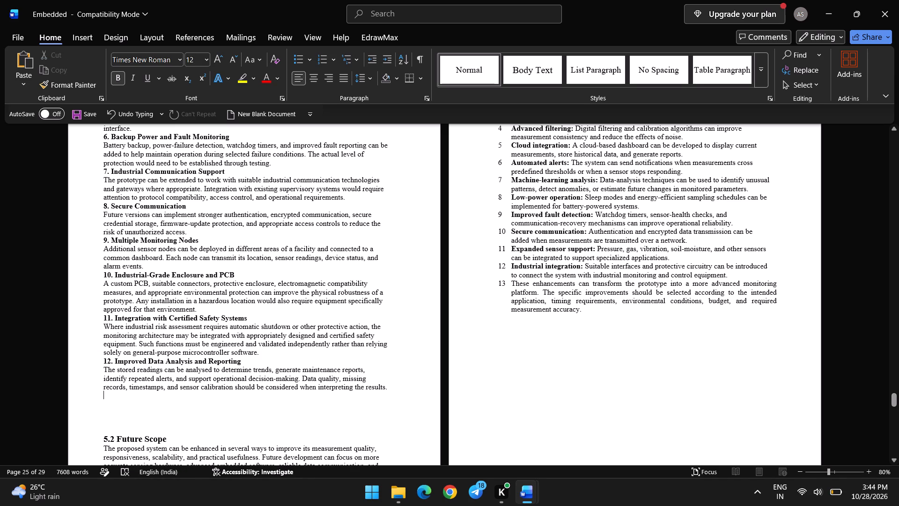
Cut the pasted future scope text, from its introductory sentence through 12. Improved Data Analysis and Reporting.
left_click_drag(143, 406, 179, 250)
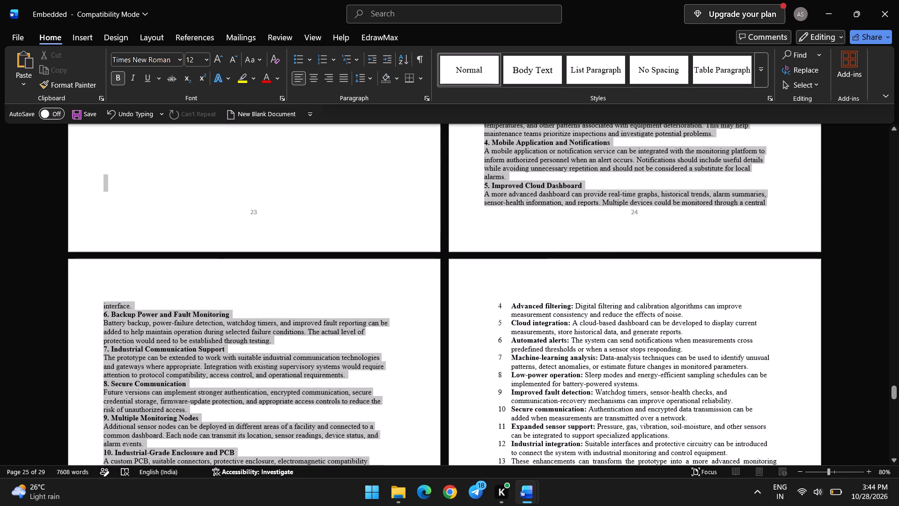
left_click_drag(179, 250, 531, 118)
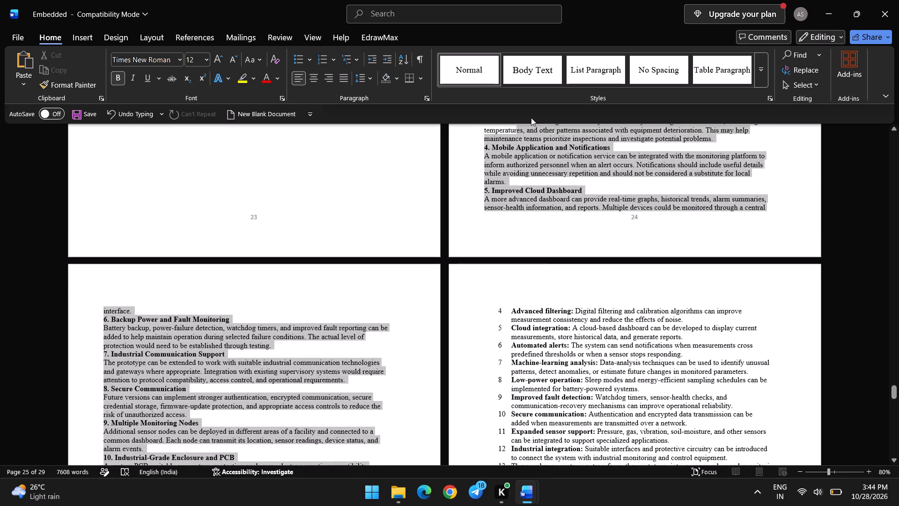
left_click_drag(531, 118, 482, 220)
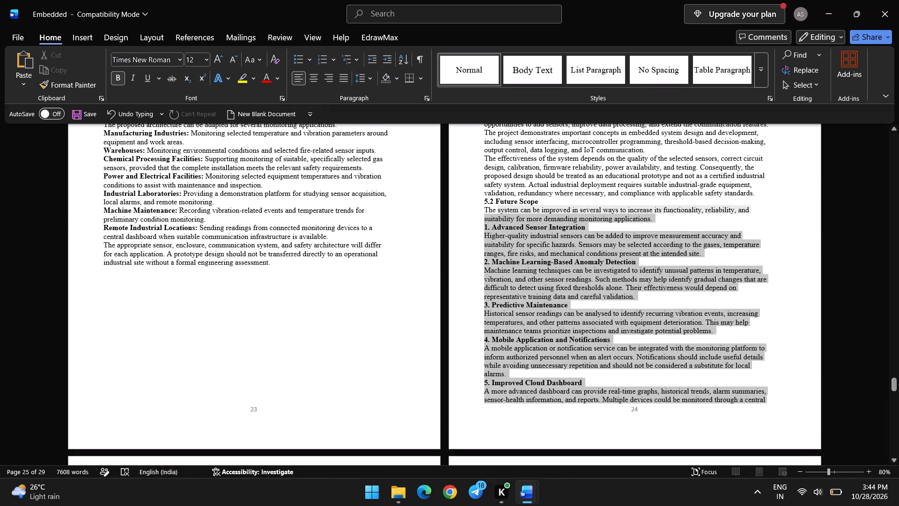
left_click_drag(482, 220, 482, 213)
key("ctrl+x")
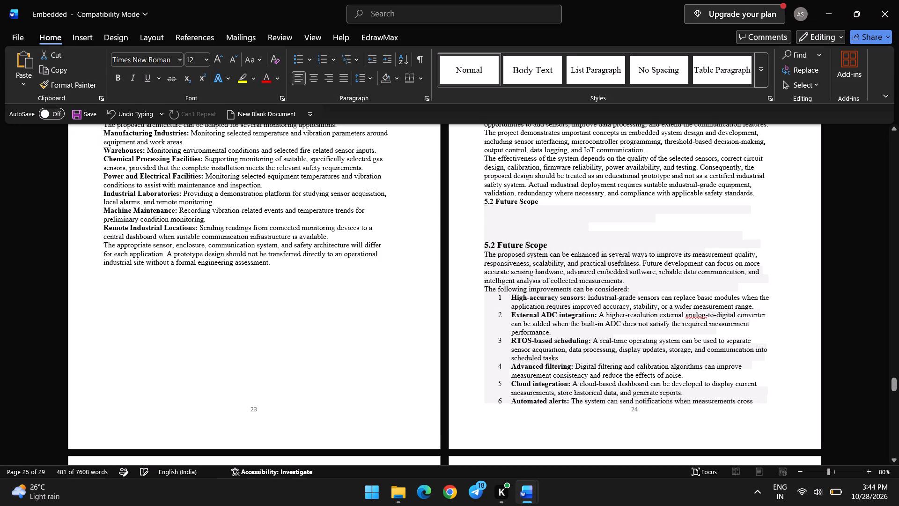
Remove the pasted duplicate 5.2 Future Scope heading and the surplus blank lines above the original 5.2 Future Scope heading.
key("BackSpace")
key("BackSpace")
key("BackSpace")
key("BackSpace")
key("BackSpace")
key("BackSpace")
key("BackSpace")
key("BackSpace")
key("BackSpace")
key("BackSpace")
key("BackSpace")
key("BackSpace")
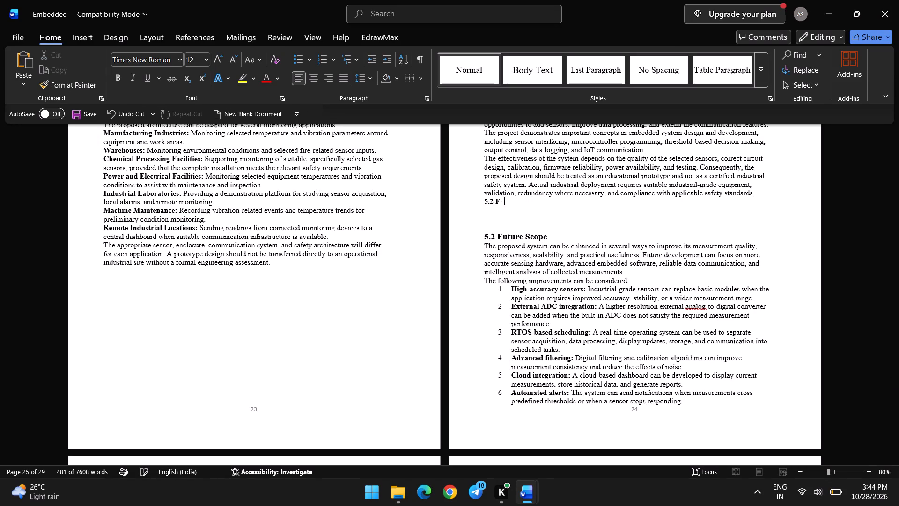
key("BackSpace")
key("BackSpace")
key("BackSpace")
key("BackSpace")
key("BackSpace")
key("BackSpace")
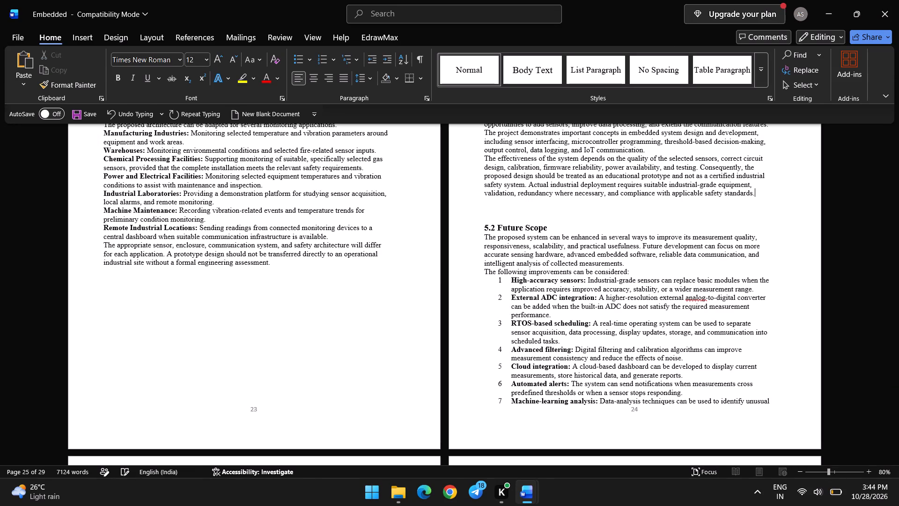
key("Down")
key("BackSpace")
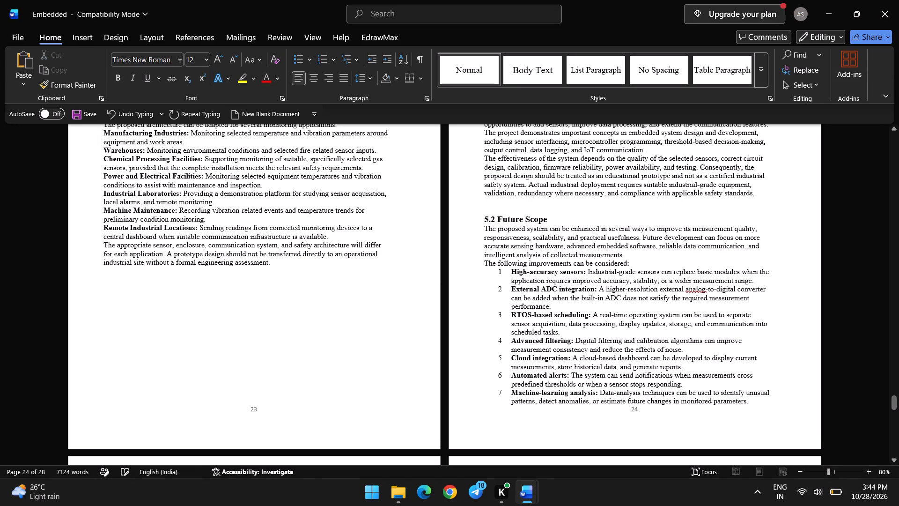
Replace the old text and 13-item list under 5.2 Future Scope with the cut future scope content and save the document.
left_click_drag(483, 227, 287, 246)
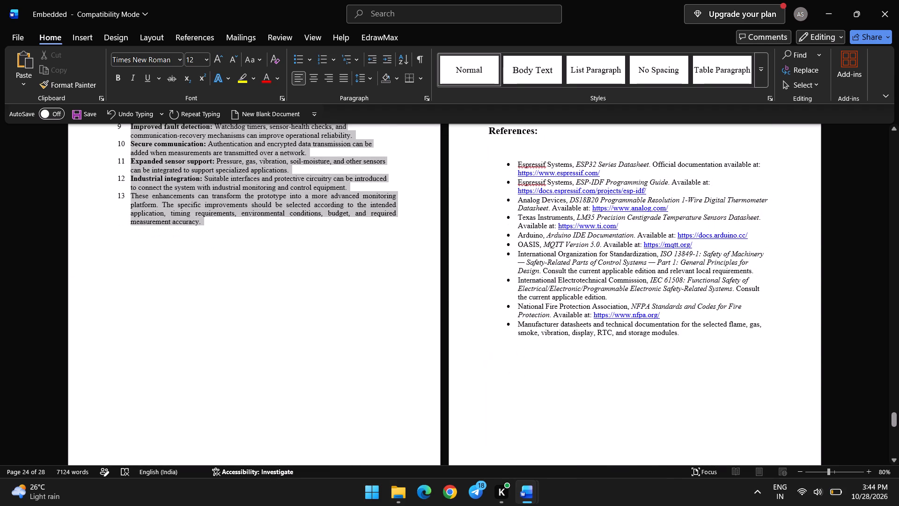
left_click_drag(287, 246, 251, 233)
key("ctrl+v")
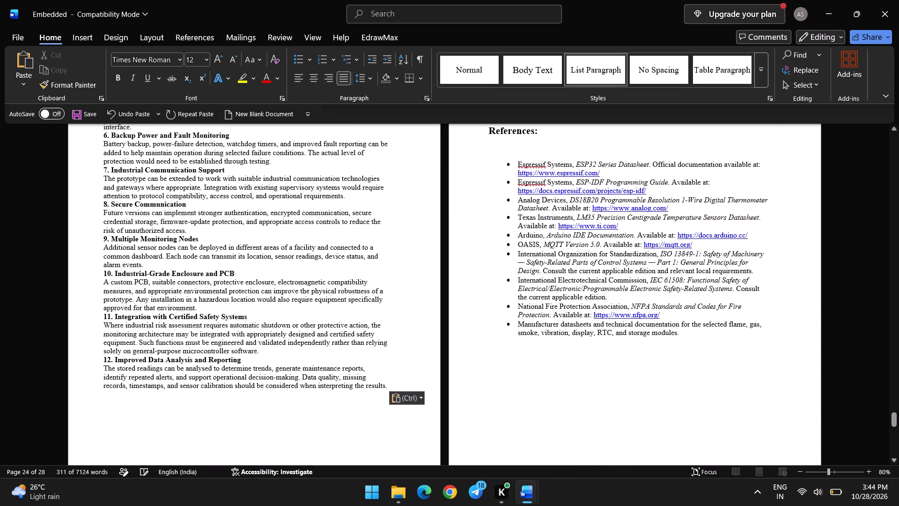
key("ctrl+s")
Cut the IoT-Based Industrial Safety Monitoring System block and circuit diagram picture from the pages after the references.
scroll(251, 233, "up", 14)
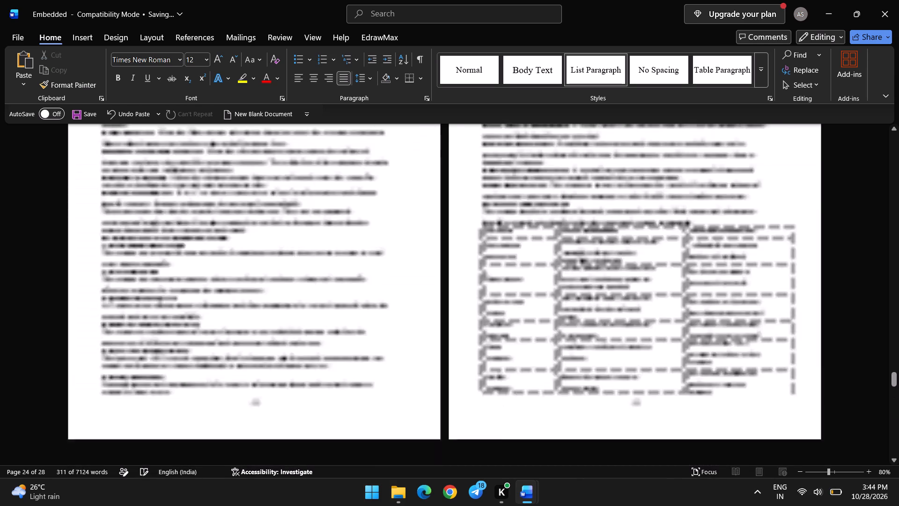
scroll(251, 233, "up", 16)
scroll(251, 233, "down", 20)
scroll(251, 233, "down", 19)
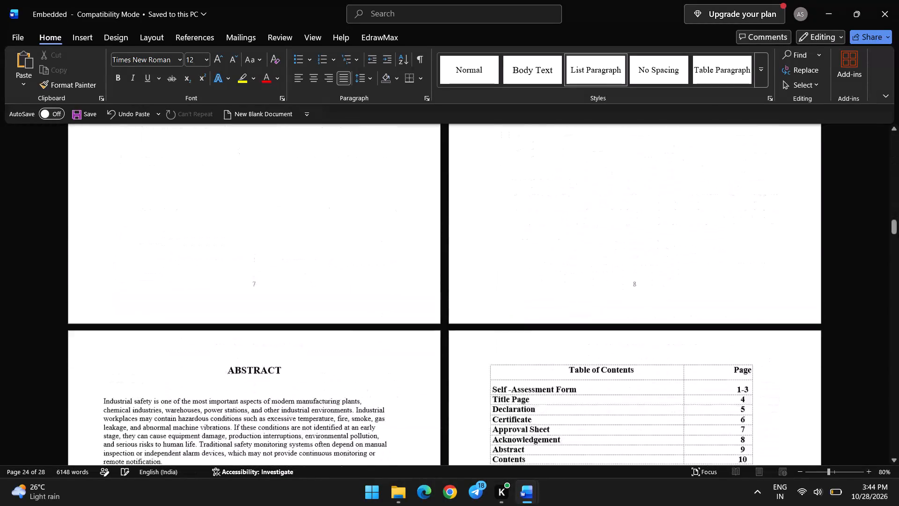
scroll(251, 233, "down", 20)
scroll(251, 233, "down", 19)
left_click(214, 152)
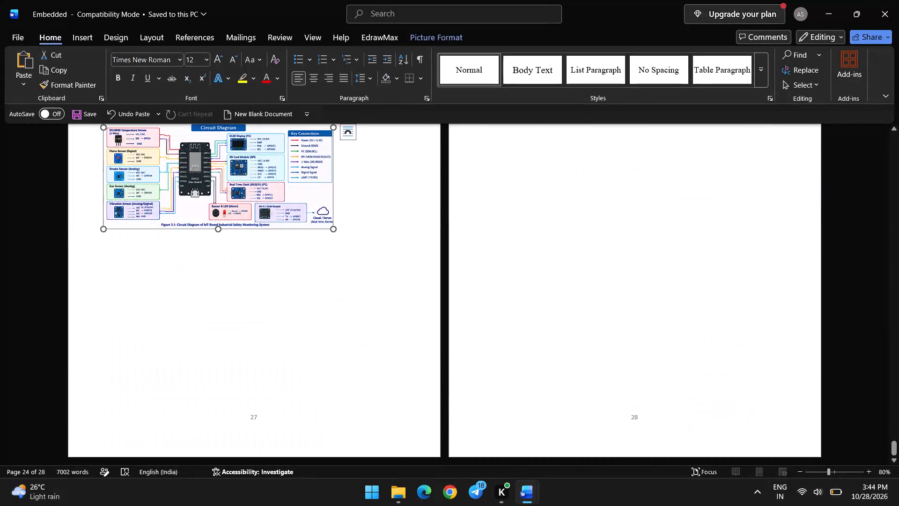
key("ctrl+x")
Delete the leftover pasted chapter headings and blank lines after the references at the end of the document.
left_click_drag(299, 353, 388, 505)
key("BackSpace")
key("BackSpace")
key("BackSpace")
key("BackSpace")
key("BackSpace")
key("BackSpace")
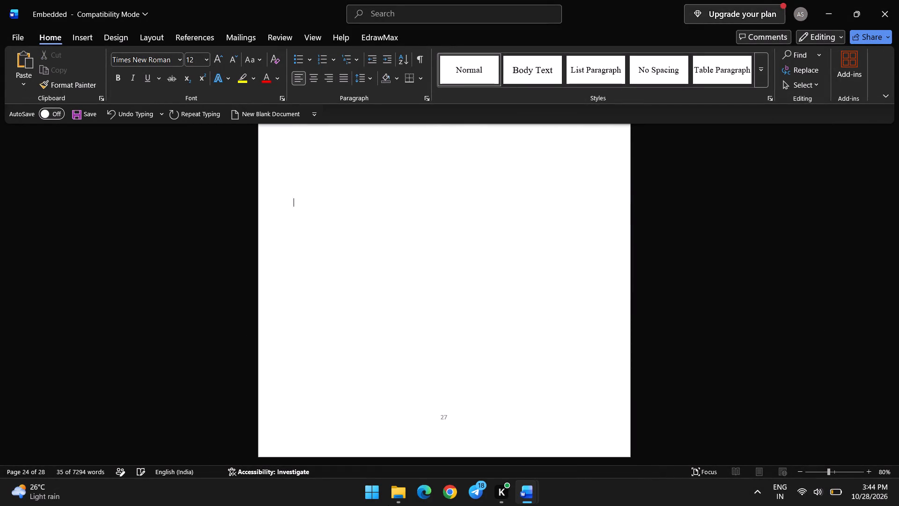
key("BackSpace")
key("BackSpace")
scroll(423, 348, "up", 2)
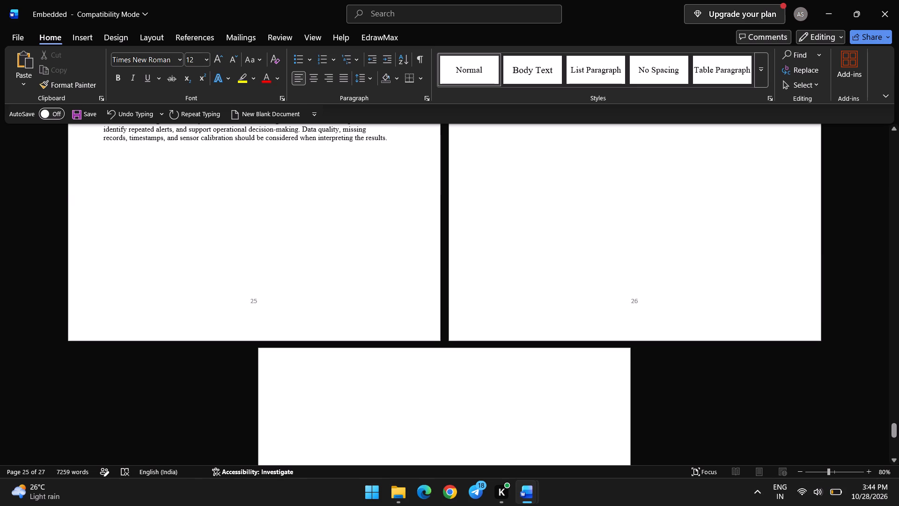
left_click_drag(385, 446, 492, 238)
key("BackSpace")
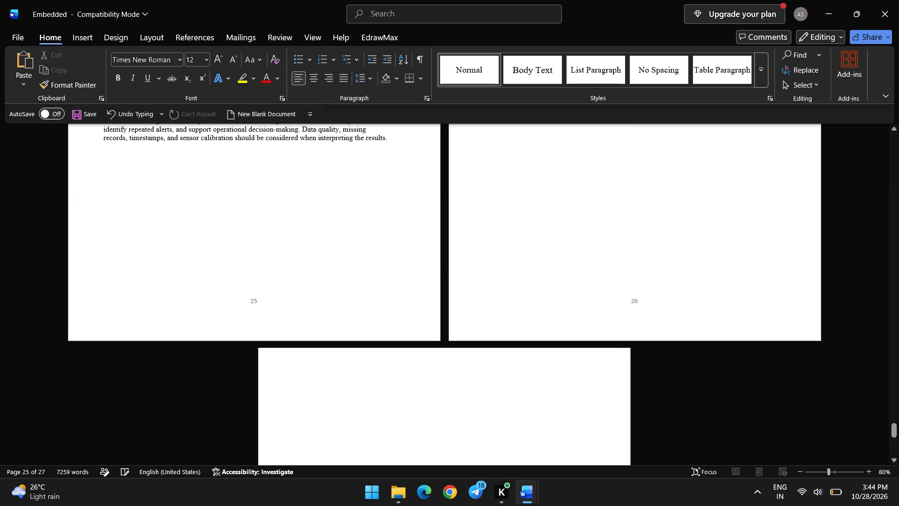
Insert the cut diagram in Chapter 3 on a new line between the "Place the generated diagram here" text and the Figure 3.1 caption.
scroll(487, 283, "up", 3)
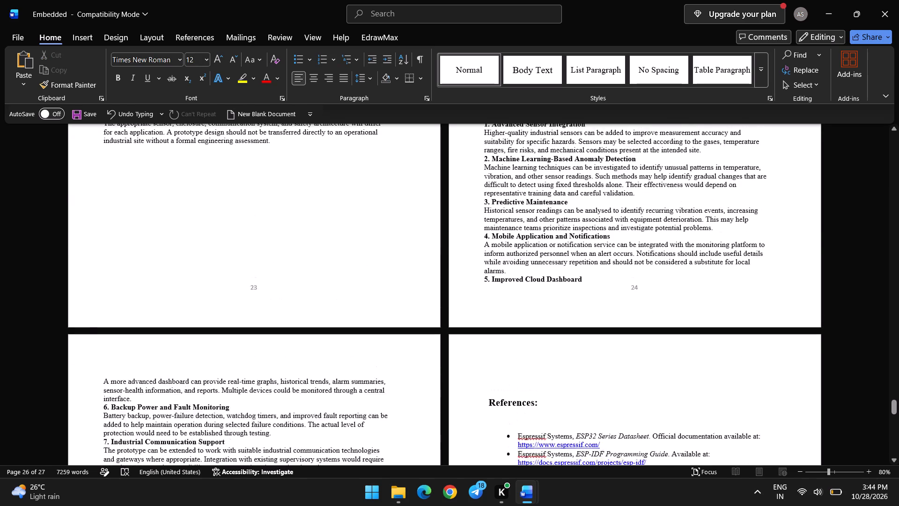
scroll(487, 283, "up", 3)
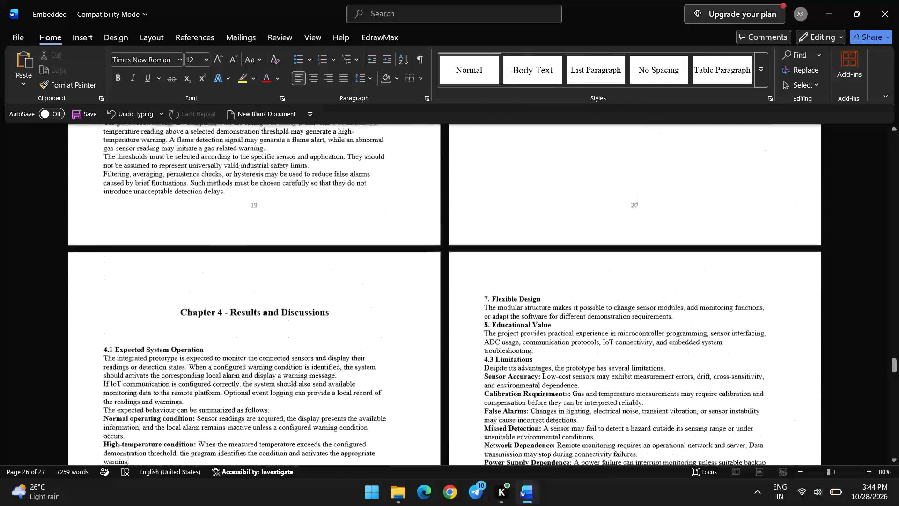
scroll(487, 283, "up", 3)
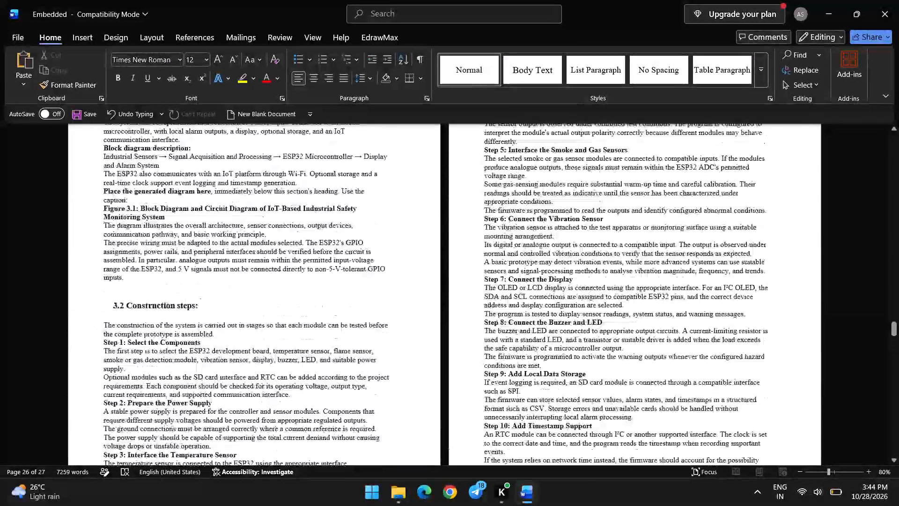
scroll(487, 283, "up", 3)
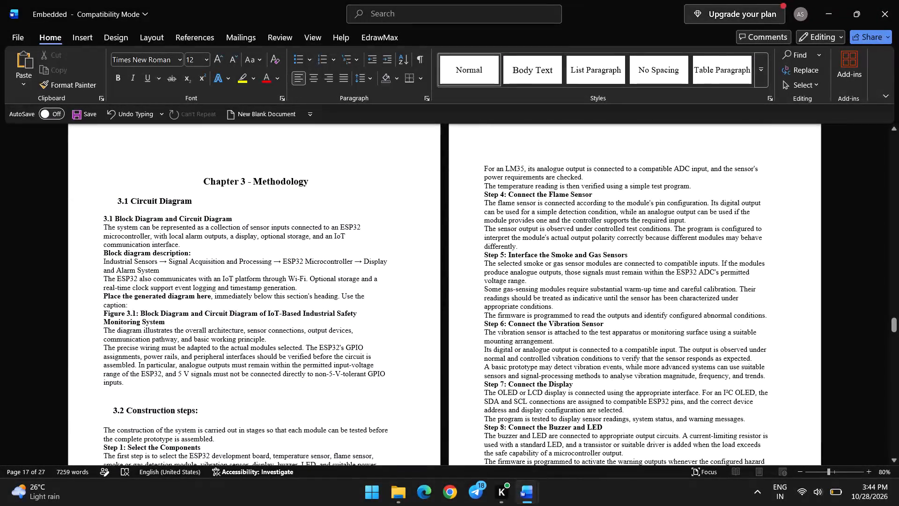
left_click(180, 307)
key("Return")
key("ctrl+v")
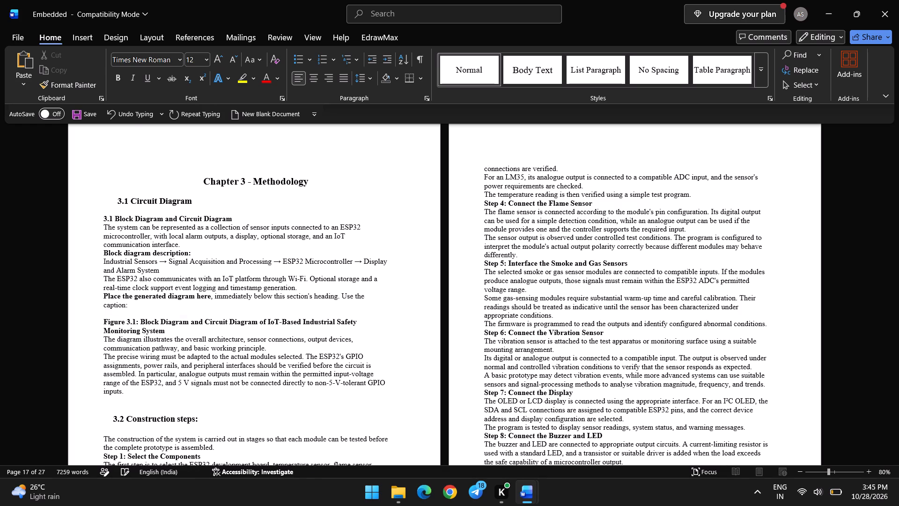
Center the inserted block and circuit diagram picture on the page.
scroll(180, 307, "down", 1)
left_click(180, 307)
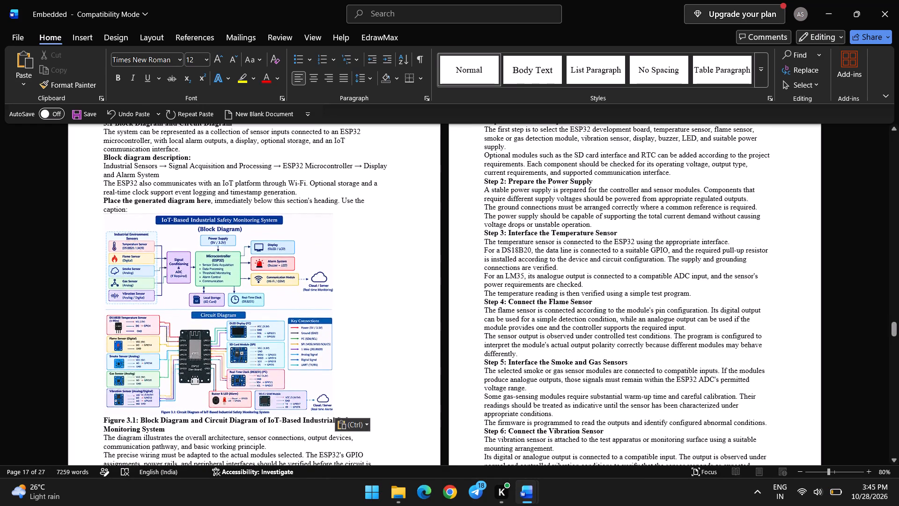
left_click(343, 81)
left_click(316, 79)
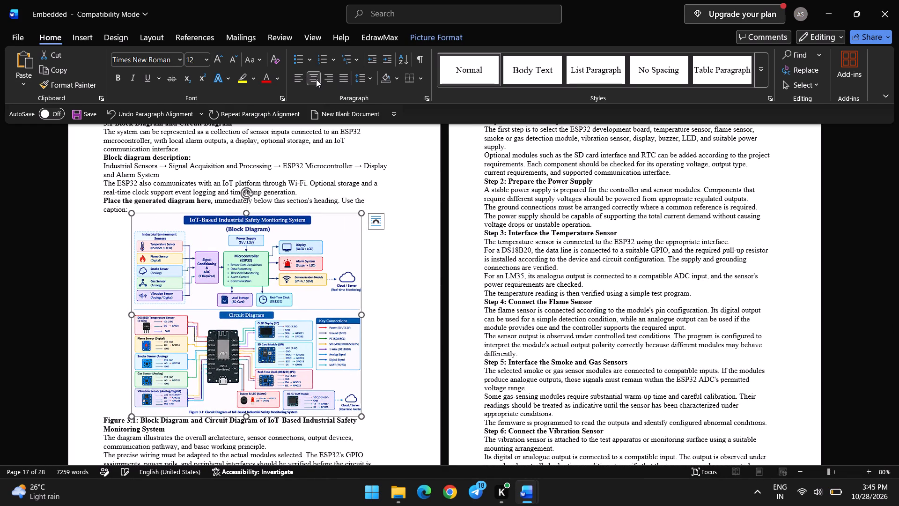
Save the Embedded report and close it.
key("ctrl+s")
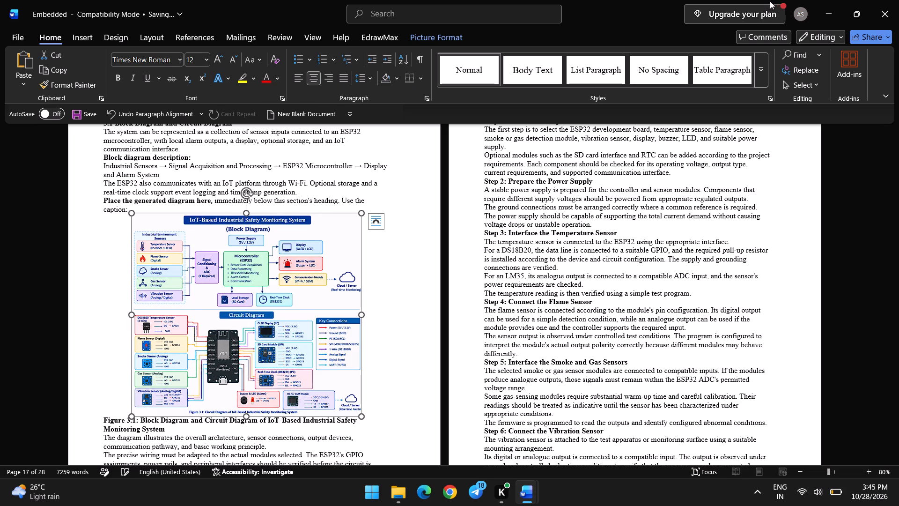
left_click(885, 12)
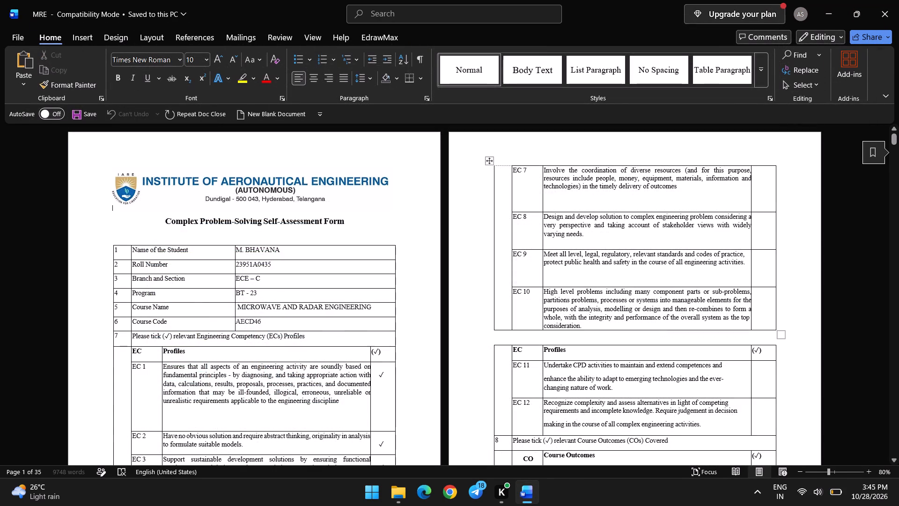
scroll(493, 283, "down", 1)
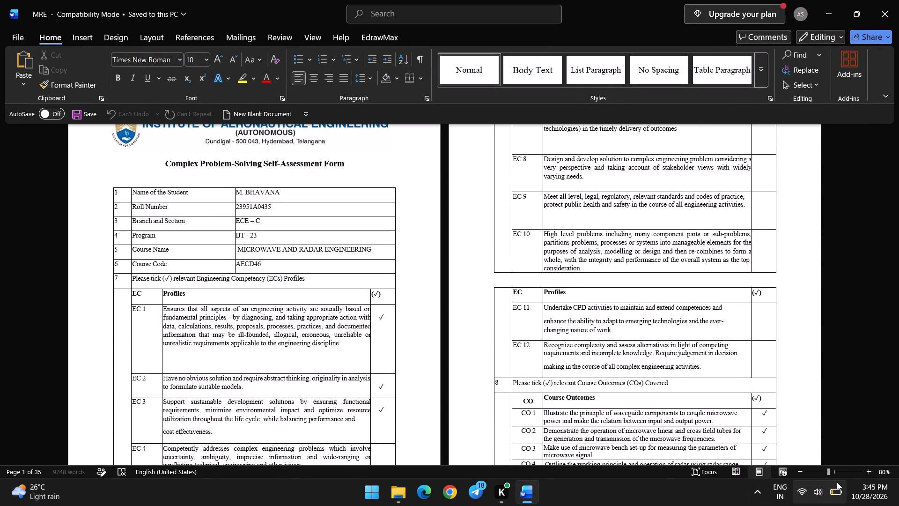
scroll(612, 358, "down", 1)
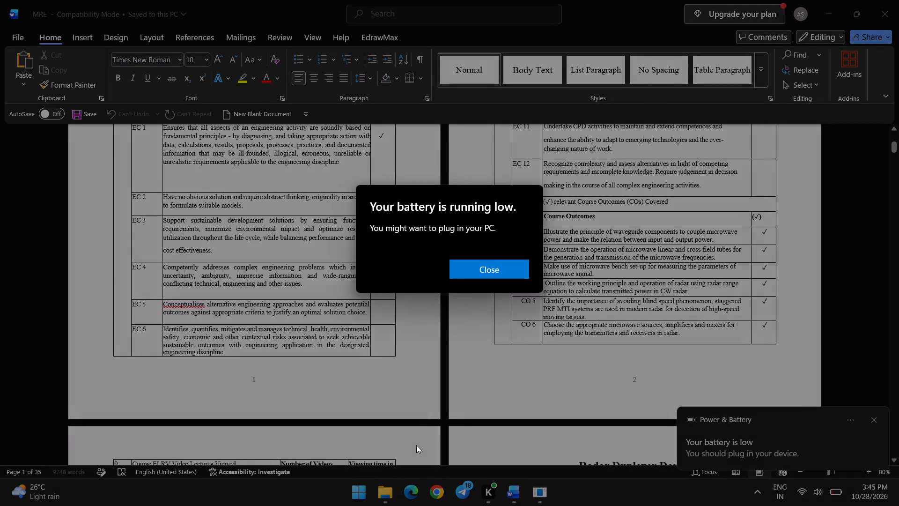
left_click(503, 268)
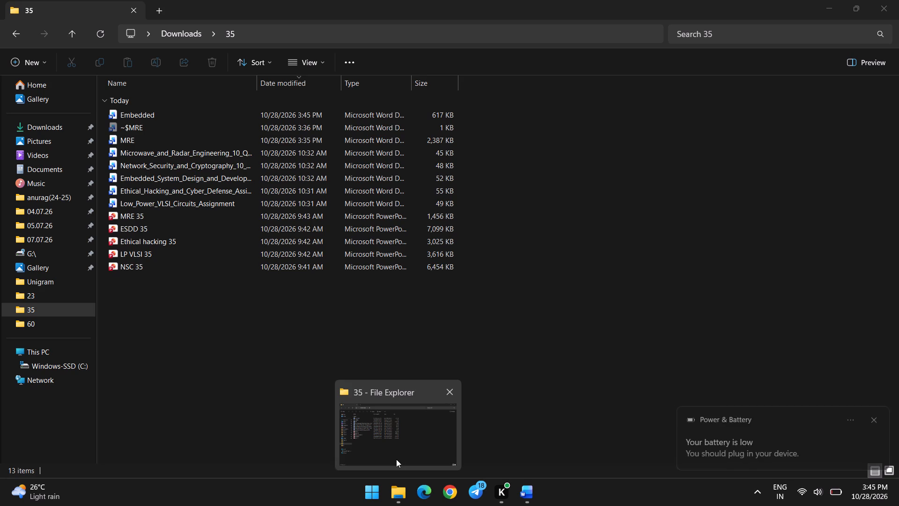
Open the Embedded report from folder 60 in File Explorer.
left_click(402, 449)
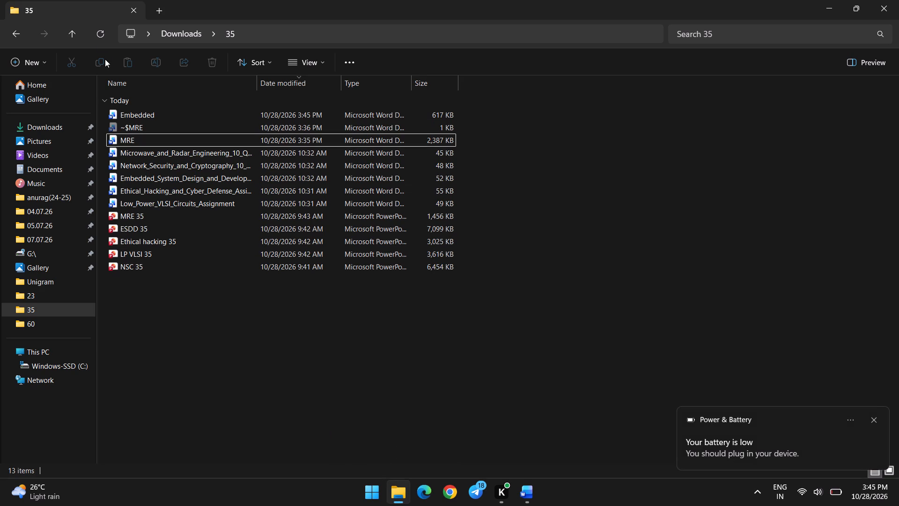
left_click(100, 35)
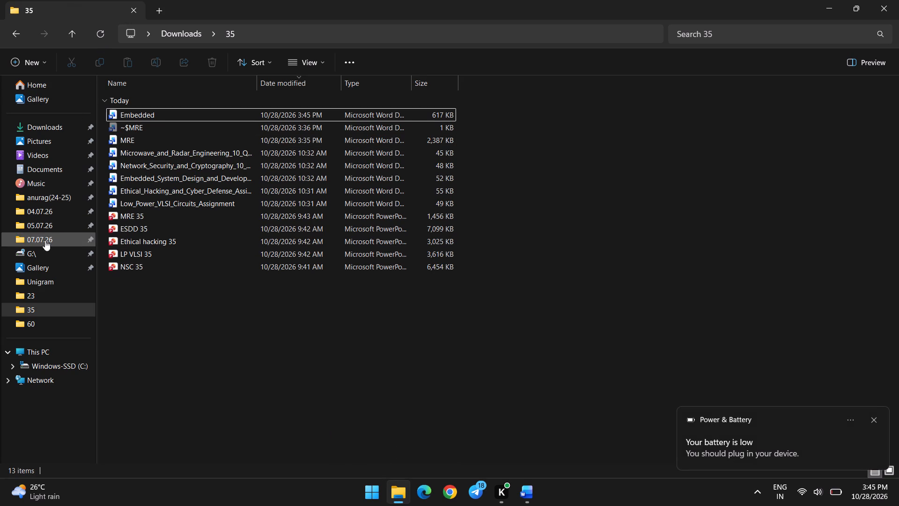
double_click(53, 320)
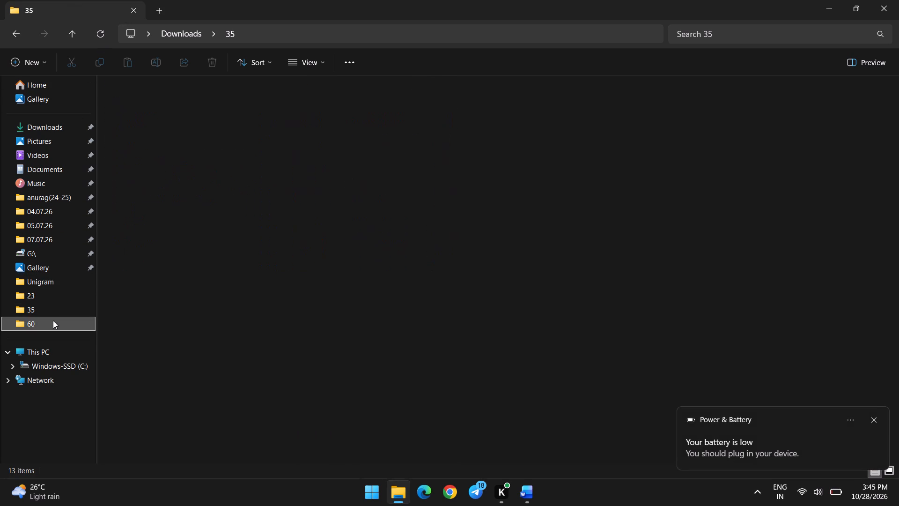
double_click(159, 178)
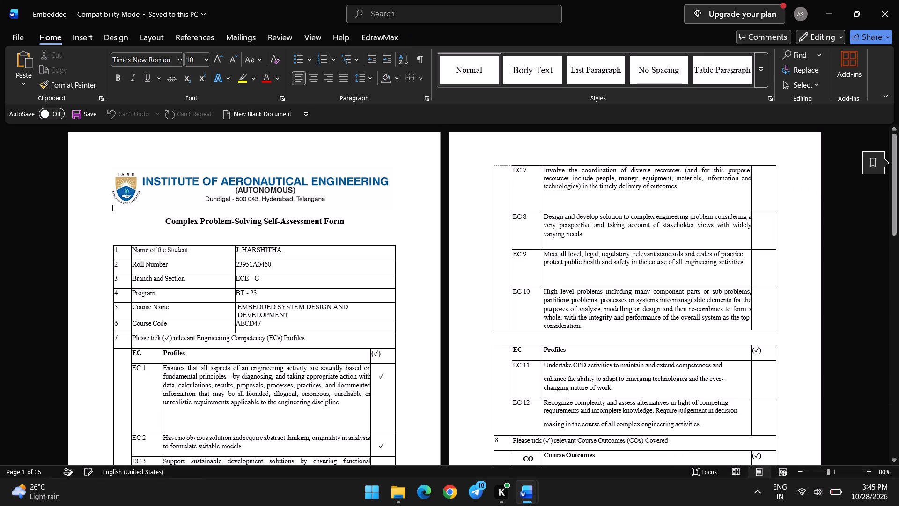
Center the block and circuit diagram picture under 3.1 Circuit Diagram in Chapter 3 of the fire detection report.
scroll(392, 343, "down", 1)
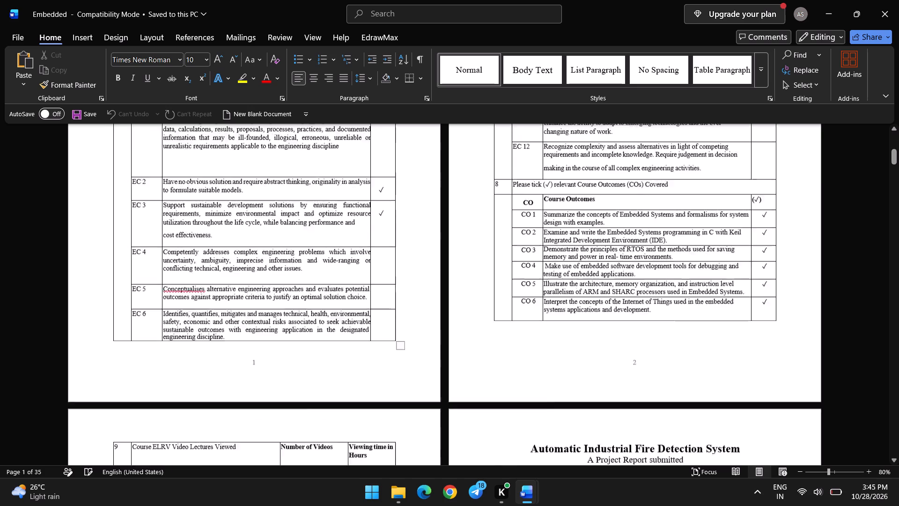
scroll(392, 343, "down", 3)
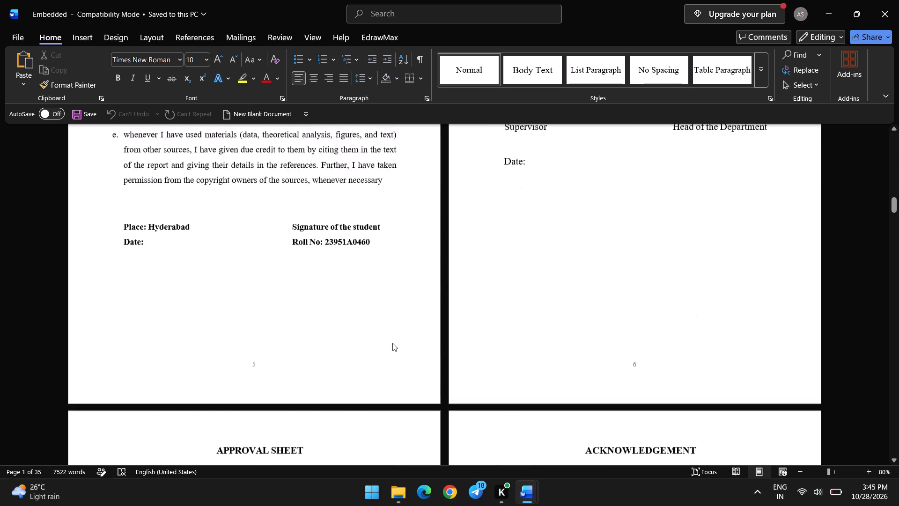
scroll(392, 343, "down", 3)
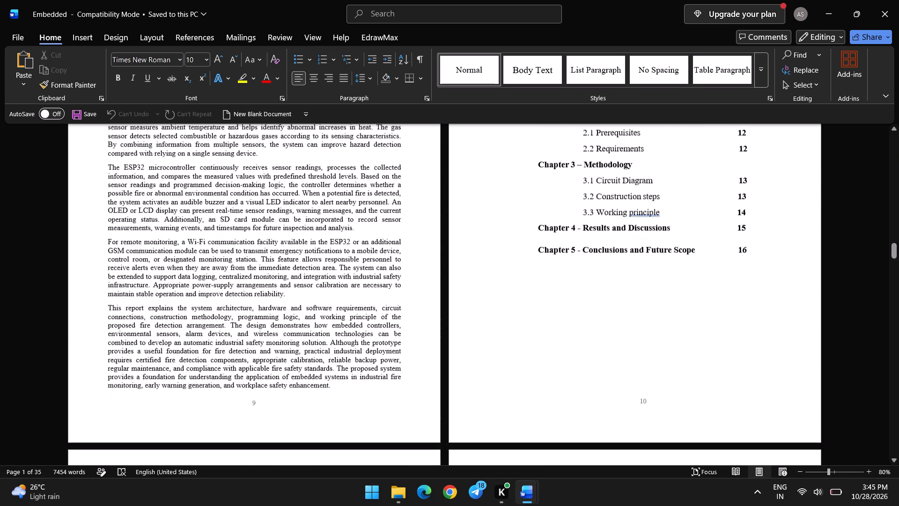
scroll(392, 343, "down", 3)
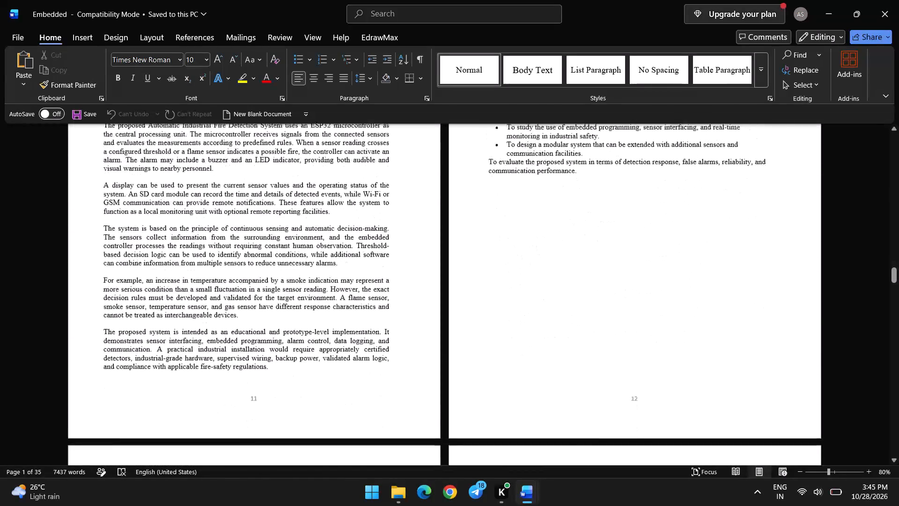
scroll(392, 343, "down", 2)
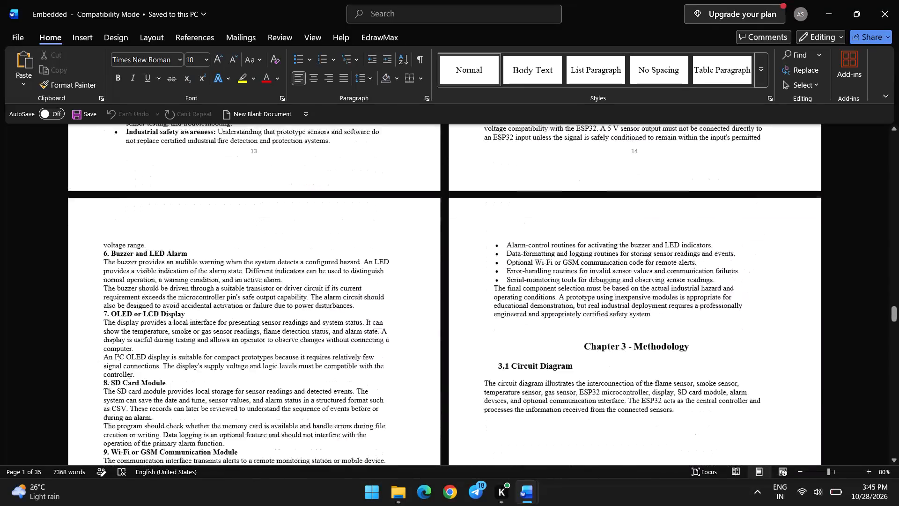
scroll(392, 343, "down", 2)
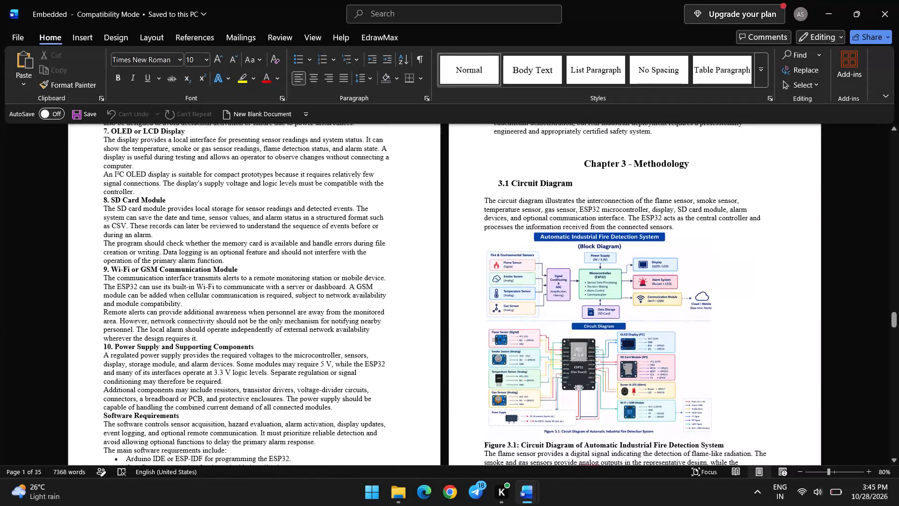
left_click(576, 326)
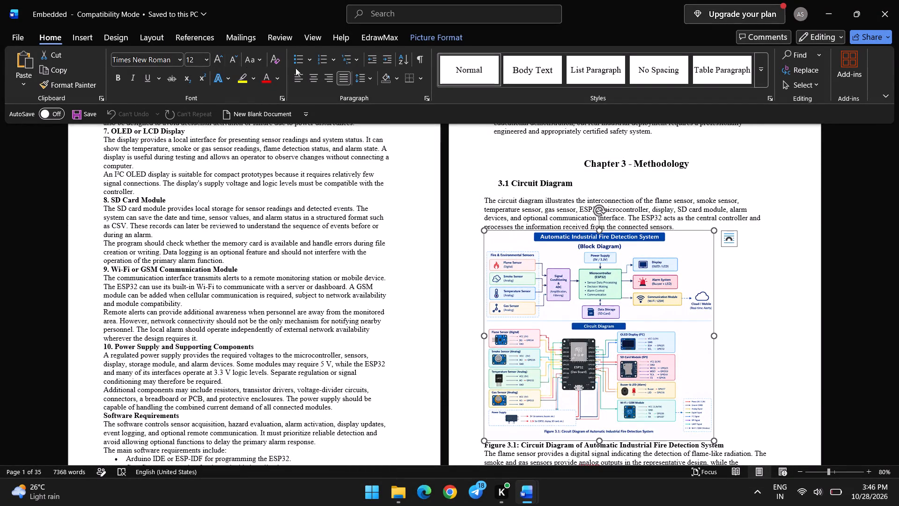
left_click(315, 79)
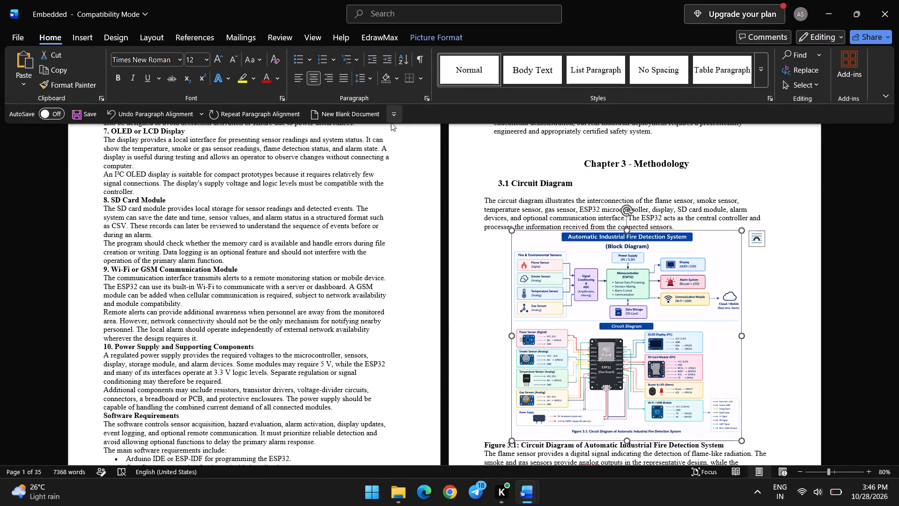
Save folder 60's Embedded report, look back through it to the first page, and close it.
key("ctrl+s")
scroll(391, 123, "up", 4)
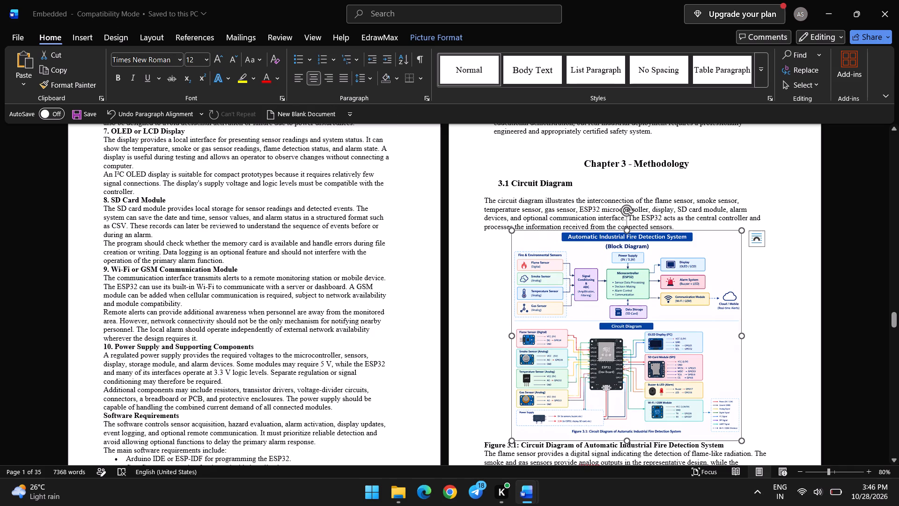
scroll(407, 241, "up", 4)
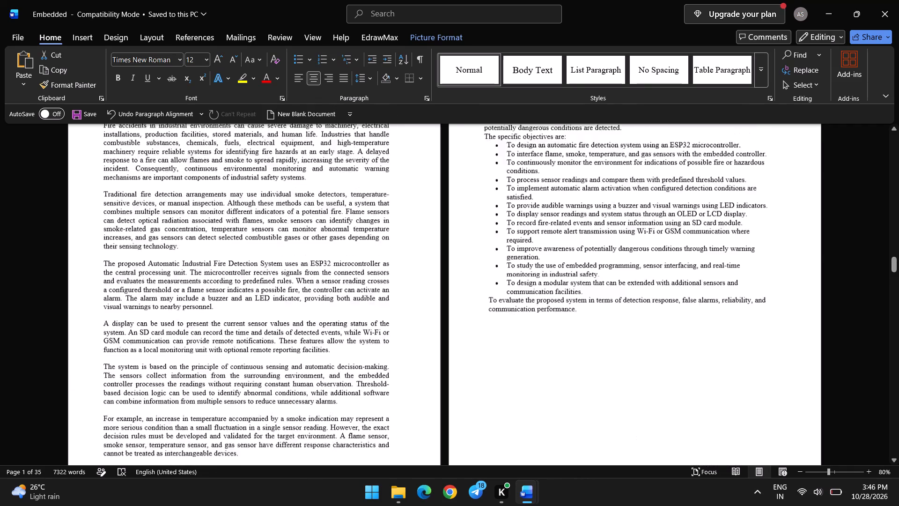
scroll(407, 241, "up", 3)
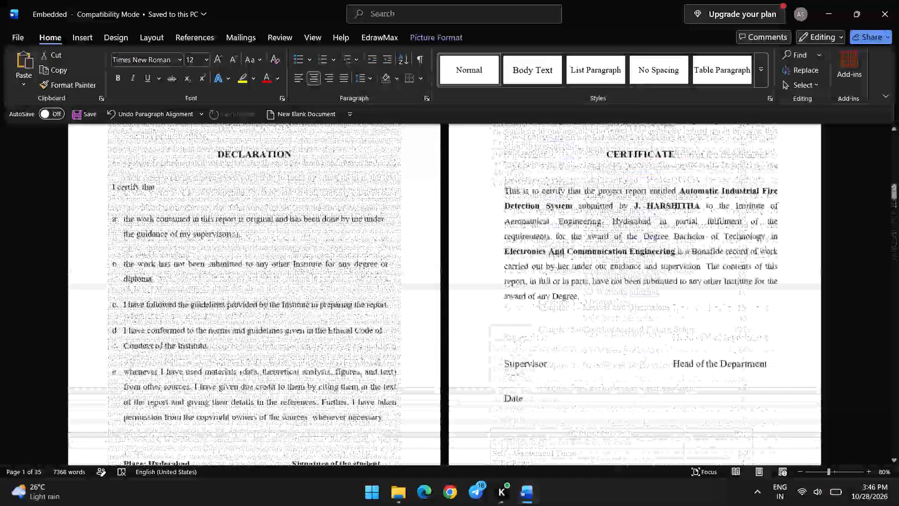
scroll(407, 241, "up", 4)
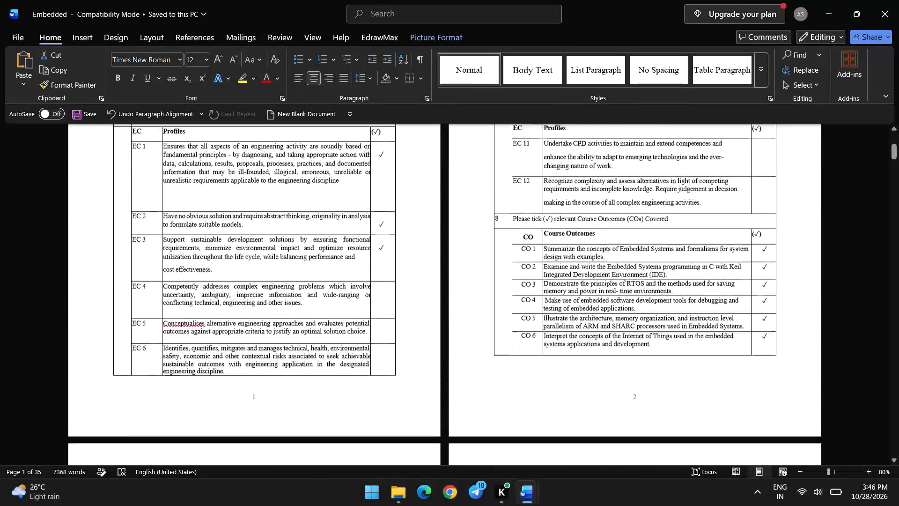
scroll(407, 241, "up", 1)
left_click(885, 12)
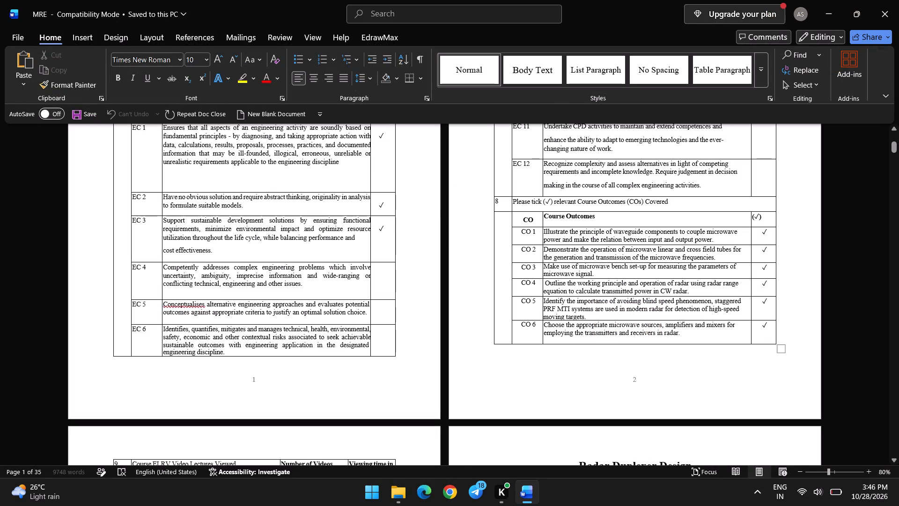
Open the MRE report from folder 60, titled Waveguide Power Distribution System.
scroll(453, 265, "up", 1)
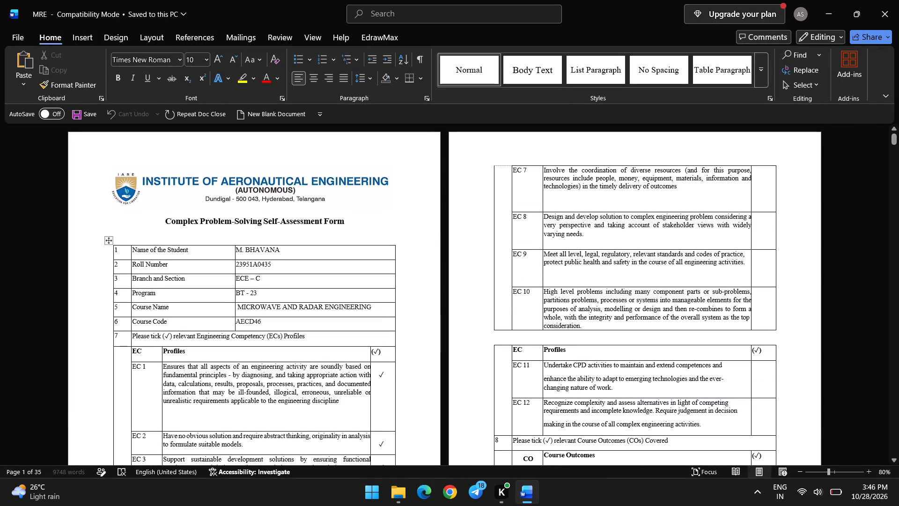
left_click(398, 484)
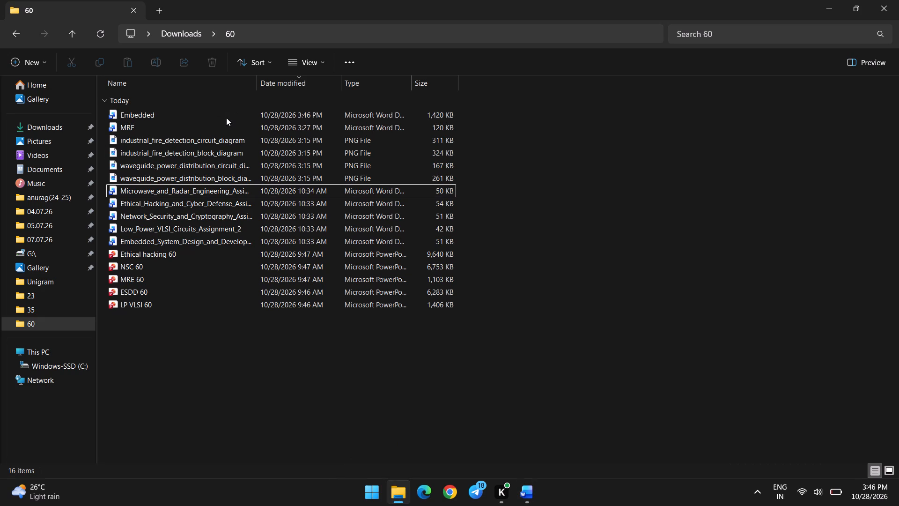
double_click(204, 124)
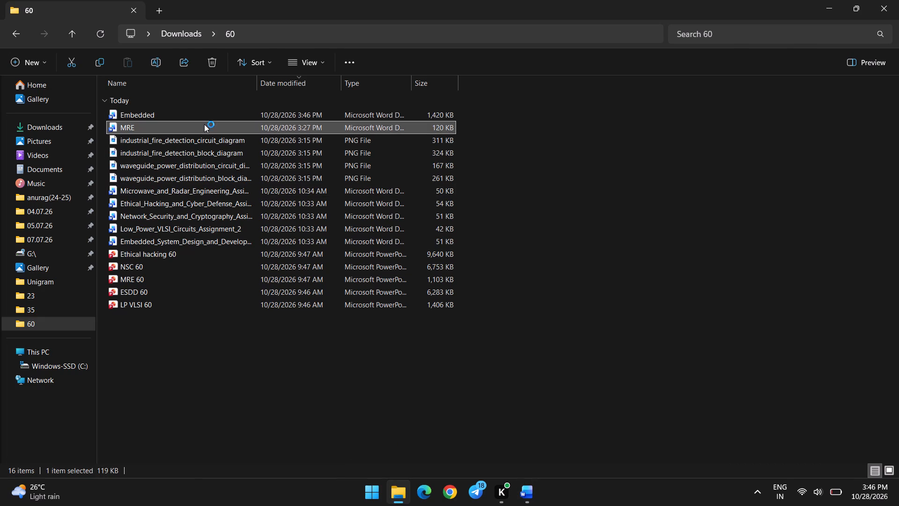
scroll(501, 285, "down", 1)
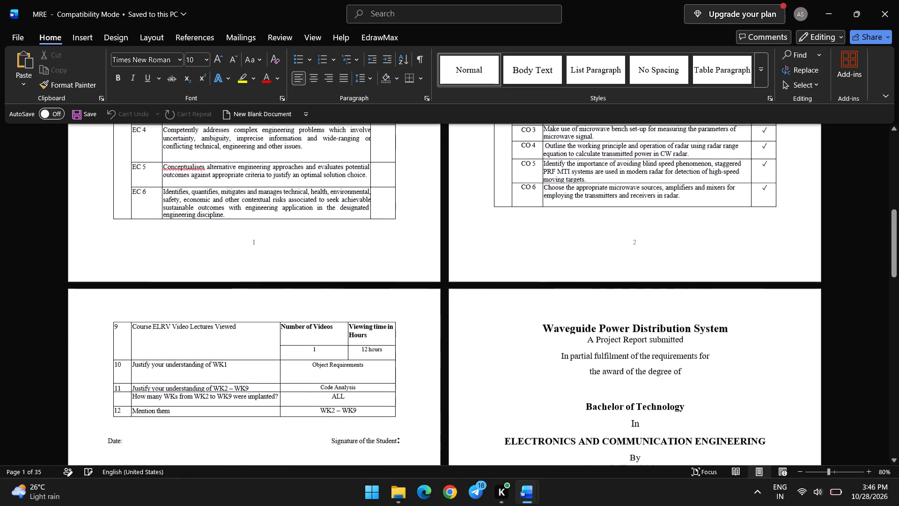
scroll(501, 285, "down", 1)
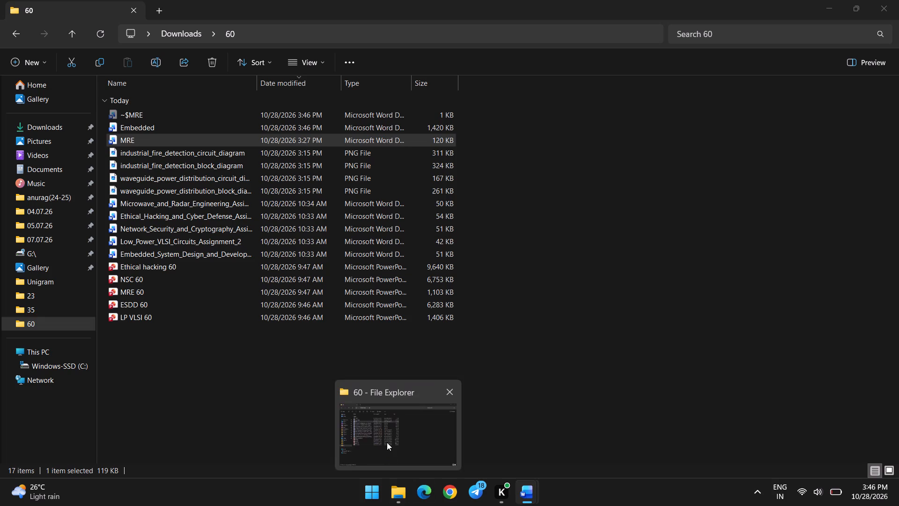
Delete the industrial_fire_detection_circuit_diagram and industrial_fire_detection_block_diagram images from folder 60.
left_click(387, 442)
left_click_drag(100, 151, 118, 157)
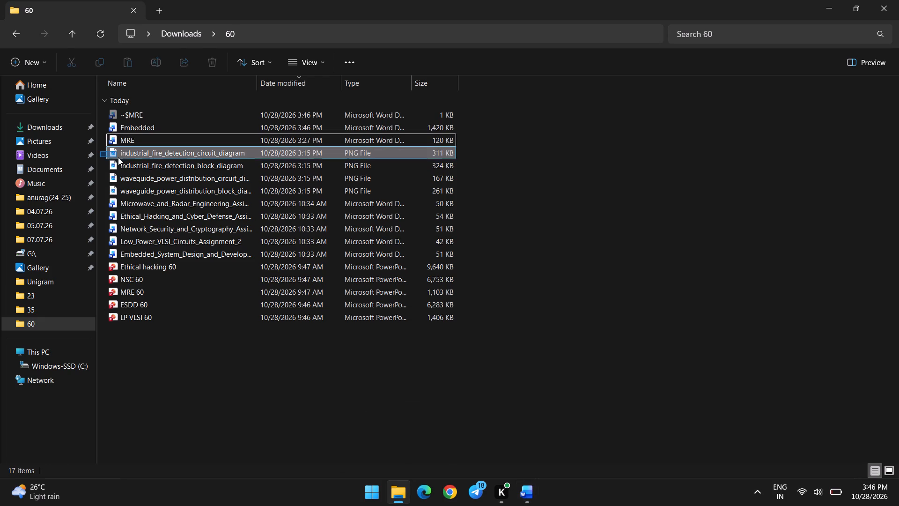
left_click_drag(118, 157, 127, 163)
left_click(205, 60)
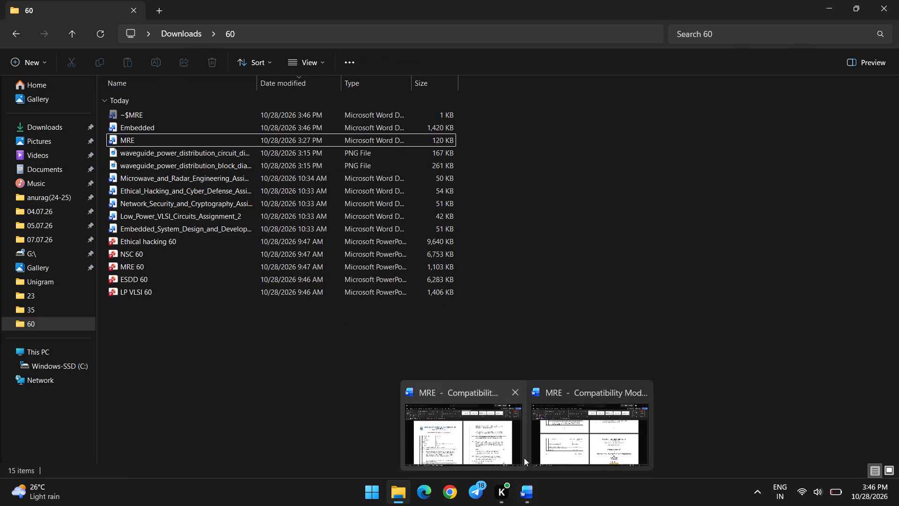
Switch to the other open MRE report and look through its front pages as far as Chapter 1.
left_click(524, 458)
scroll(339, 242, "down", 3)
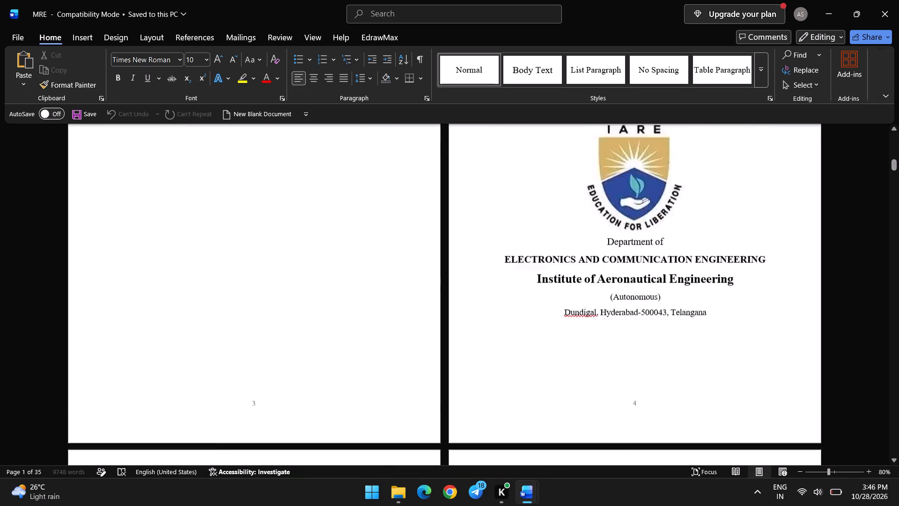
scroll(542, 228, "down", 1)
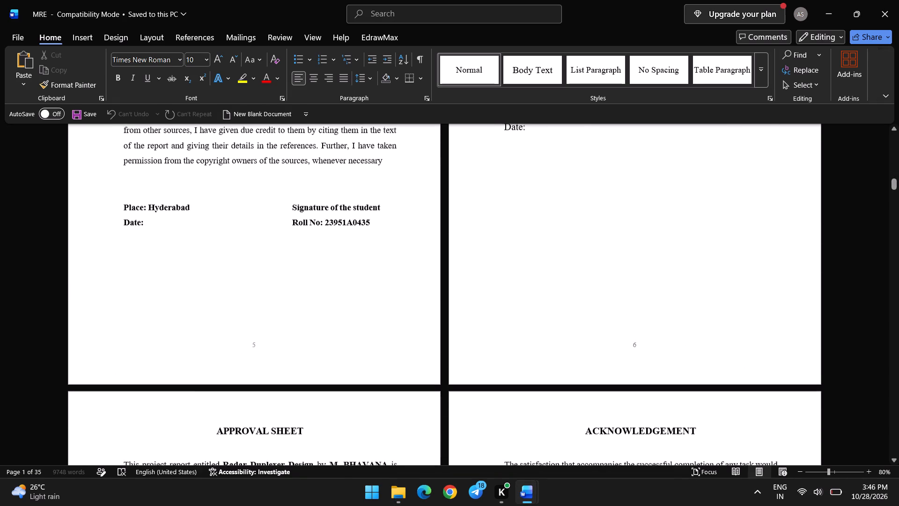
scroll(542, 228, "down", 1)
left_click(522, 181)
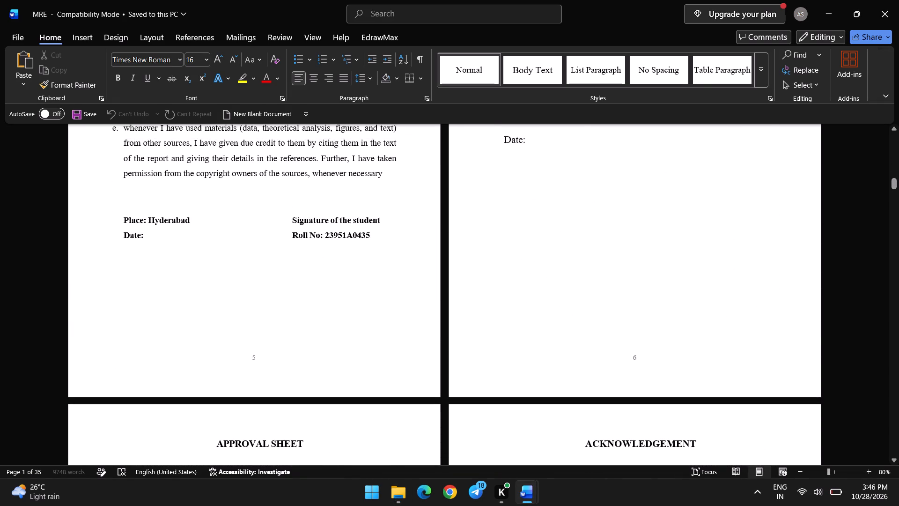
scroll(522, 181, "down", 4)
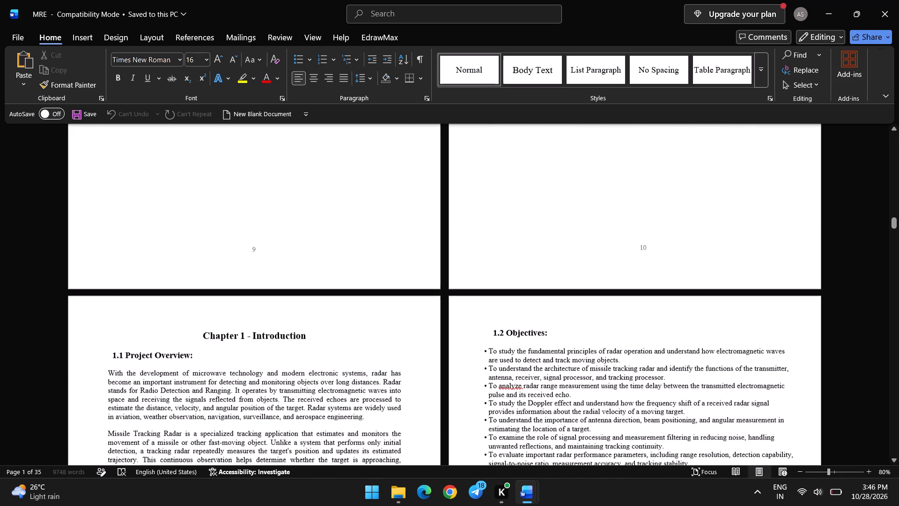
Insert folder 60's waveguide_power_distribution circuit and block diagram pictures on a new line after the Abstract of this MRE report.
left_click(231, 210)
scroll(231, 210, "up", 1)
left_click(292, 294)
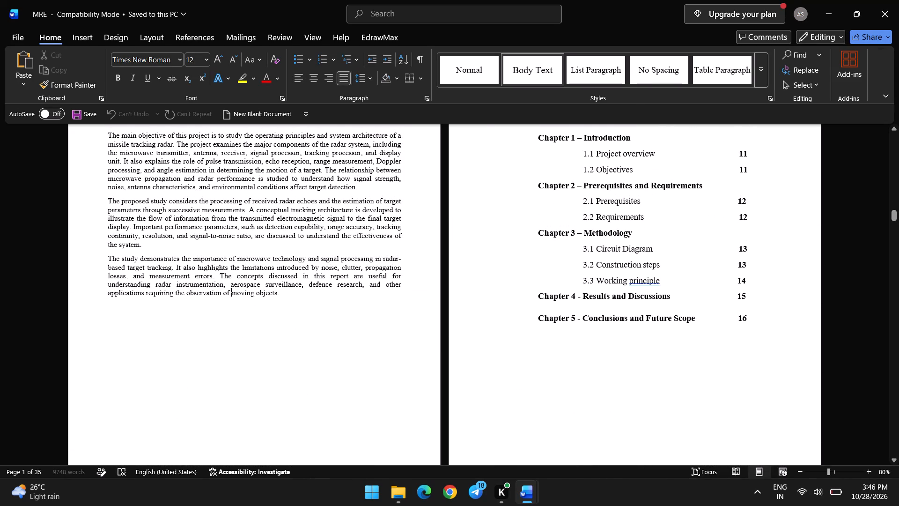
key("Return")
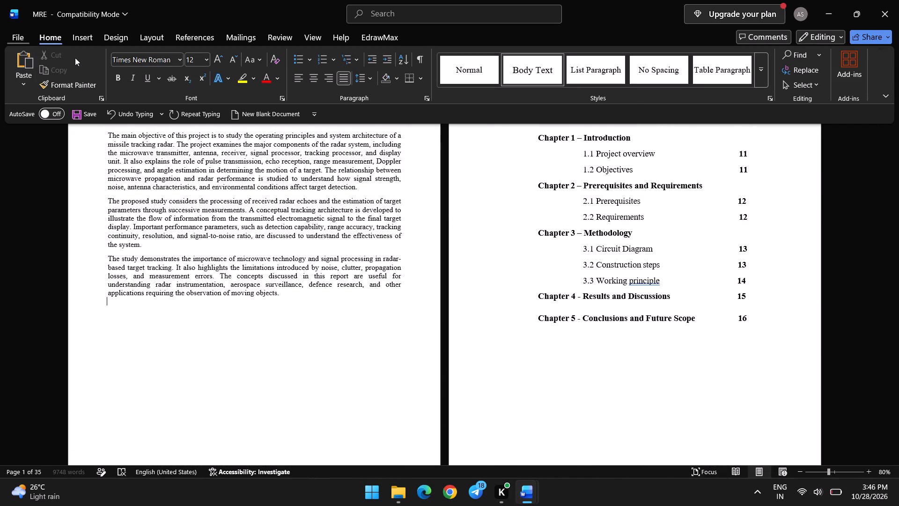
left_click(82, 38)
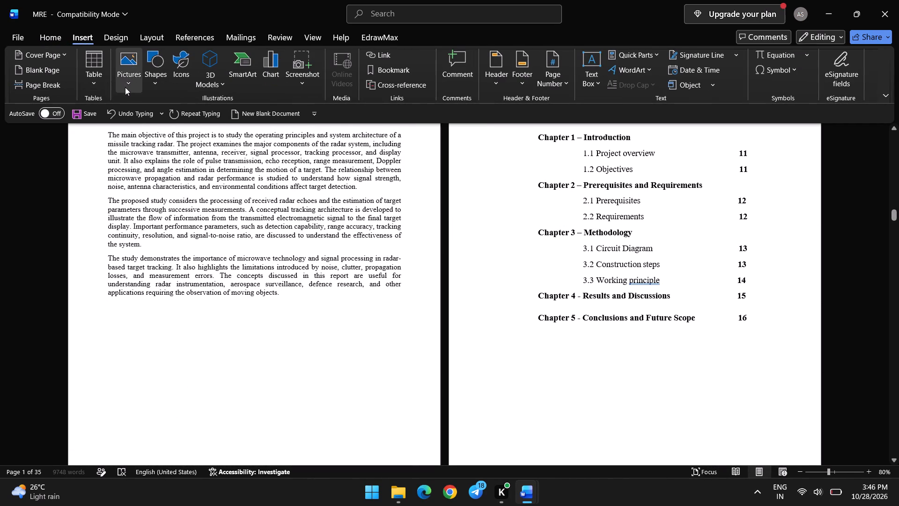
left_click(125, 87)
left_click(154, 121)
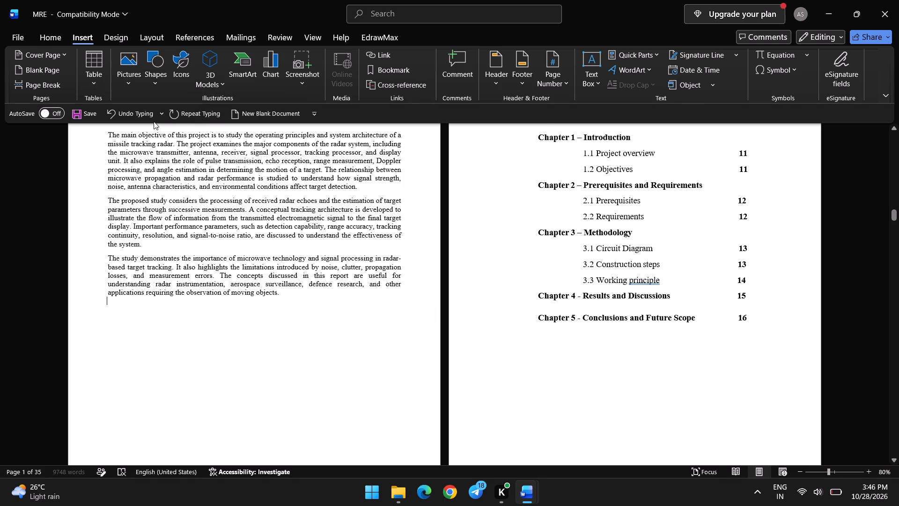
left_click(147, 132)
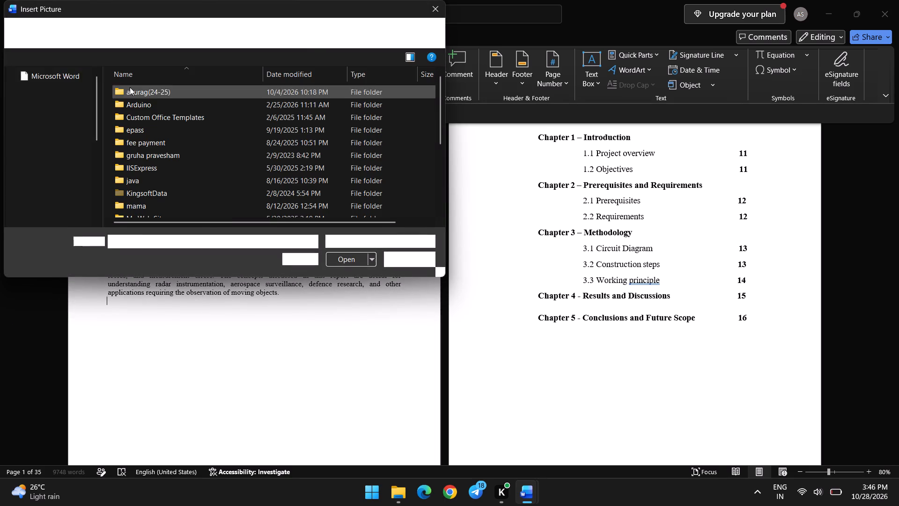
scroll(46, 205, "down", 1)
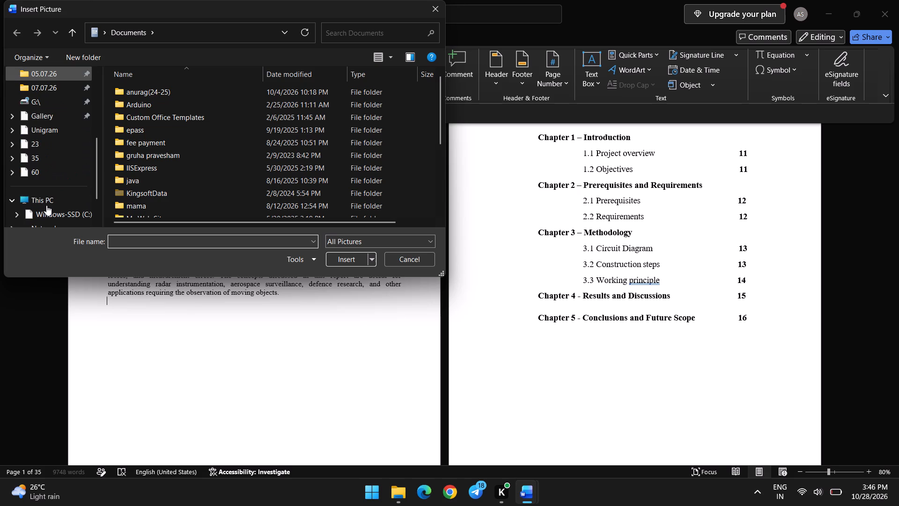
scroll(46, 205, "down", 1)
left_click(37, 169)
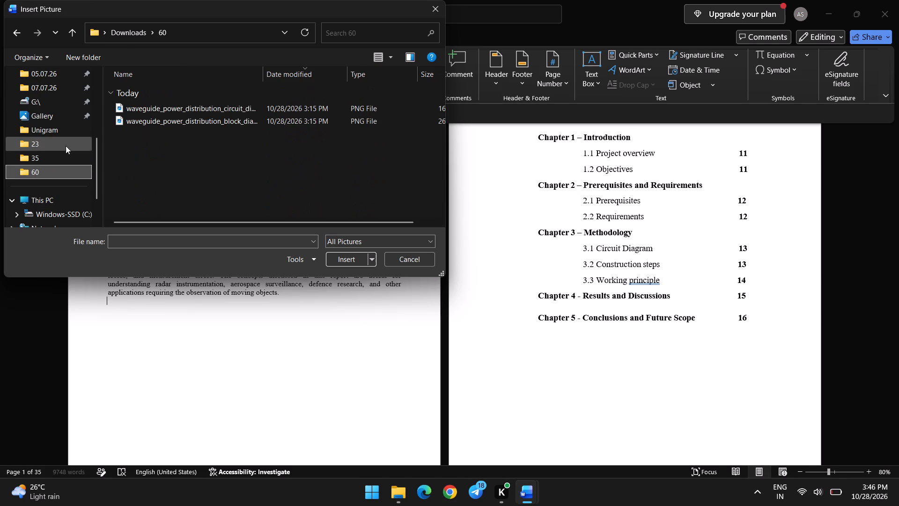
left_click_drag(103, 108, 110, 119)
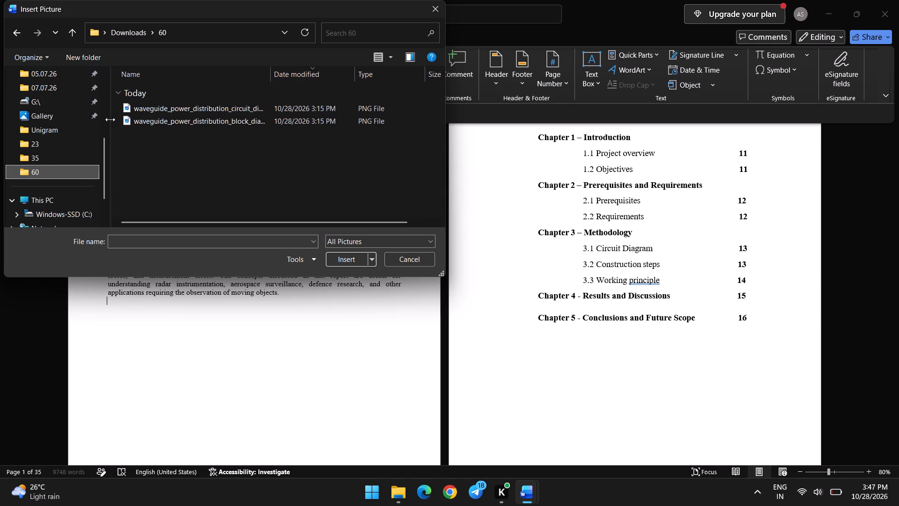
left_click_drag(118, 112, 148, 126)
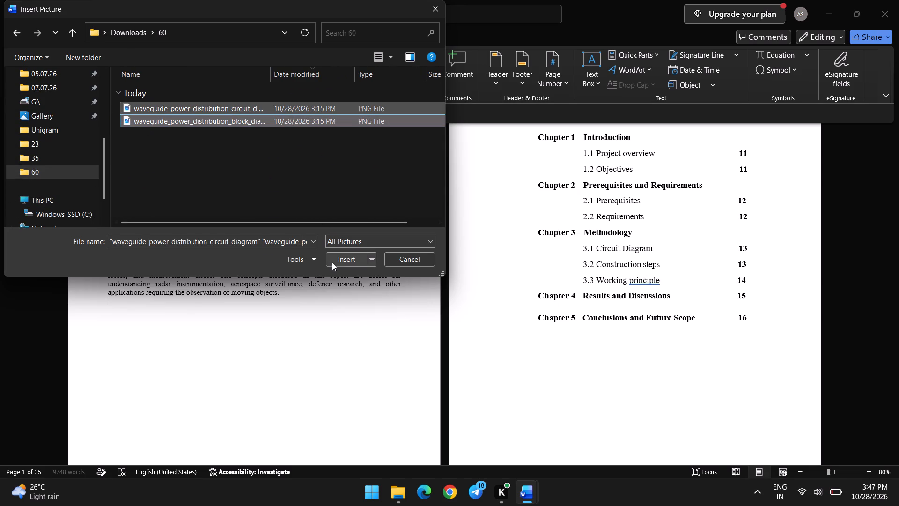
left_click(332, 261)
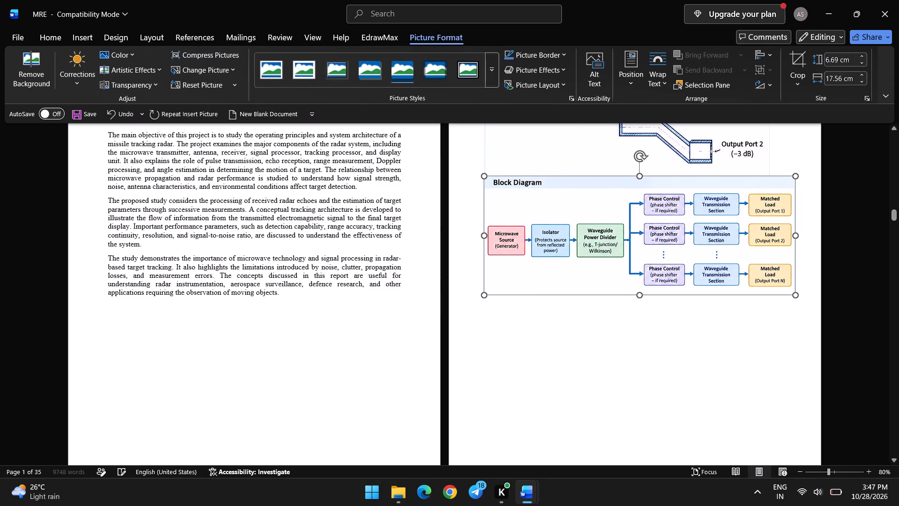
Cut the inserted Typical Waveguide Power Divider (T-Junction) circuit diagram picture from the report.
scroll(583, 276, "up", 1)
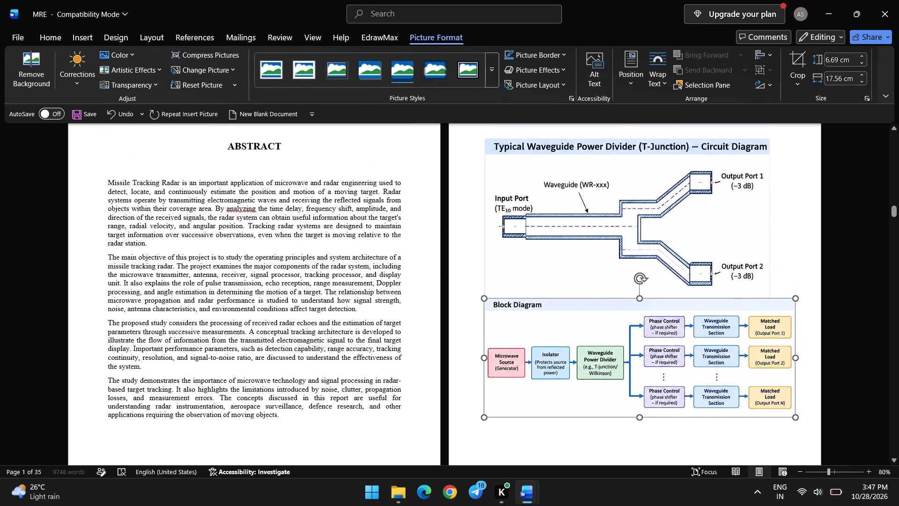
left_click(581, 250)
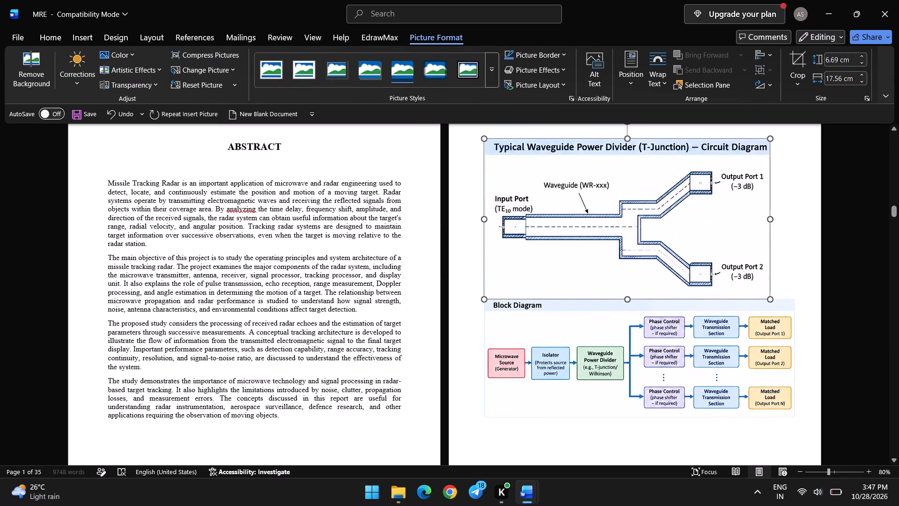
left_click(579, 245)
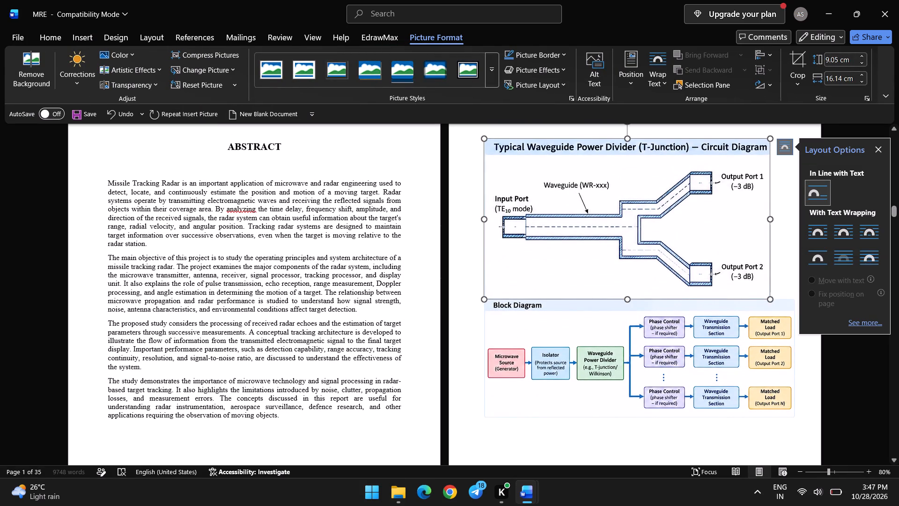
key("ctrl+x")
Examine the report's Chapter 3 circuit diagram, approval sheet and Abstract to check which project it covers.
scroll(579, 245, "down", 2)
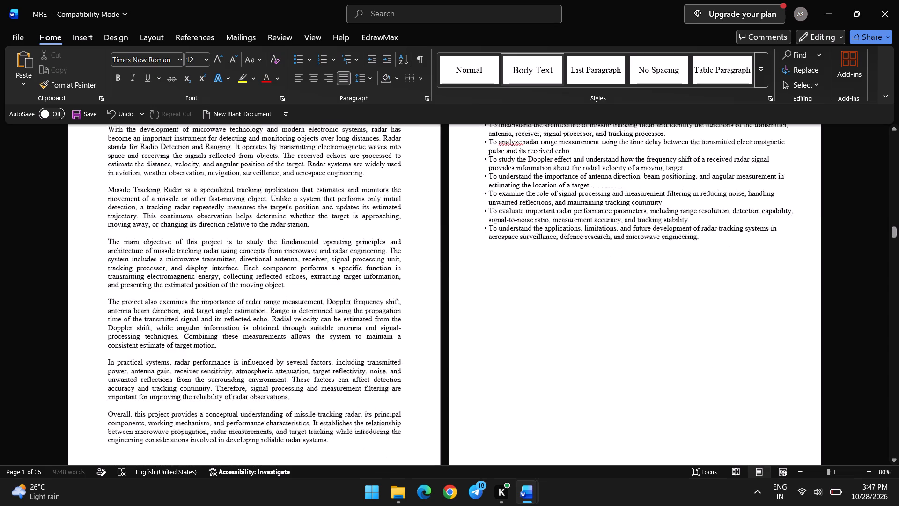
scroll(579, 245, "down", 3)
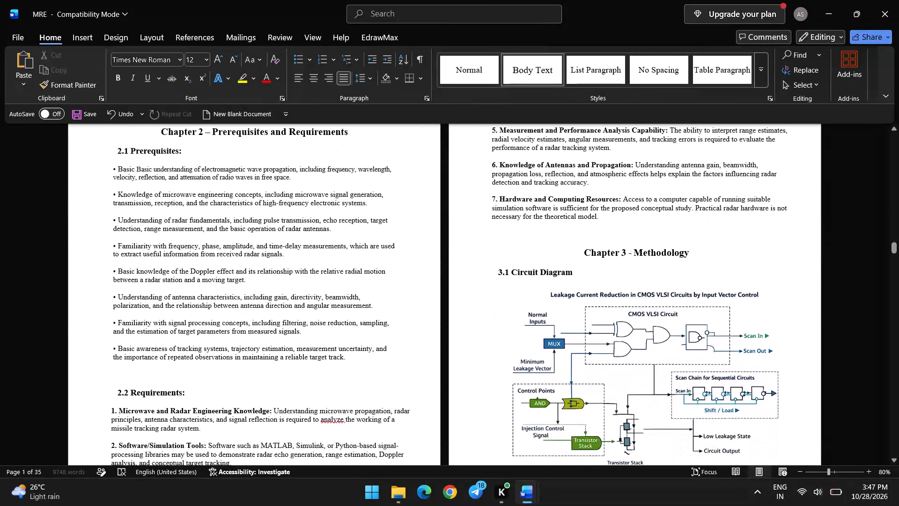
left_click(634, 266)
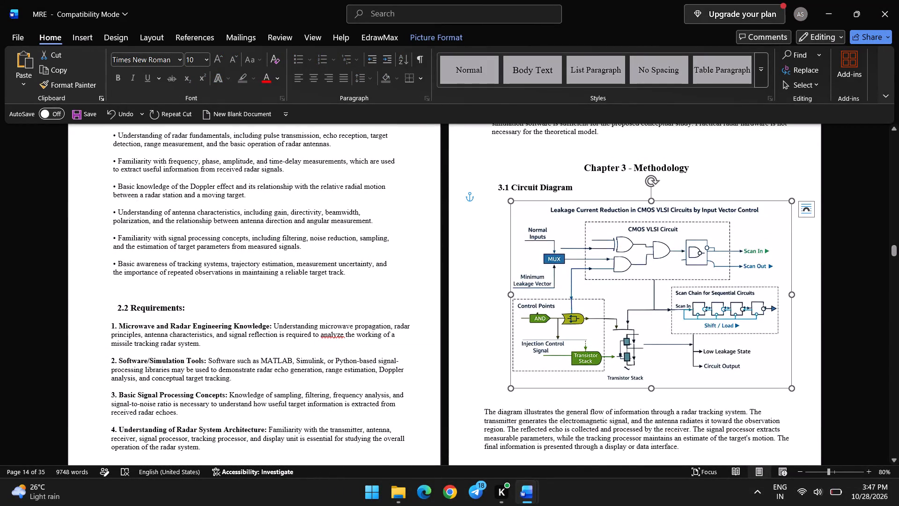
scroll(436, 258, "up", 6)
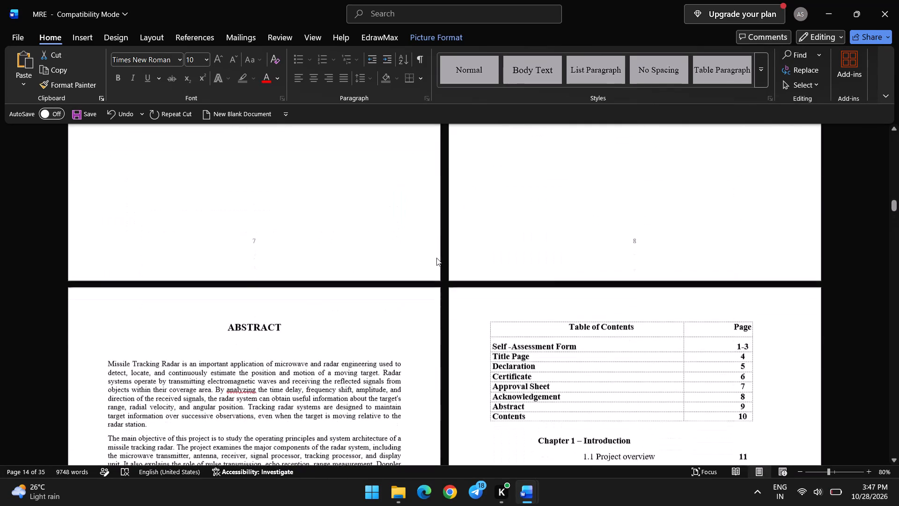
scroll(436, 258, "up", 2)
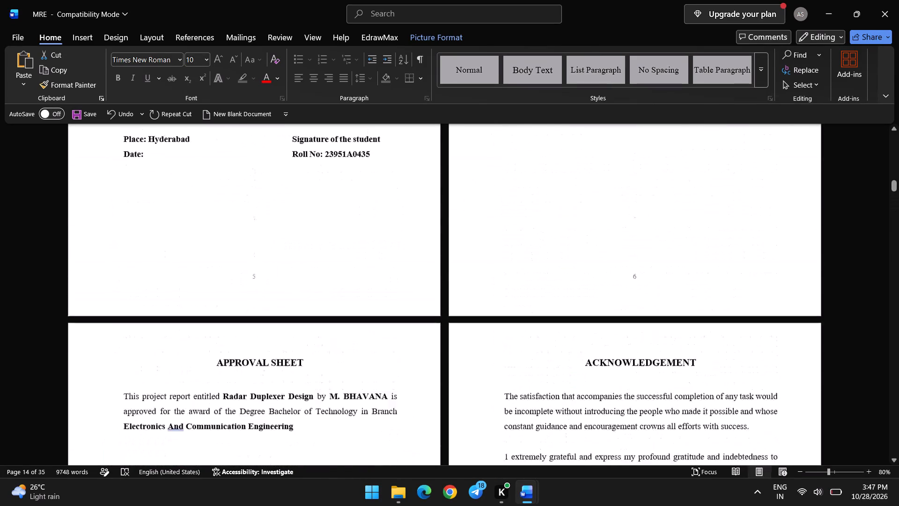
scroll(436, 258, "down", 1)
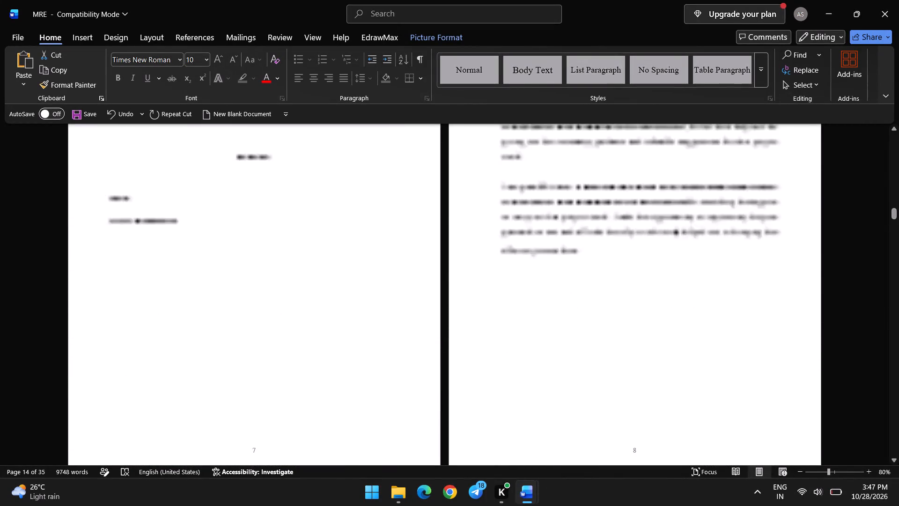
scroll(436, 258, "down", 8)
scroll(436, 258, "up", 1)
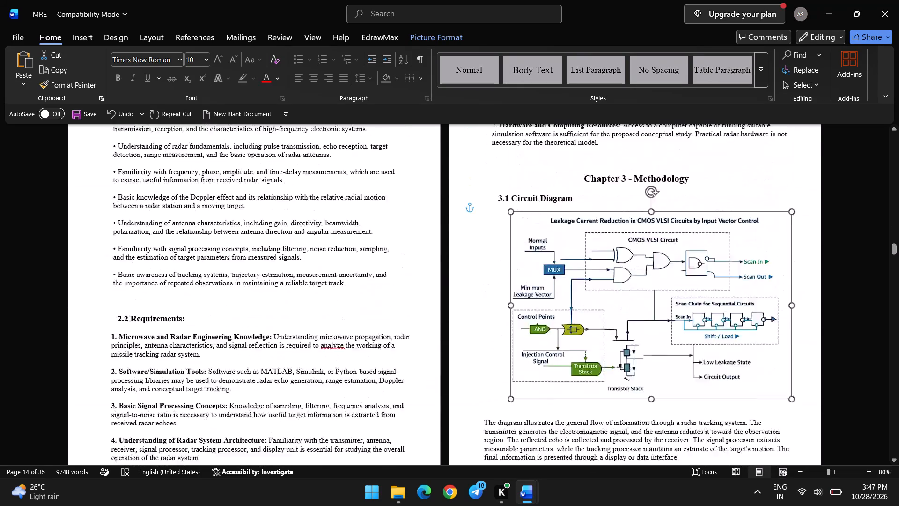
scroll(436, 258, "up", 1)
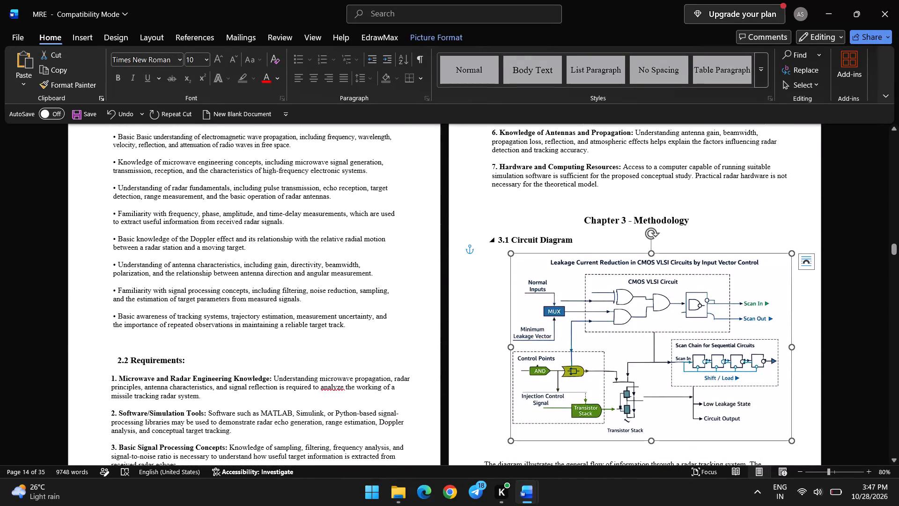
scroll(521, 335, "up", 1)
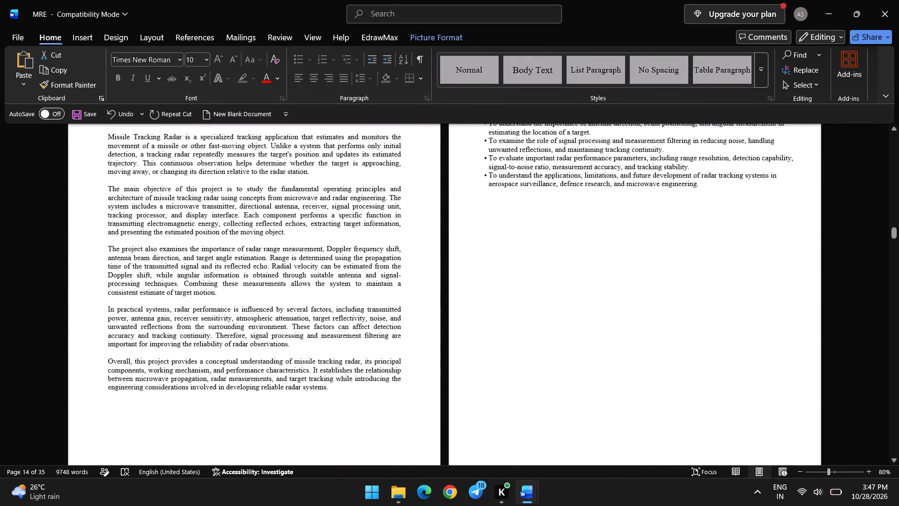
scroll(521, 335, "up", 2)
scroll(361, 399, "down", 1)
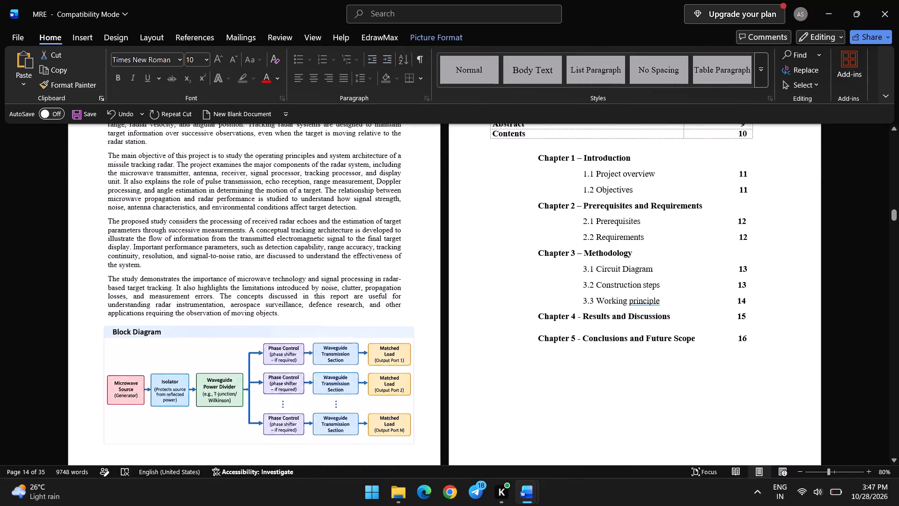
Delete the waveguide block diagram picture below the Abstract of the missile tracking radar report.
left_click(327, 393)
key("BackSpace")
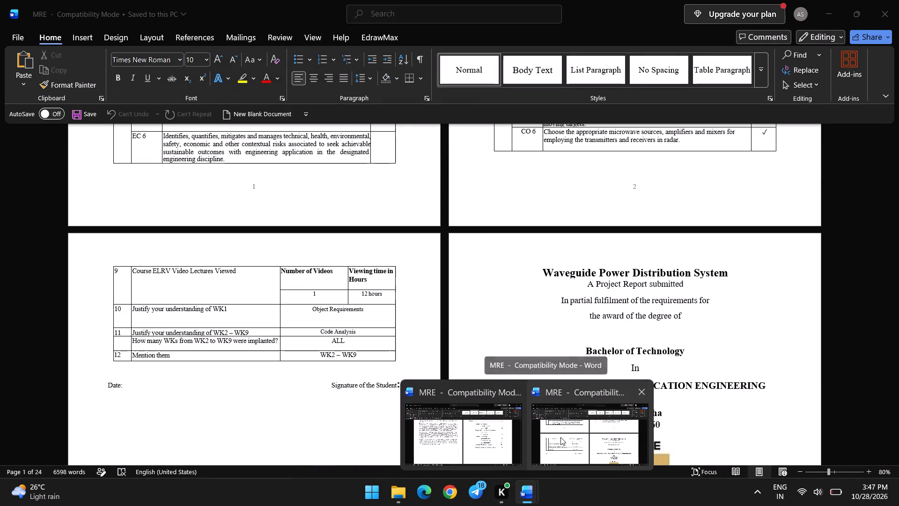
Paste the cut circuit diagram on a new line above the Figure 3.1 caption in the Waveguide Power Distribution System report.
left_click(560, 437)
scroll(498, 364, "down", 2)
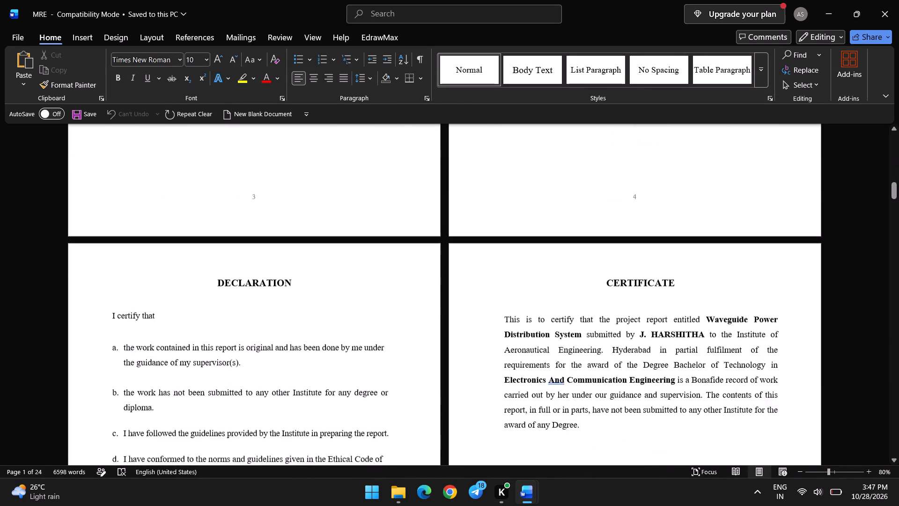
scroll(498, 364, "down", 4)
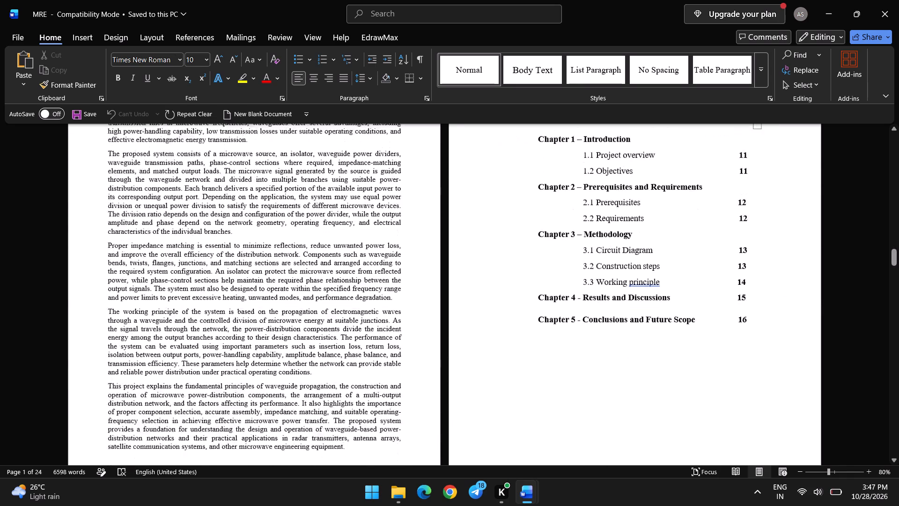
scroll(498, 364, "down", 4)
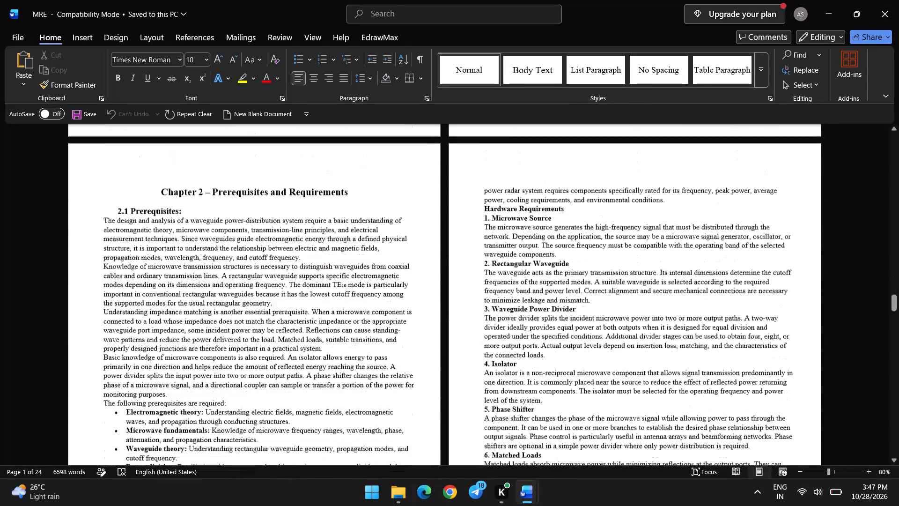
scroll(498, 364, "down", 3)
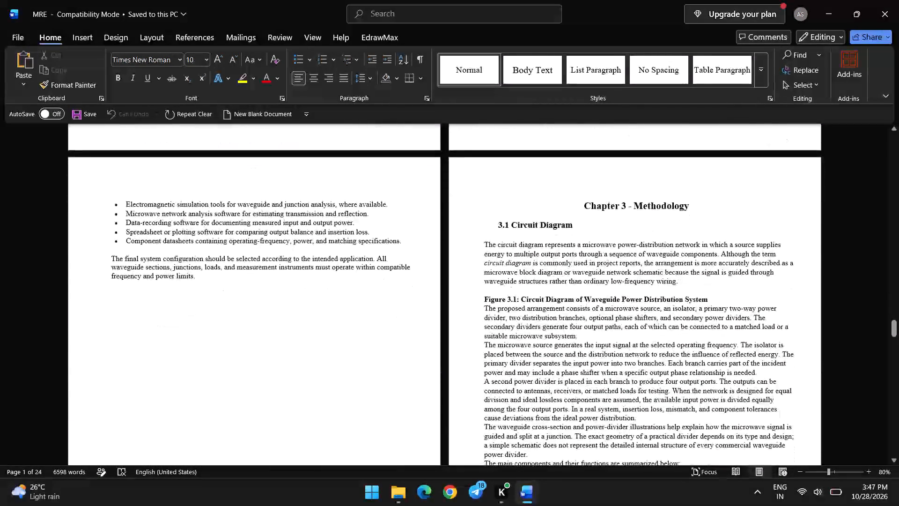
left_click(684, 282)
key("Return")
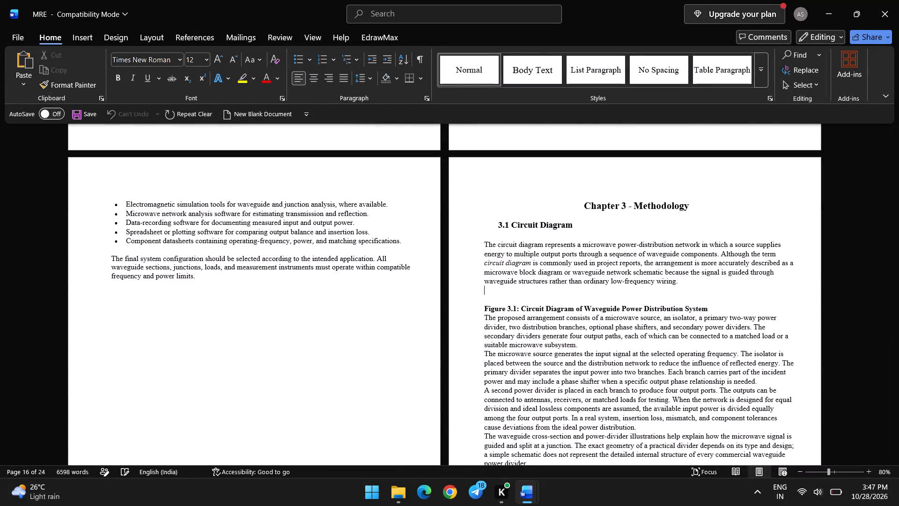
key("Return")
key("ctrl+v")
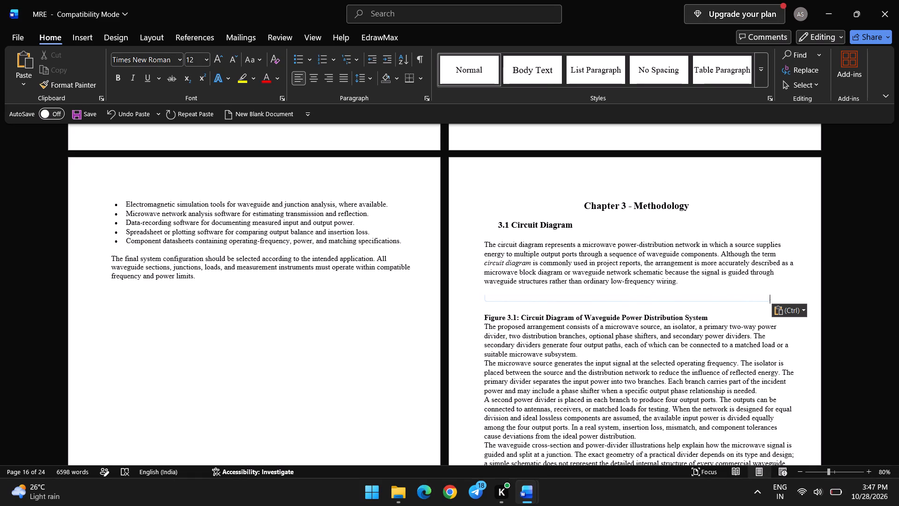
Delete the pasted circuit diagram picture and its blank line above the Figure 3.1 caption, and save the report.
left_click(665, 288)
double_click(609, 301)
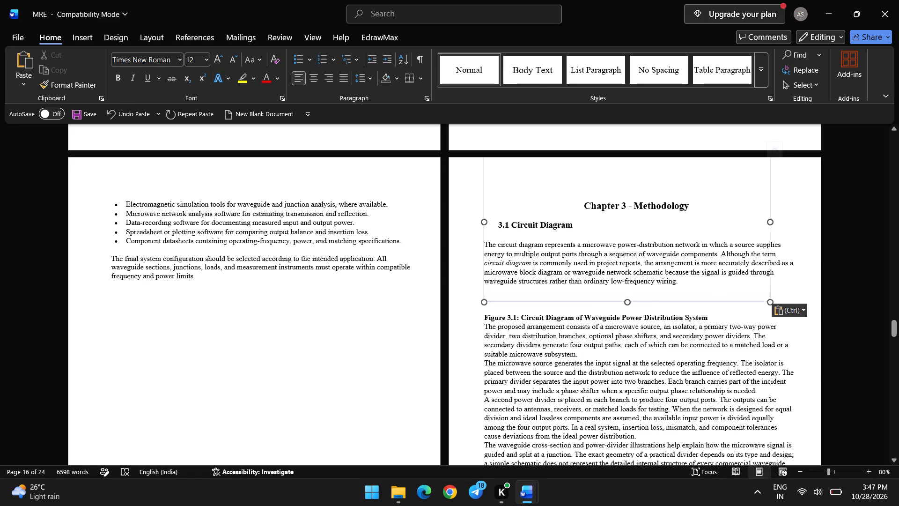
key("BackSpace")
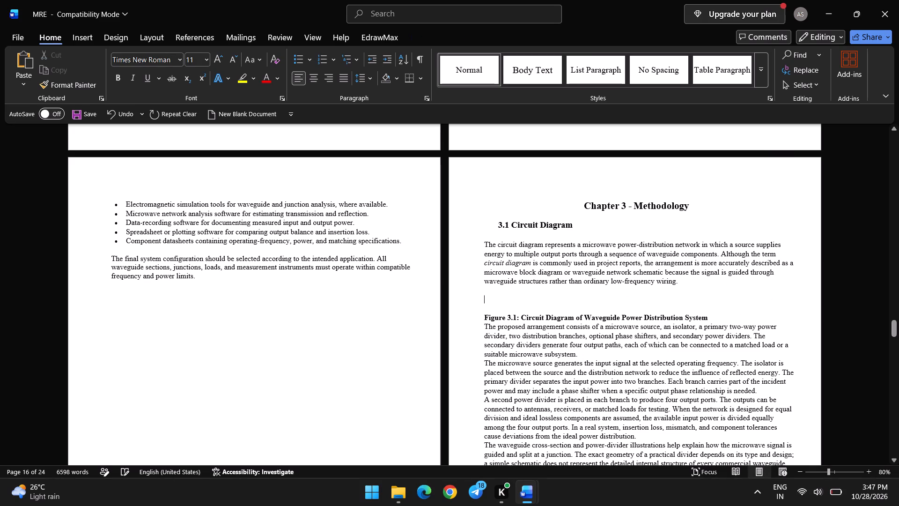
key("BackSpace")
key("ctrl+s")
Look over the Waveguide Power Distribution System report and close it.
scroll(548, 286, "up", 5)
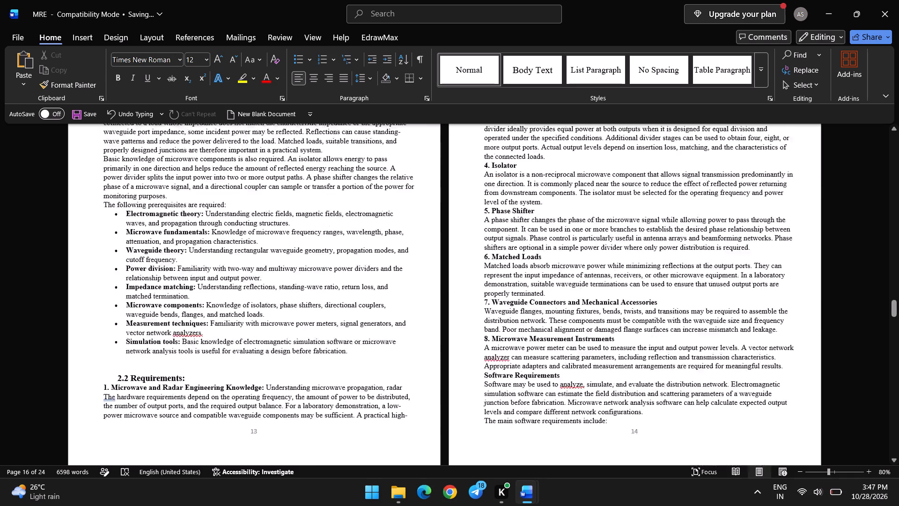
scroll(548, 286, "up", 20)
scroll(548, 286, "up", 6)
scroll(548, 286, "down", 15)
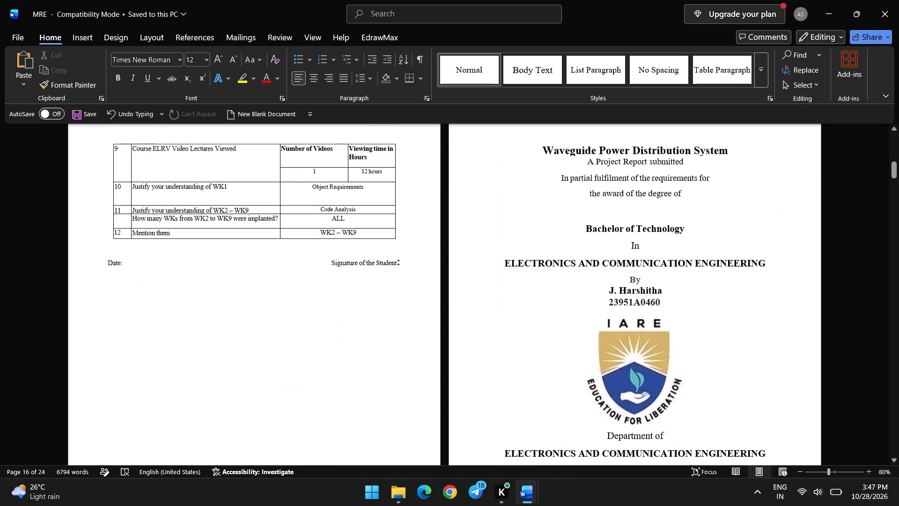
scroll(548, 286, "down", 20)
scroll(548, 286, "down", 20)
scroll(548, 286, "down", 10)
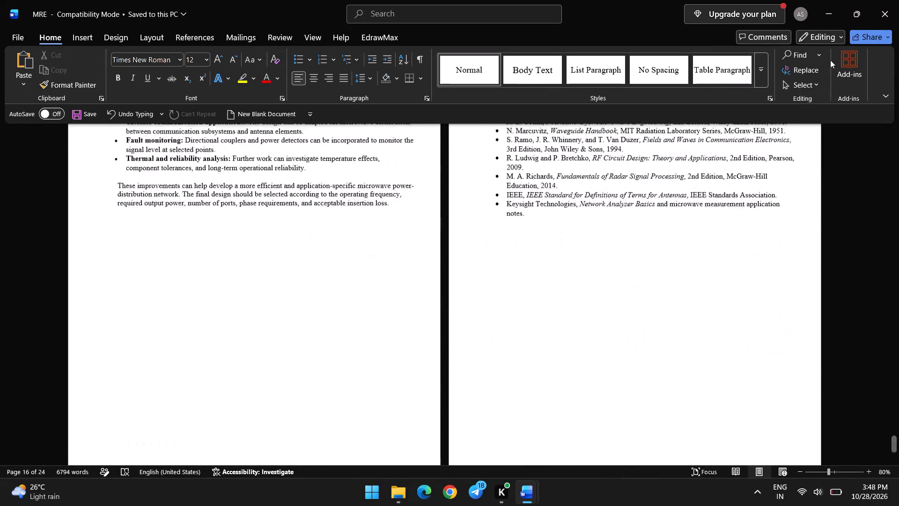
left_click(889, 6)
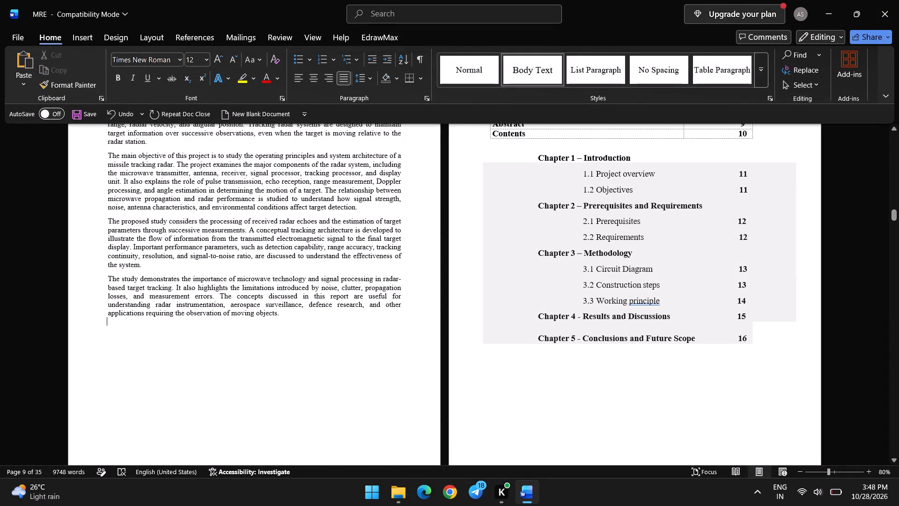
Check folders 60 and 35 and examine the other open MRE report through its last page.
scroll(486, 321, "down", 4)
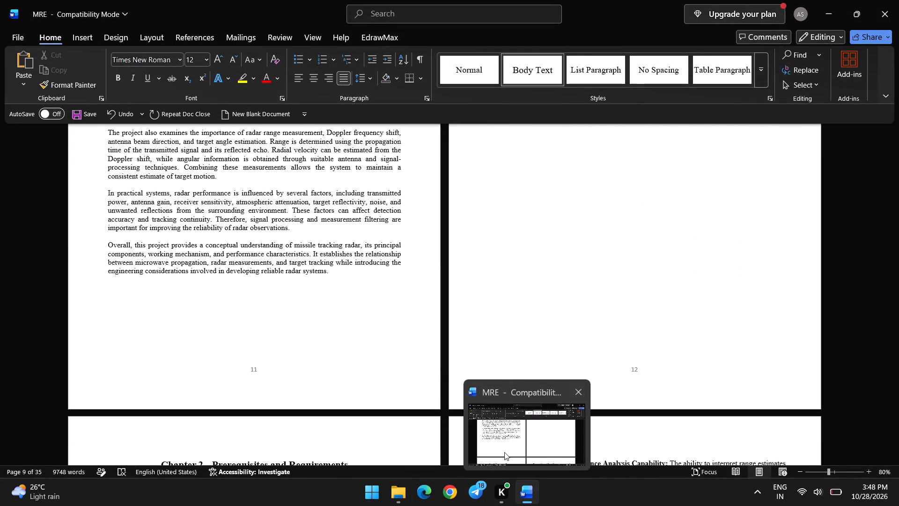
left_click(402, 493)
left_click(162, 321)
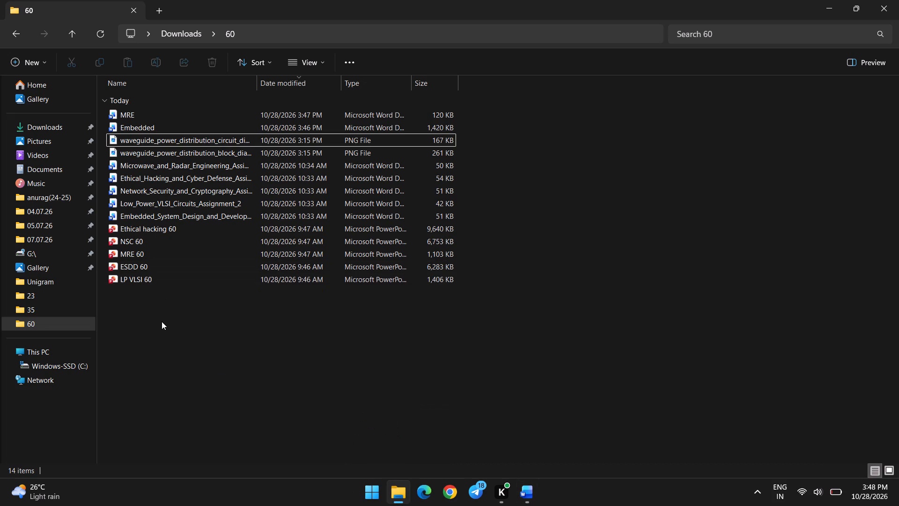
left_click(18, 25)
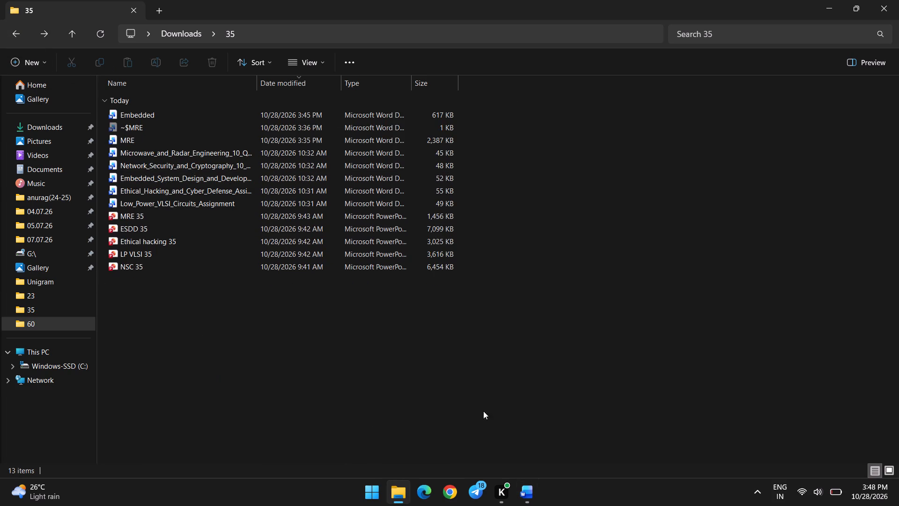
left_click(513, 449)
scroll(432, 341, "up", 1)
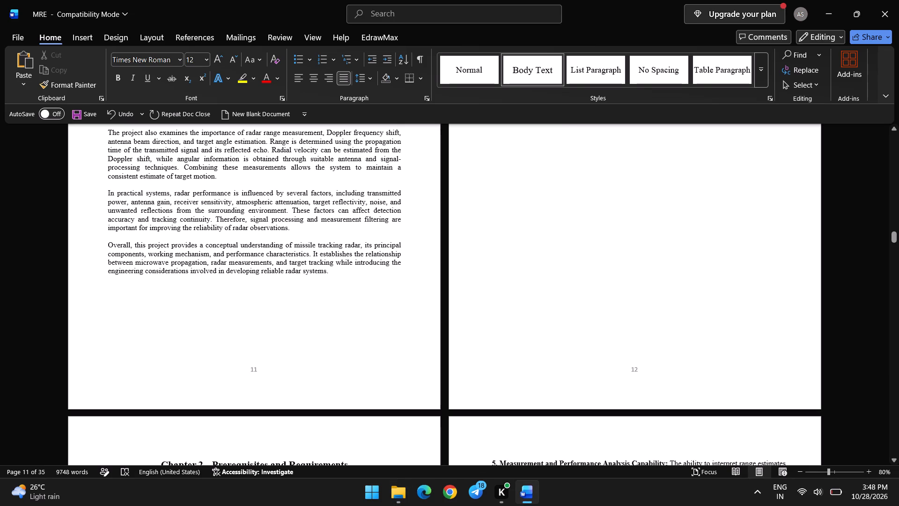
scroll(432, 341, "up", 1)
scroll(432, 341, "down", 1)
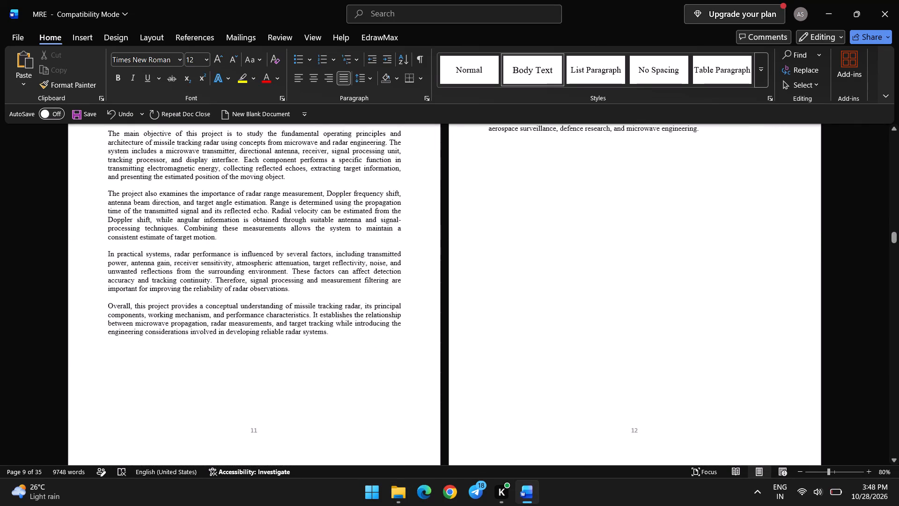
scroll(432, 341, "down", 1)
scroll(432, 341, "down", 20)
scroll(432, 341, "down", 20)
scroll(432, 341, "down", 20)
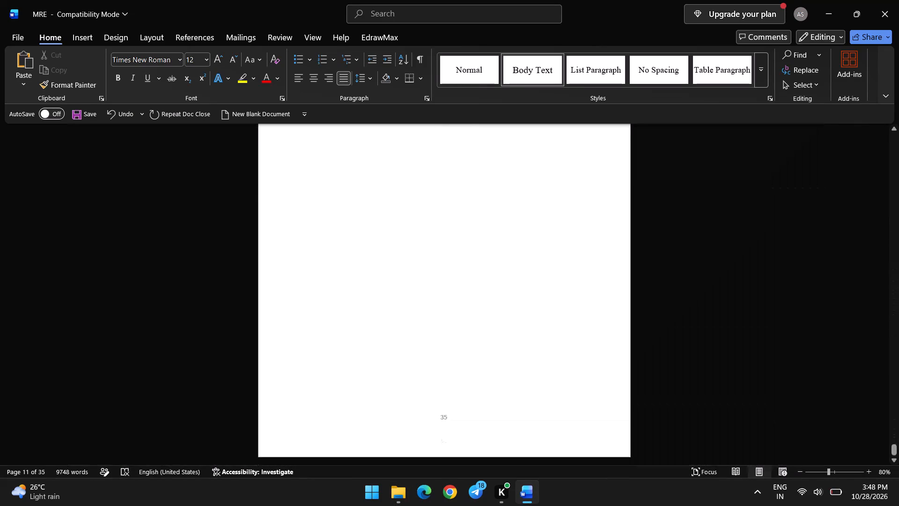
scroll(432, 341, "down", 19)
Cut the numbered reference list under the REFERENCES heading at the end of the radar duplexer text.
scroll(432, 341, "up", 3)
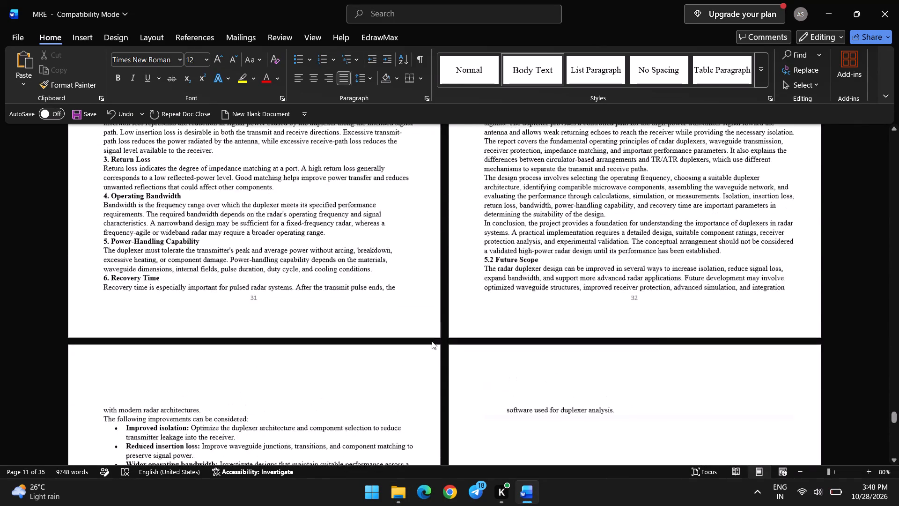
scroll(432, 341, "up", 1)
scroll(432, 341, "down", 3)
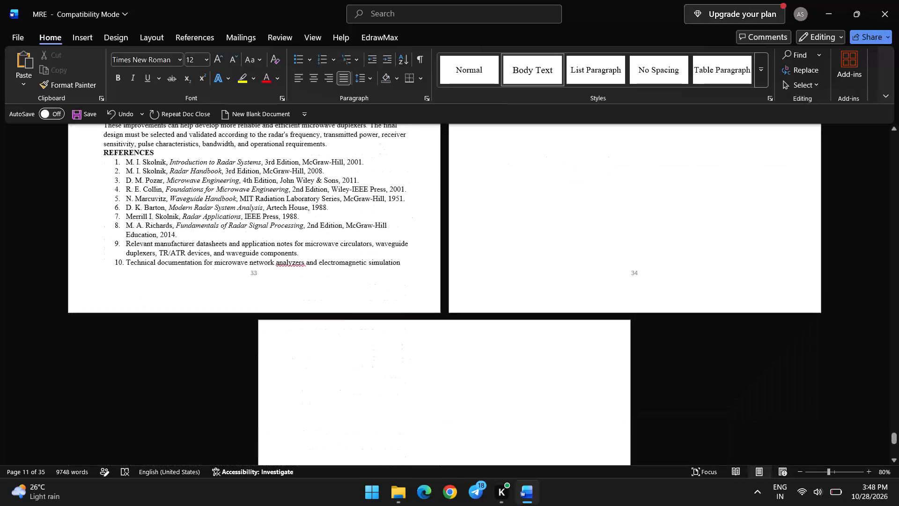
scroll(432, 341, "up", 1)
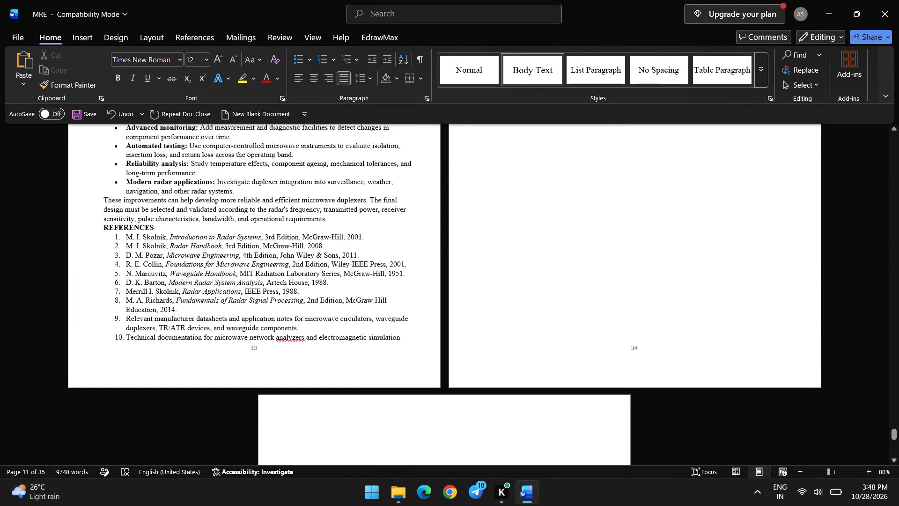
left_click_drag(123, 239, 480, 371)
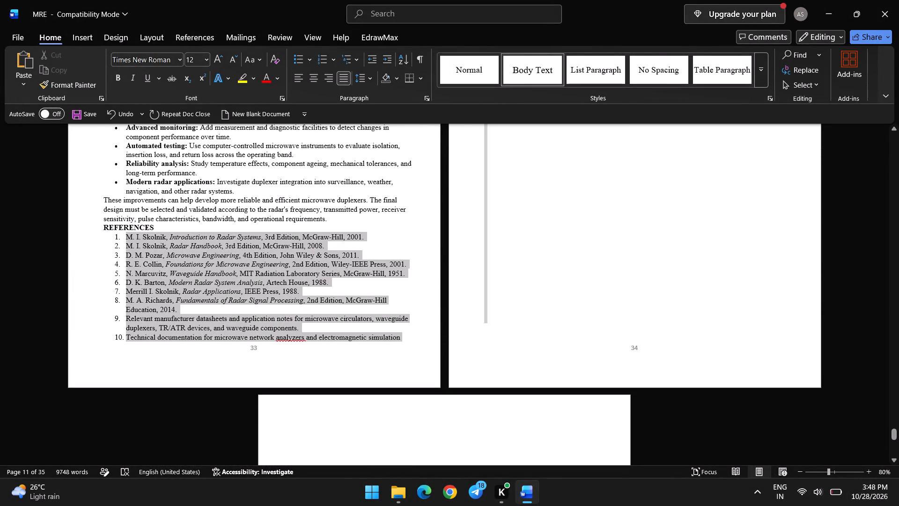
left_click_drag(480, 371, 488, 385)
key("ctrl+x")
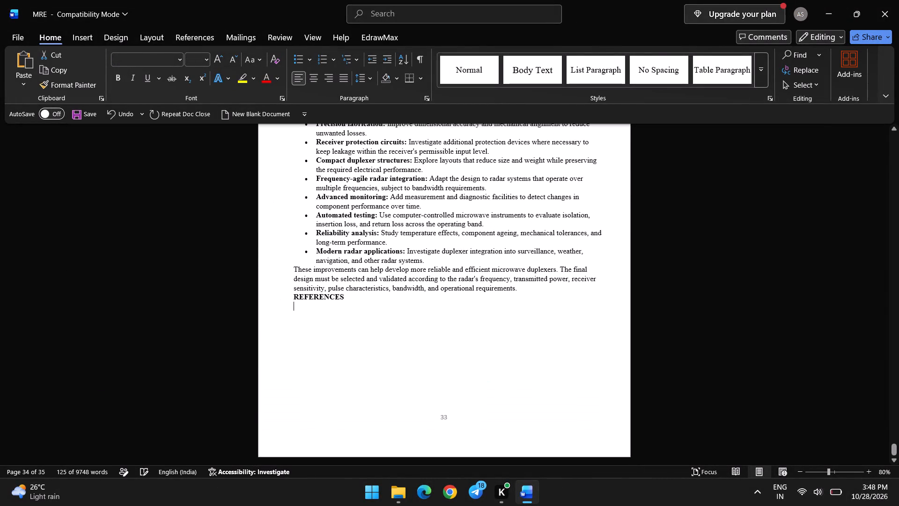
Replace the bulleted sources under the report's formatted References heading with the cut radar duplexer reference list.
scroll(456, 335, "up", 3)
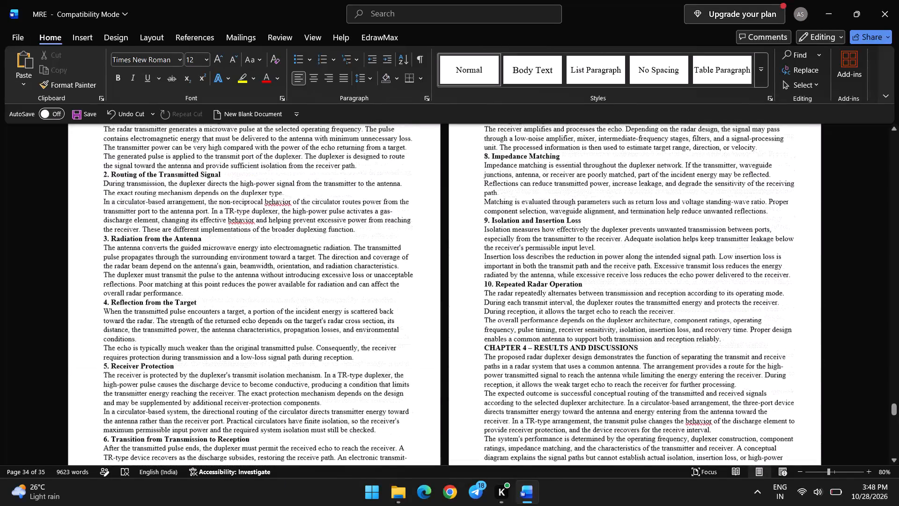
scroll(456, 335, "up", 4)
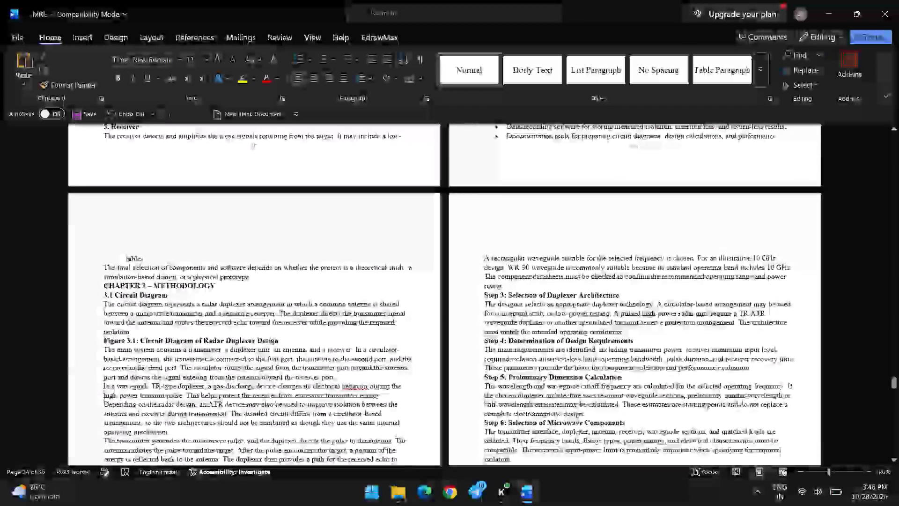
scroll(456, 335, "up", 2)
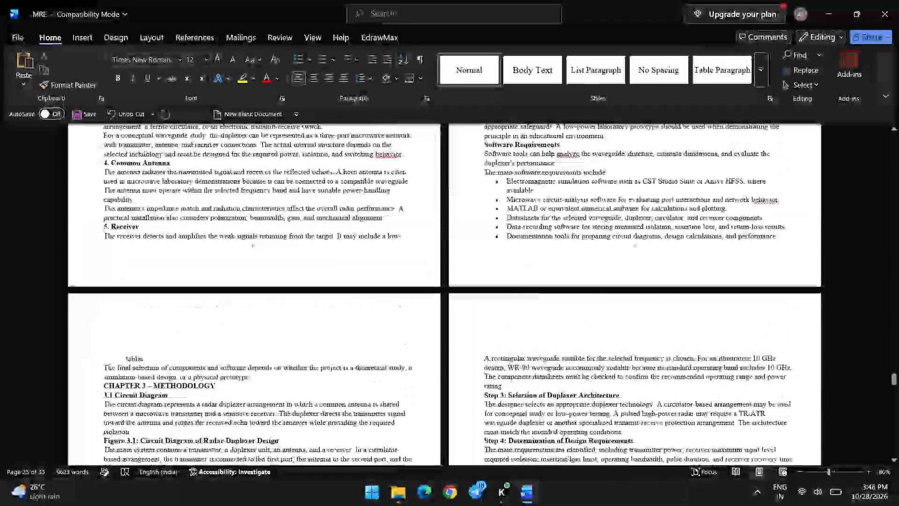
scroll(456, 335, "up", 2)
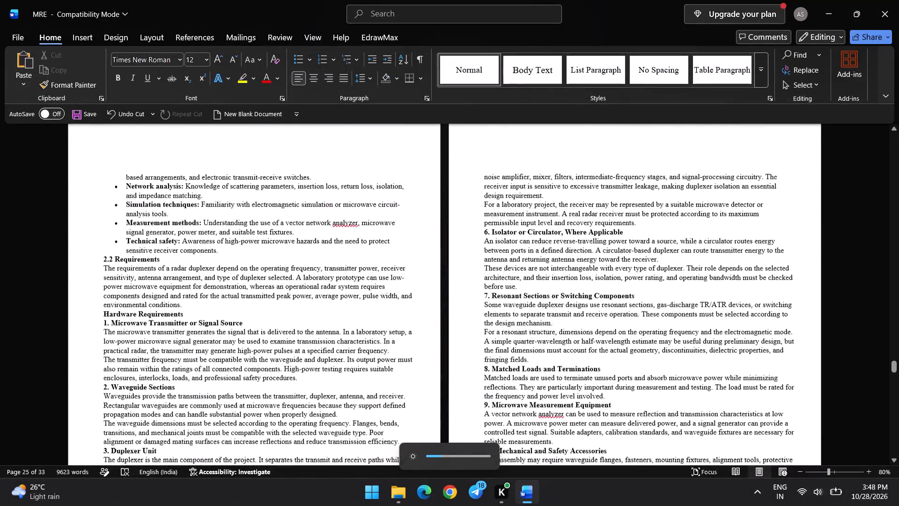
scroll(456, 335, "up", 2)
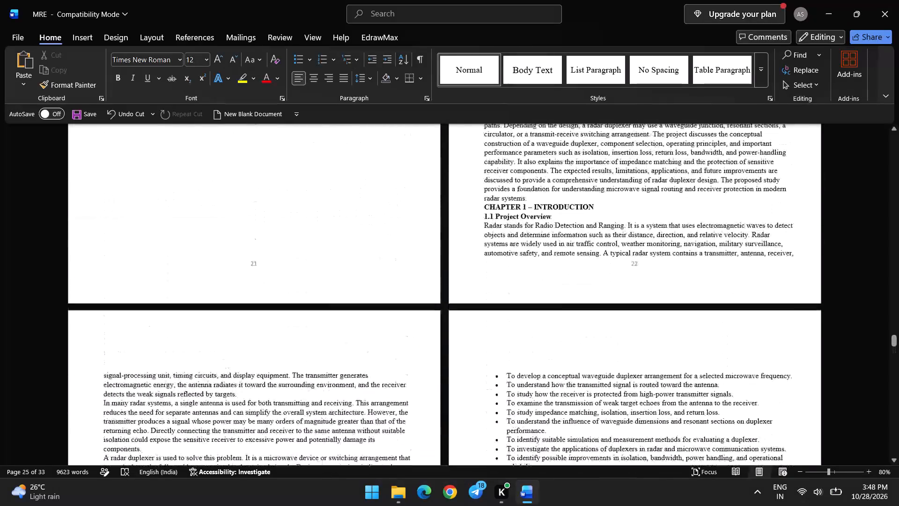
scroll(456, 335, "up", 5)
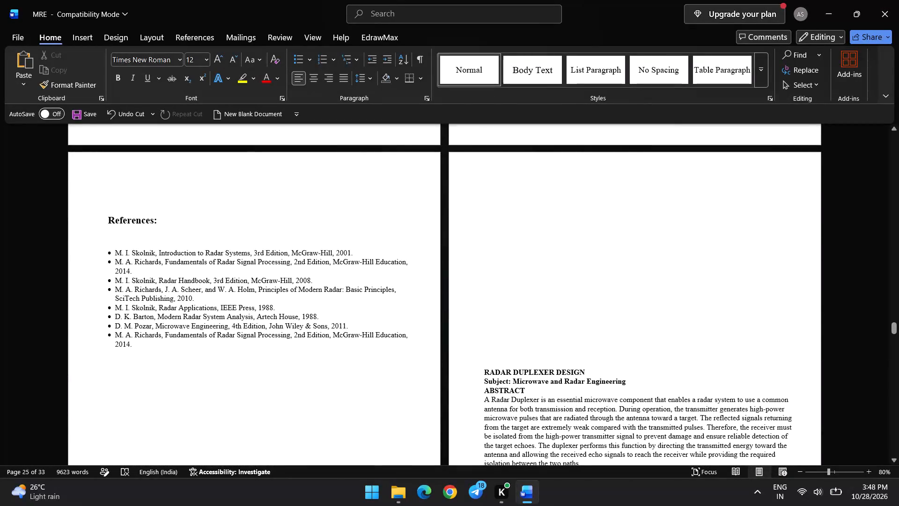
left_click_drag(116, 256, 146, 352)
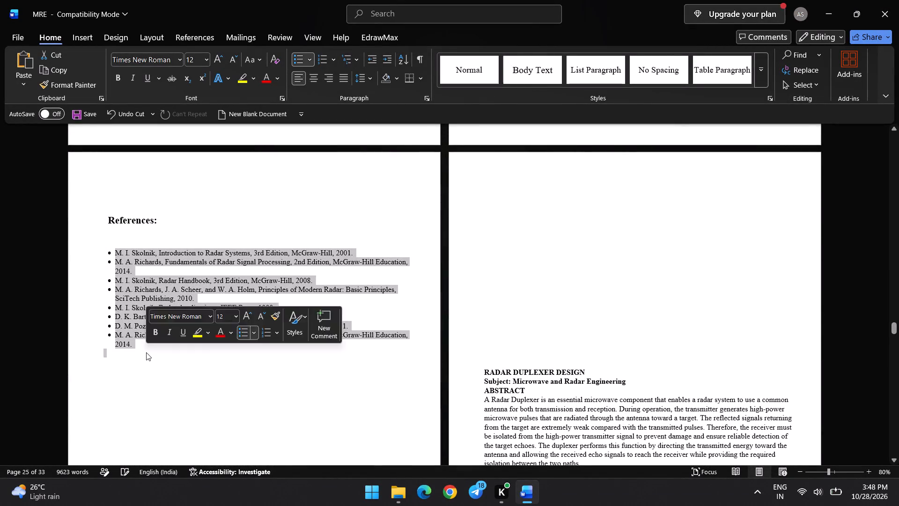
key("ctrl+v")
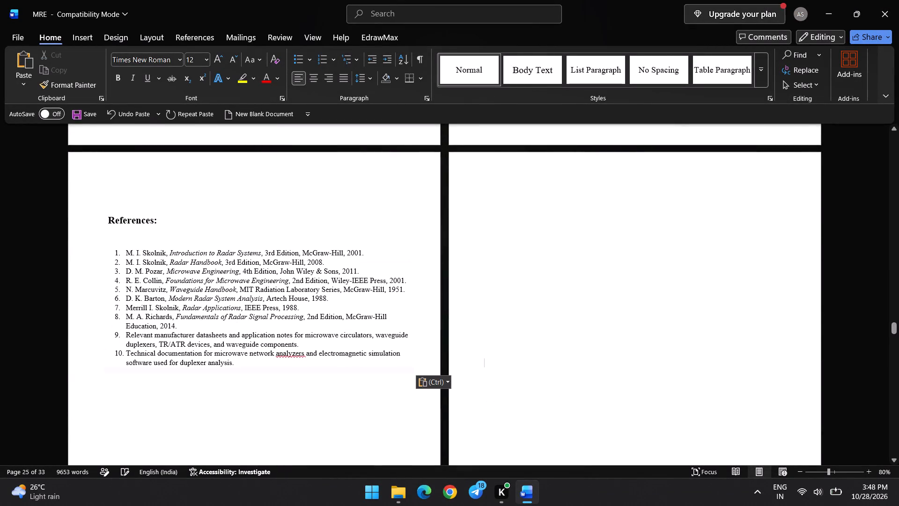
Cut the two abstract paragraphs between the ABSTRACT and CHAPTER 1 headings of the Radar Duplexer Design text.
scroll(311, 444, "down", 3)
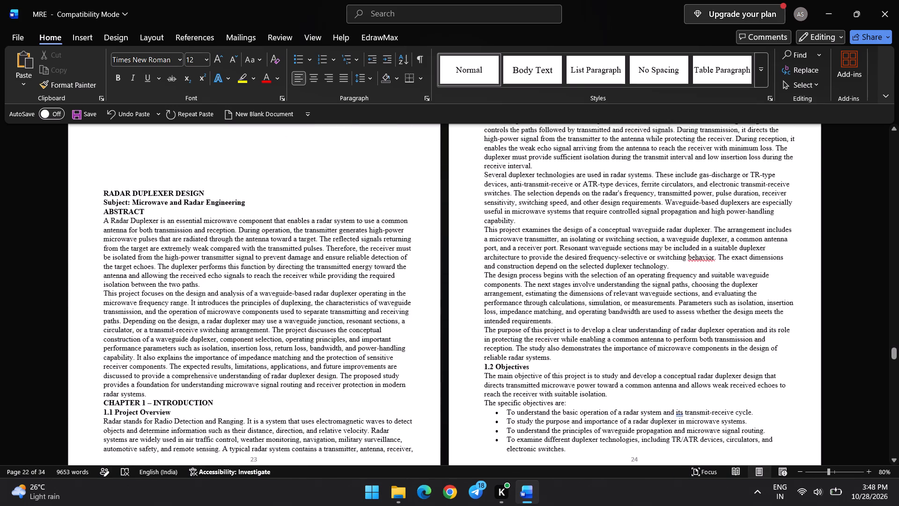
left_click_drag(105, 219, 180, 414)
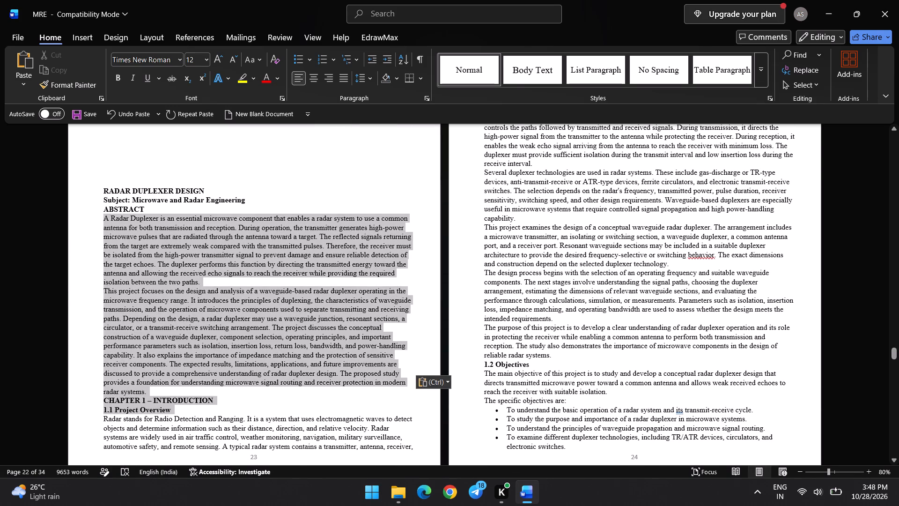
left_click_drag(180, 414, 168, 391)
key("ctrl+x")
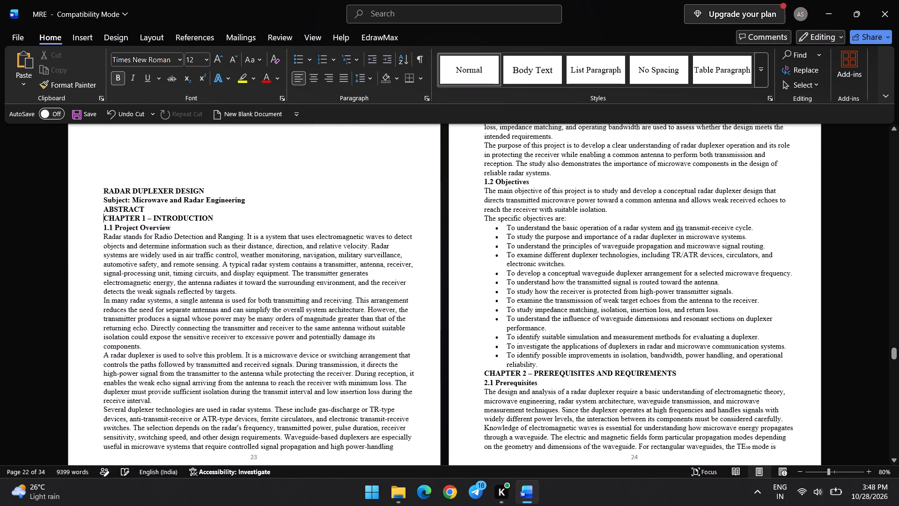
Replace the four missile tracking radar paragraphs under the report's formatted ABSTRACT heading with the cut radar duplexer abstract.
scroll(168, 391, "up", 15)
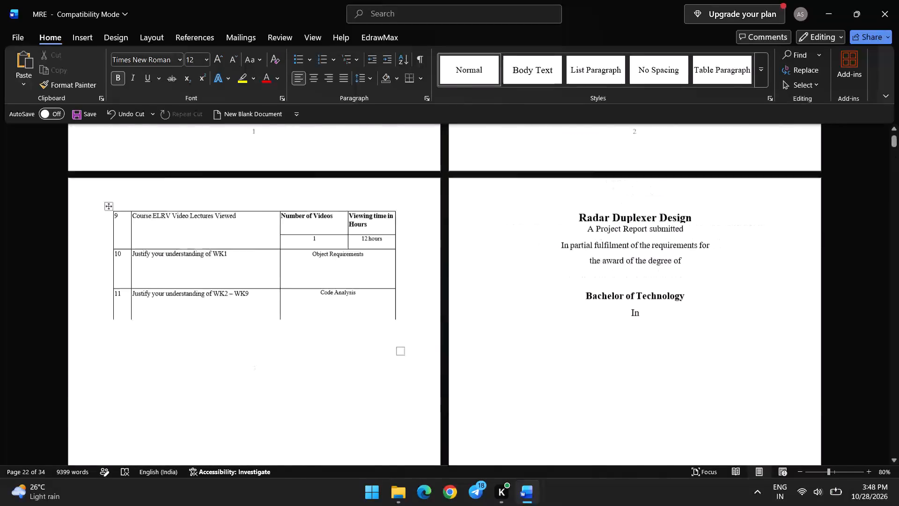
scroll(168, 391, "up", 1)
scroll(168, 391, "down", 3)
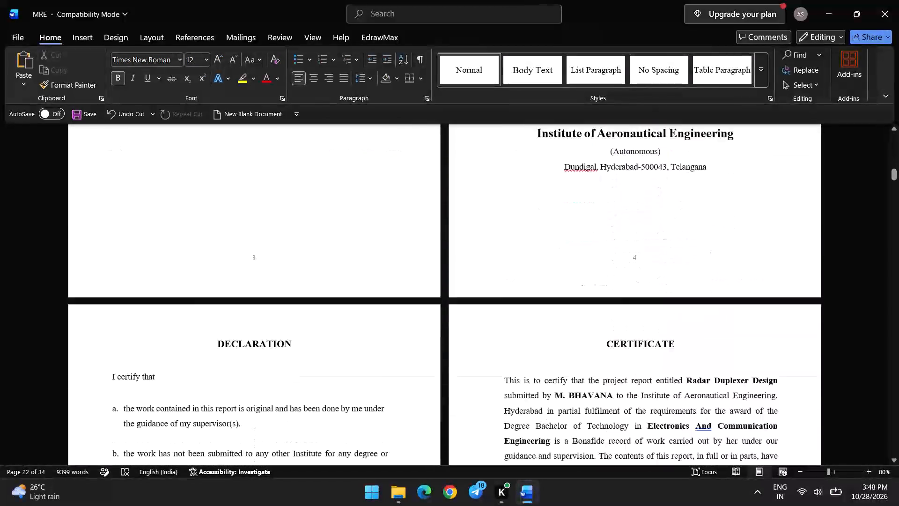
scroll(168, 391, "down", 3)
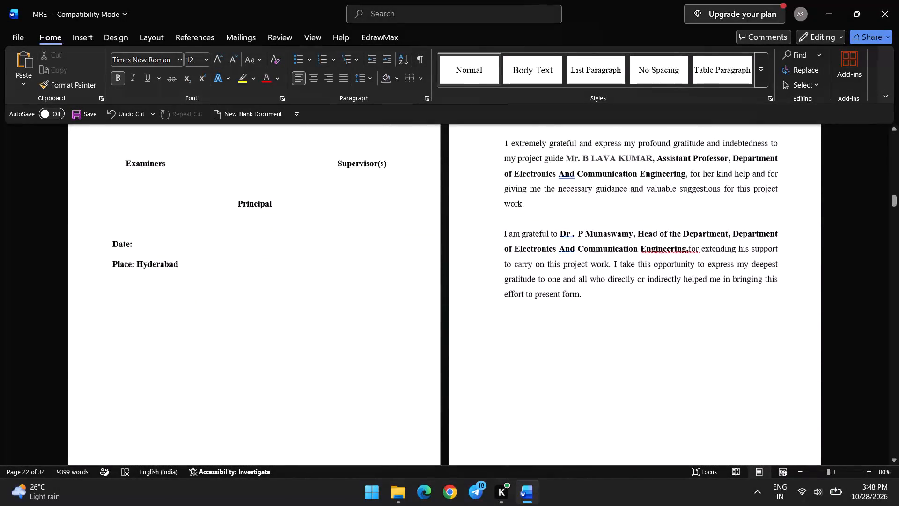
scroll(168, 391, "down", 2)
left_click_drag(107, 327, 129, 361)
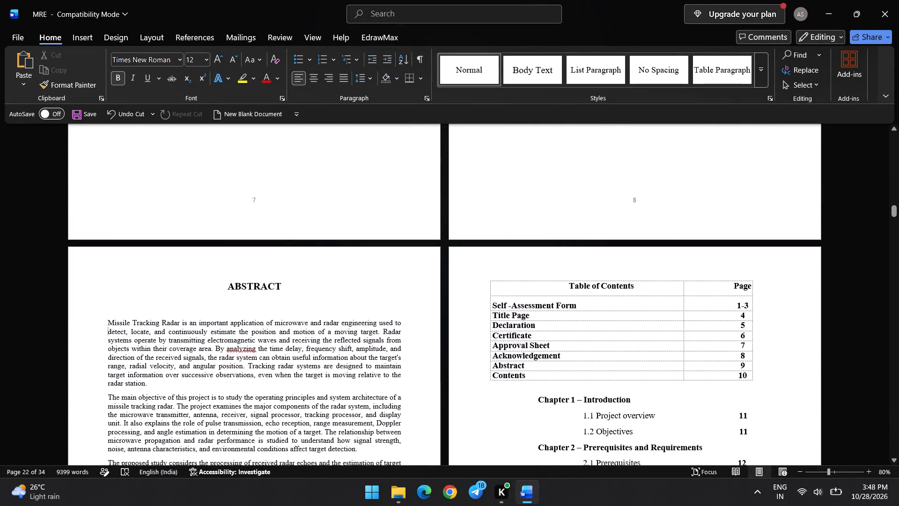
left_click_drag(129, 361, 200, 504)
left_click(213, 251)
scroll(213, 251, "up", 1)
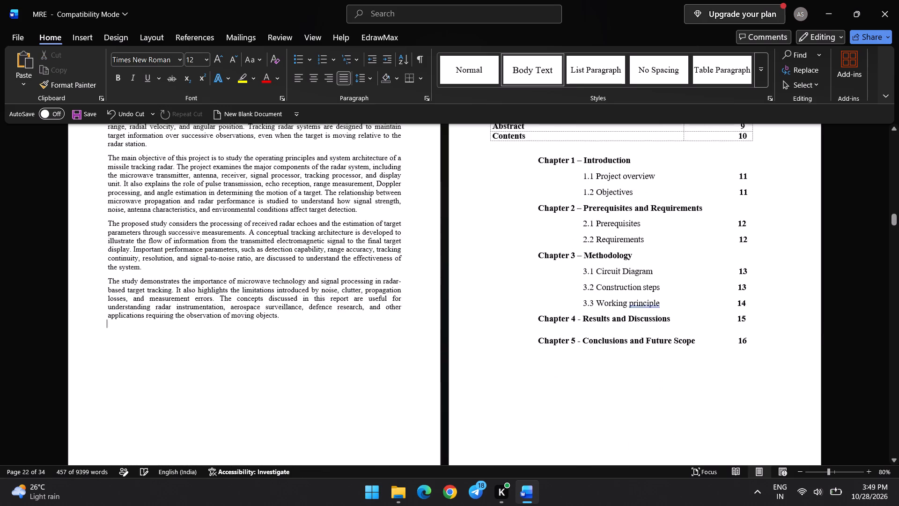
scroll(213, 251, "up", 1)
scroll(131, 154, "up", 1)
left_click(106, 162)
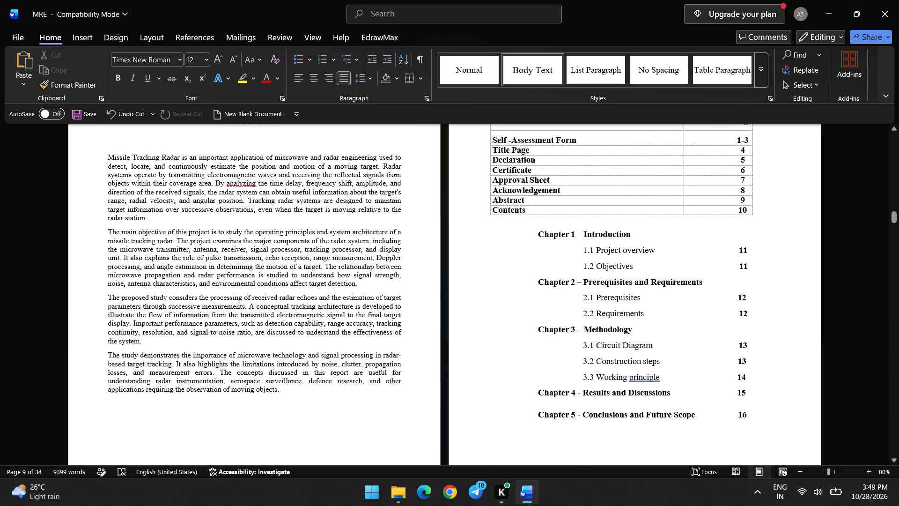
left_click_drag(107, 156, 273, 392)
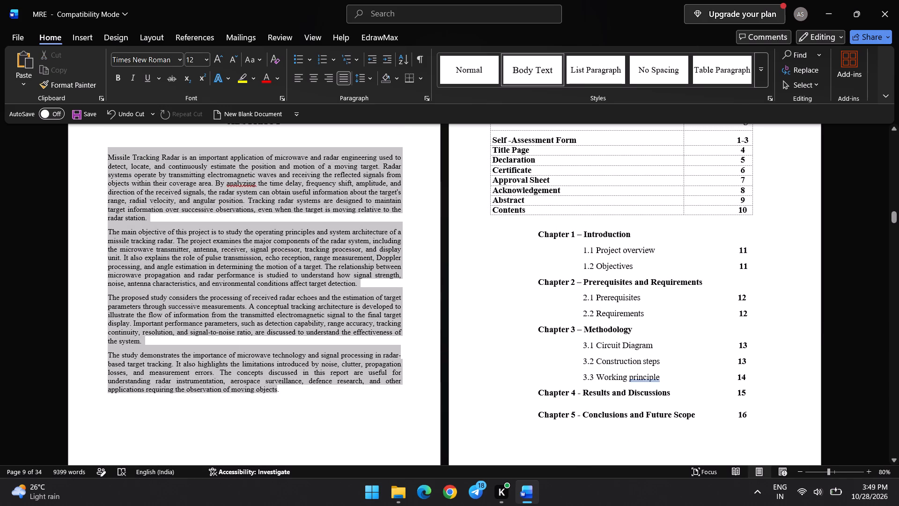
left_click_drag(273, 392, 273, 393)
key("ctrl+v")
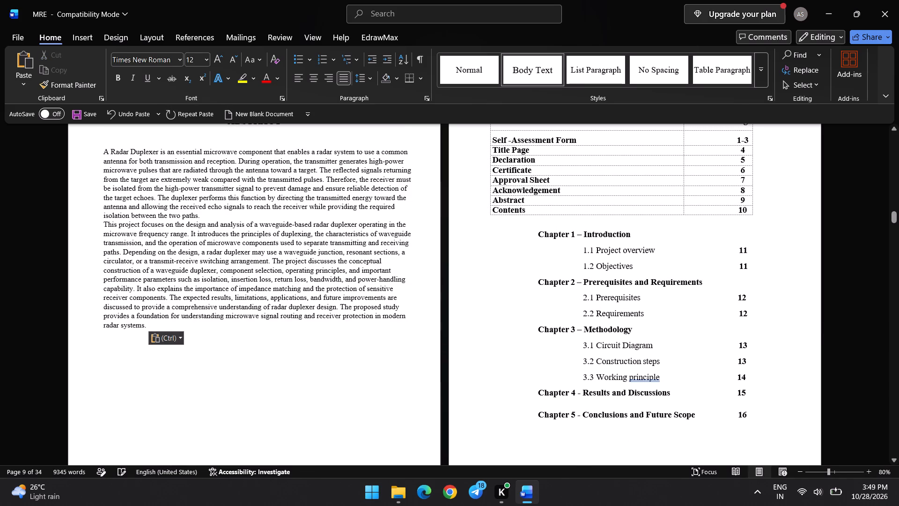
Insert a blank line between the two radar duplexer abstract paragraphs and save the report.
right_click(228, 214)
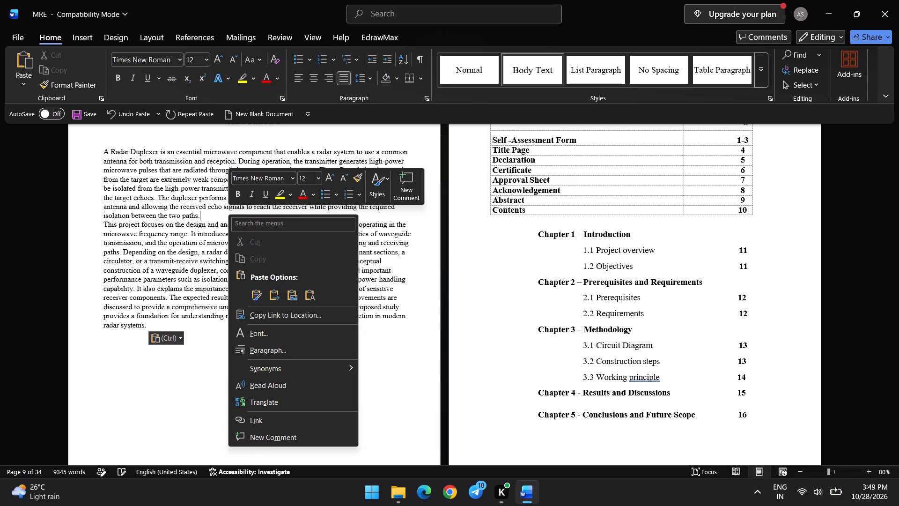
key("Return")
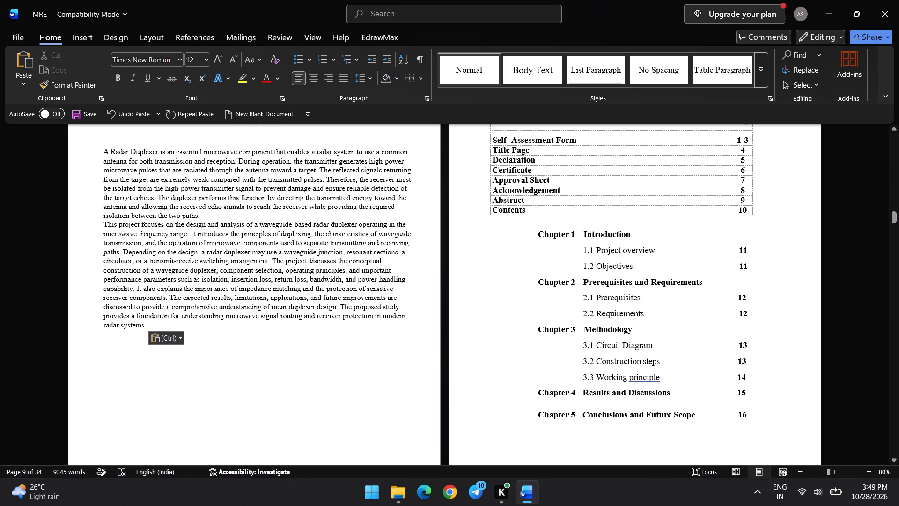
key("Return")
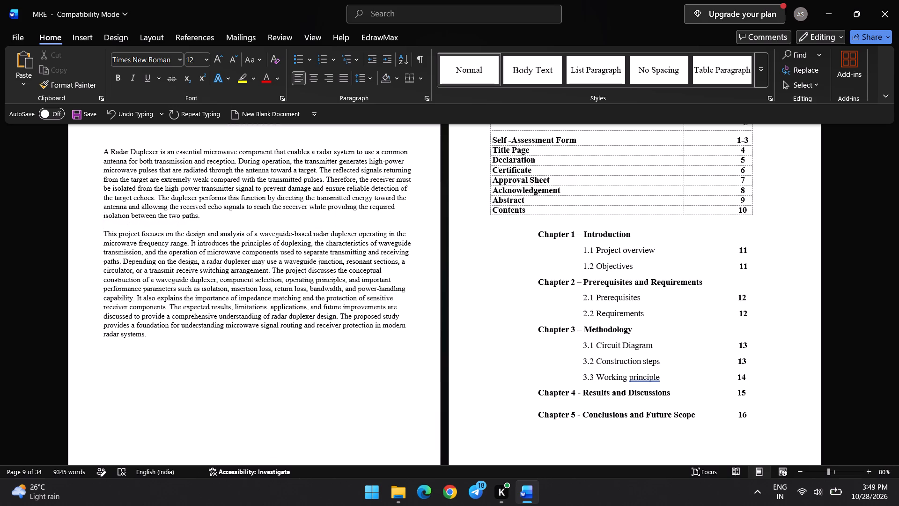
key("ctrl+s")
Cut all the paragraphs between the 1.1 Project Overview and 1.2 Objectives headings of the Radar Duplexer Design text.
scroll(413, 307, "down", 3)
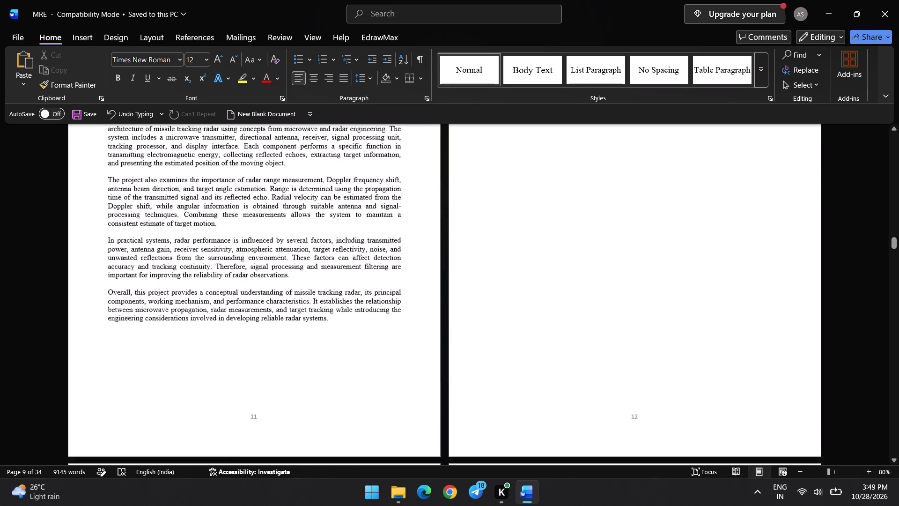
scroll(413, 307, "down", 7)
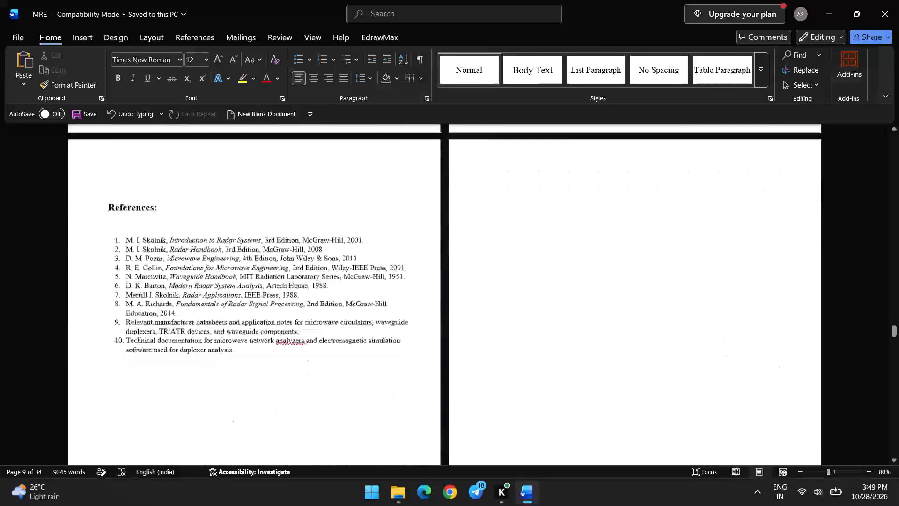
scroll(413, 307, "down", 2)
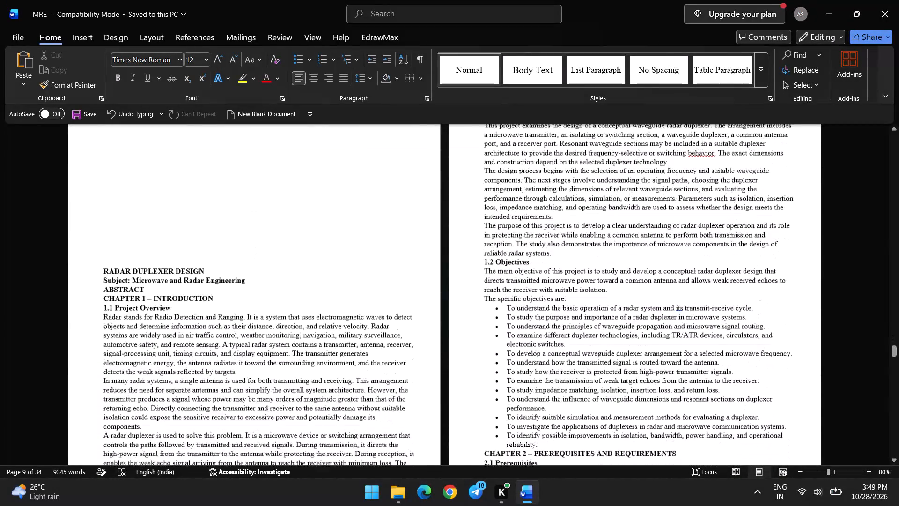
scroll(413, 307, "down", 1)
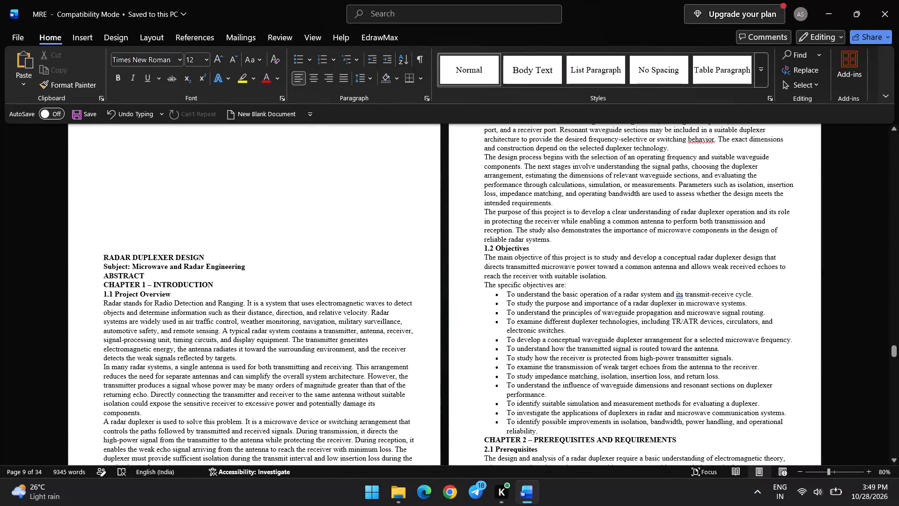
left_click_drag(105, 300, 139, 345)
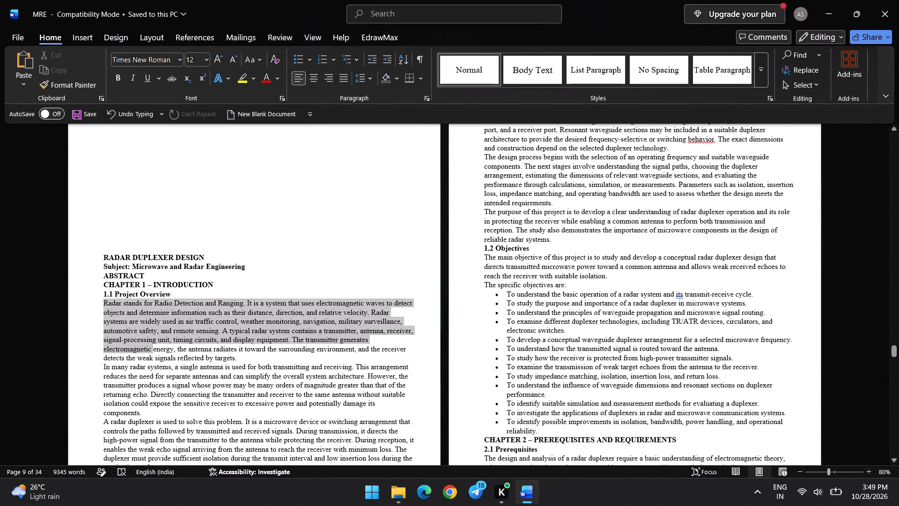
left_click_drag(139, 345, 199, 468)
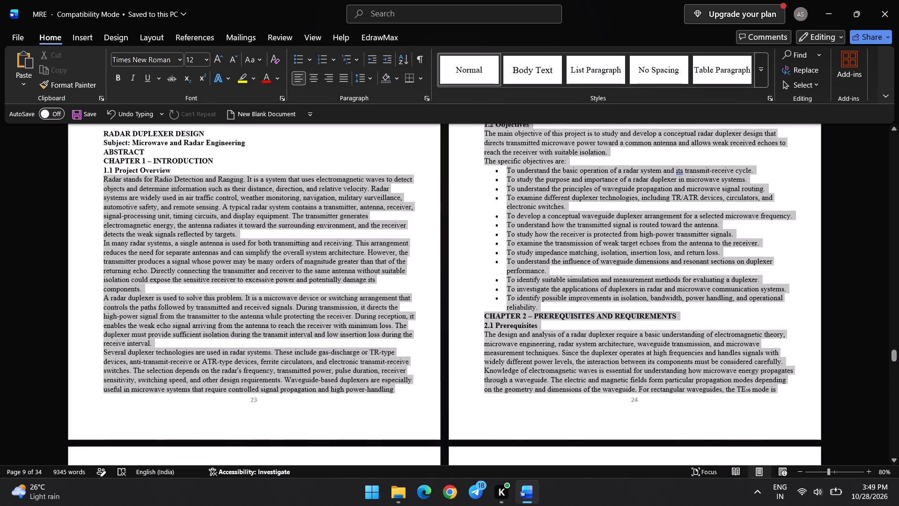
left_click_drag(199, 468, 486, 93)
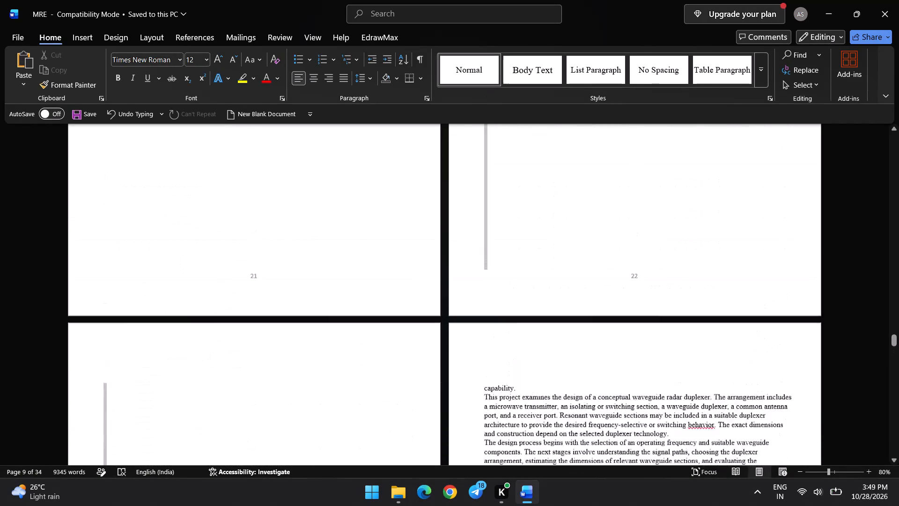
left_click_drag(486, 93, 468, 468)
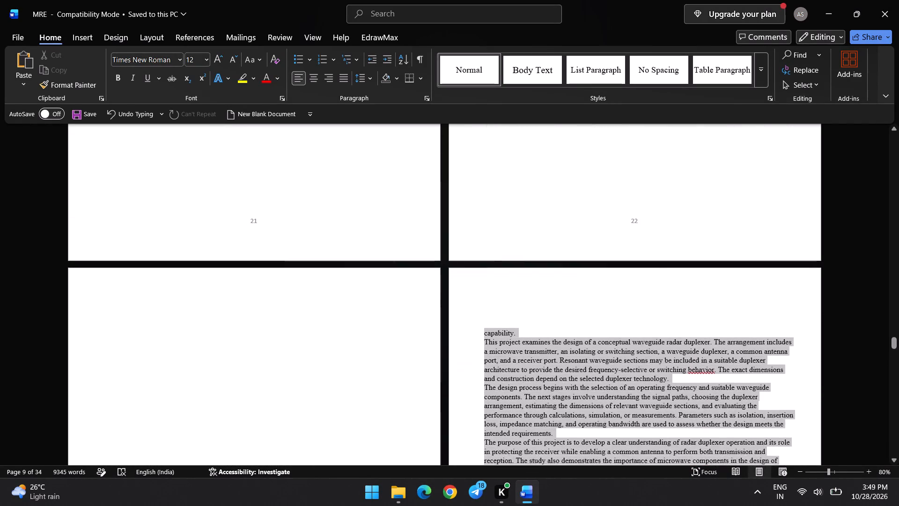
left_click_drag(468, 468, 610, 374)
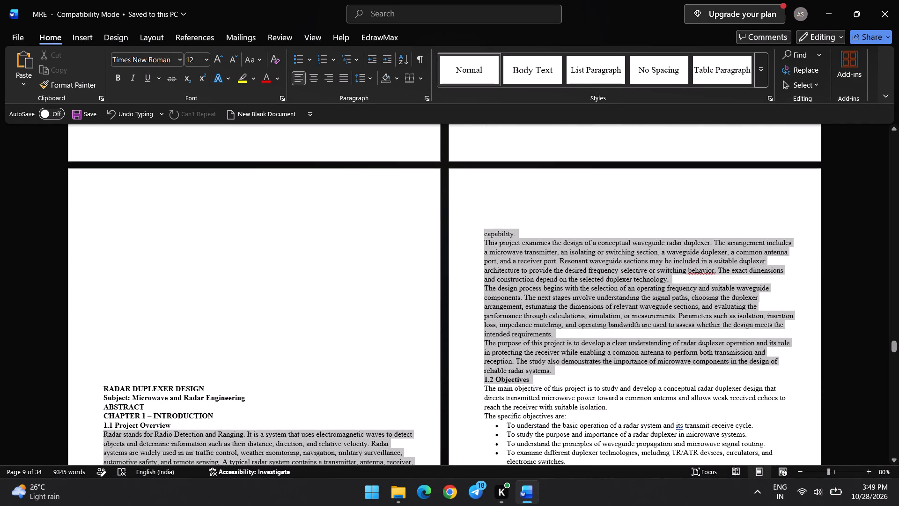
left_click_drag(610, 374, 651, 367)
key("ctrl+x")
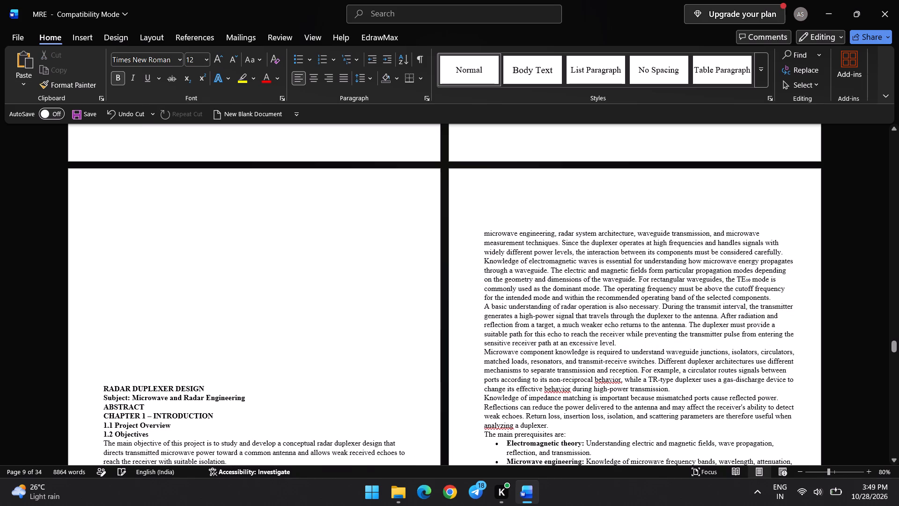
Replace the missile tracking radar text under Chapter 1's formatted 1.1 Project Overview heading with the cut overview, deleting the leftover trailing character.
scroll(531, 330, "up", 8)
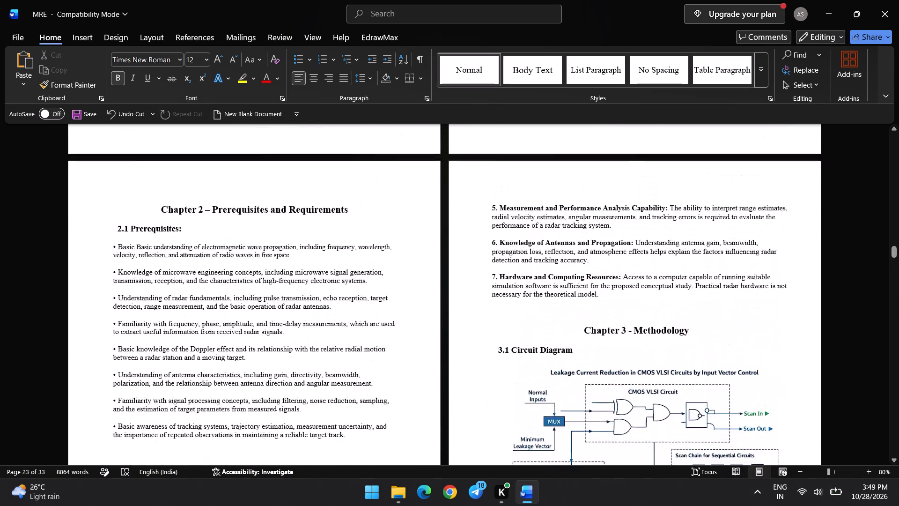
scroll(531, 330, "up", 2)
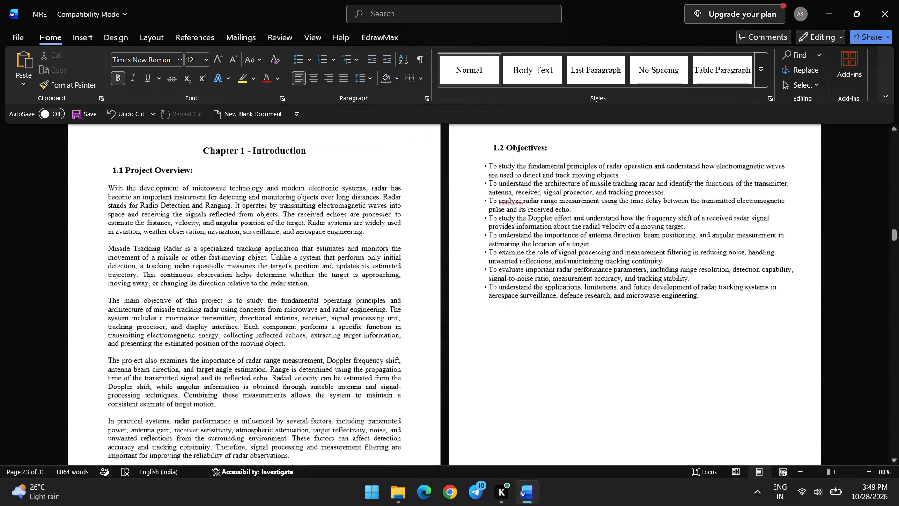
left_click_drag(109, 186, 337, 117)
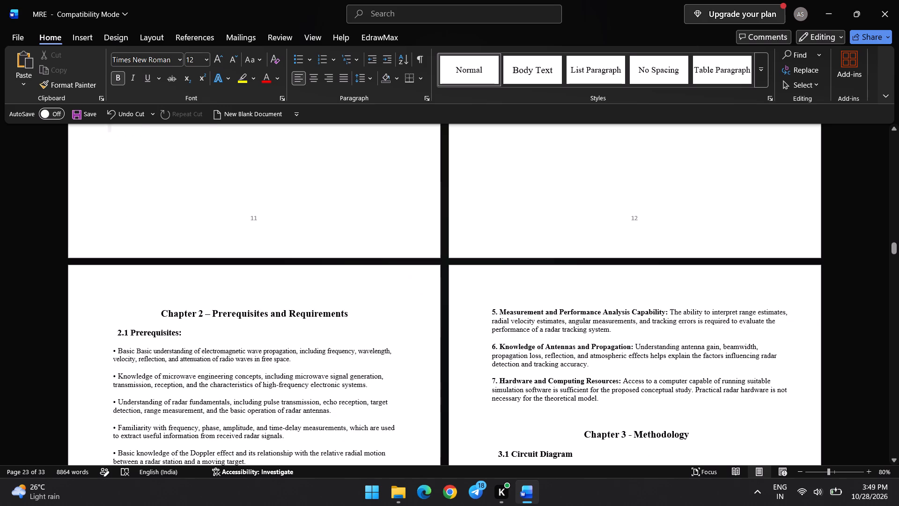
left_click_drag(337, 117, 324, 198)
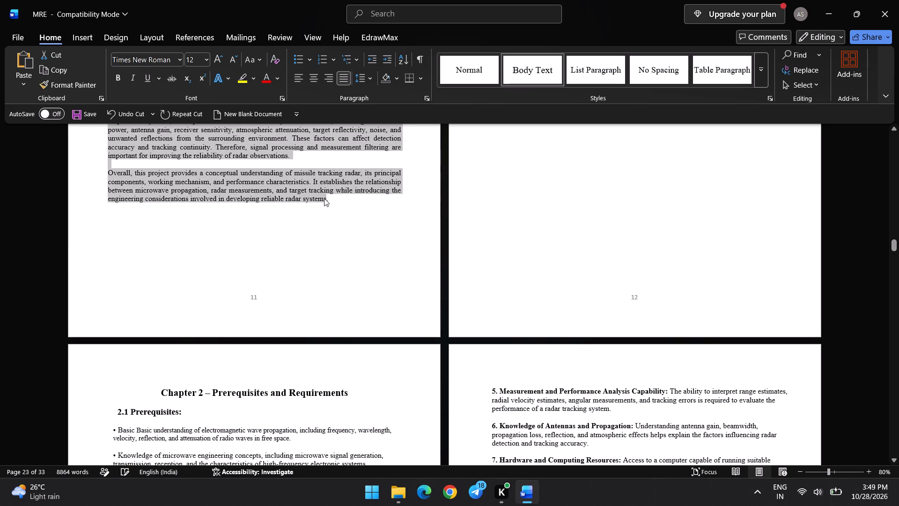
key("ctrl+v")
key("Delete")
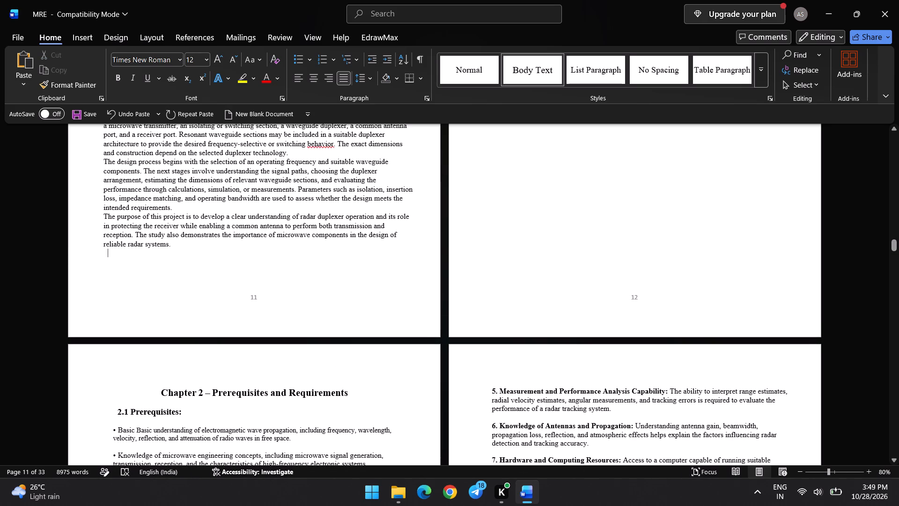
Cut the introduction and bulleted list between the 1.2 Objectives and CHAPTER 2 headings of the Radar Duplexer Design text.
scroll(324, 198, "down", 5)
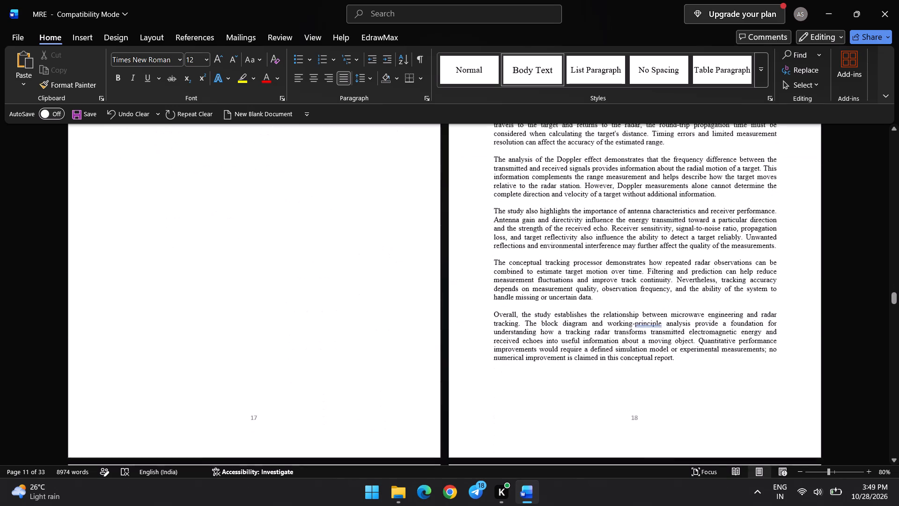
scroll(324, 198, "down", 3)
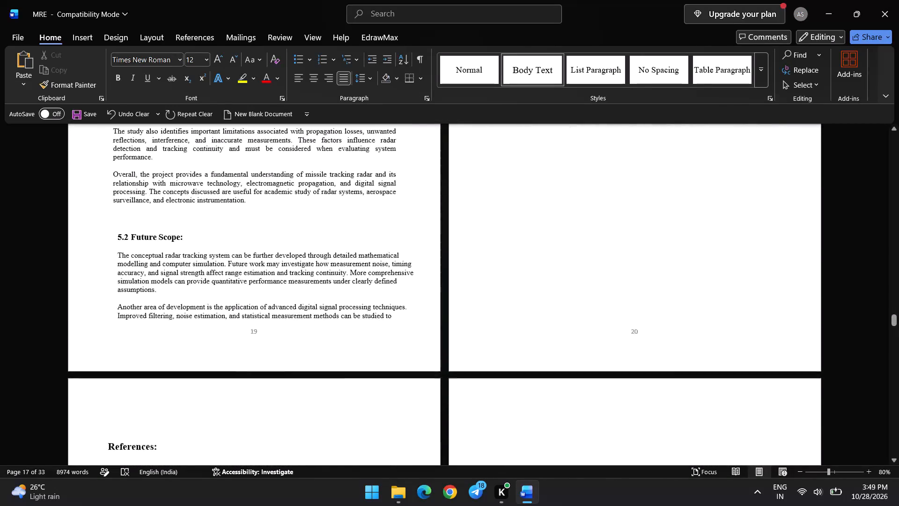
scroll(324, 198, "down", 2)
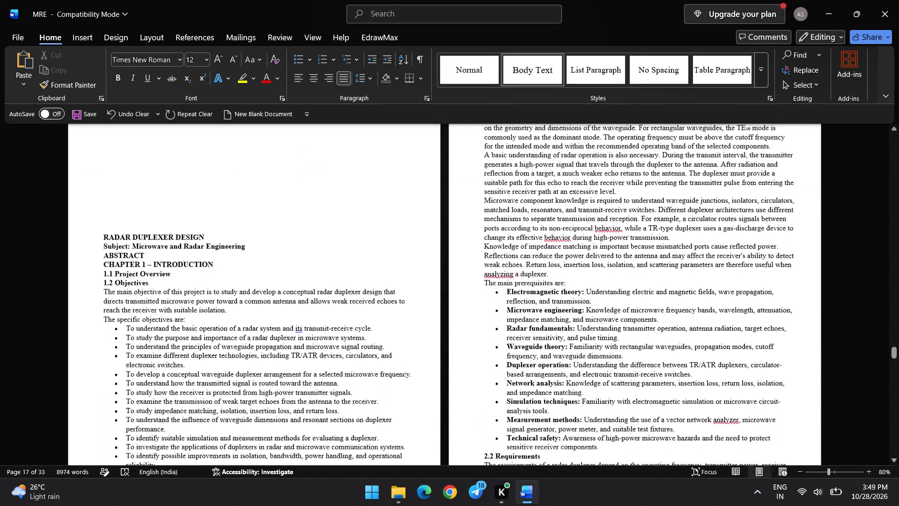
scroll(324, 198, "down", 1)
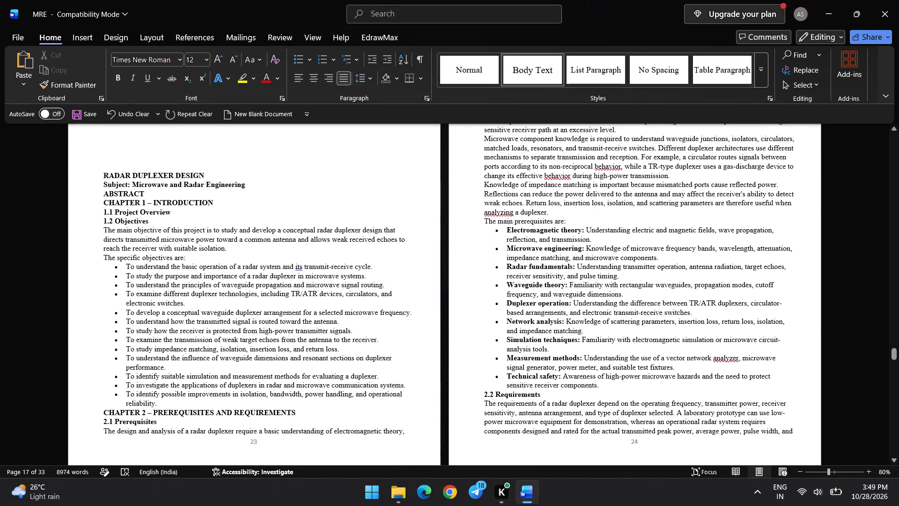
left_click_drag(104, 229, 263, 398)
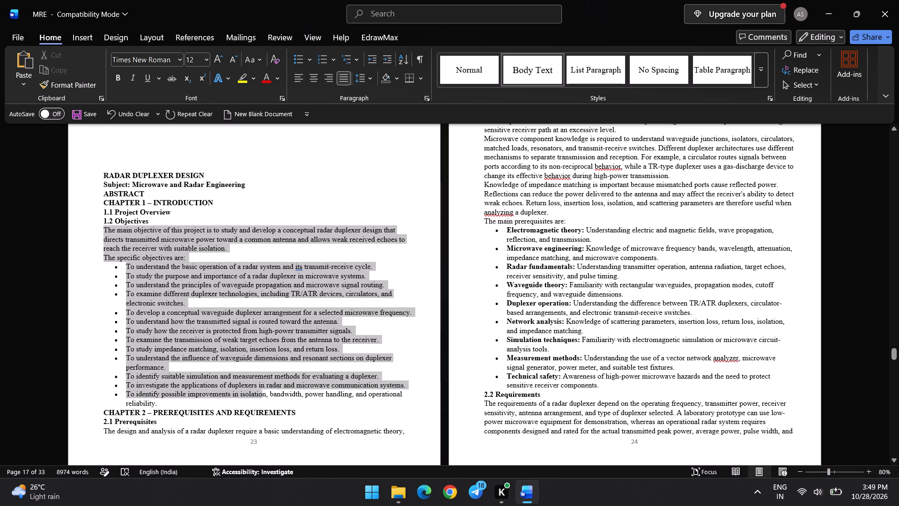
left_click_drag(263, 398, 258, 402)
key("ctrl+x")
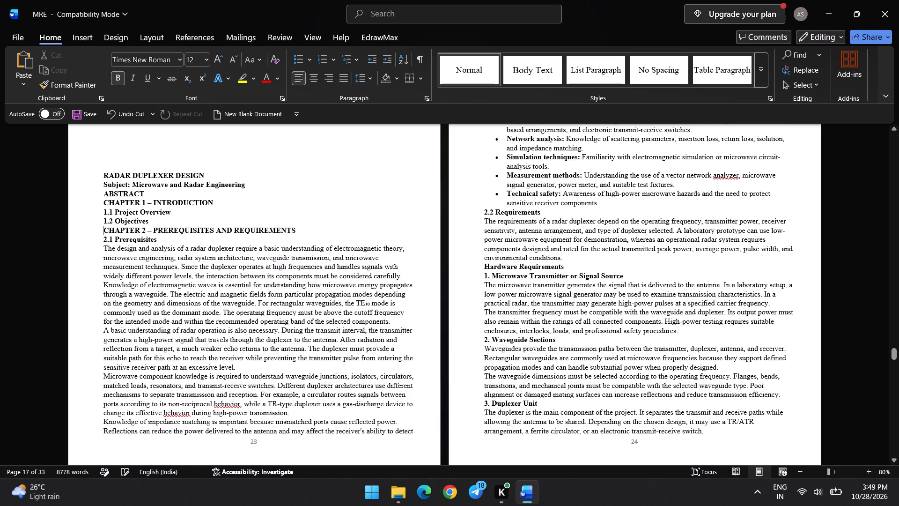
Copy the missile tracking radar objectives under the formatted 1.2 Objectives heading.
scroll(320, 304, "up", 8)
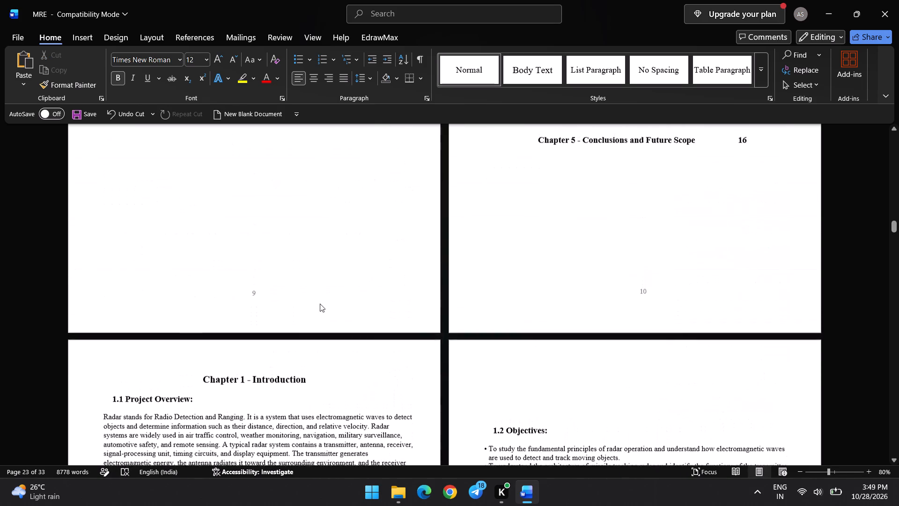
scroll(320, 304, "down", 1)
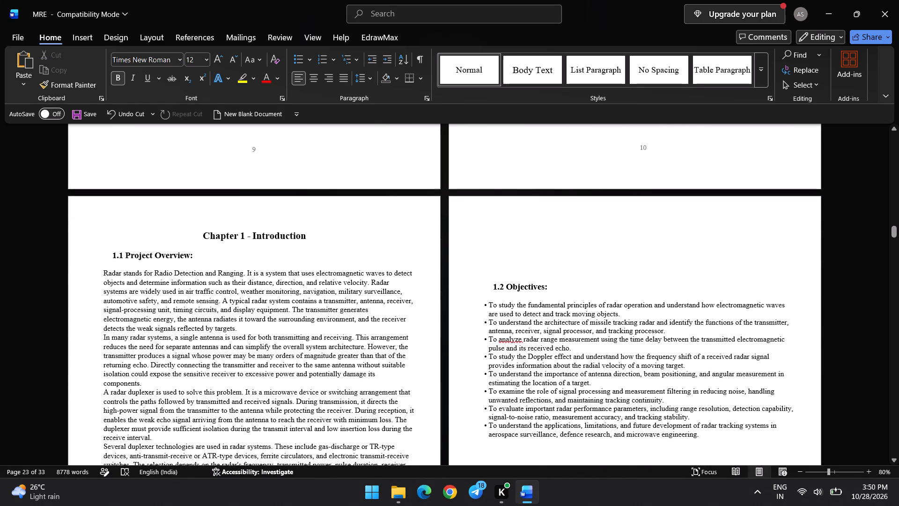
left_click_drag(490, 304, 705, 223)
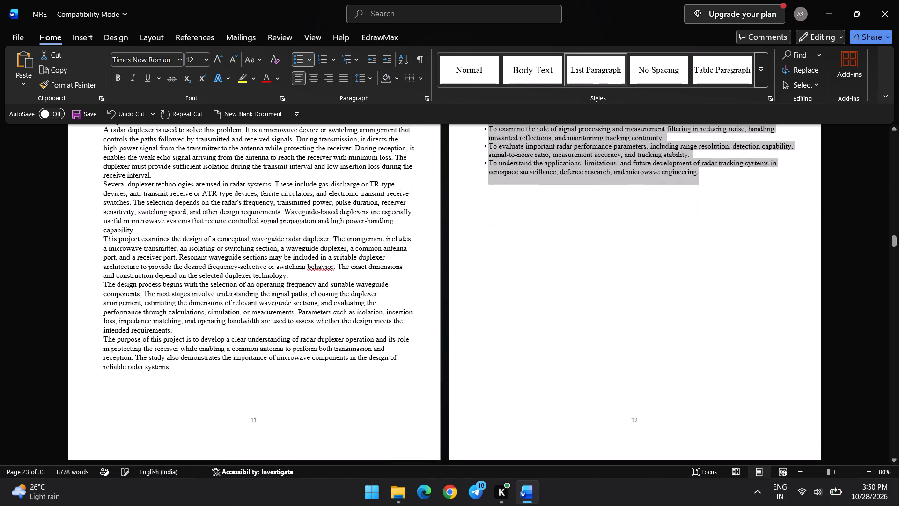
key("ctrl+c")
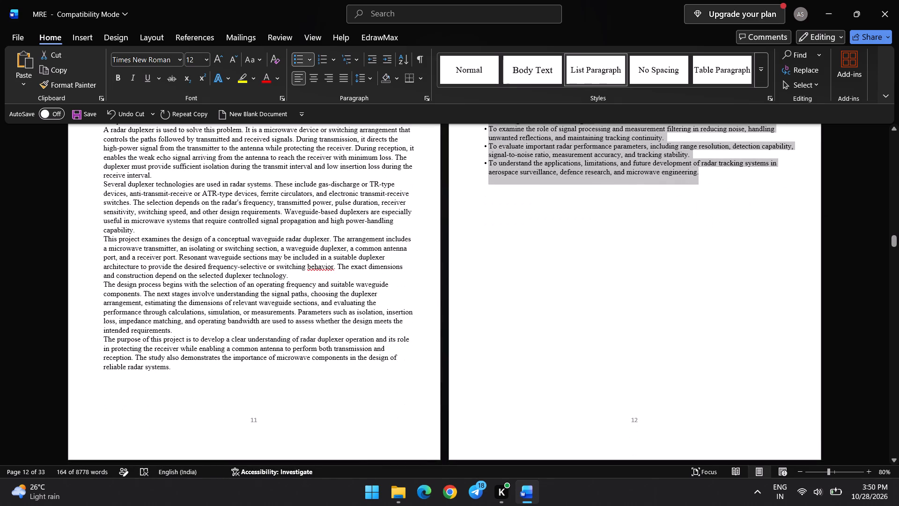
Undo the last cut and cut the introduction and objectives list of the Radar Duplexer Design text again.
scroll(585, 231, "down", 3)
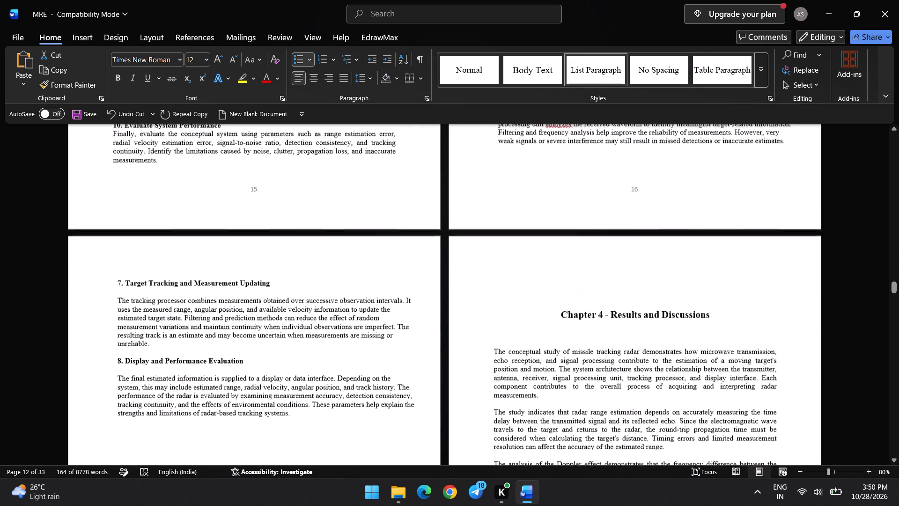
left_click(115, 110)
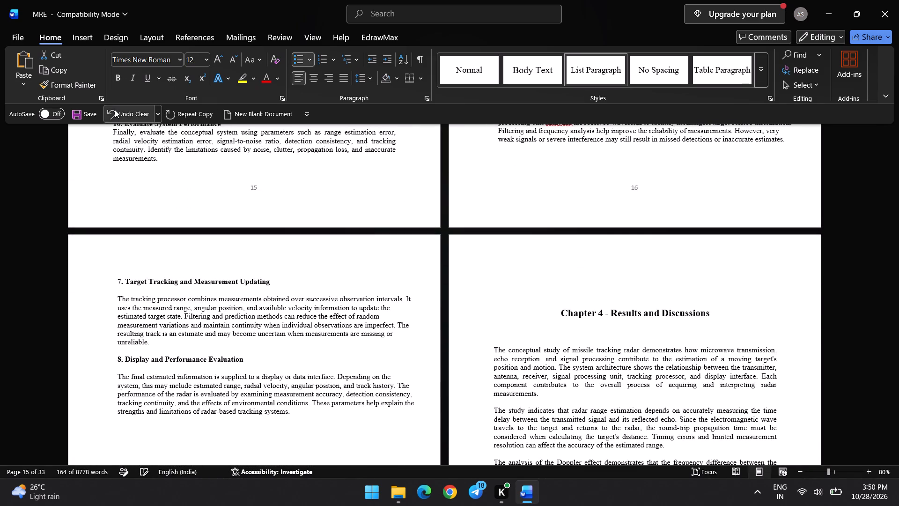
key("ctrl+x")
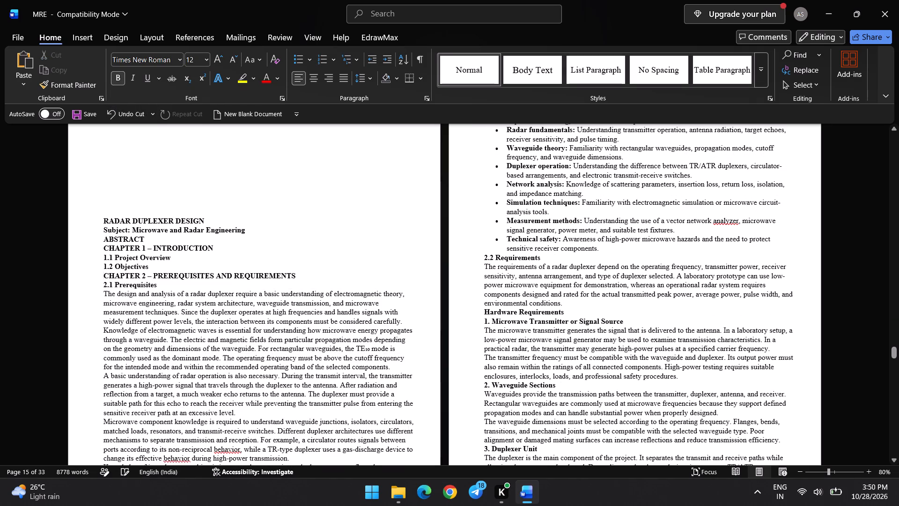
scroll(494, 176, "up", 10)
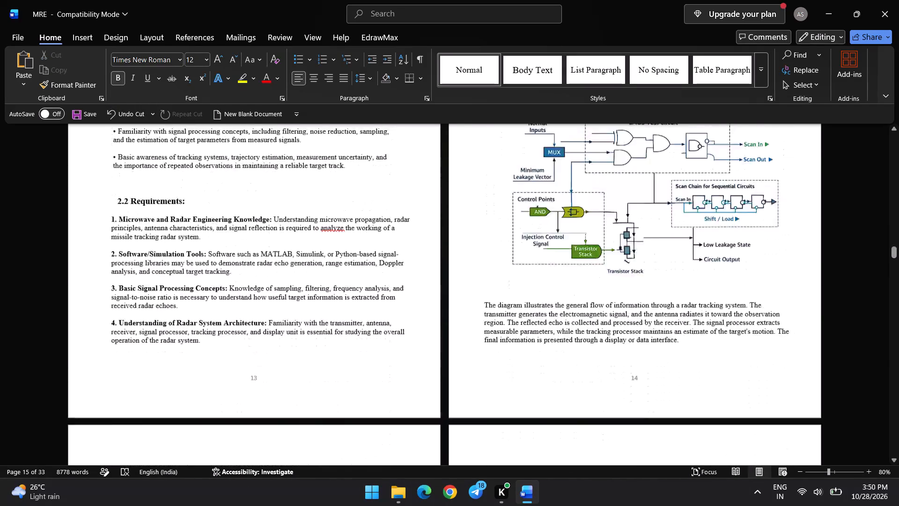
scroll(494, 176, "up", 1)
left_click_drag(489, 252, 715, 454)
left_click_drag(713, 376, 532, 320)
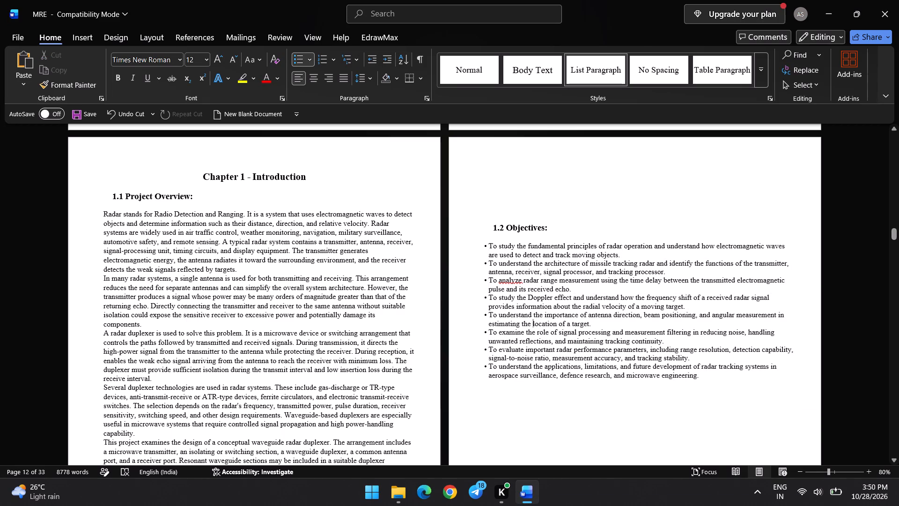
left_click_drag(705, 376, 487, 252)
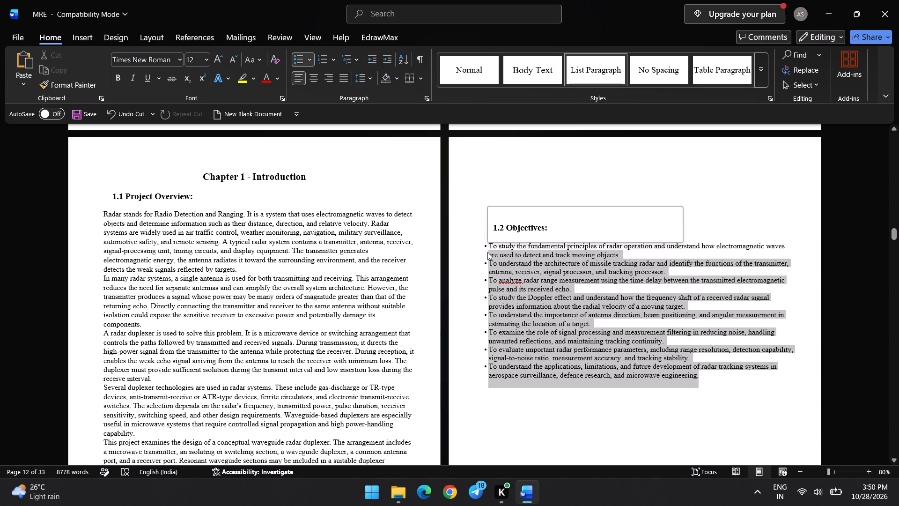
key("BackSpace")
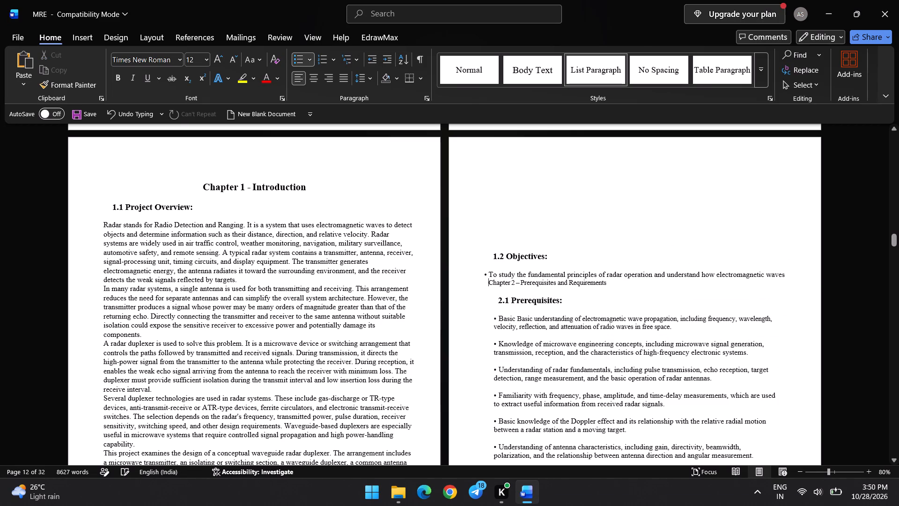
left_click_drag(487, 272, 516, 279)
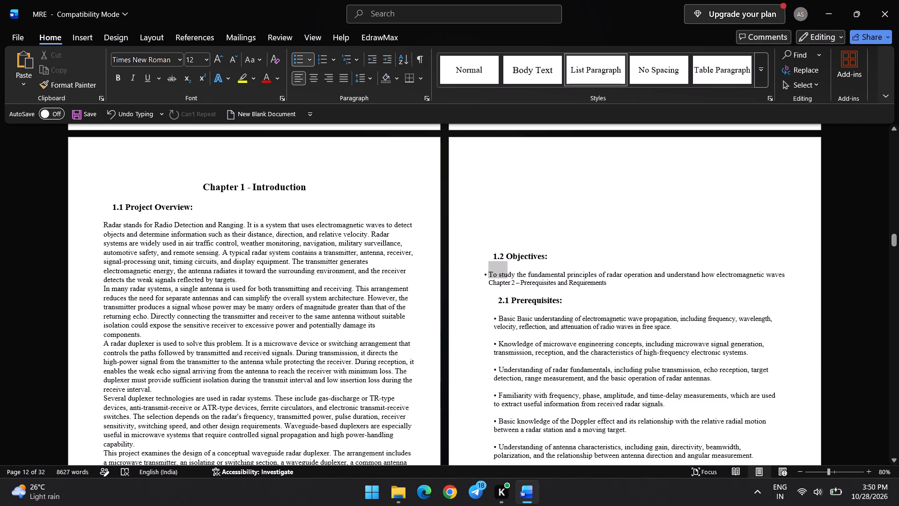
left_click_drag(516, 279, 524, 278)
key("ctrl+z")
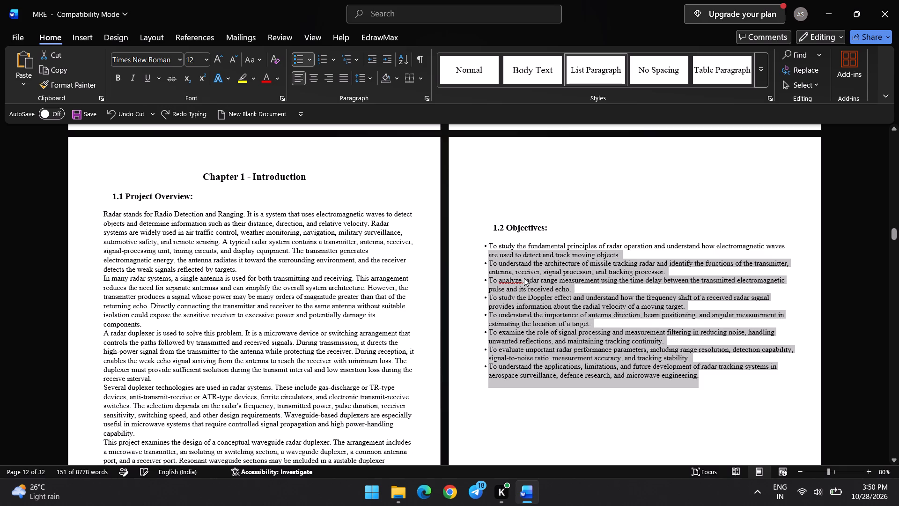
Replace all the missile tracking radar objectives under the formatted 1.2 Objectives heading with the cut radar duplexer objectives.
left_click(494, 245)
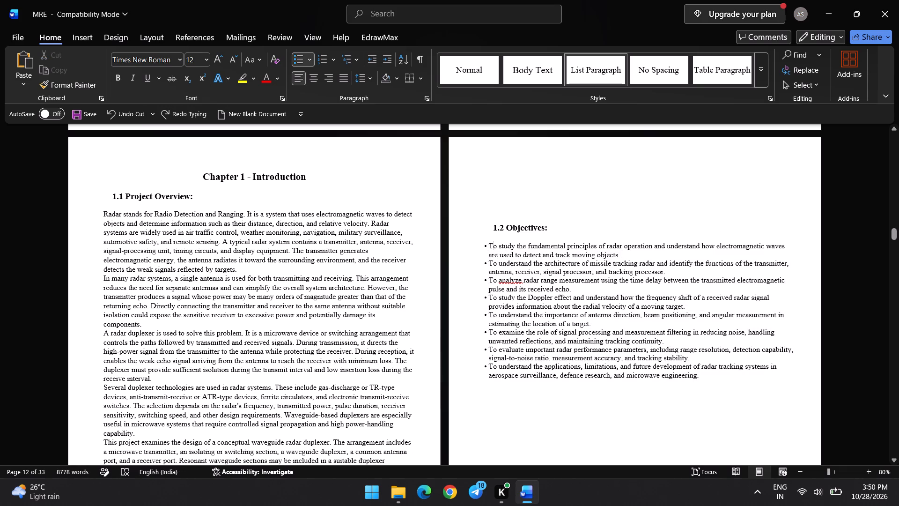
left_click_drag(490, 245, 720, 381)
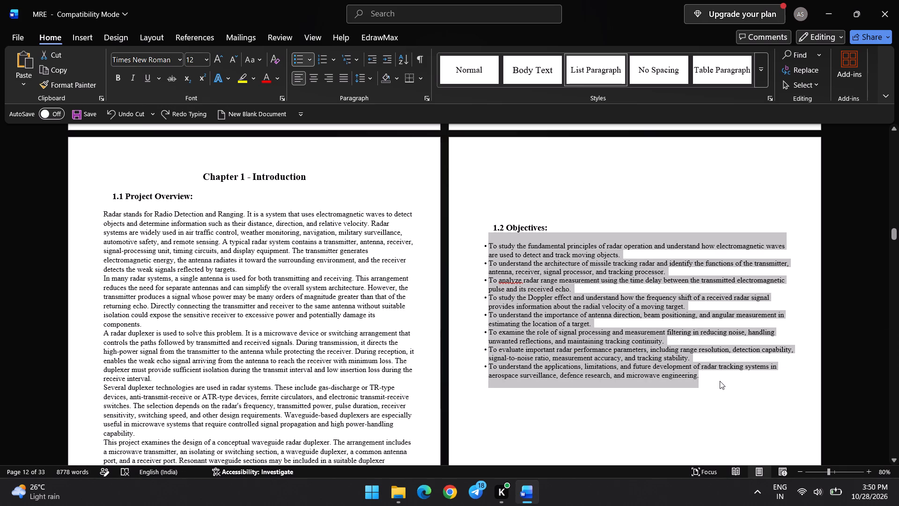
key("ctrl+v")
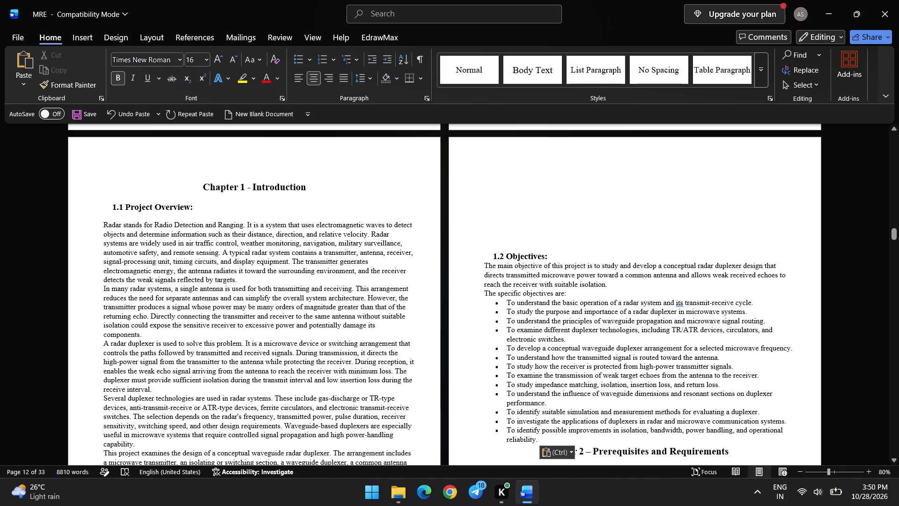
Delete the surplus empty lines above the formatted 1.2 Objectives heading.
left_click(486, 238)
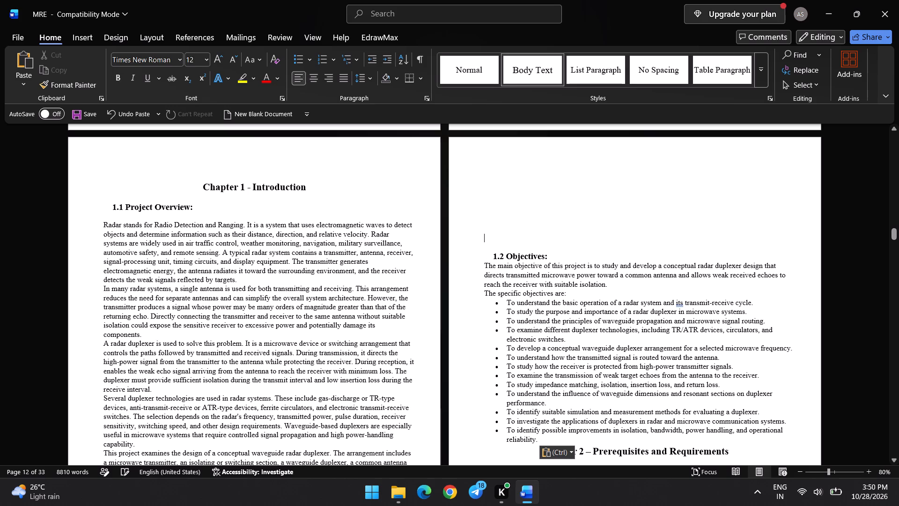
key("BackSpace")
key("BackSpace")
key("BackSpace")
key("BackSpace")
key("BackSpace")
key("BackSpace")
key("BackSpace")
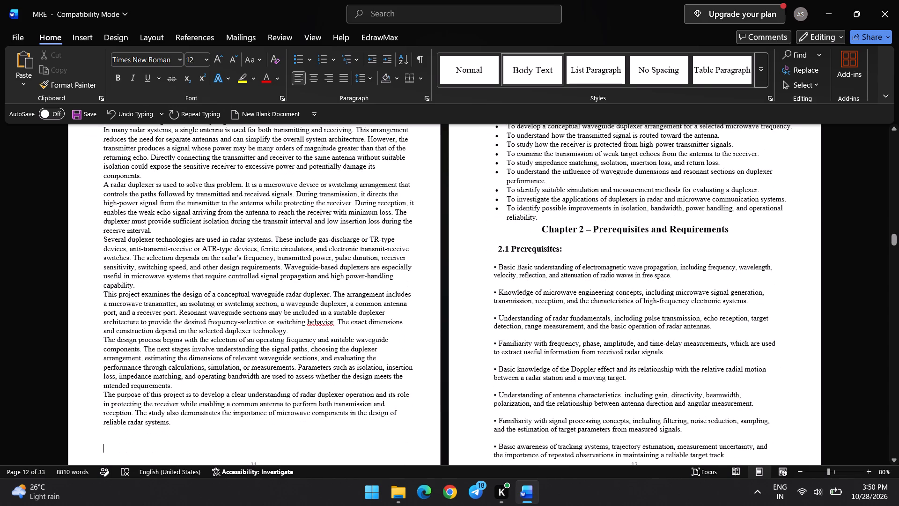
Insert blank lines after the last radar duplexer objective so that the formatted Chapter 2 heading starts on a new page.
left_click(596, 217)
key("Return")
key("Return")
key("Return")
key("Return")
key("Return")
key("Return")
key("Return")
key("Return")
key("Return")
key("Return")
key("Return")
key("Return")
key("Return")
key("Return")
key("Return")
key("Return")
key("Return")
key("Return")
key("Return")
key("Return")
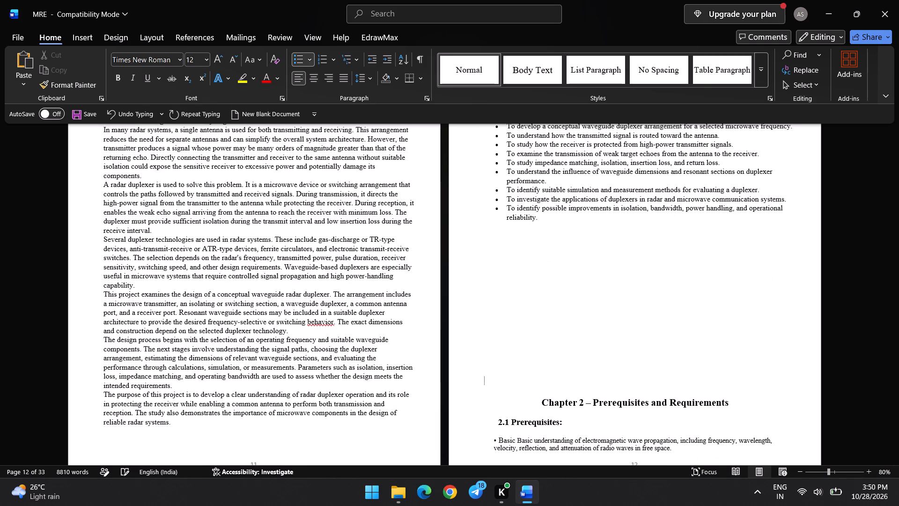
key("BackSpace")
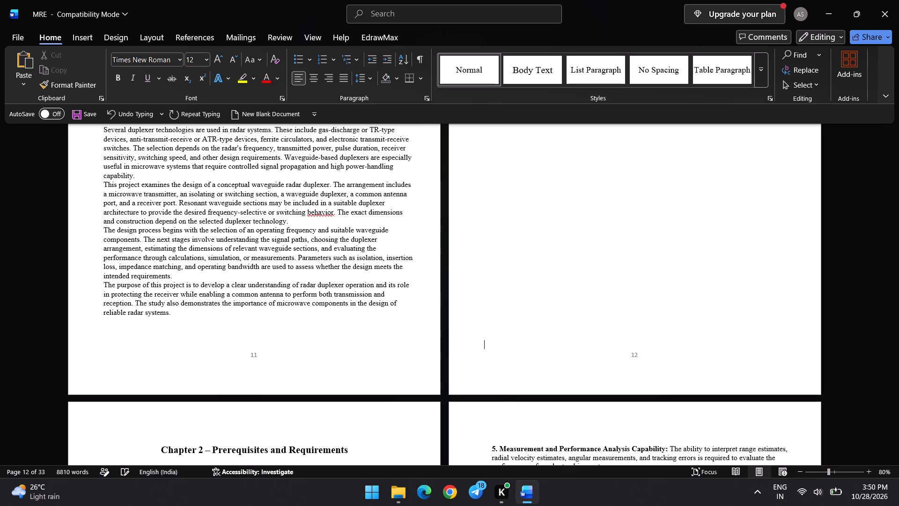
Cut the paragraphs and improvement list between the 5.2 Future Scope and REFERENCES headings of the Radar Duplexer Design text.
scroll(589, 229, "down", 10)
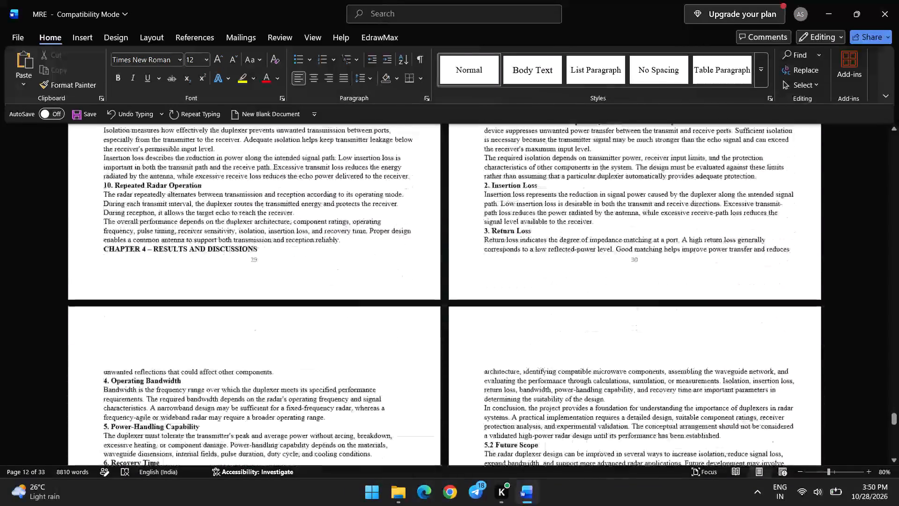
scroll(589, 229, "down", 4)
scroll(589, 229, "up", 1)
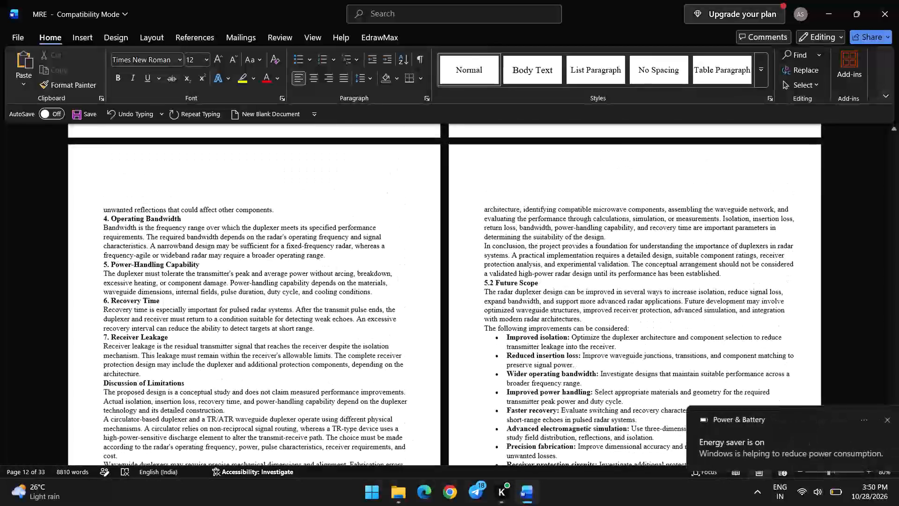
scroll(589, 229, "down", 1)
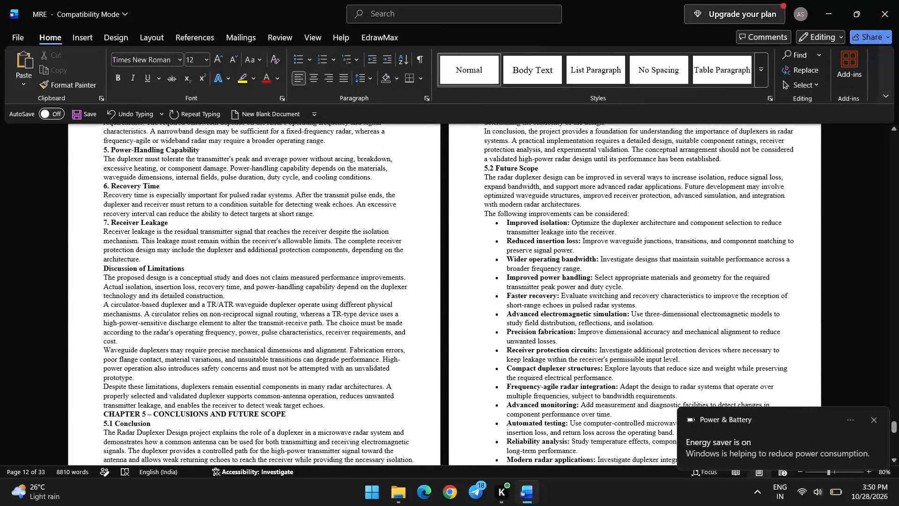
left_click_drag(482, 175, 580, 416)
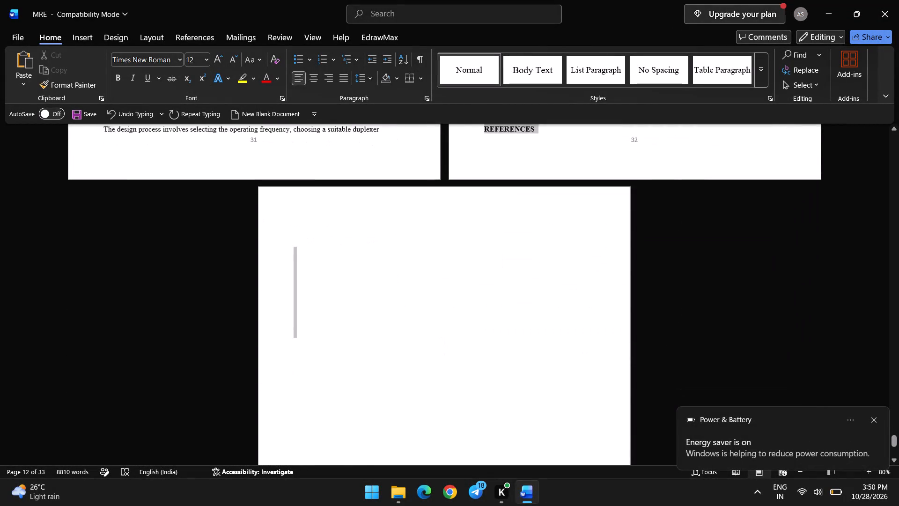
left_click_drag(580, 416, 651, 158)
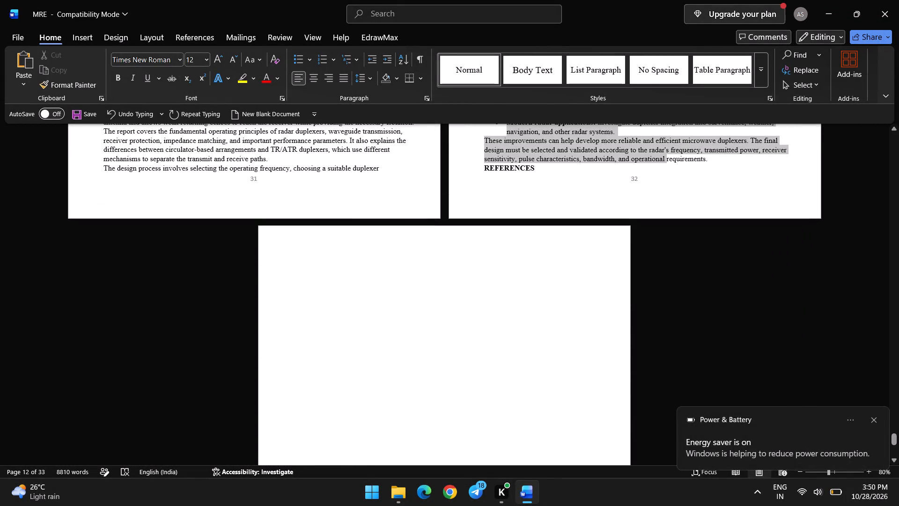
left_click_drag(651, 158, 711, 157)
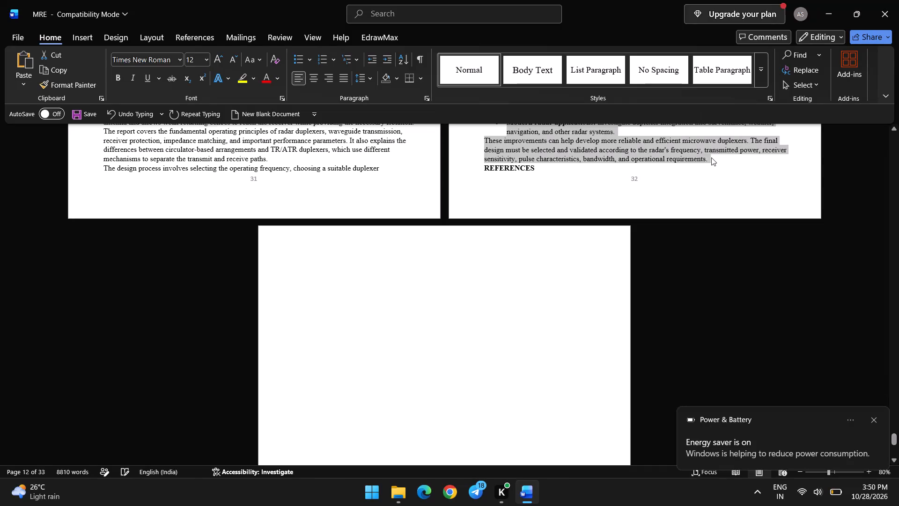
key("ctrl+x")
Replace the missile tracking radar text under Chapter 5's formatted 5.2 Future Scope heading with the cut radar duplexer future scope.
scroll(635, 174, "up", 4)
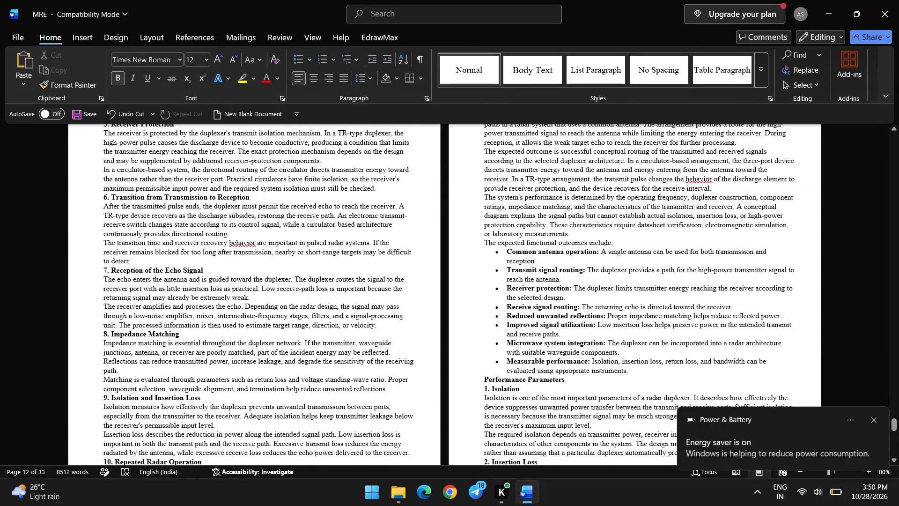
scroll(635, 174, "up", 2)
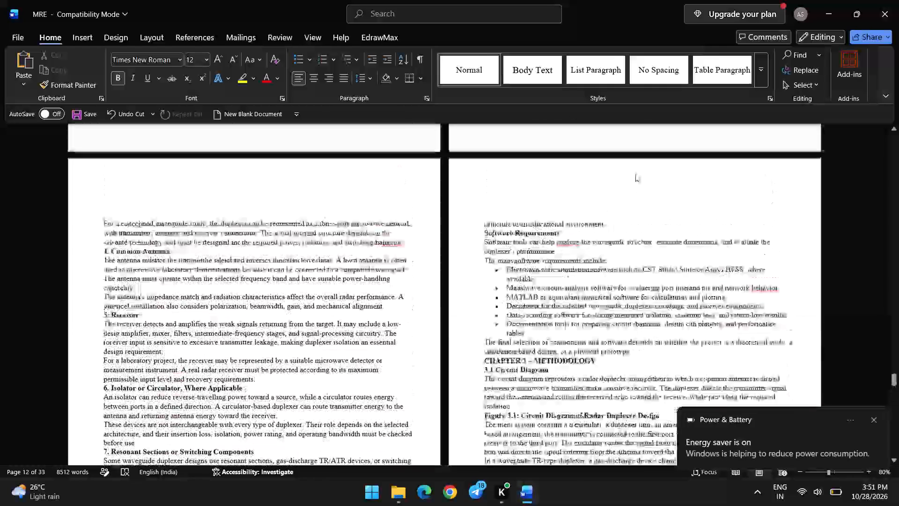
scroll(635, 174, "up", 4)
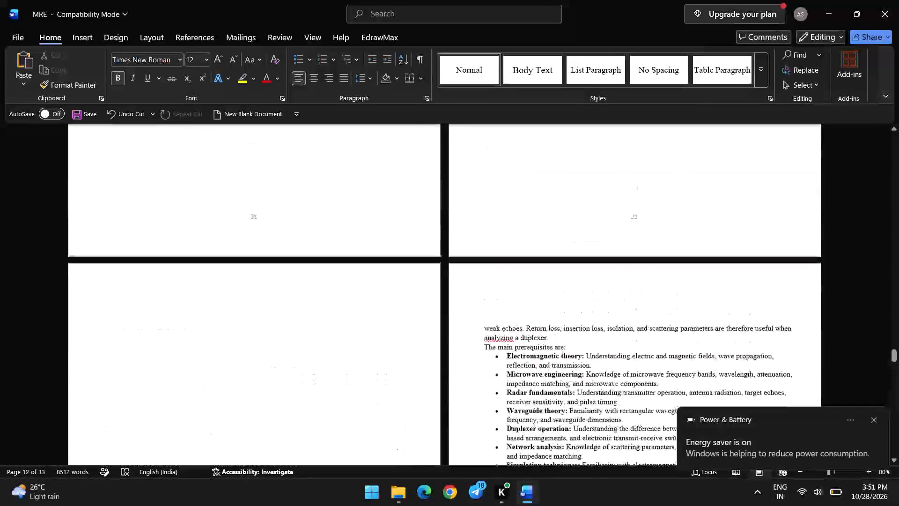
scroll(635, 174, "up", 2)
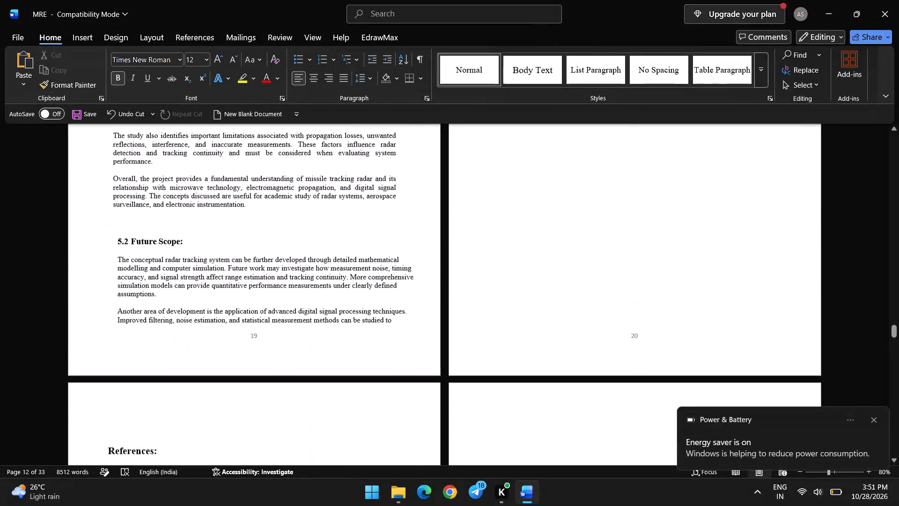
scroll(635, 174, "up", 1)
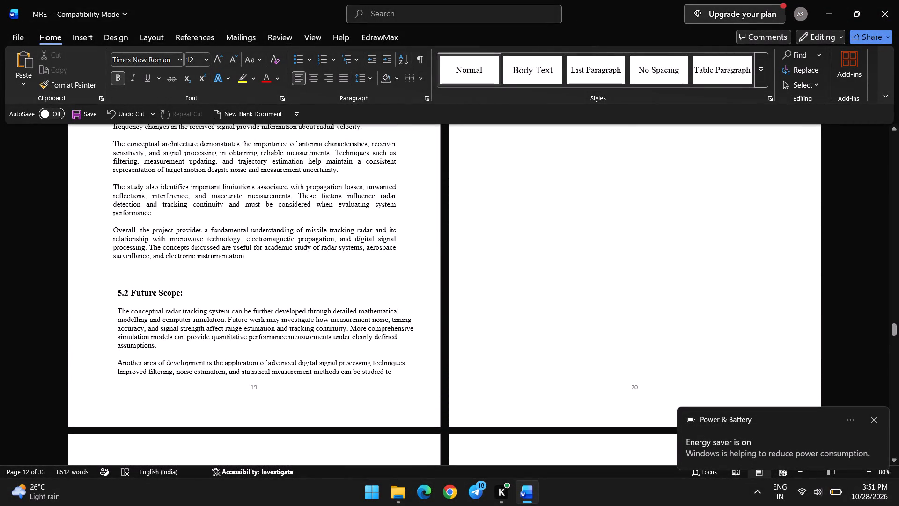
left_click_drag(116, 308, 534, 228)
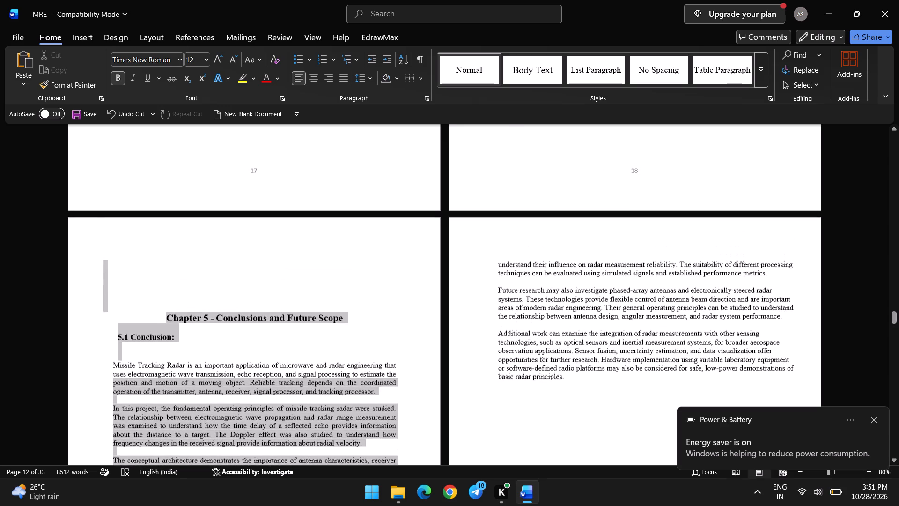
left_click_drag(534, 228, 564, 387)
key("ctrl+v")
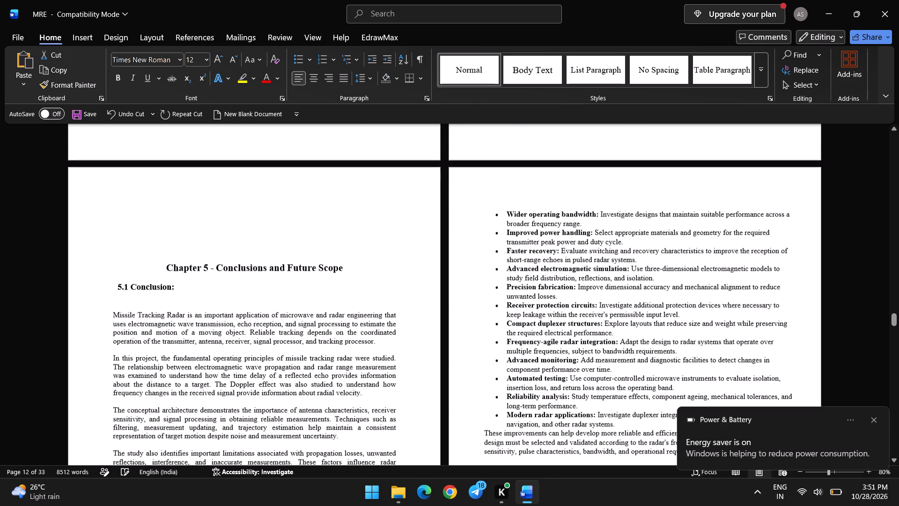
scroll(469, 384, "down", 6)
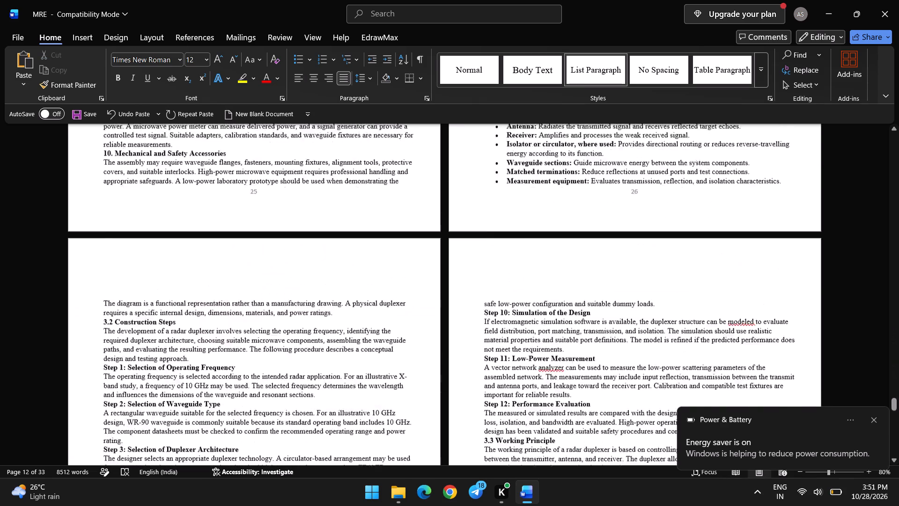
Cut the paragraphs between the 5.1 Conclusion and 5.2 Future Scope headings of the Radar Duplexer Design text.
scroll(469, 384, "down", 3)
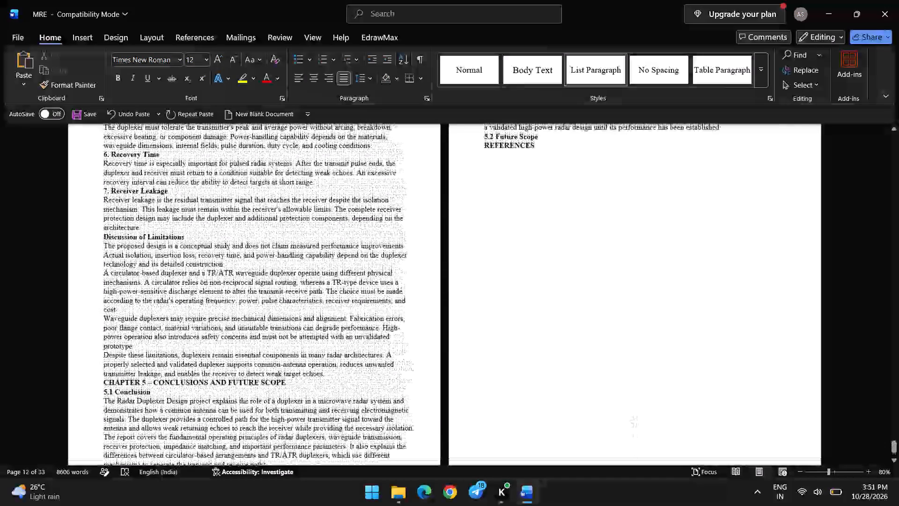
left_click_drag(105, 401, 519, 344)
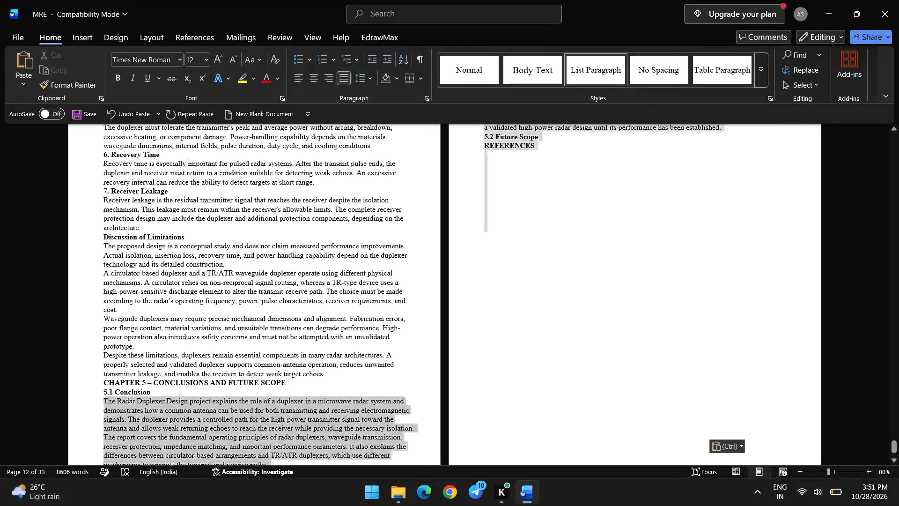
left_click_drag(519, 344, 798, 82)
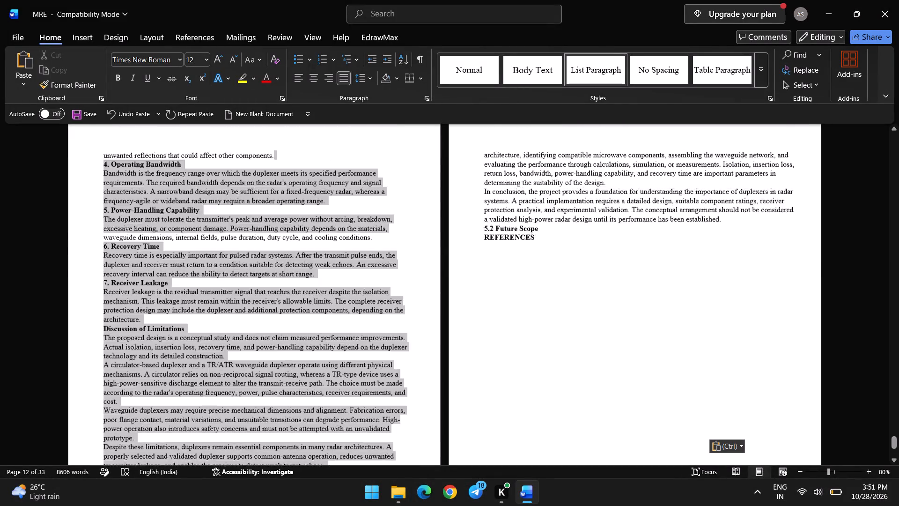
left_click_drag(798, 82, 723, 400)
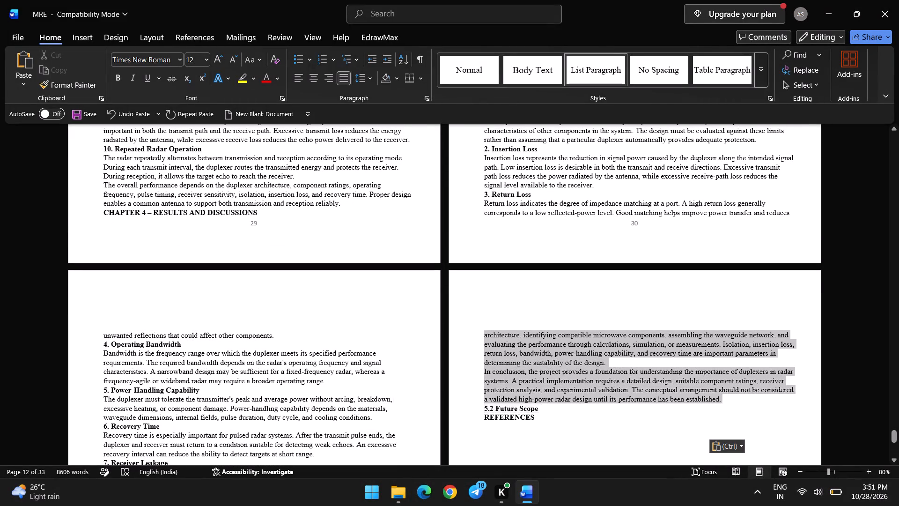
left_click_drag(723, 400, 723, 398)
key("ctrl+x")
Replace the missile tracking radar paragraphs under Chapter 5's formatted 5.1 Conclusion heading with the cut radar duplexer conclusion.
scroll(513, 345, "up", 2)
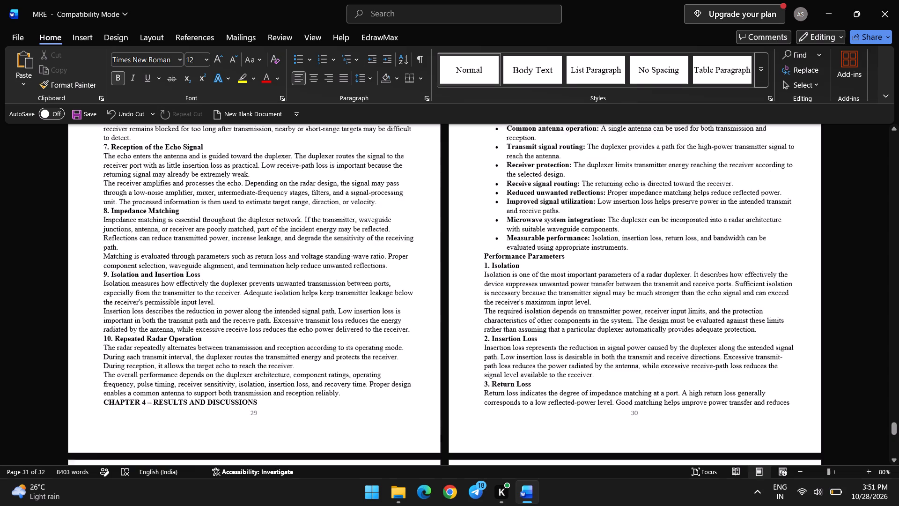
scroll(513, 345, "up", 6)
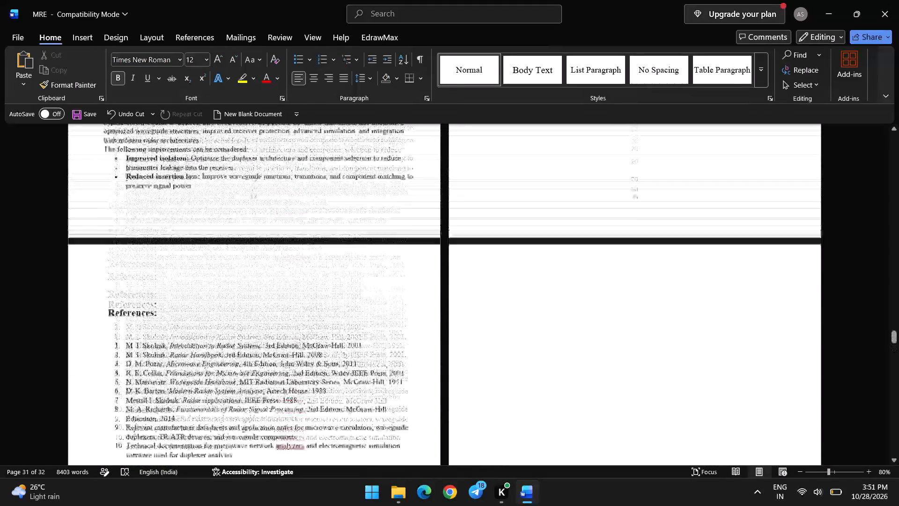
scroll(513, 345, "up", 2)
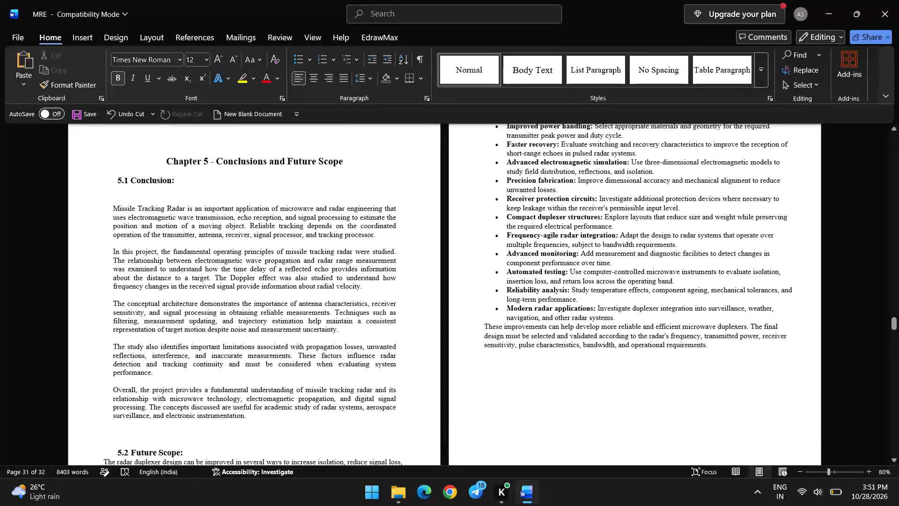
left_click_drag(253, 416, 116, 213)
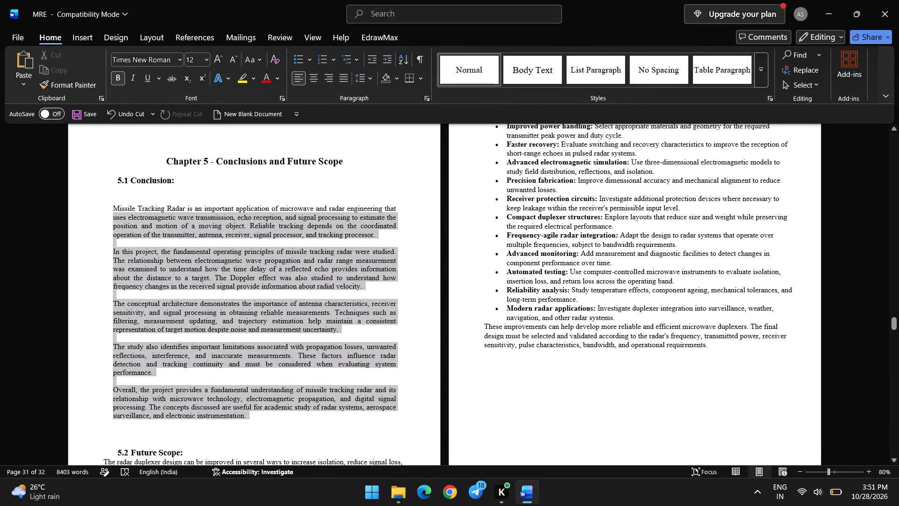
left_click_drag(116, 213, 115, 208)
key("ctrl+v")
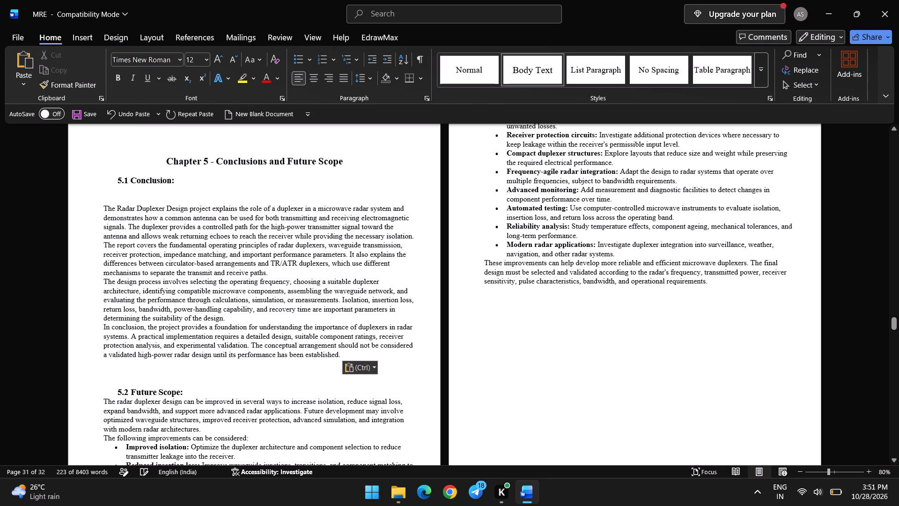
left_click(258, 323)
Cut the Chapter 4 results, performance parameters and Discussion of Limitations text from the Radar Duplexer Design material, leaving its chapter headings.
scroll(258, 323, "down", 5)
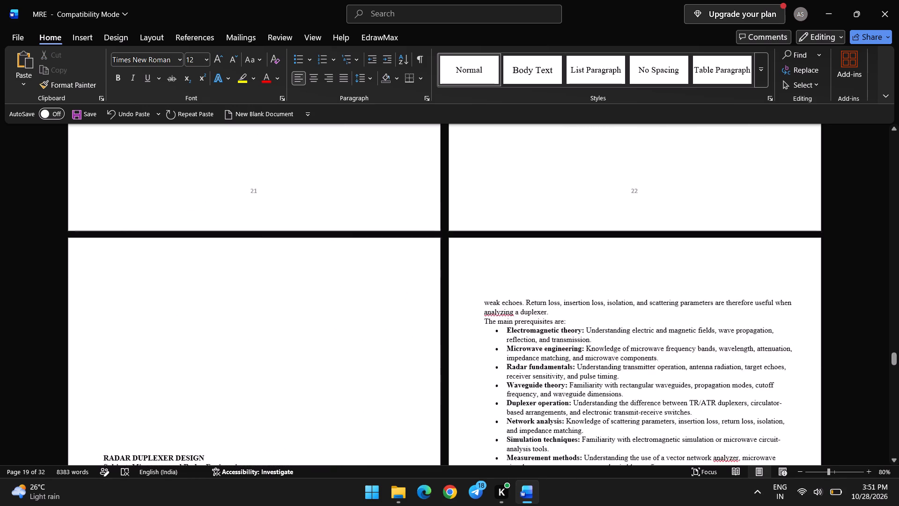
scroll(258, 323, "down", 9)
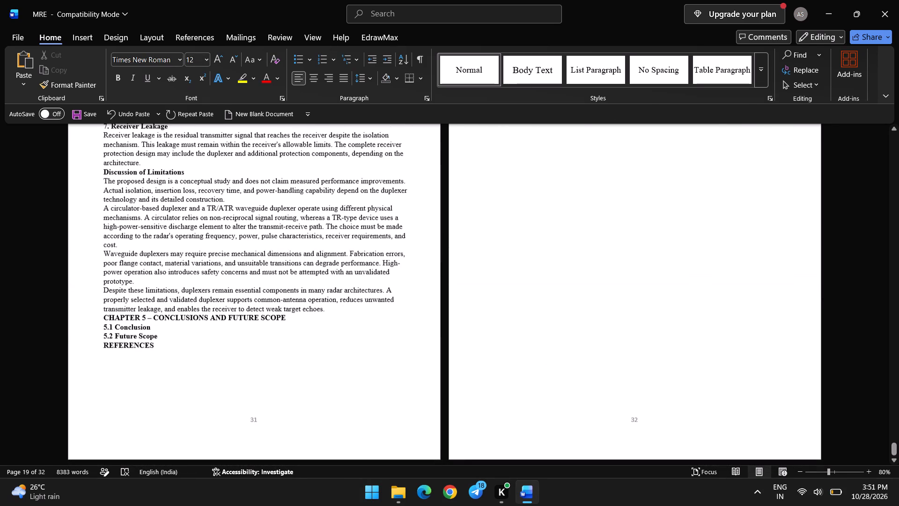
left_click_drag(333, 306, 510, 206)
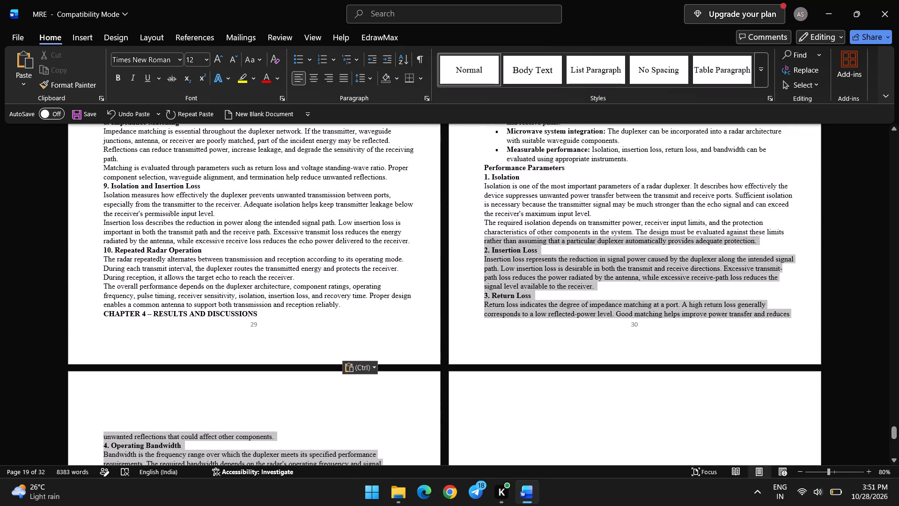
left_click_drag(510, 206, 500, 124)
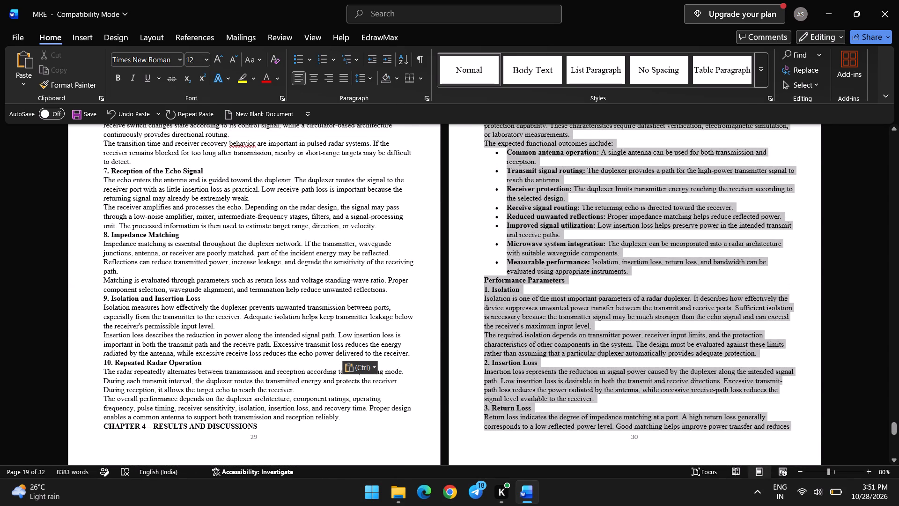
left_click_drag(500, 124, 486, 156)
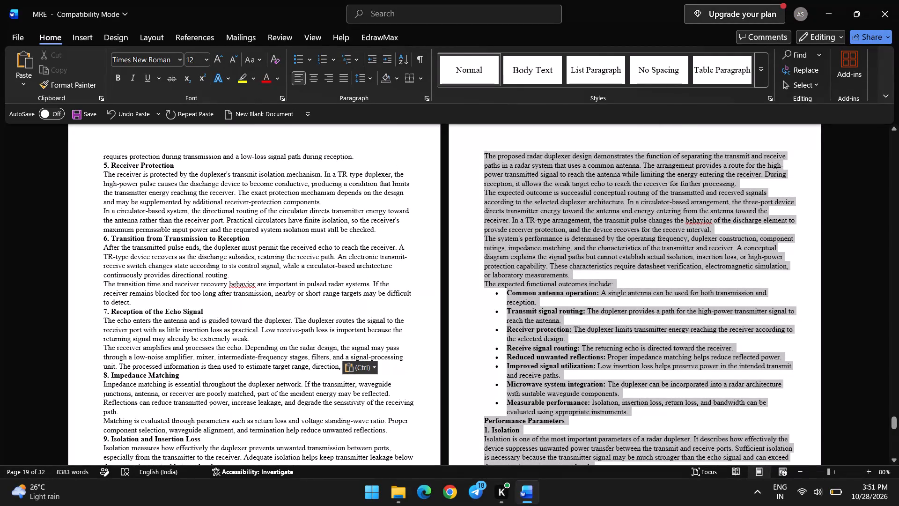
key("ctrl+x")
Replace the missile tracking radar paragraphs under the formatted Chapter 4 - Results and Discussions heading with the cut radar duplexer results.
scroll(486, 156, "up", 5)
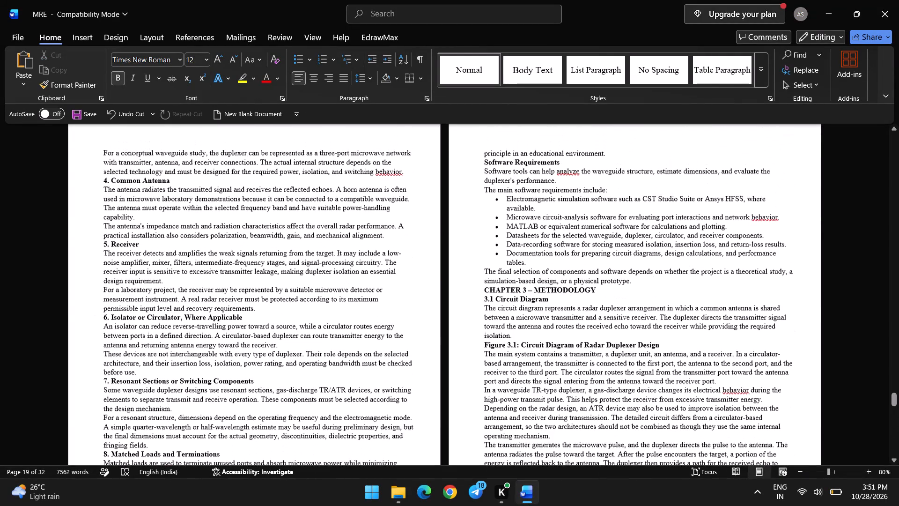
scroll(486, 156, "up", 6)
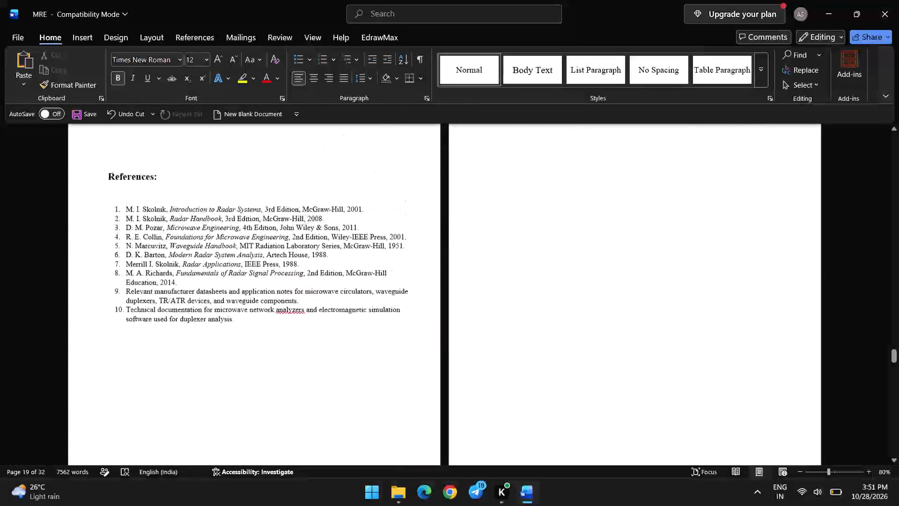
scroll(486, 156, "up", 3)
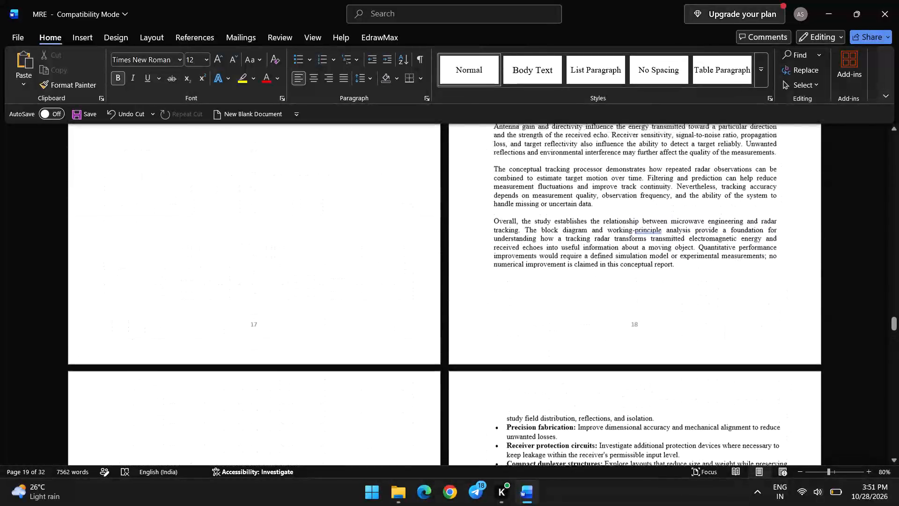
scroll(486, 156, "up", 2)
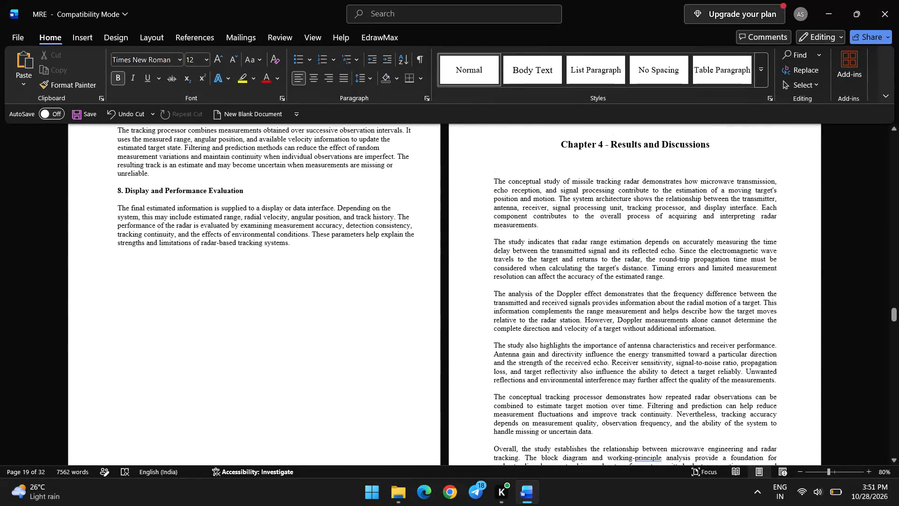
left_click_drag(496, 179, 612, 386)
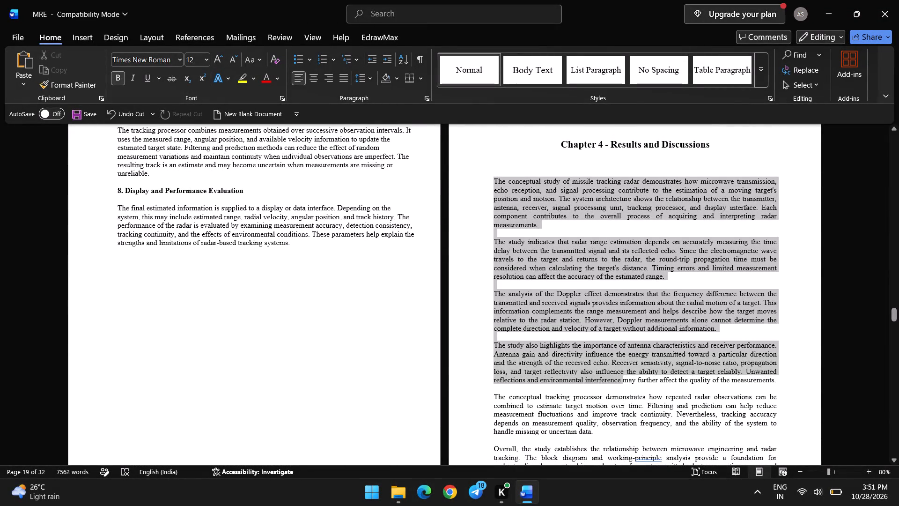
left_click_drag(612, 386, 691, 313)
key("ctrl+v")
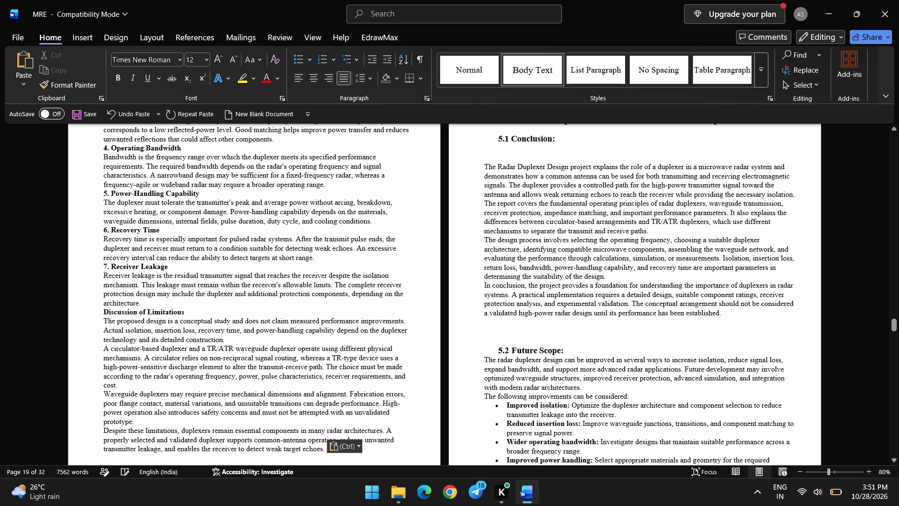
Delete the surplus blank lines between the end of the Chapter 4 results text and the Chapter 5 heading.
scroll(515, 317, "up", 1)
left_click_drag(518, 236, 503, 156)
key("BackSpace")
key("BackSpace")
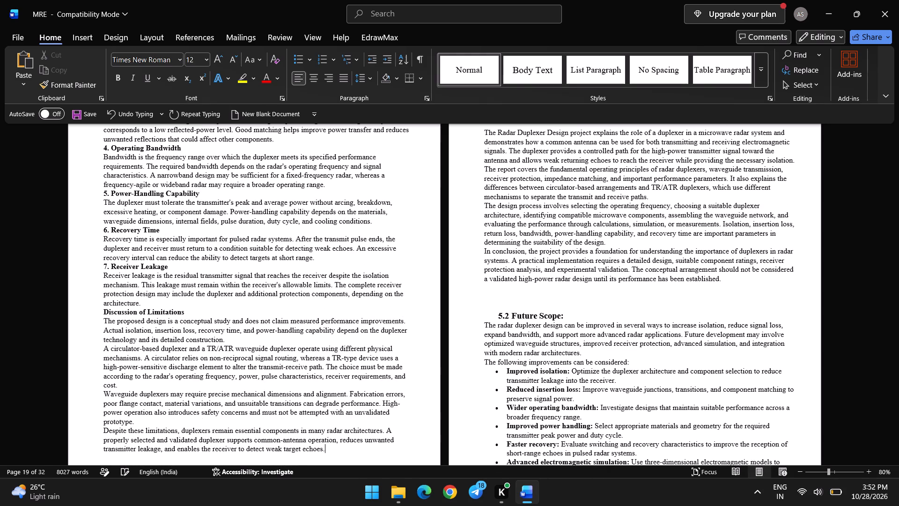
Cut the paragraphs and bullet list between the 2.1 Prerequisites and 2.2 Requirements headings of the Radar Duplexer Design text.
scroll(503, 156, "down", 2)
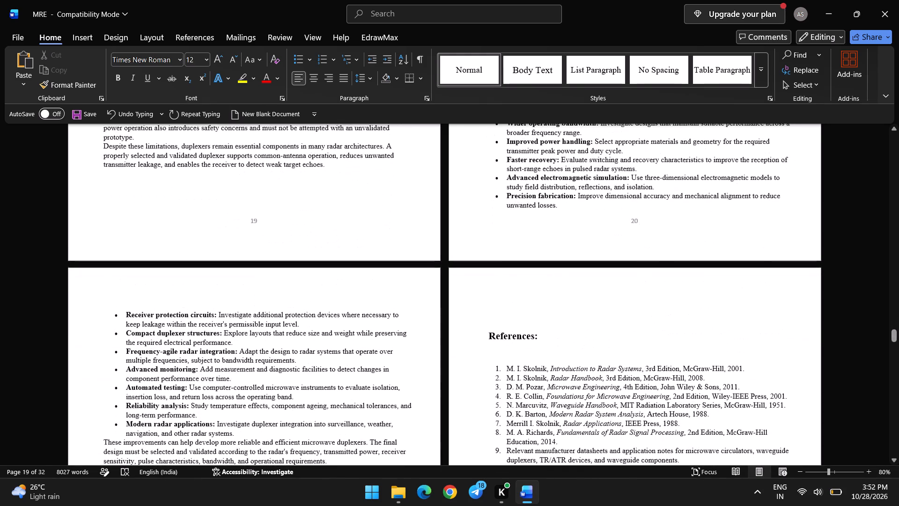
scroll(503, 156, "down", 4)
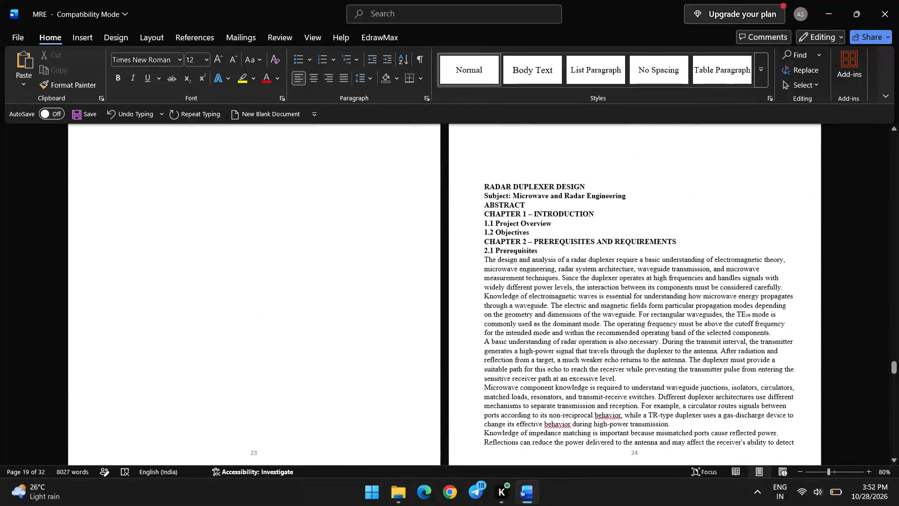
scroll(503, 156, "down", 1)
left_click_drag(486, 216, 603, 481)
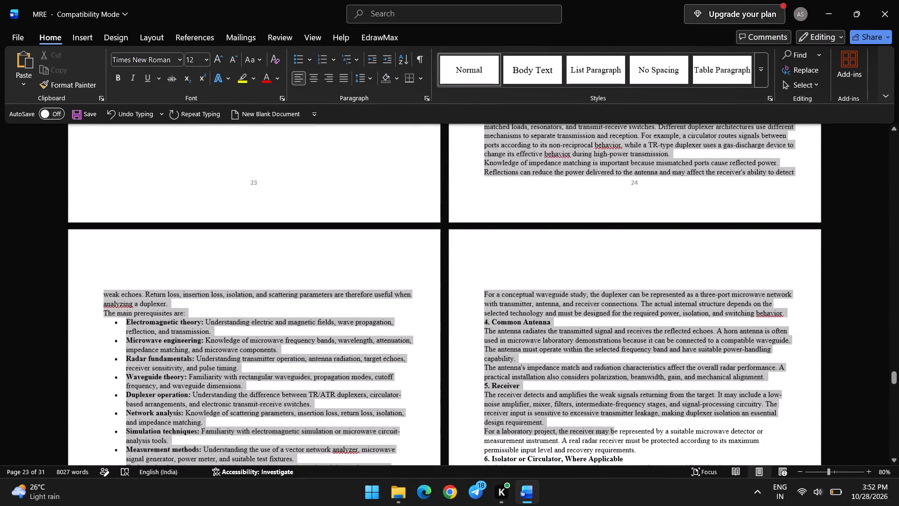
left_click_drag(603, 481, 313, 415)
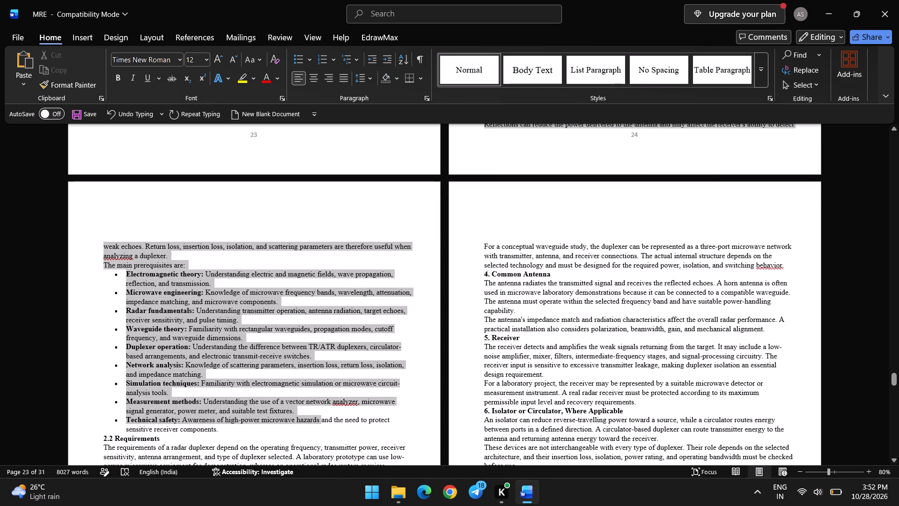
left_click_drag(313, 415, 321, 426)
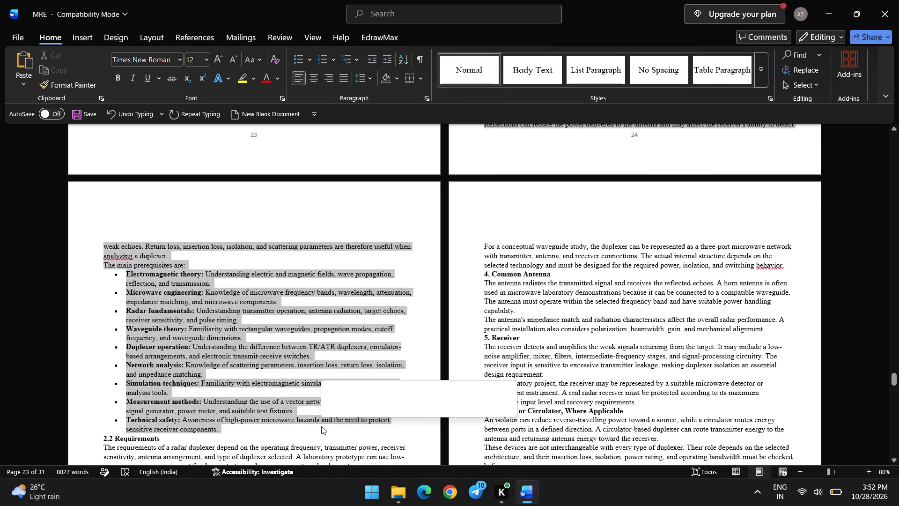
key("ctrl+x")
Replace the missile tracking radar bullets under Chapter 2's formatted 2.1 Prerequisites heading with the cut radar duplexer prerequisites.
scroll(321, 426, "up", 5)
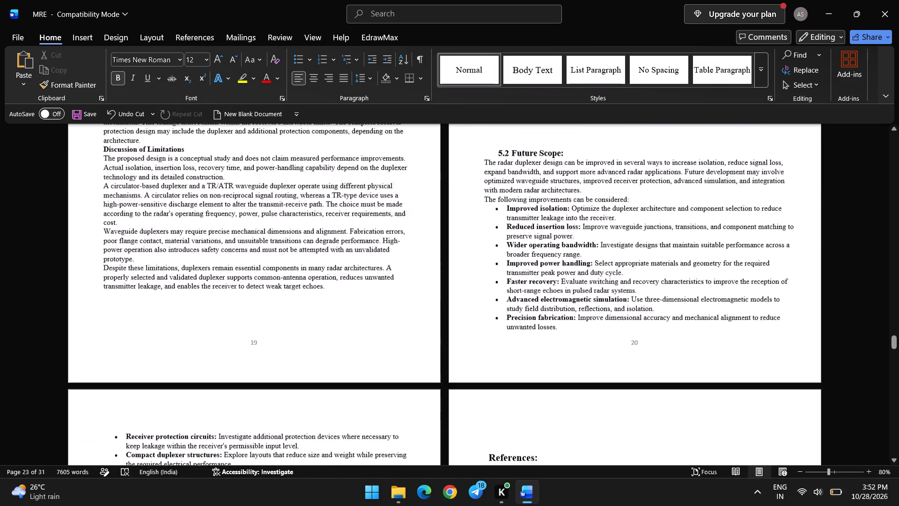
scroll(321, 426, "up", 5)
scroll(321, 426, "down", 2)
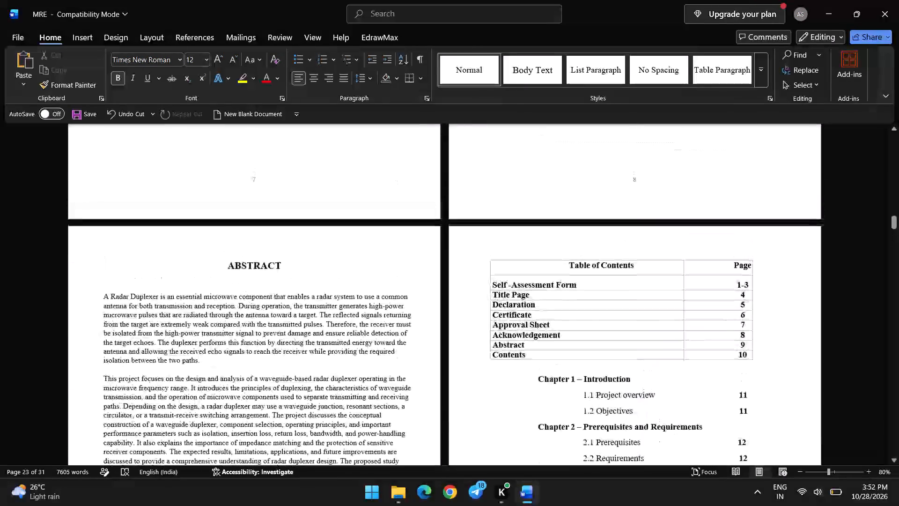
scroll(321, 426, "down", 1)
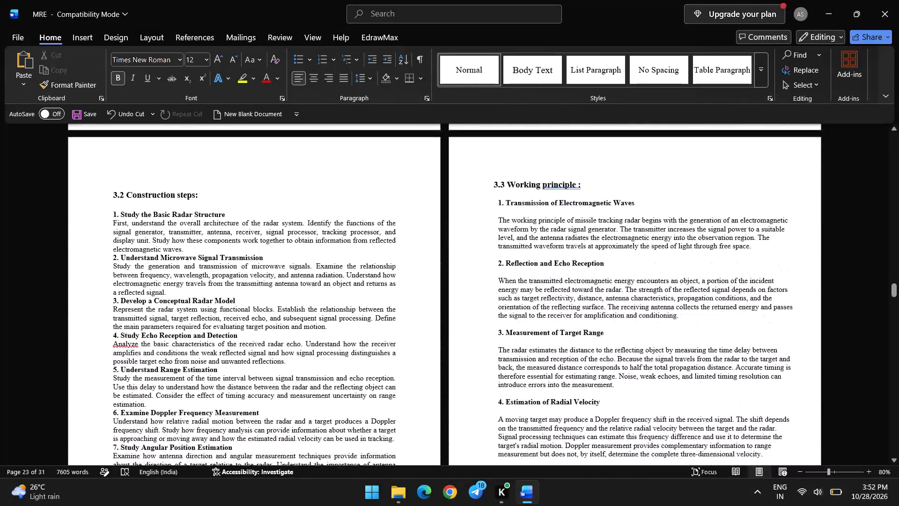
scroll(313, 356, "up", 3)
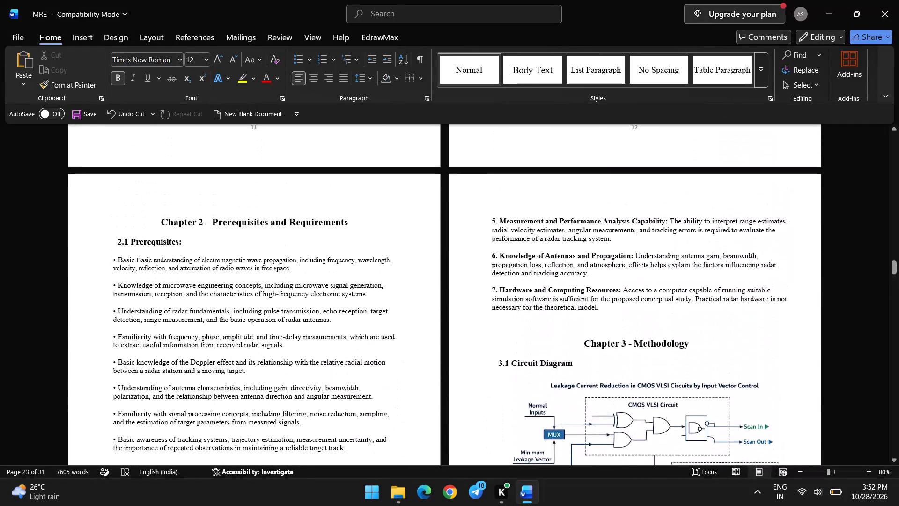
left_click_drag(118, 267, 314, 488)
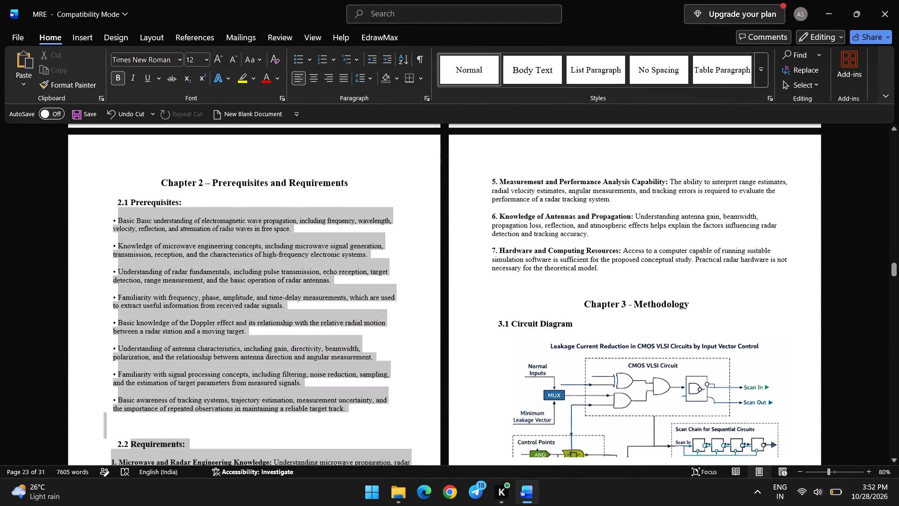
left_click_drag(314, 488, 348, 214)
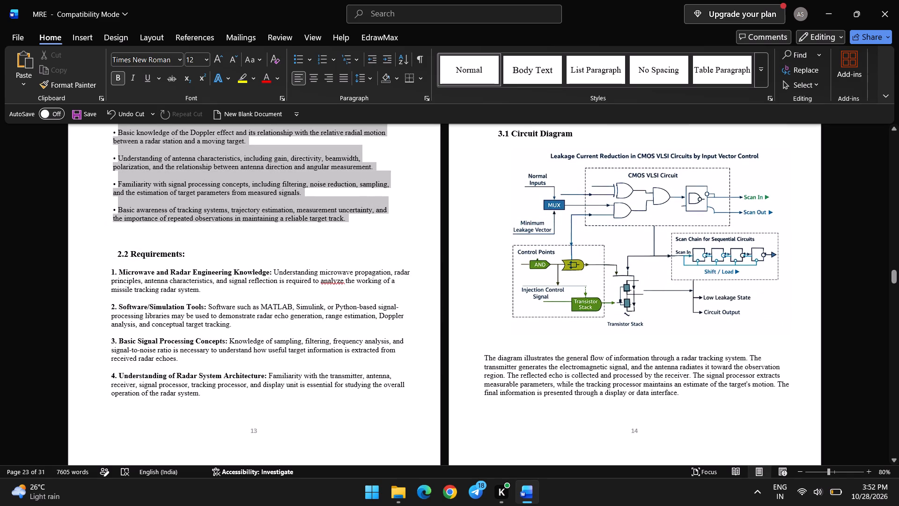
left_click_drag(348, 214, 348, 214)
key("ctrl+v")
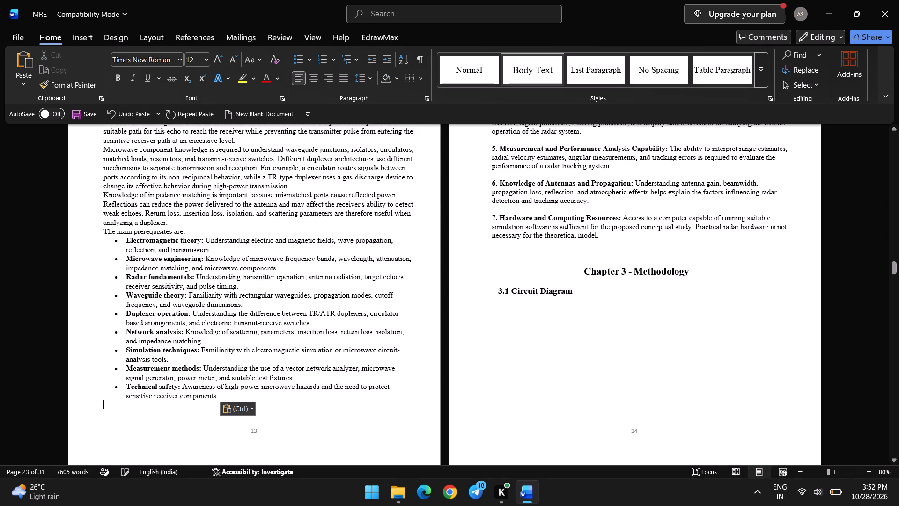
Cut the hardware and software requirements text between the 2.2 Requirements and Chapter 3 – Methodology headings of the Radar Duplexer Design text.
scroll(300, 330, "down", 4)
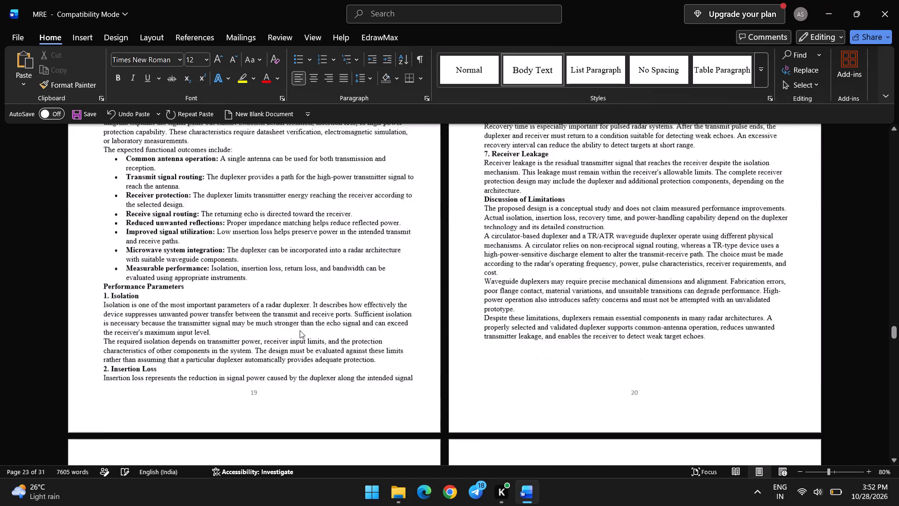
scroll(300, 330, "down", 3)
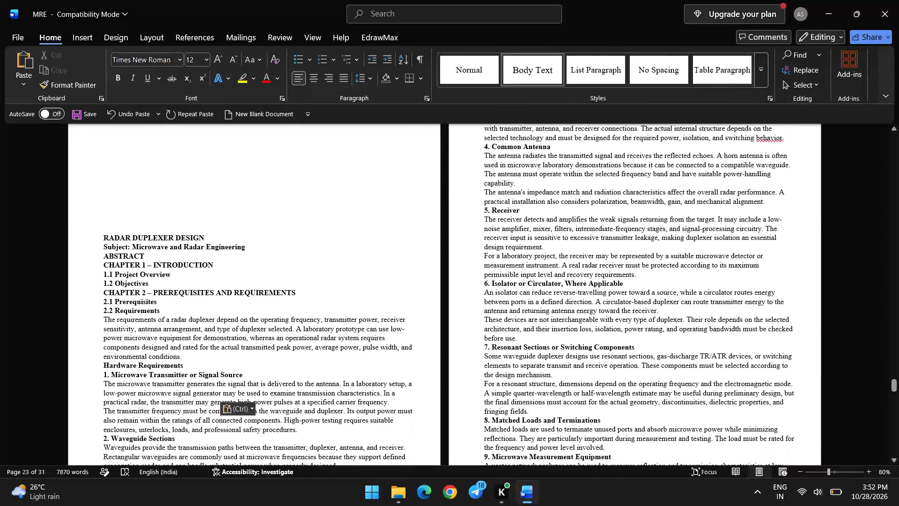
left_click_drag(103, 318, 183, 441)
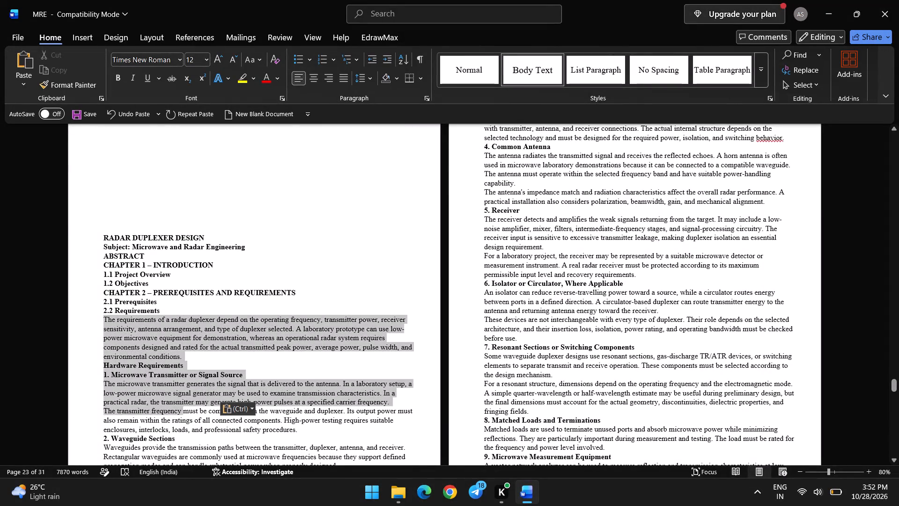
left_click_drag(183, 441, 528, 347)
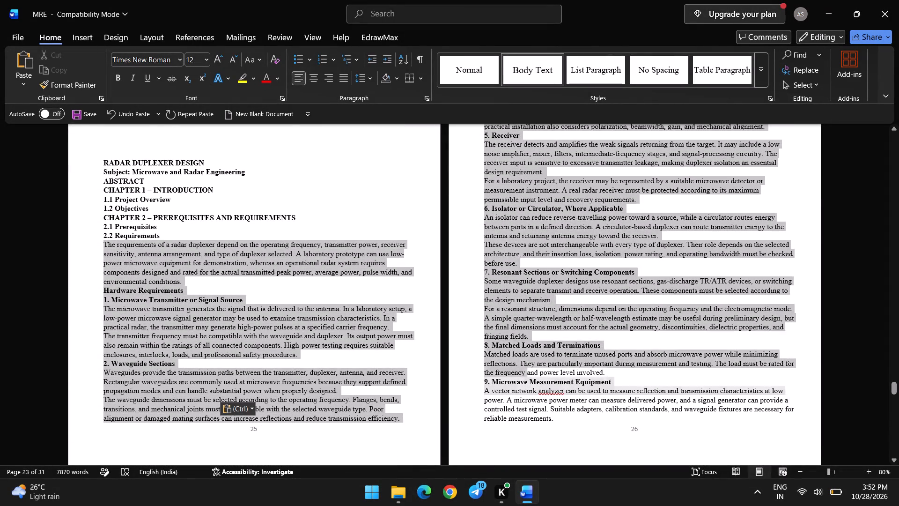
left_click_drag(528, 347, 558, 133)
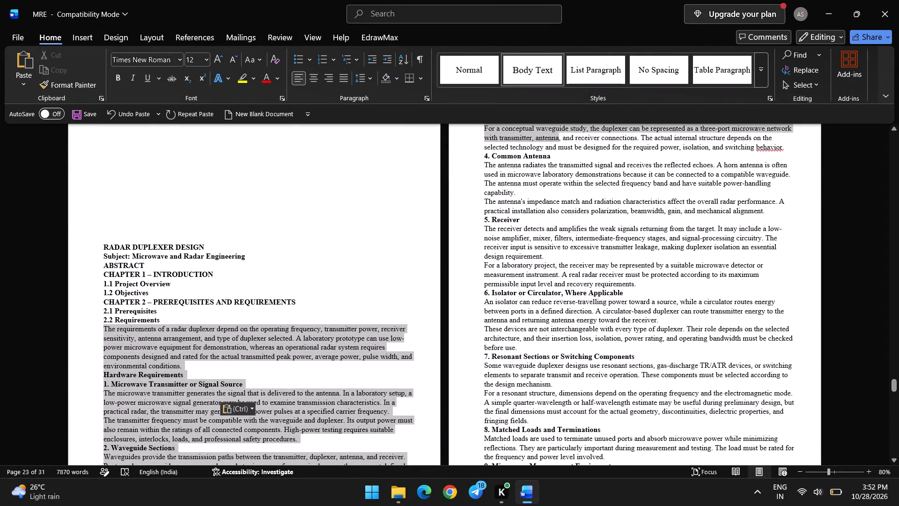
left_click_drag(558, 133, 477, 505)
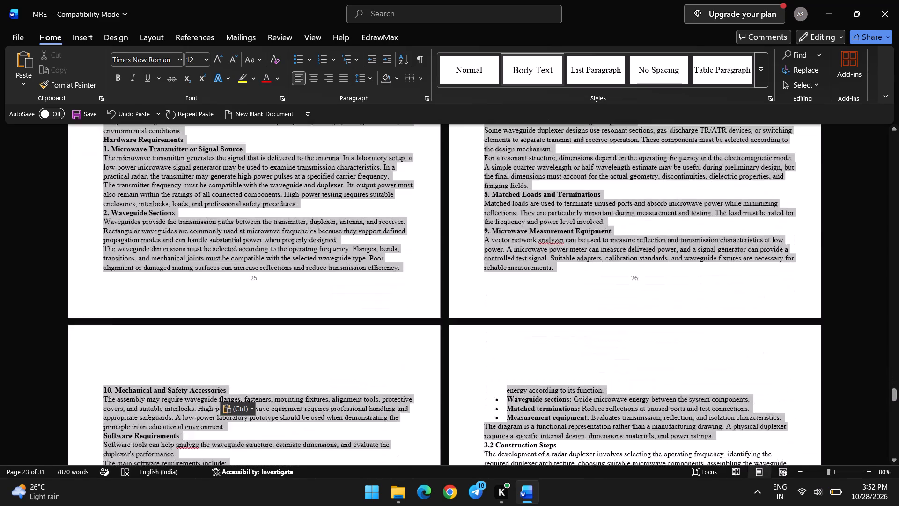
left_click_drag(477, 505, 253, 272)
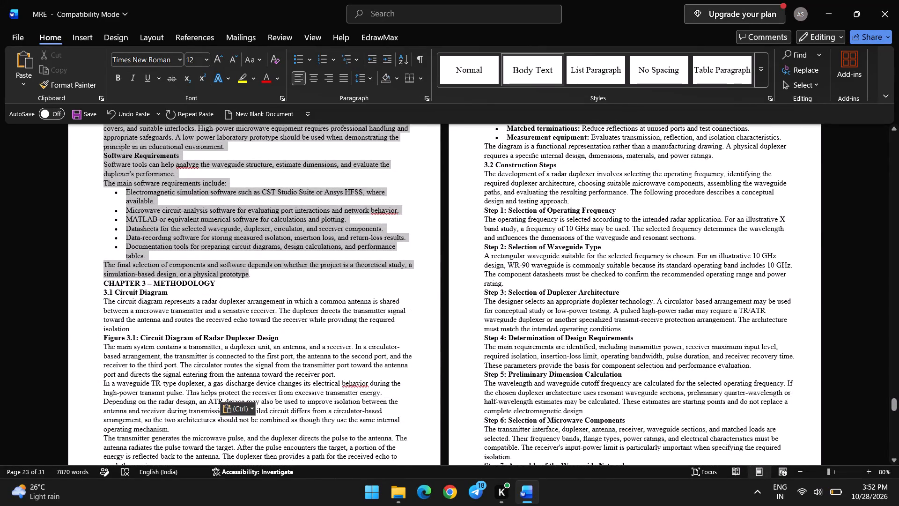
left_click_drag(253, 272, 256, 272)
key("ctrl+x")
Replace the seven numbered missile tracking radar items under Chapter 2's formatted 2.2 Requirements heading with the cut radar duplexer requirements.
scroll(256, 272, "up", 11)
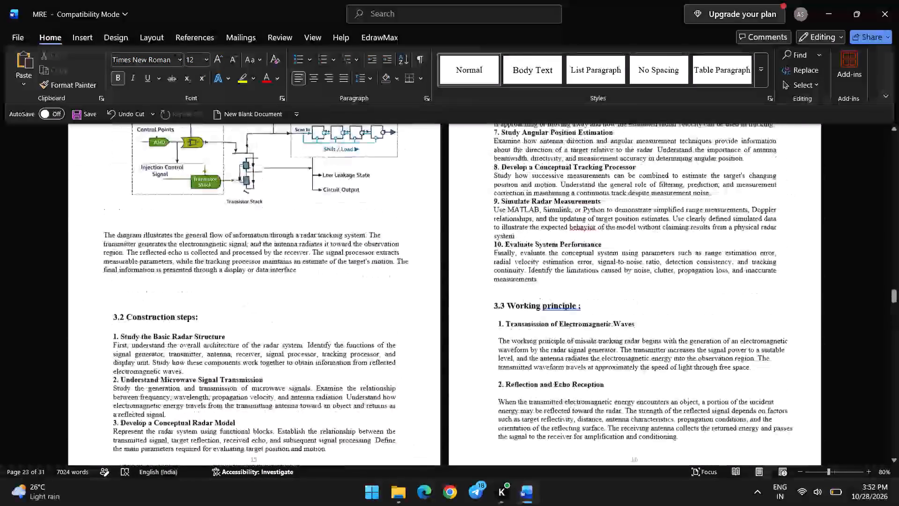
scroll(256, 272, "up", 4)
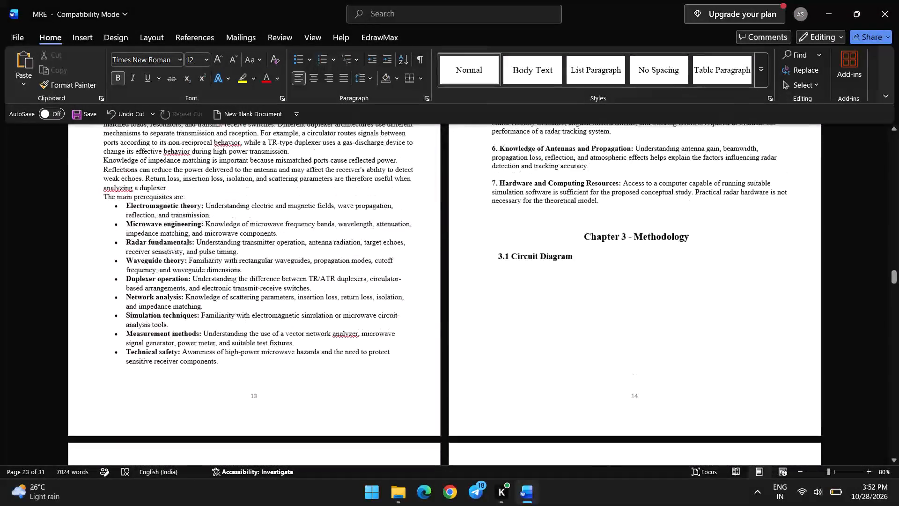
scroll(256, 272, "up", 1)
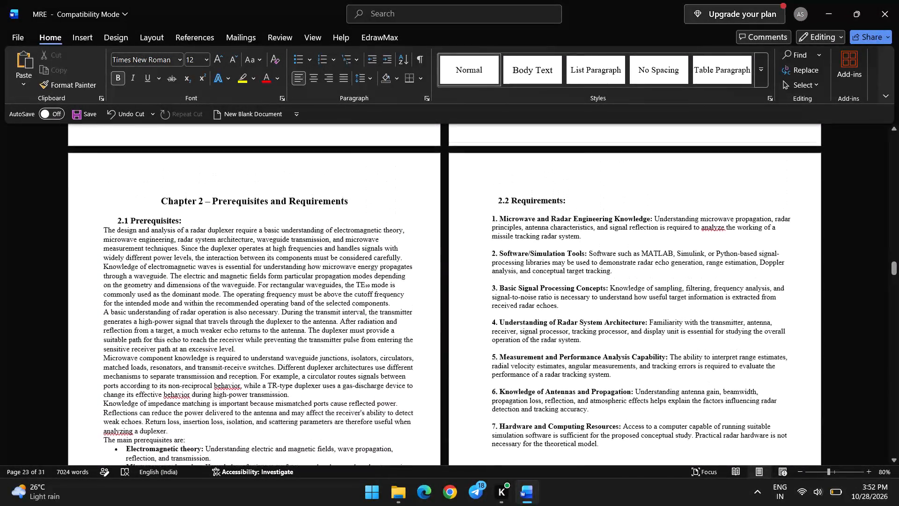
left_click_drag(492, 219, 596, 441)
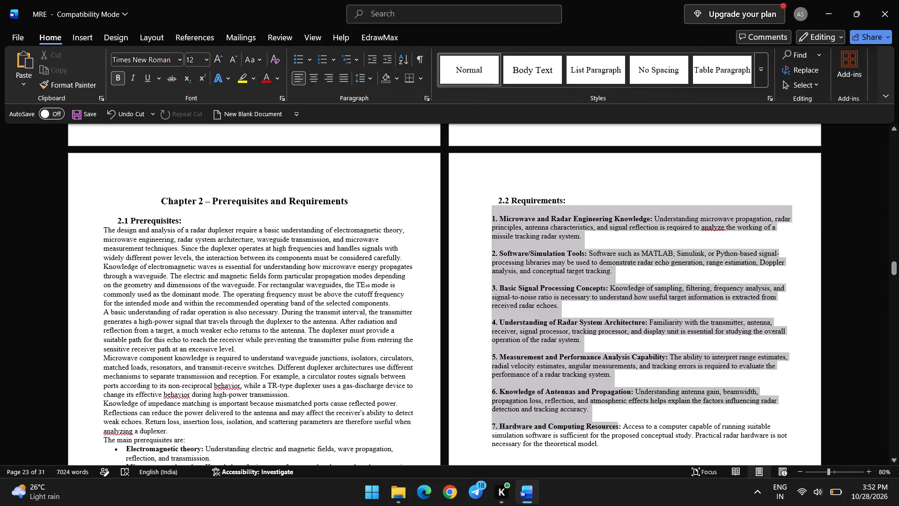
left_click_drag(596, 441, 602, 447)
key("ctrl+v")
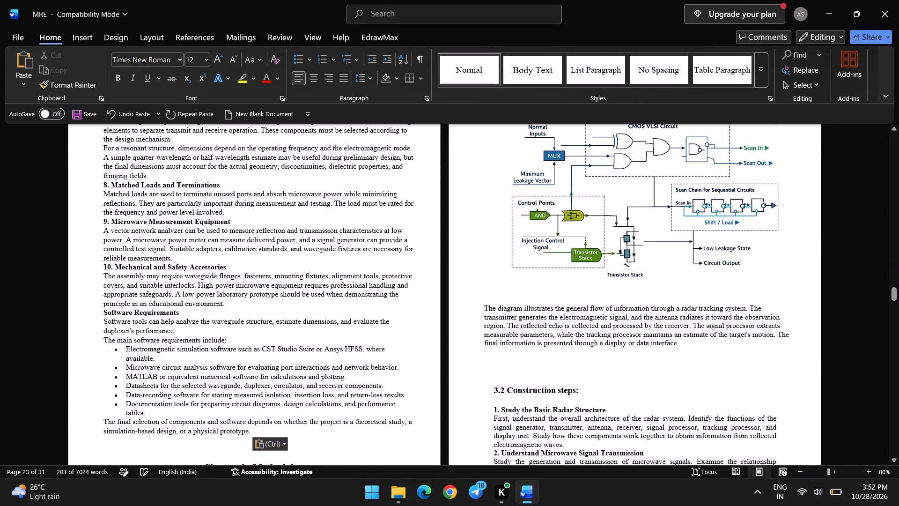
Insert four blank lines after the requirements text to push the Chapter 3 - Methodology heading onto the next page.
scroll(602, 447, "down", 2)
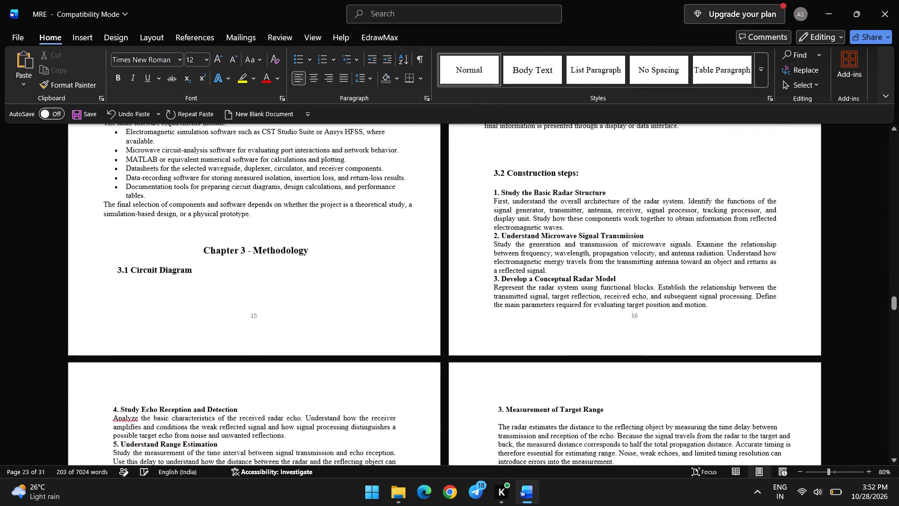
key("Return")
key("Return")
key("Return")
key("Return")
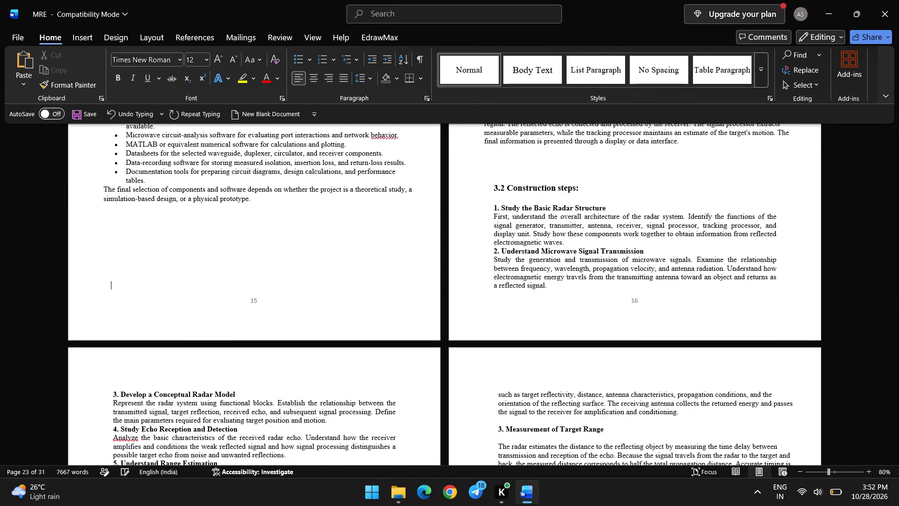
Cut the paragraphs and component bullets between the 3.1 Circuit Diagram and 3.2 Construction Steps headings of the Radar Duplexer Design text.
scroll(602, 447, "down", 6)
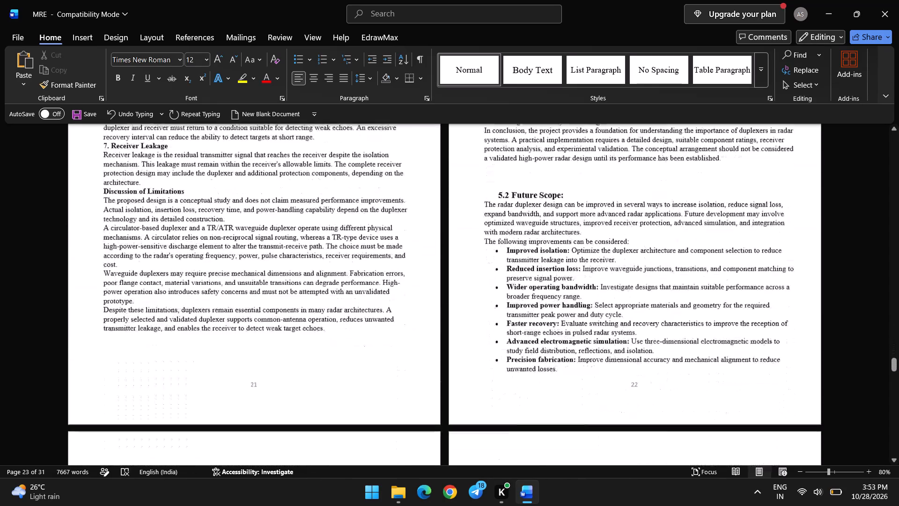
scroll(602, 447, "down", 5)
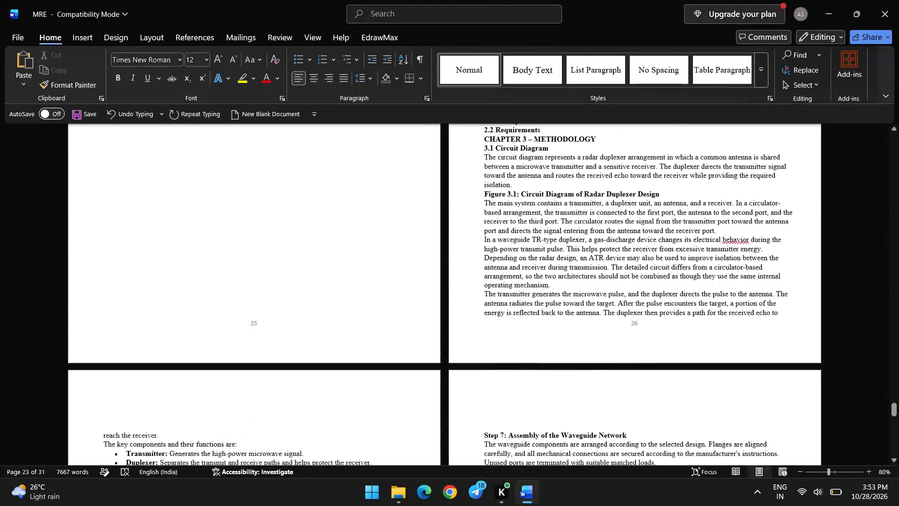
scroll(602, 447, "down", 1)
scroll(602, 447, "up", 1)
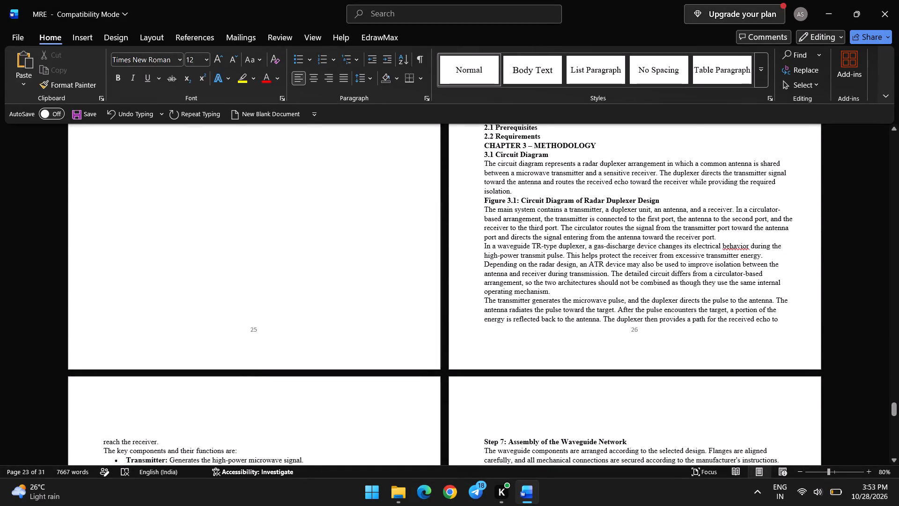
left_click_drag(485, 160, 432, 346)
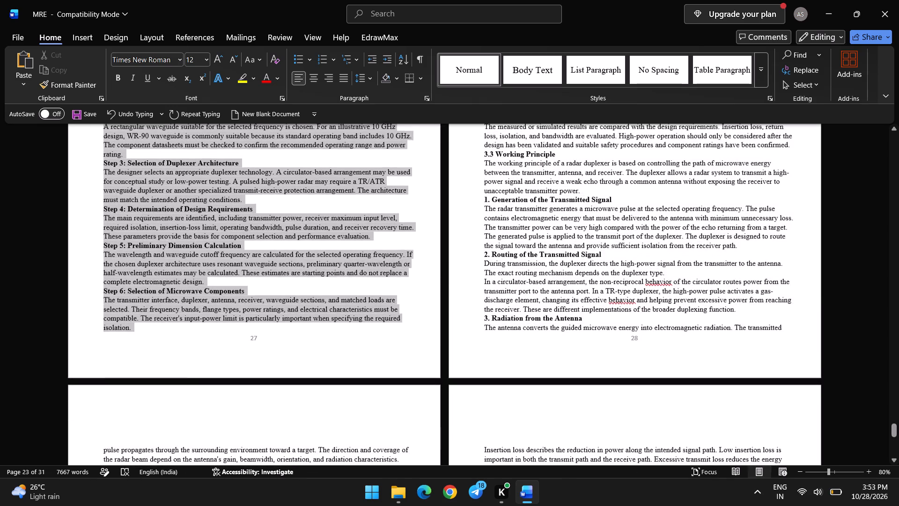
left_click_drag(432, 346, 505, 476)
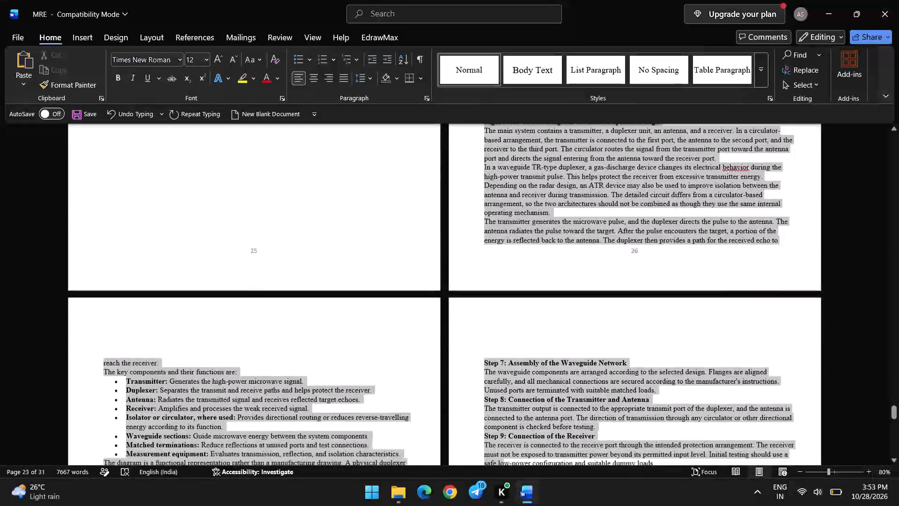
left_click_drag(505, 476, 518, 470)
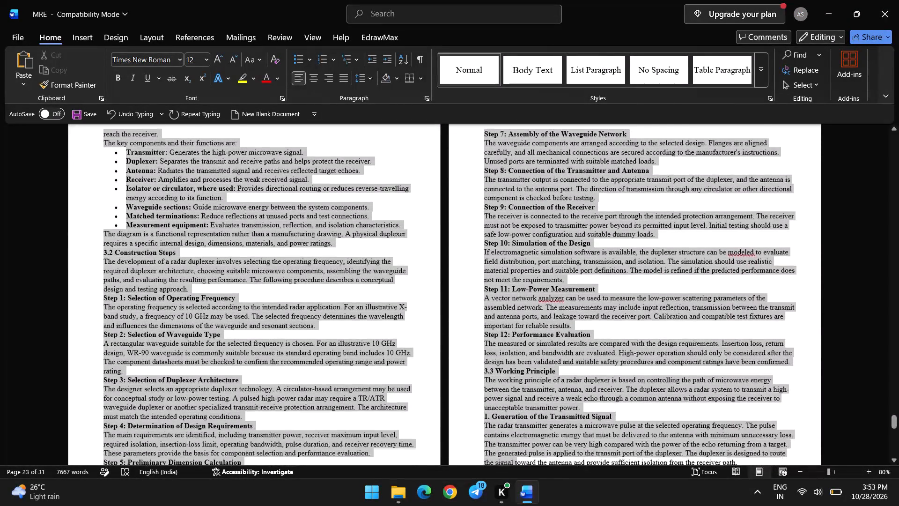
left_click_drag(518, 470, 372, 102)
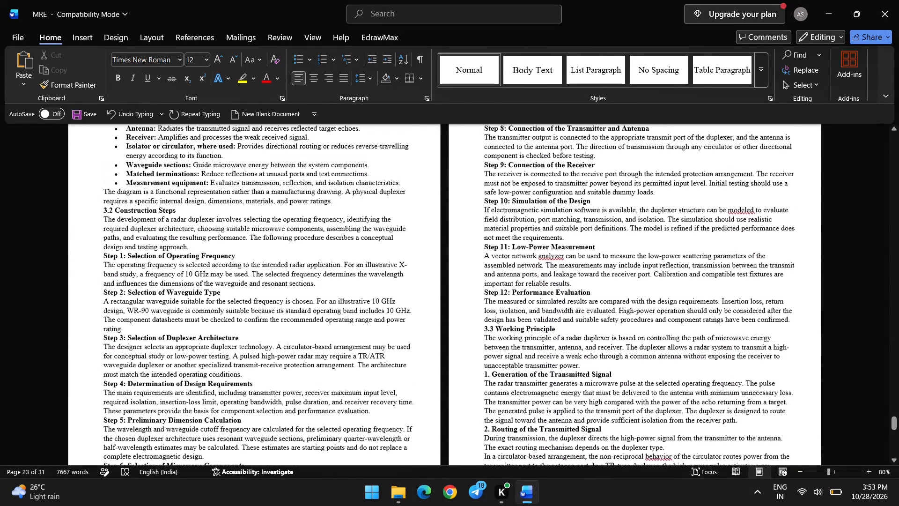
left_click_drag(372, 102, 636, 105)
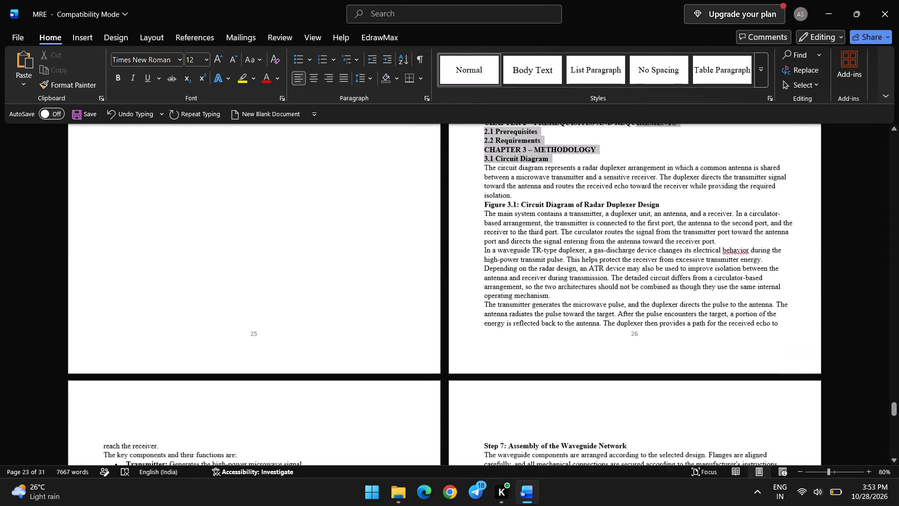
left_click_drag(636, 105, 401, 505)
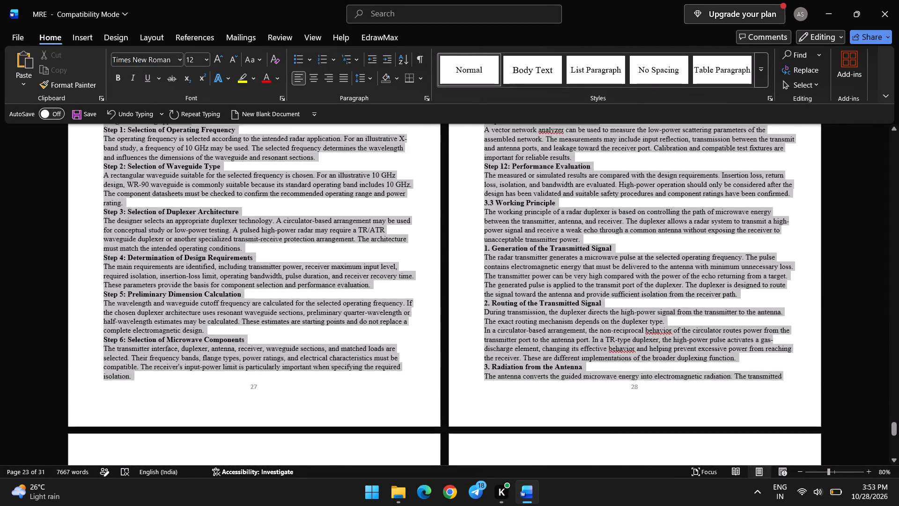
left_click_drag(401, 505, 346, 118)
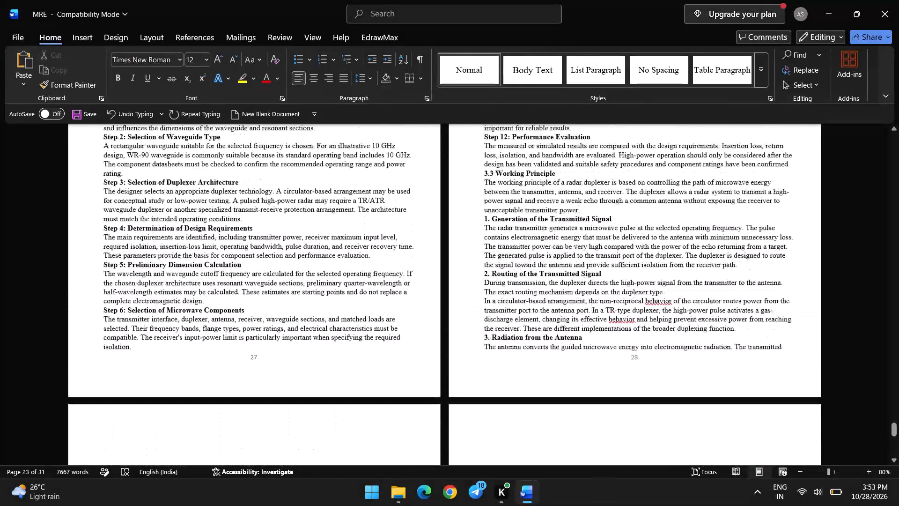
left_click_drag(346, 118, 348, 241)
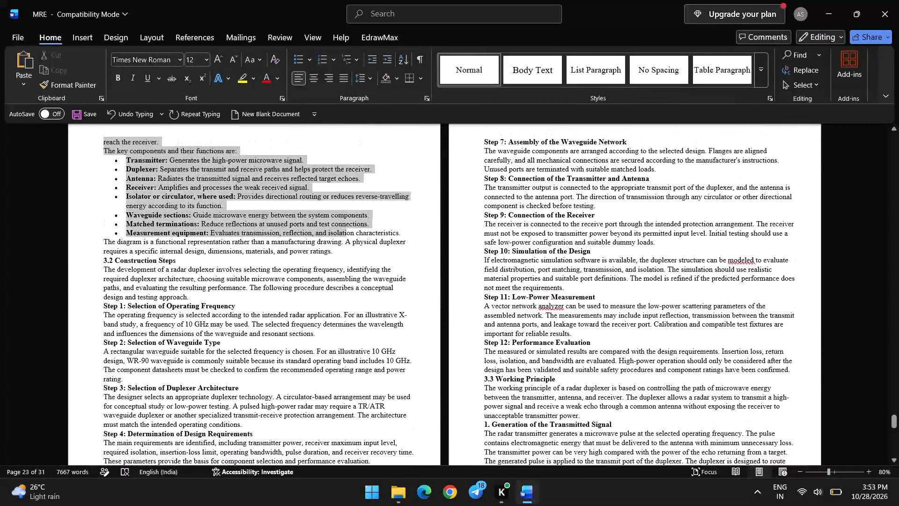
left_click_drag(348, 241, 348, 250)
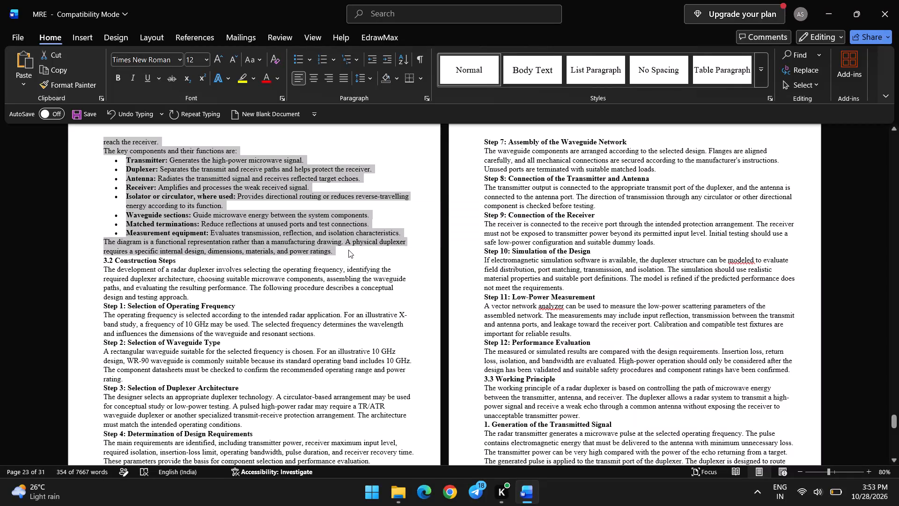
key("ctrl+x")
Replace the radar tracking paragraph and the CMOS leakage diagram under Chapter 3's formatted 3.1 Circuit Diagram heading with the cut duplexer circuit text.
scroll(469, 264, "up", 4)
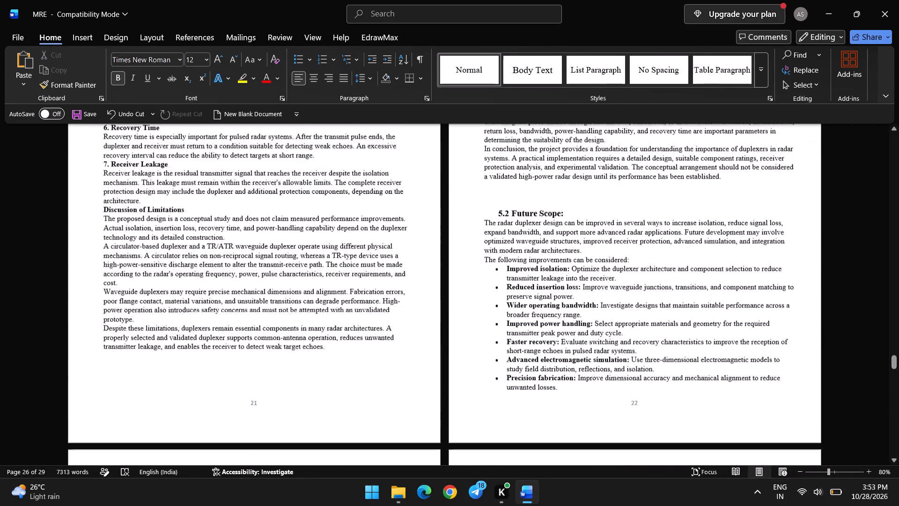
scroll(469, 264, "up", 3)
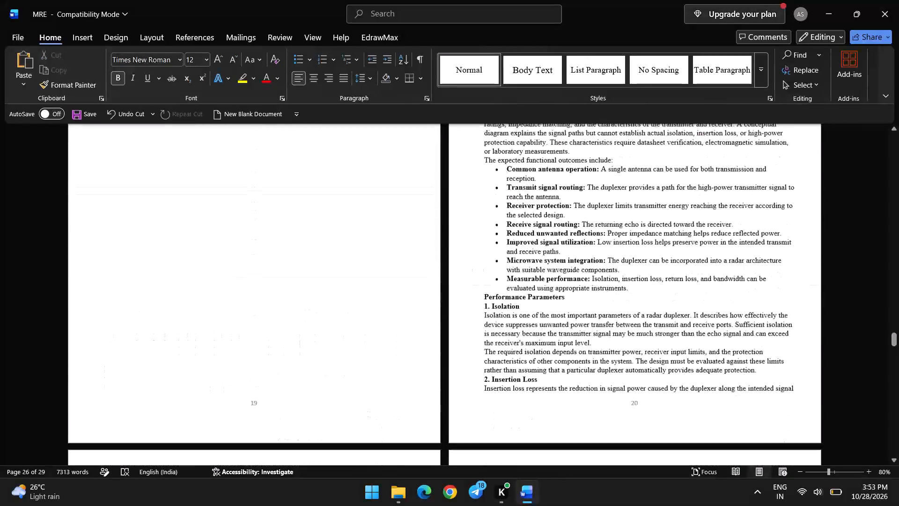
scroll(469, 264, "up", 3)
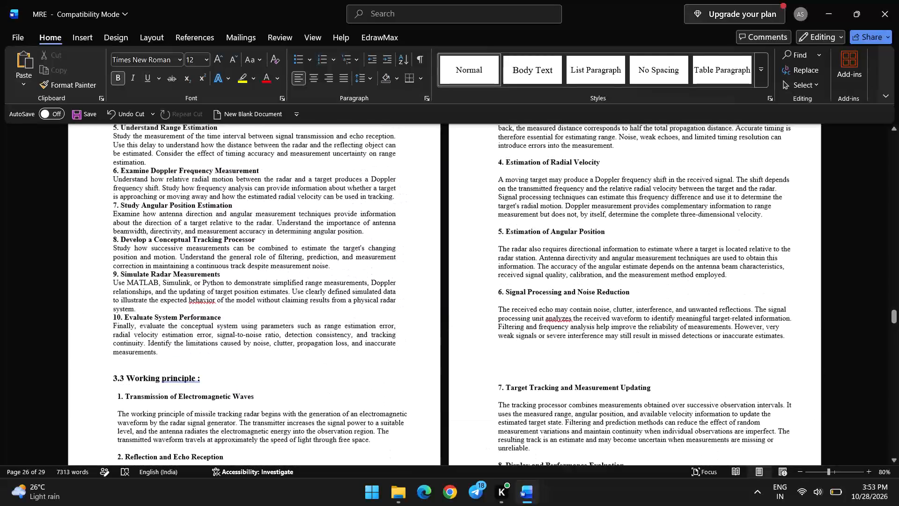
scroll(469, 264, "up", 3)
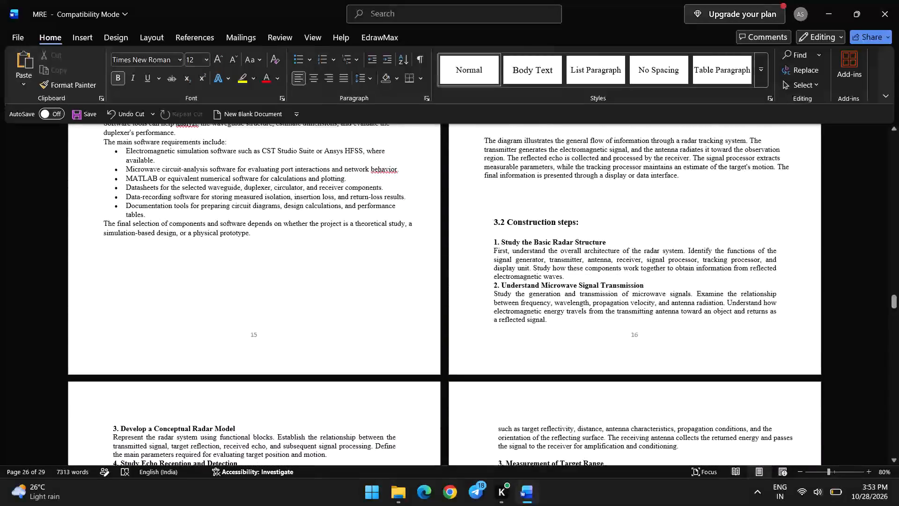
scroll(469, 264, "up", 3)
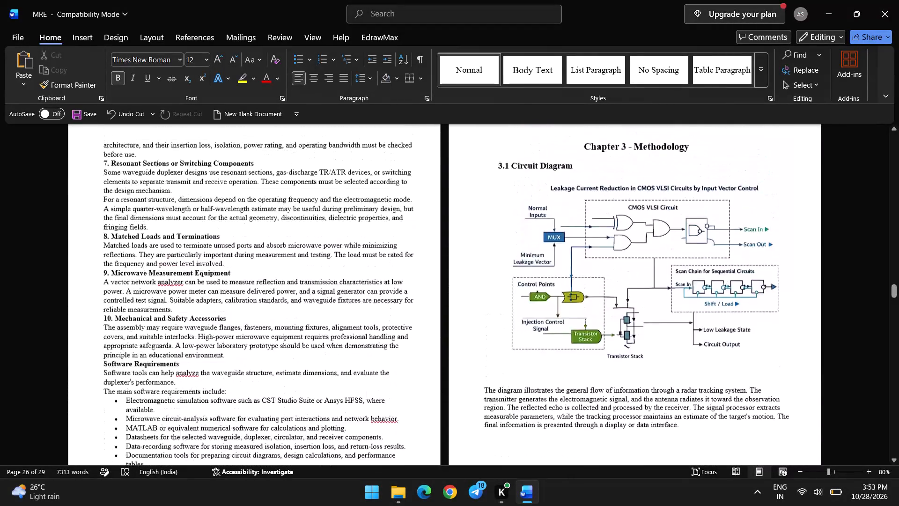
scroll(469, 264, "up", 1)
left_click_drag(530, 242, 555, 317)
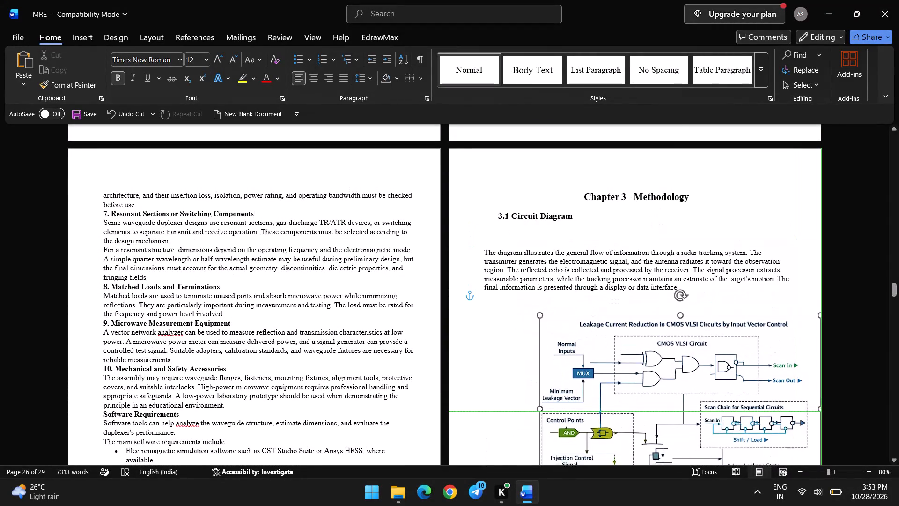
left_click_drag(555, 317, 515, 298)
left_click_drag(484, 254, 546, 318)
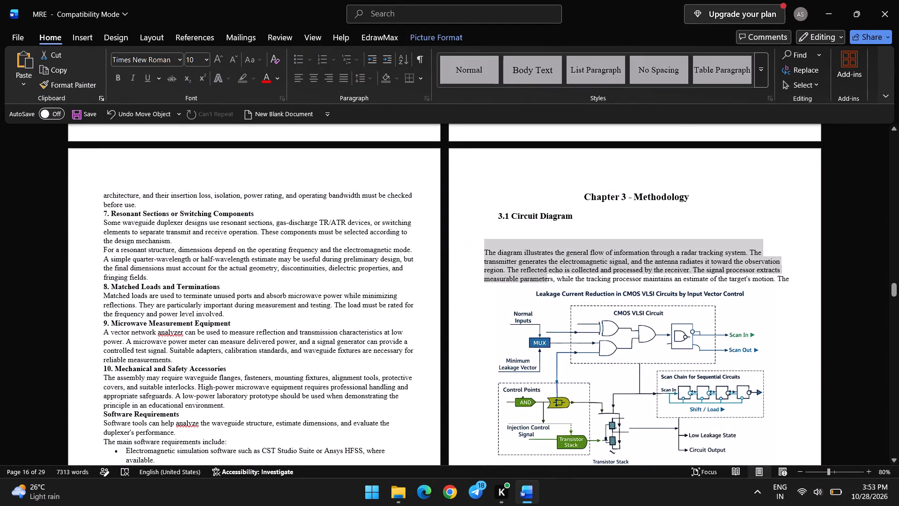
left_click_drag(546, 318, 676, 356)
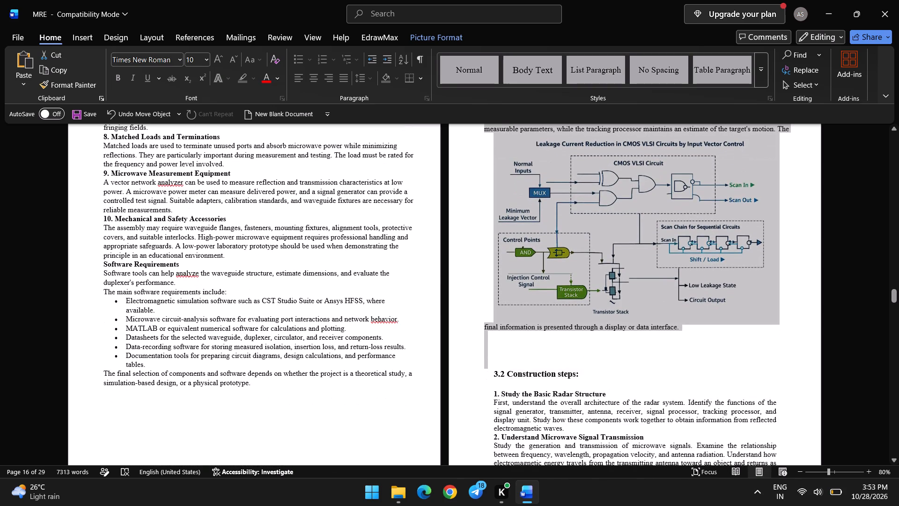
left_click_drag(676, 356, 686, 330)
key("ctrl+v")
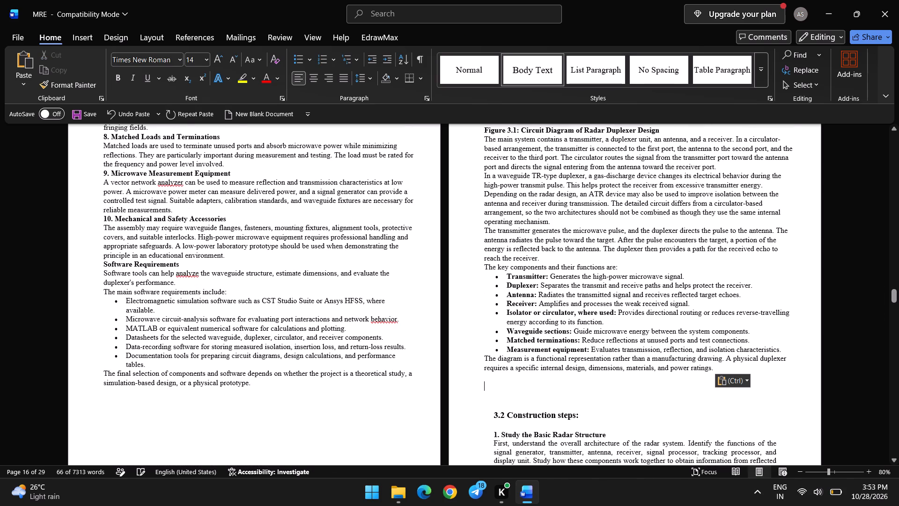
Cut the working principle text under the 3.3 Working Principle heading of the Radar Duplexer Design text, through the CHAPTER 4 – RESULTS AND DISCUSSIONS line.
scroll(554, 372, "down", 5)
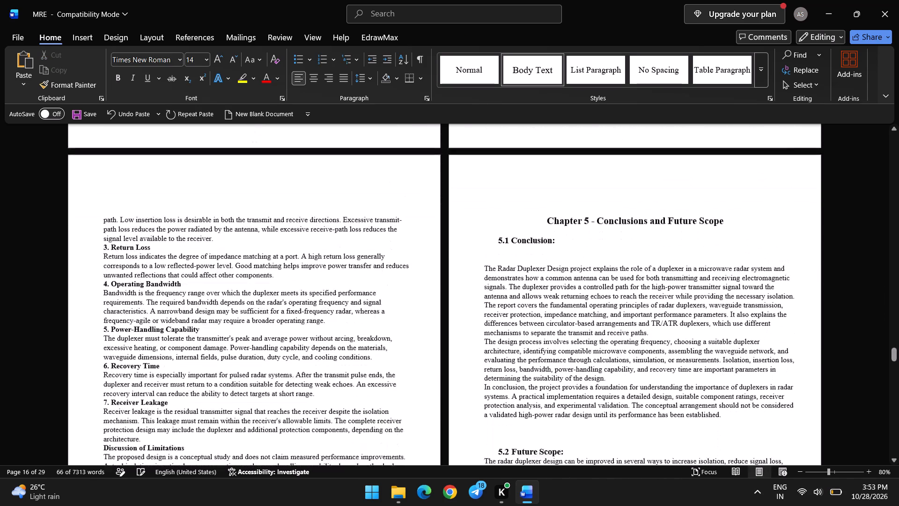
scroll(554, 372, "down", 5)
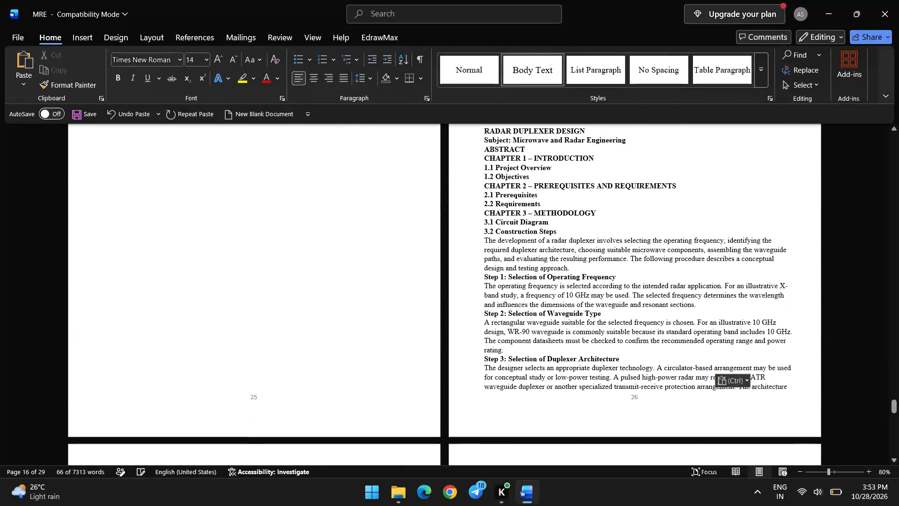
scroll(554, 372, "down", 3)
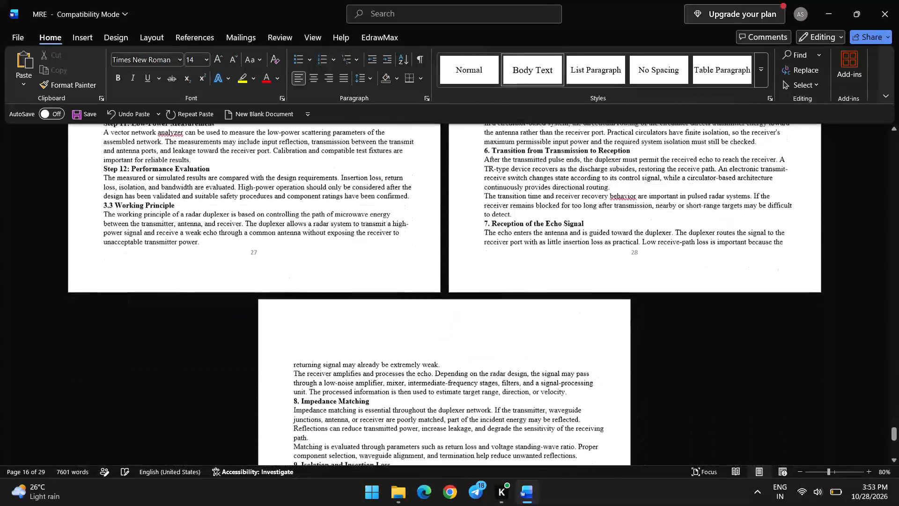
scroll(554, 372, "down", 1)
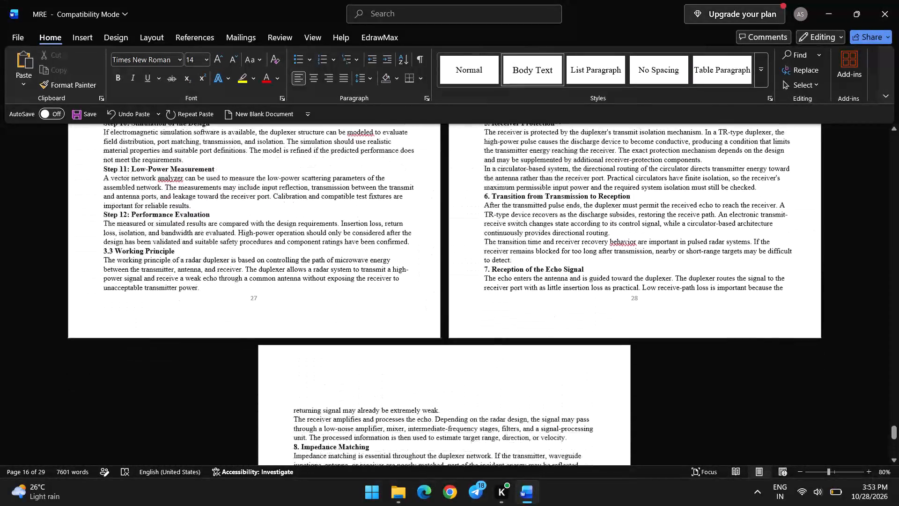
scroll(554, 372, "down", 1)
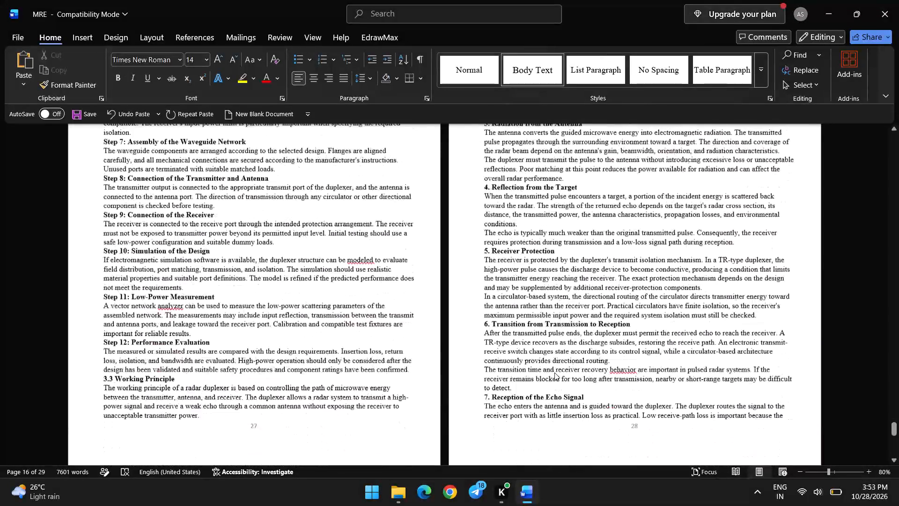
scroll(554, 372, "down", 1)
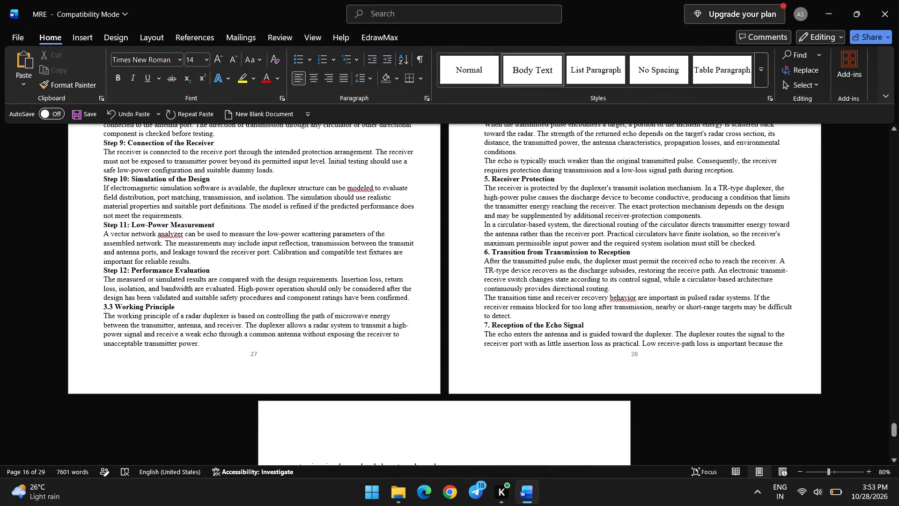
left_click_drag(104, 313, 440, 170)
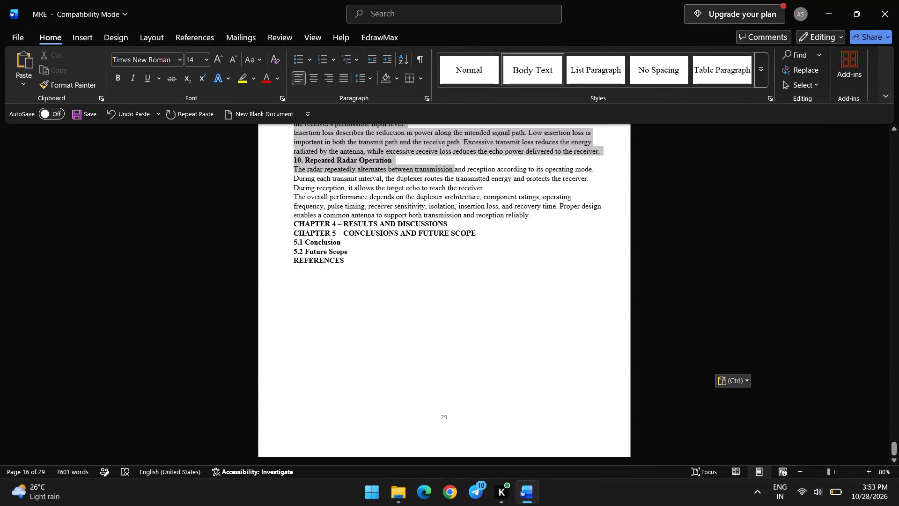
left_click_drag(440, 170, 521, 220)
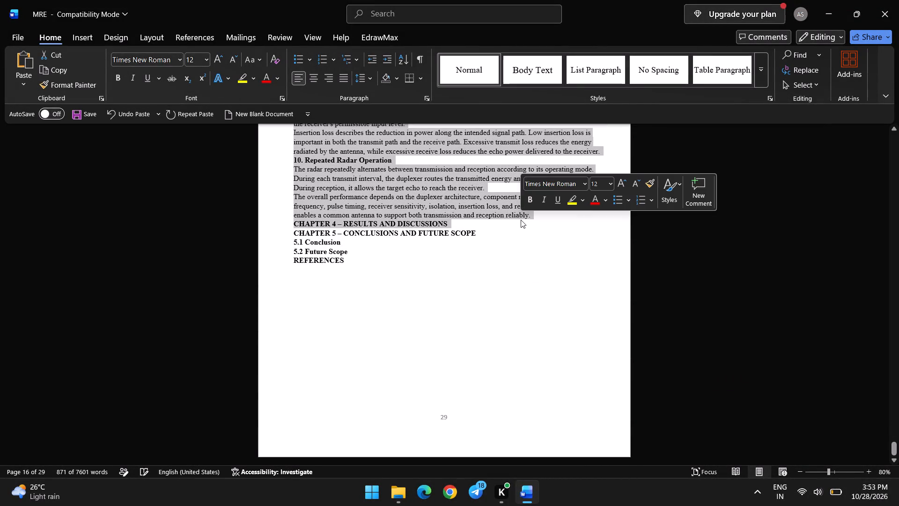
key("ctrl+x")
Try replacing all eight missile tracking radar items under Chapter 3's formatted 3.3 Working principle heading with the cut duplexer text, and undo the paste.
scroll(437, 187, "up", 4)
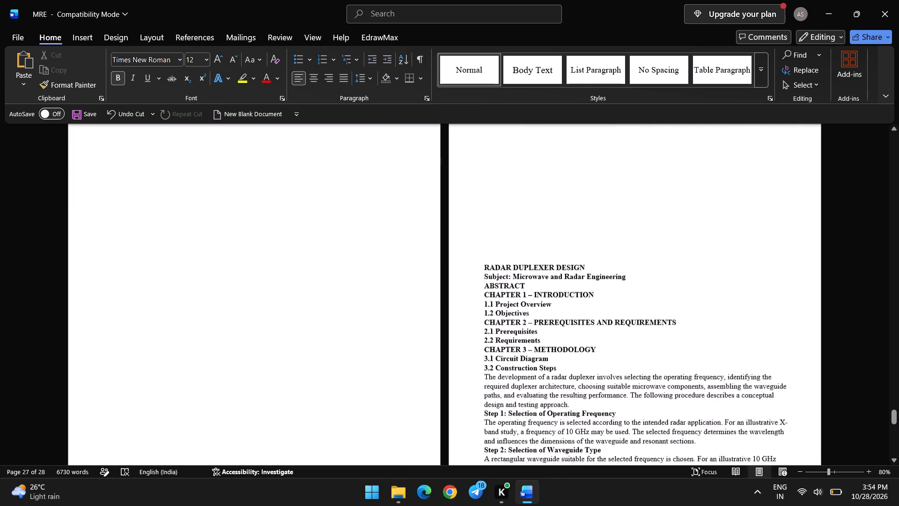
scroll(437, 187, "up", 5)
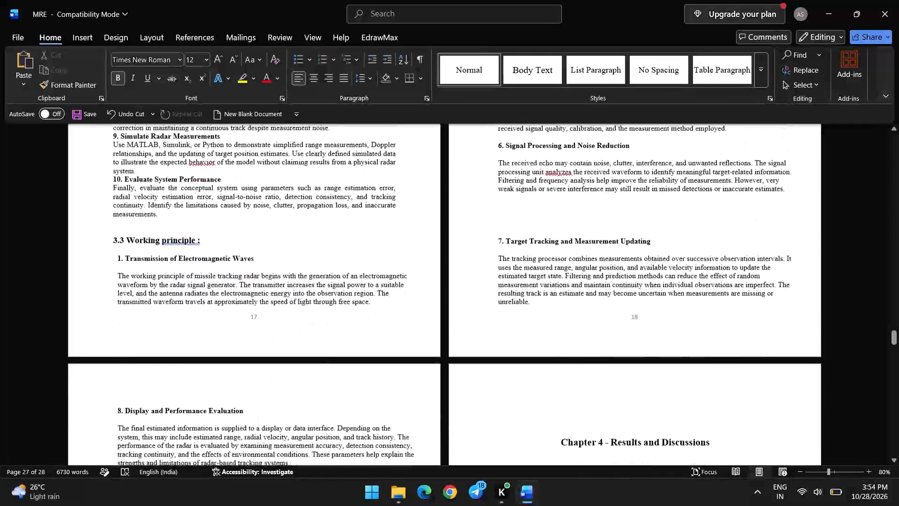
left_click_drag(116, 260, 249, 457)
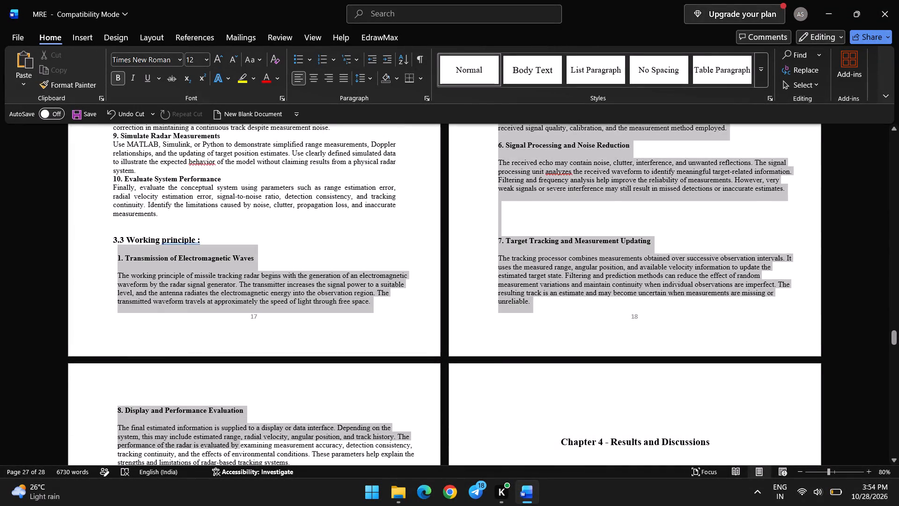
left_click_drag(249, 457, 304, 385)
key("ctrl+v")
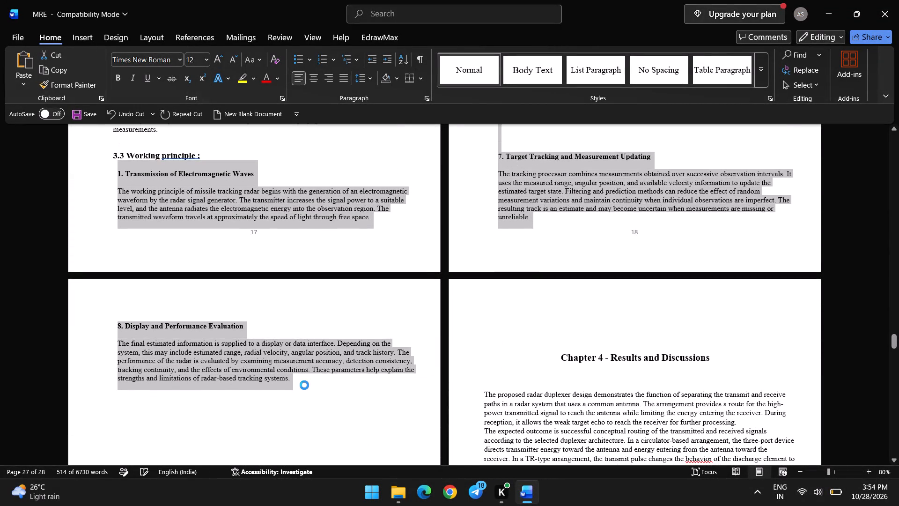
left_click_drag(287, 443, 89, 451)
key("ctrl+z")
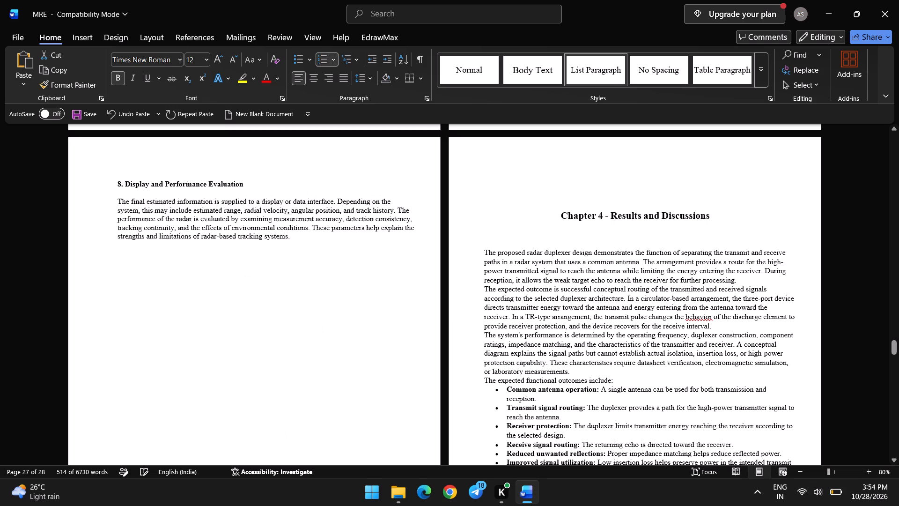
Replace the missile tracking radar text under the formatted 3.3 Working principle heading, from its first paragraph through item 8, with the cut duplexer text.
left_click(220, 298)
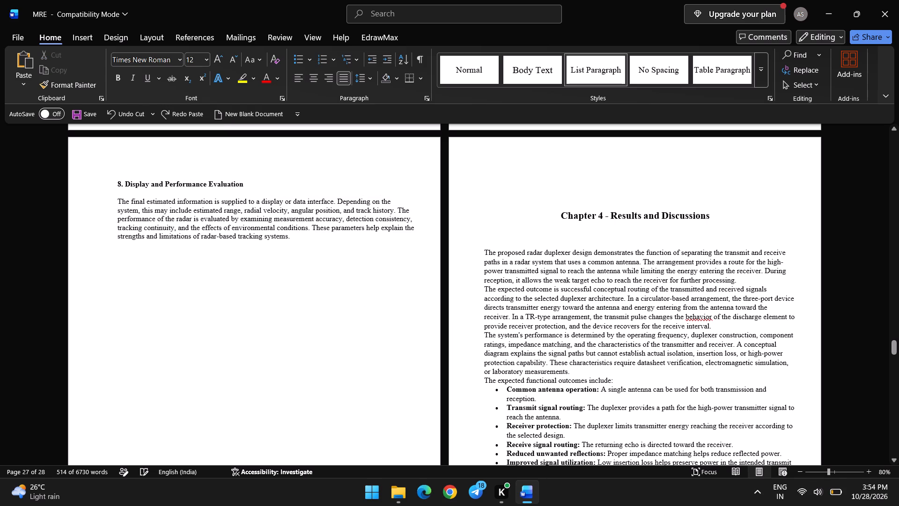
left_click_drag(291, 237, 277, 227)
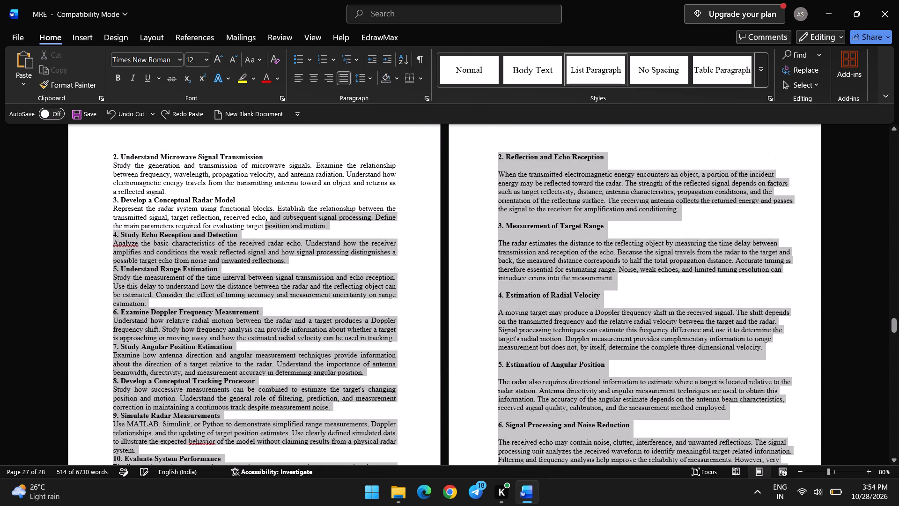
left_click_drag(277, 227, 302, 320)
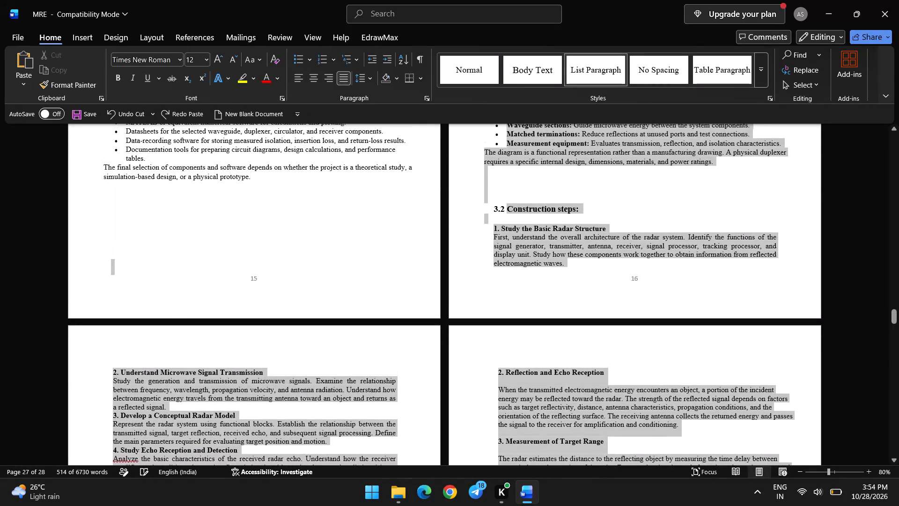
left_click_drag(302, 320, 123, 358)
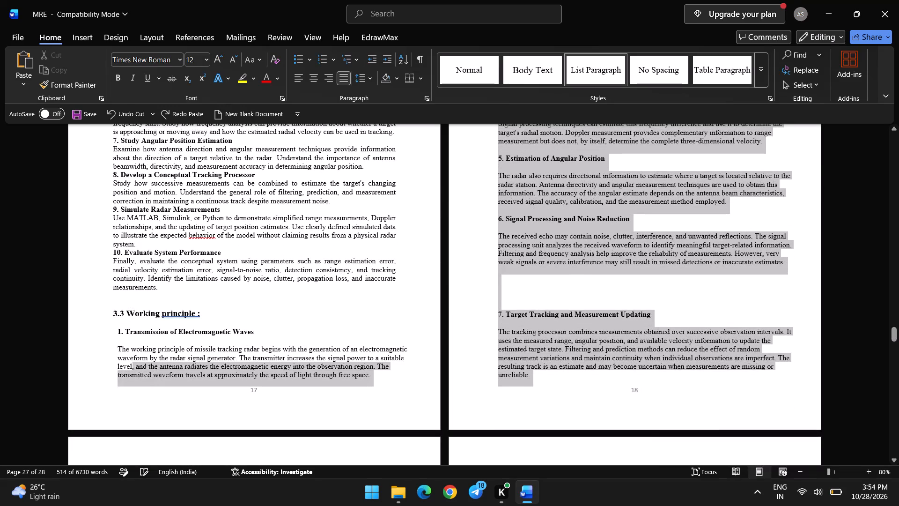
left_click_drag(123, 358, 123, 358)
key("ctrl+v")
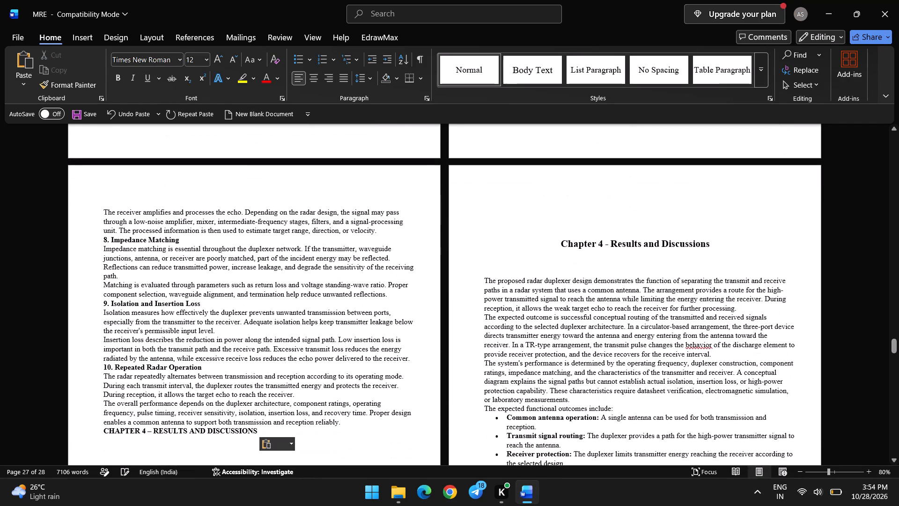
Delete the surplus CHAPTER 4 – RESULTS AND DISCUSSIONS line and the leftover missile tracking radar sentence fragment around the pasted duplexer working principle.
triple_click(103, 433)
key("BackSpace")
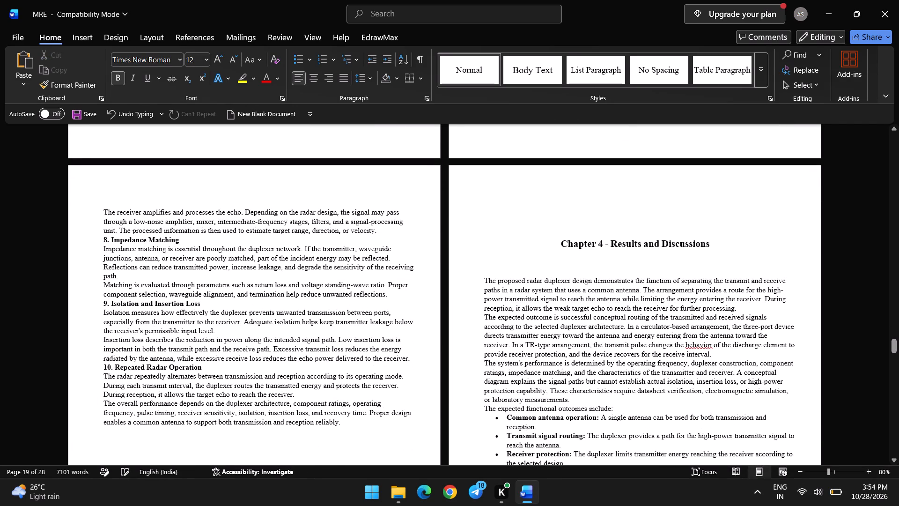
scroll(171, 362, "up", 2)
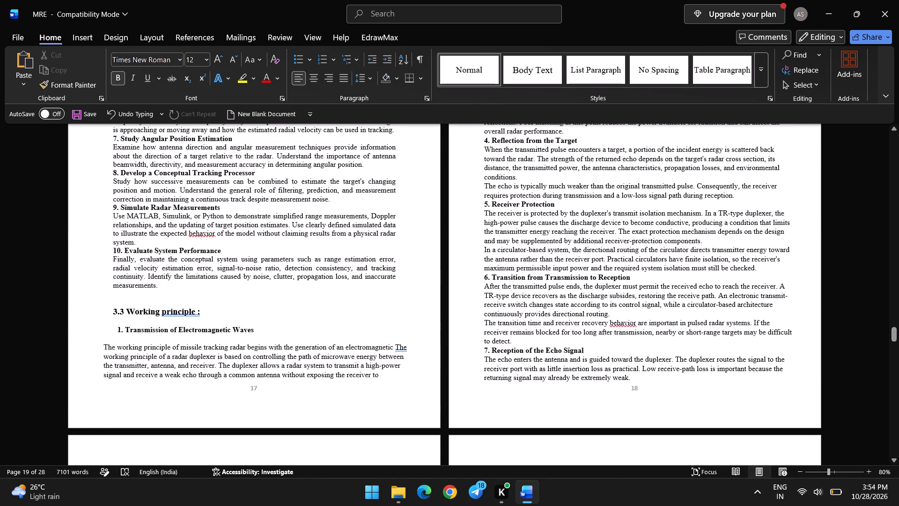
left_click_drag(105, 344, 338, 344)
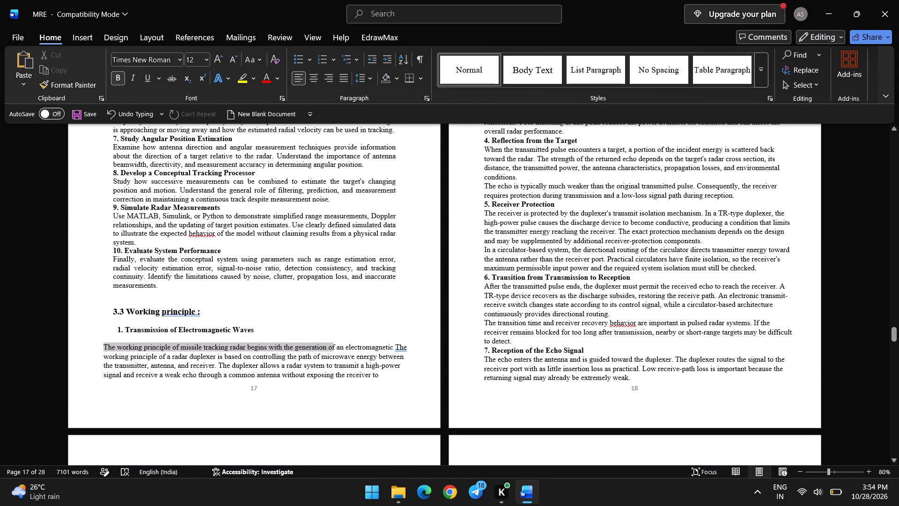
left_click_drag(338, 344, 382, 344)
key("BackSpace")
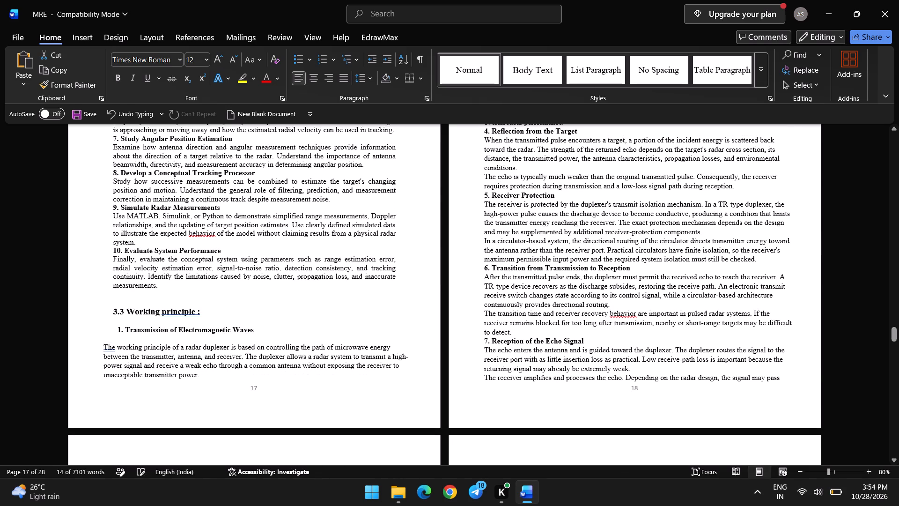
Cut the introduction and Steps 1 to 12 between the 3.2 Construction Steps and 3.3 Working Principle headings of the Radar Duplexer Design text.
scroll(443, 334, "down", 10)
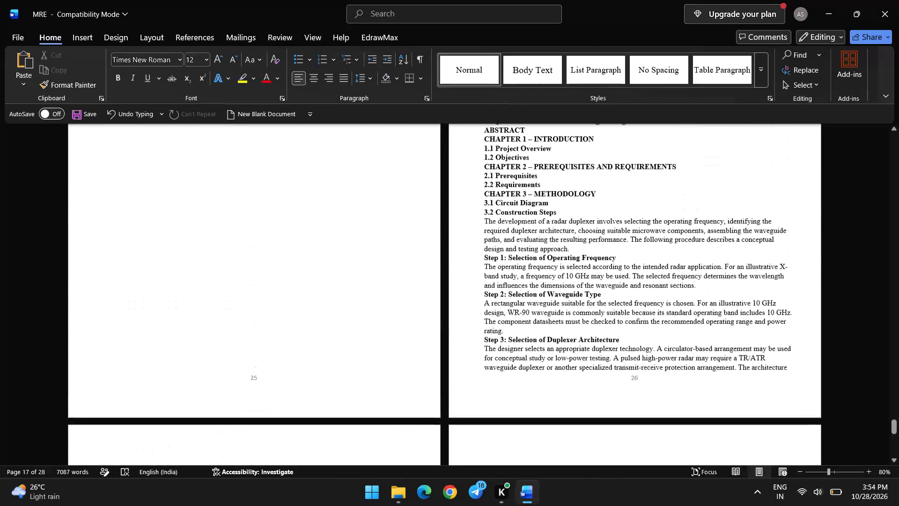
left_click_drag(485, 240, 523, 456)
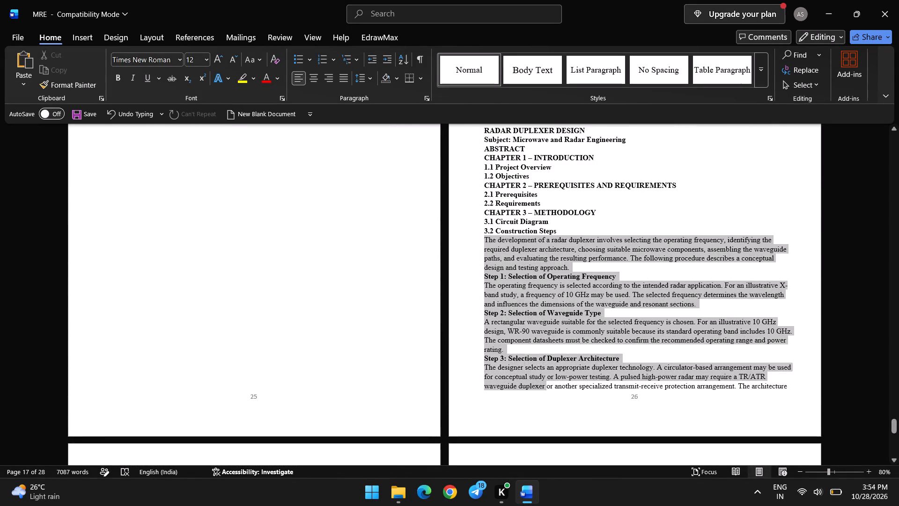
left_click_drag(523, 456, 274, 390)
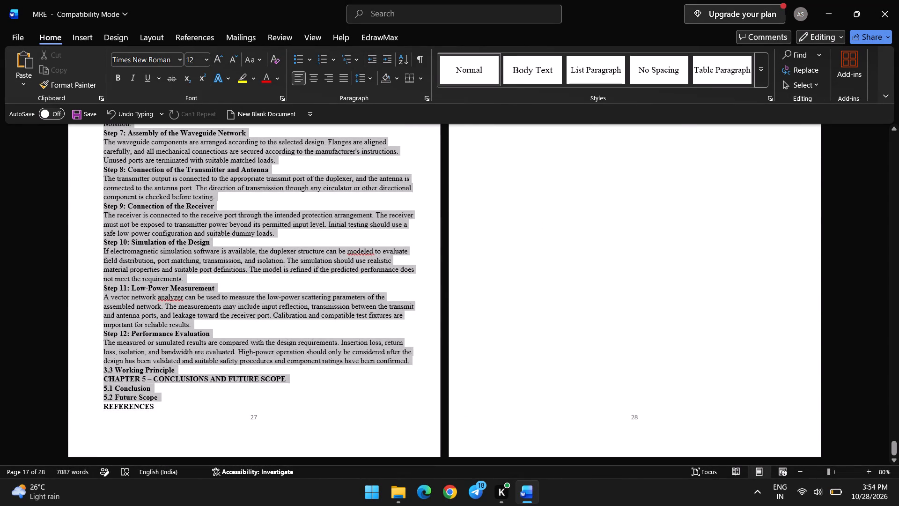
left_click_drag(274, 390, 429, 360)
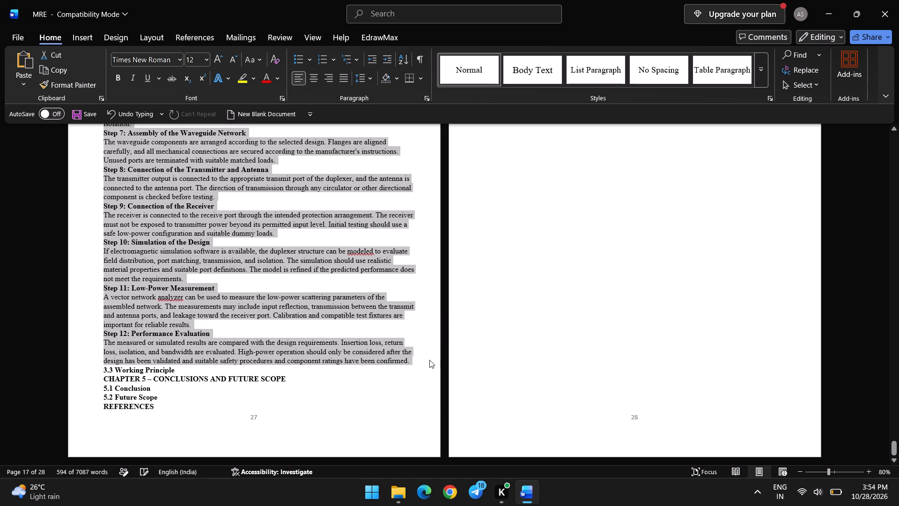
key("ctrl+x")
Delete the emptied Radar Duplexer Design outline at the document's end, from its title line through the REFERENCES heading.
scroll(429, 360, "up", 1)
left_click_drag(495, 246, 507, 298)
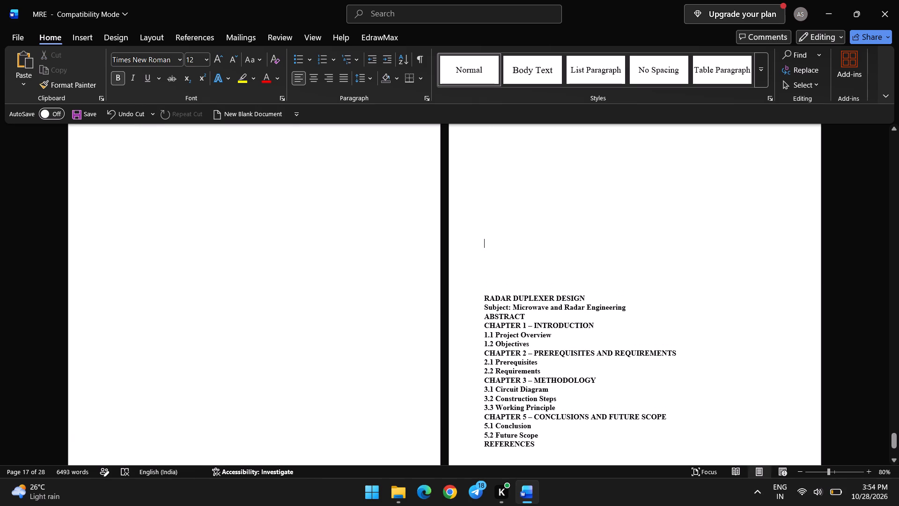
left_click_drag(507, 298, 576, 505)
key("BackSpace")
Delete the trailing blank paragraphs from page 24 onward to remove the empty pages at the document's end.
scroll(530, 345, "up", 1)
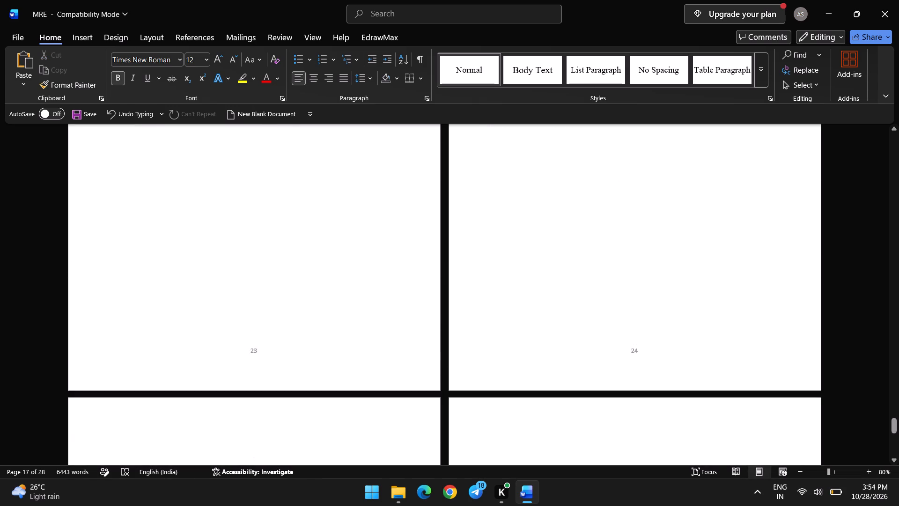
scroll(530, 345, "up", 1)
scroll(252, 460, "down", 1)
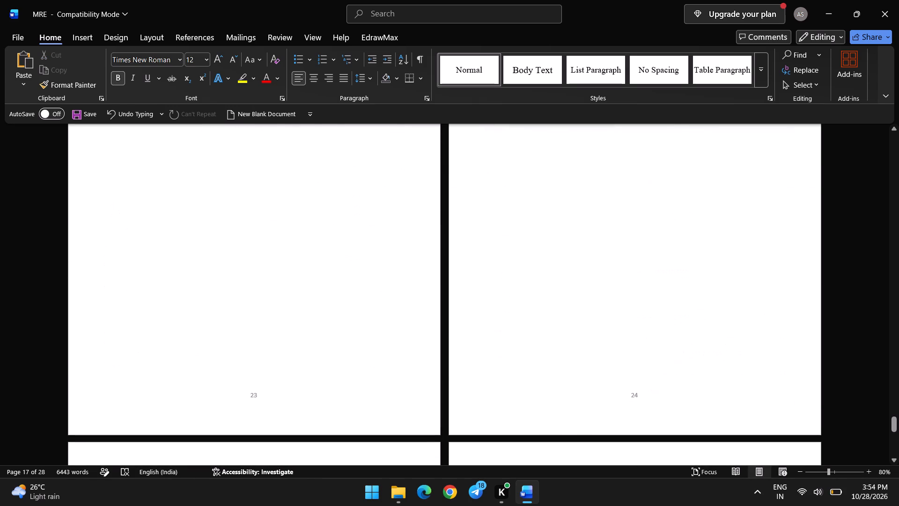
left_click_drag(518, 151, 527, 482)
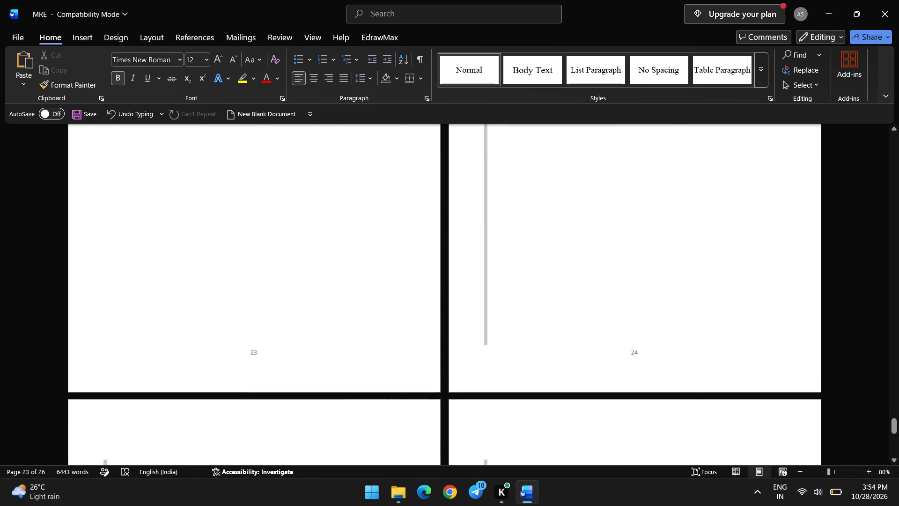
left_click_drag(527, 482, 530, 505)
key("BackSpace")
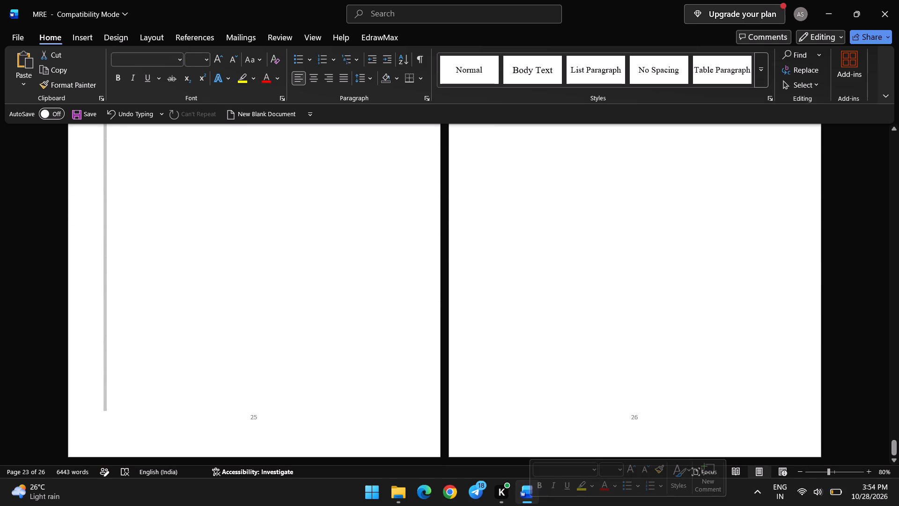
key("BackSpace")
Replace the old missile-radar text under 3.2 Construction steps, through 10. Evaluate System Performance, with the cut duplexer introduction and Steps 1 to 12.
scroll(499, 399, "up", 4)
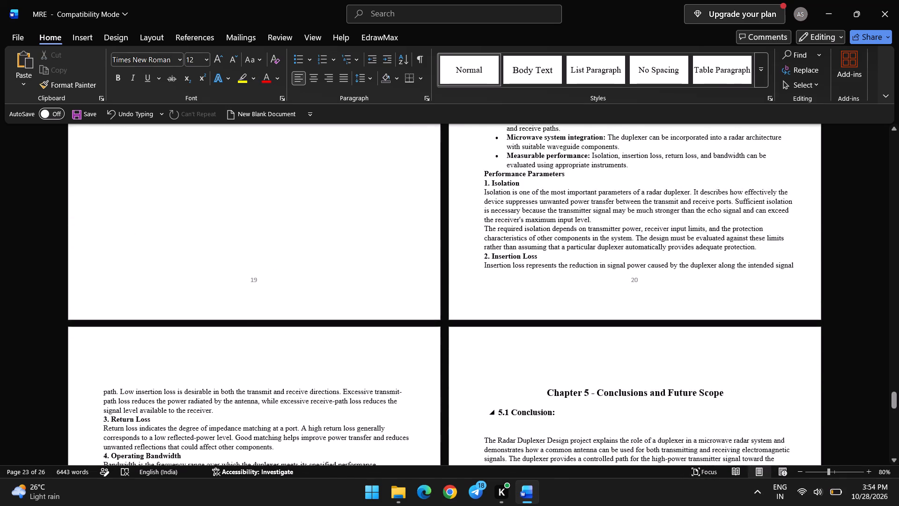
scroll(499, 399, "up", 3)
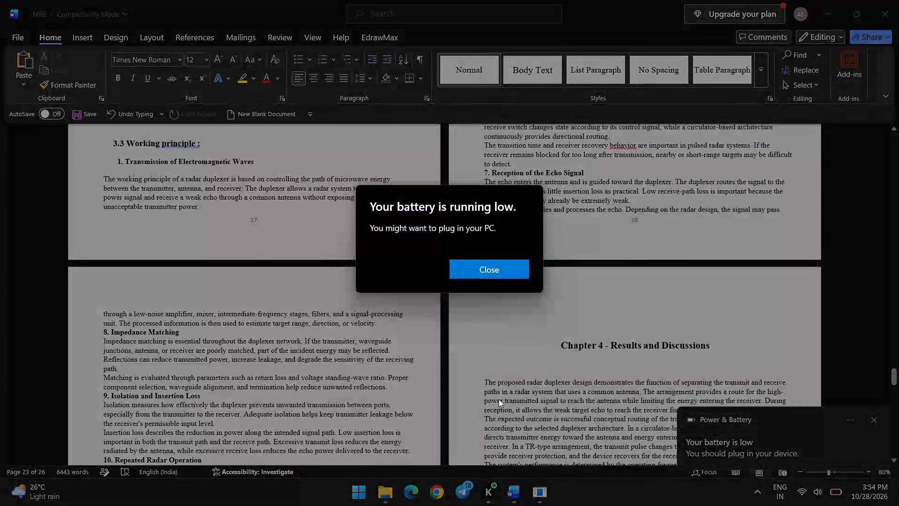
left_click(503, 270)
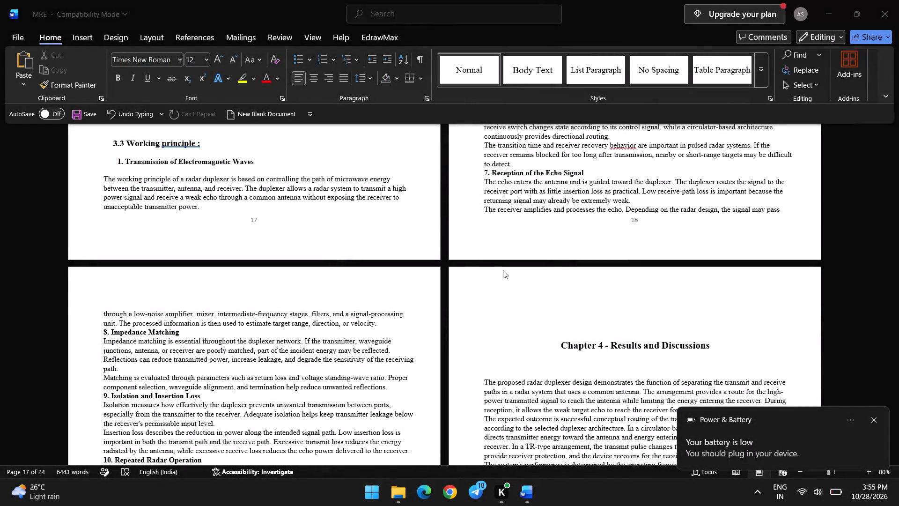
scroll(503, 270, "up", 2)
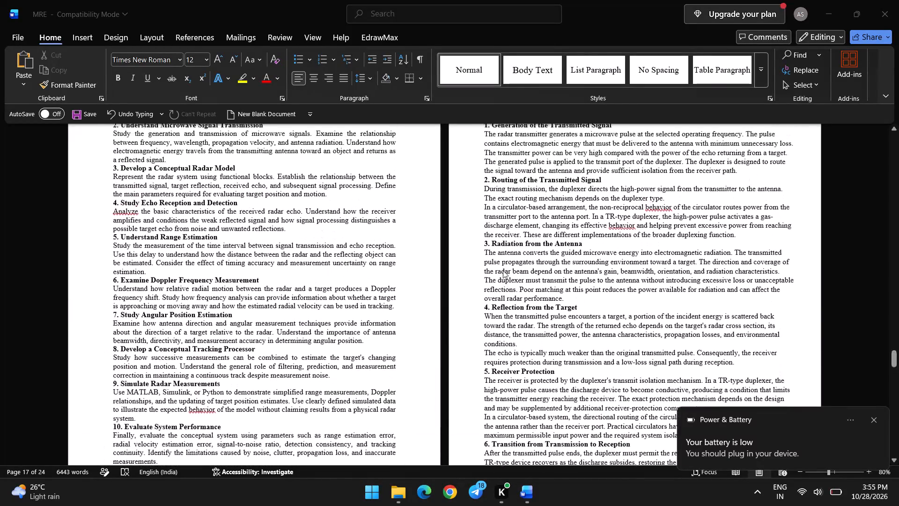
scroll(503, 270, "up", 3)
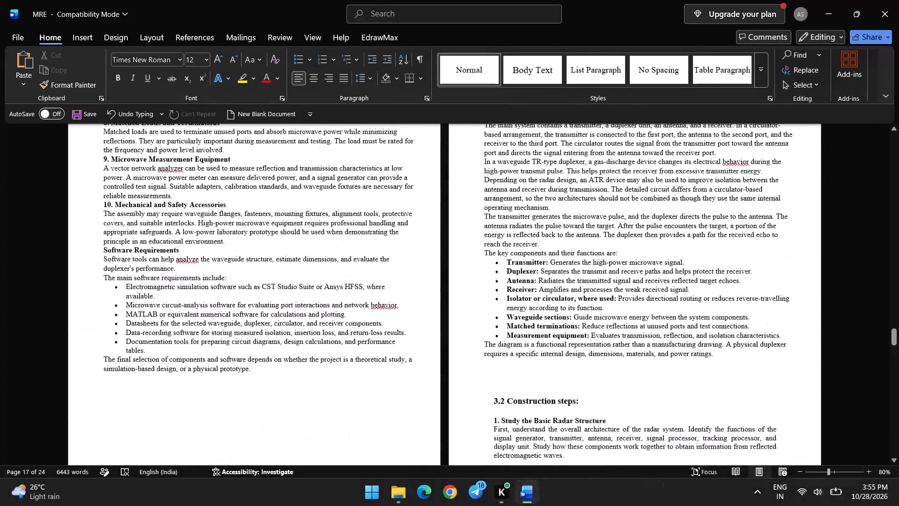
scroll(503, 270, "down", 1)
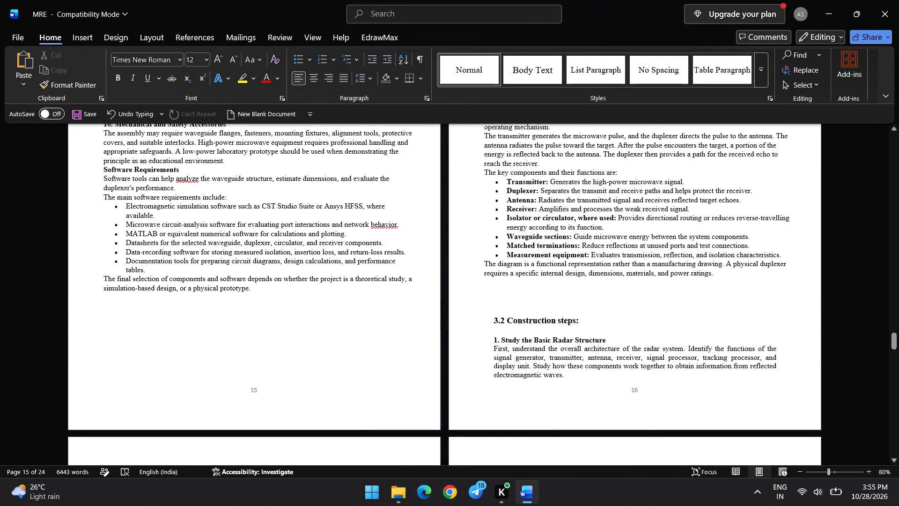
left_click_drag(495, 358, 316, 303)
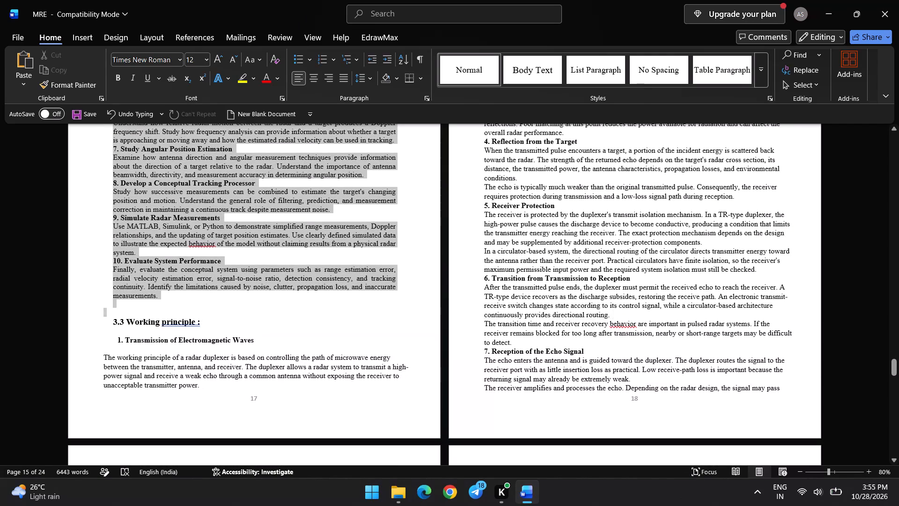
left_click_drag(316, 303, 289, 290)
left_click_drag(285, 292, 284, 228)
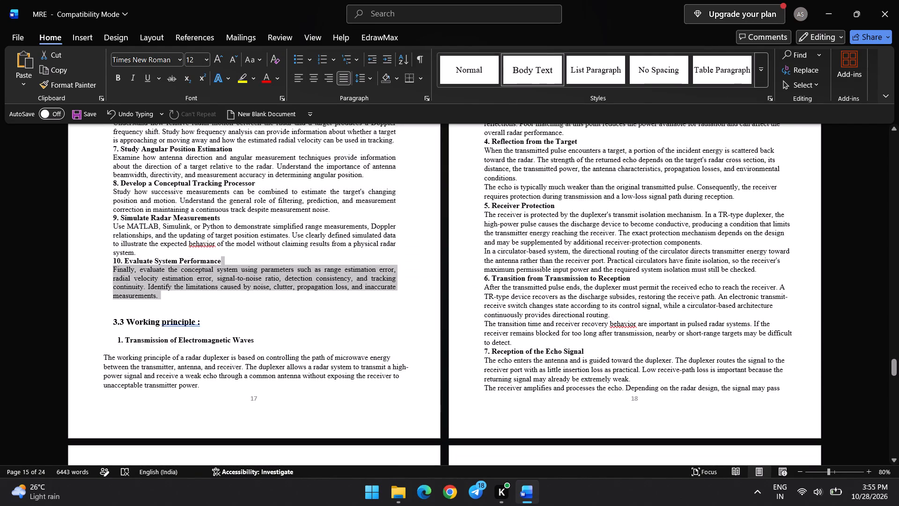
left_click_drag(284, 228, 522, 411)
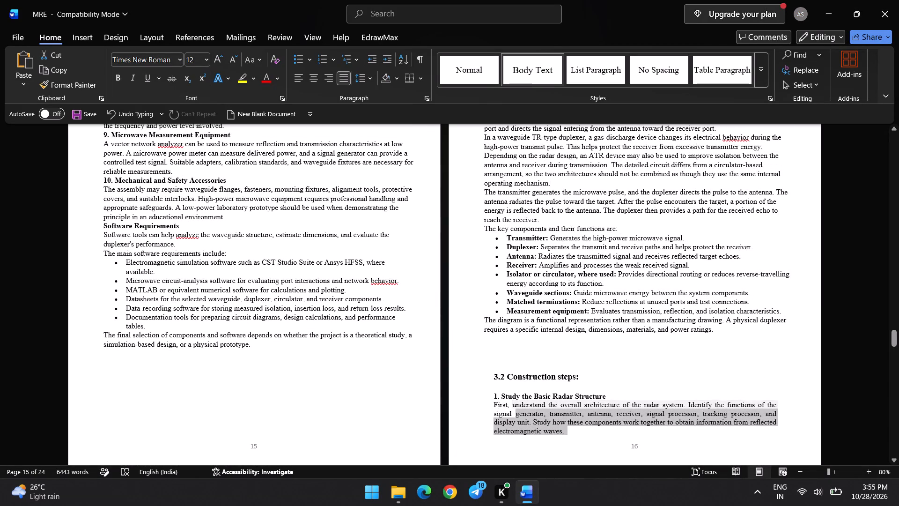
left_click_drag(522, 411, 502, 416)
key("ctrl+v")
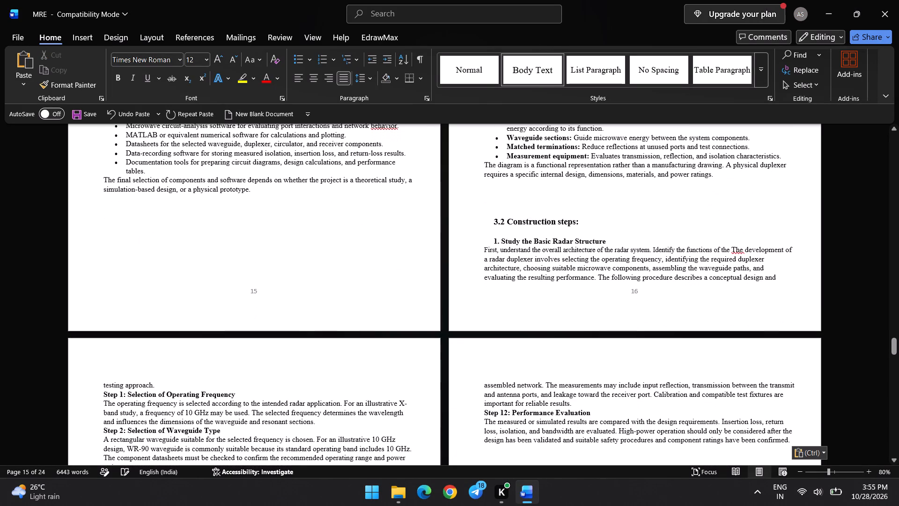
Delete the leftover "First, understand the overall architecture…" fragment before the pasted duplexer introduction and retype the capital T at its start.
left_click_drag(483, 253, 740, 253)
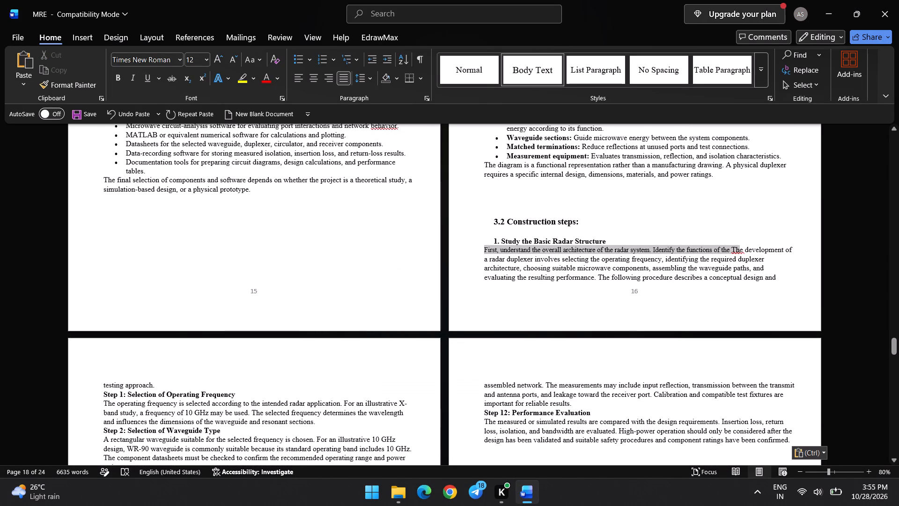
left_click_drag(740, 253, 741, 253)
key("BackSpace")
key("shift+t")
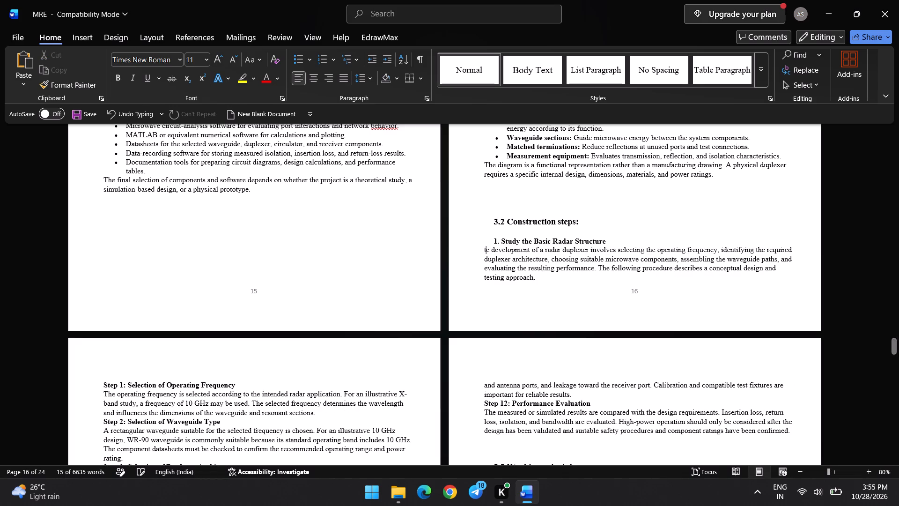
key("BackSpace")
key("t")
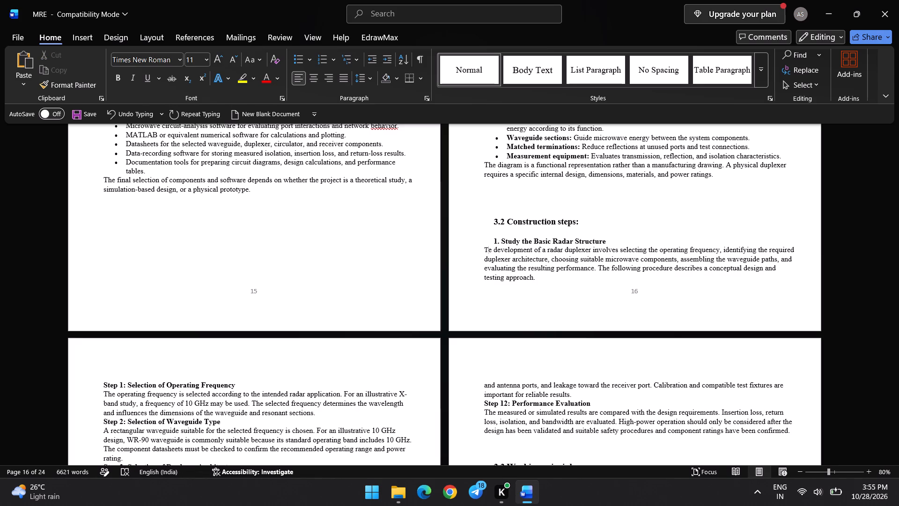
Save the MRE report, check its remaining pages to the end, and close the document.
key("ctrl+s")
scroll(741, 253, "down", 3)
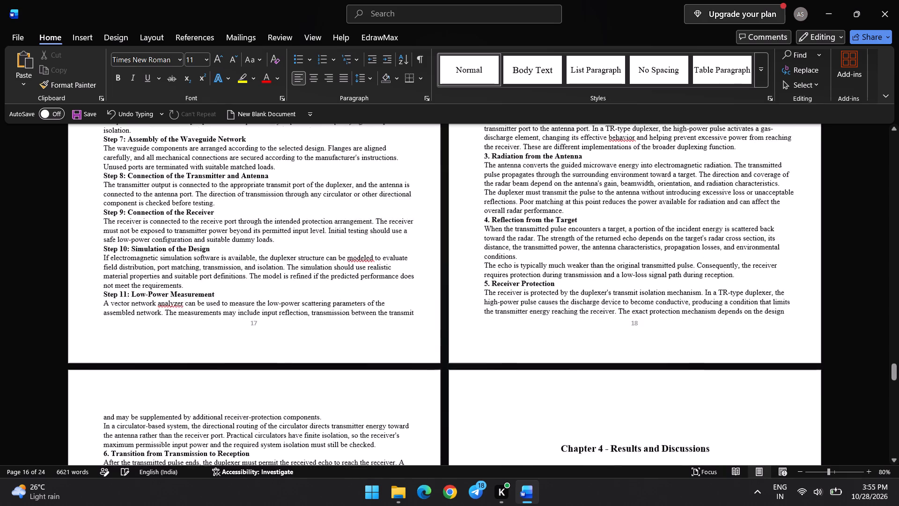
scroll(741, 253, "down", 6)
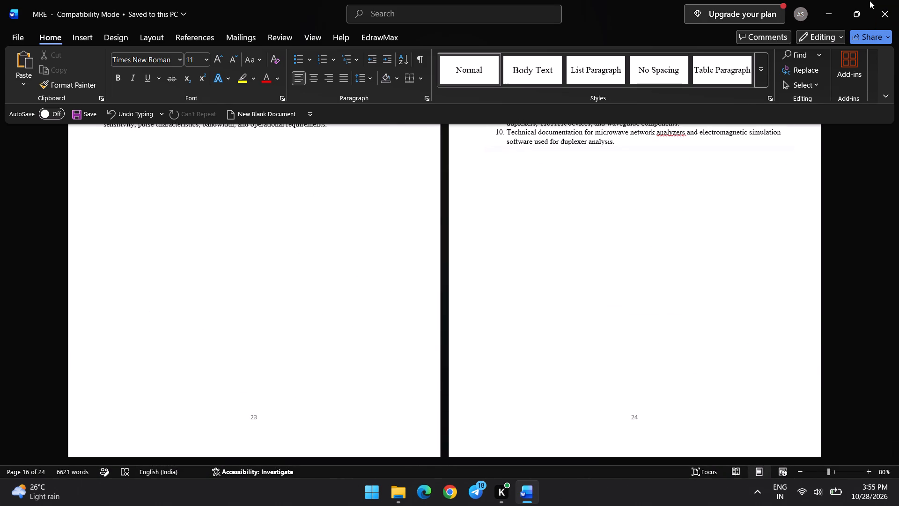
left_click(884, 27)
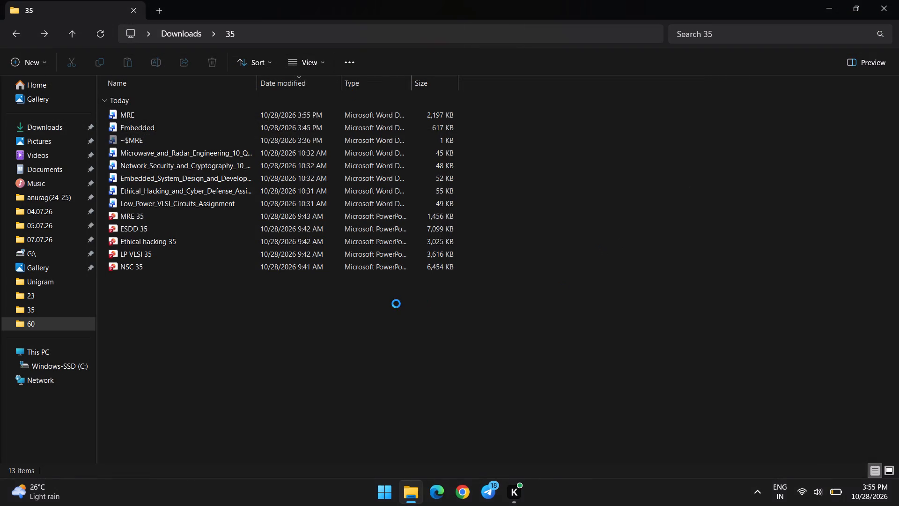
Refresh folder 35's file list and dismiss the energy saver notification.
left_click(101, 36)
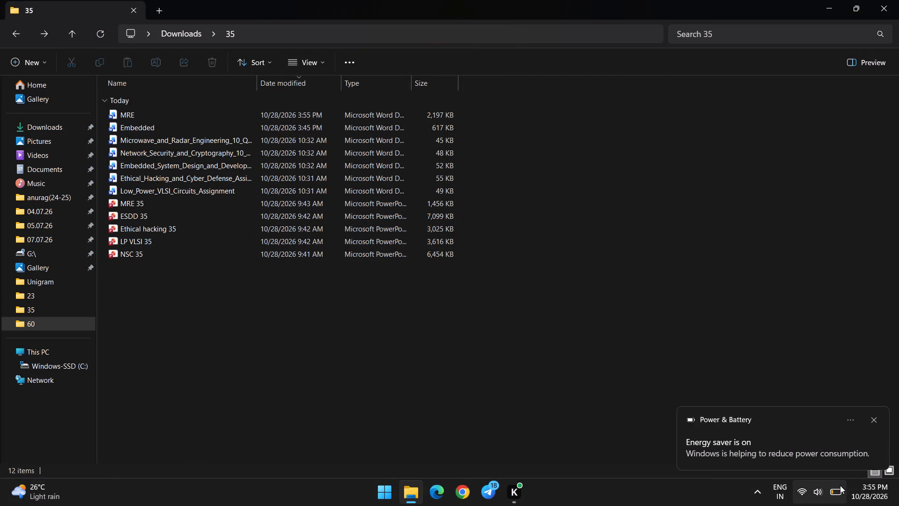
left_click(872, 417)
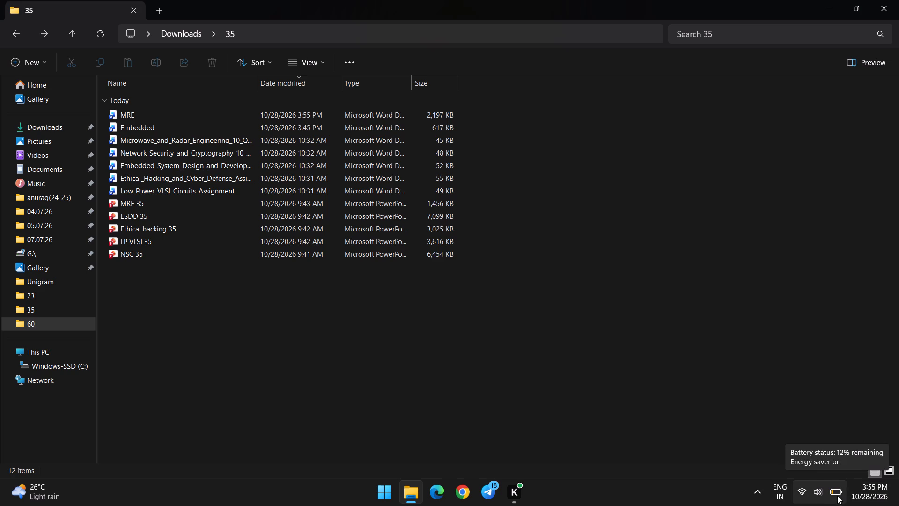
Switch to Chrome with the "Your Chrome" profile and open the Samvidha student portal.
left_click(467, 505)
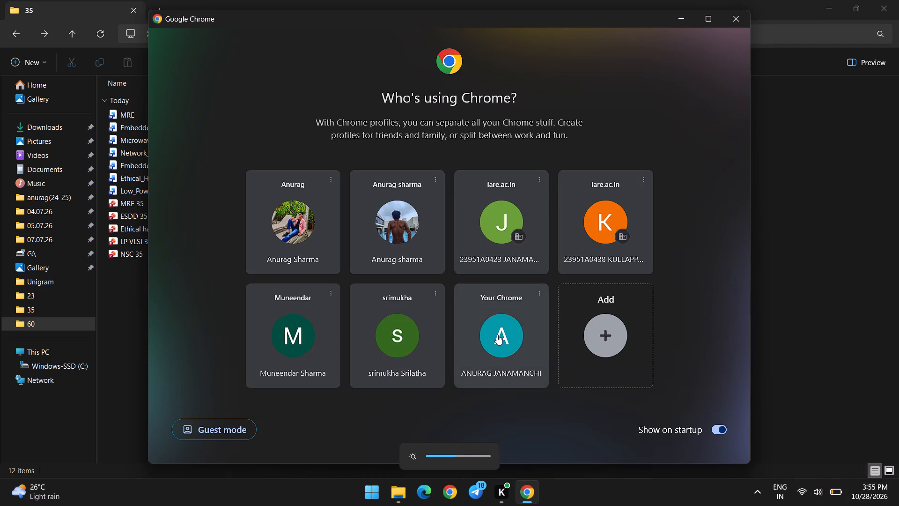
left_click(498, 335)
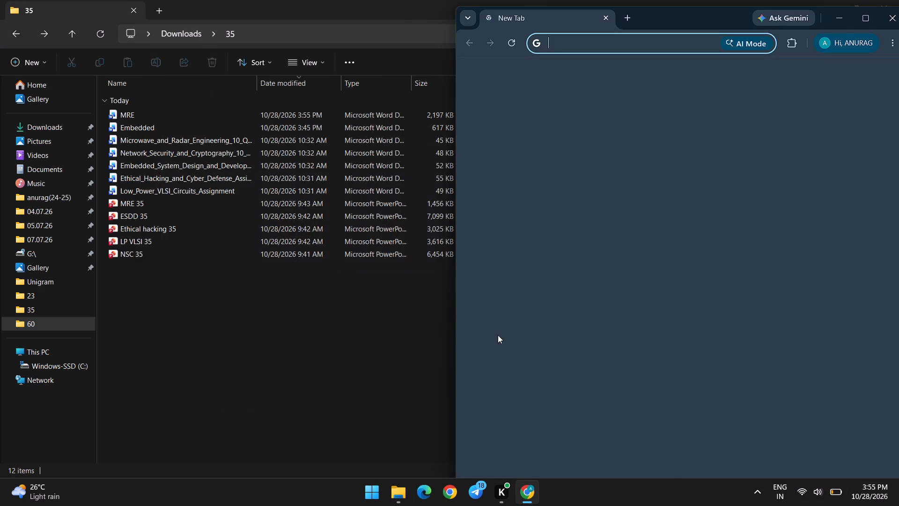
left_click(862, 24)
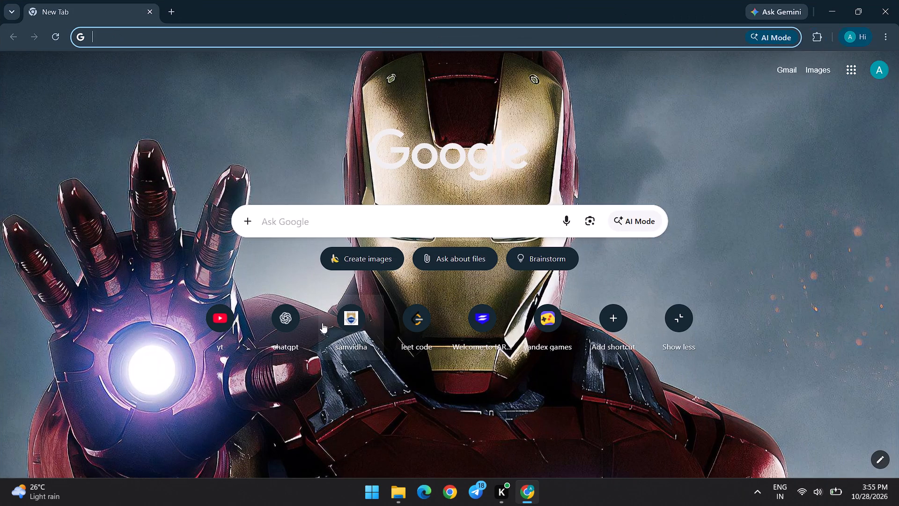
left_click(340, 331)
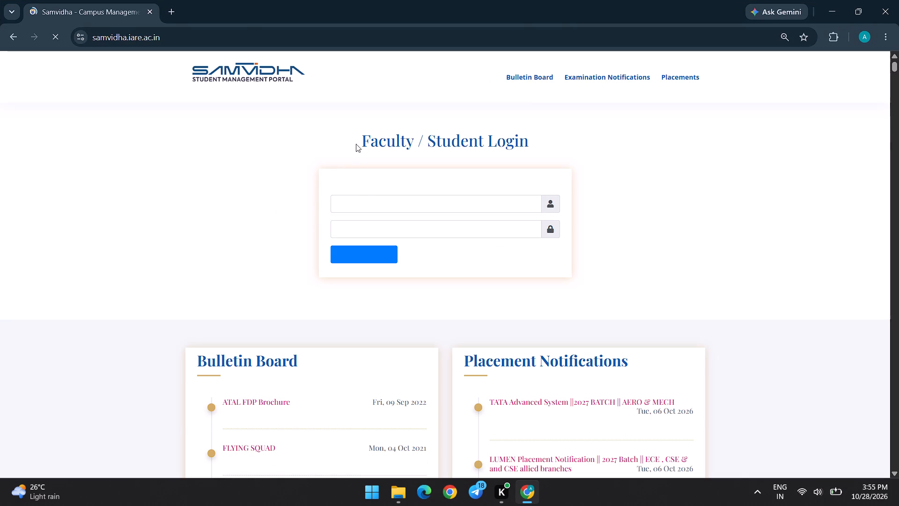